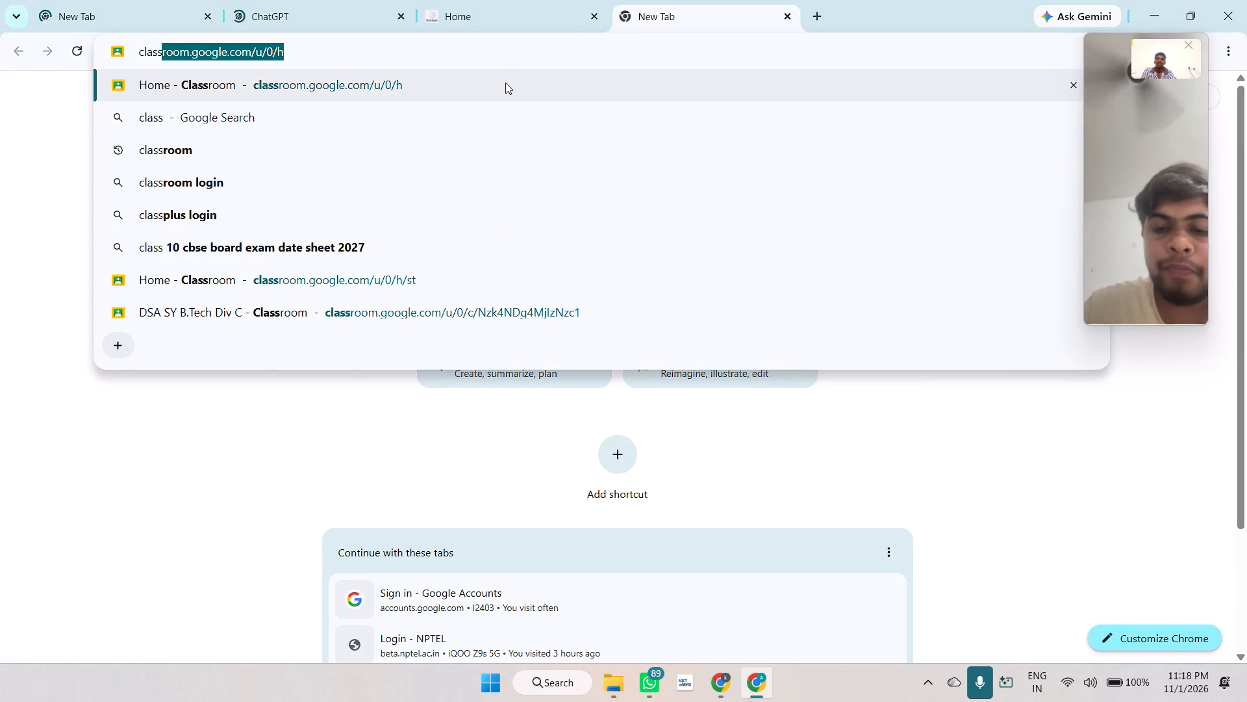
Go to the Google Classroom home page and open the SY-C OOP 26-27 class.
click(505, 83)
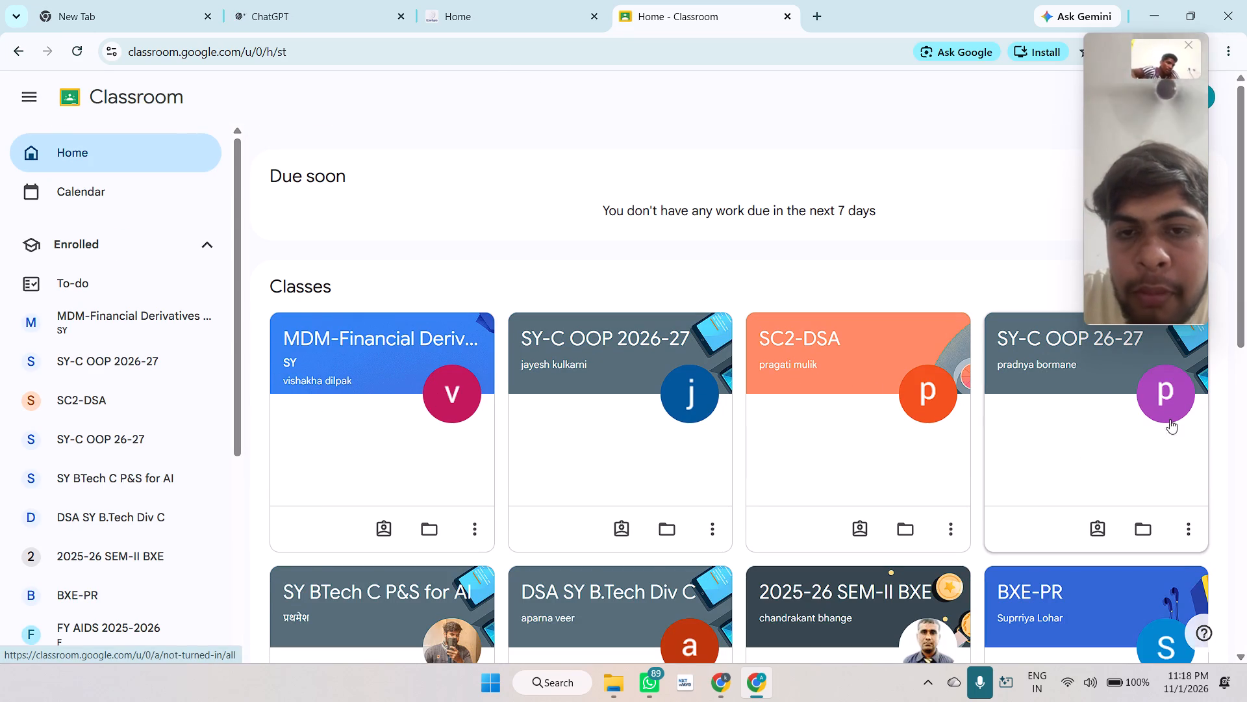
click(1093, 382)
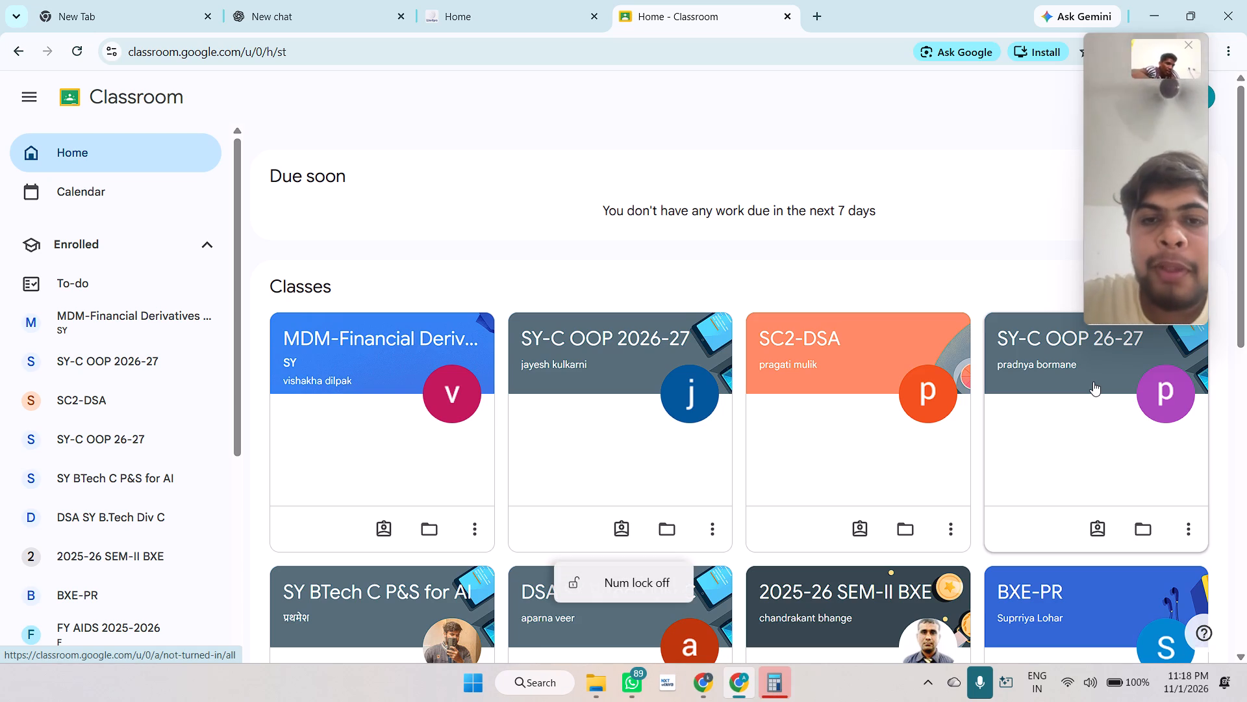
Open the SY-C OOP 26-27 class and look through its stream for the mini project report posts and attachments.
click(1107, 362)
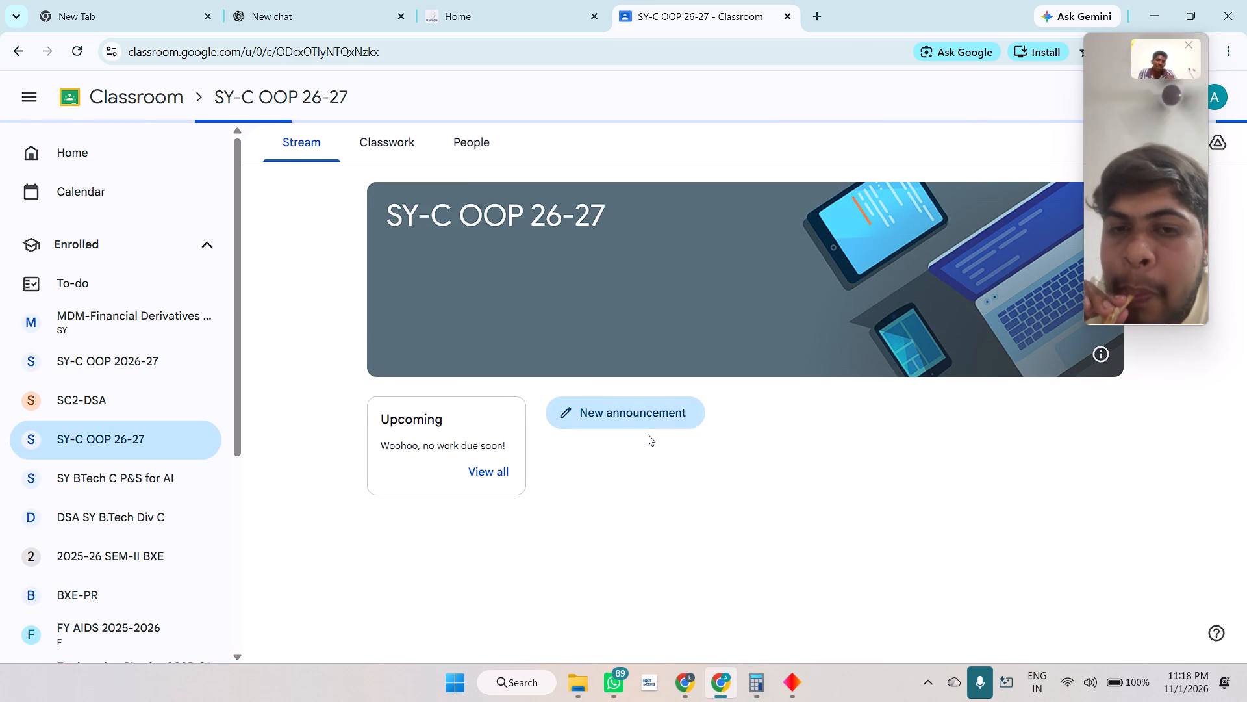
scroll(713, 237, down, 4)
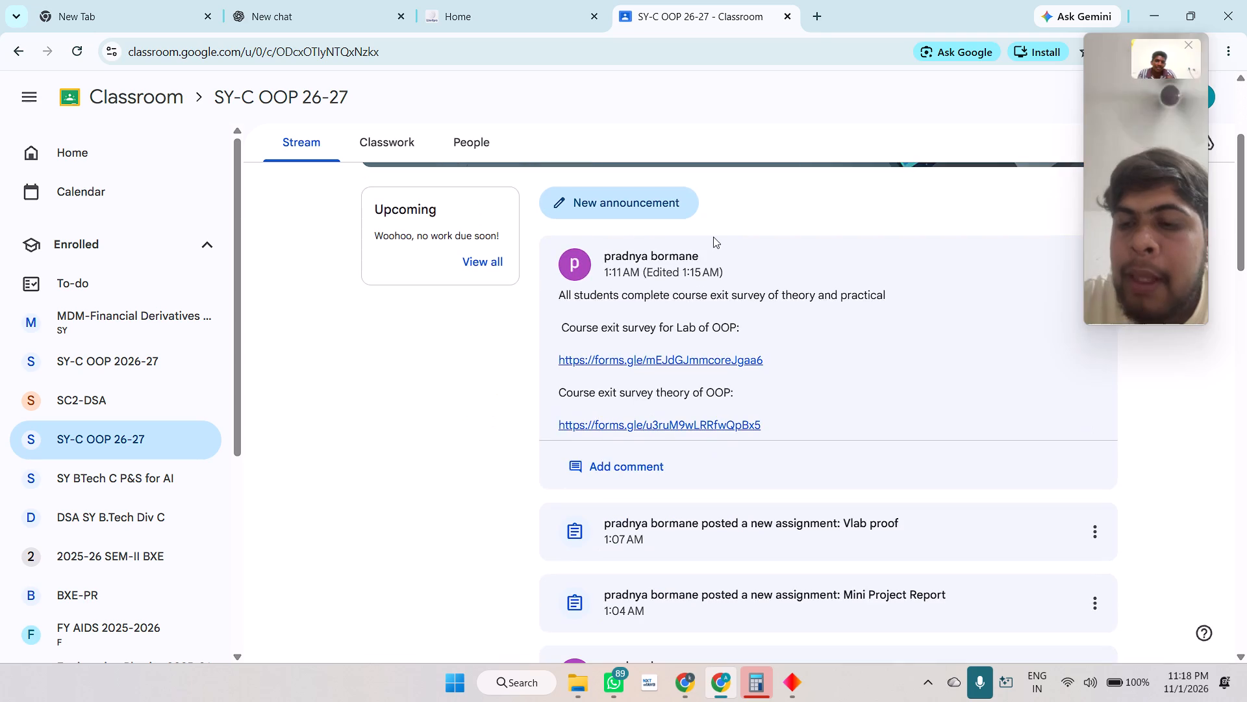
scroll(713, 237, down, 5)
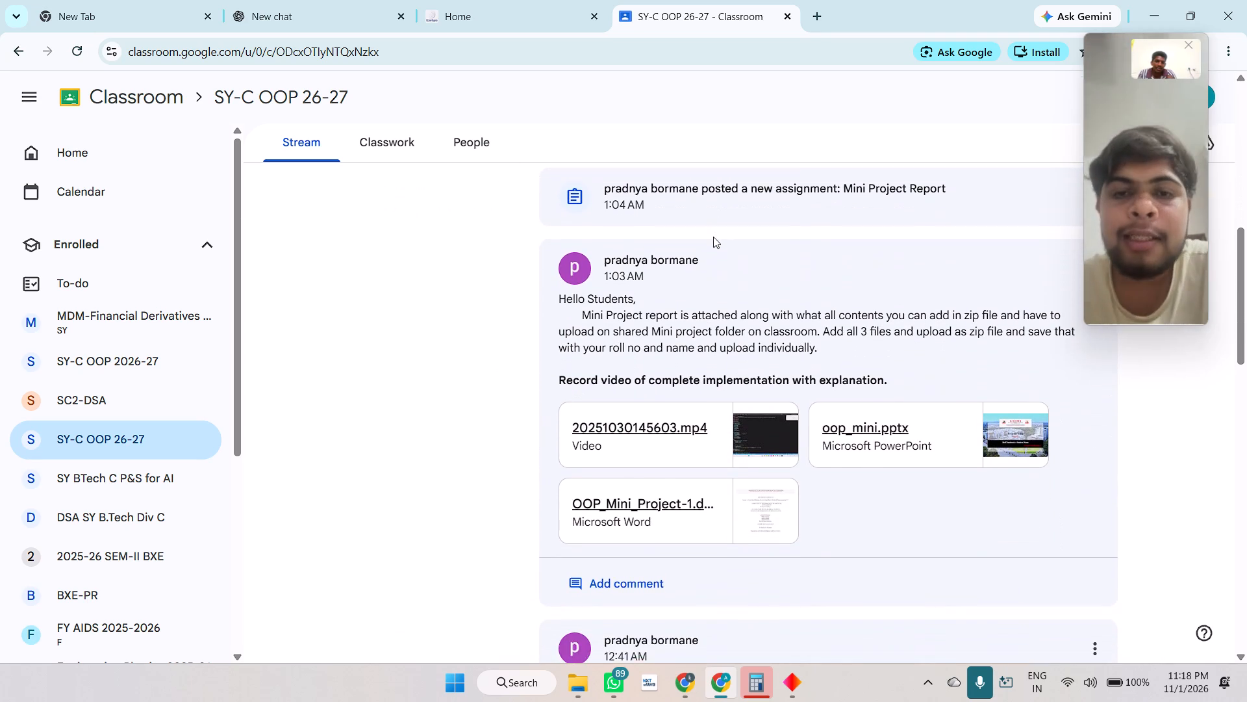
scroll(713, 237, down, 3)
scroll(713, 237, up, 1)
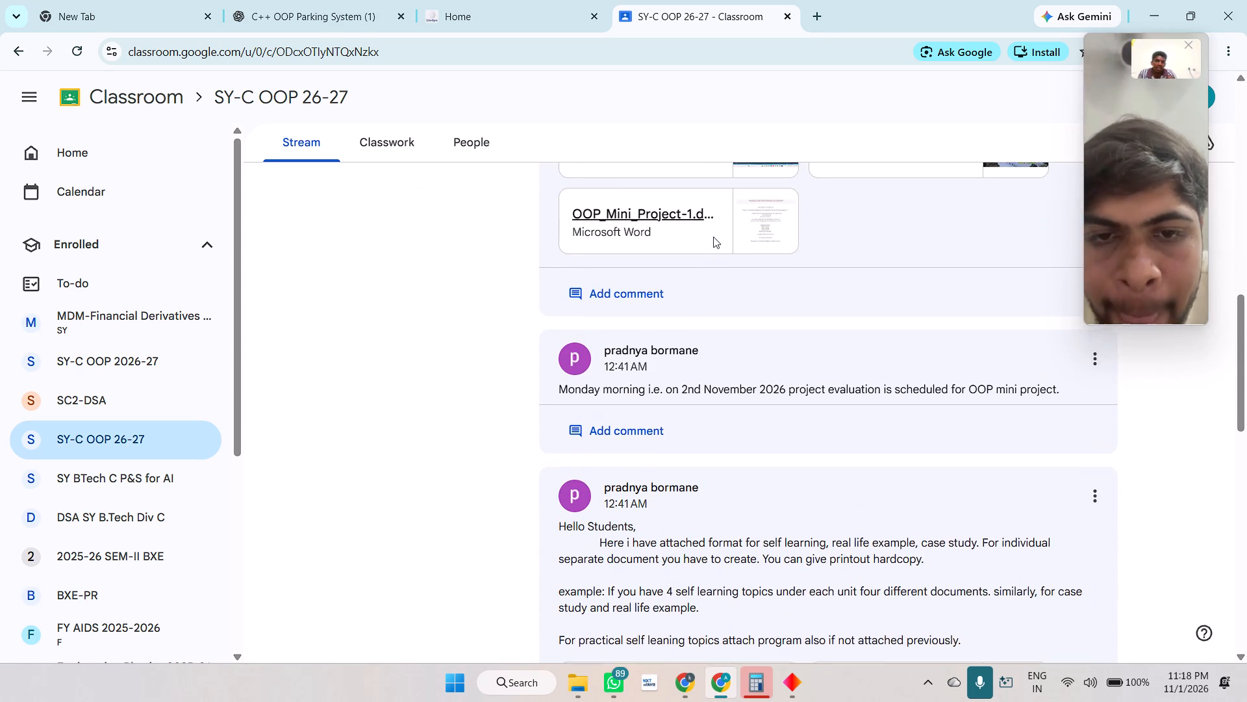
scroll(713, 237, up, 1)
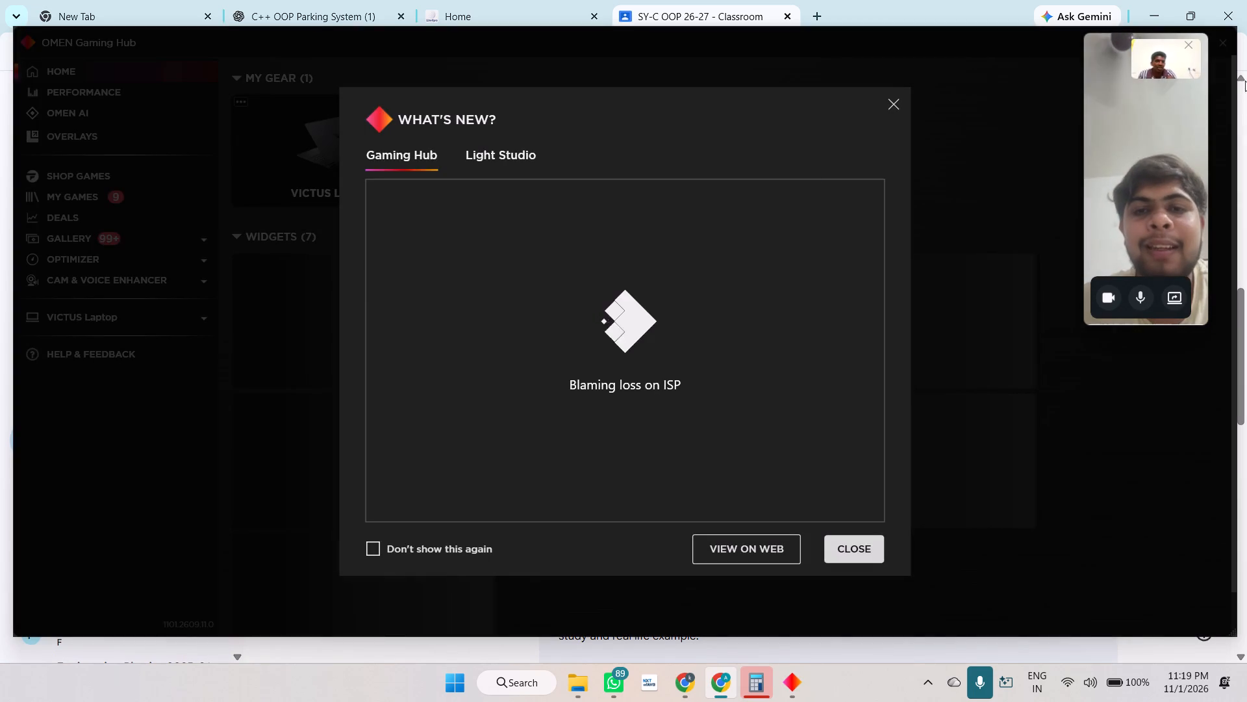
Dismiss the What's New notice and close the OMEN Gaming Hub window to return to the class stream.
click(898, 100)
click(898, 100)
click(898, 99)
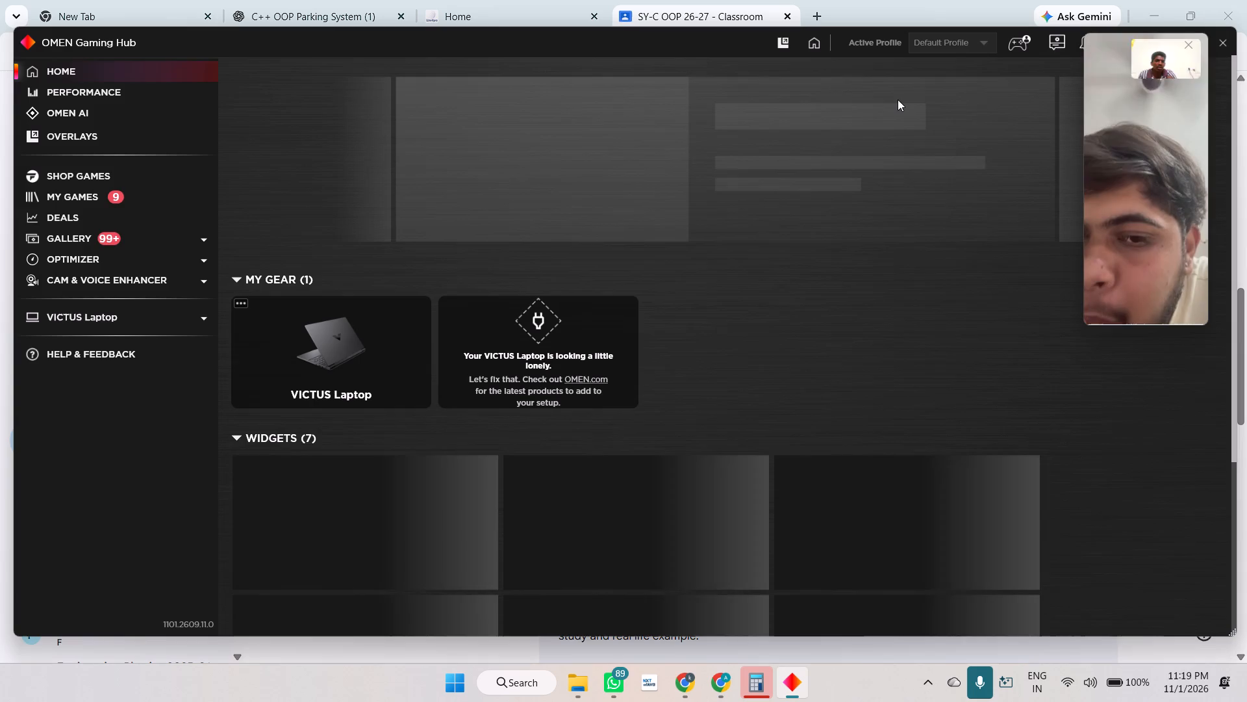
click(1228, 44)
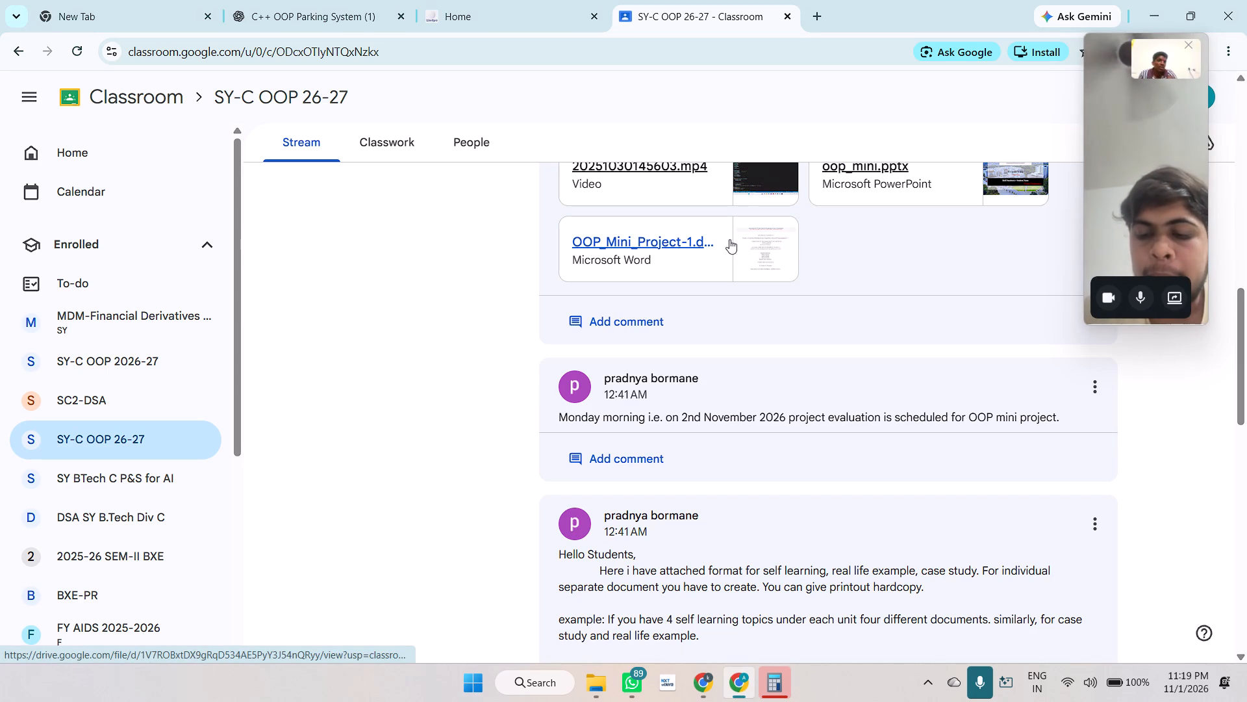
Open the attached OOP_Mini_Project-1.docx sample report and examine its title page, table of contents and list of figures.
click(707, 244)
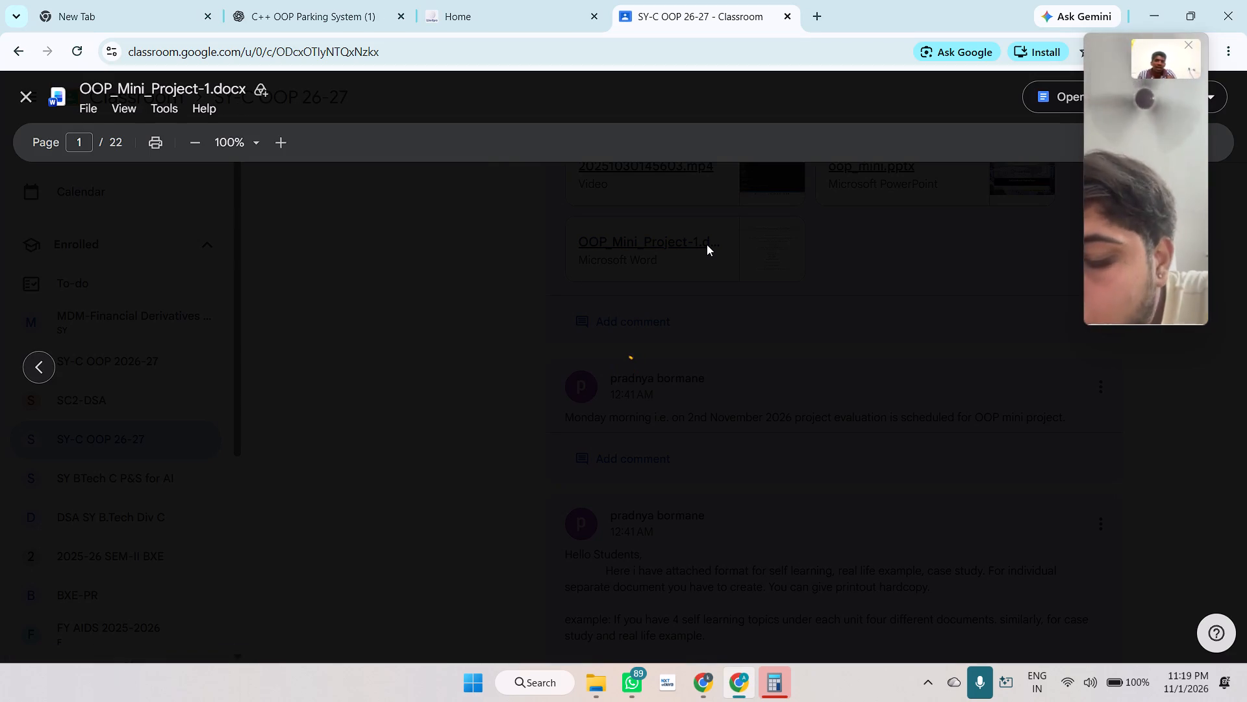
scroll(707, 244, down, 5)
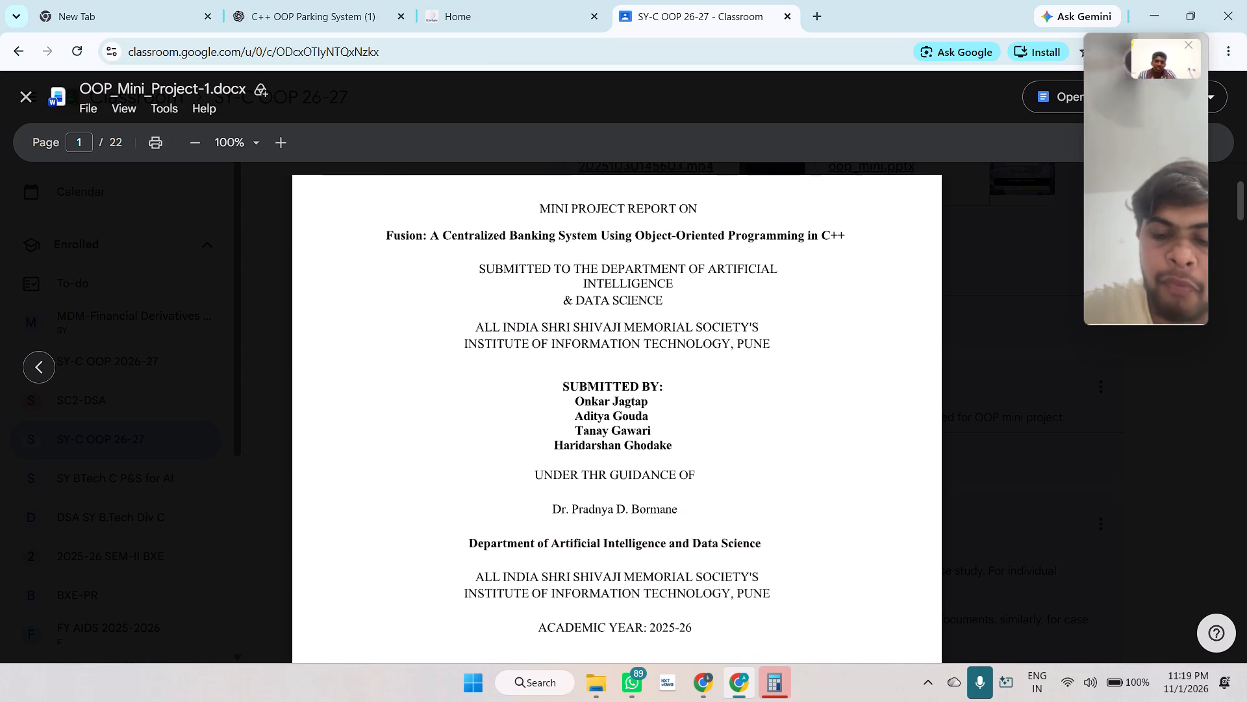
scroll(707, 244, down, 7)
scroll(707, 244, up, 1)
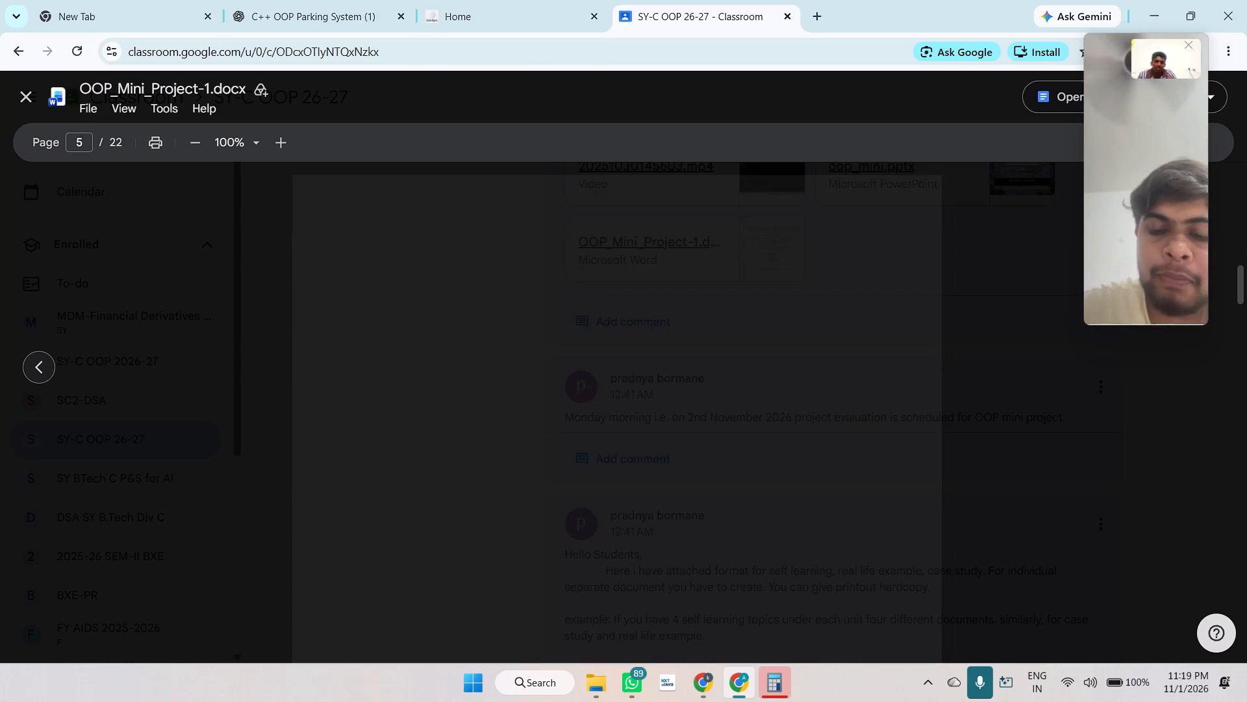
scroll(707, 244, up, 6)
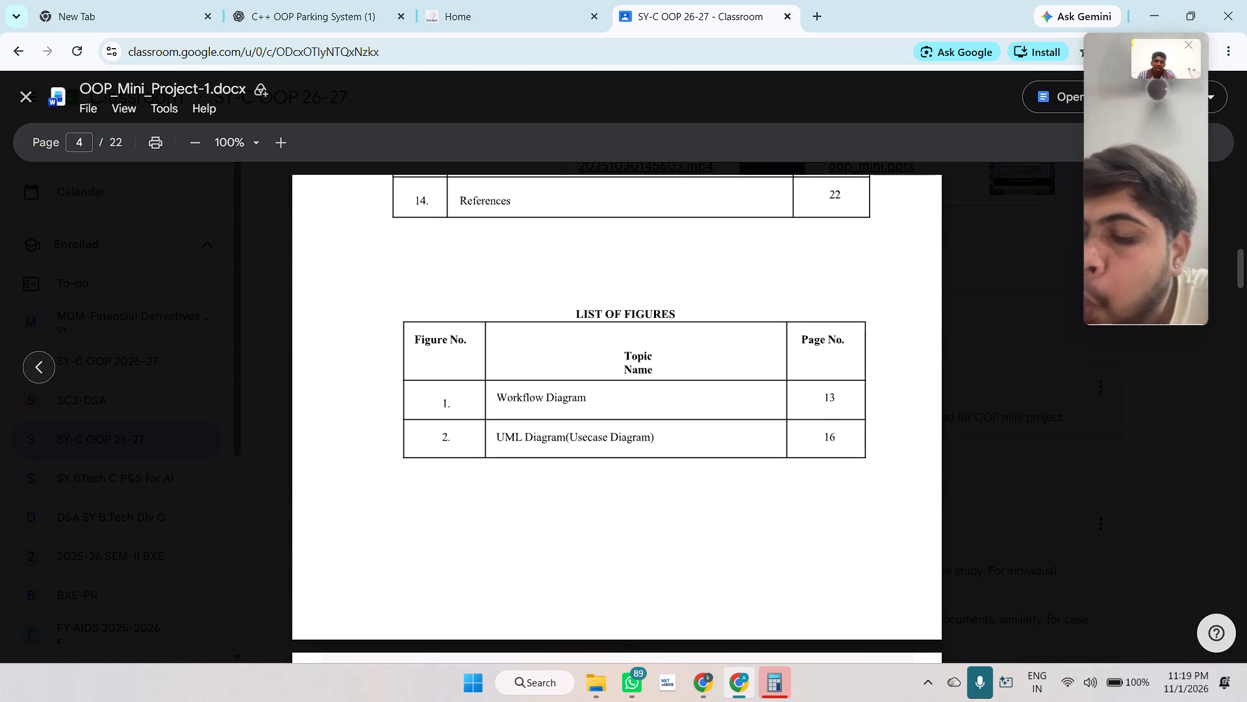
scroll(707, 244, right, 1)
scroll(707, 244, down, 1)
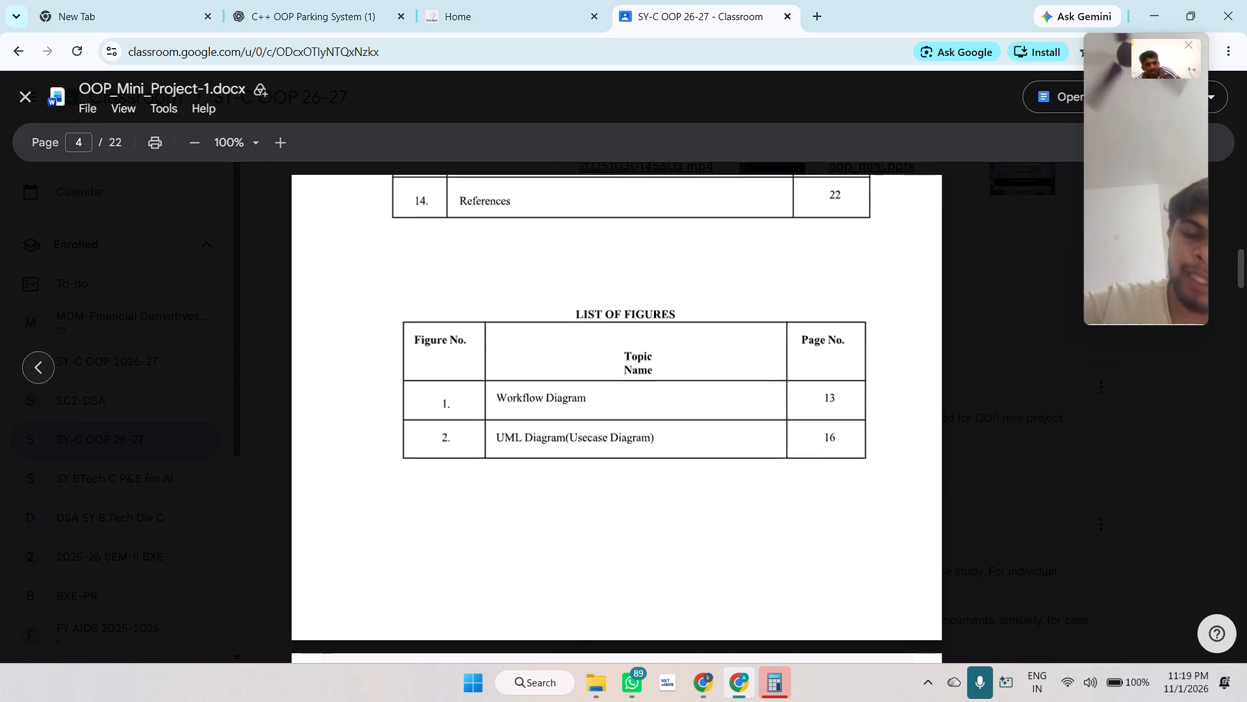
scroll(727, 224, up, 1)
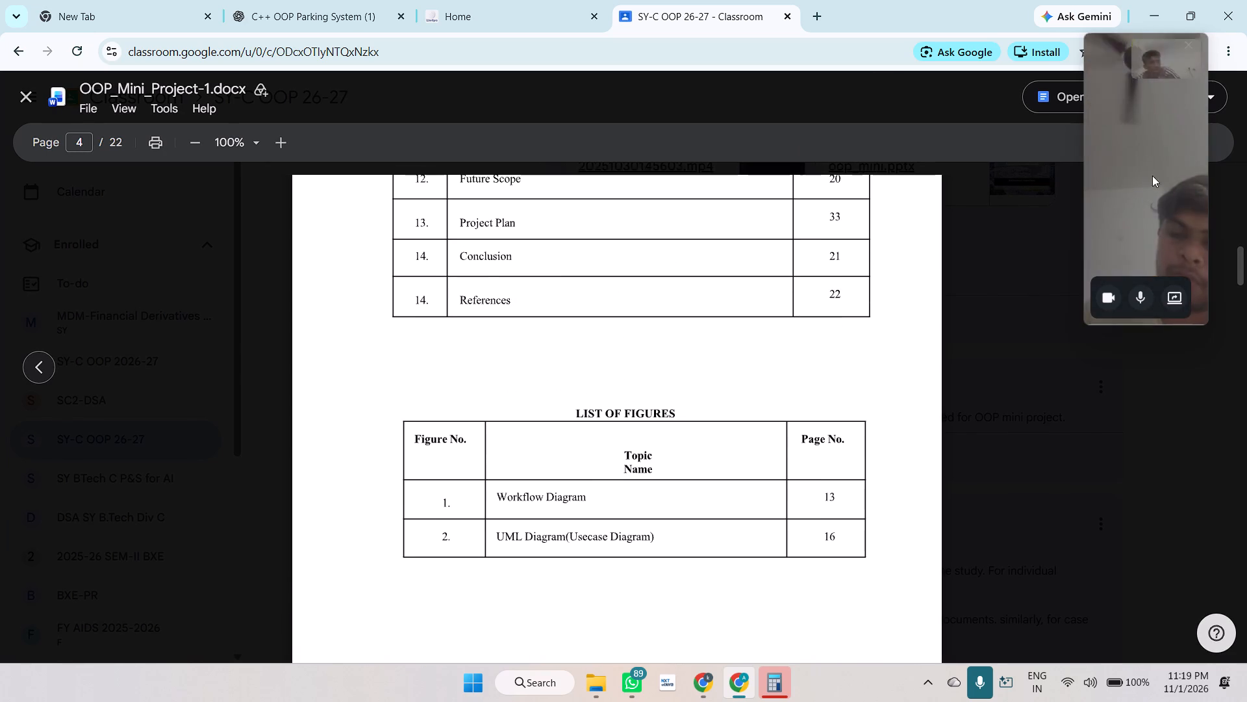
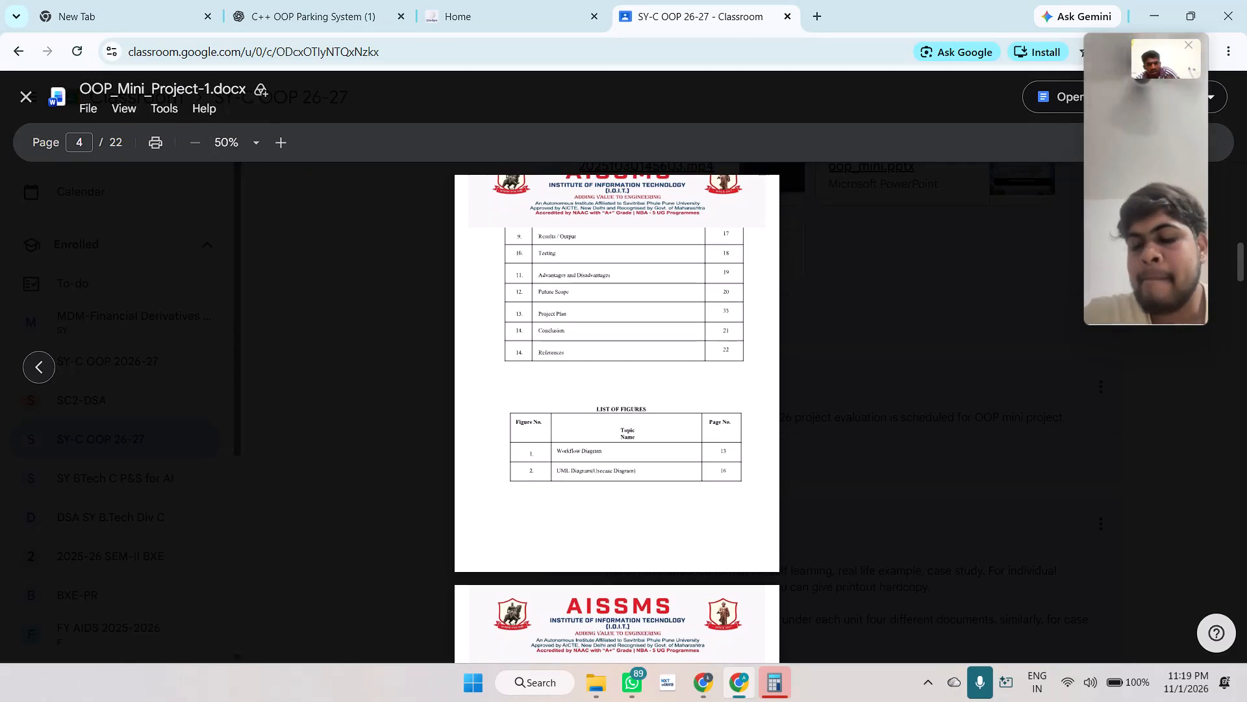
Capture a screenshot of the INDEX table on page 3, from the header row down to Implementation.
scroll(544, 282, up, 1)
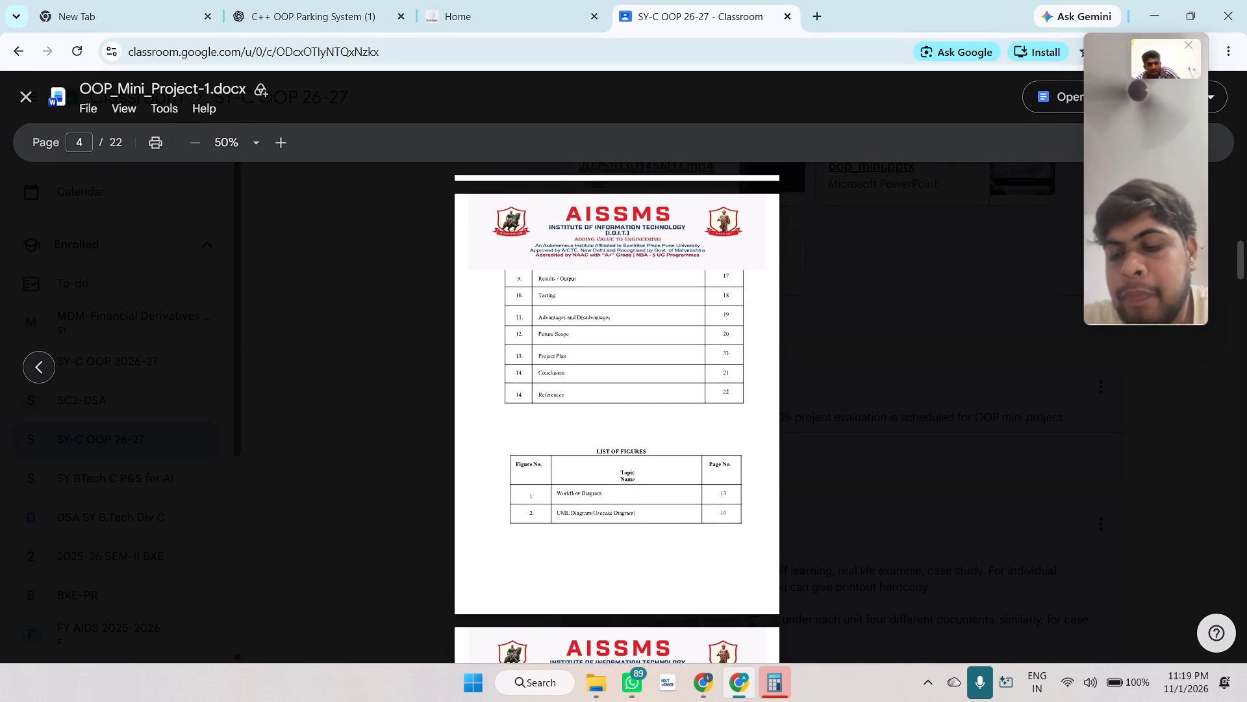
scroll(544, 282, up, 1)
click(562, 322)
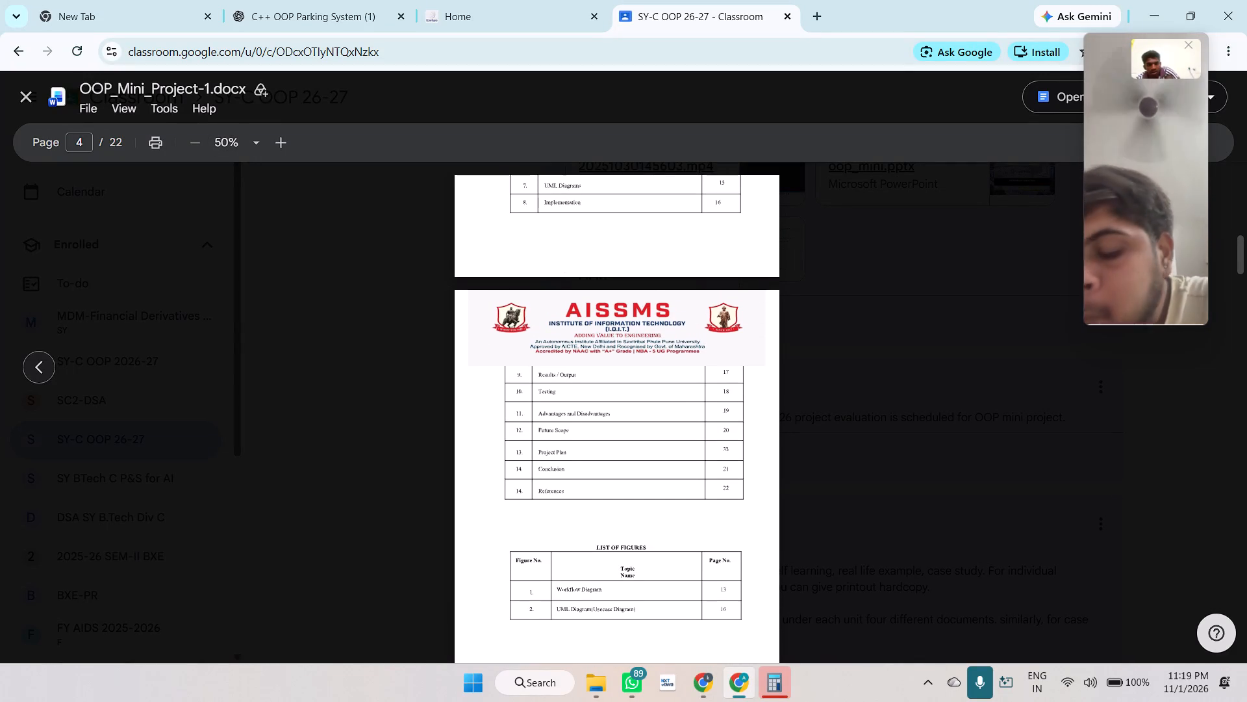
scroll(505, 377, up, 2)
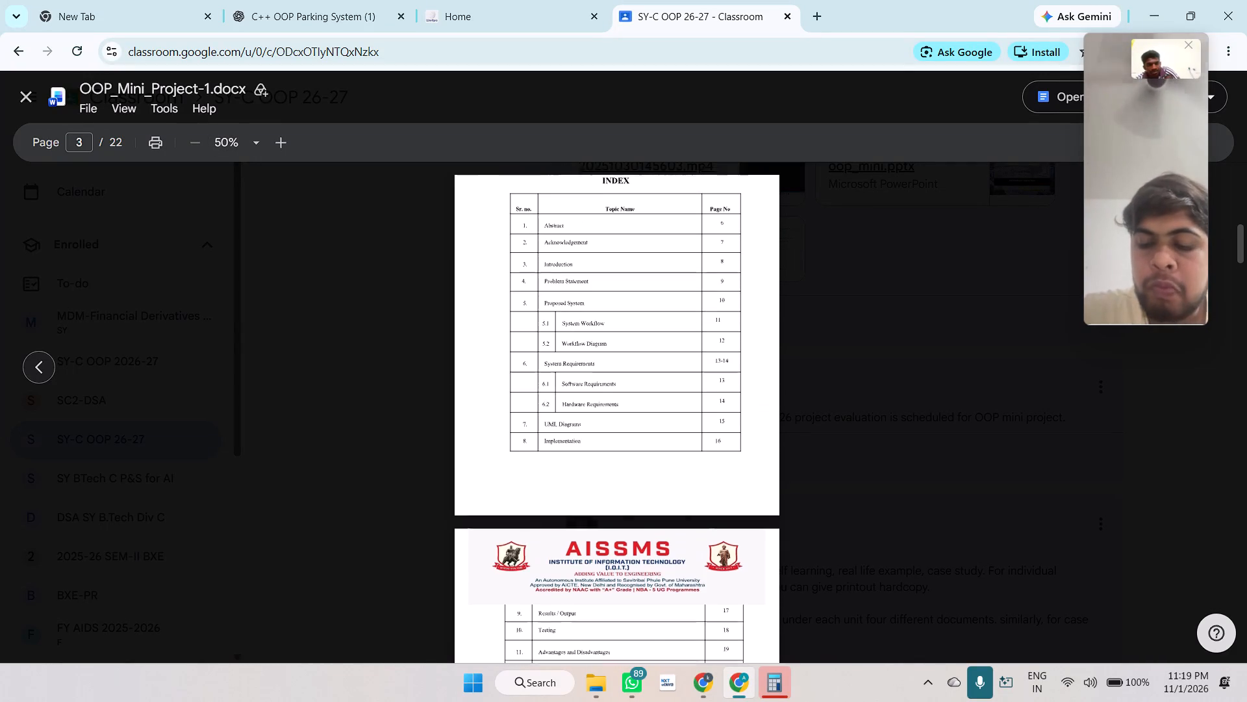
scroll(505, 377, up, 2)
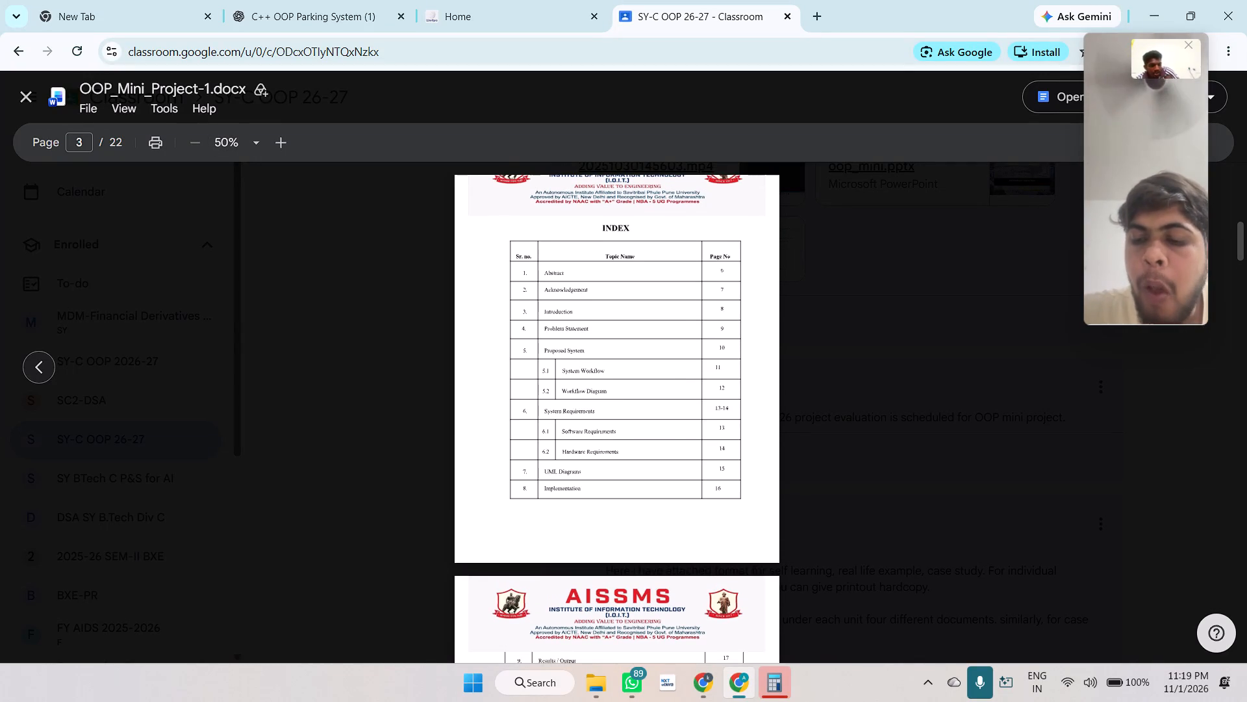
key(Print)
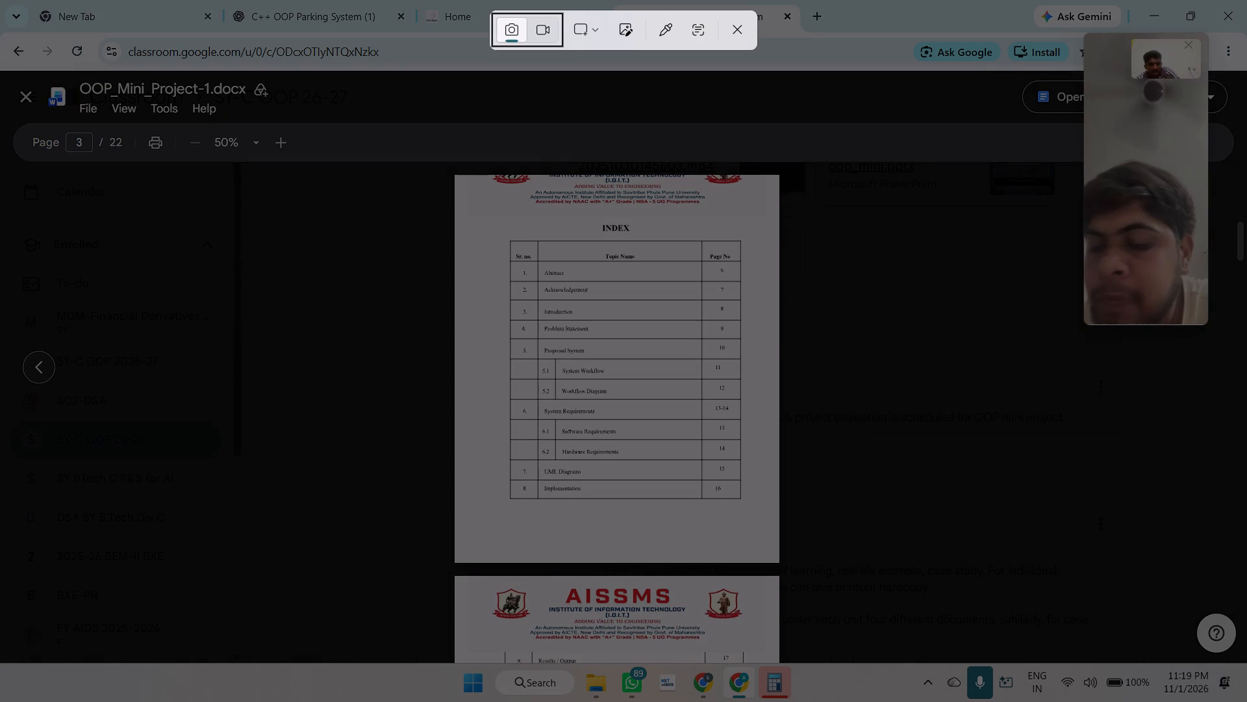
drag(509, 239, 744, 491)
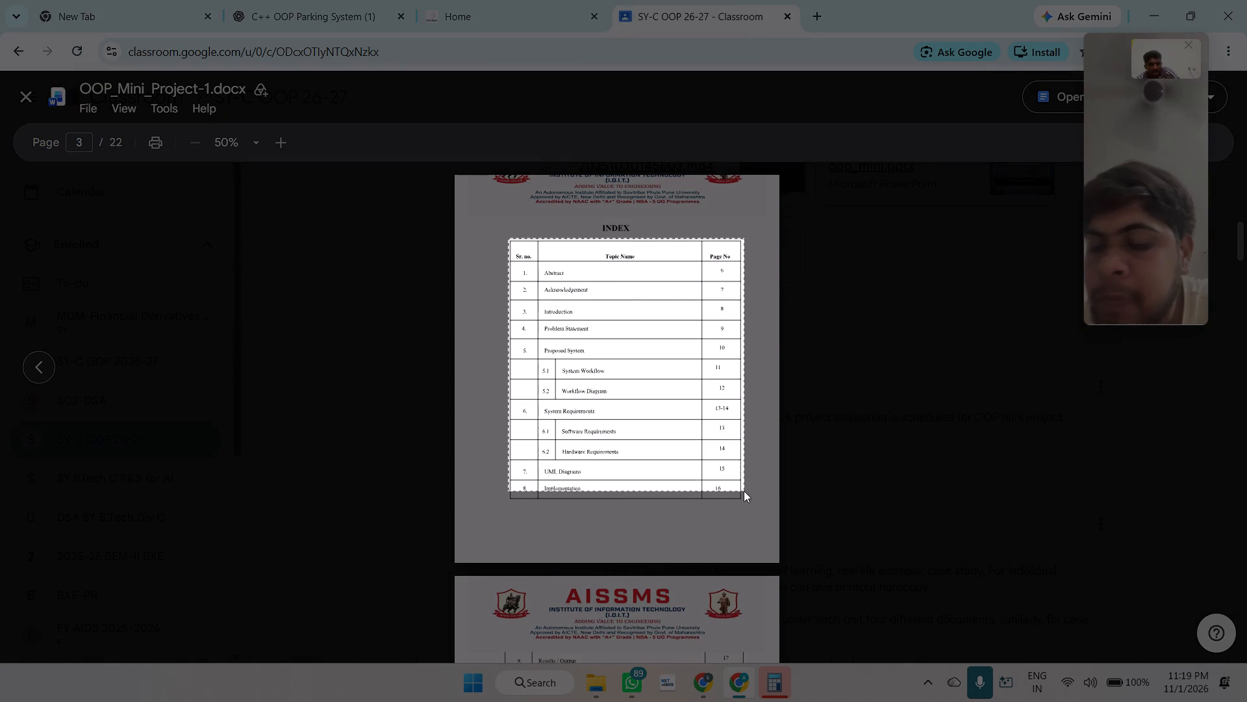
drag(744, 491, 738, 501)
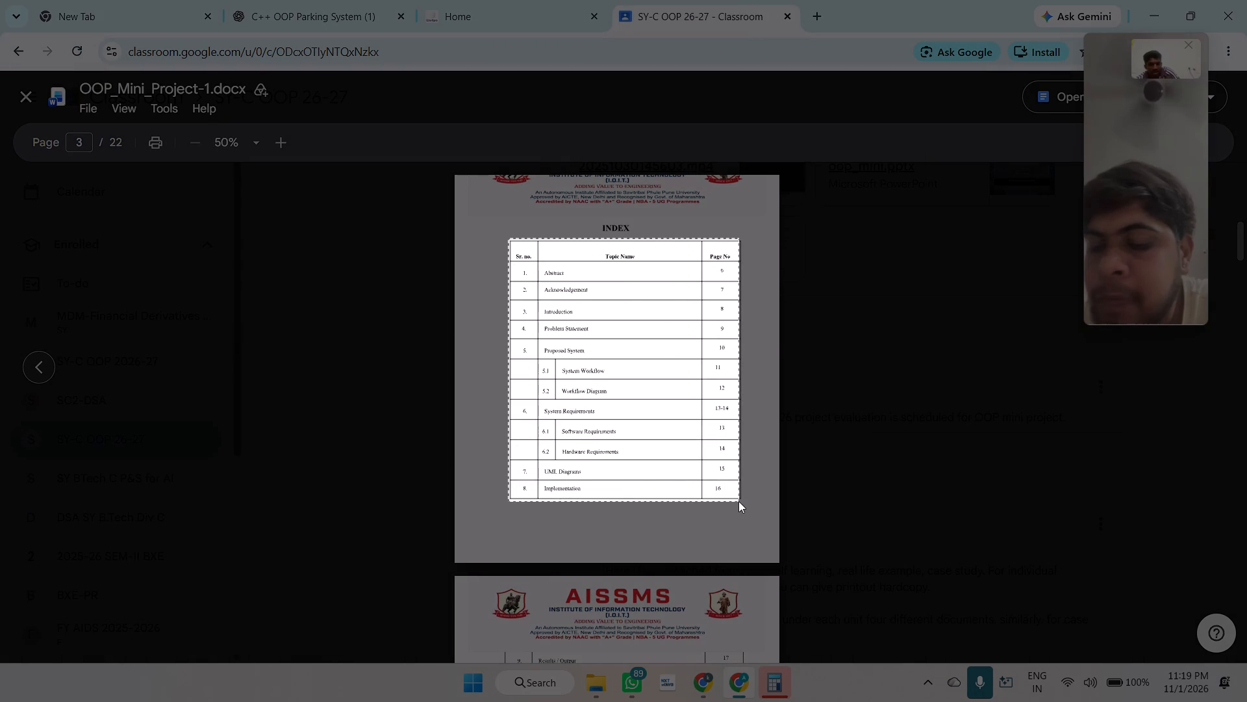
drag(738, 501, 740, 497)
Capture a screenshot of the continued index table on page 4, from Results / Output to References.
scroll(740, 497, down, 1)
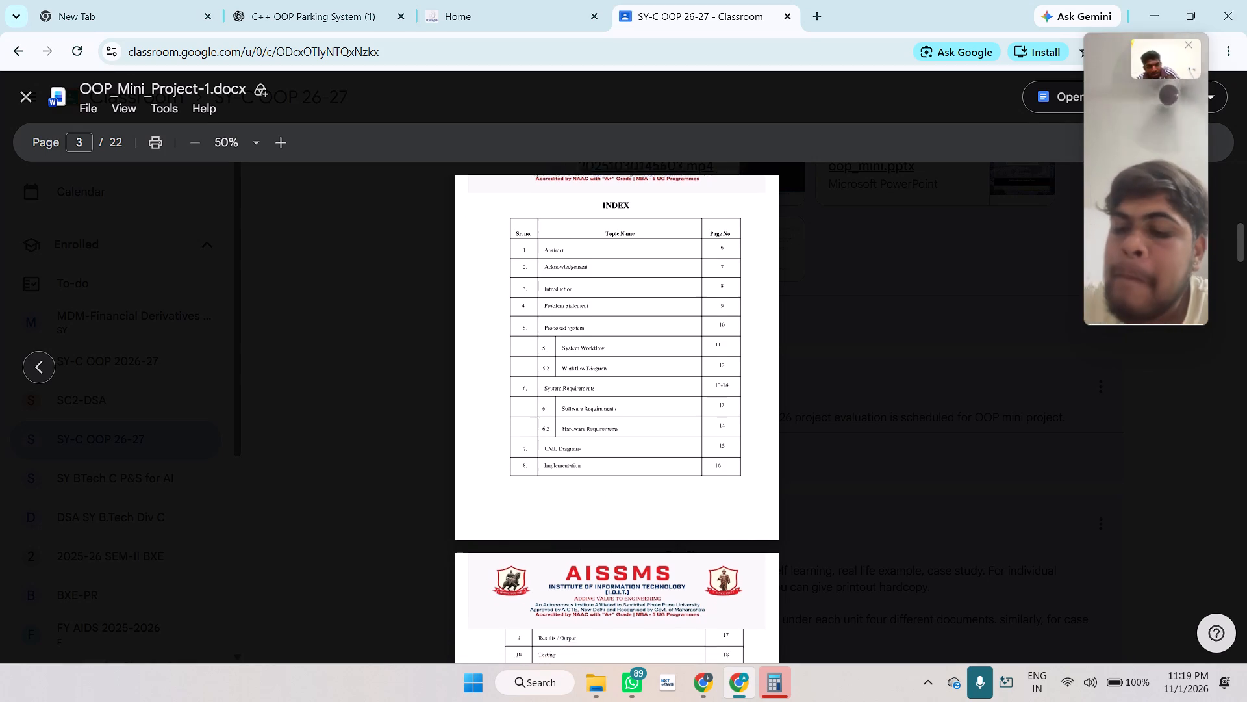
scroll(740, 497, down, 3)
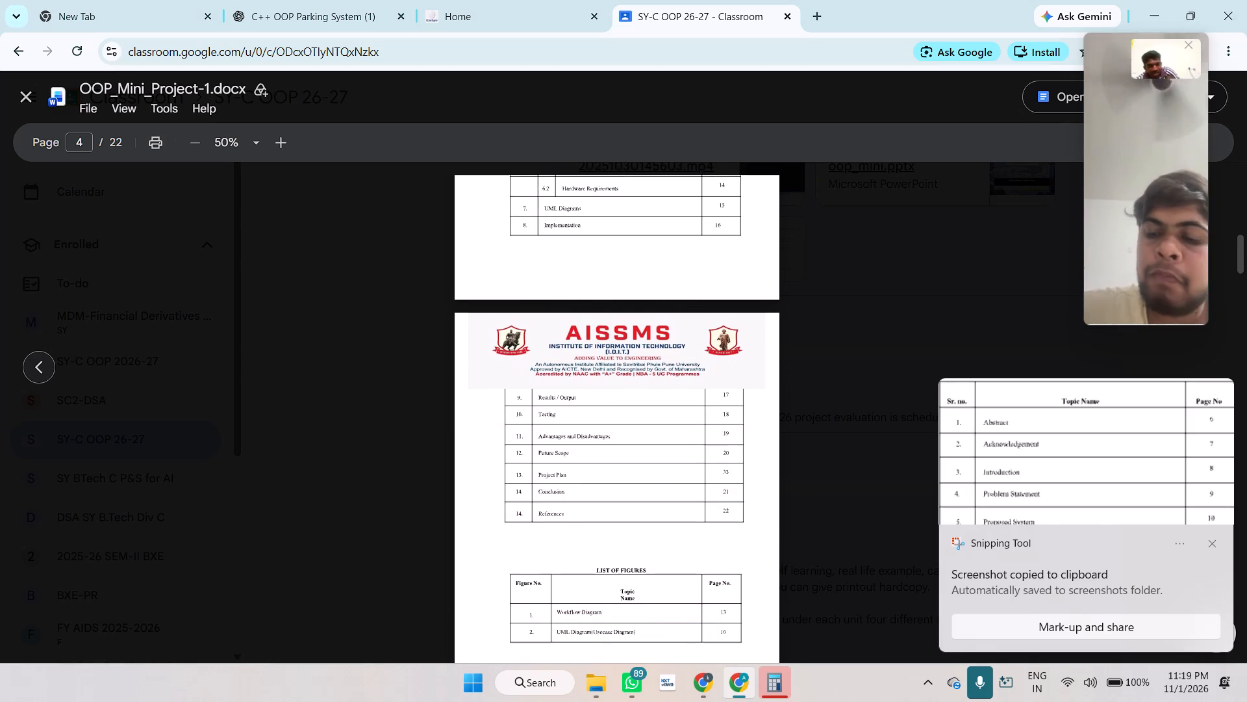
scroll(740, 497, down, 1)
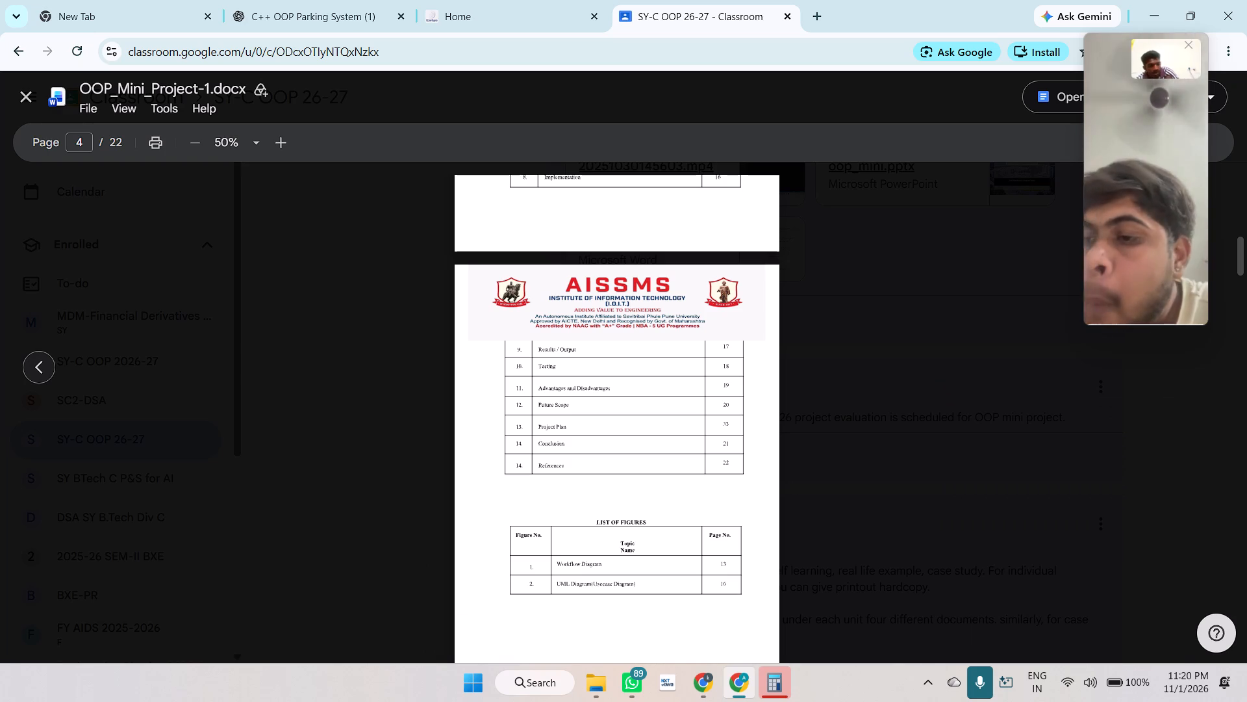
key(Print)
drag(505, 339, 721, 406)
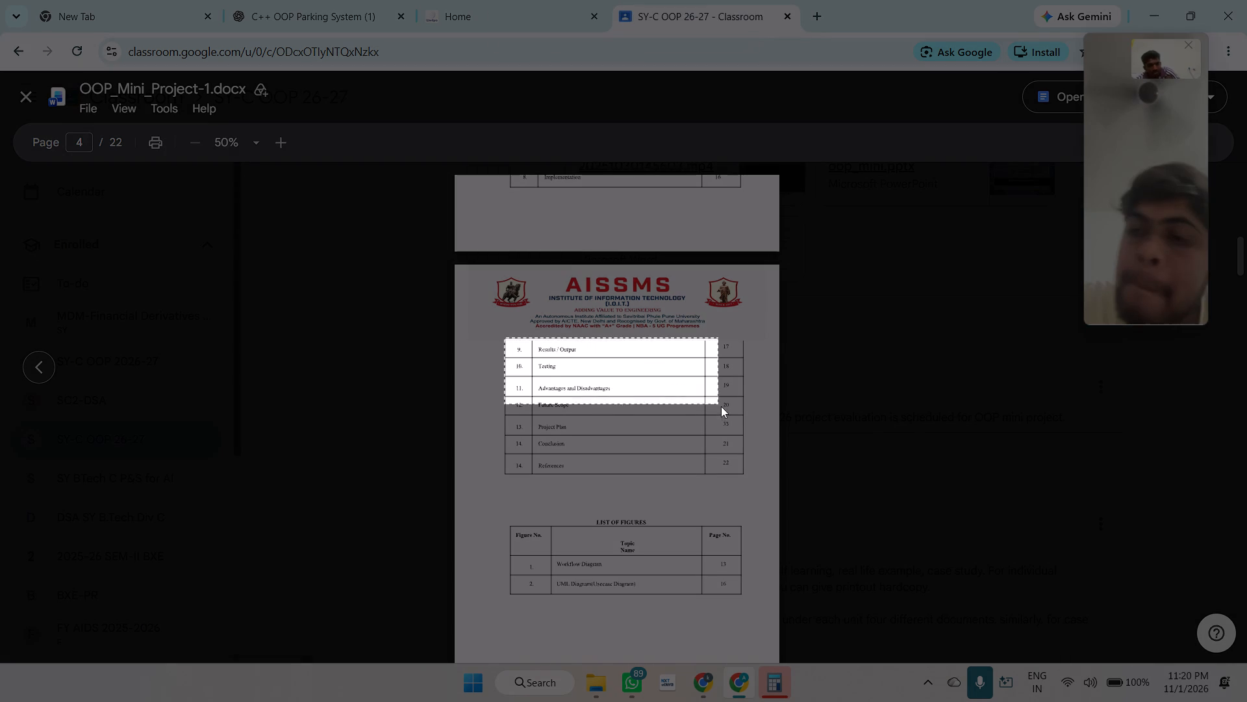
drag(721, 406, 744, 474)
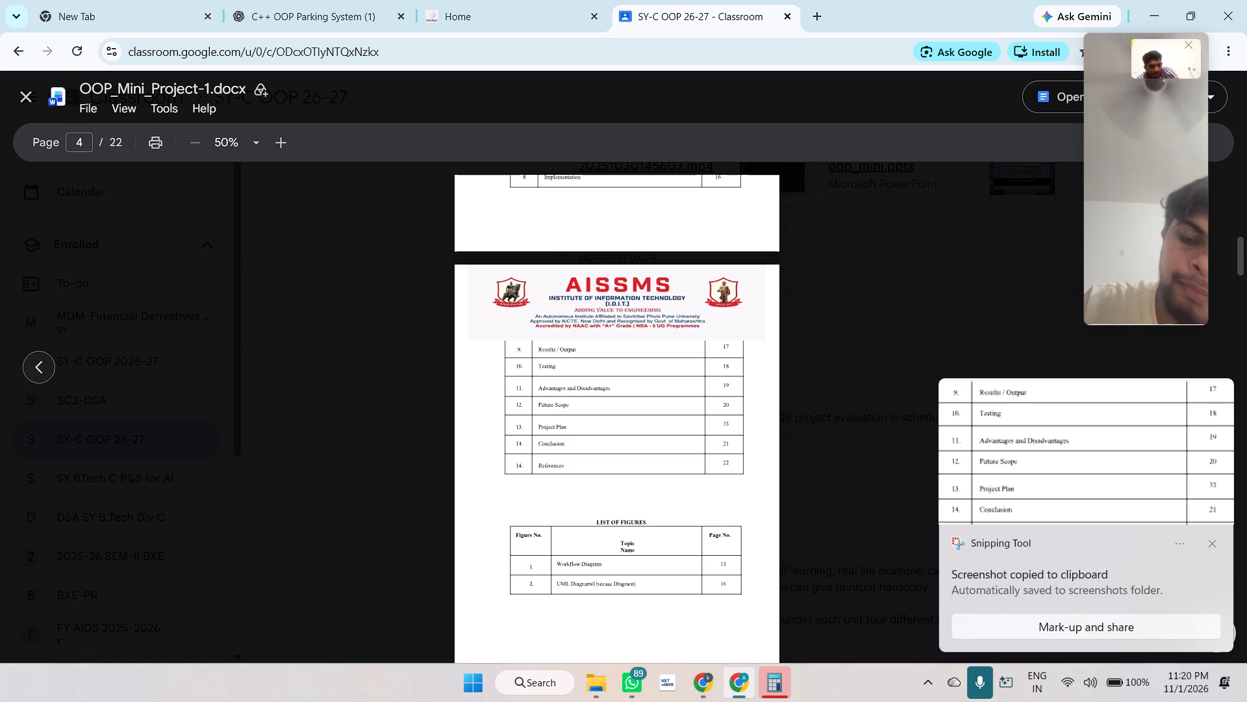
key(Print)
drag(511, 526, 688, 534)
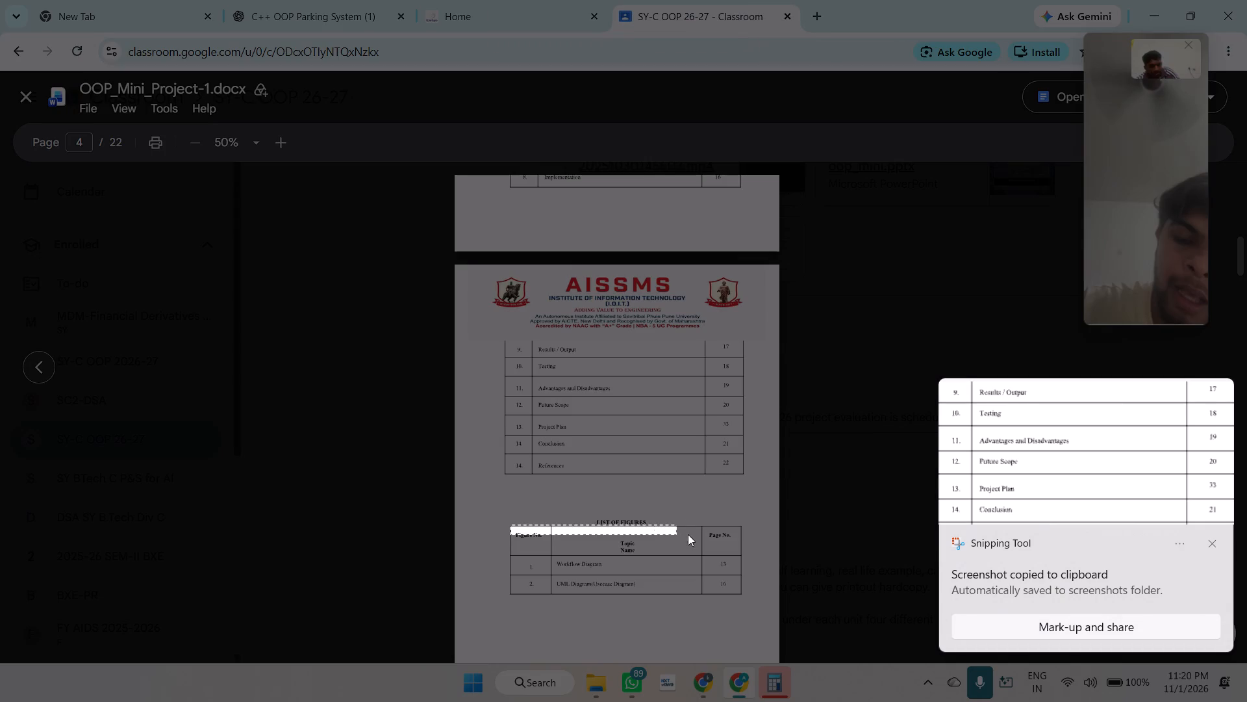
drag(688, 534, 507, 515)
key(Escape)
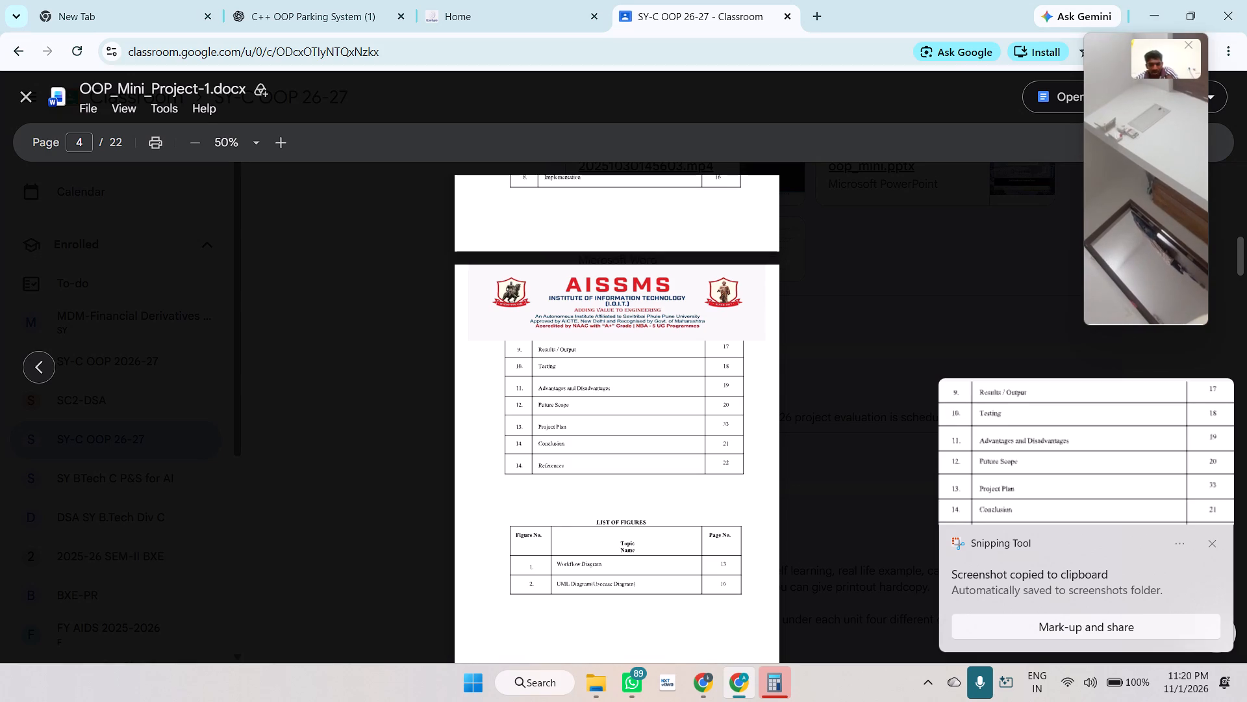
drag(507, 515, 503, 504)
Capture a screenshot of the LIST OF FIGURES heading and its table on page 4.
key(Print)
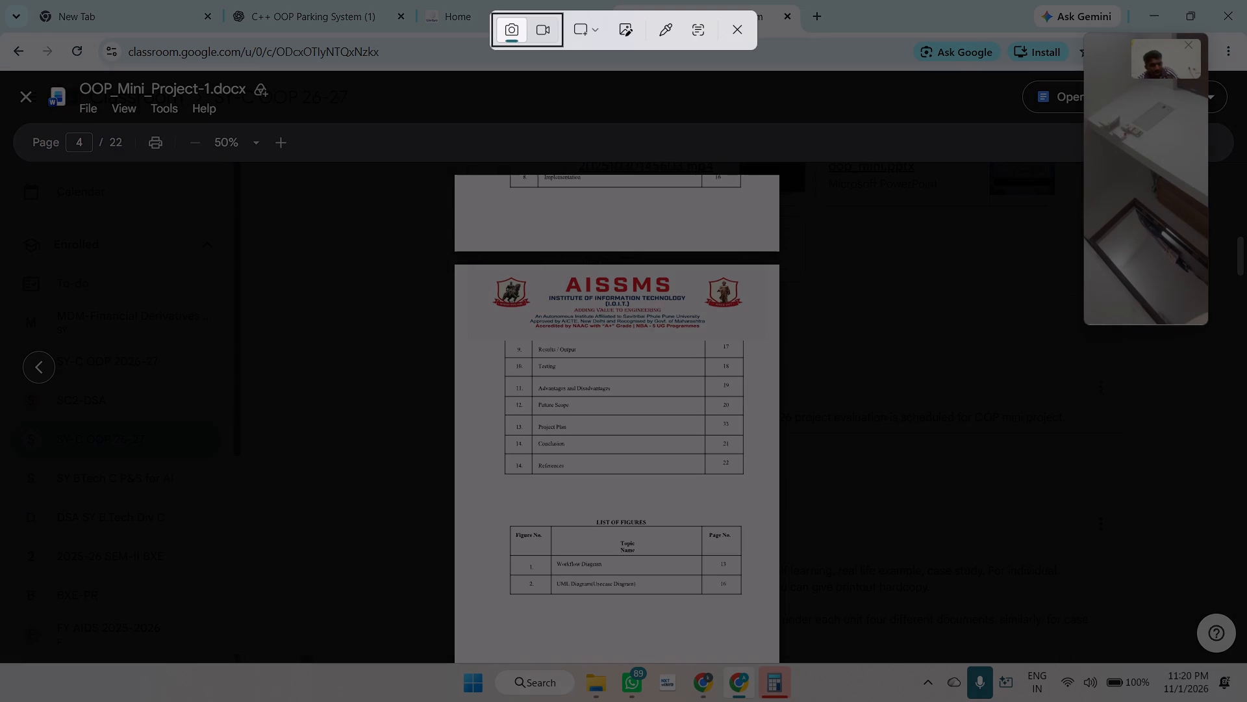
drag(505, 504, 740, 595)
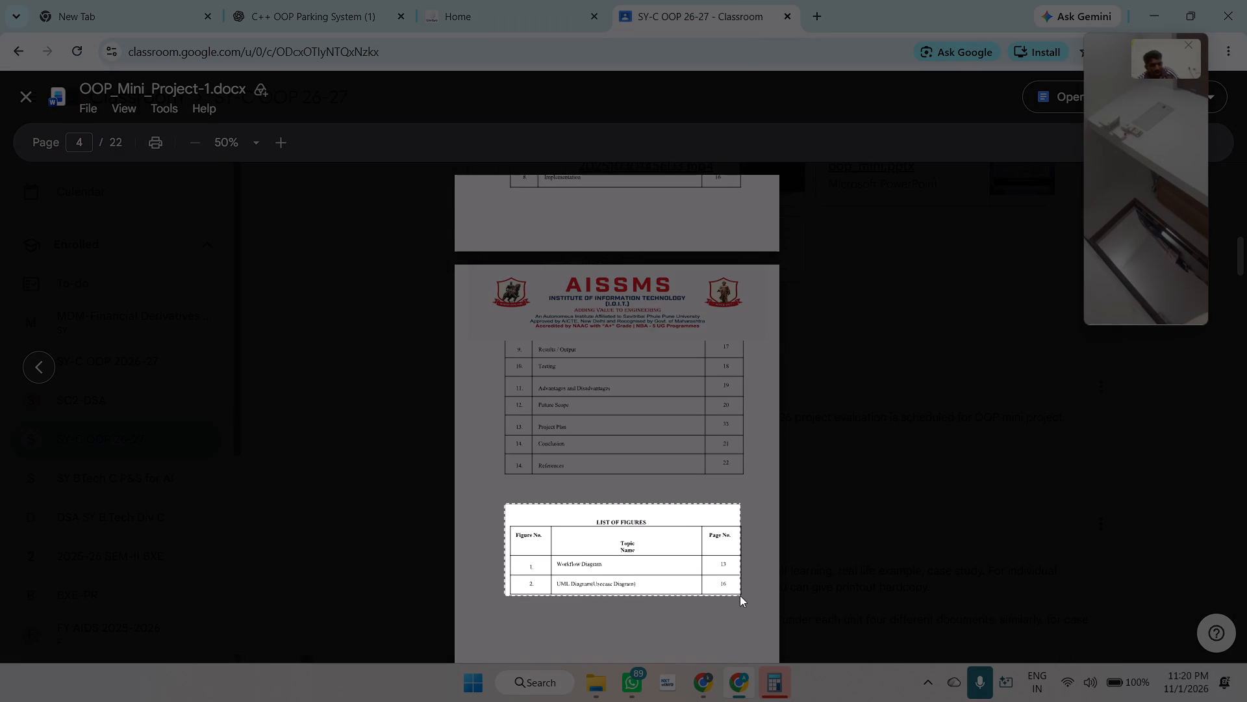
drag(740, 595, 742, 597)
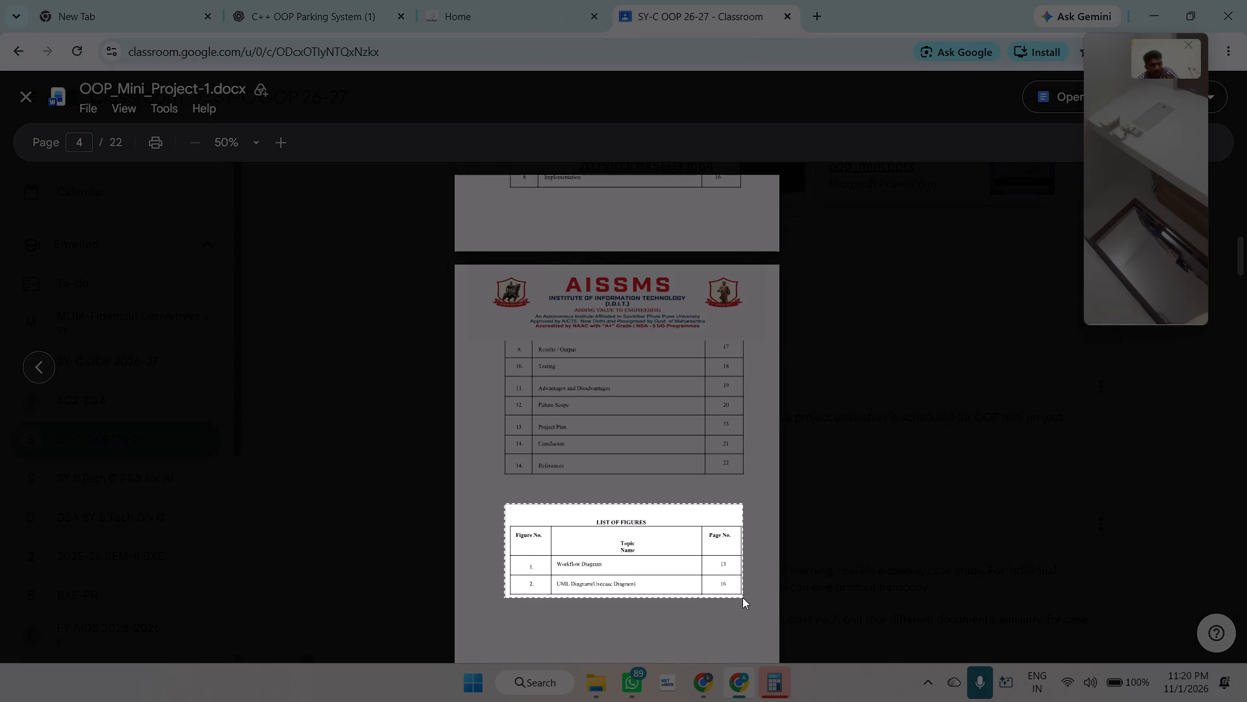
drag(742, 597, 742, 595)
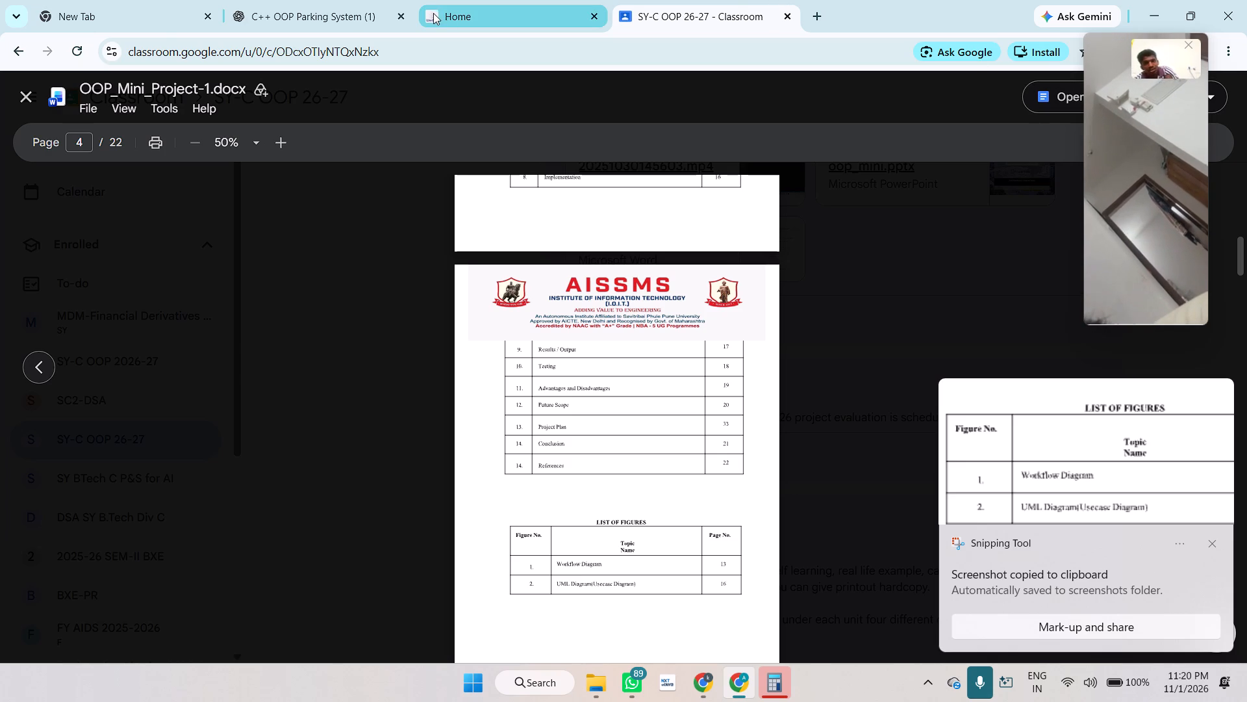
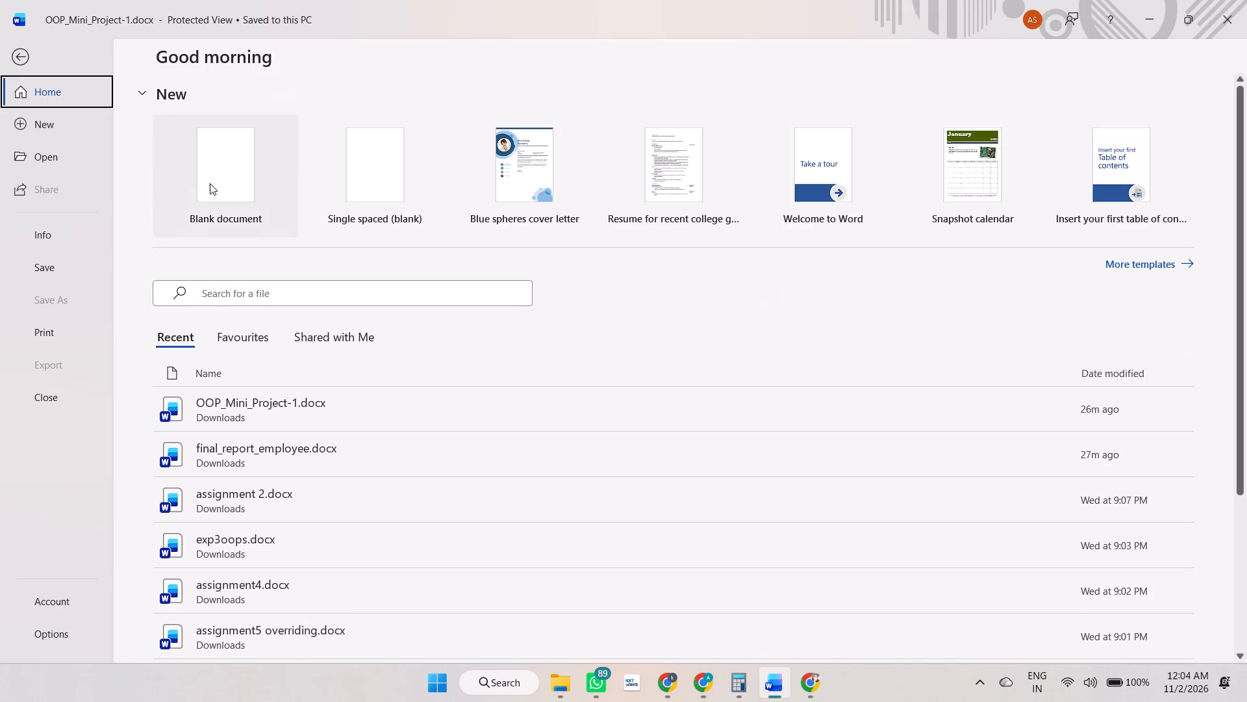
click(218, 192)
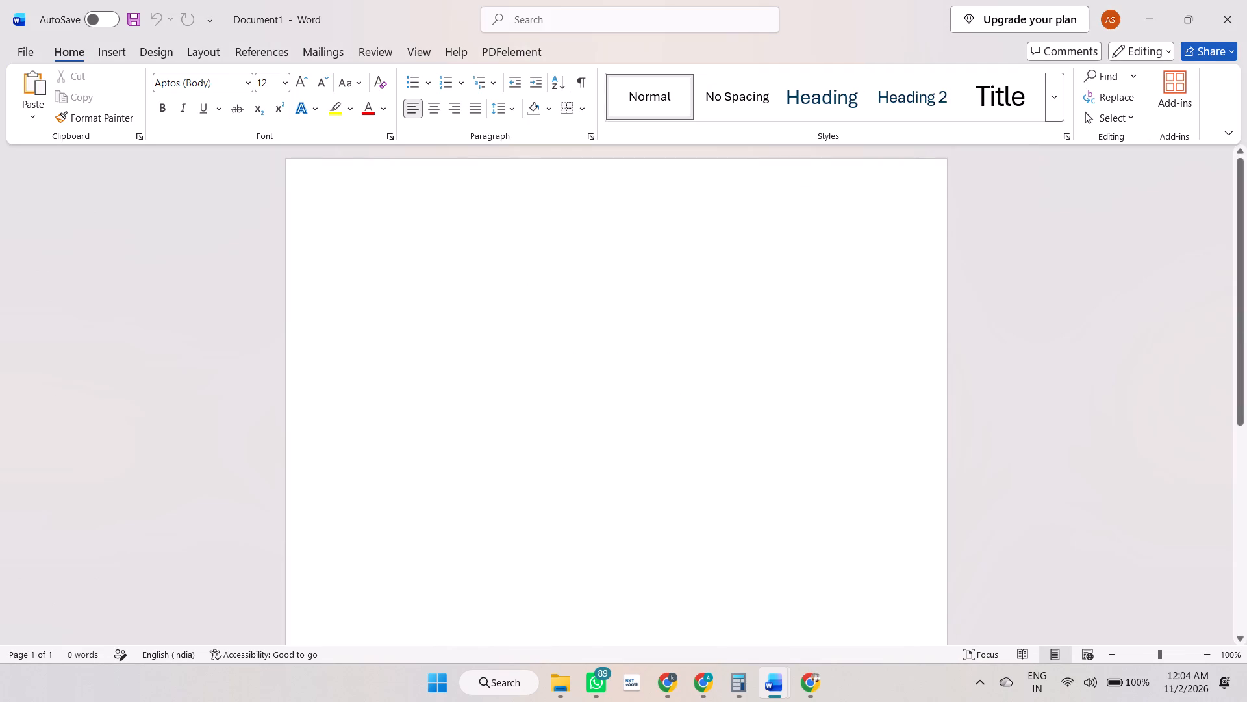
key(ctrl+v)
scroll(513, 267, up, 1)
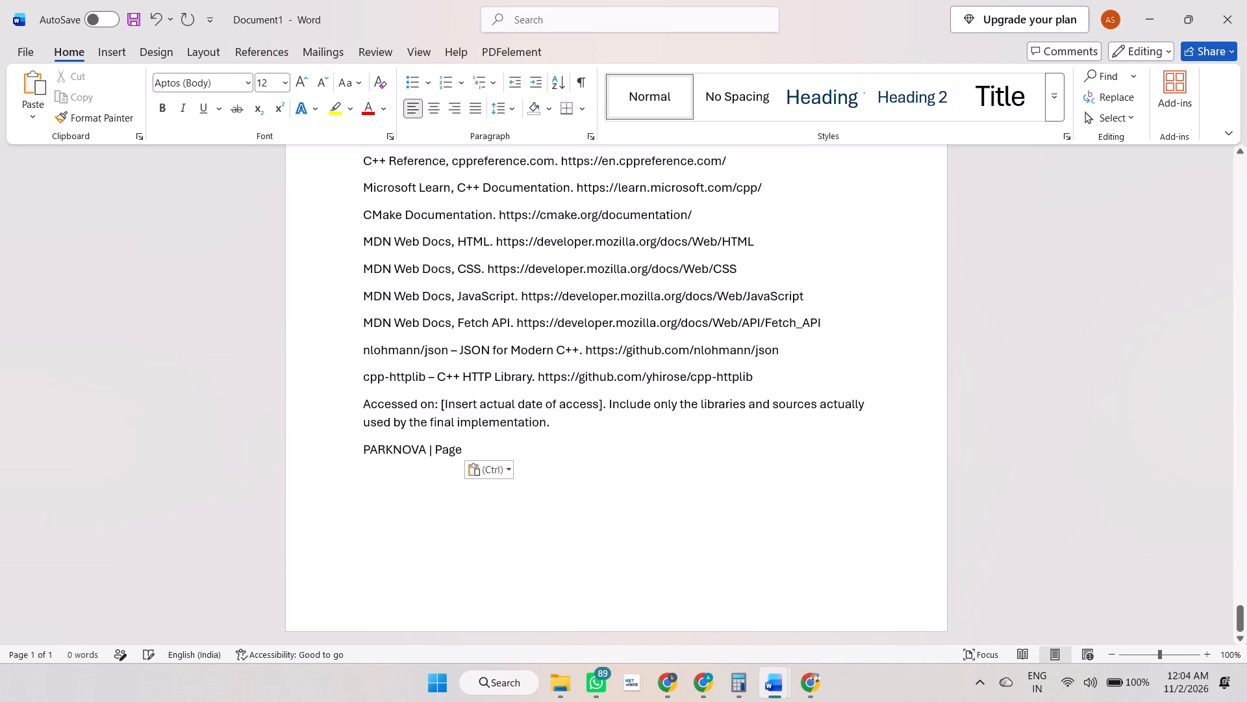
scroll(513, 267, up, 2)
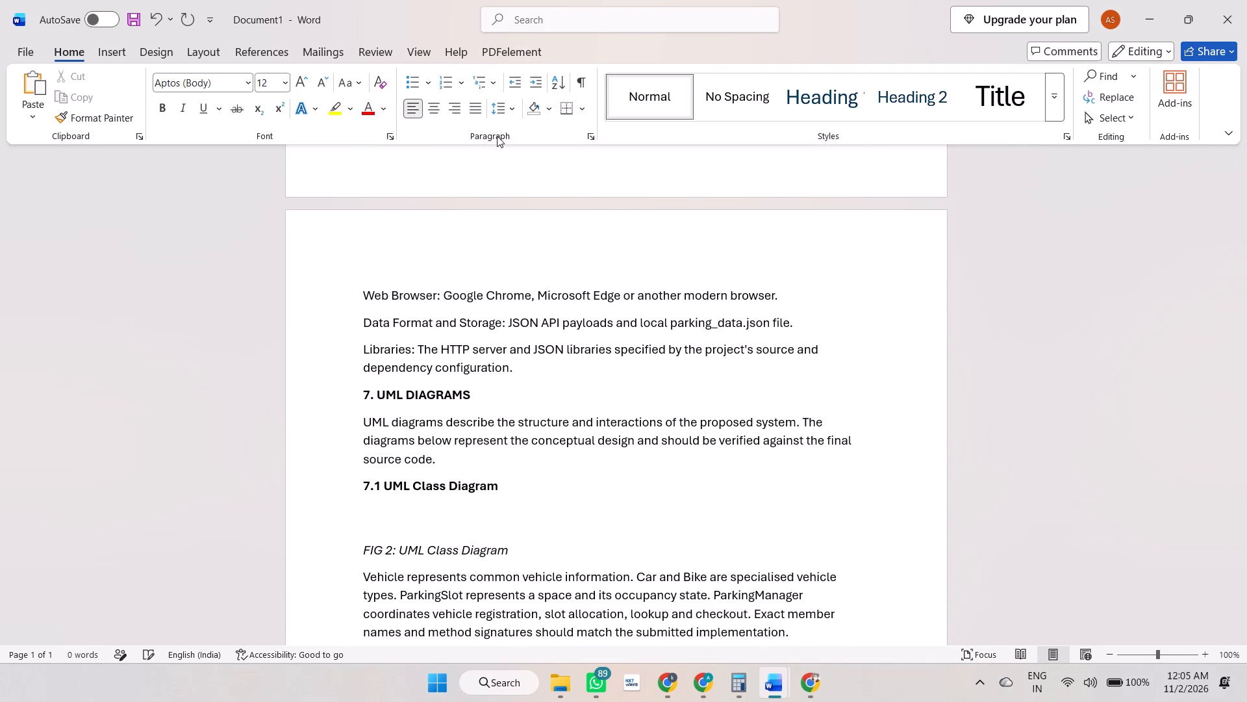
Centre-align the paragraph at the end of the pasted ParkNova report in the new document.
click(433, 108)
scroll(548, 315, up, 1)
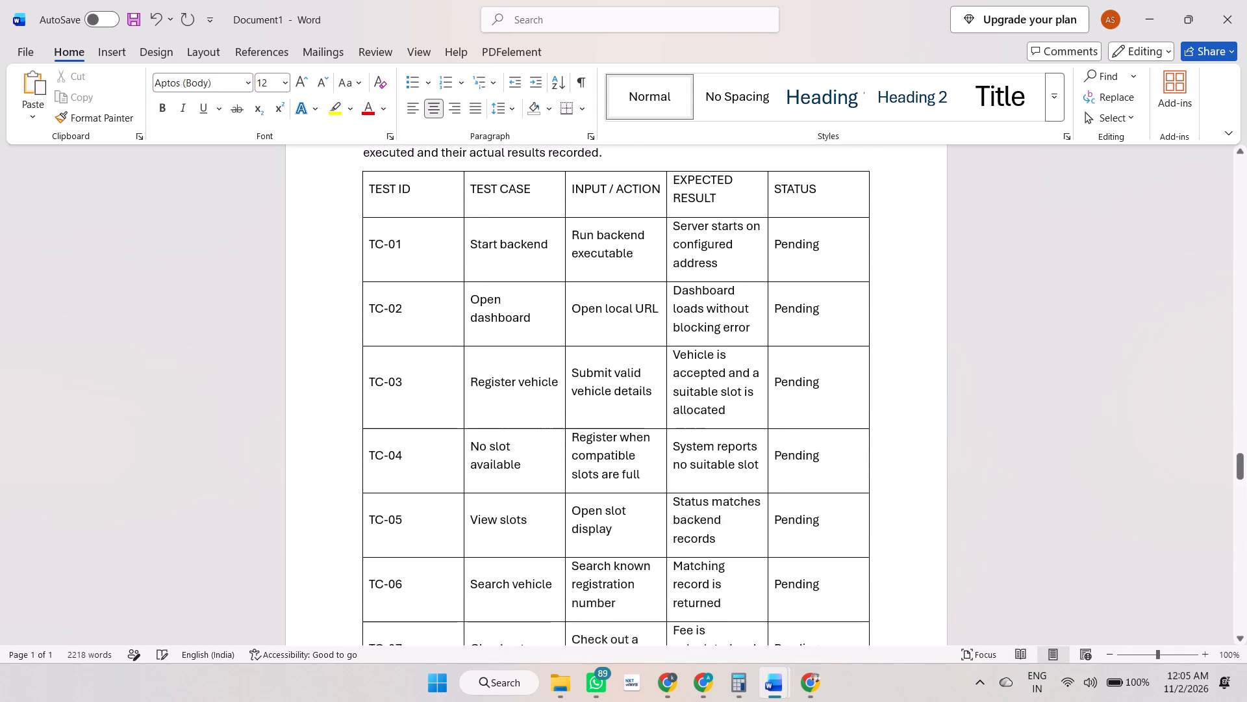
scroll(548, 315, up, 2)
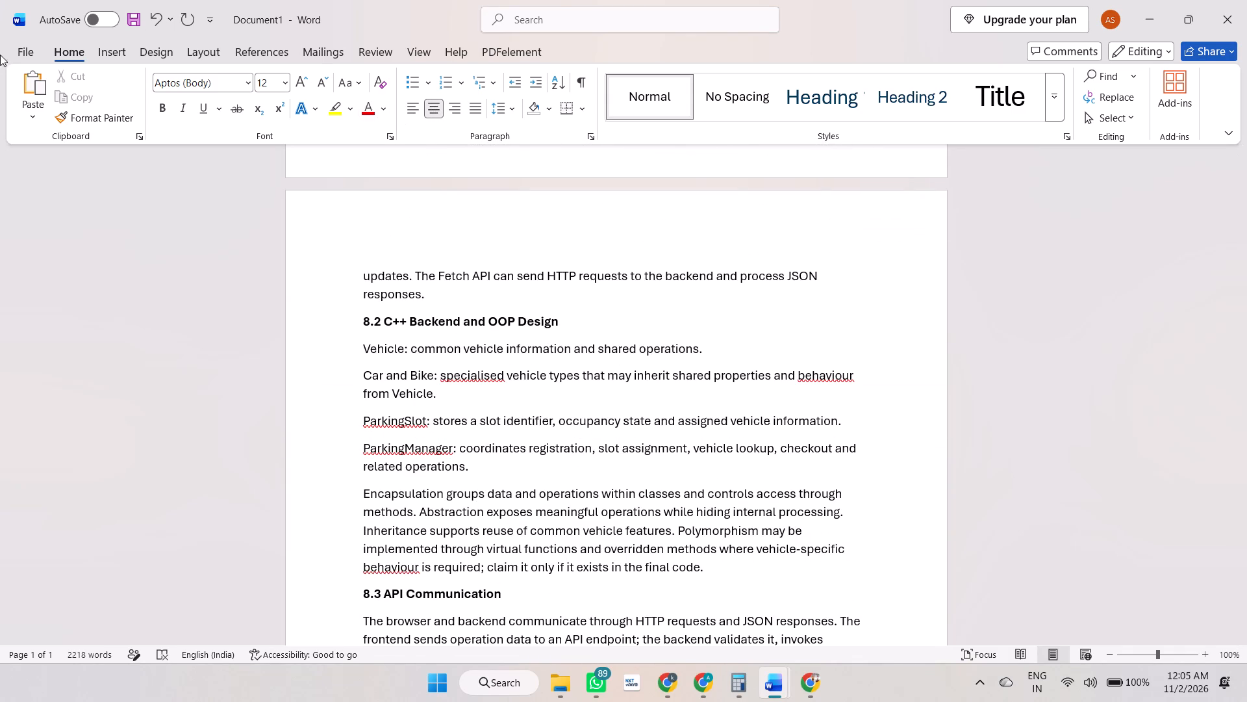
Open the existing report final_report_employee.docx from the recent files.
click(30, 47)
scroll(96, 62, right, 3)
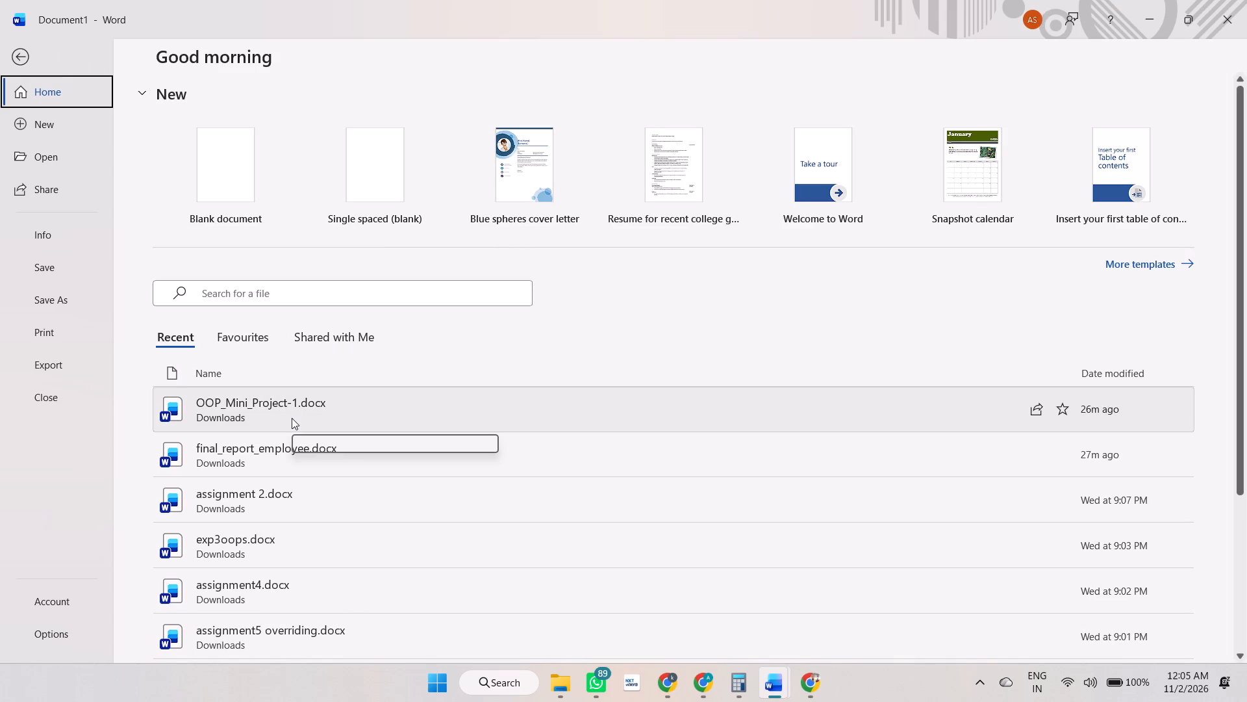
scroll(305, 504, down, 1)
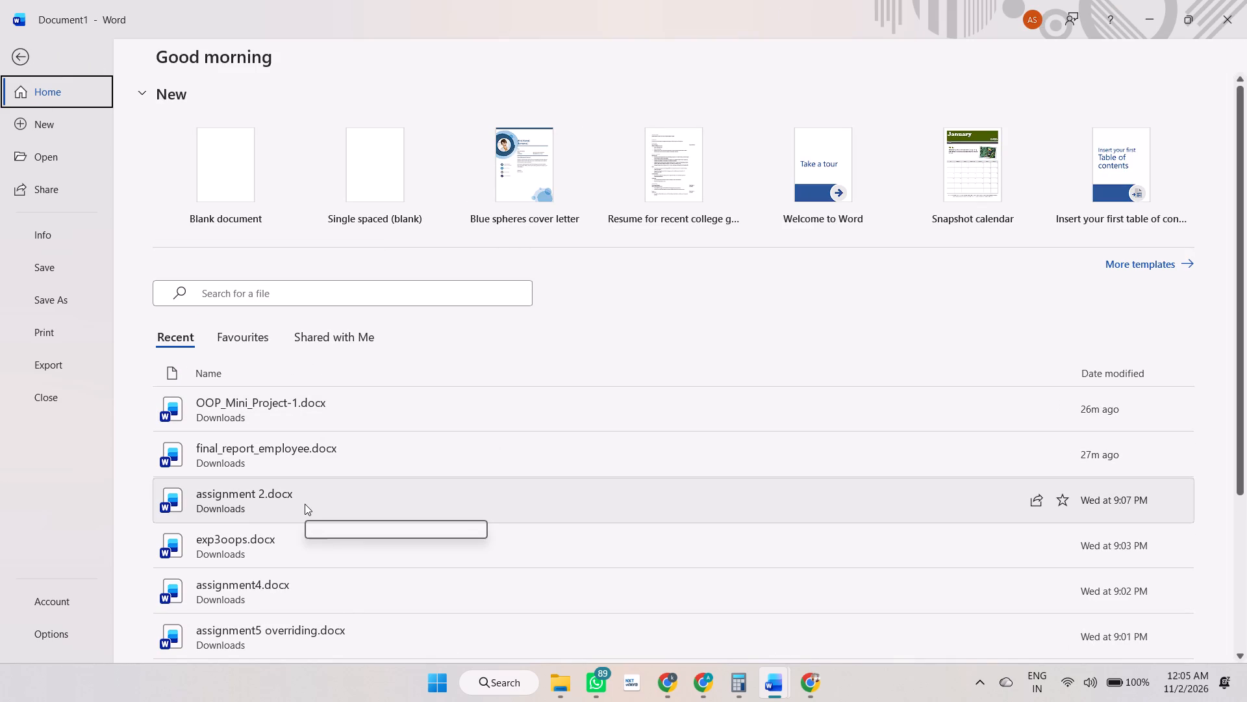
scroll(305, 504, down, 1)
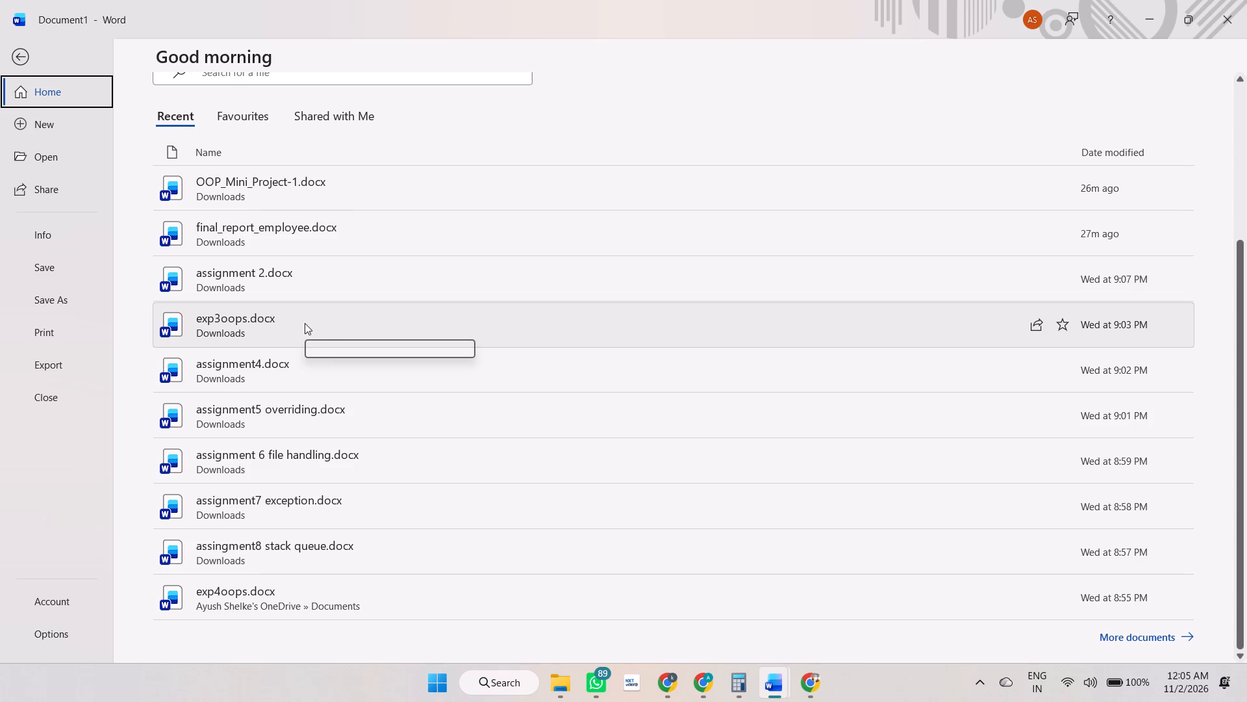
scroll(305, 323, up, 9)
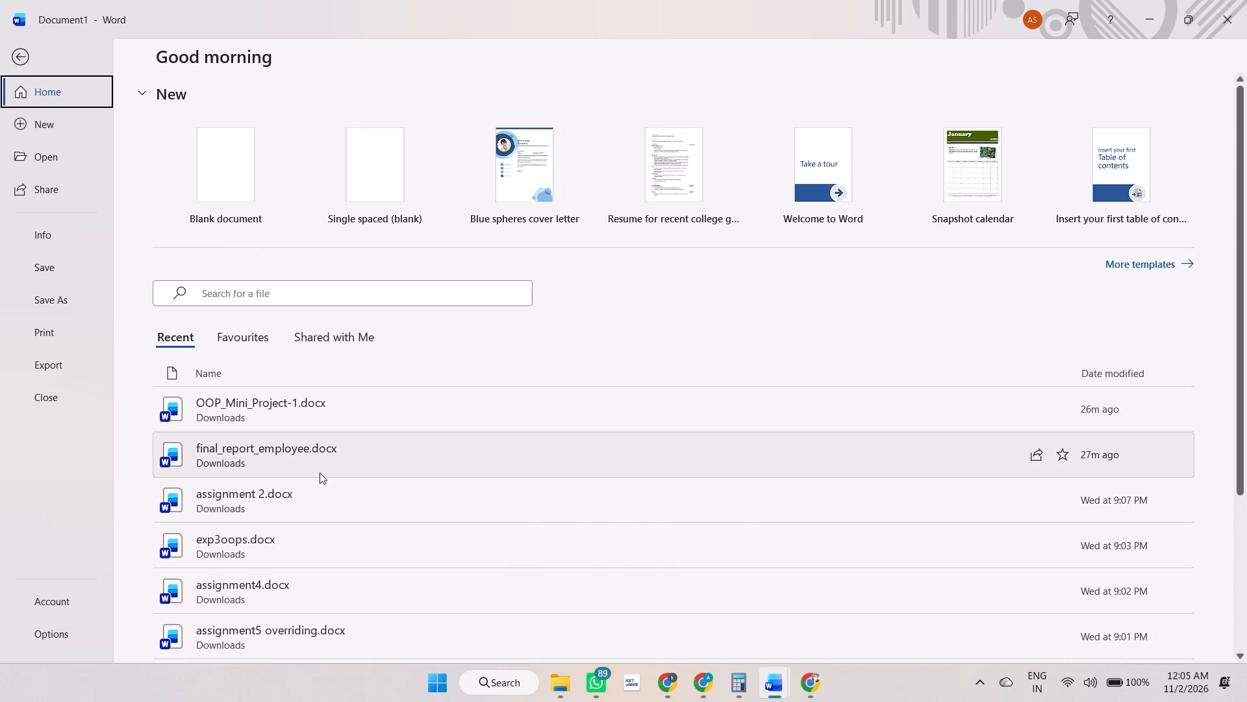
double_click(320, 473)
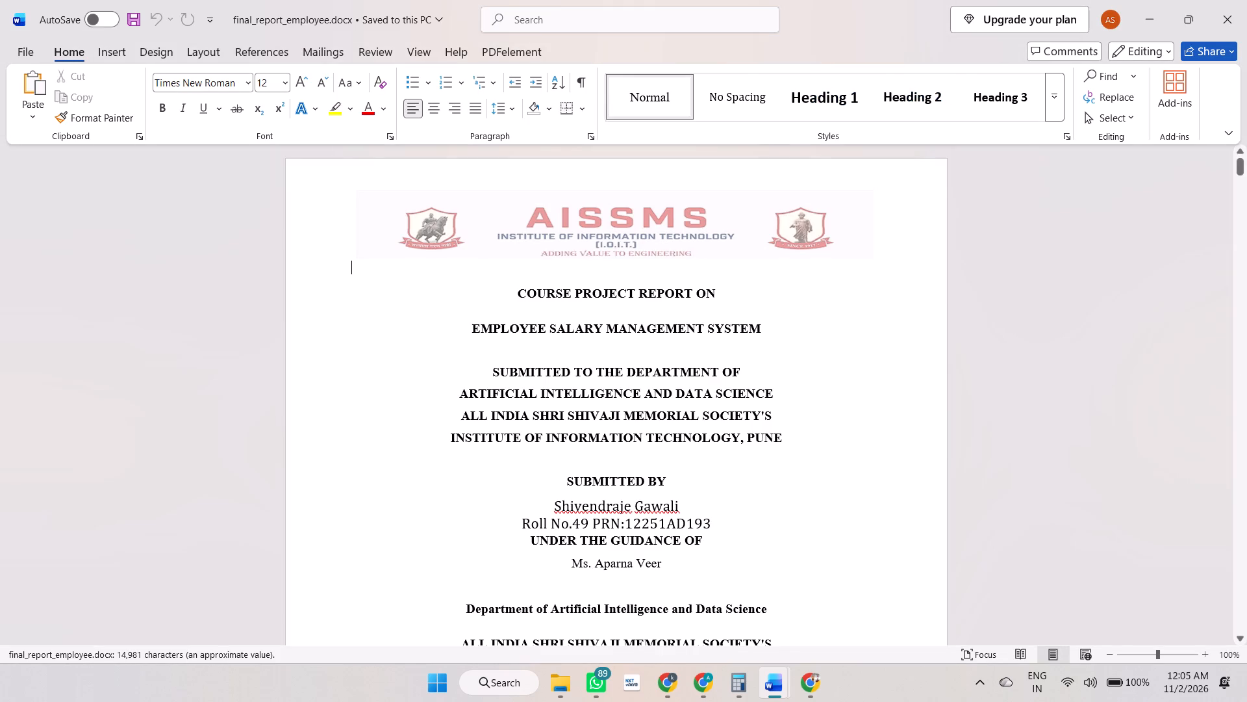
Replace everything from the "ABSTRACT" heading through the last reference in the employee report with the copied ParkNova report content.
scroll(809, 383, down, 4)
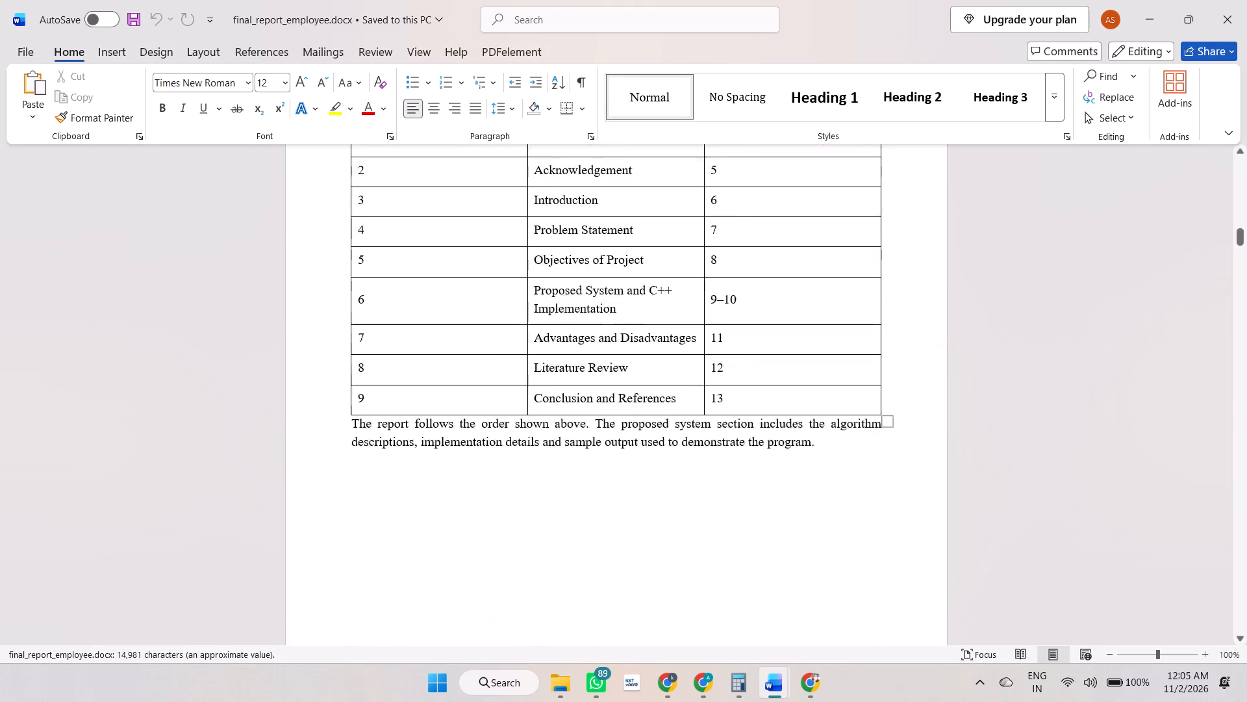
scroll(809, 383, down, 1)
scroll(809, 383, up, 1)
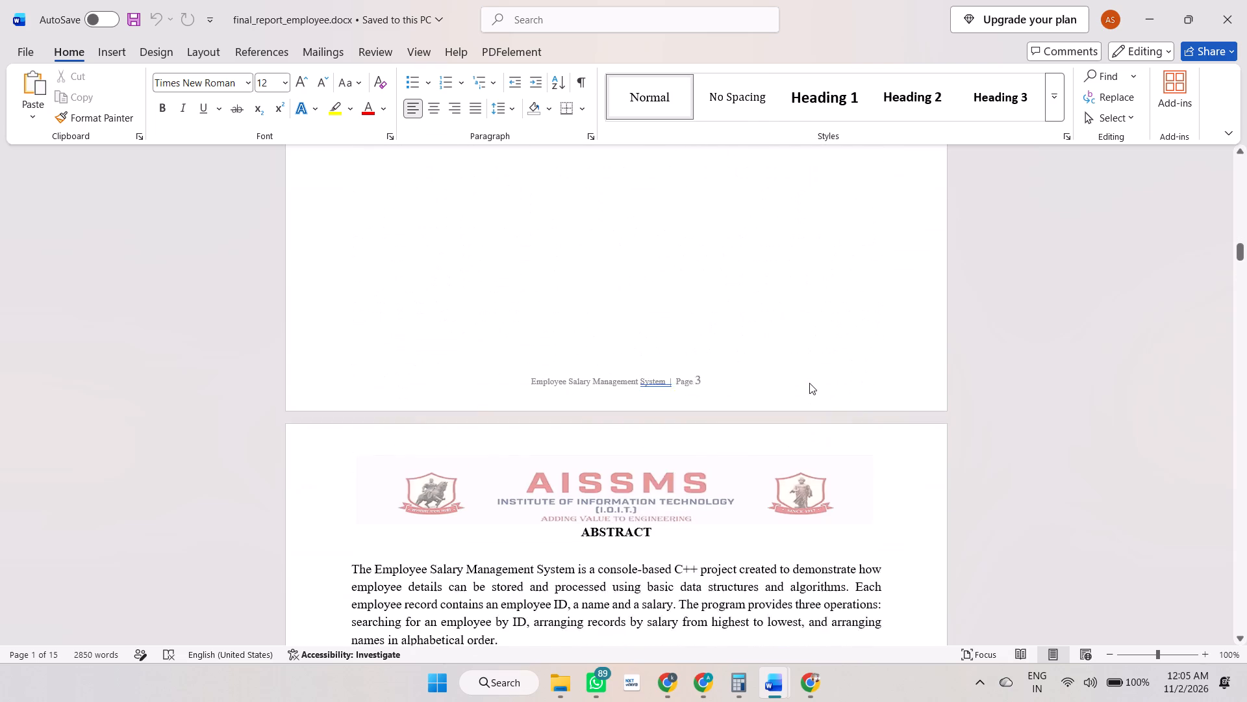
drag(582, 450, 664, 503)
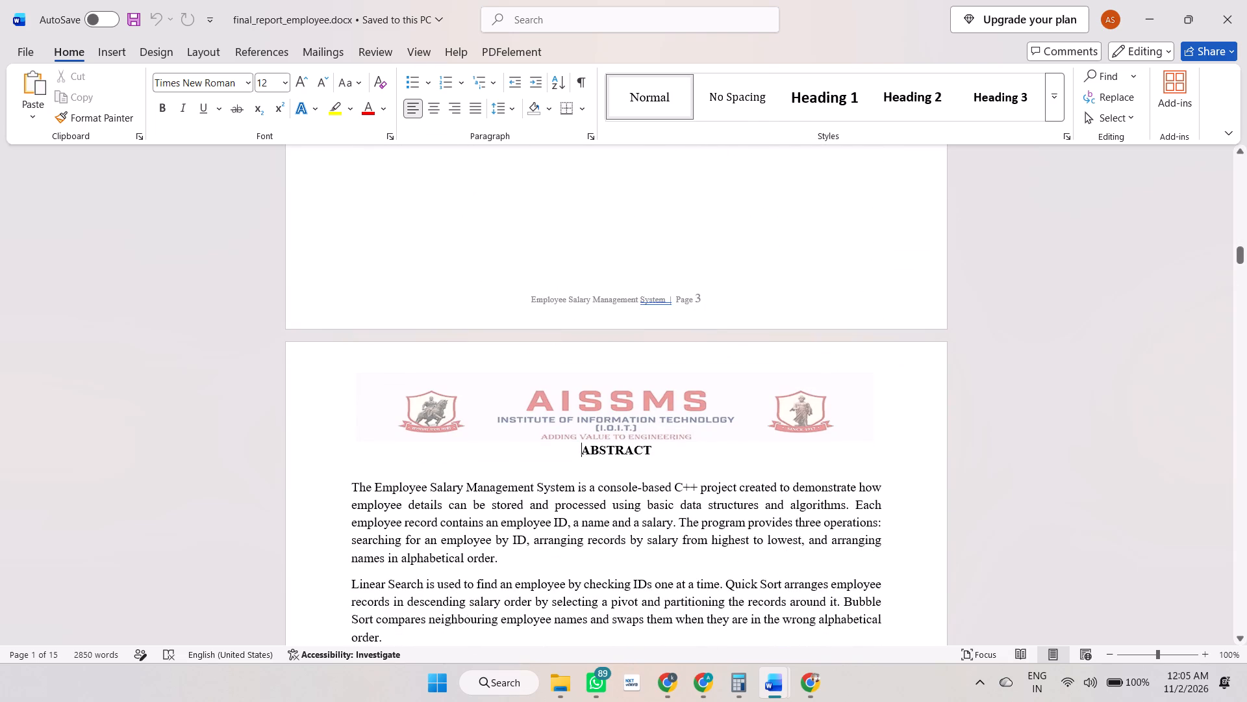
drag(664, 503, 831, 701)
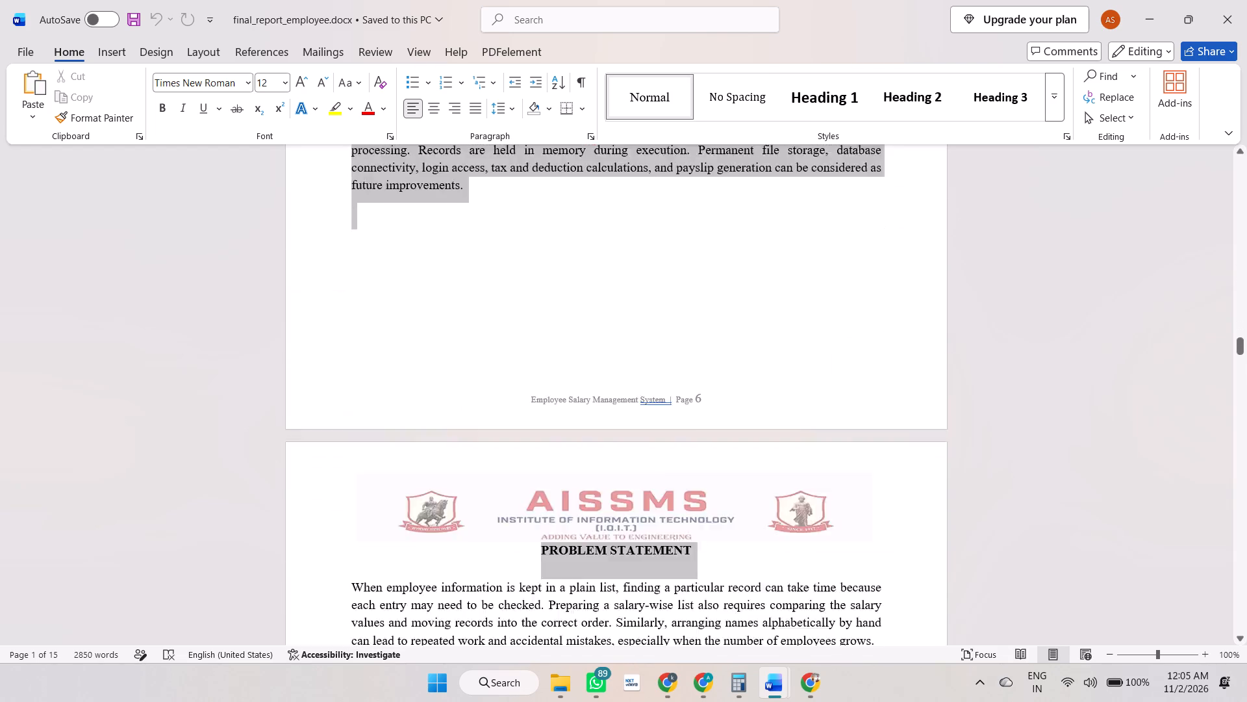
drag(831, 701, 841, 701)
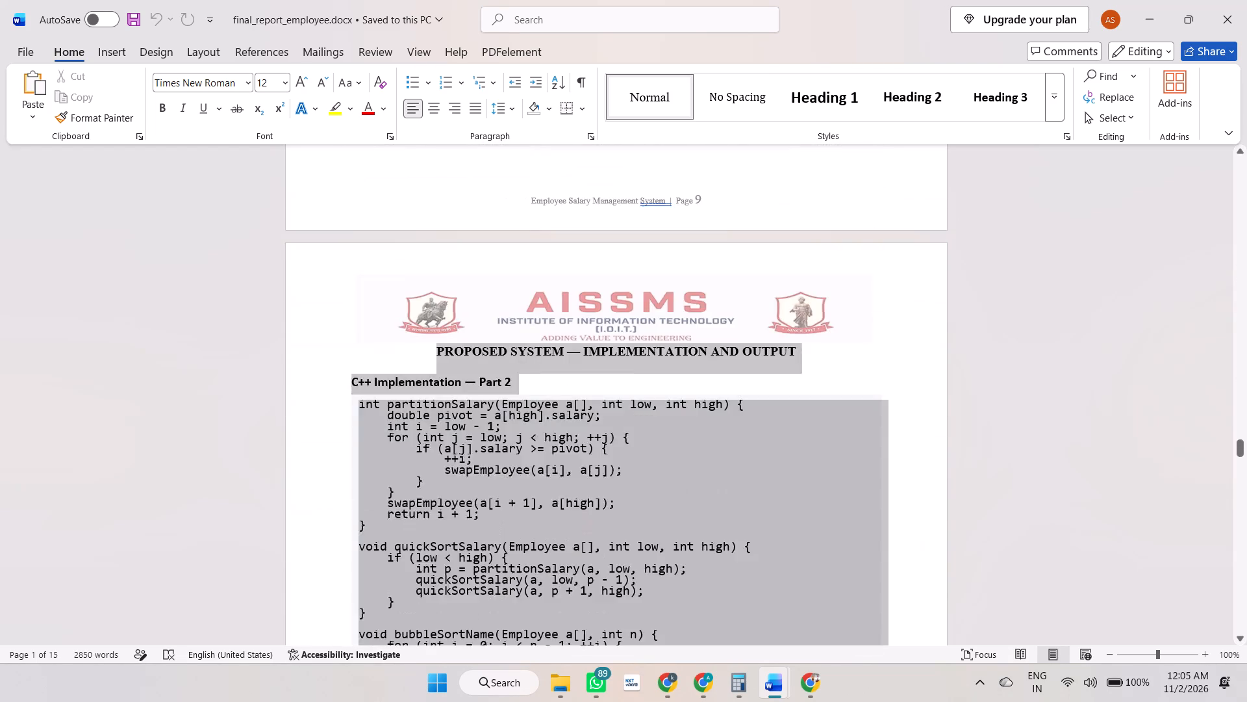
drag(841, 701, 843, 701)
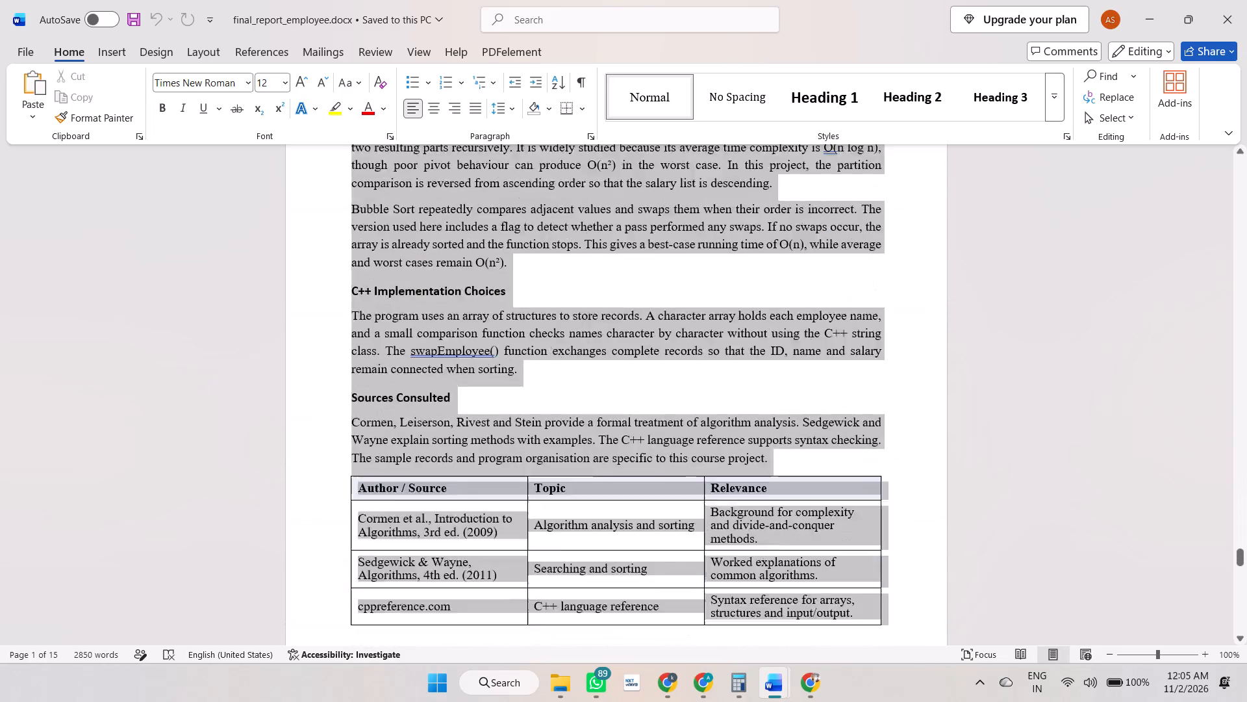
drag(843, 701, 840, 701)
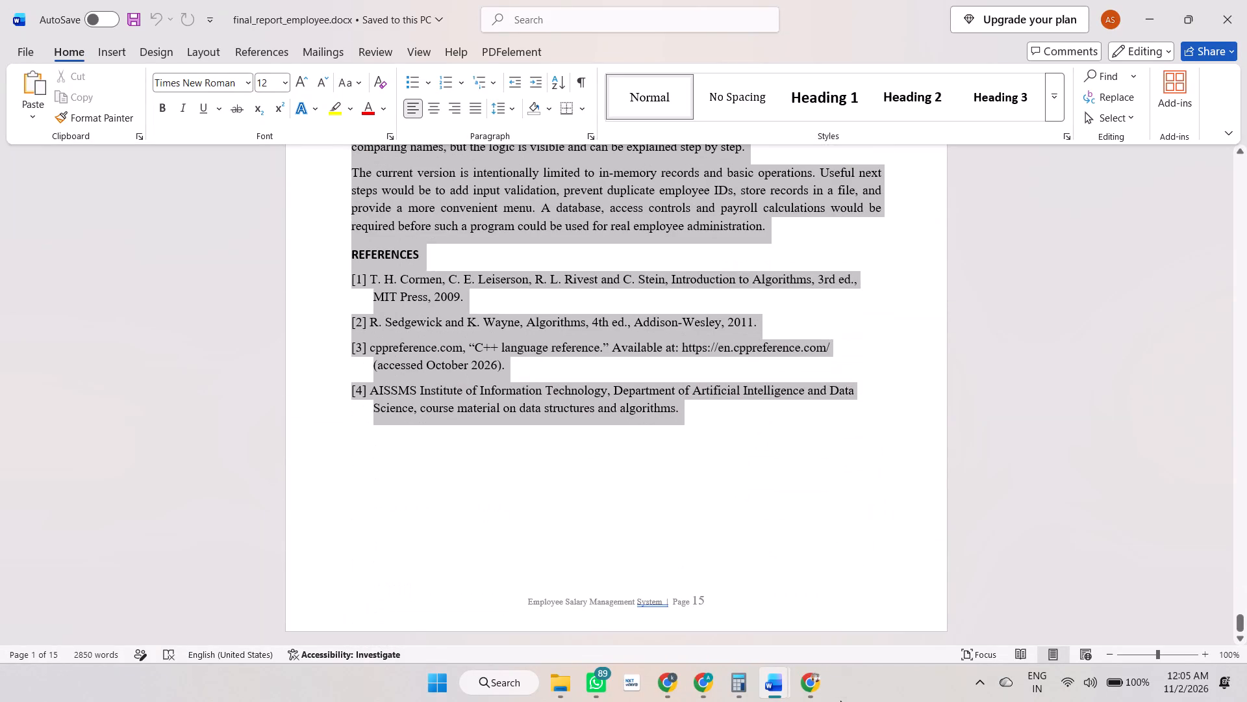
key(ctrl+v)
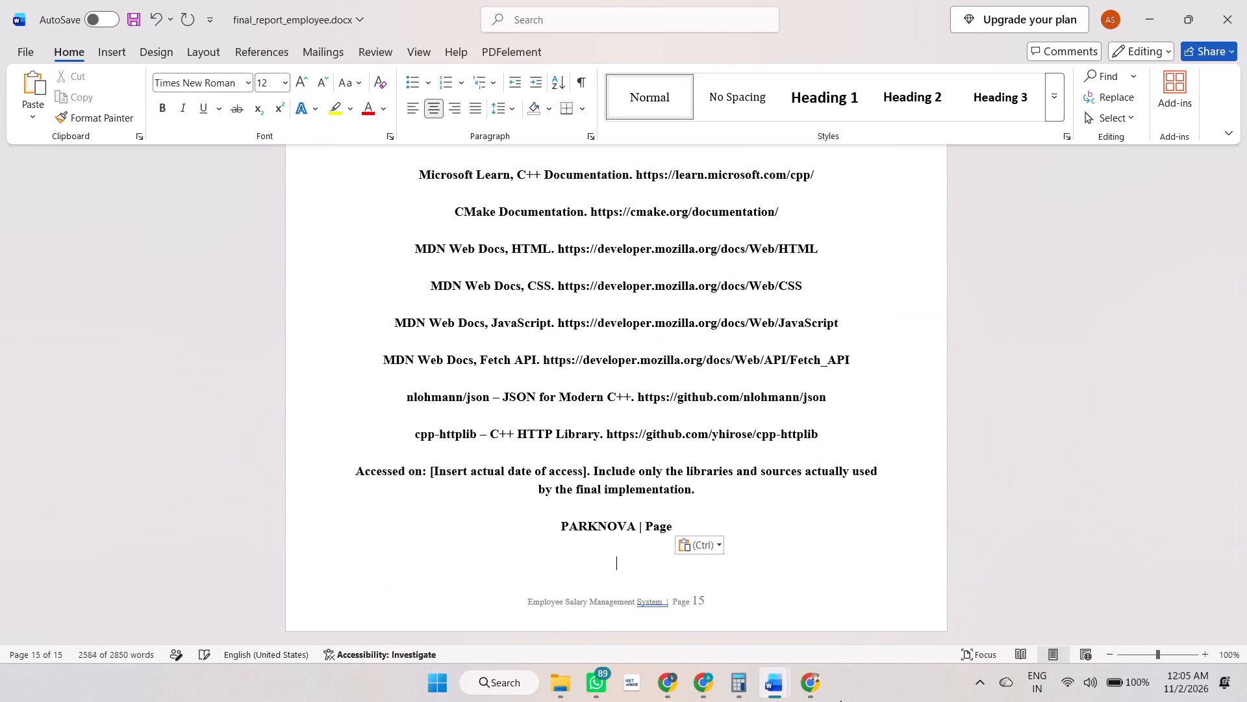
Left-align the empty last paragraph after the pasted "PARKNOVA | Page" line.
scroll(802, 577, up, 1)
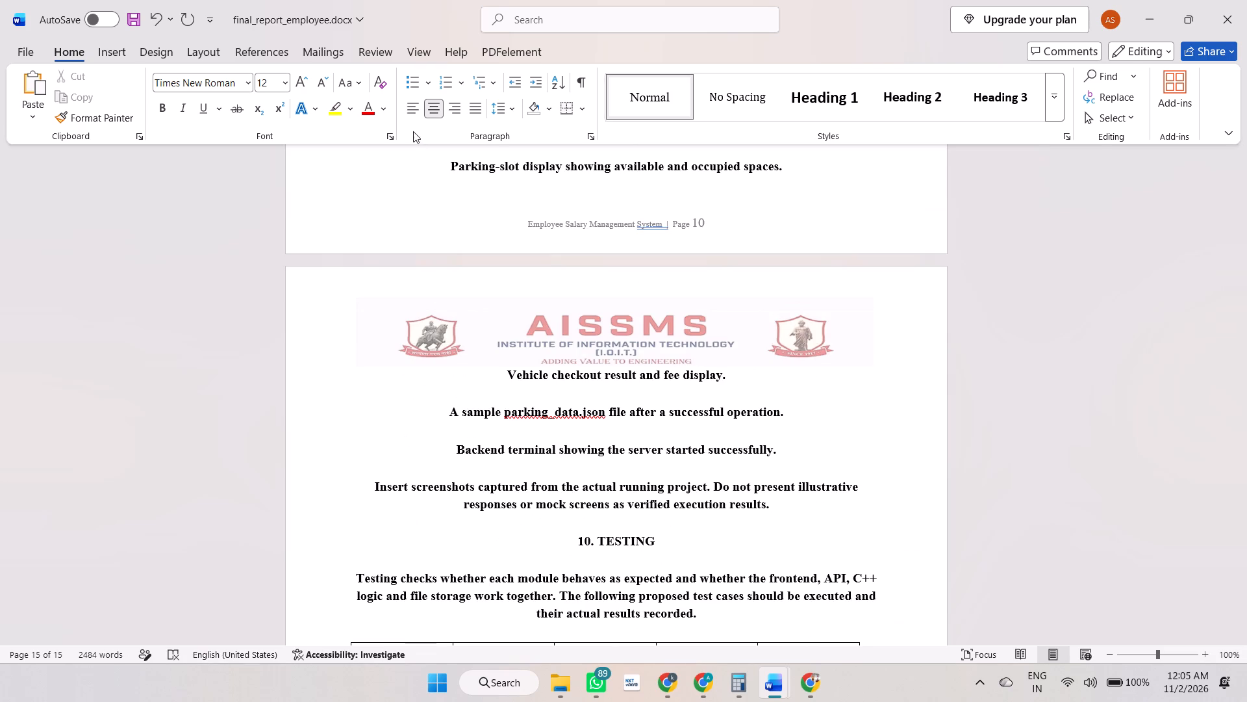
click(410, 110)
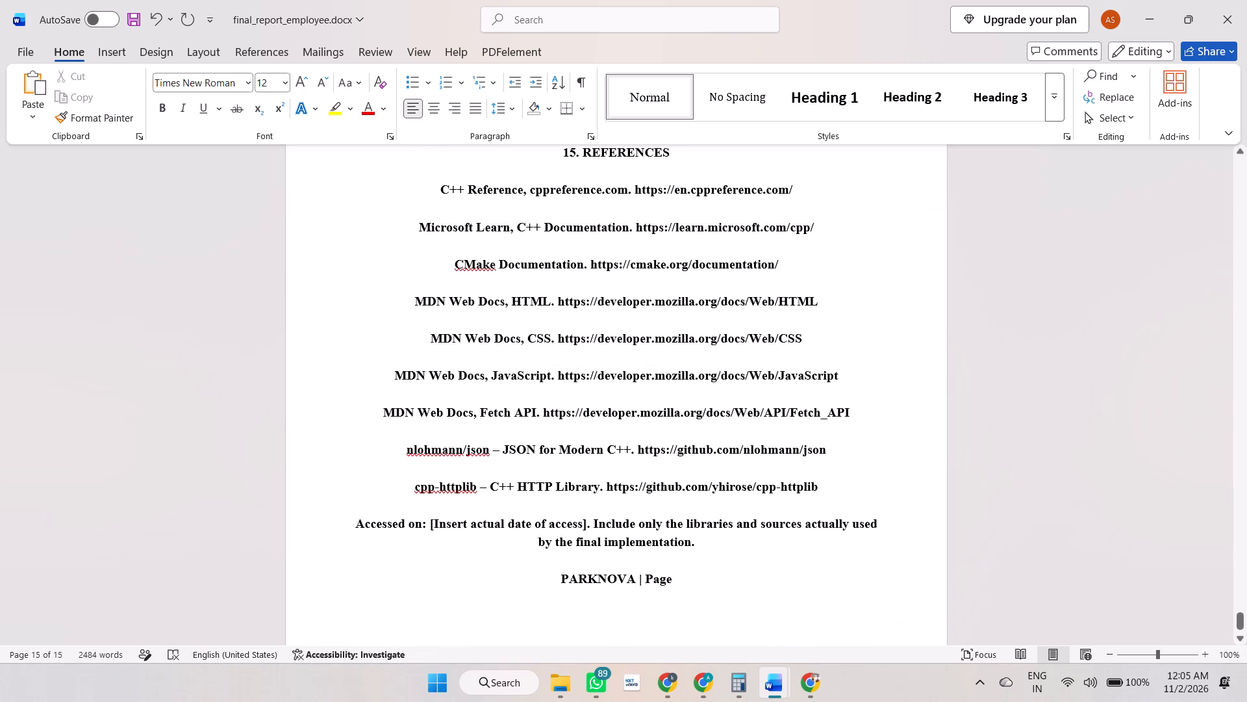
Look over the pasted ParkNova pages from the references back to the front pages and the index table.
scroll(572, 279, up, 2)
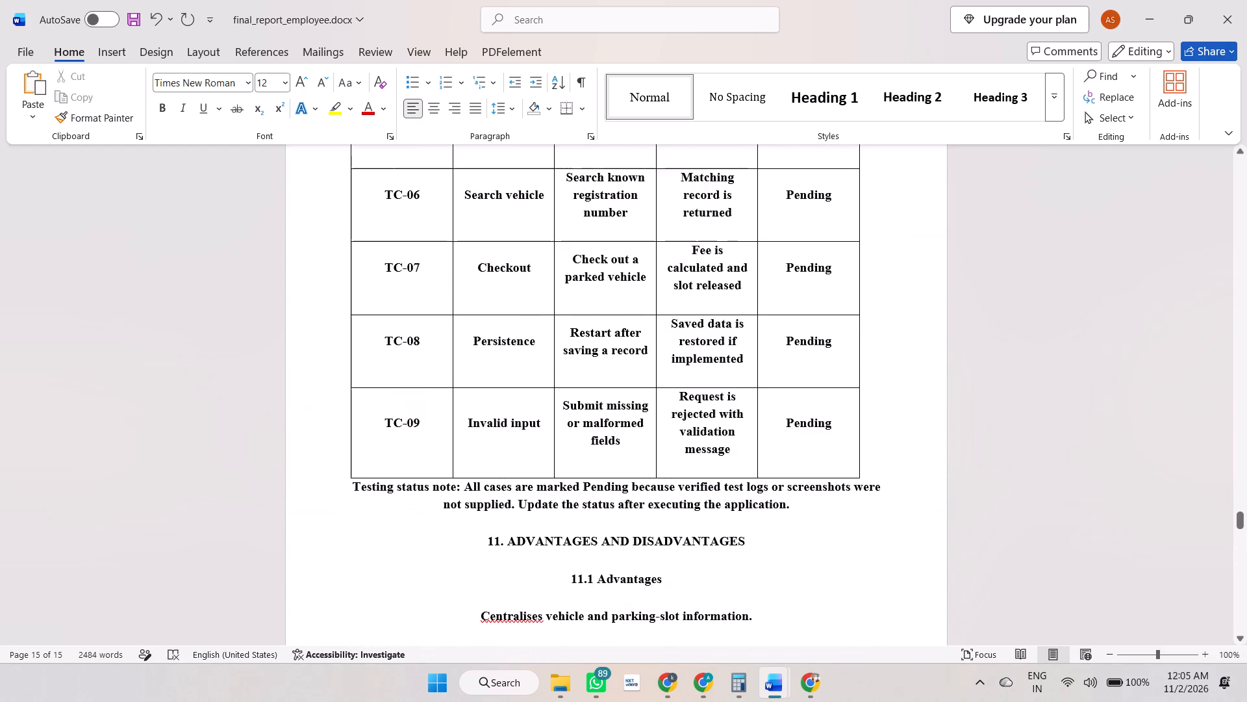
scroll(572, 279, up, 4)
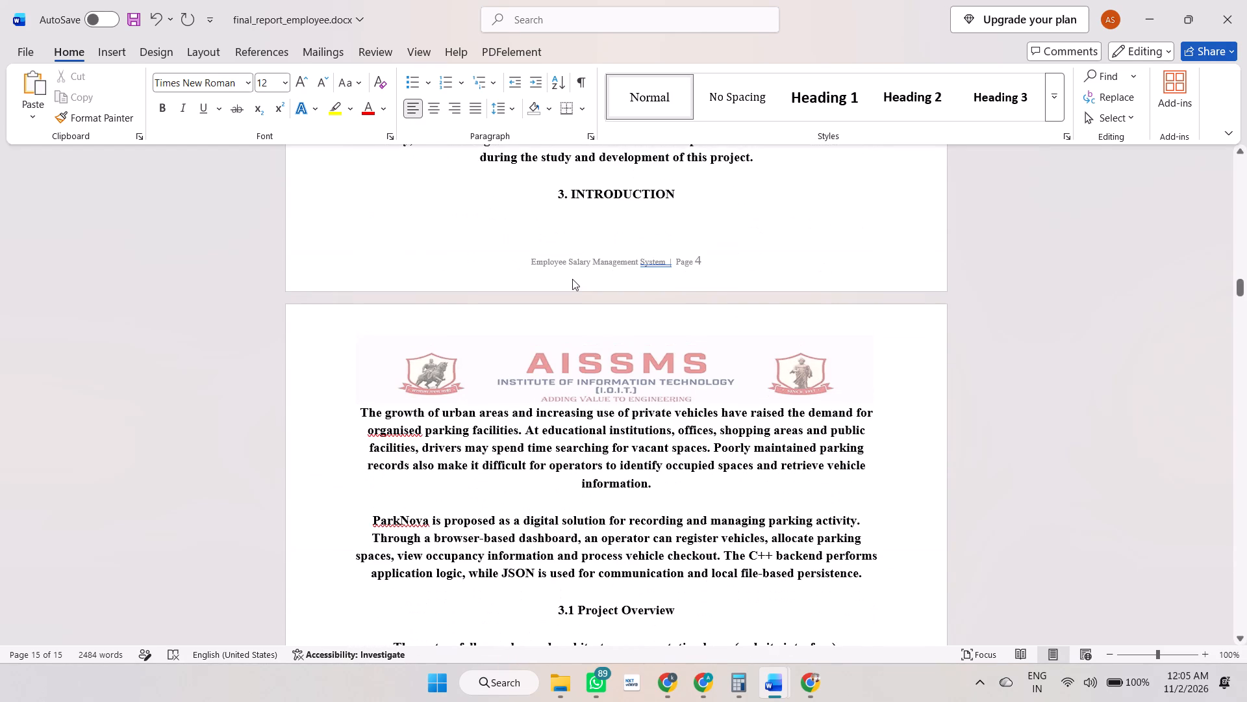
scroll(572, 279, up, 2)
scroll(572, 279, down, 1)
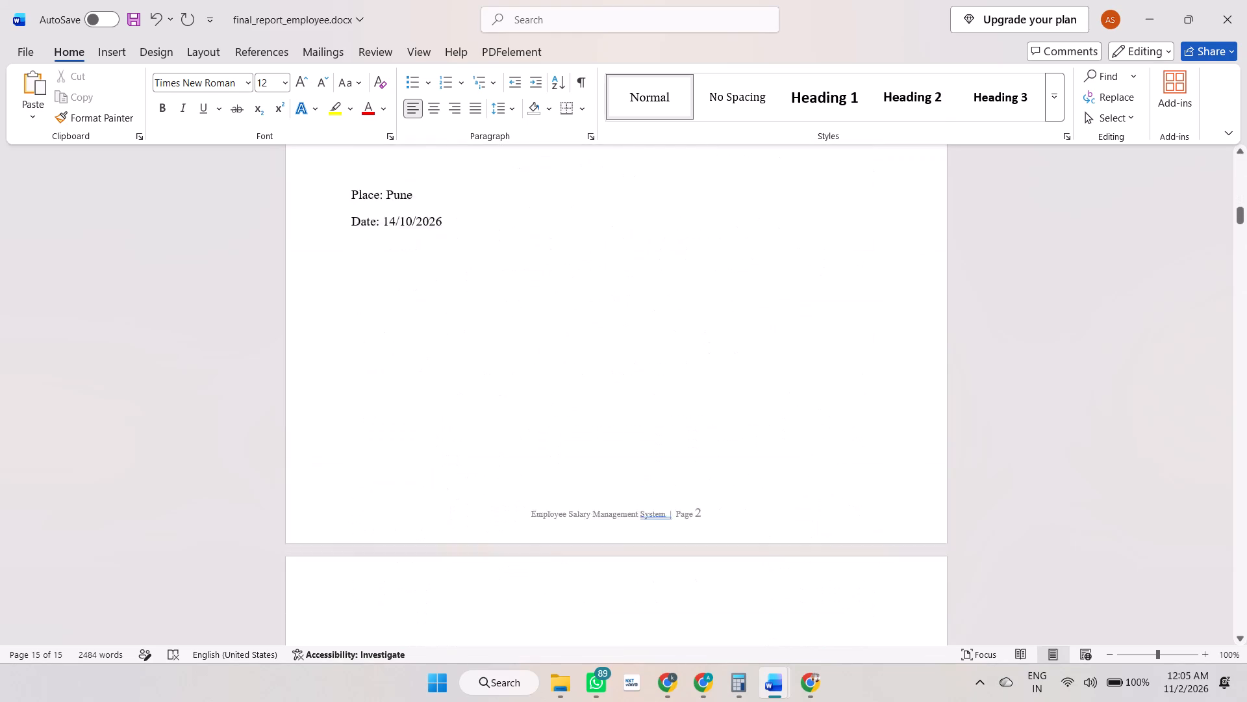
scroll(572, 279, down, 1)
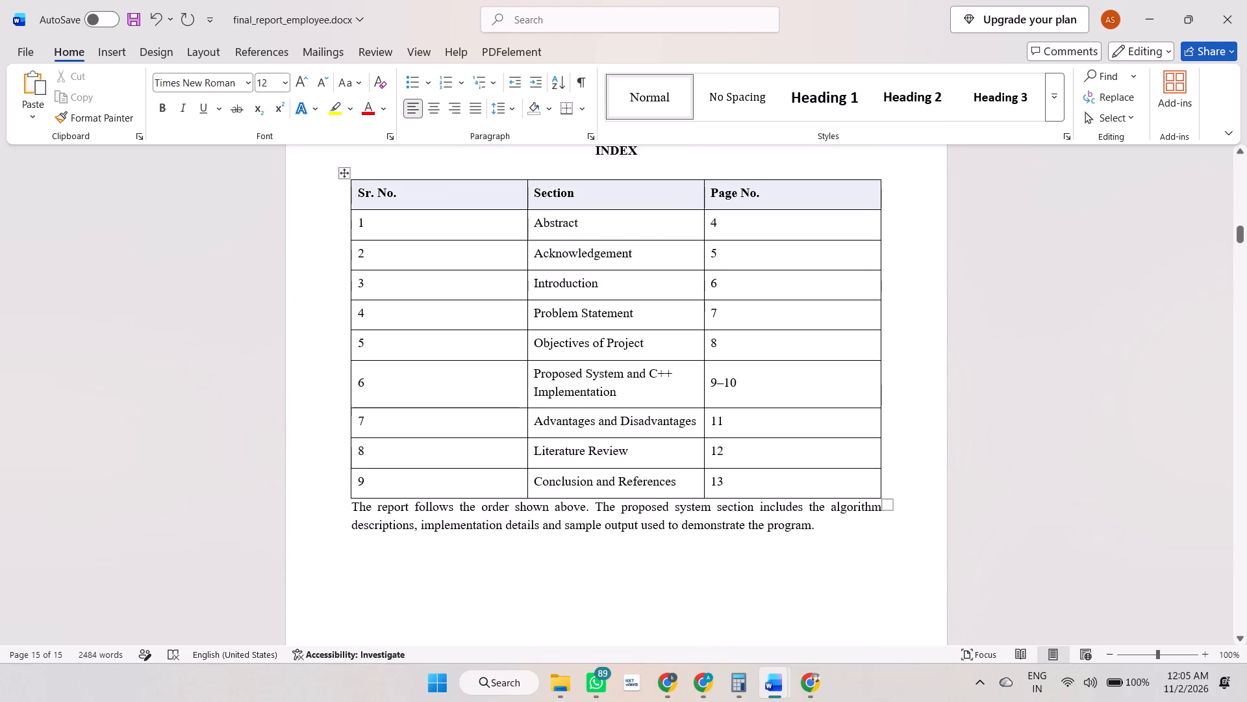
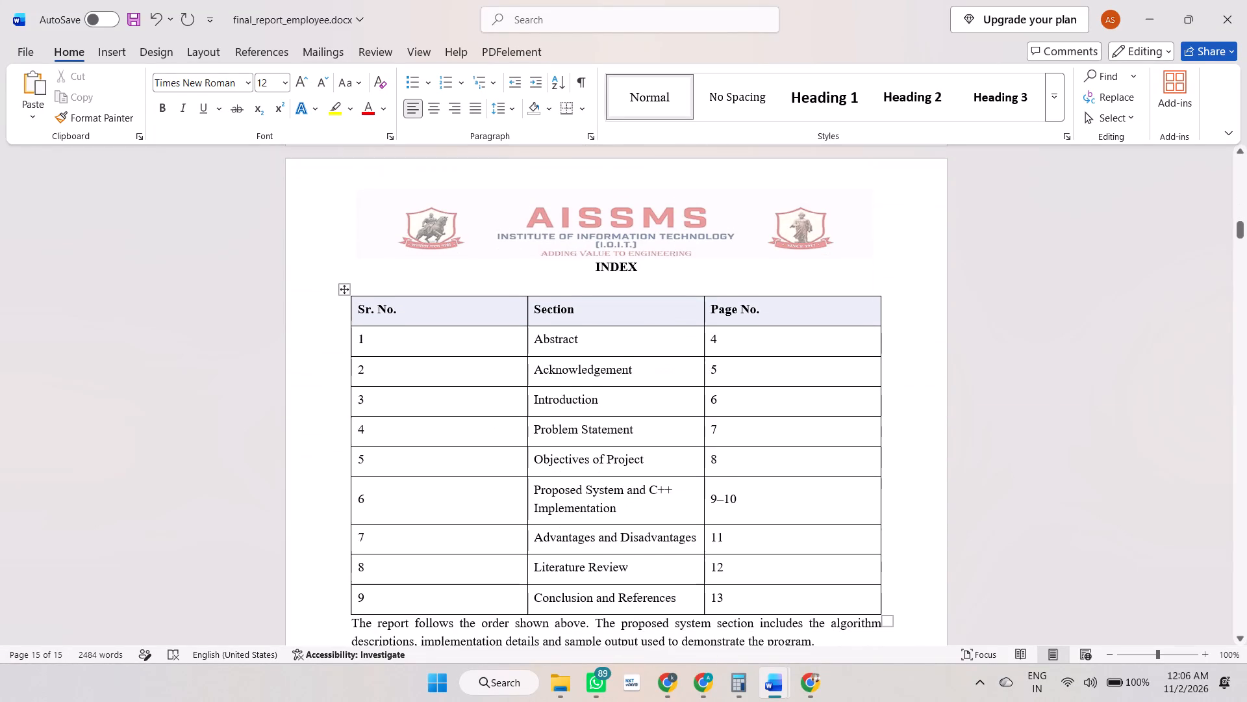
Look over the employee report's front pages, switch to OOP_Mini_Project-1.docx and find its index and Abstract page.
scroll(559, 307, up, 1)
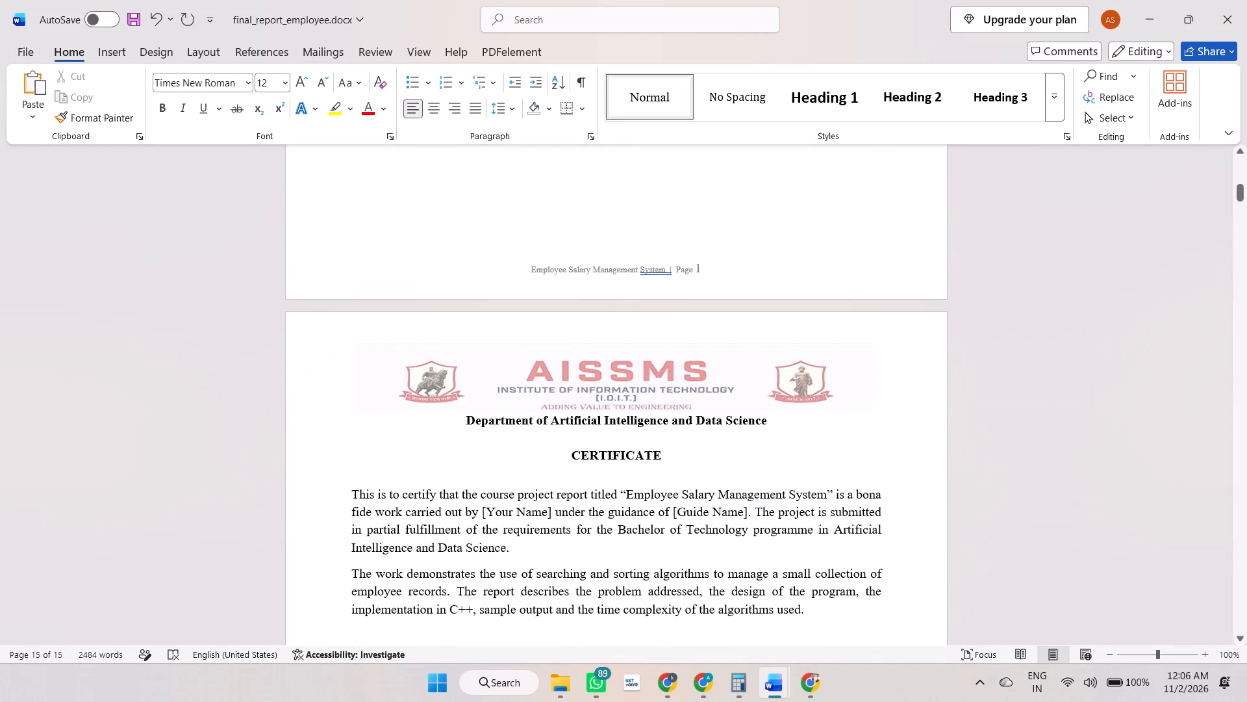
scroll(559, 307, up, 1)
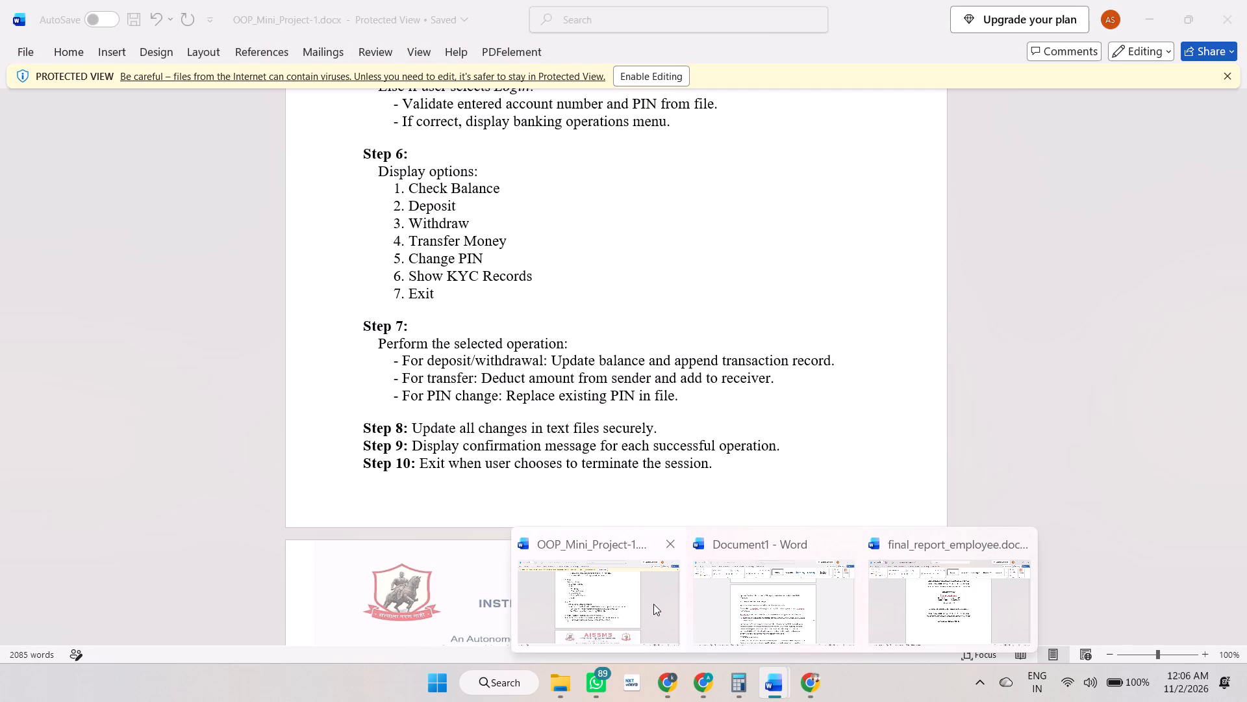
click(636, 602)
scroll(551, 323, up, 2)
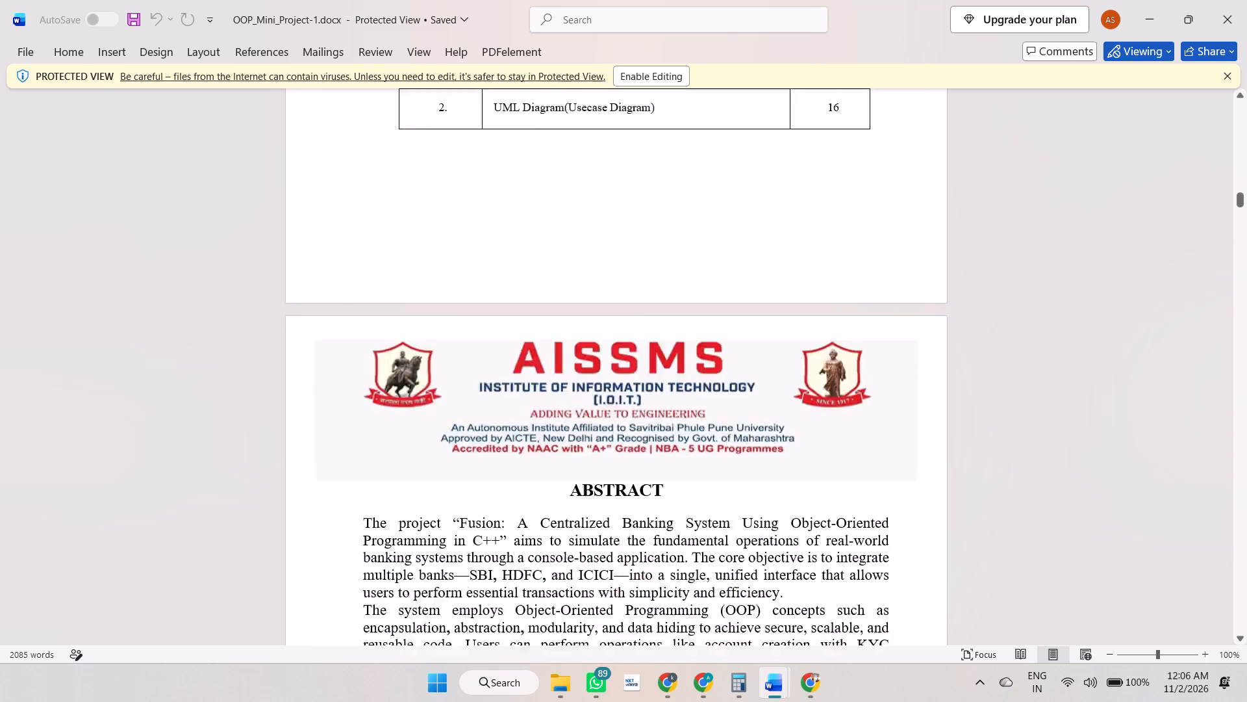
scroll(551, 323, up, 2)
scroll(551, 323, down, 1)
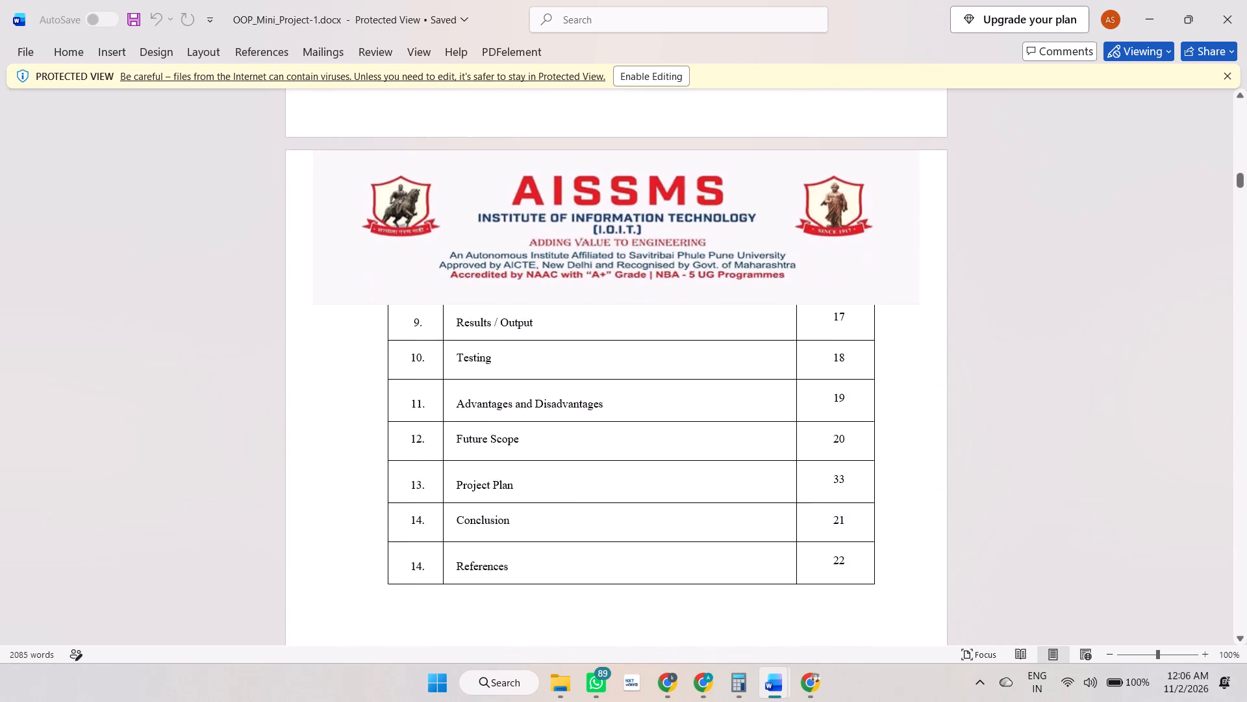
scroll(551, 323, down, 1)
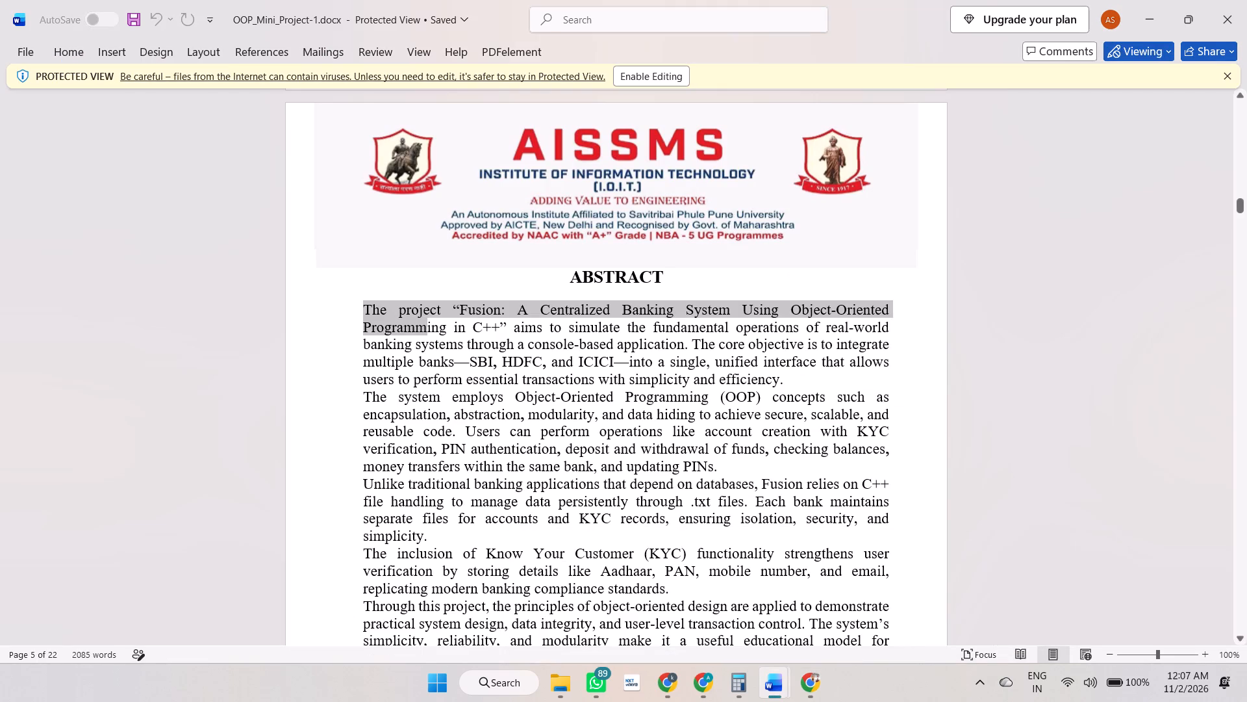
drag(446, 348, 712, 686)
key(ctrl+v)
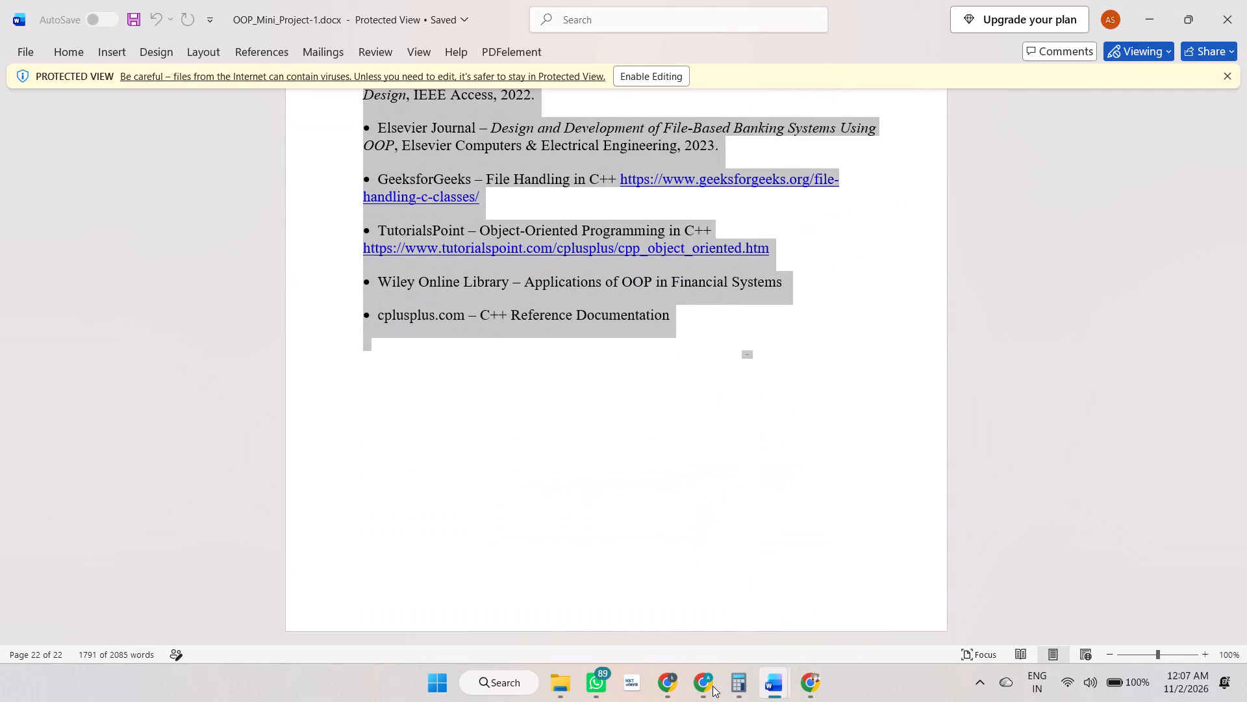
Take OOP_Mini_Project-1.docx out of Protected View by enabling editing.
scroll(640, 555, up, 1)
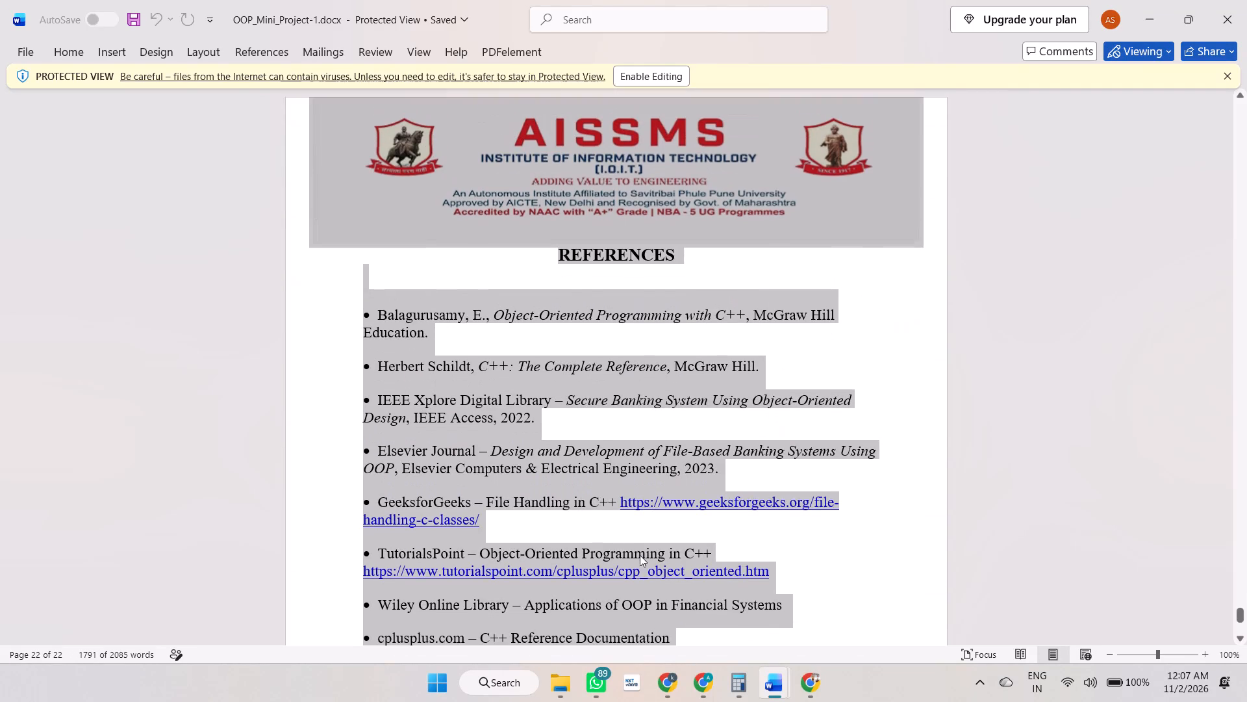
scroll(640, 555, up, 1)
click(664, 90)
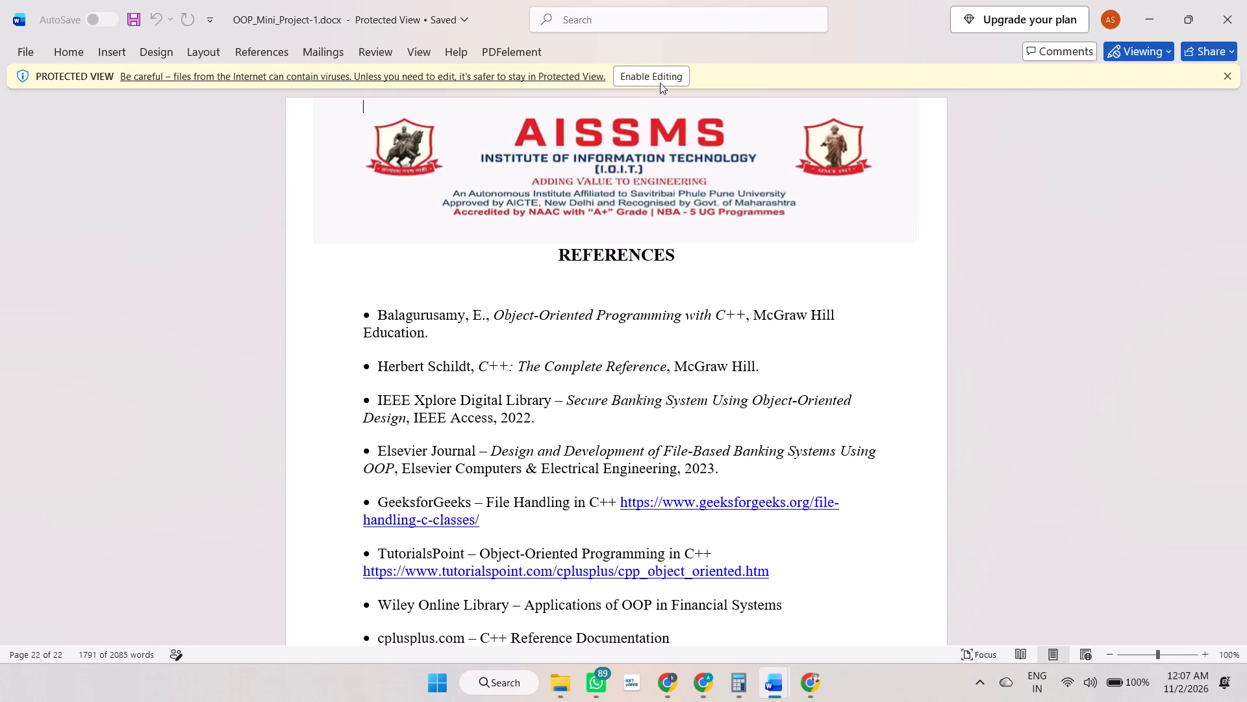
click(659, 82)
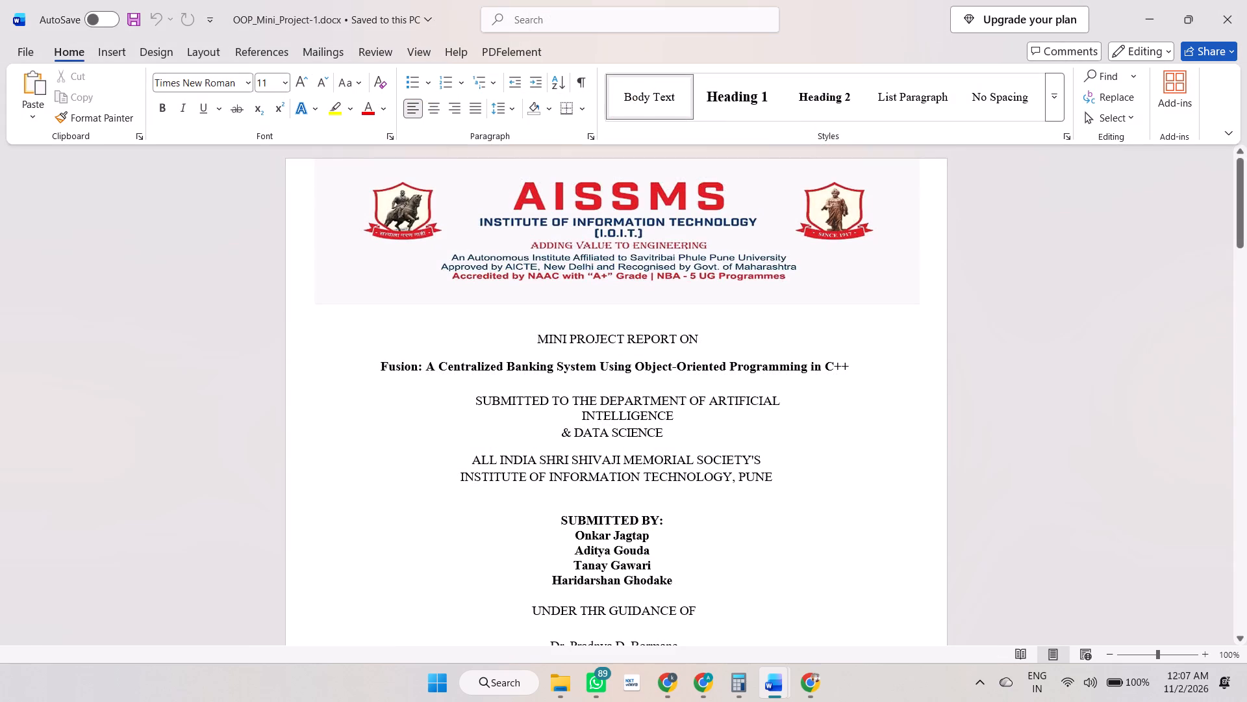
Replace everything from the first paragraph under the "ABSTRACT" heading through the last reference with the copied ParkNova report content.
scroll(604, 215, down, 5)
scroll(620, 281, down, 1)
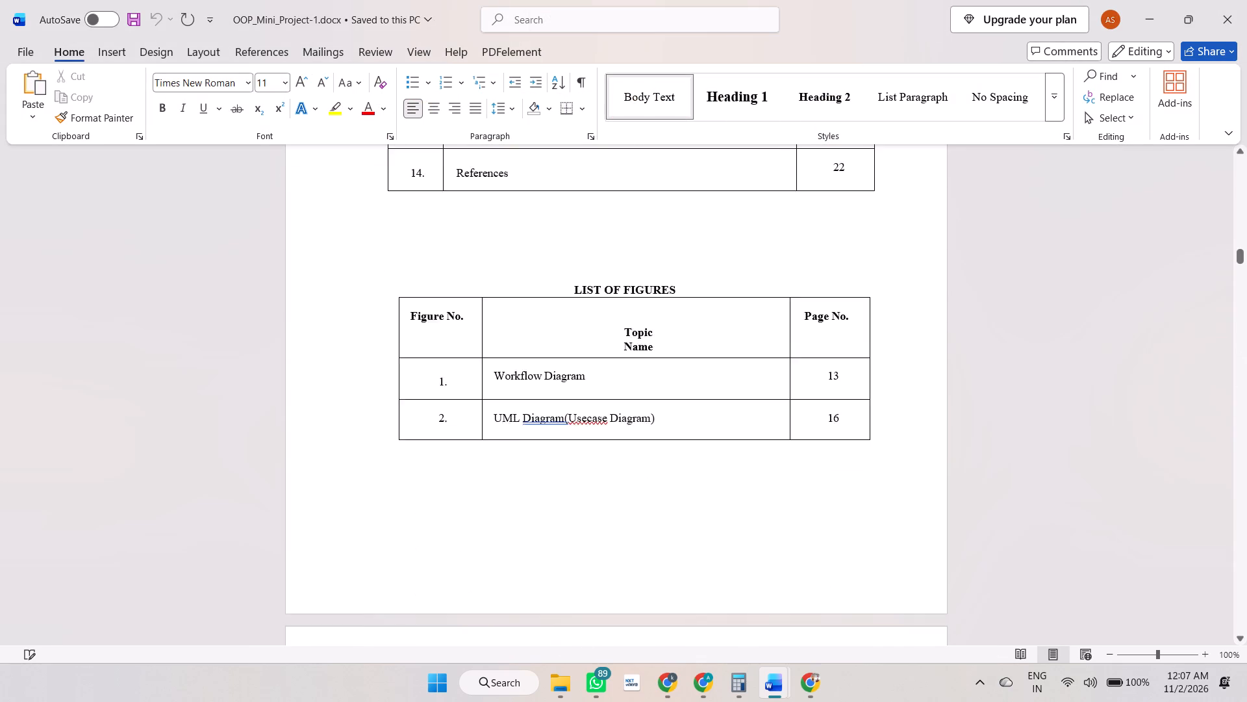
scroll(620, 281, down, 1)
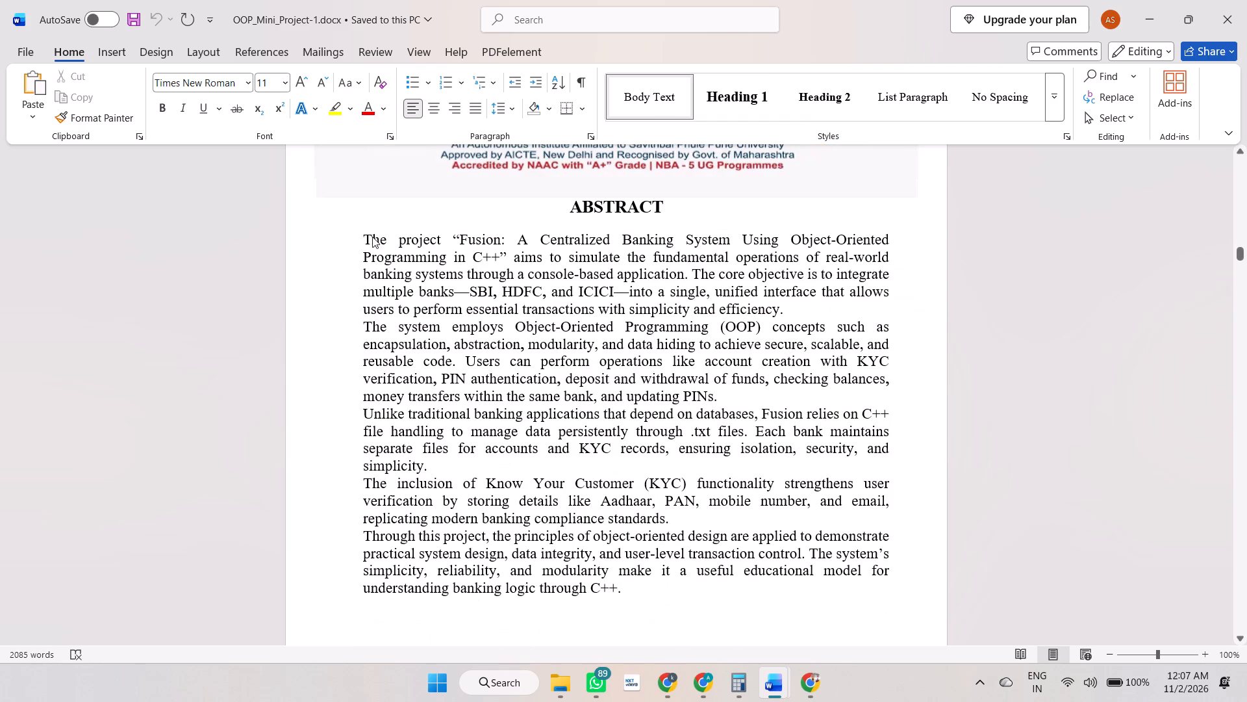
drag(364, 235, 686, 634)
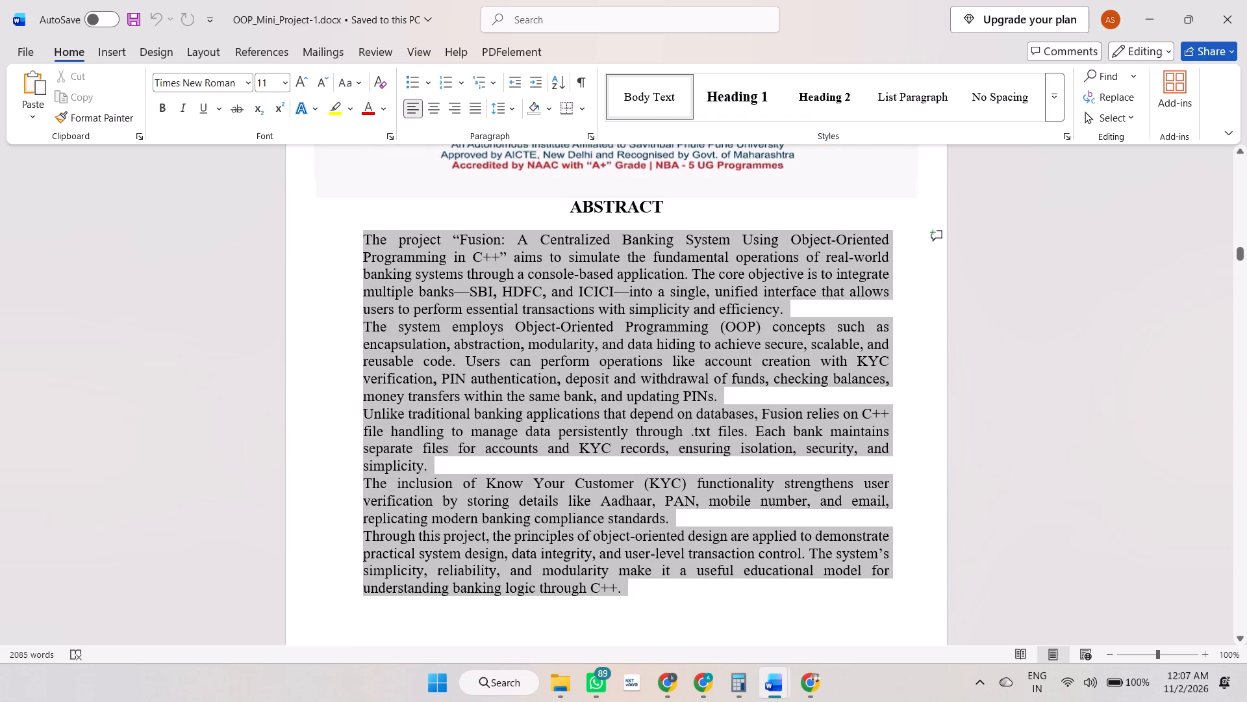
drag(686, 634, 701, 673)
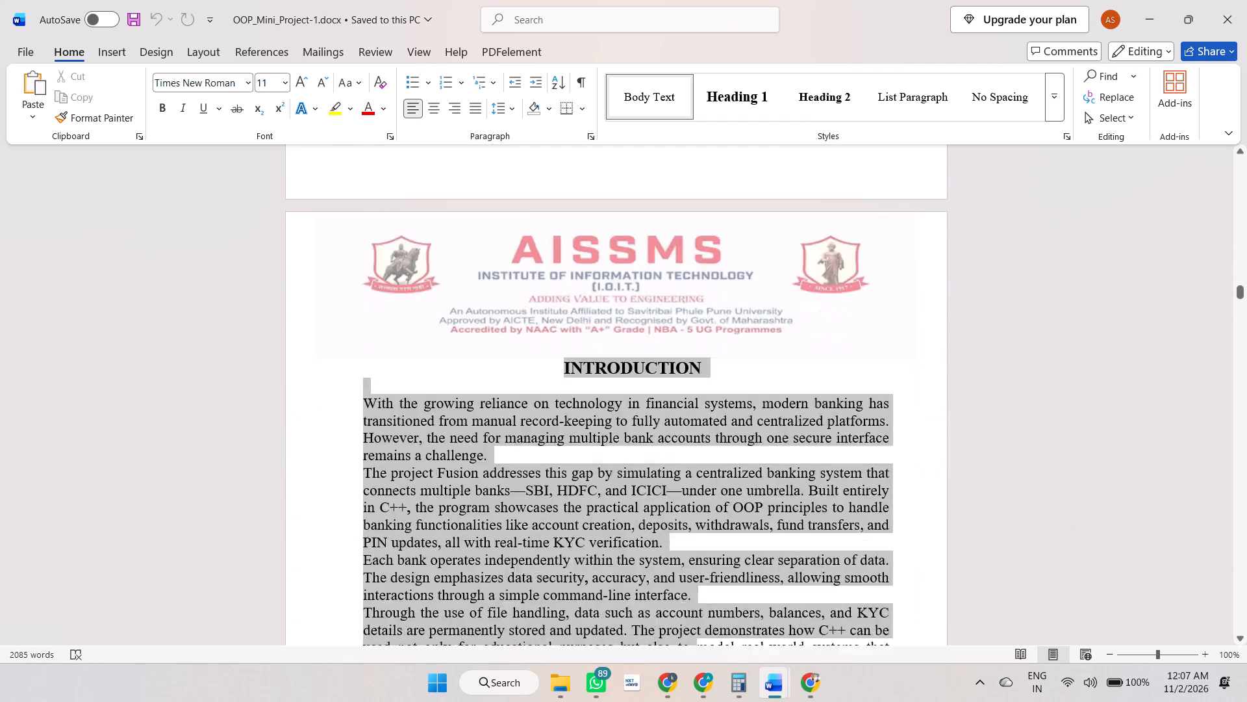
drag(701, 673, 704, 677)
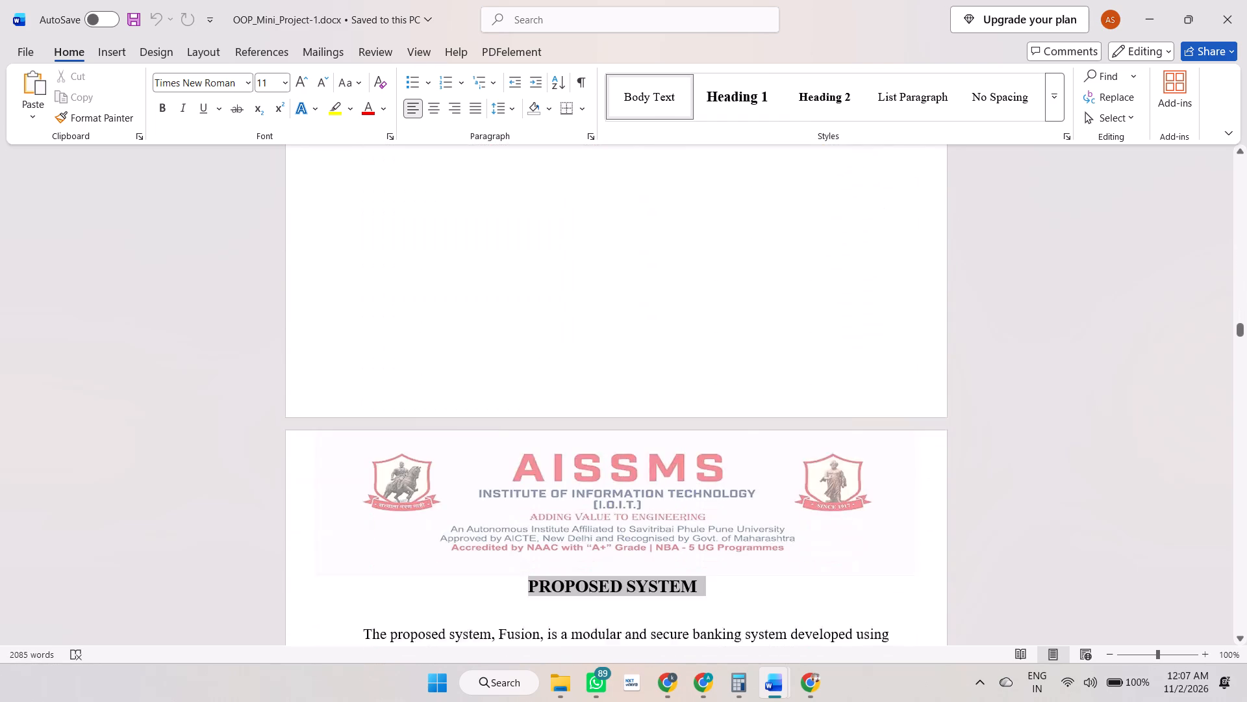
drag(704, 677, 705, 680)
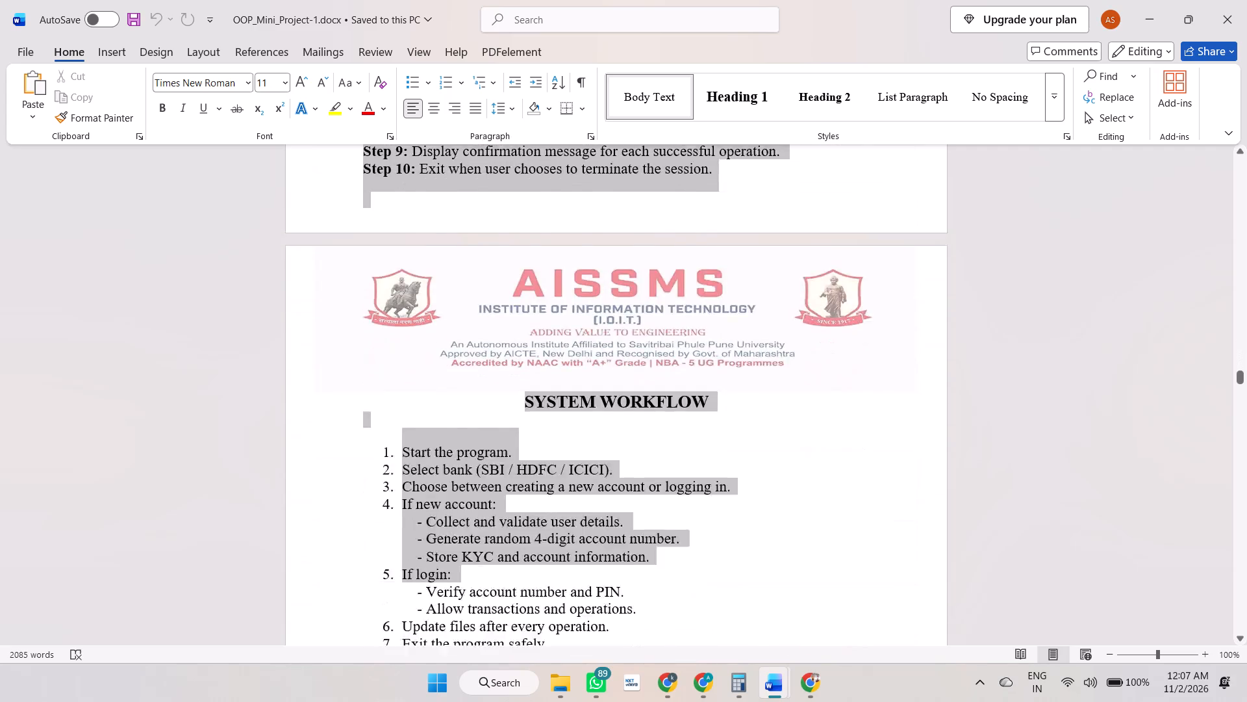
drag(705, 680, 705, 679)
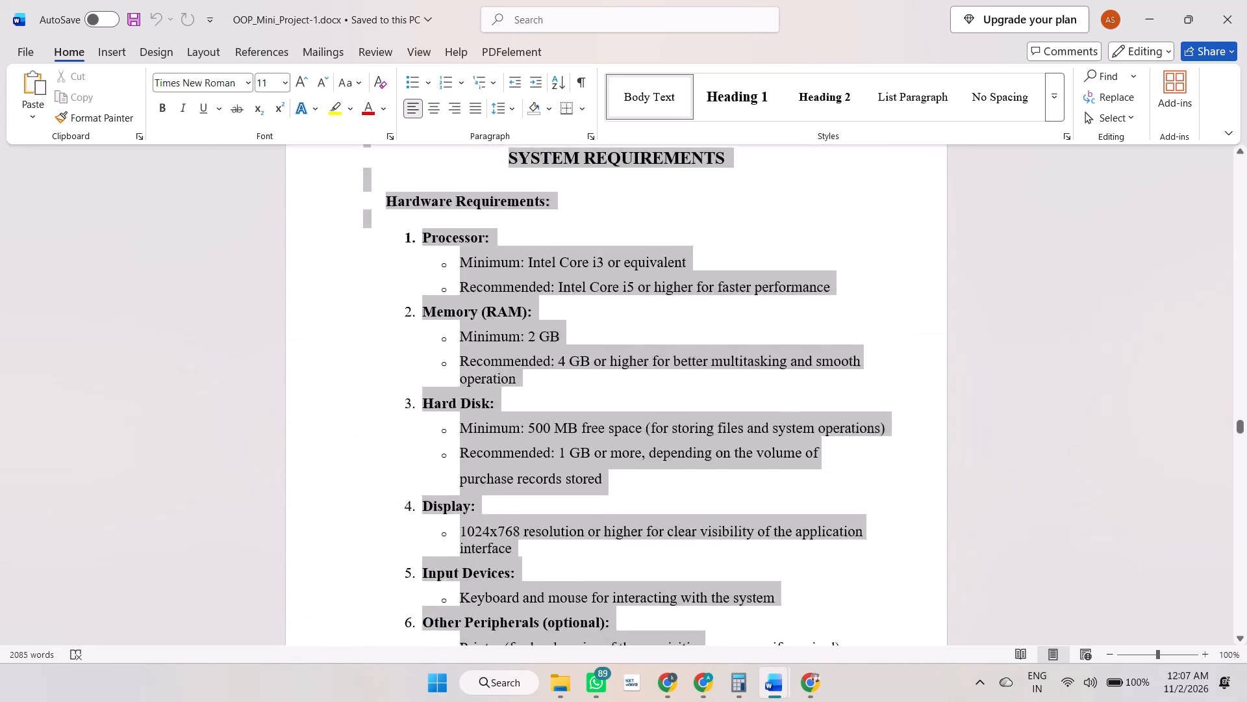
drag(705, 679, 708, 678)
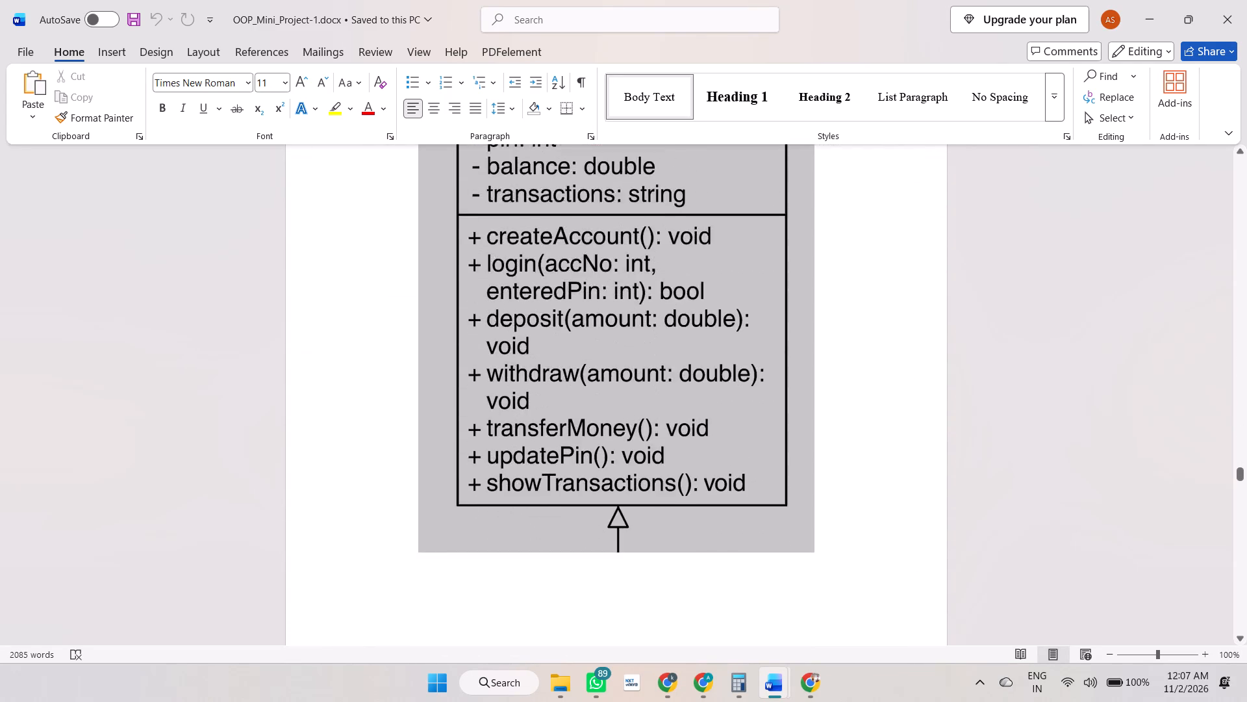
drag(708, 678, 708, 671)
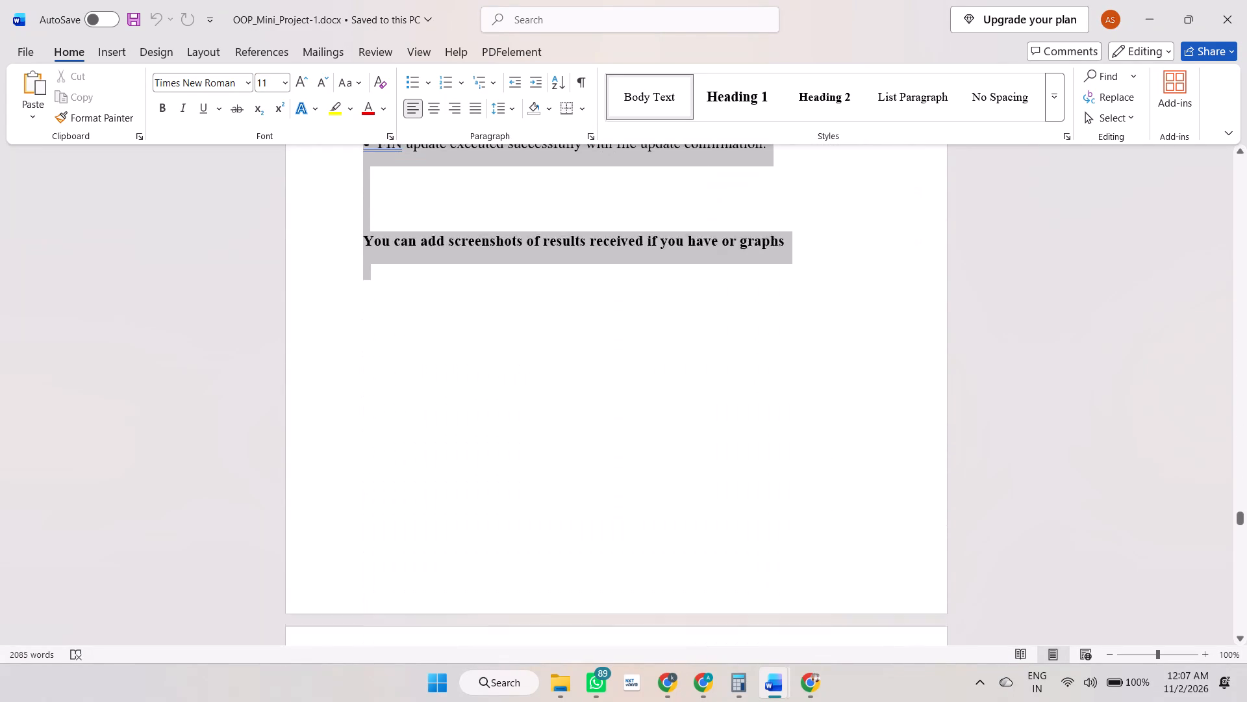
drag(708, 671, 720, 676)
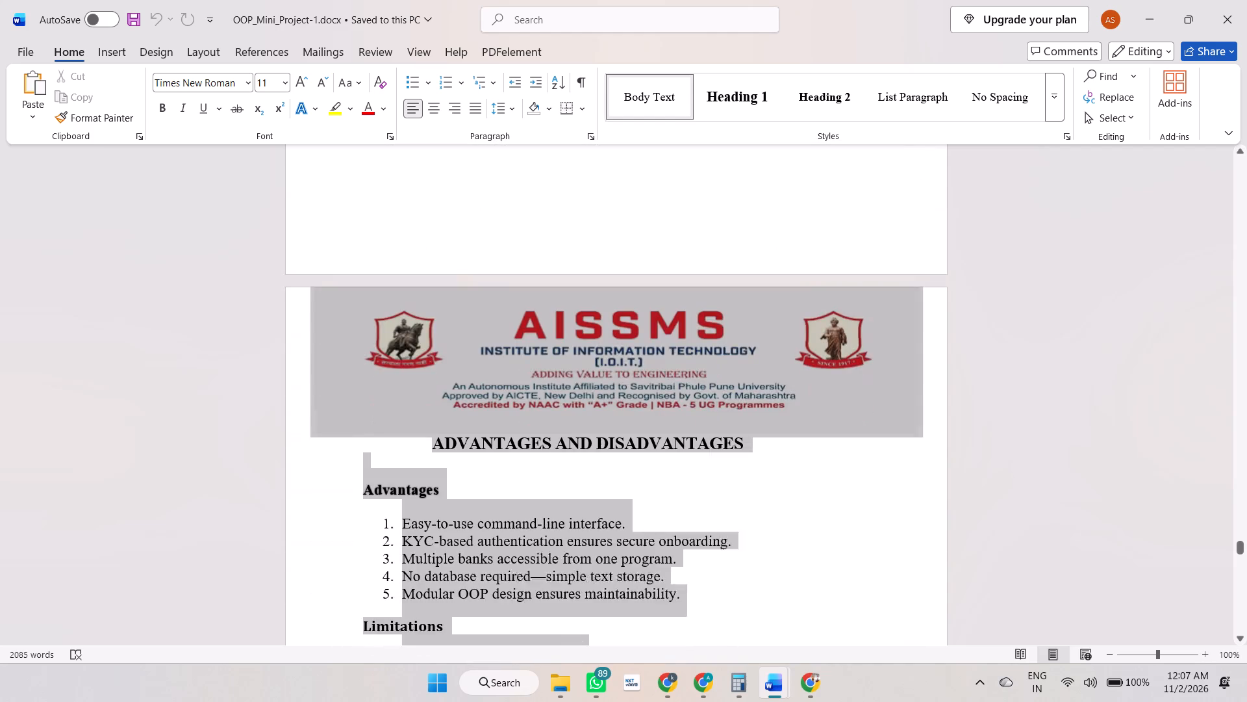
drag(720, 676, 718, 669)
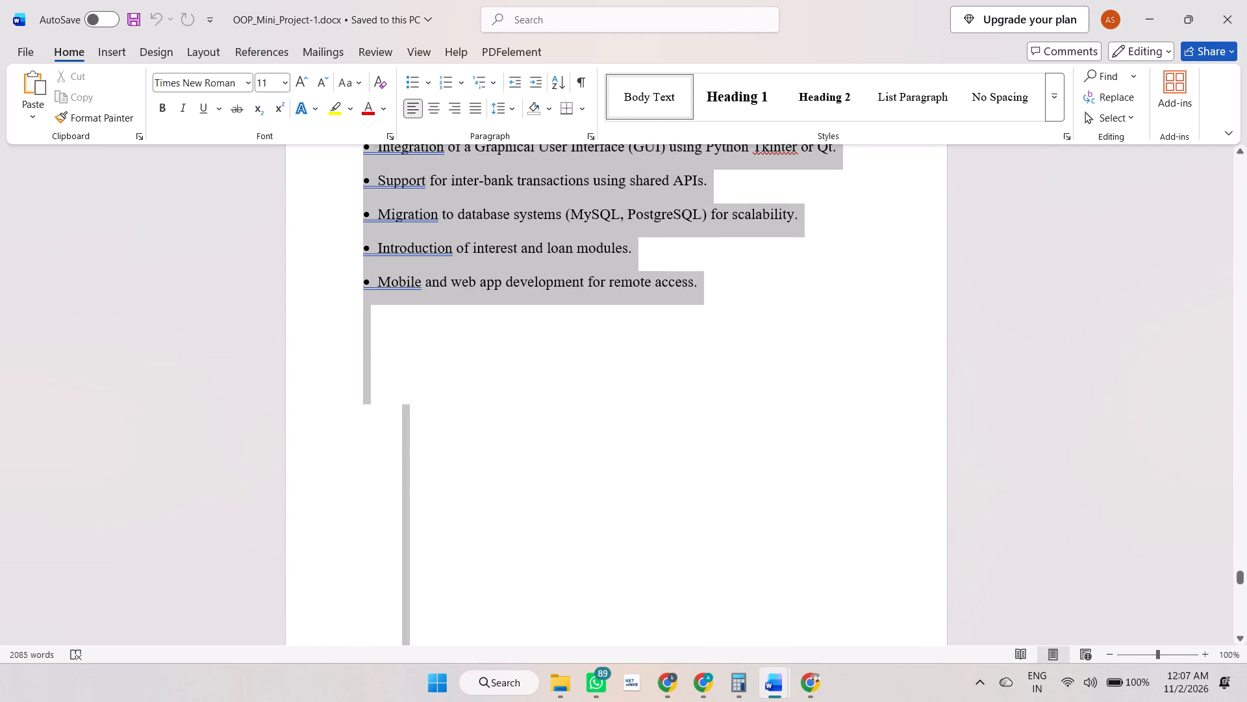
drag(718, 669, 721, 669)
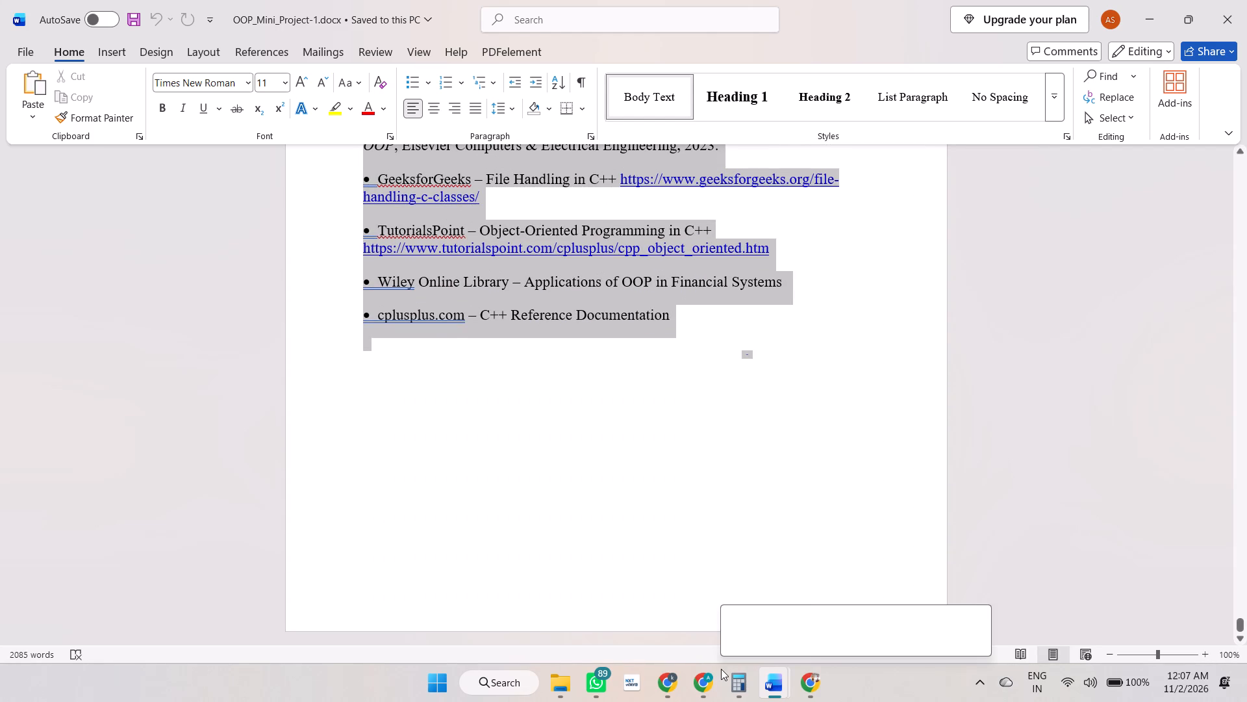
key(ctrl+v)
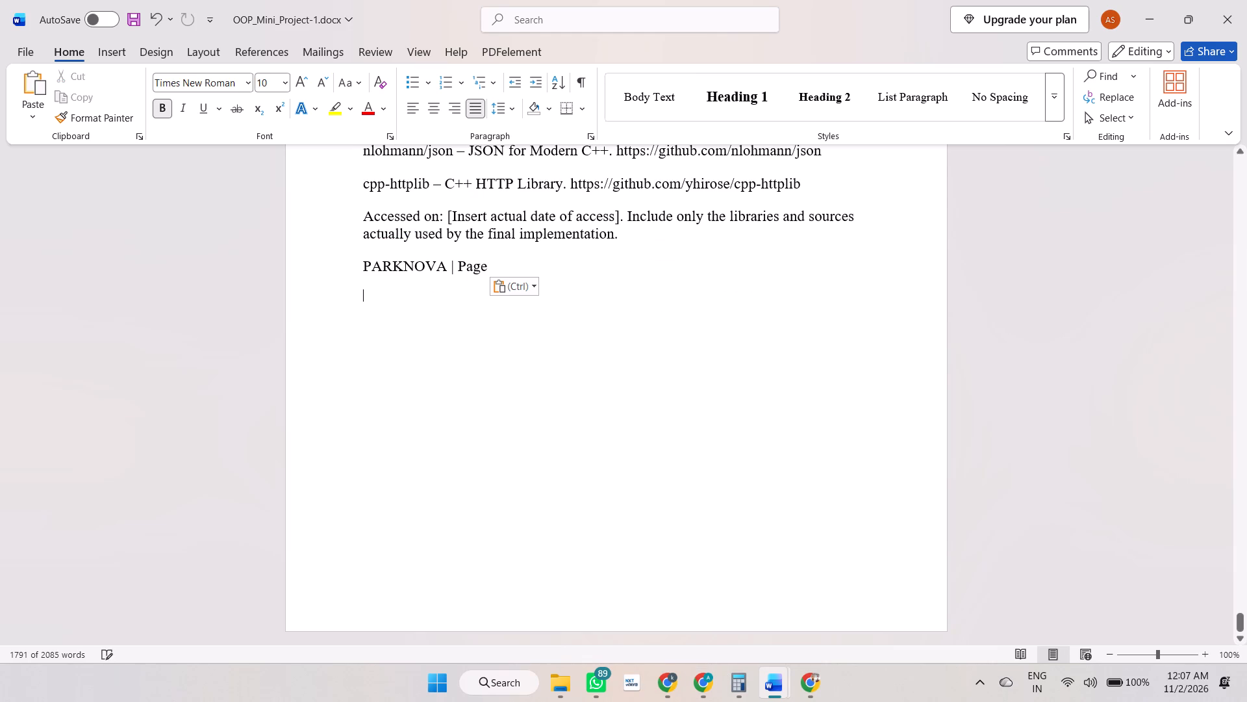
Delete the pasted "1. ABSTRACT" heading beneath the centred "ABSTRACT" title on the Abstract page.
scroll(581, 510, up, 2)
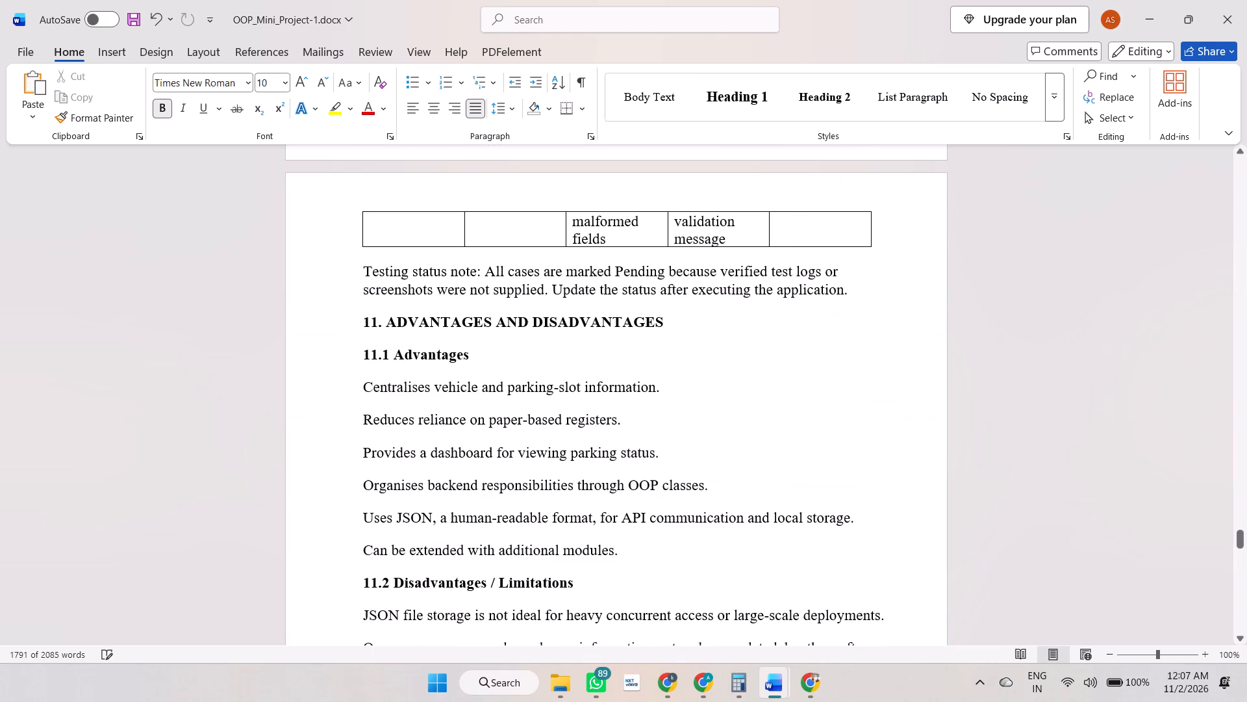
scroll(581, 510, up, 1)
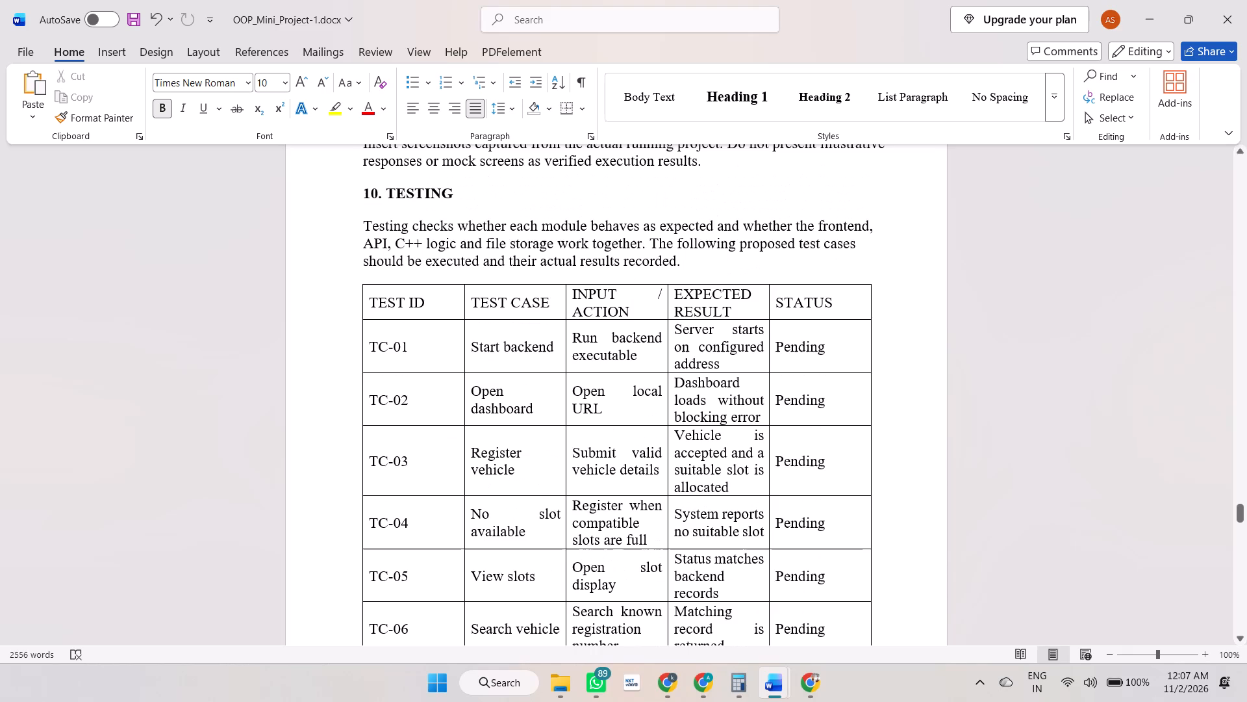
scroll(581, 510, up, 2)
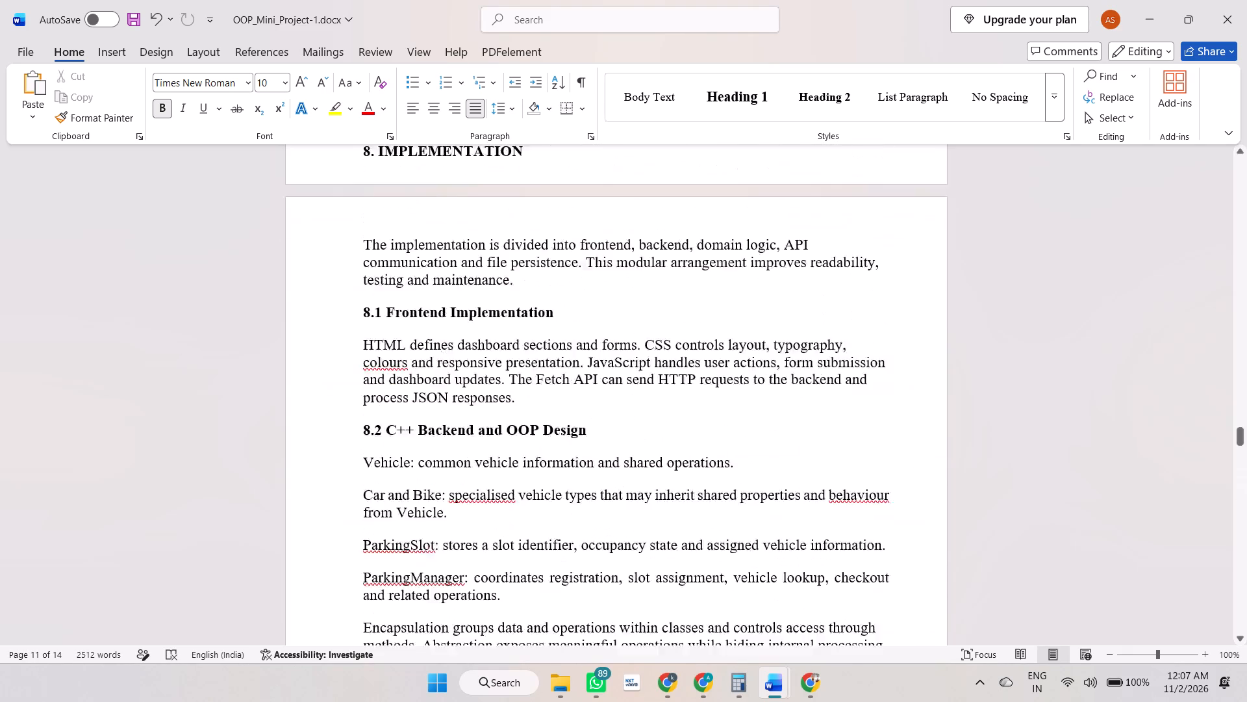
scroll(581, 510, up, 3)
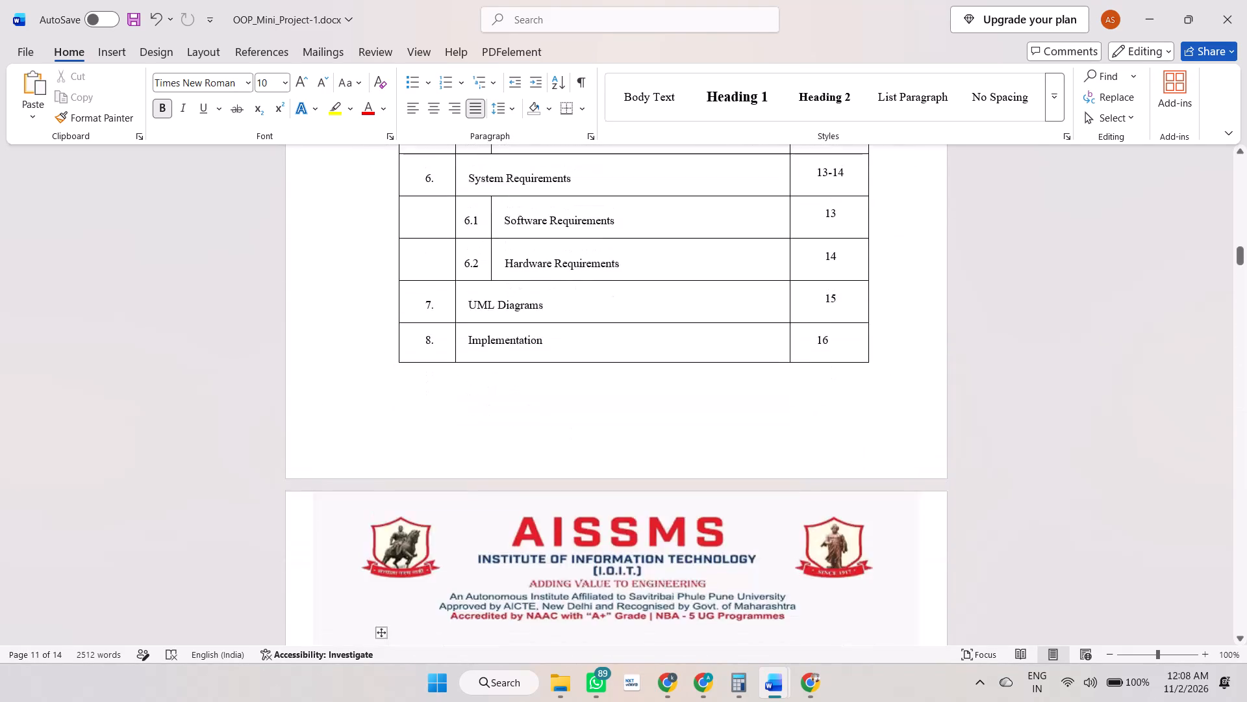
scroll(581, 510, up, 1)
scroll(581, 510, down, 2)
scroll(581, 510, up, 1)
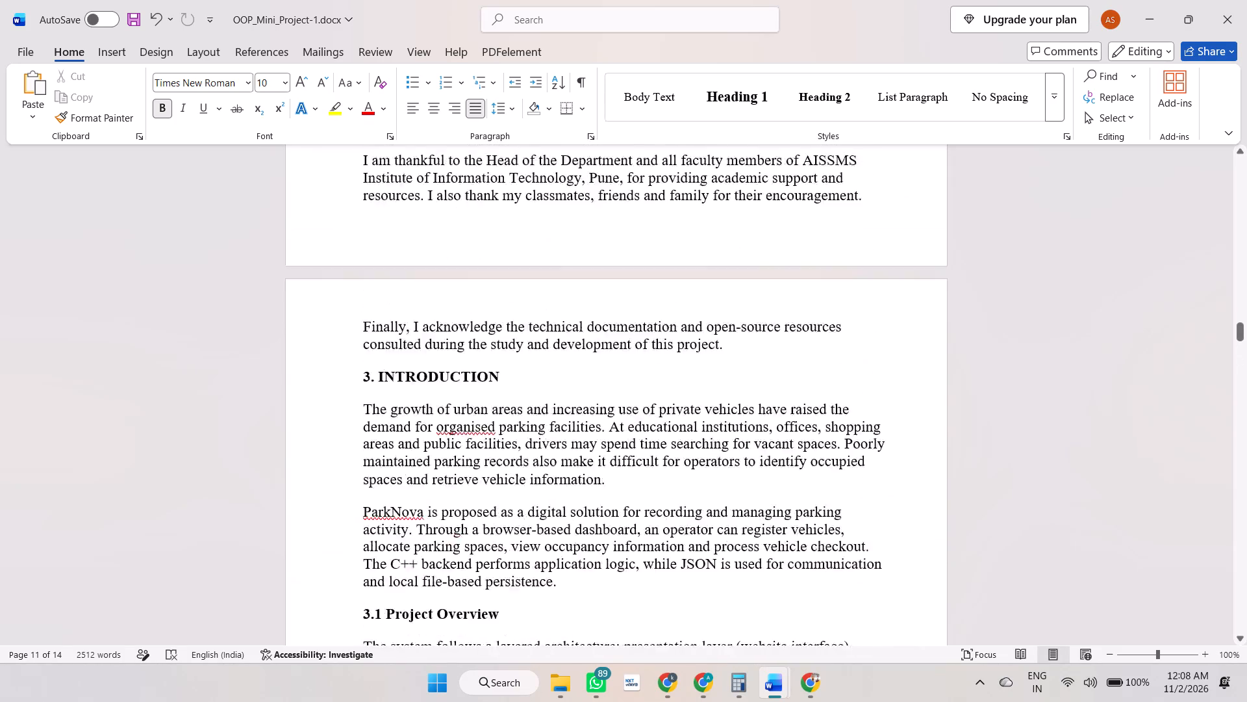
scroll(581, 510, up, 1)
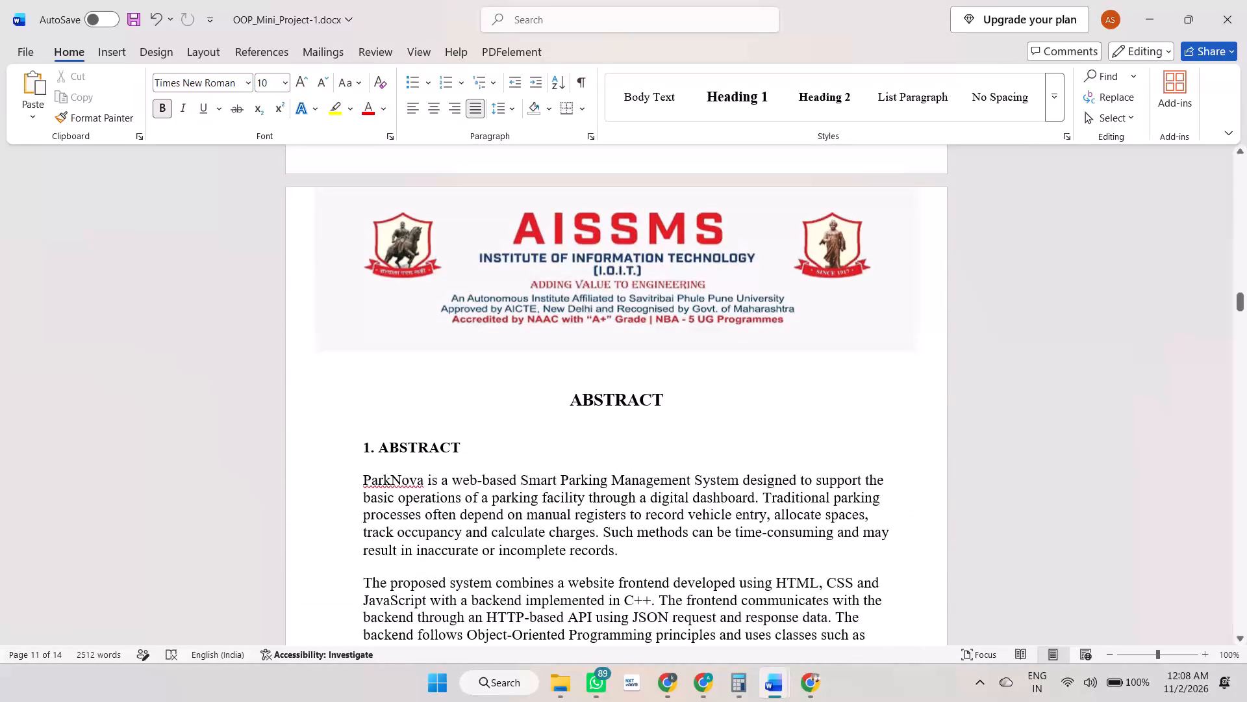
drag(362, 445, 446, 441)
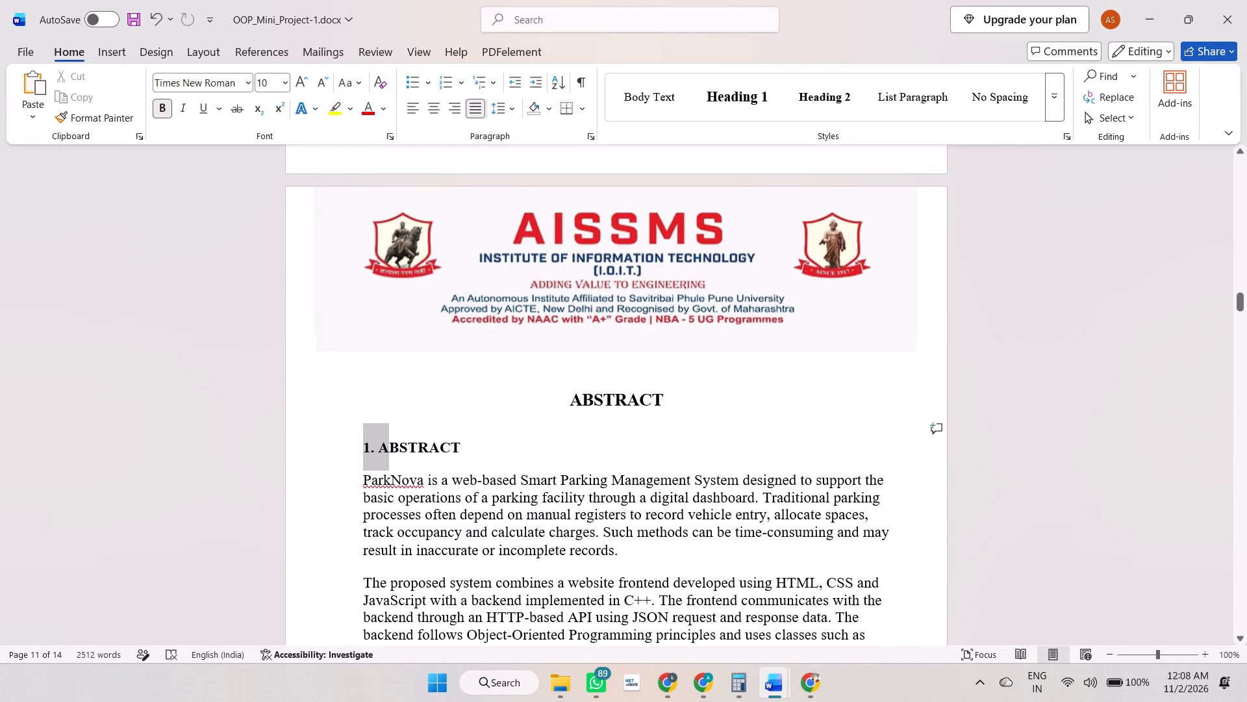
drag(446, 441, 452, 439)
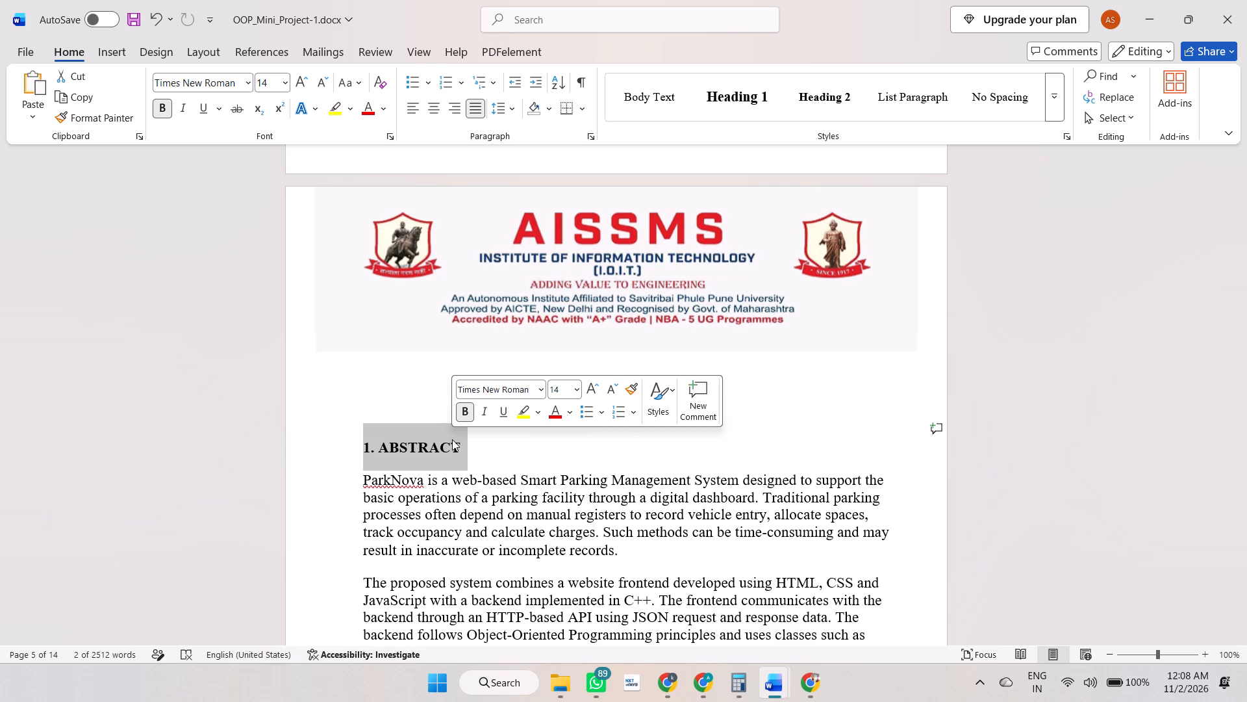
key(BackSpace)
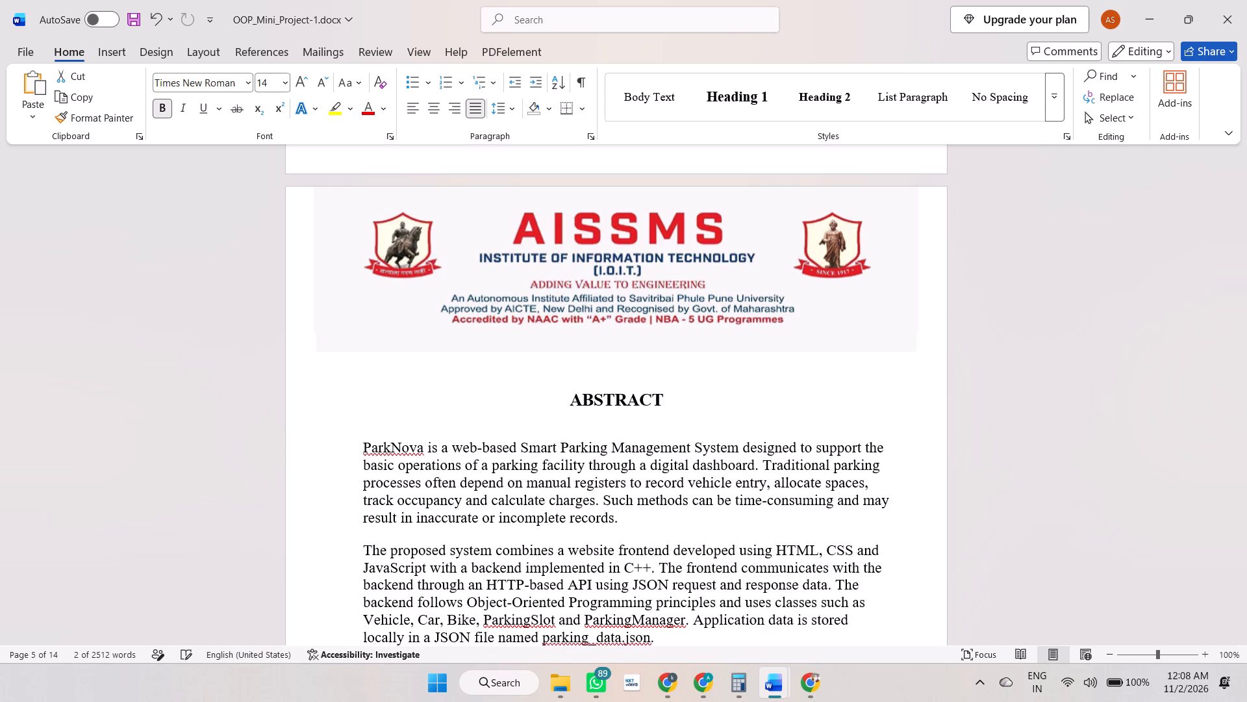
Remove the empty line between the centred "ABSTRACT" title and the first ParkNova paragraph, keeping that paragraph's own formatting.
key(BackSpace)
key(BackSpace)
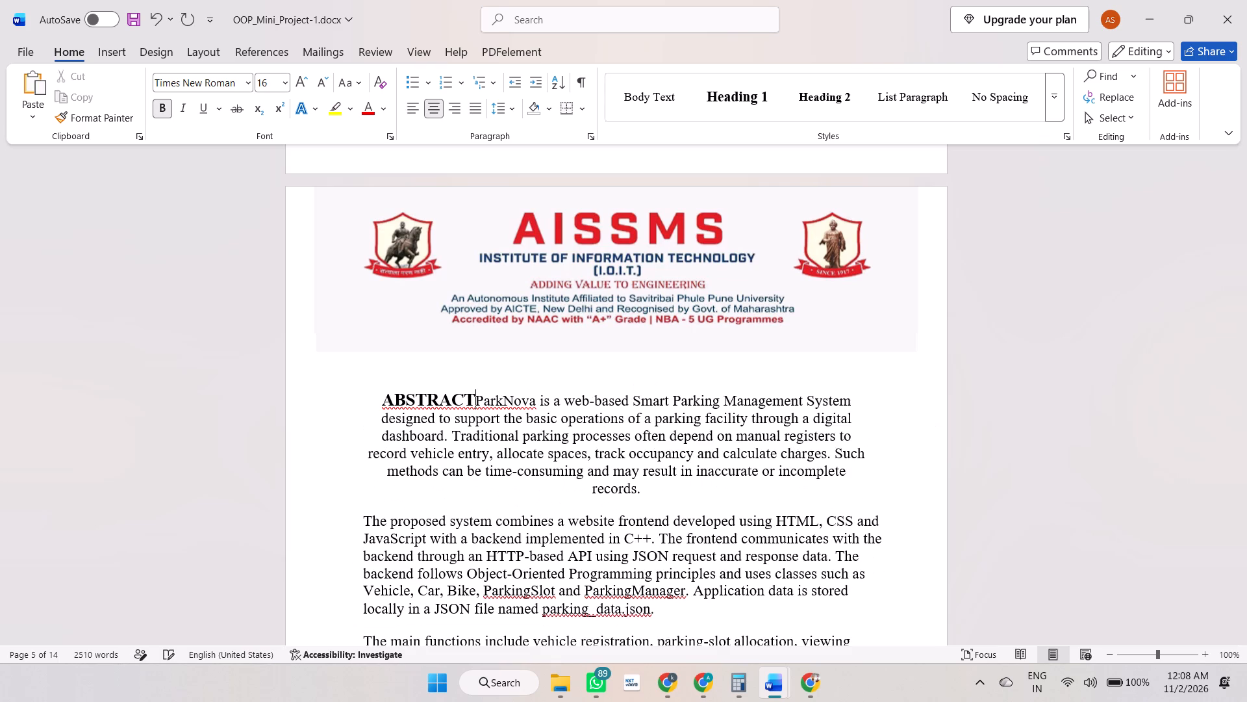
key(Return)
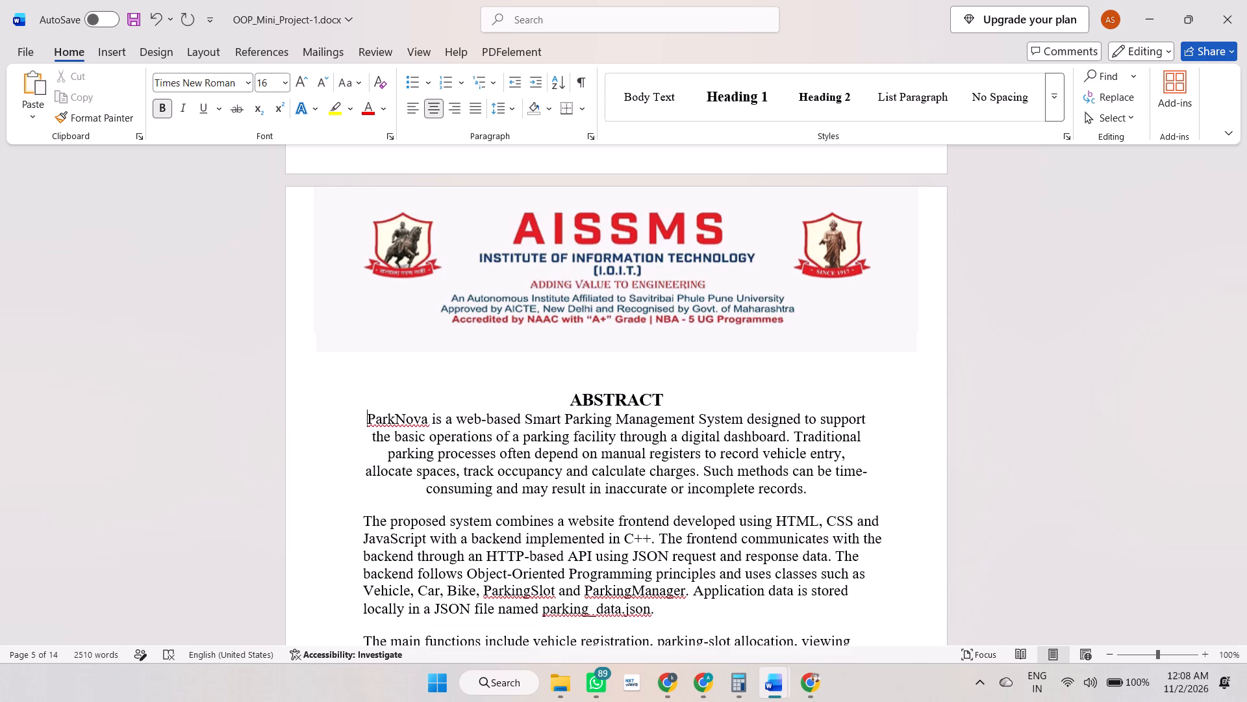
key(ctrl+z)
key(ctrl+z)
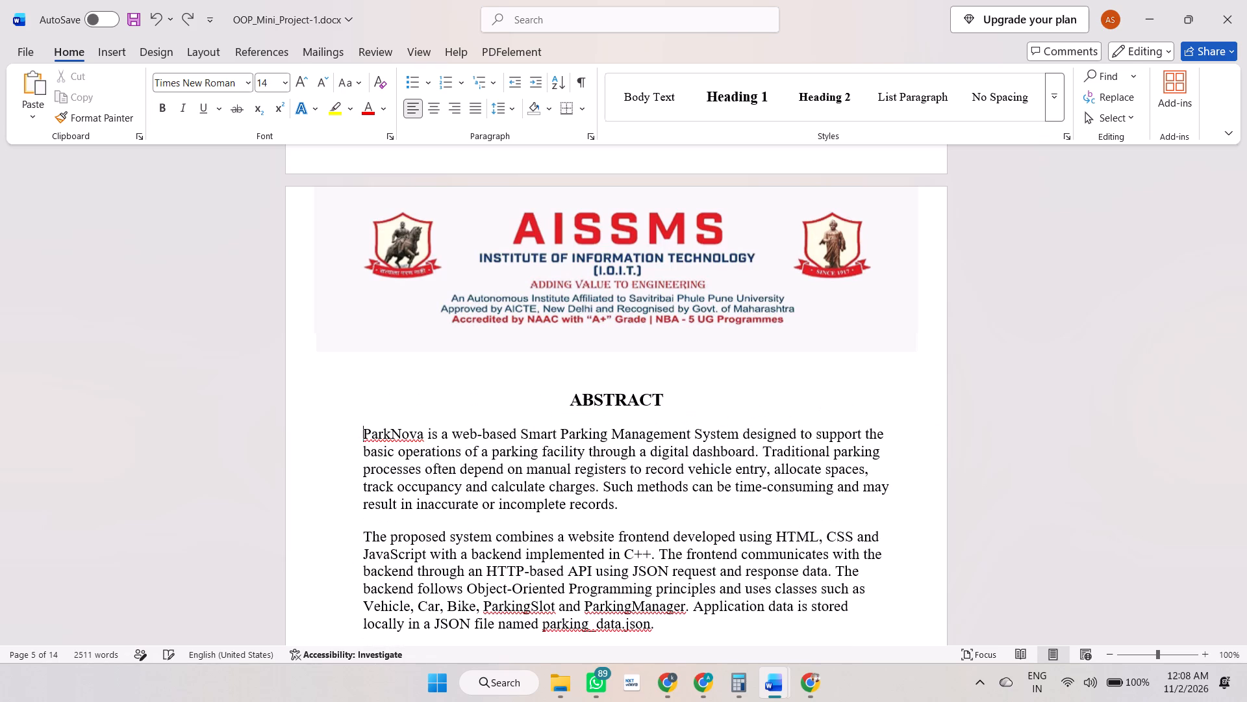
scroll(502, 398, right, 1)
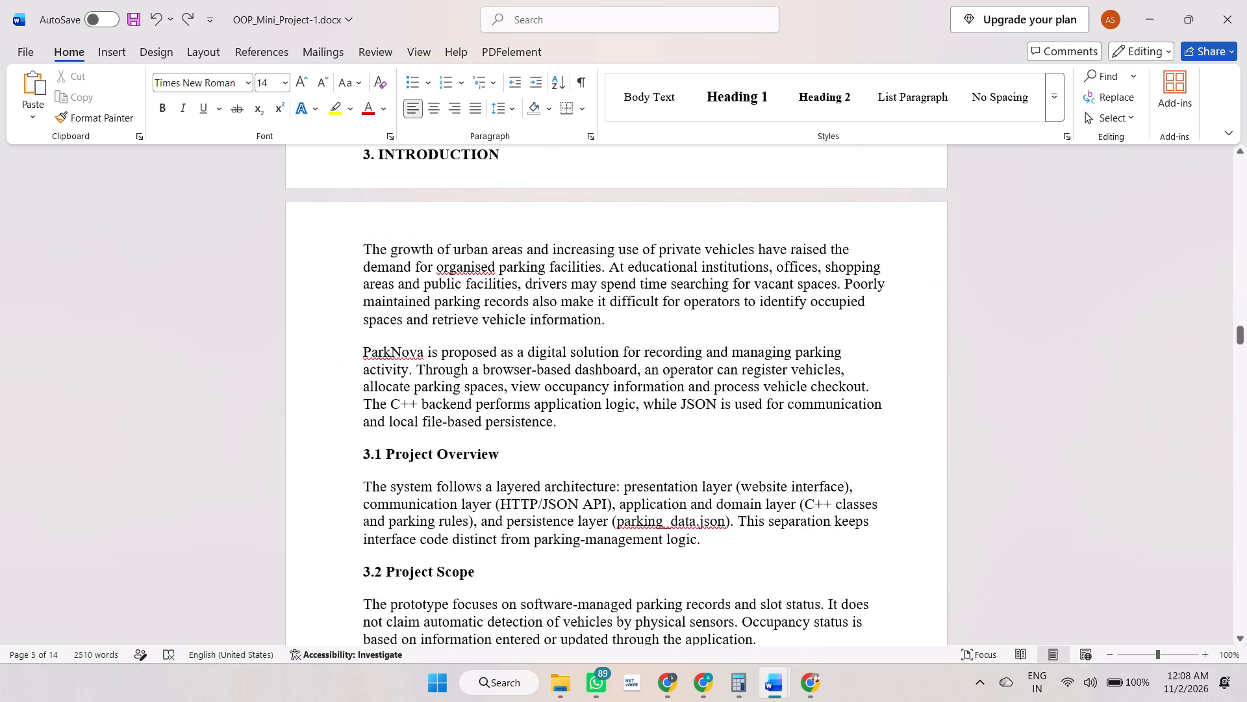
scroll(502, 398, right, 1)
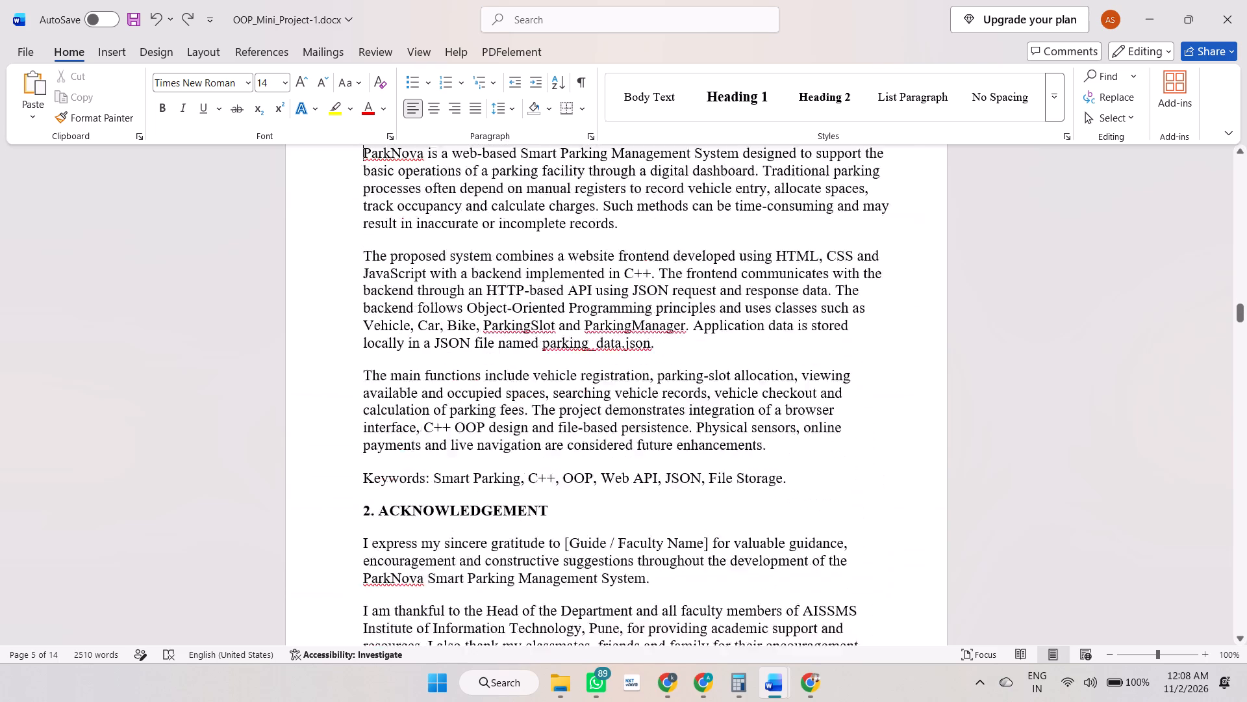
scroll(502, 398, right, 1)
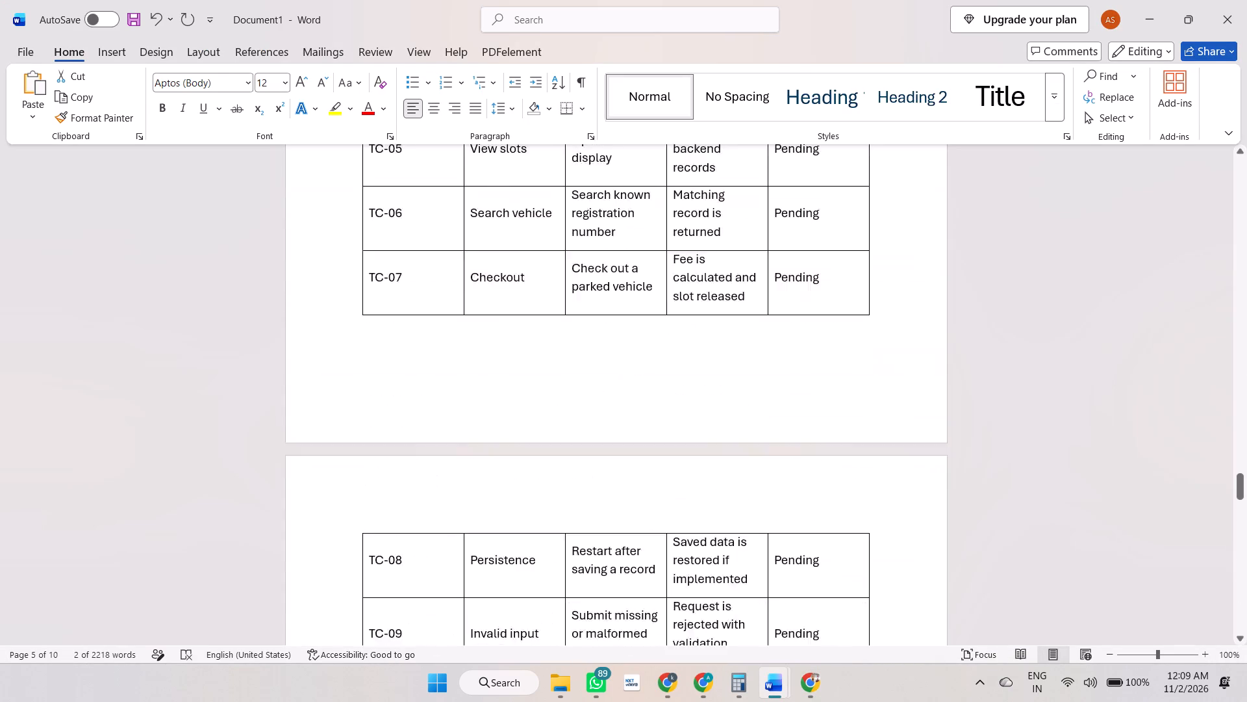
scroll(633, 487, up, 3)
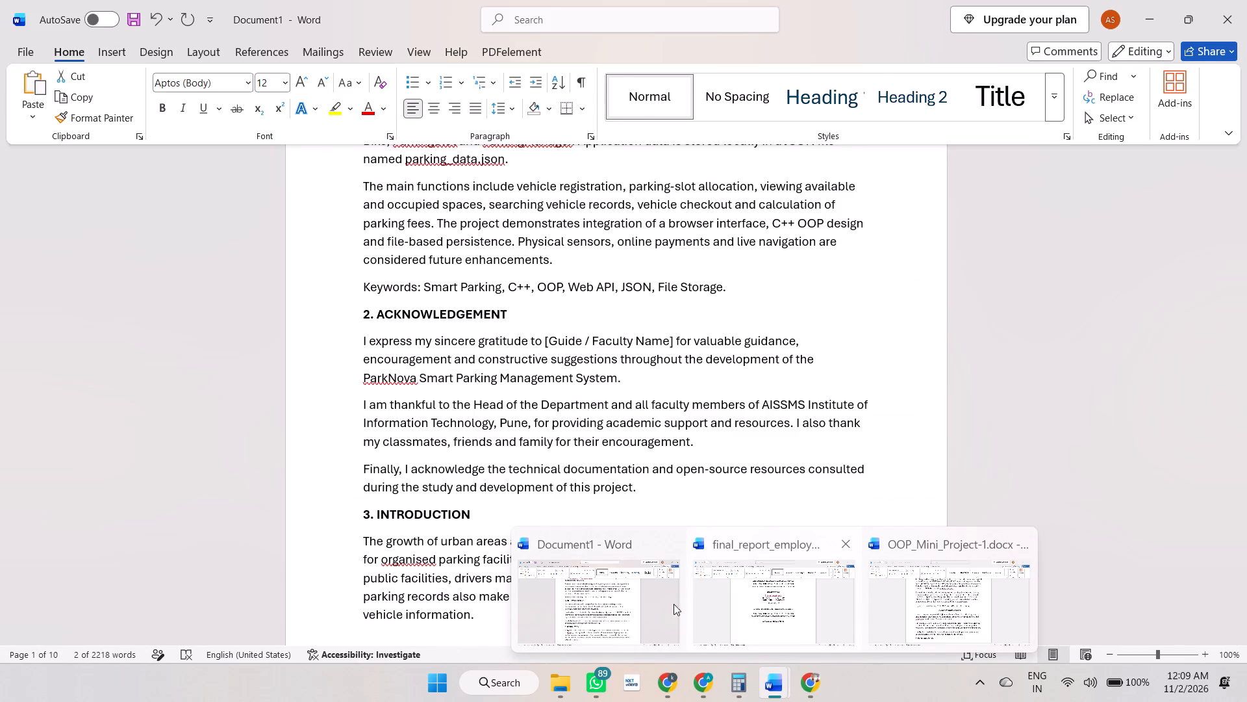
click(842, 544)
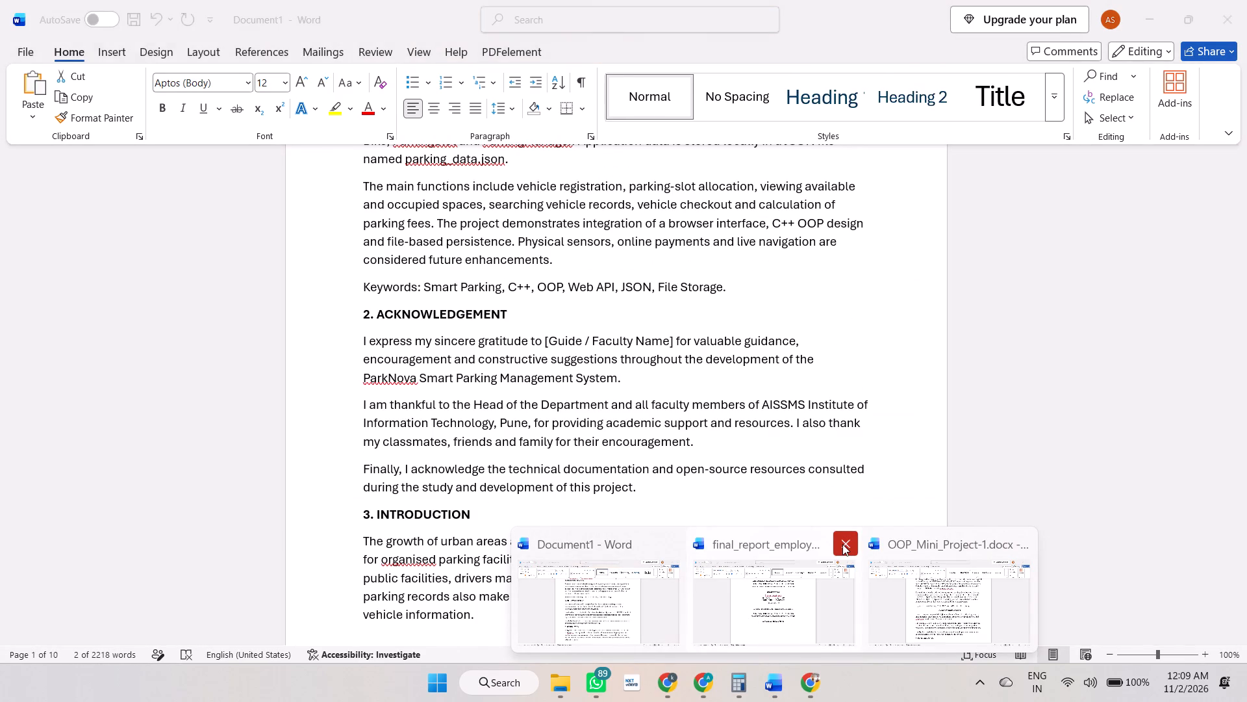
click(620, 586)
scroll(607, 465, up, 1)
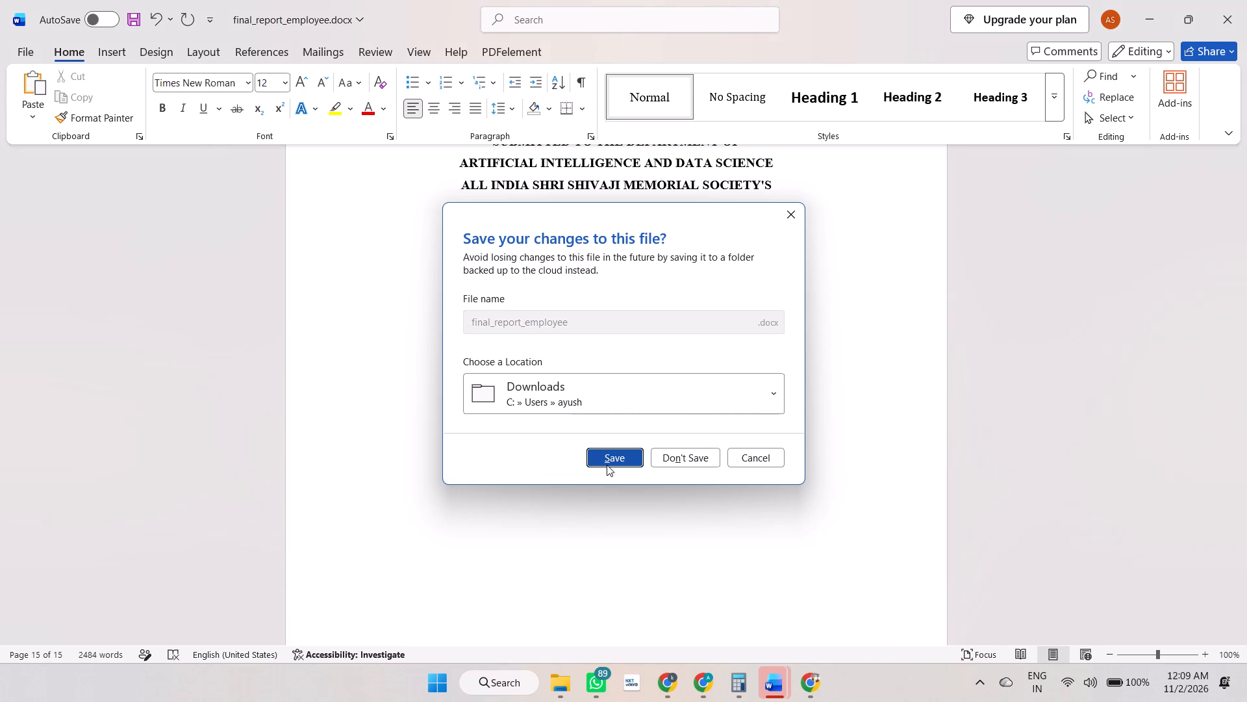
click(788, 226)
Look through the report pages of final_report_employee.docx.
scroll(788, 226, down, 1)
scroll(788, 226, up, 1)
scroll(788, 226, down, 1)
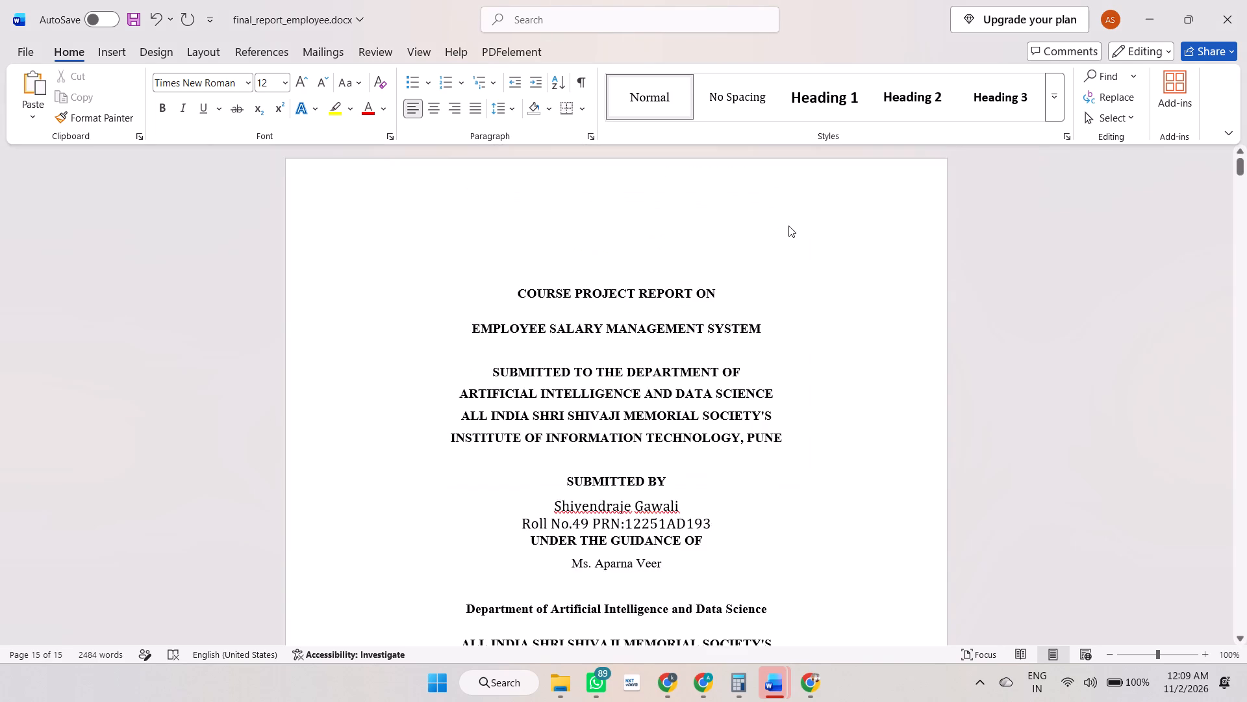
scroll(788, 226, down, 1)
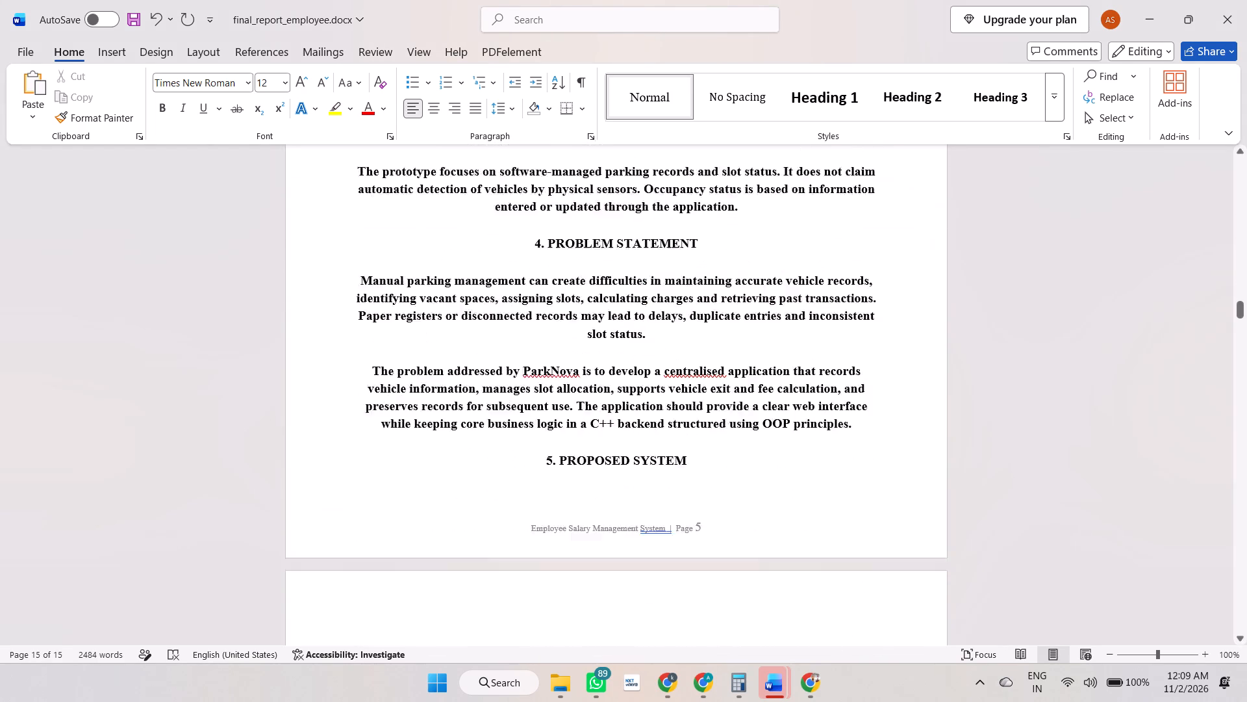
scroll(788, 226, down, 1)
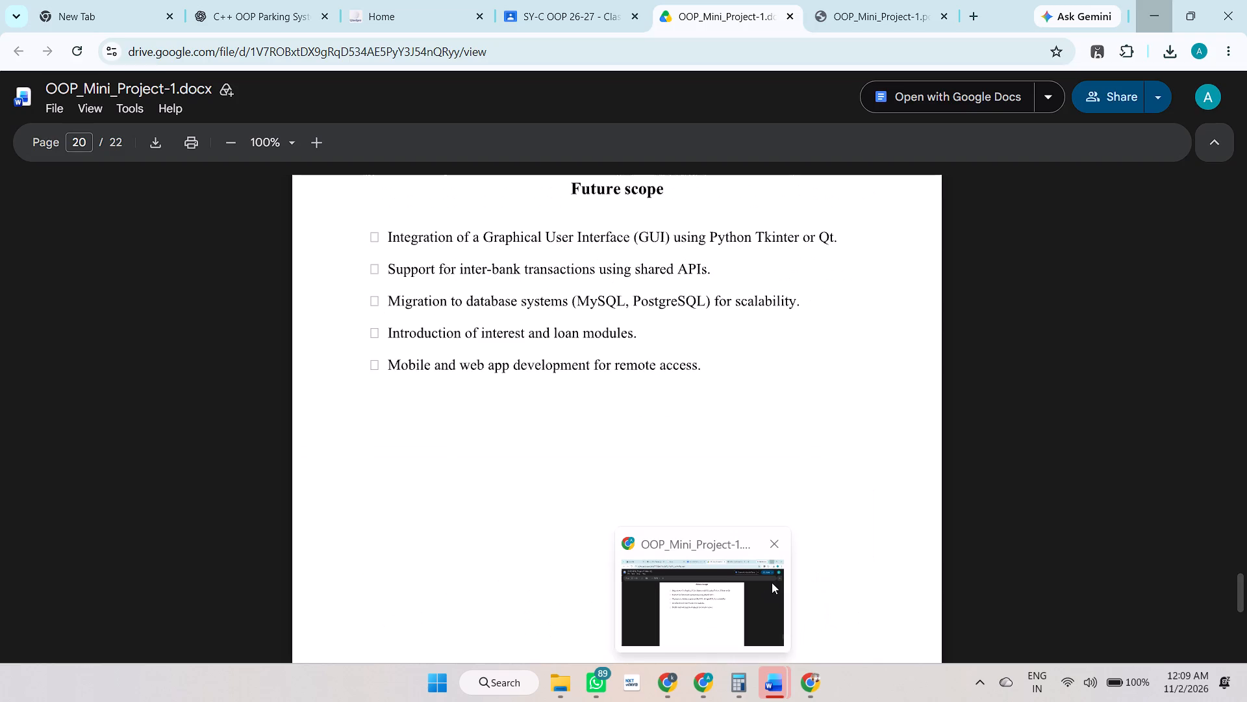
Close the Chrome window that shows OOP_Mini_Project-1.docx in Google Drive.
click(776, 544)
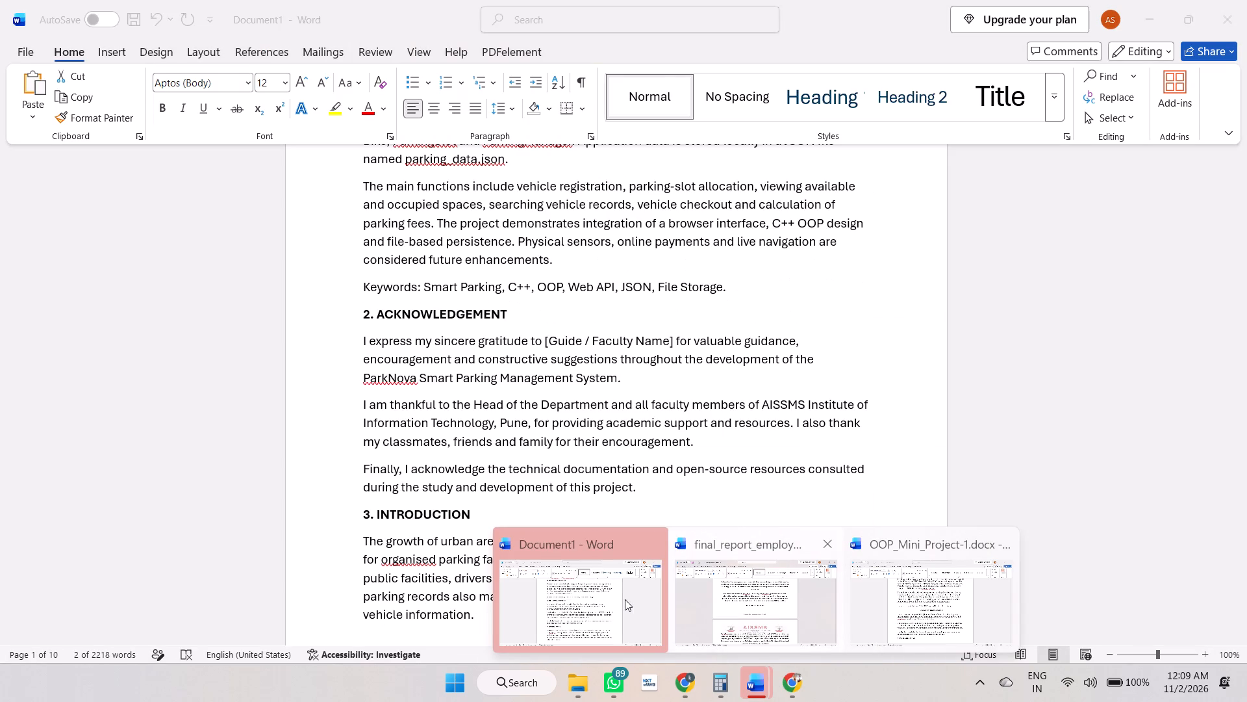
Close Word's Document1 without saving it.
click(625, 599)
scroll(582, 383, up, 1)
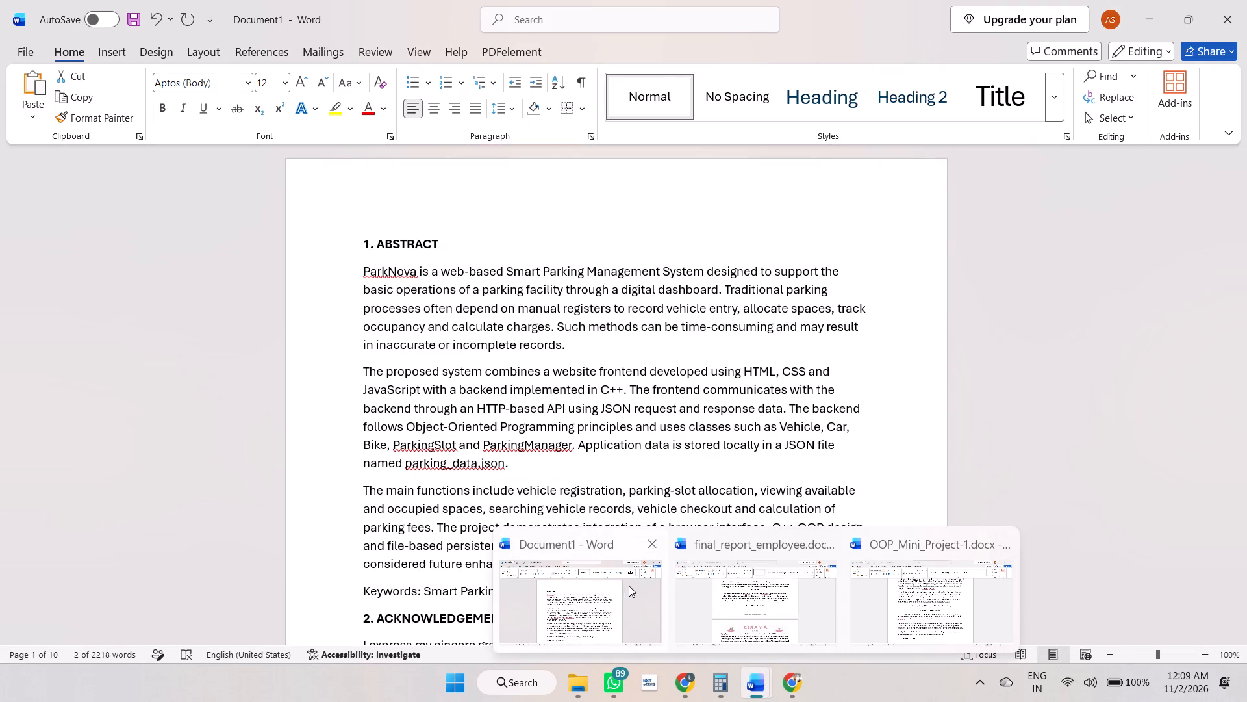
click(646, 549)
click(646, 549)
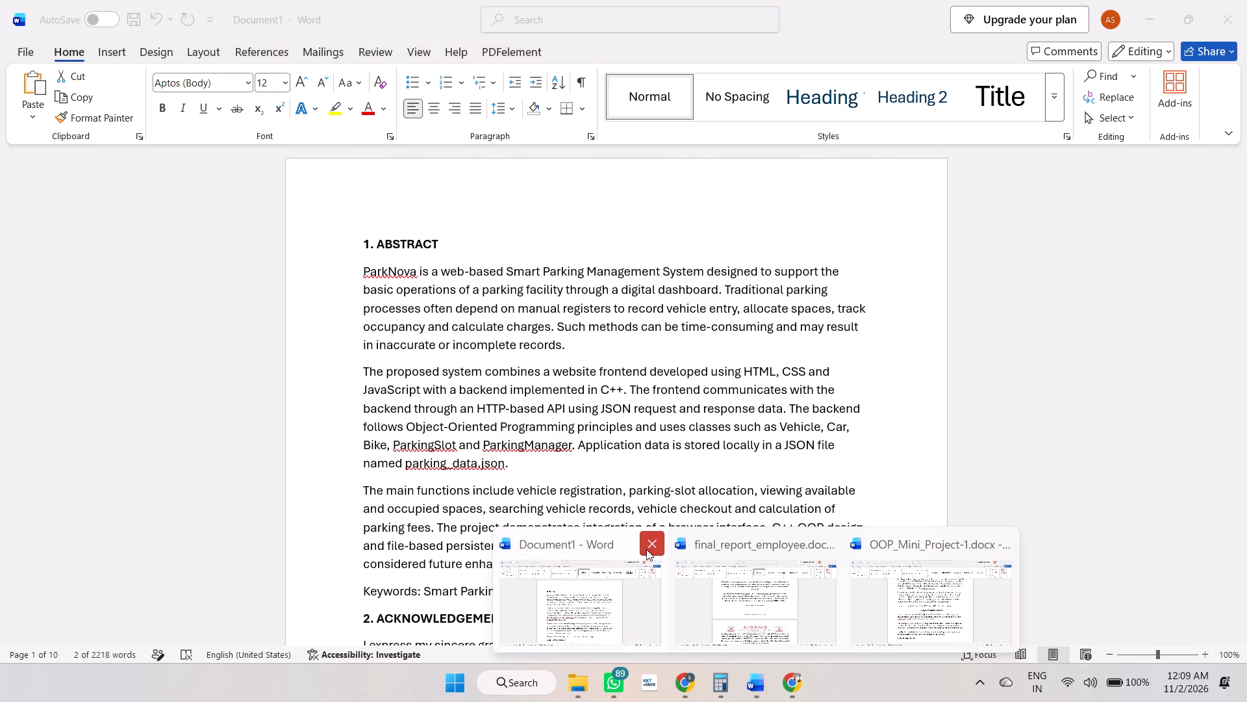
click(653, 467)
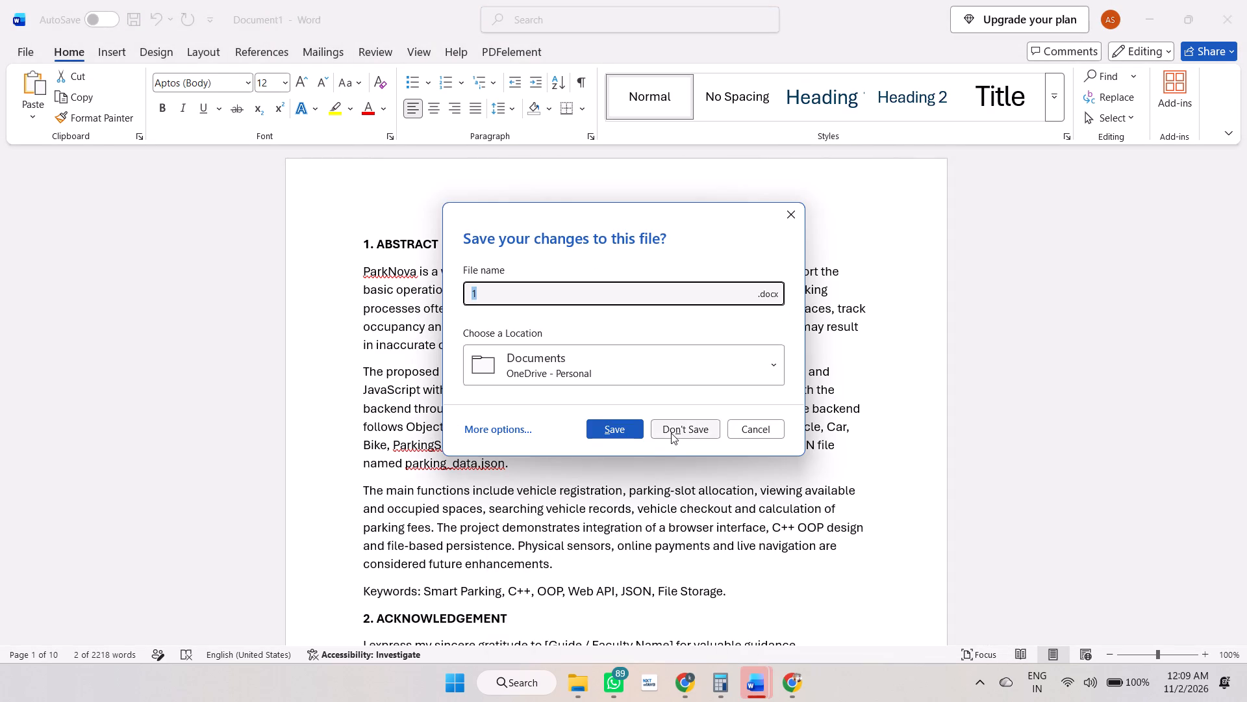
click(671, 433)
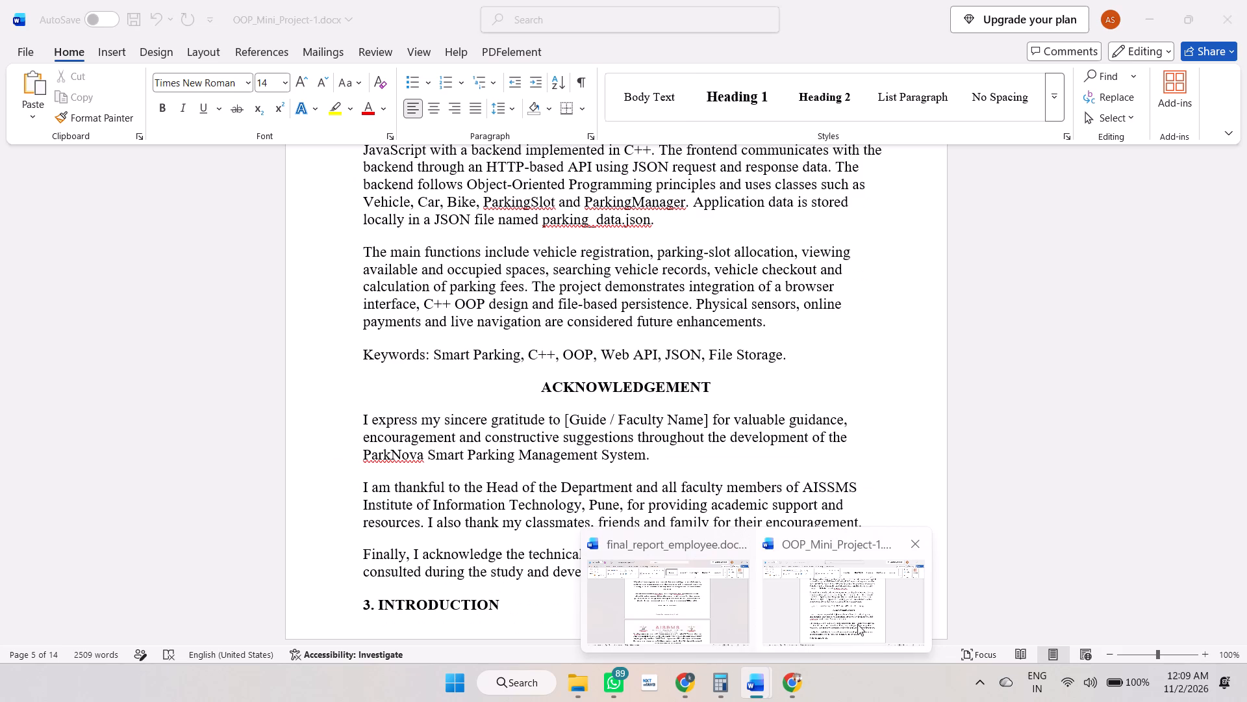
In Word's OOP_Mini_Project-1.docx, remove the number from the "3. INTRODUCTION" heading and insert a line break before it.
click(857, 624)
scroll(728, 485, up, 1)
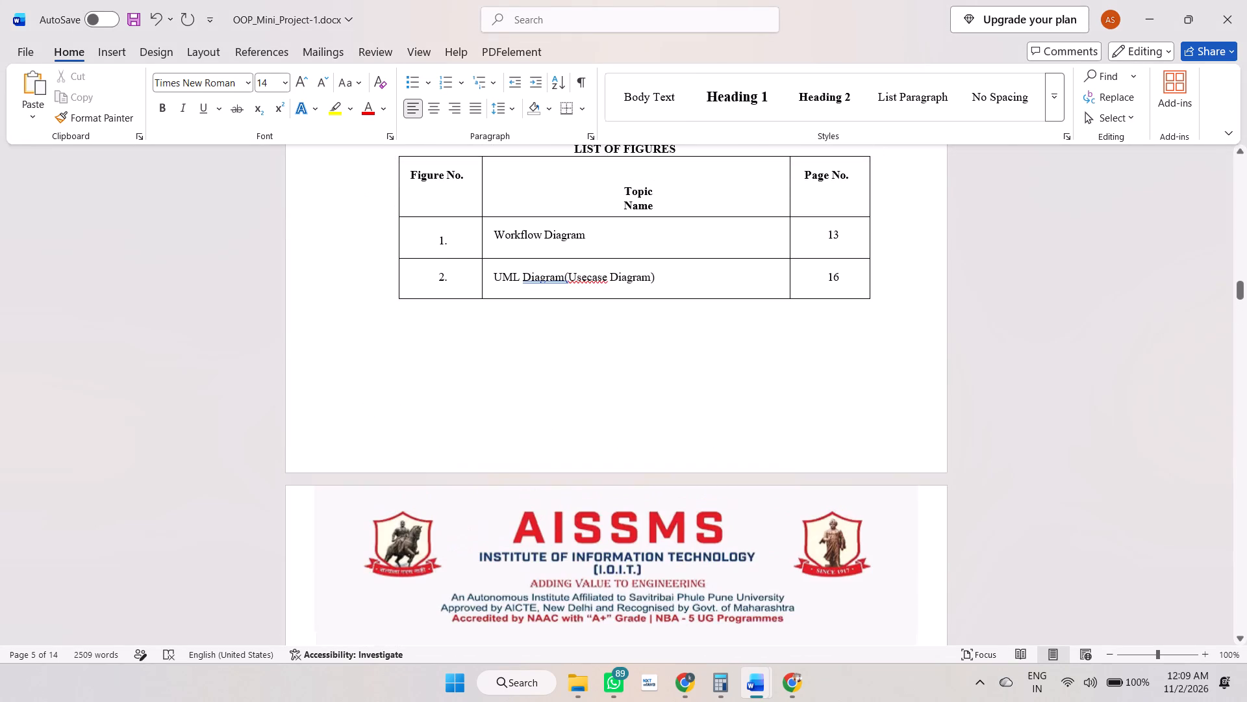
scroll(728, 485, up, 1)
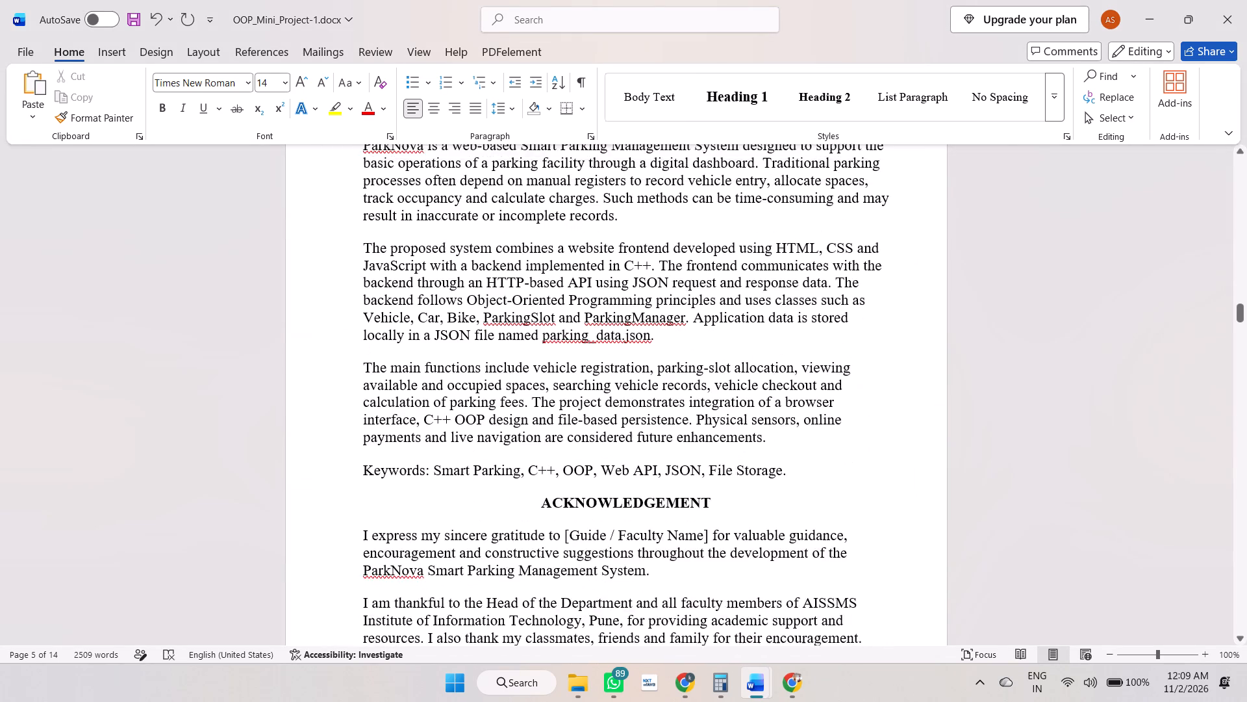
scroll(728, 485, up, 1)
scroll(728, 485, down, 1)
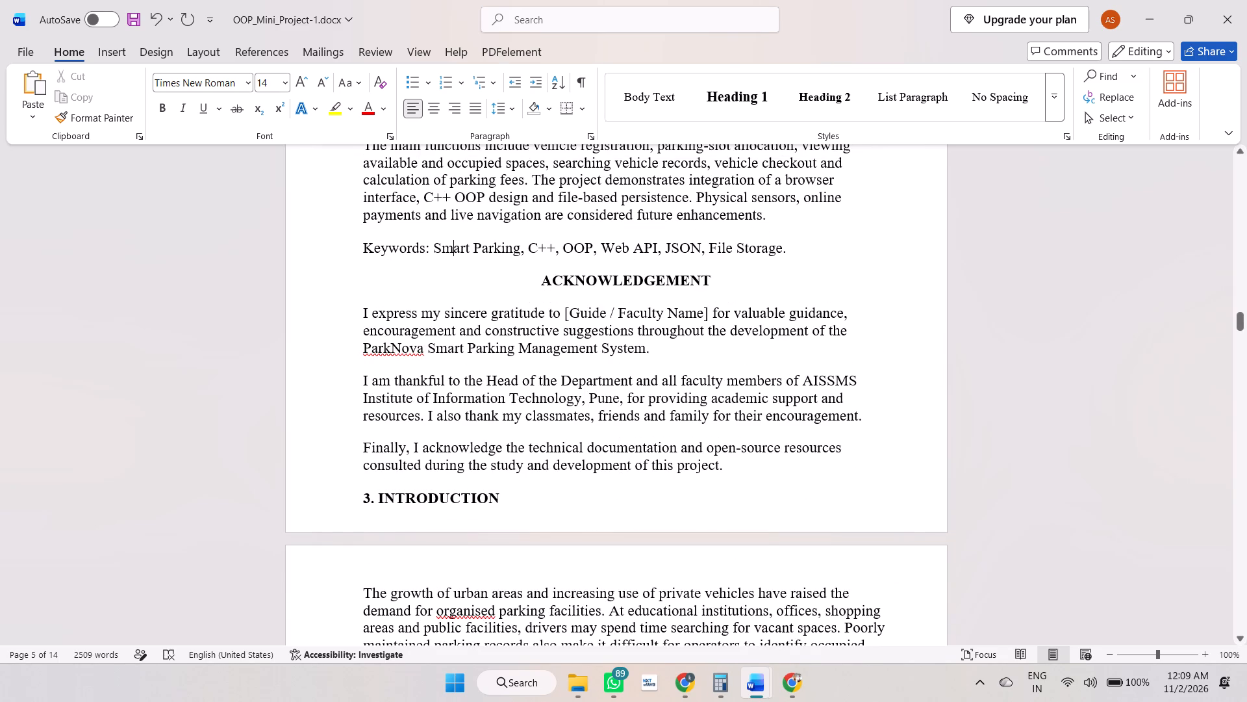
scroll(542, 365, down, 1)
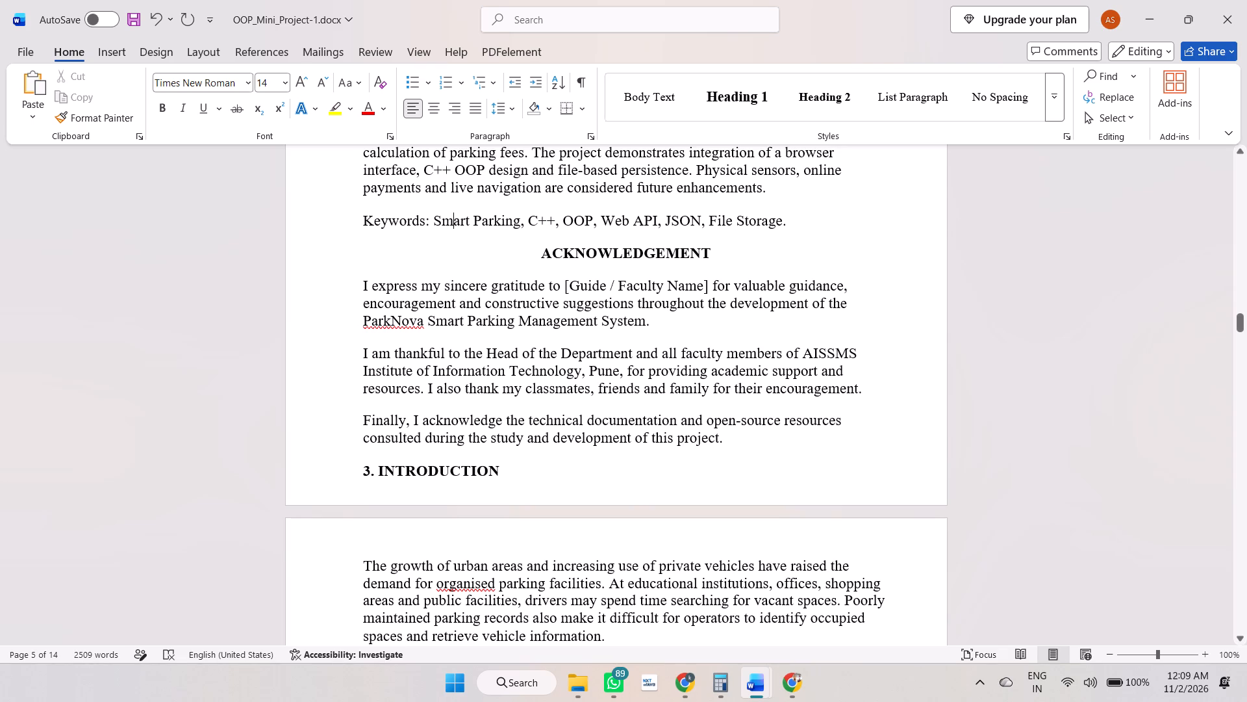
drag(377, 465, 362, 467)
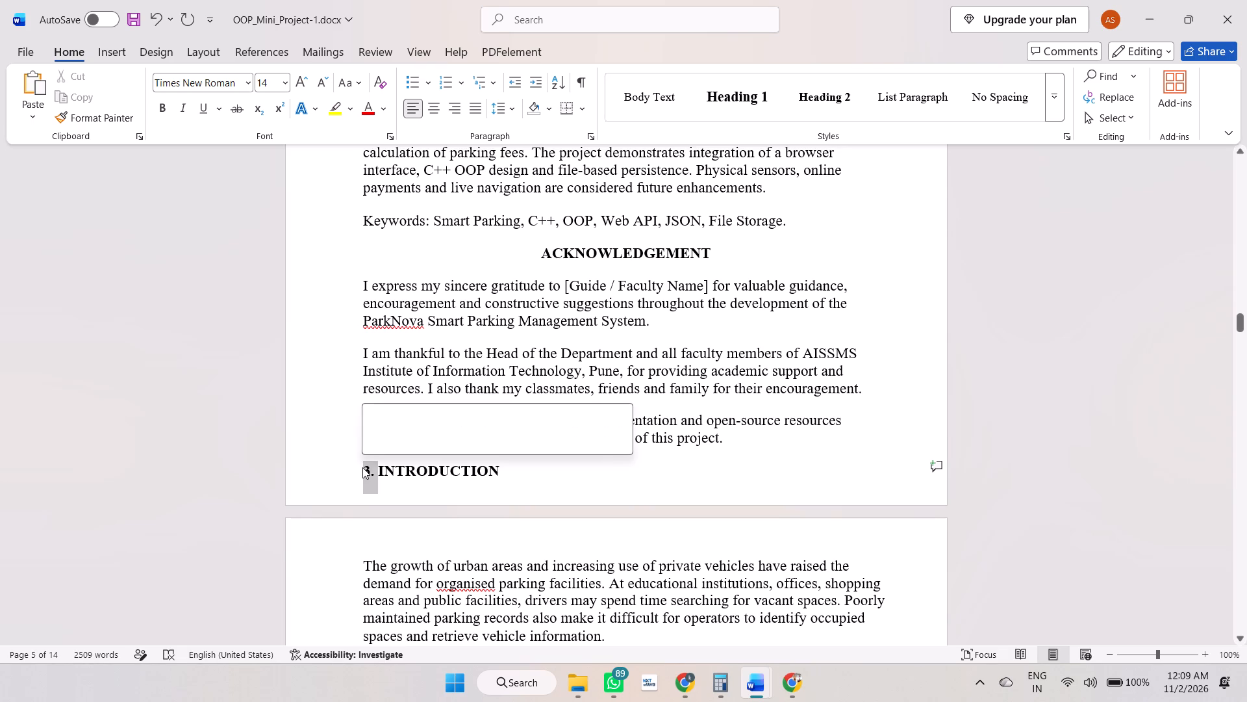
key(BackSpace)
key(shift+Return)
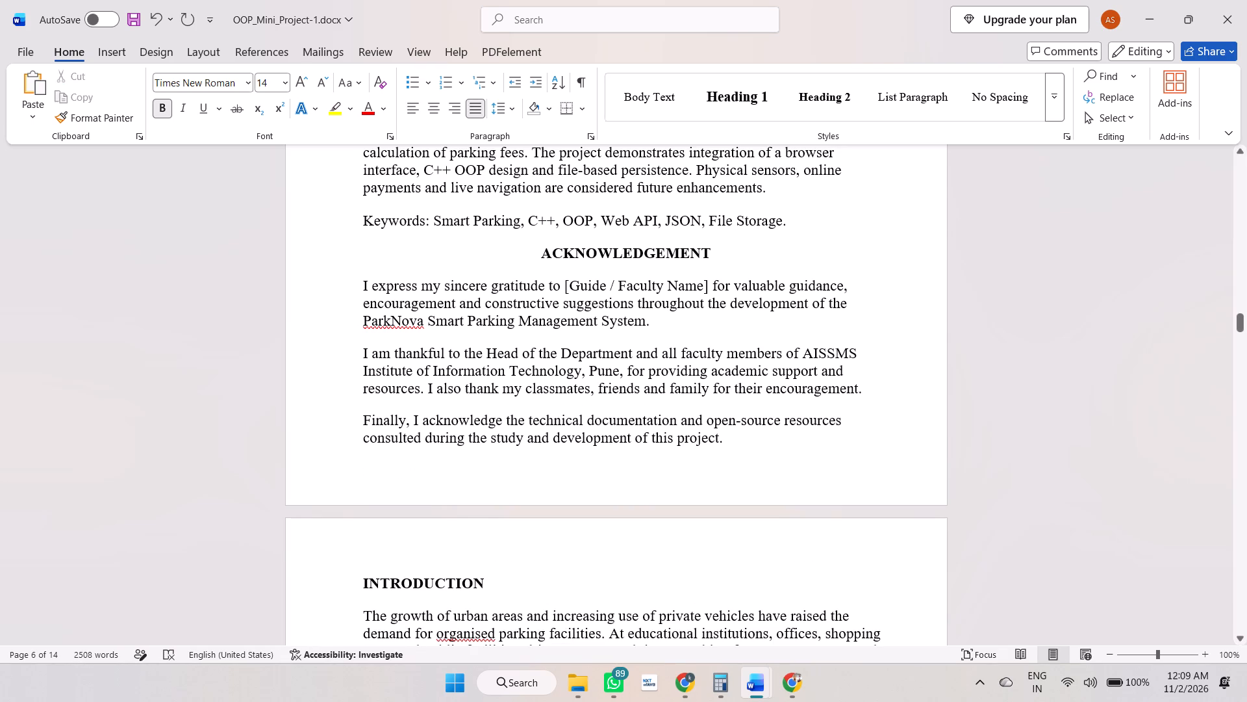
Centre the "INTRODUCTION" heading.
drag(360, 581, 483, 580)
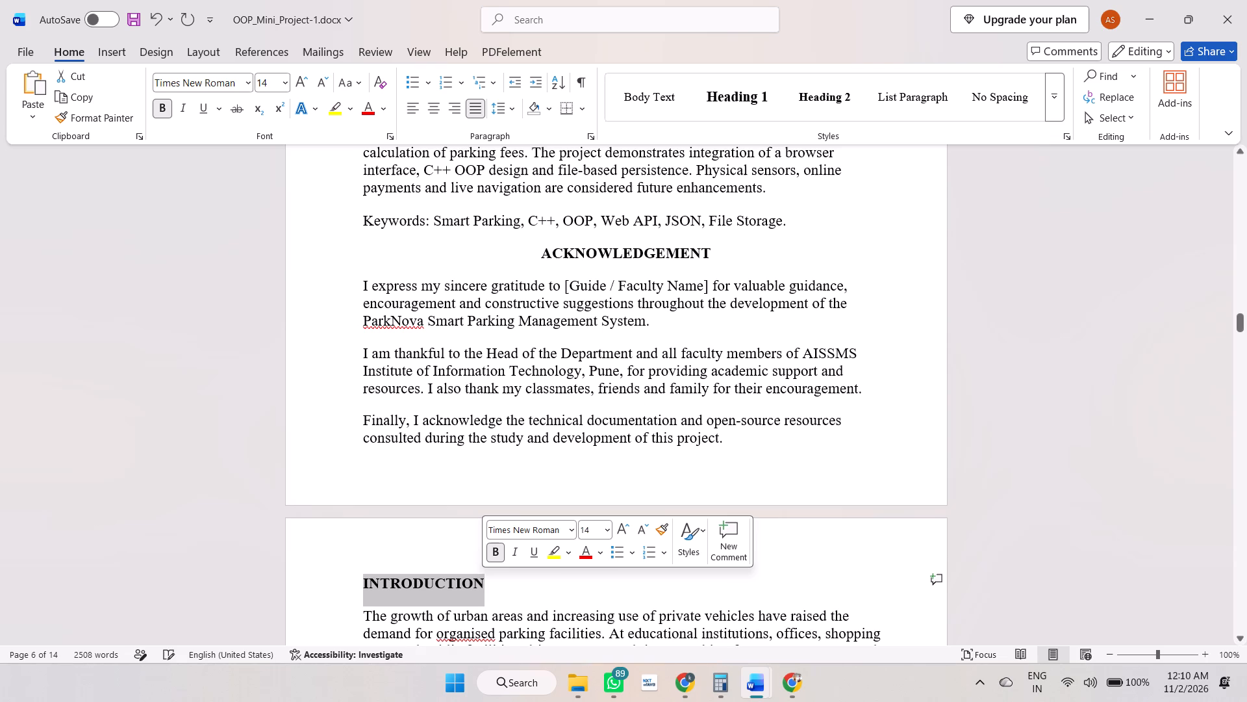
click(440, 107)
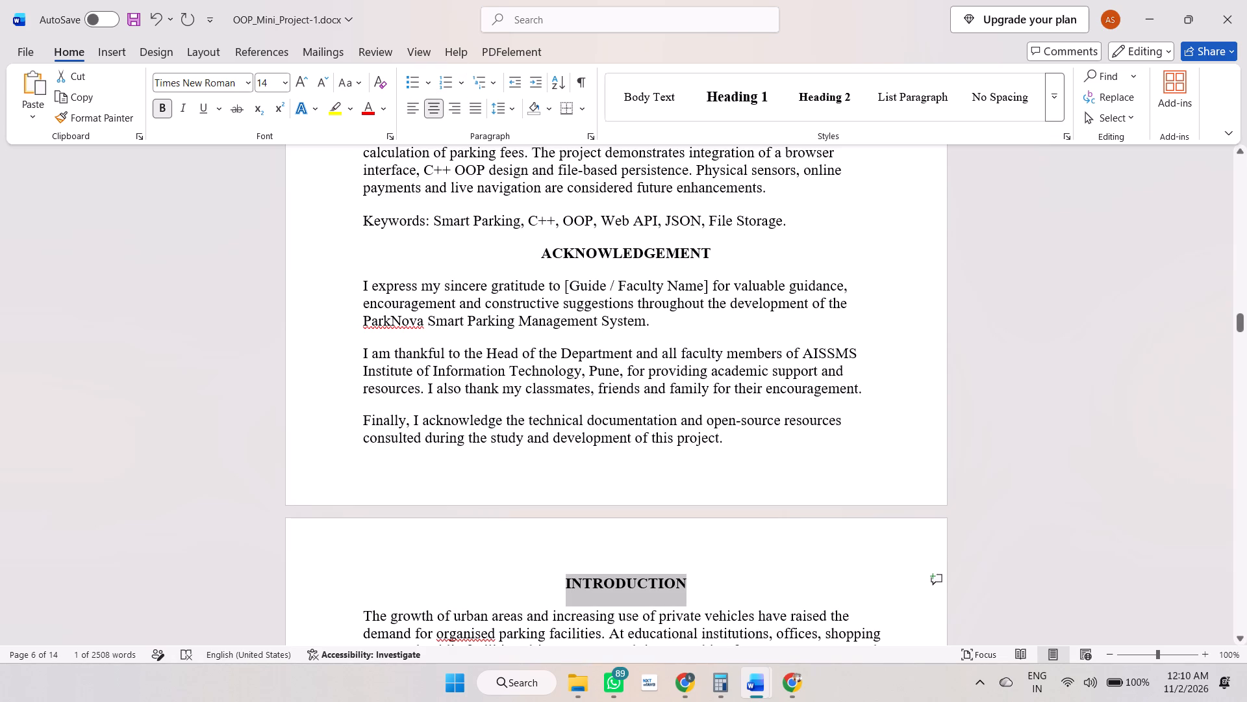
click(446, 558)
scroll(446, 558, down, 1)
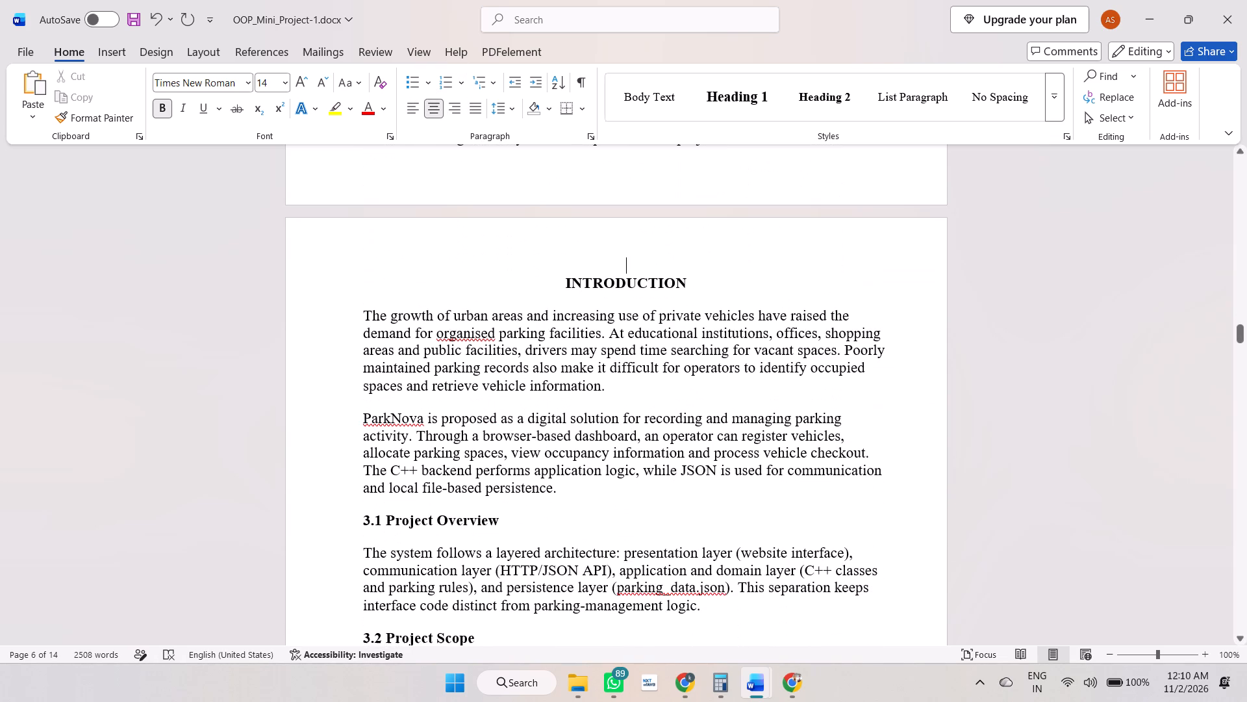
scroll(446, 558, down, 1)
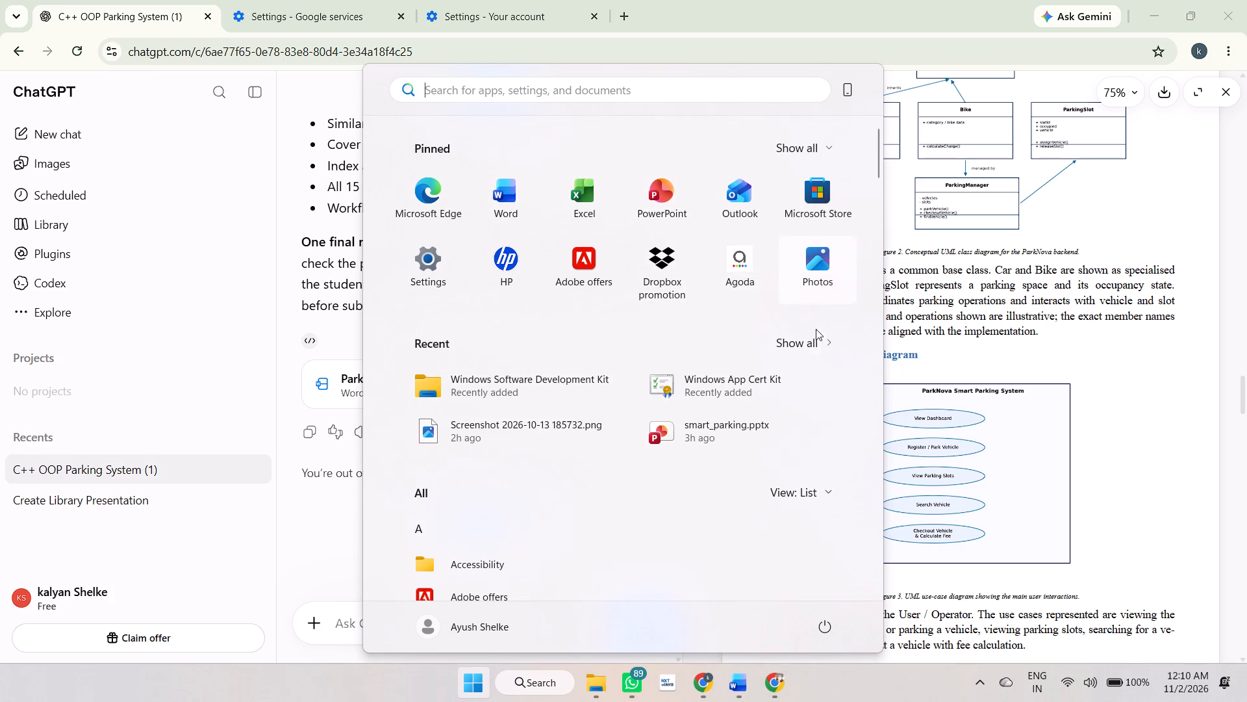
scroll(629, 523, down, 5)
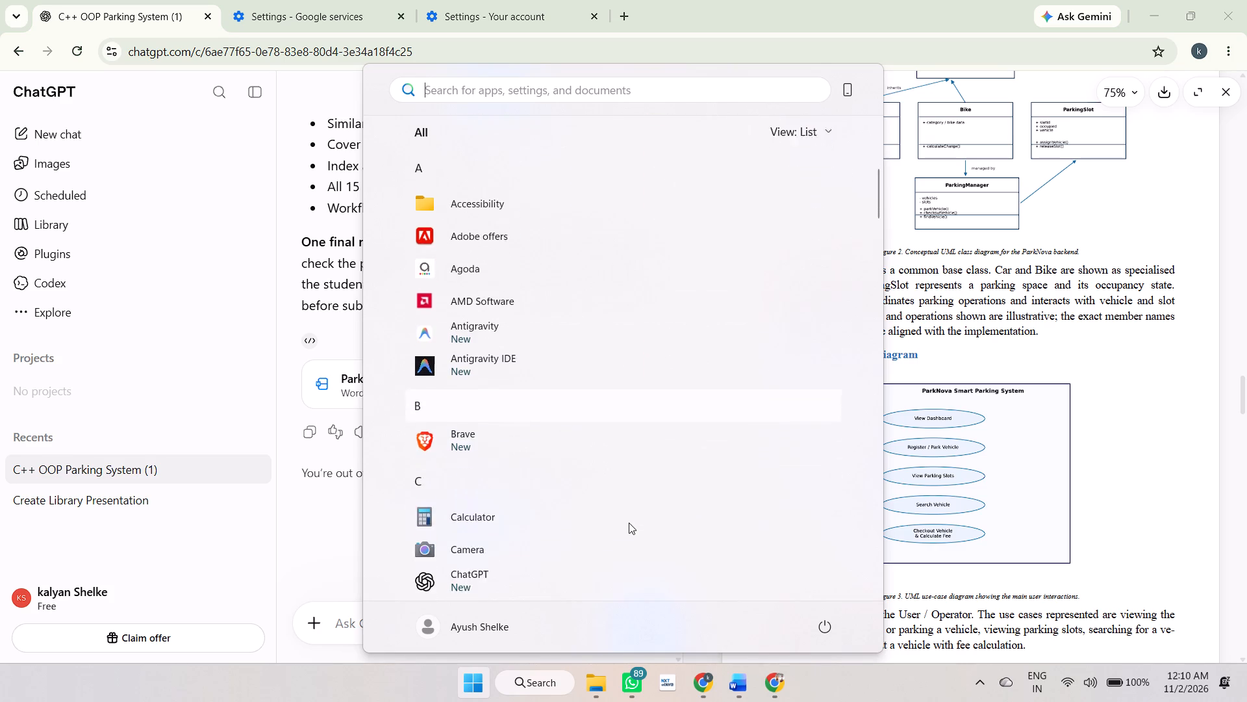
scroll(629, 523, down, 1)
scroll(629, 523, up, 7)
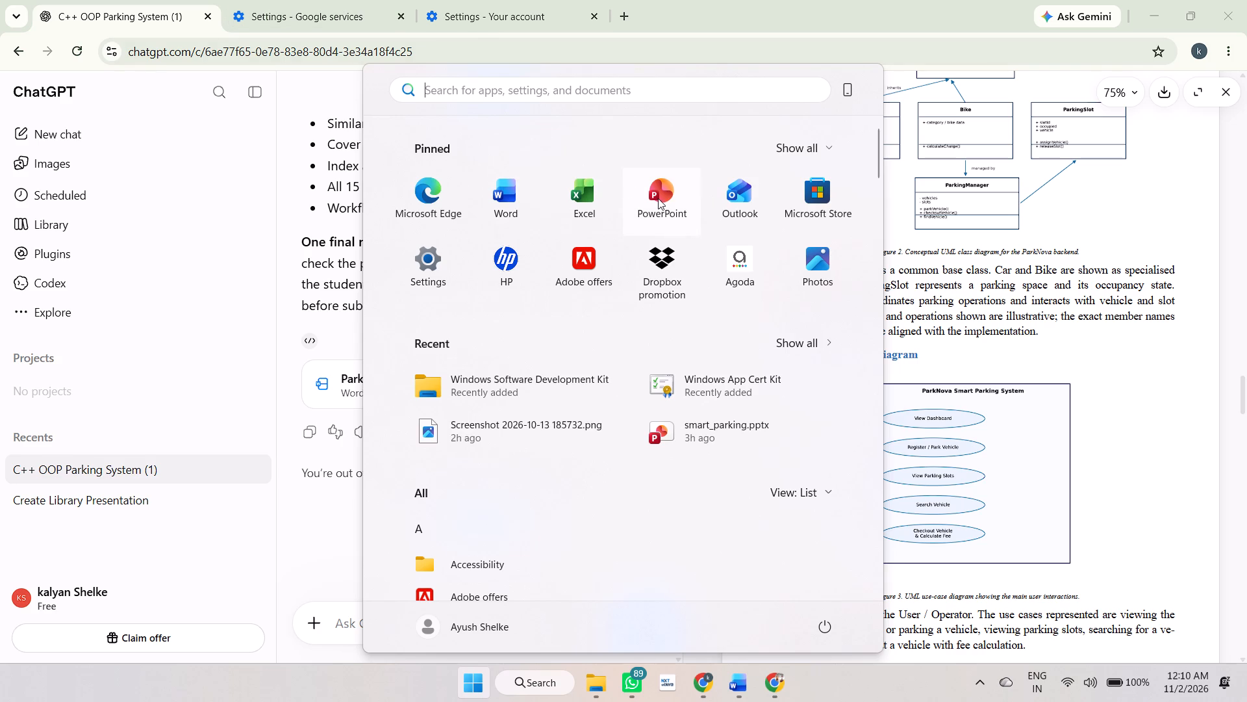
Minimise the open Chrome and Word windows to reach the desktop.
click(1169, 8)
click(1169, 8)
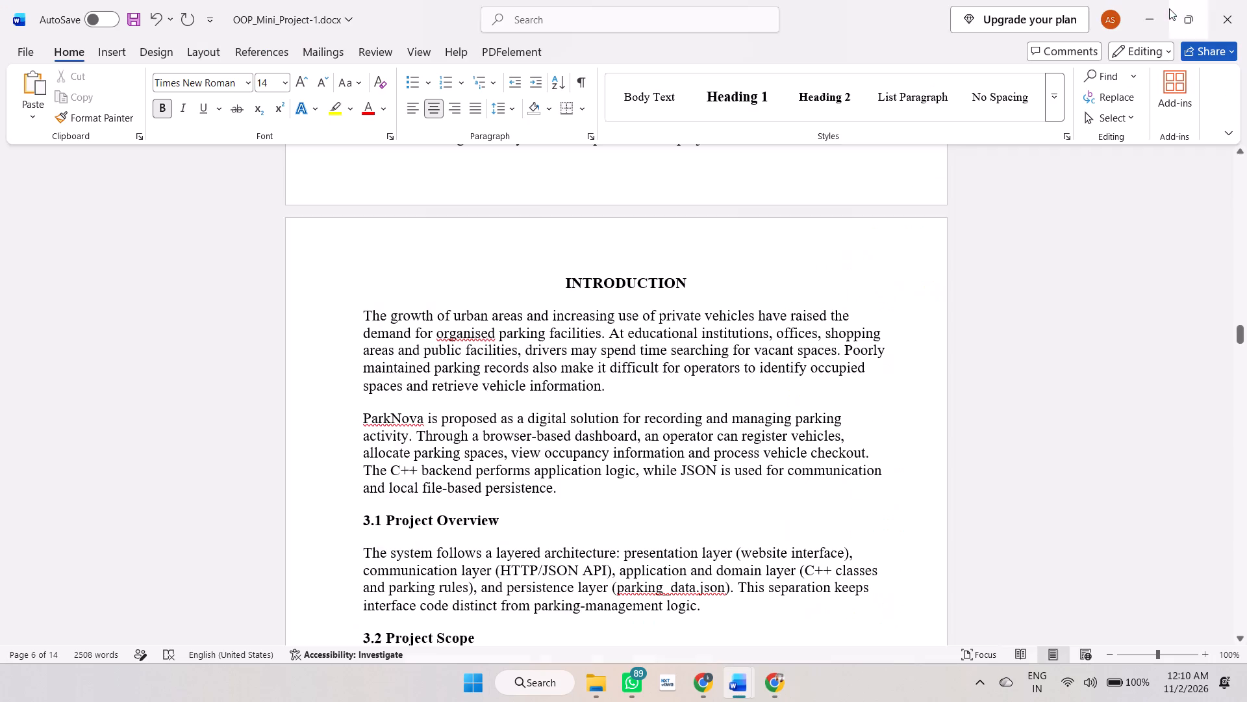
click(1146, 16)
click(1135, 14)
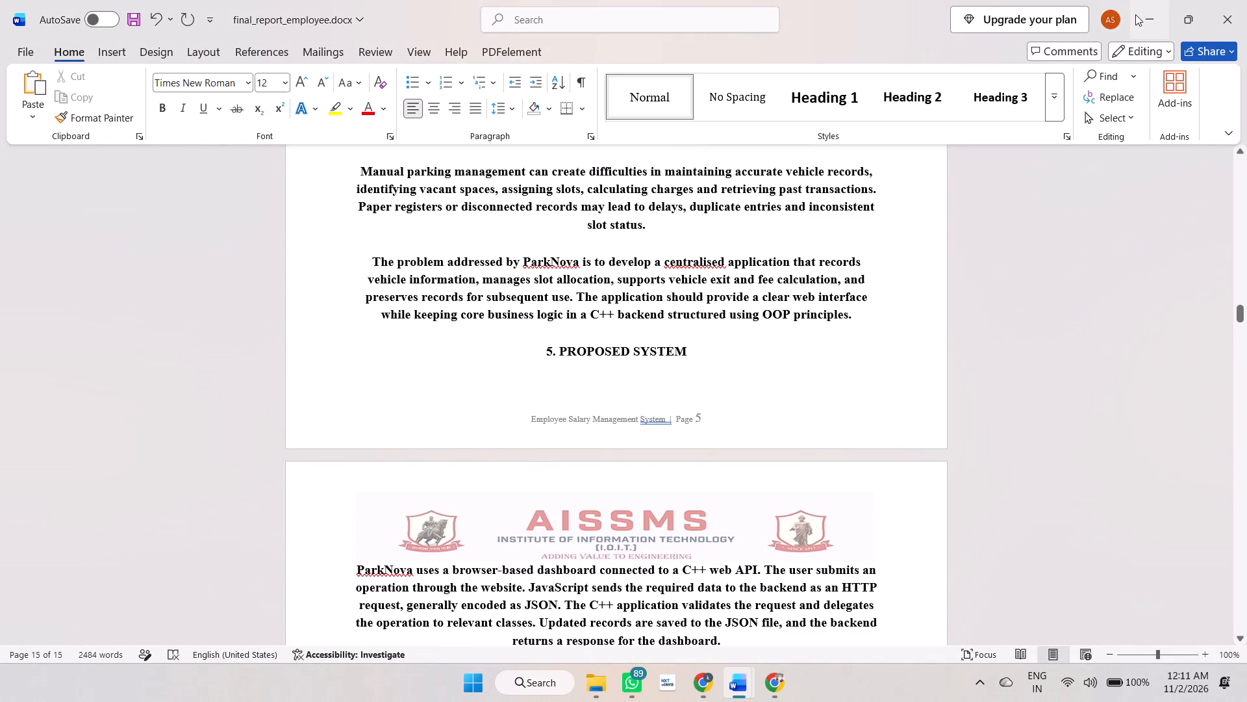
click(1161, 15)
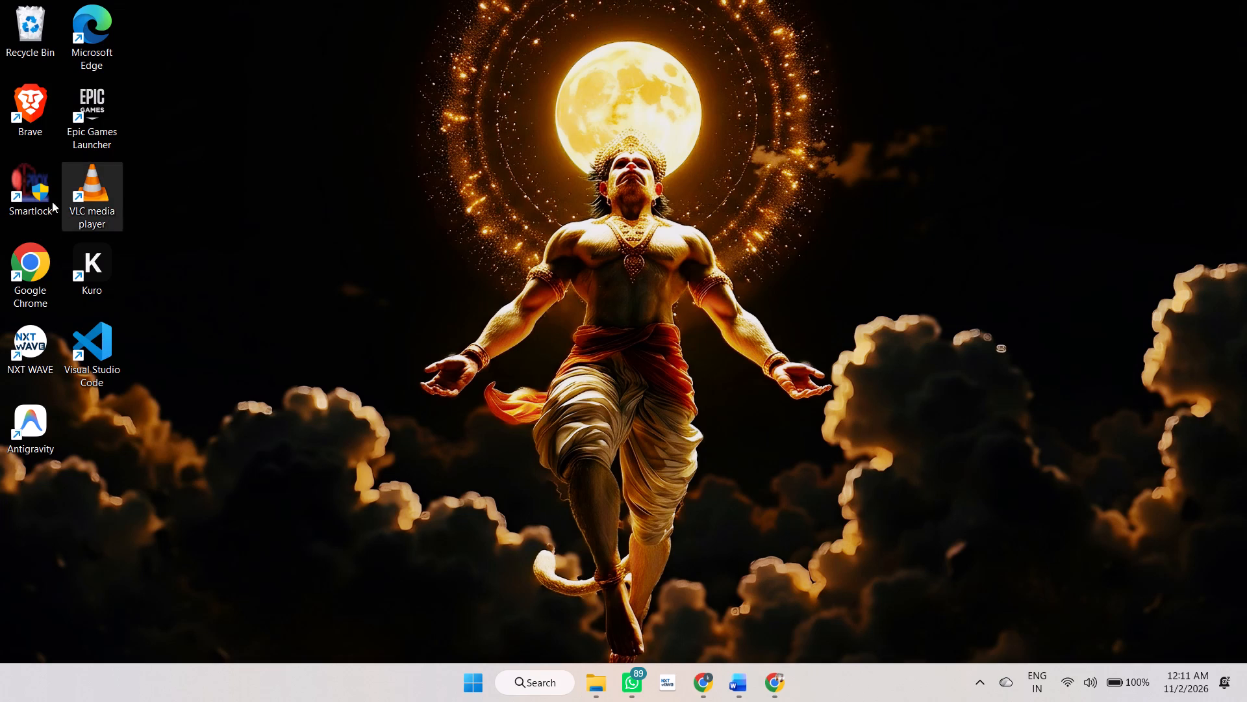
Open Chrome with the profile showing the letter A avatar, and bring up its SY-C OOP 26-27 Classroom tab in a maximised window.
double_click(35, 266)
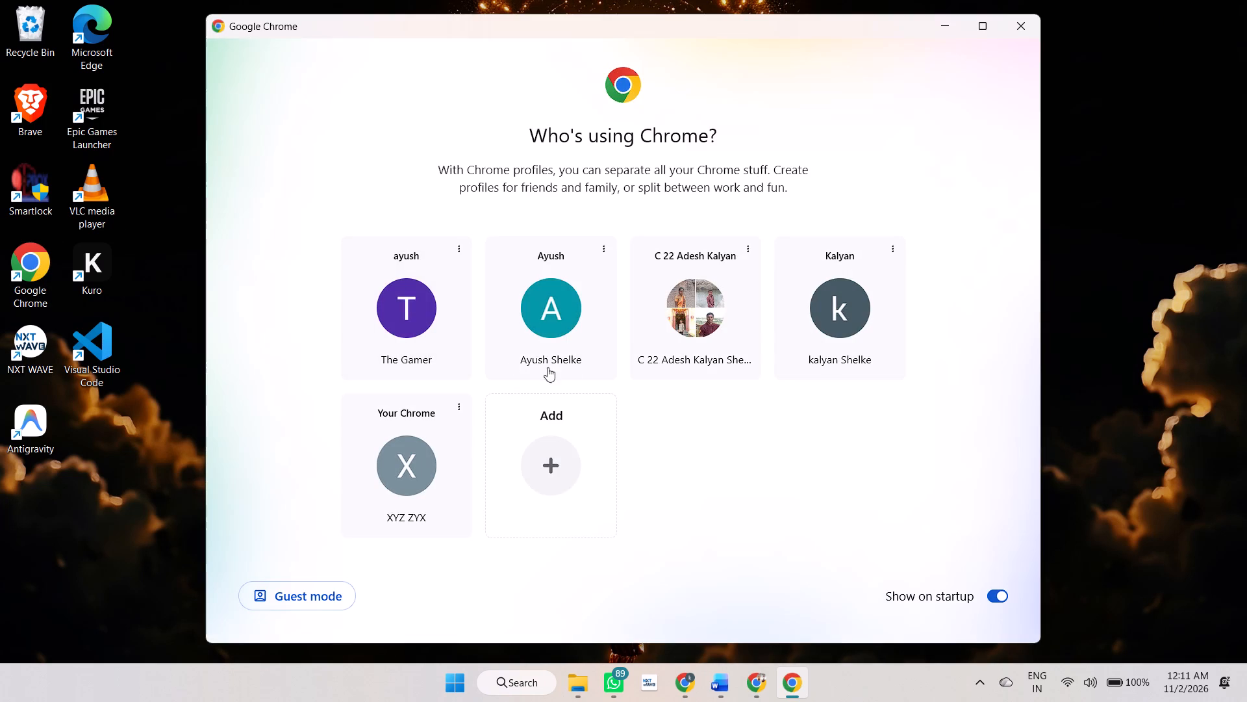
click(568, 317)
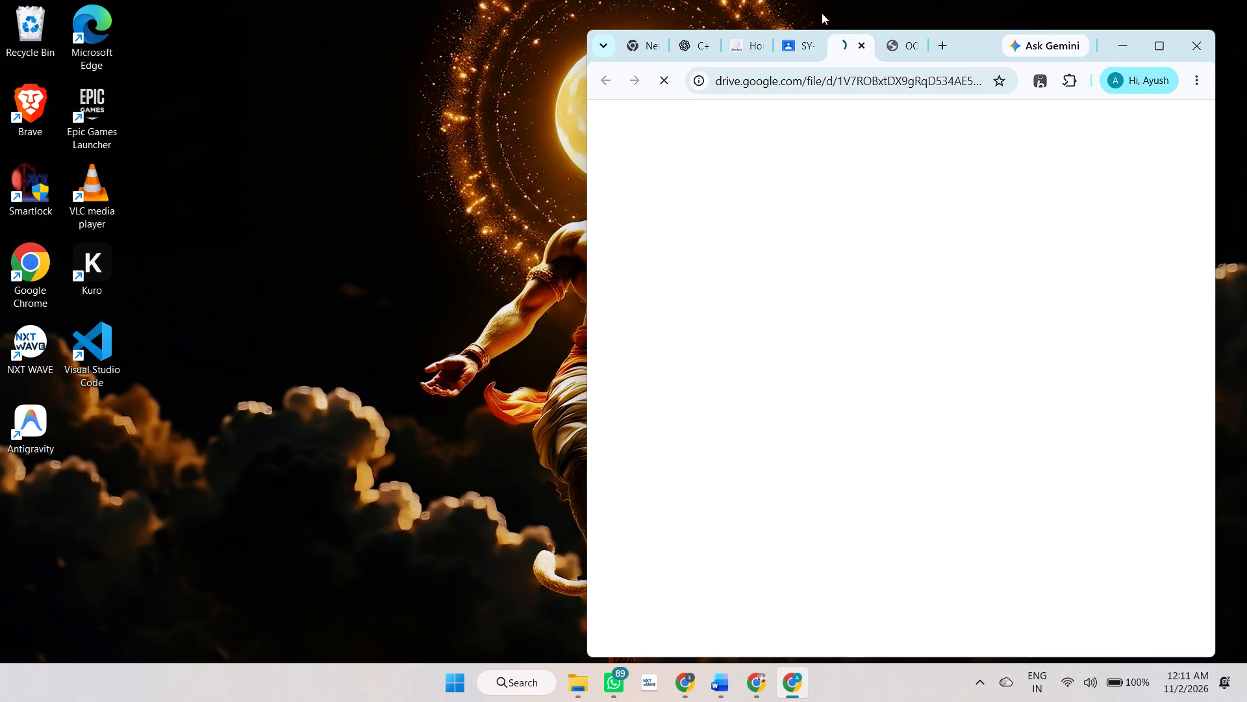
click(806, 41)
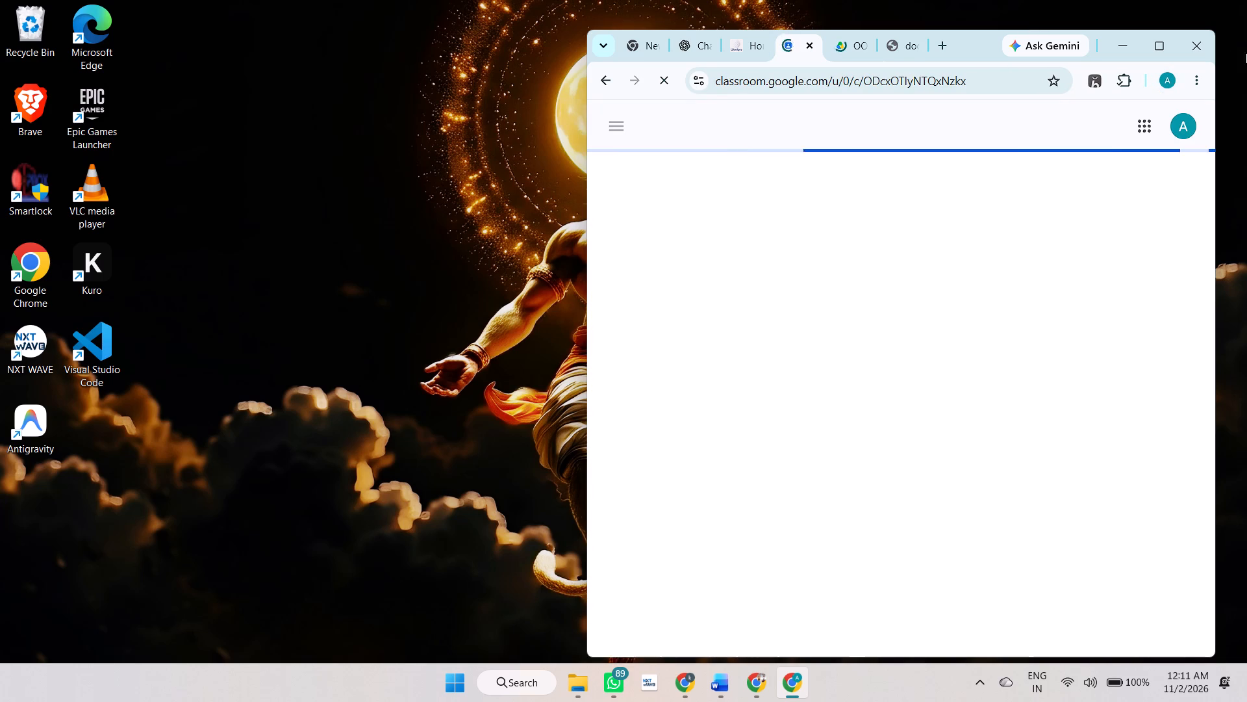
click(1168, 53)
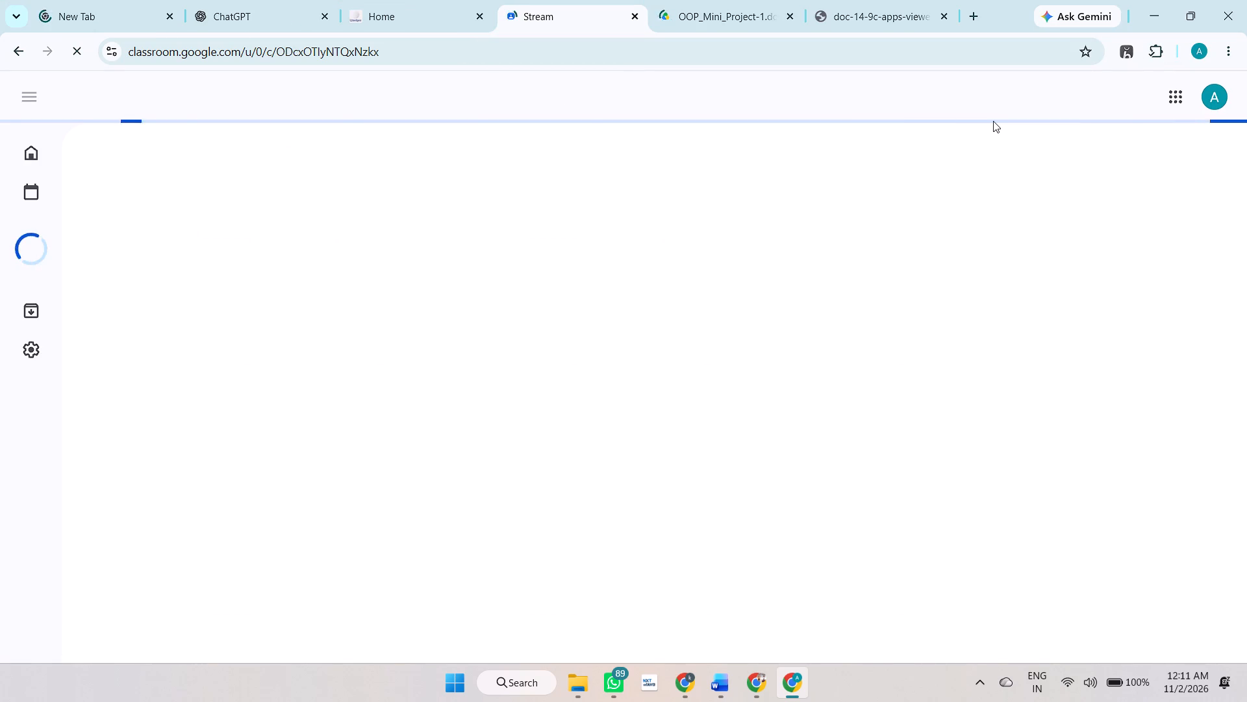
Look through the SY-C OOP 26-27 class stream for the mini project report instructions and attached sample files.
scroll(805, 340, down, 1)
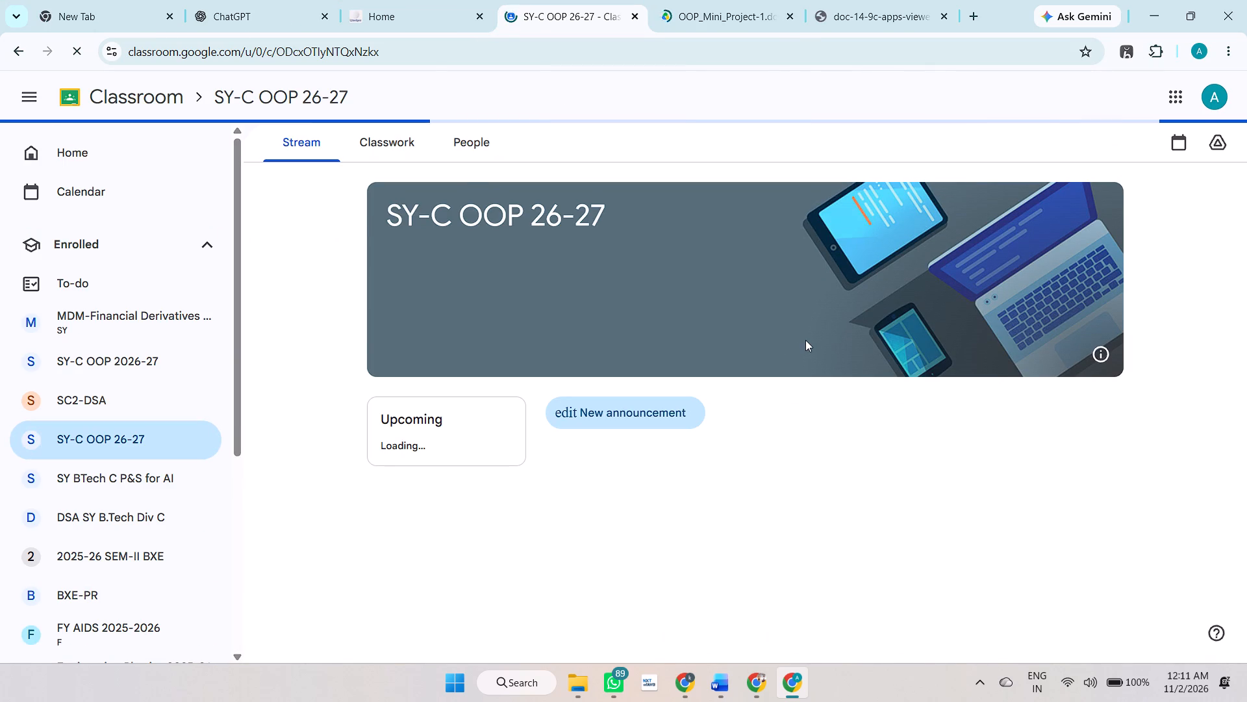
scroll(805, 340, down, 1)
scroll(764, 450, down, 1)
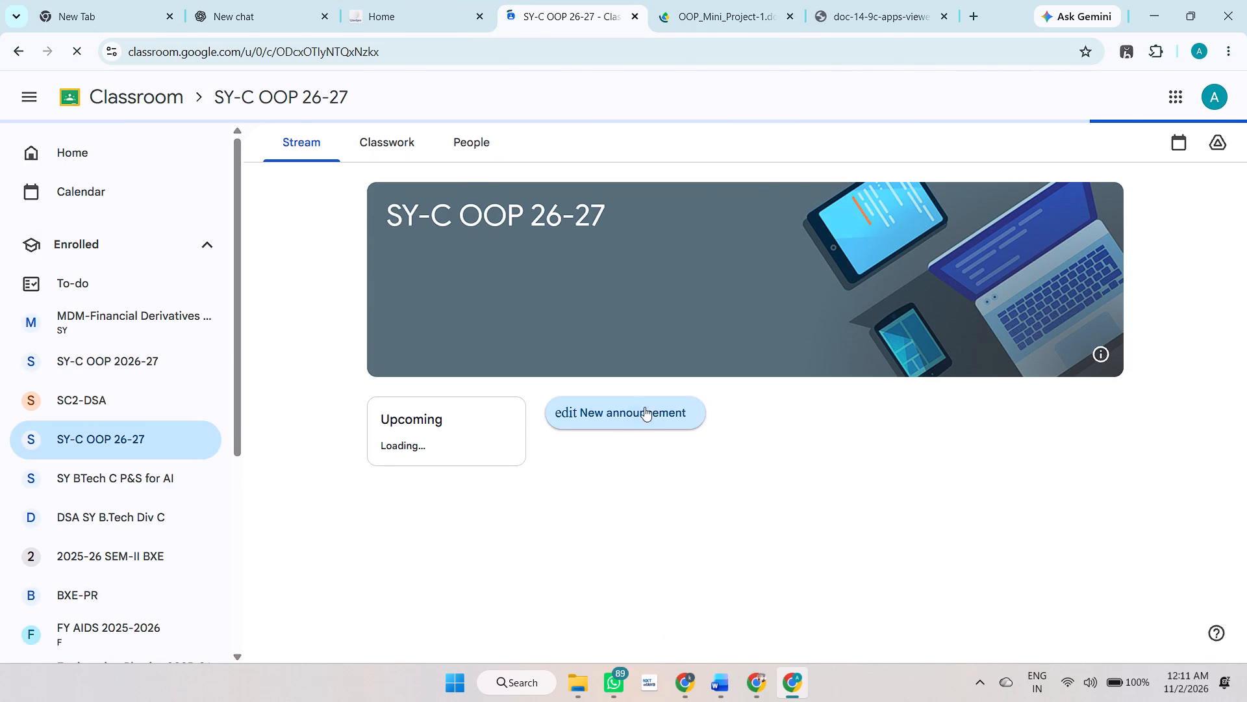
scroll(726, 287, down, 2)
scroll(726, 287, up, 1)
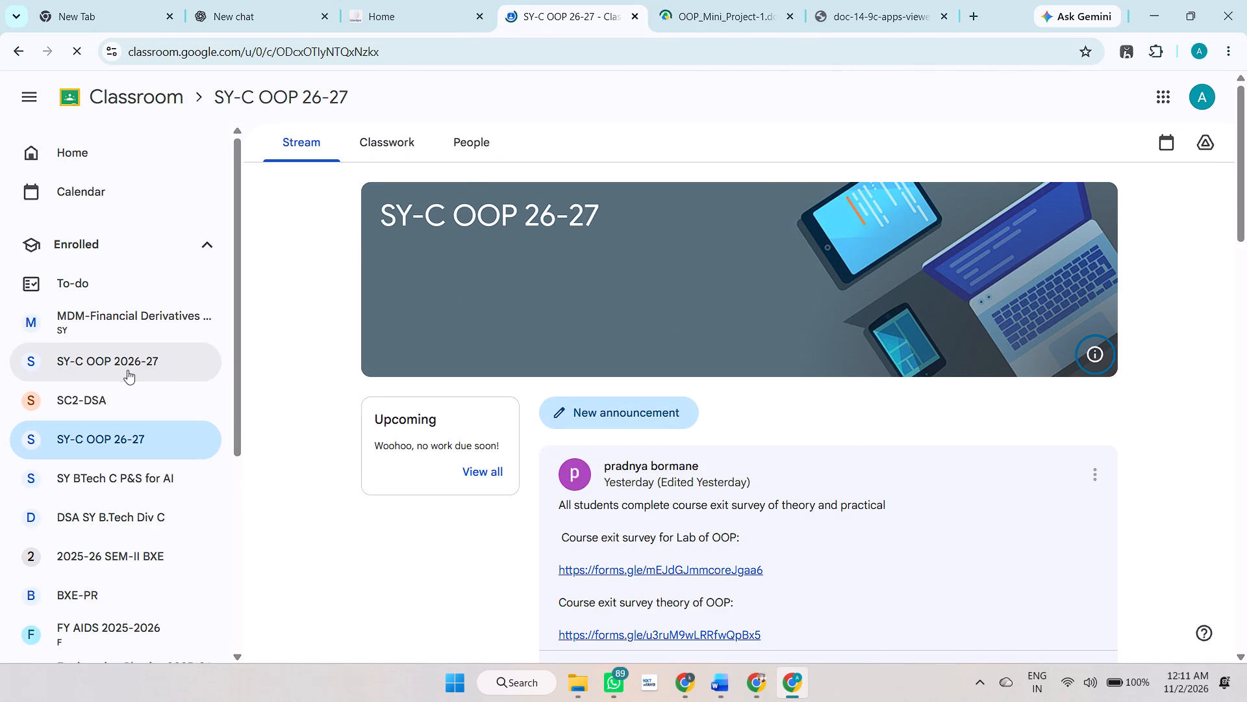
scroll(692, 461, down, 6)
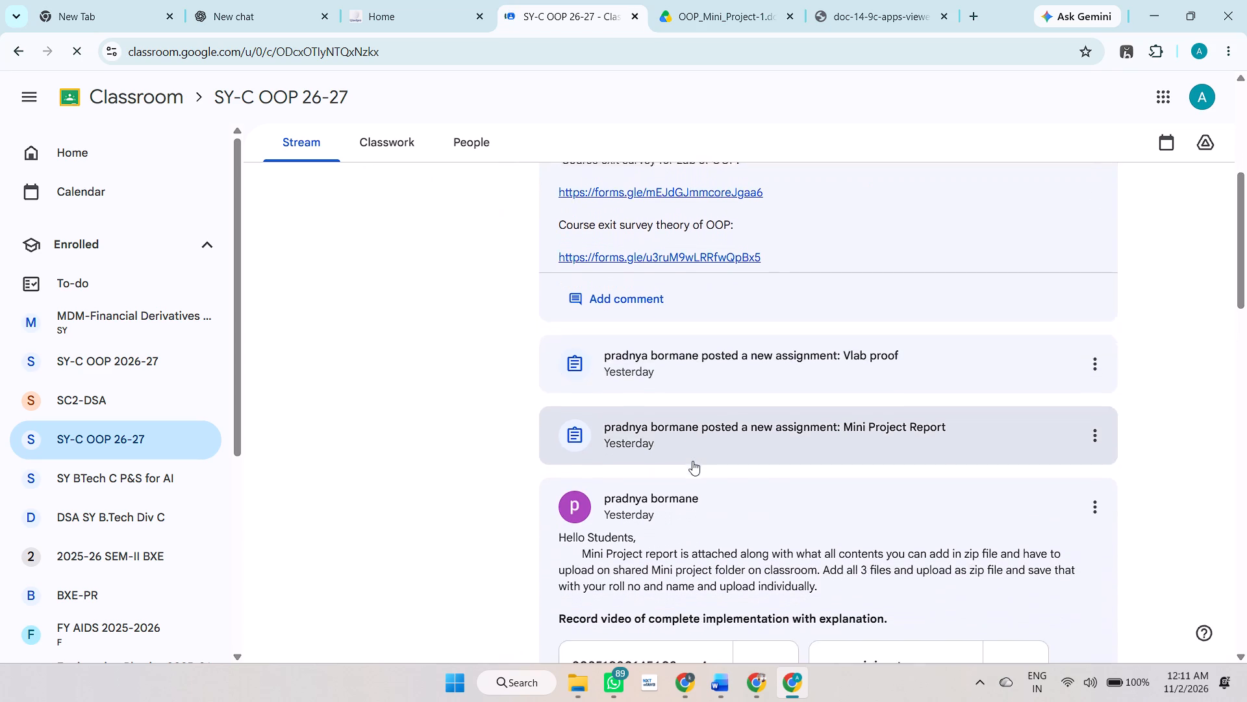
scroll(692, 461, down, 2)
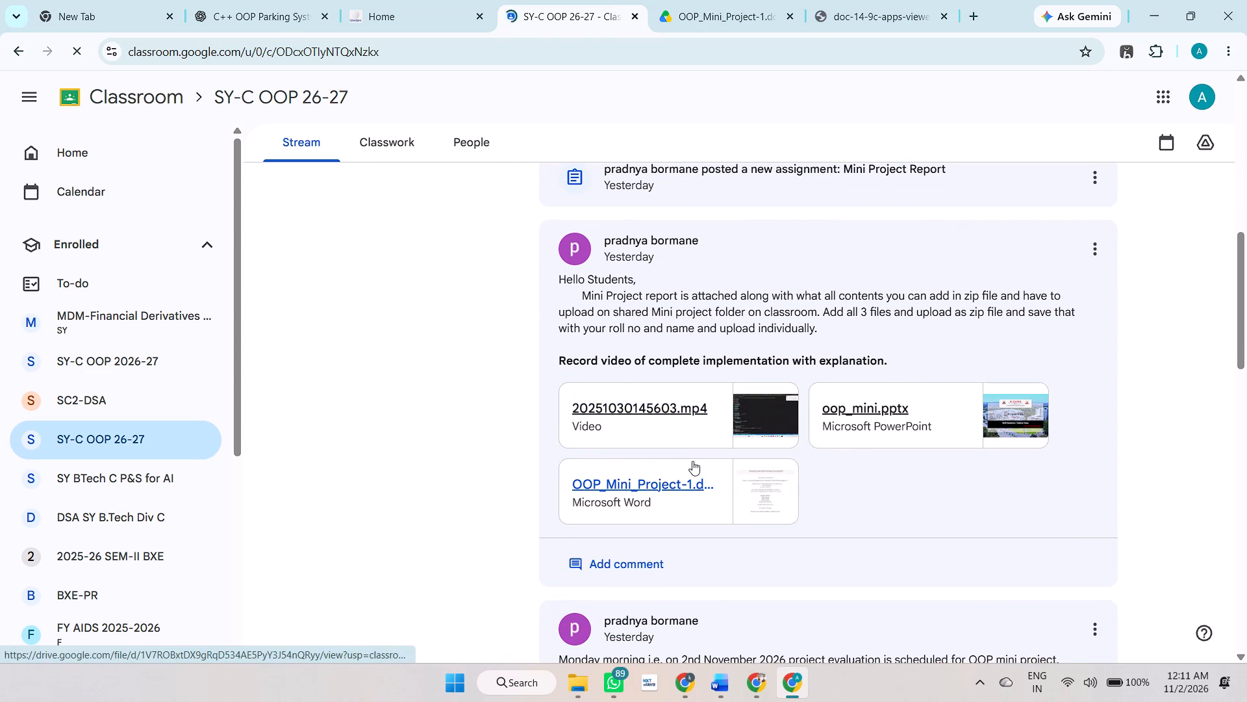
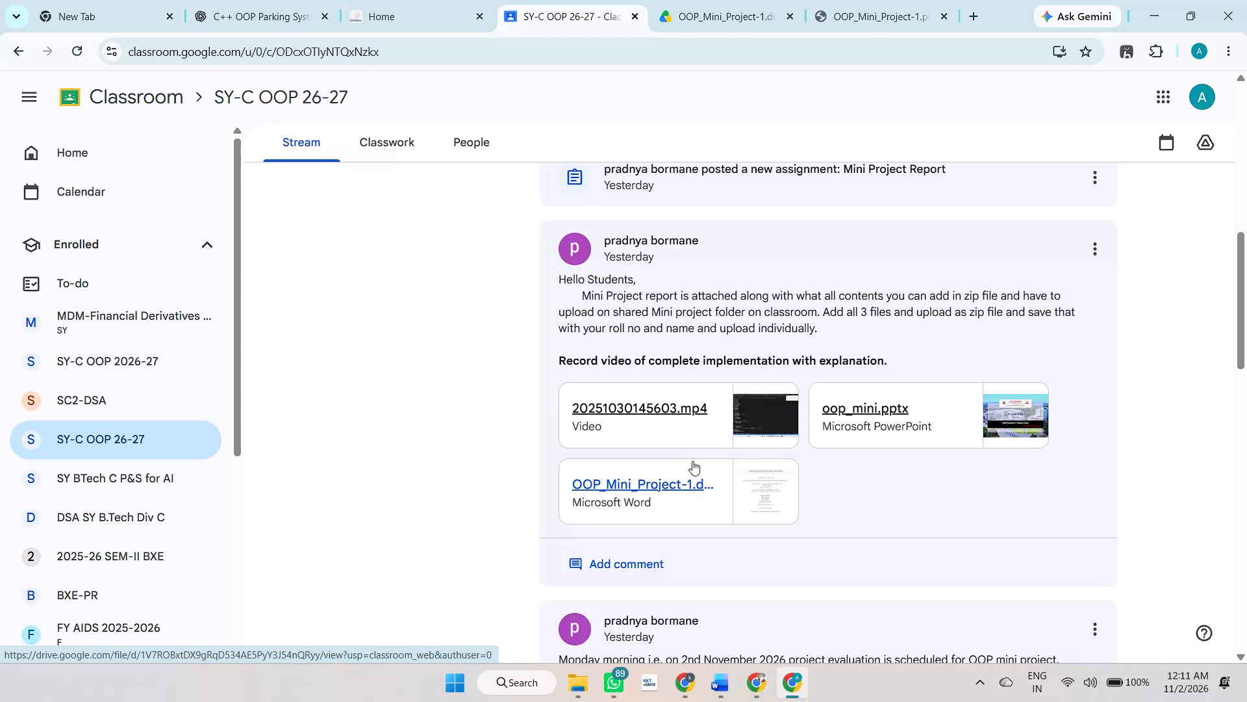
Open the OOP_Mini_Project-1.docx attachment from the class post and review its cover, certificate, index, abstract and acknowledgement pages.
click(720, 489)
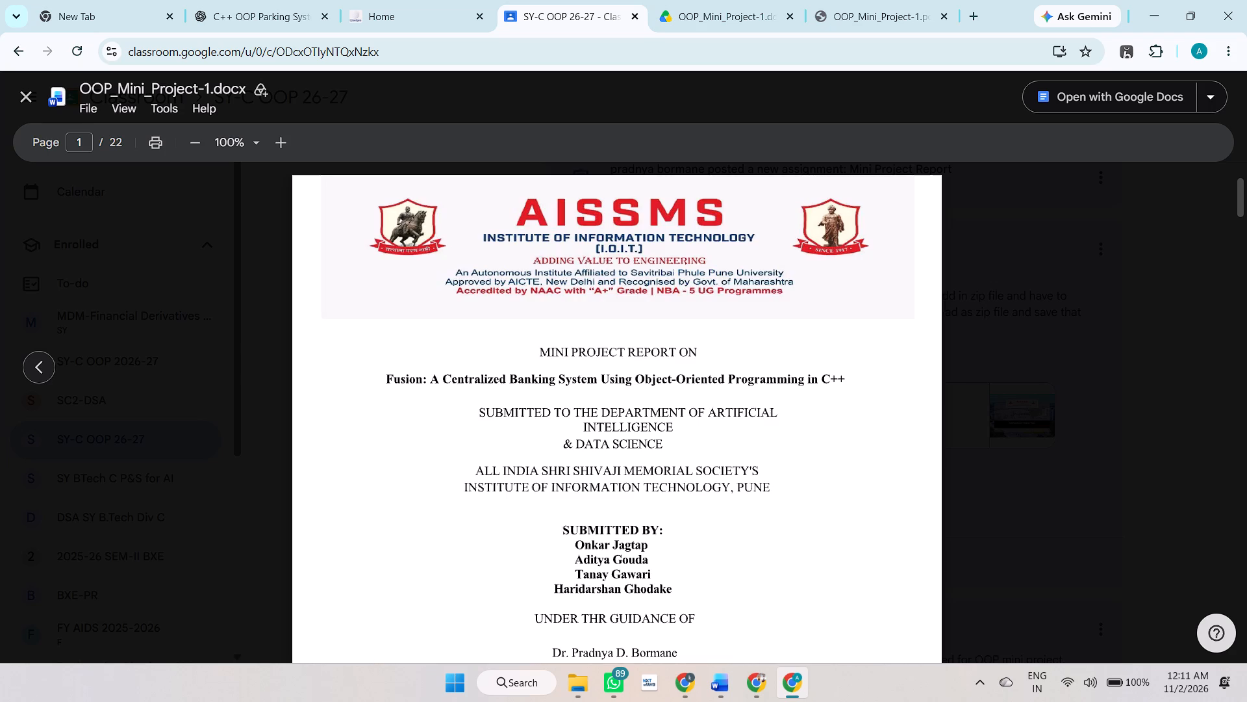
scroll(744, 396, down, 1)
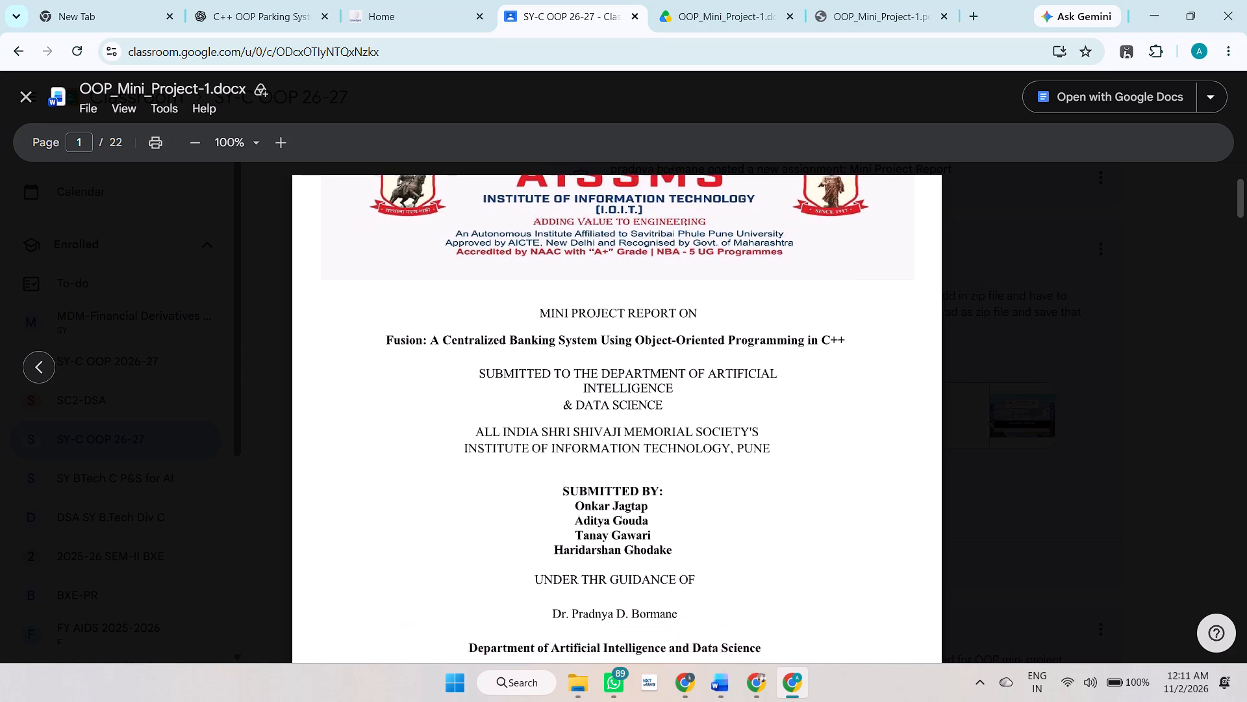
scroll(744, 396, down, 6)
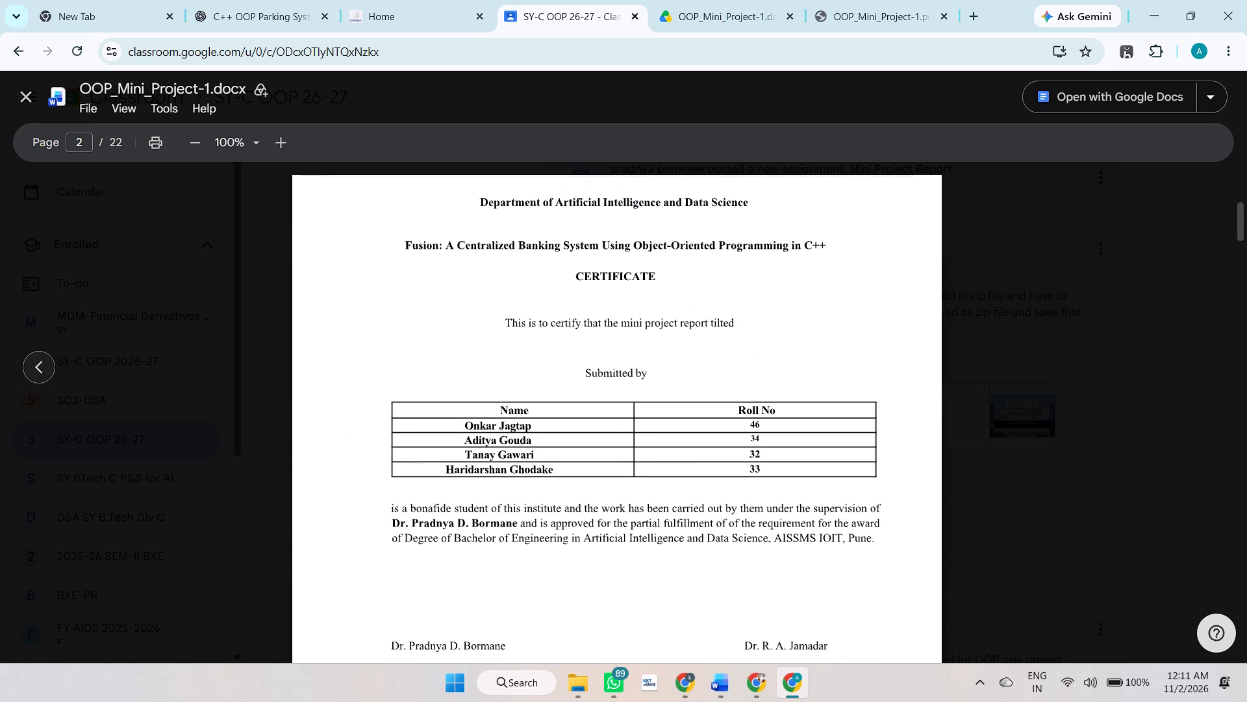
scroll(744, 396, down, 8)
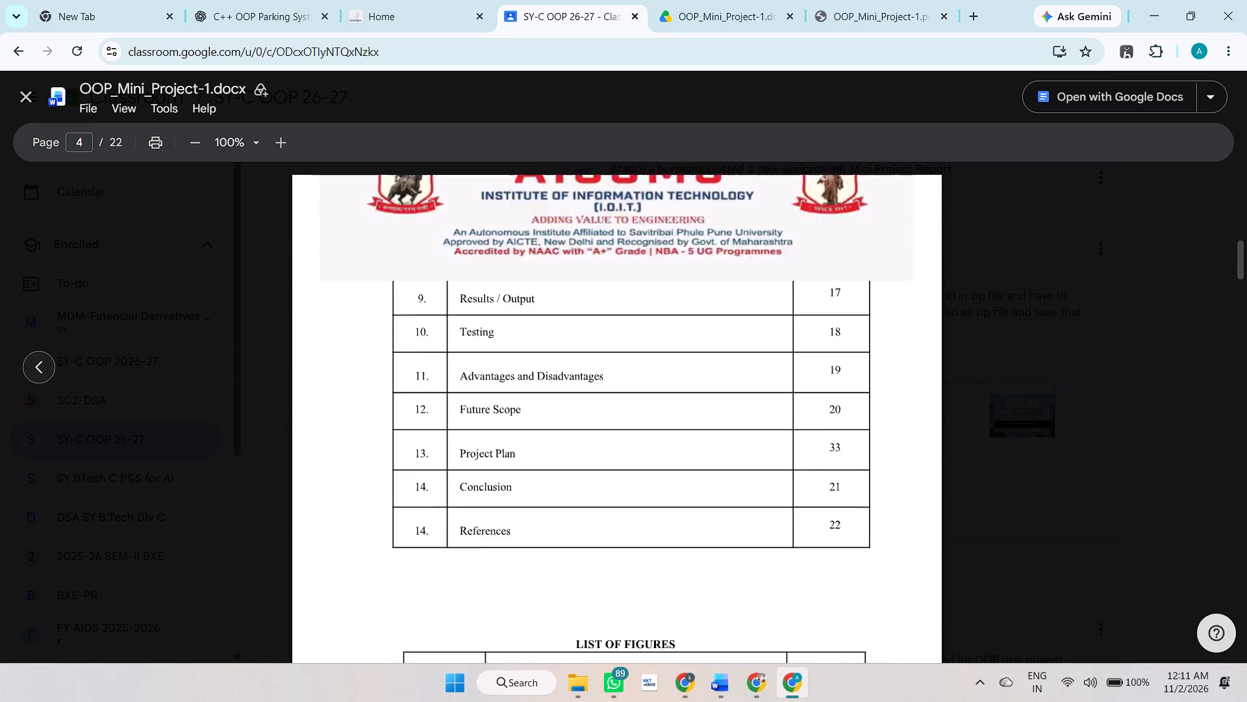
scroll(744, 396, down, 9)
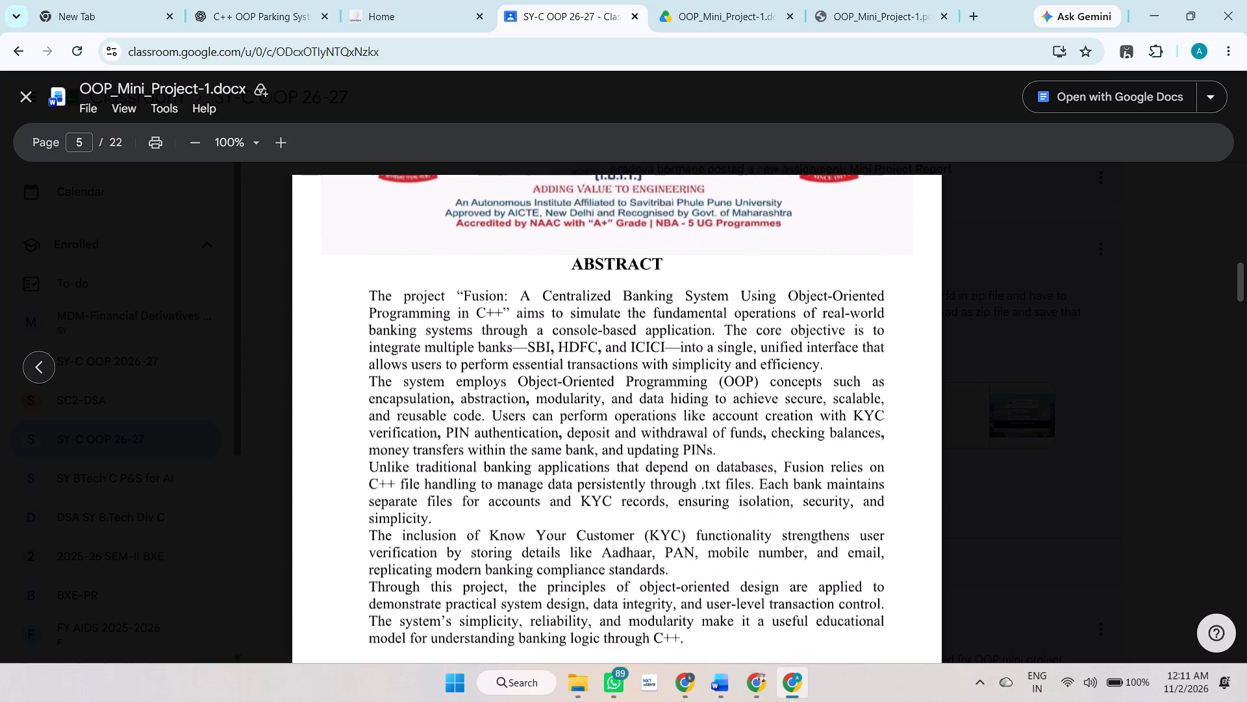
scroll(744, 396, down, 6)
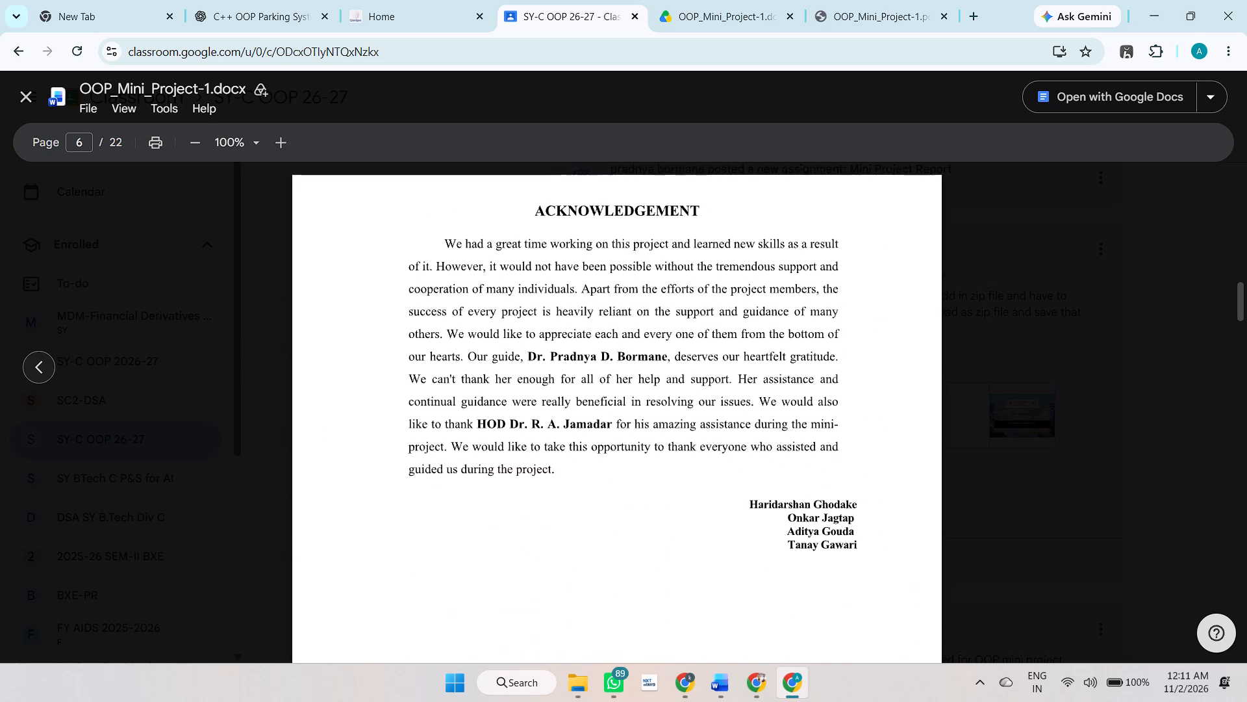
scroll(744, 396, down, 1)
scroll(744, 396, up, 2)
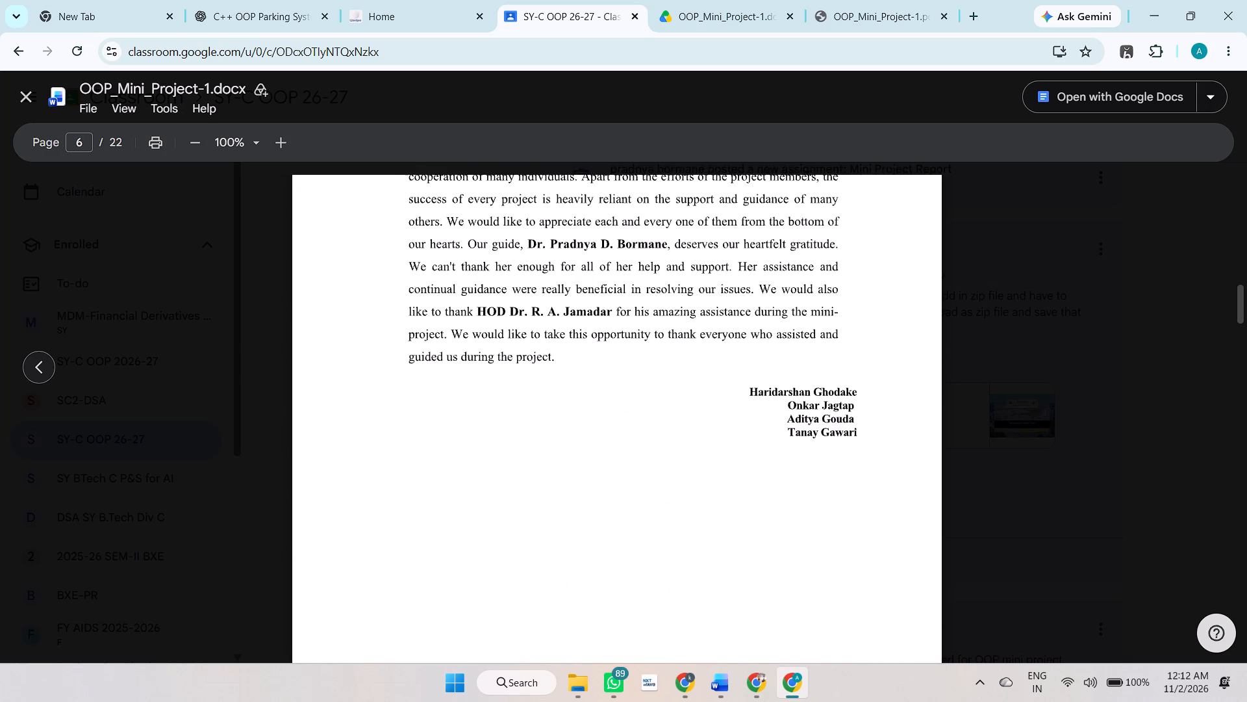
scroll(744, 396, up, 4)
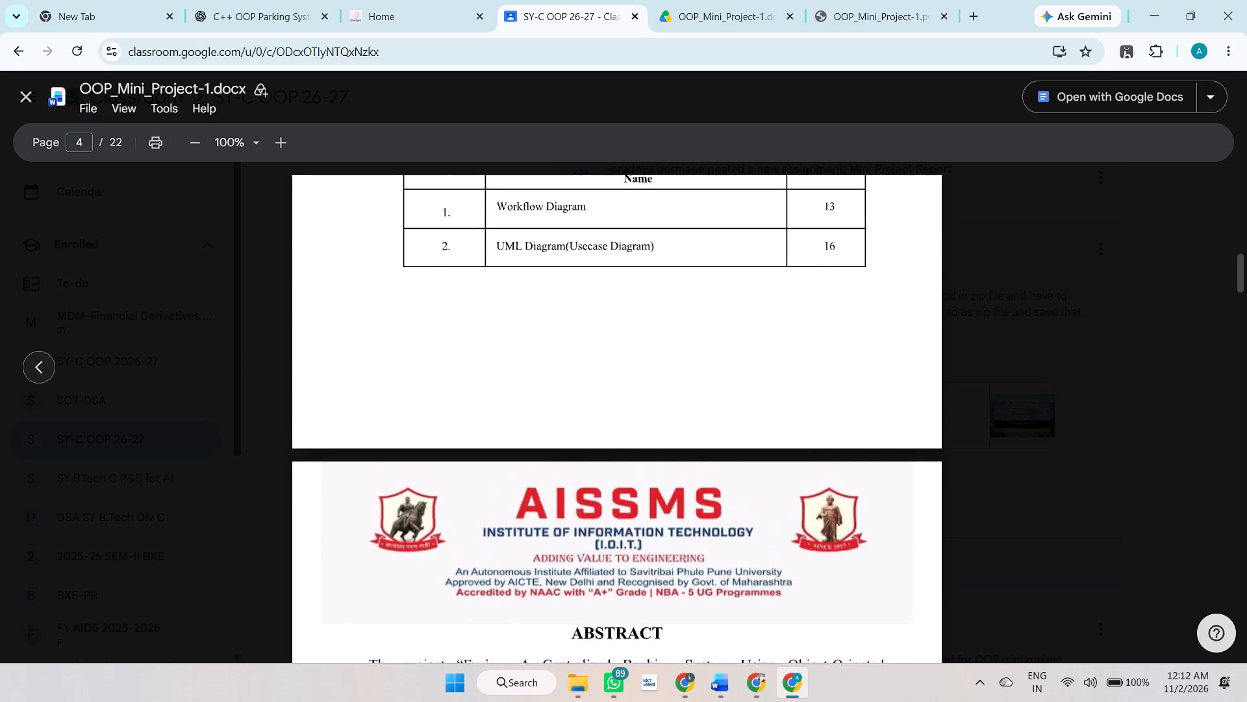
scroll(744, 396, up, 10)
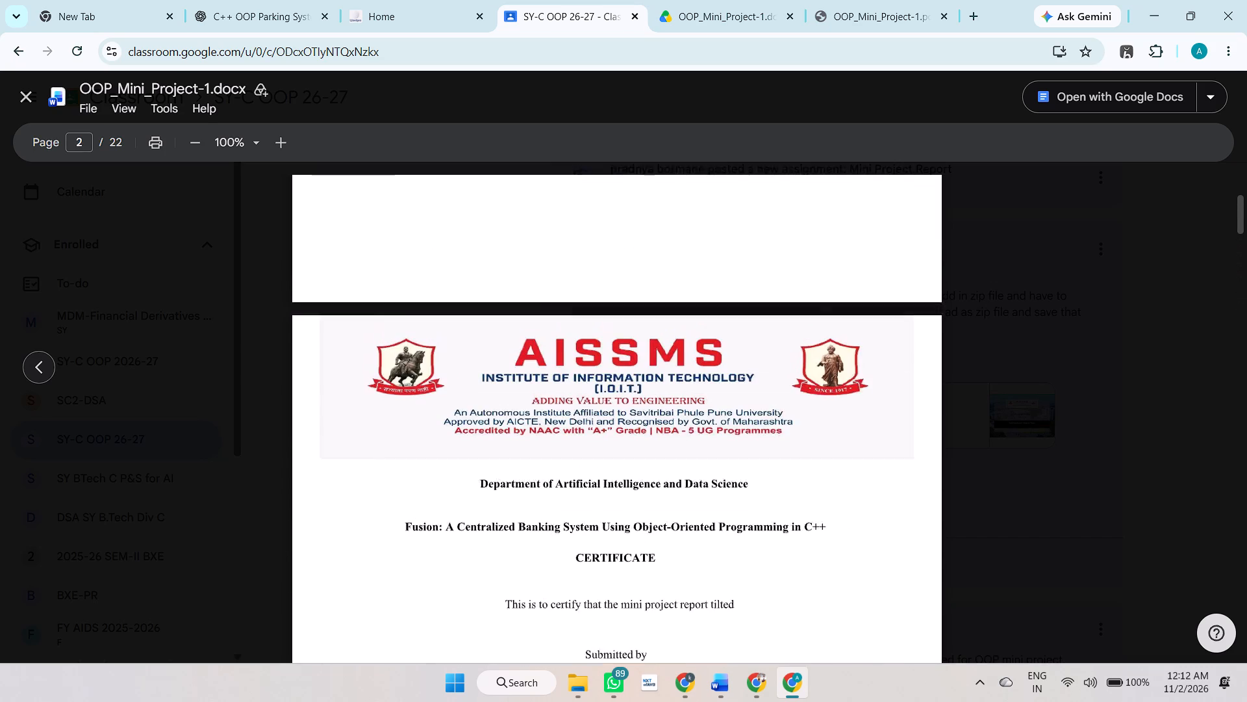
scroll(744, 396, up, 5)
scroll(744, 396, down, 5)
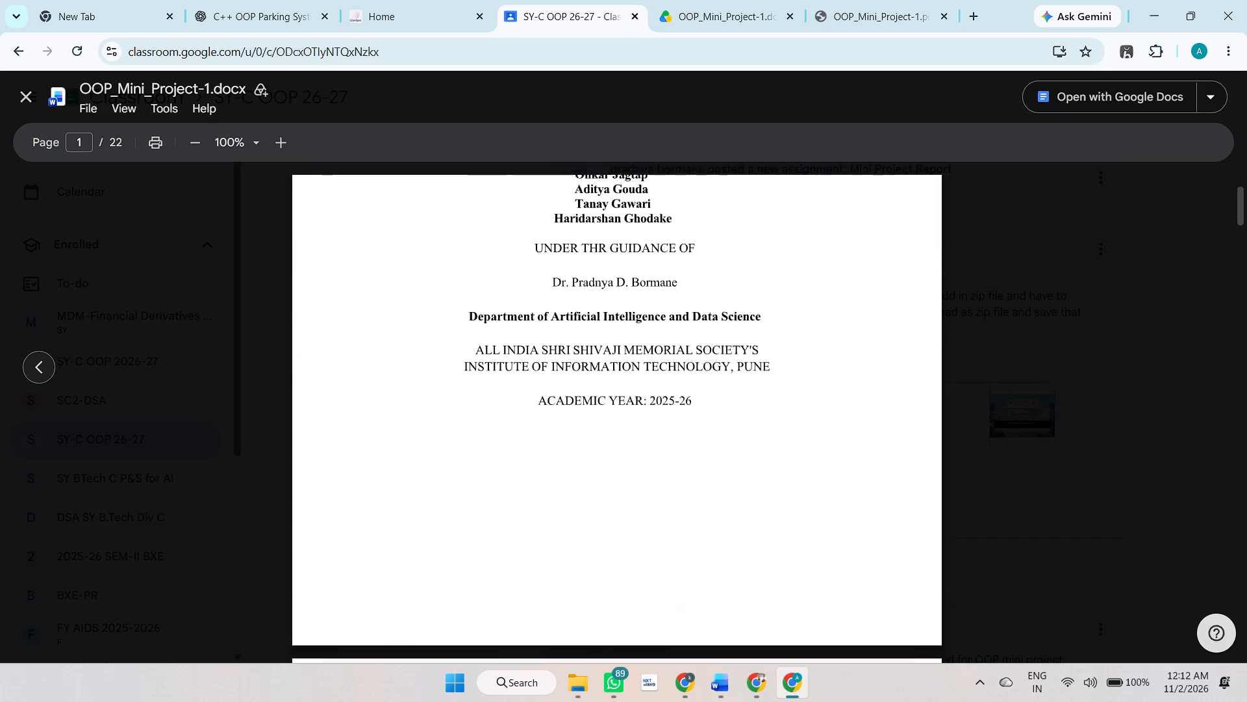
scroll(744, 396, down, 6)
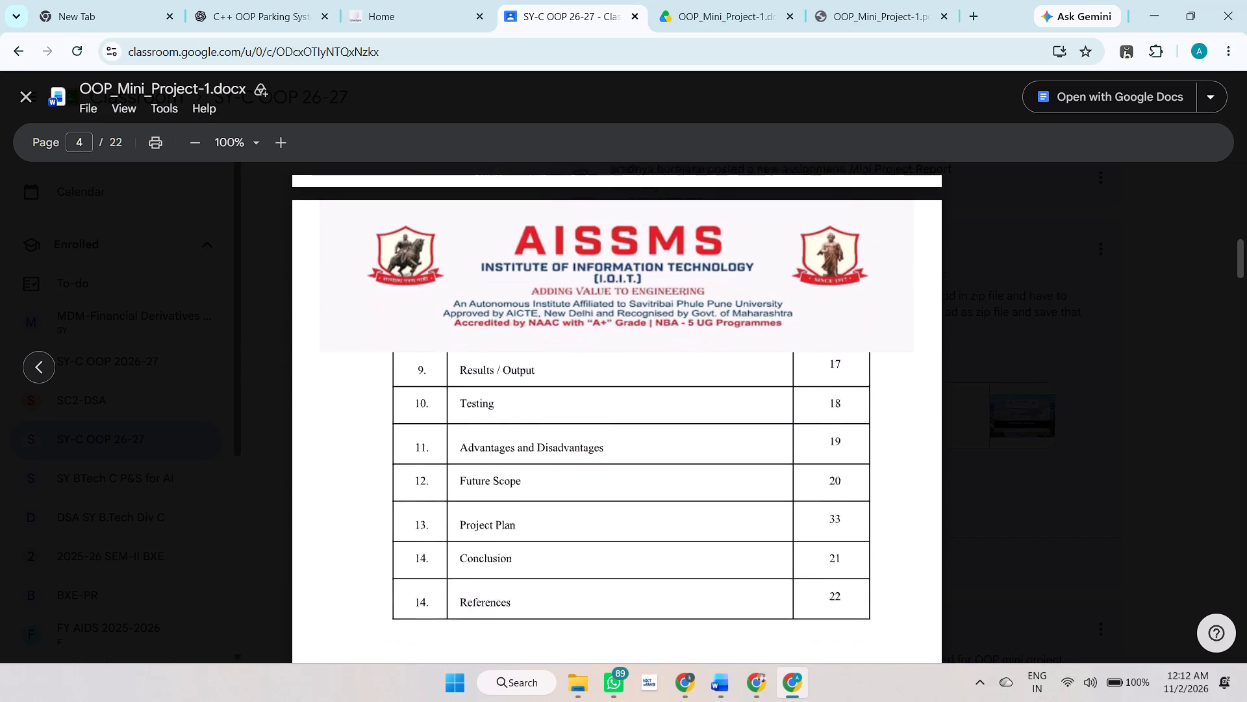
scroll(744, 396, down, 1)
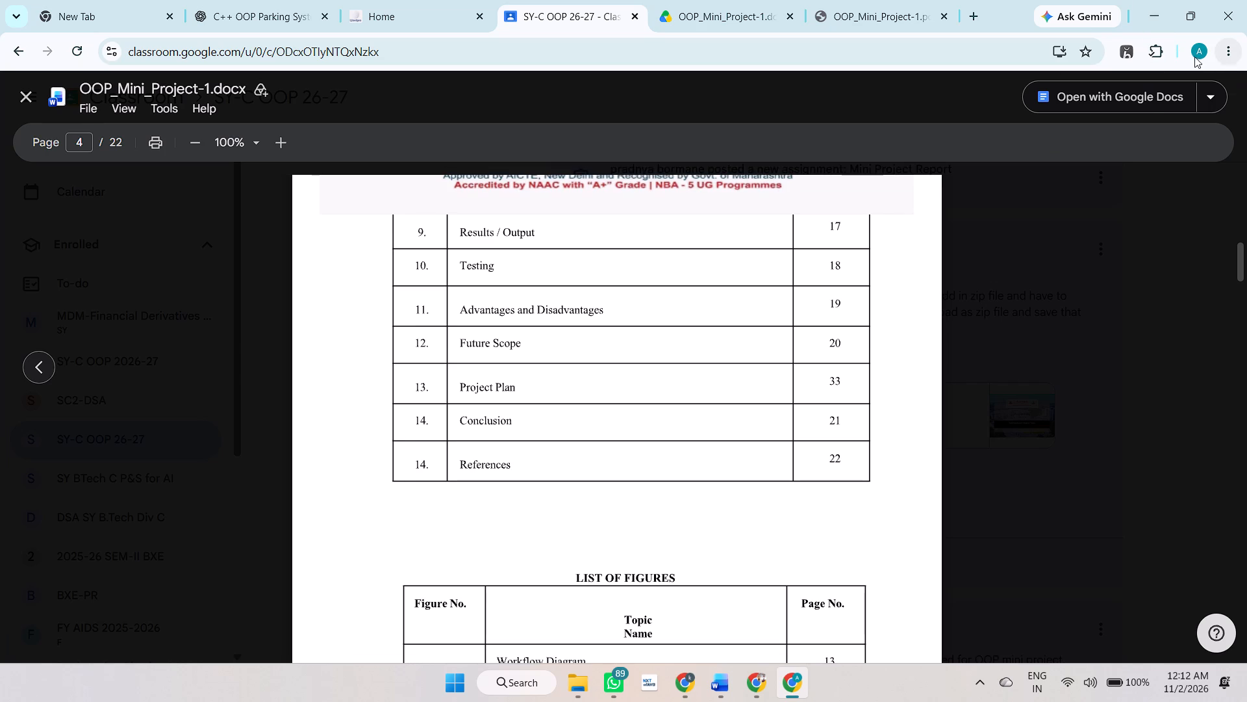
Bring up Chrome's download history and open the downloaded OOP_Mini_Project-1.docx from it.
click(1225, 51)
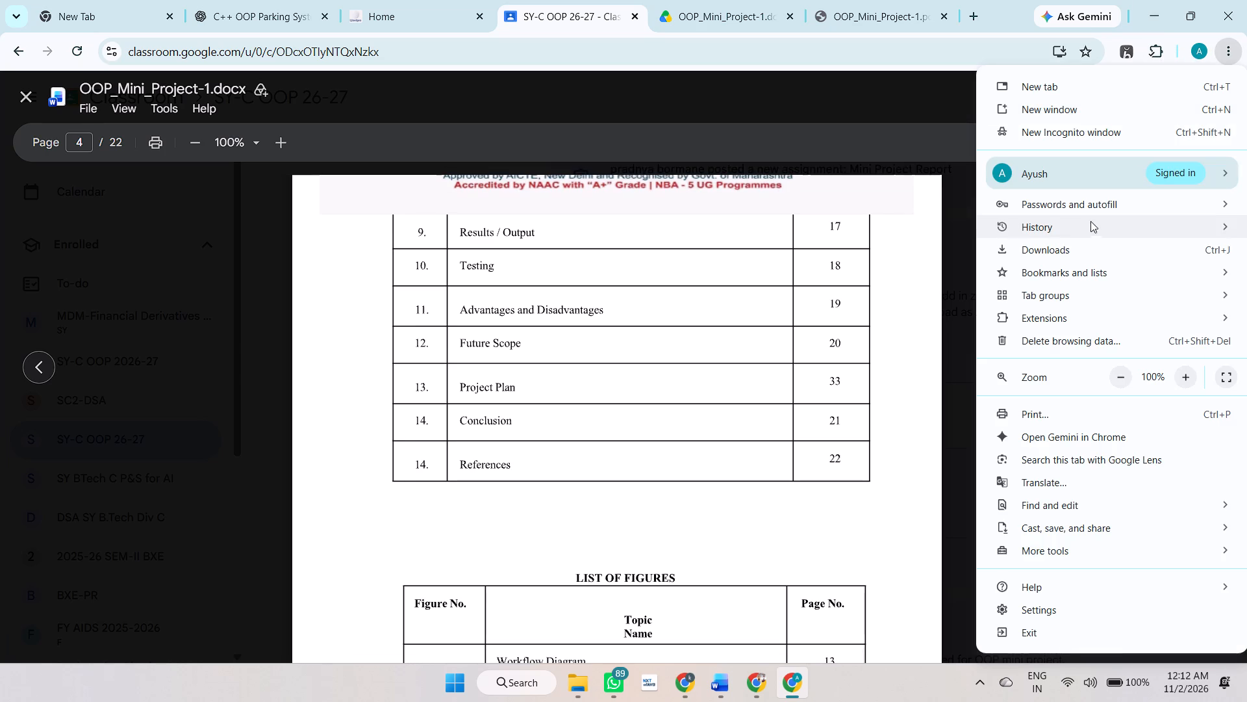
click(1057, 242)
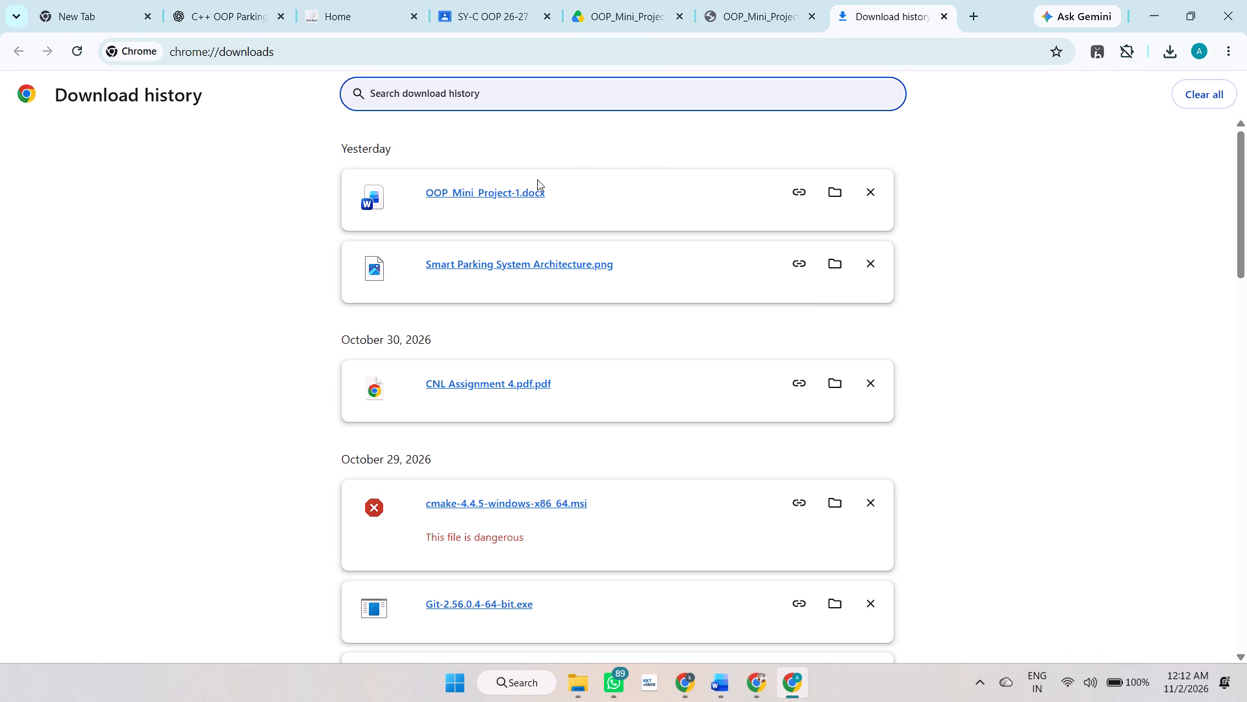
click(537, 179)
click(527, 187)
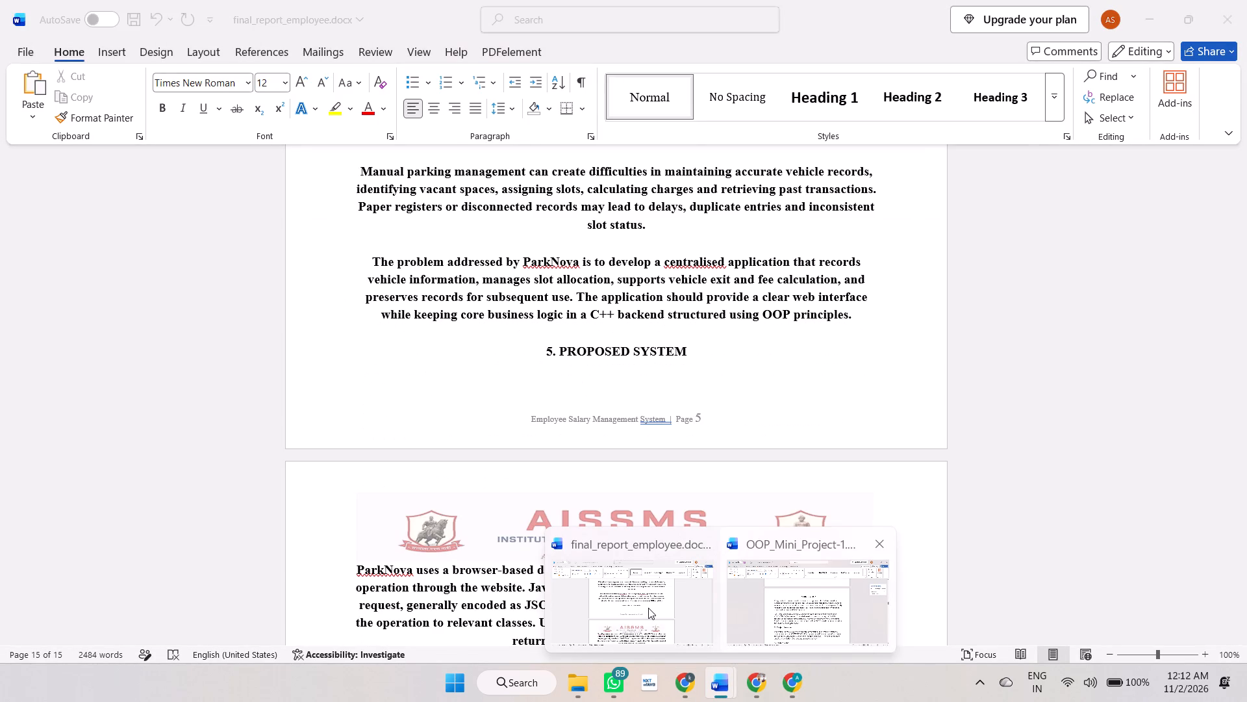
Switch to final_report_employee.docx in Word, check its first pages, and close it without saving the changes.
click(648, 608)
scroll(623, 397, up, 9)
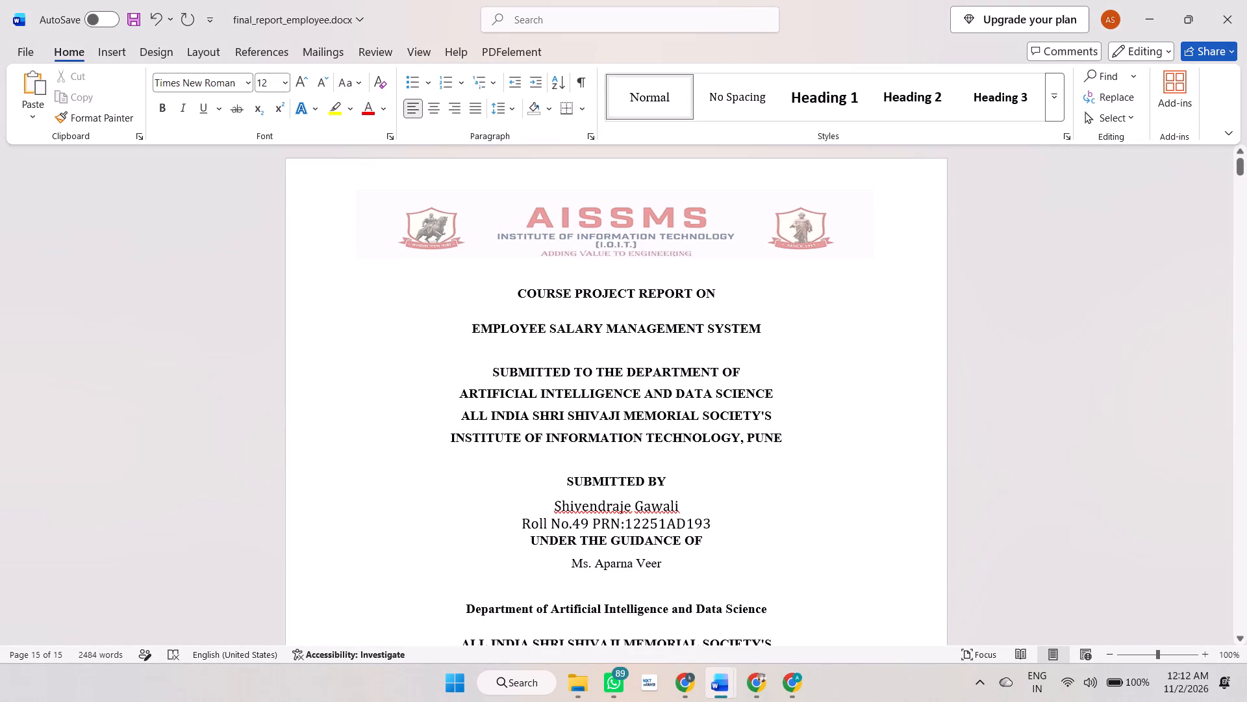
scroll(623, 397, down, 1)
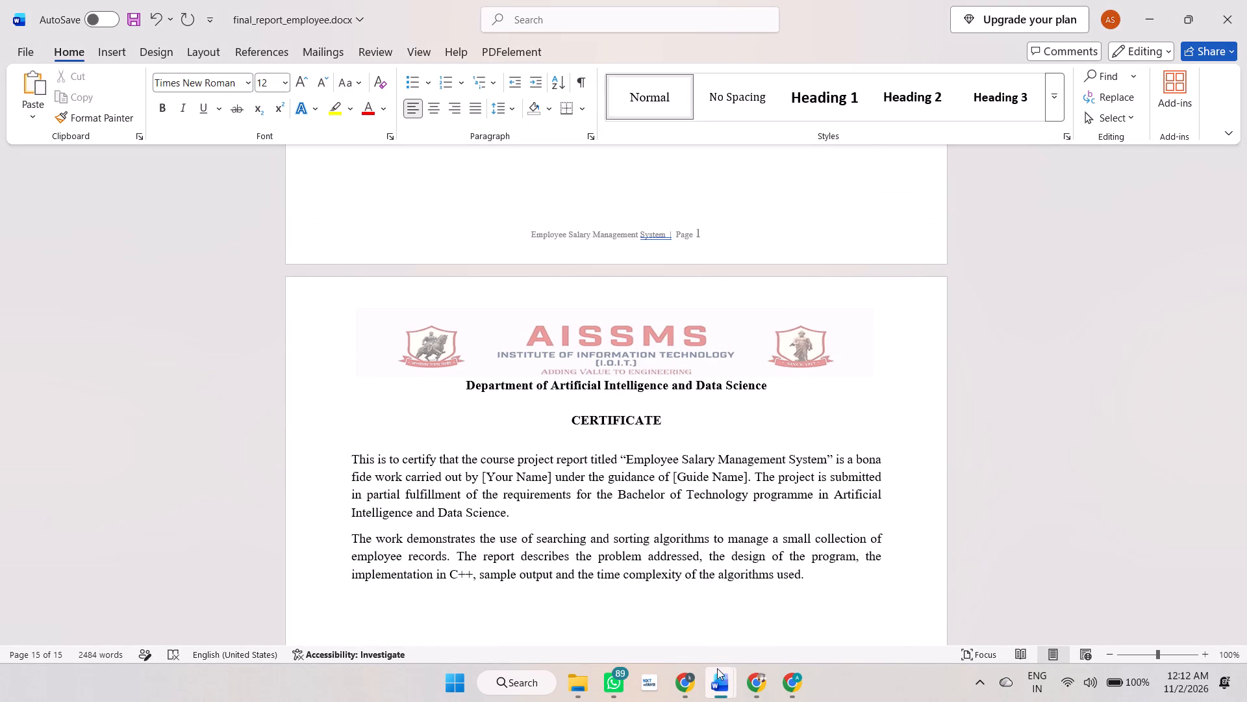
click(694, 548)
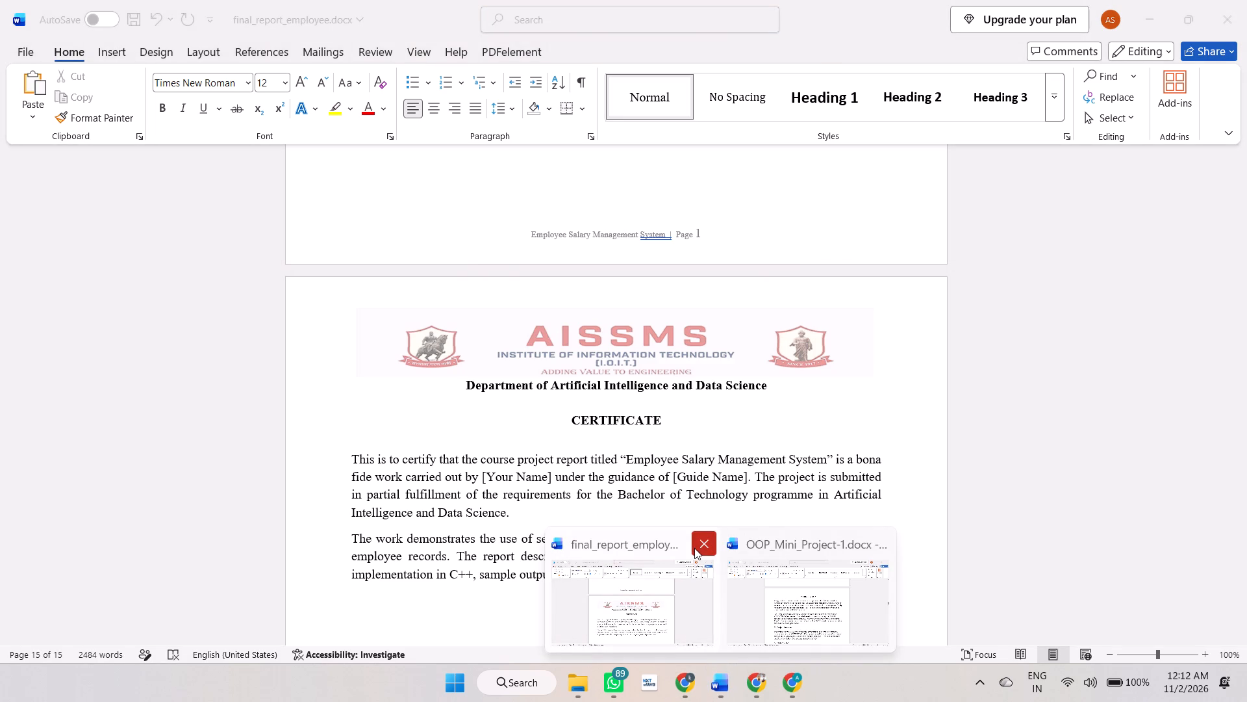
click(651, 610)
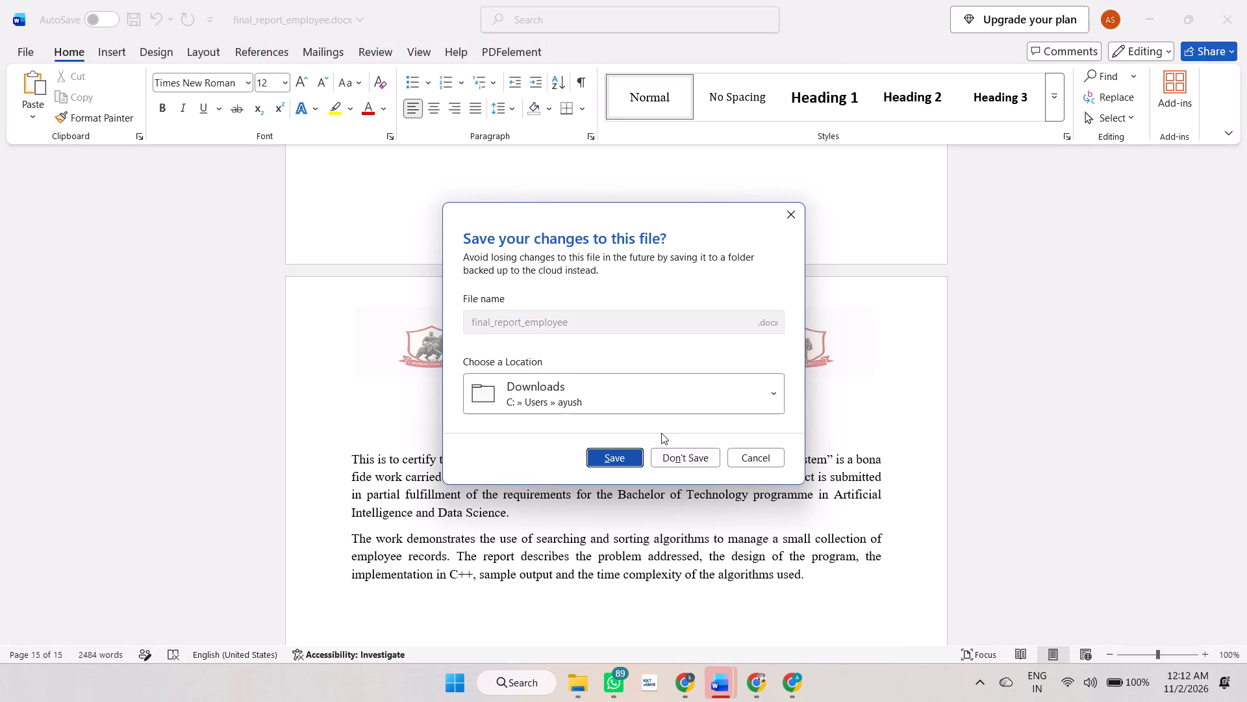
click(670, 456)
Look through OOP_Mini_Project-1.docx, comparing the sample cover, certificate and index pages with the ParkNova abstract, introduction and following sections.
scroll(670, 425, up, 1)
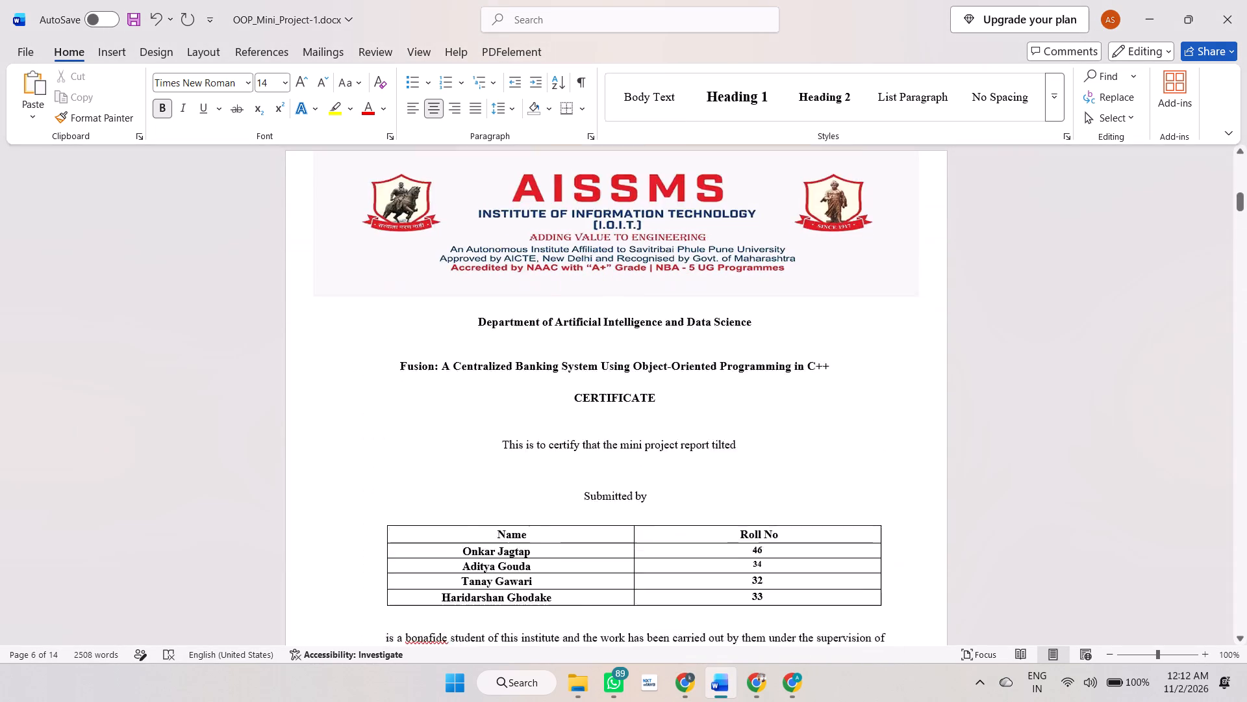
scroll(670, 425, up, 2)
scroll(670, 425, down, 1)
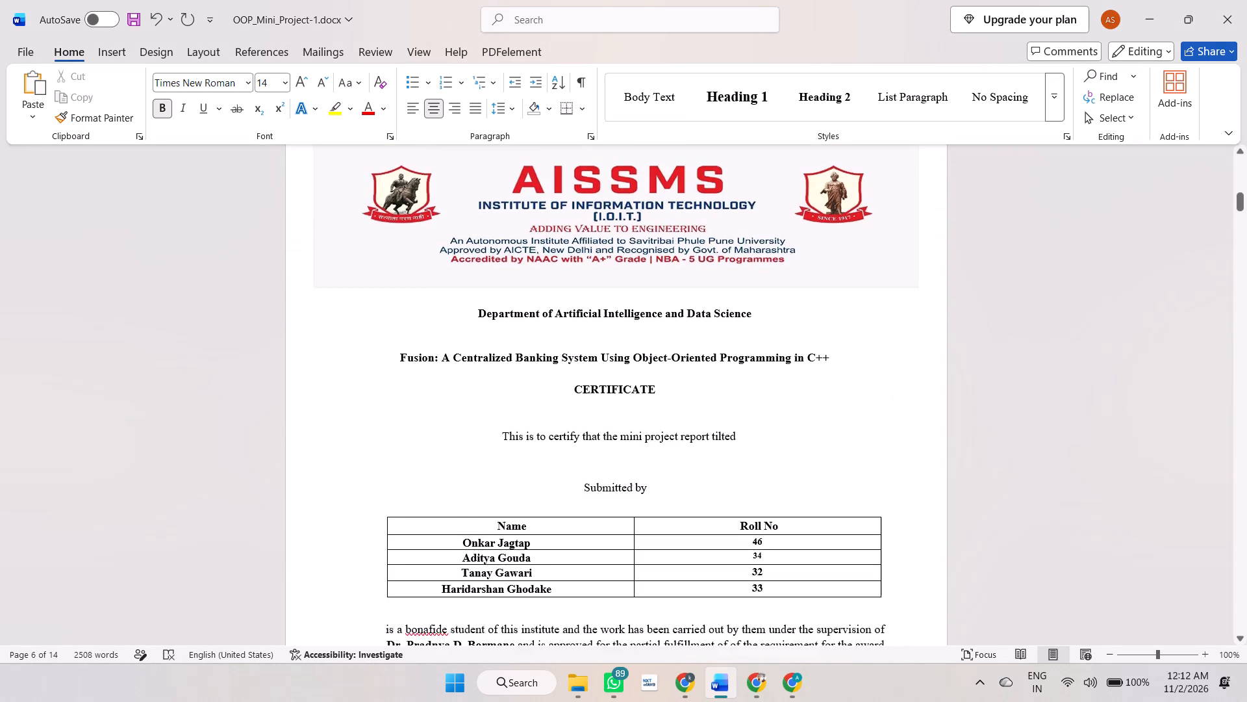
scroll(670, 425, down, 2)
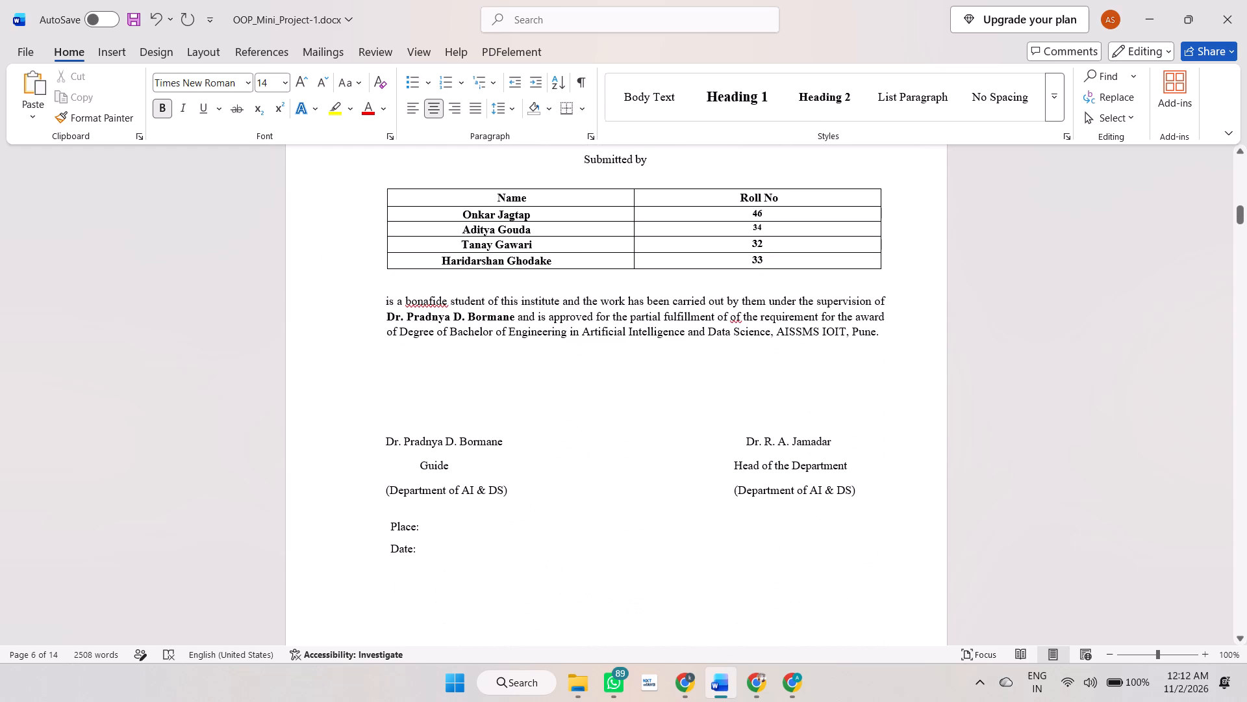
scroll(670, 425, down, 1)
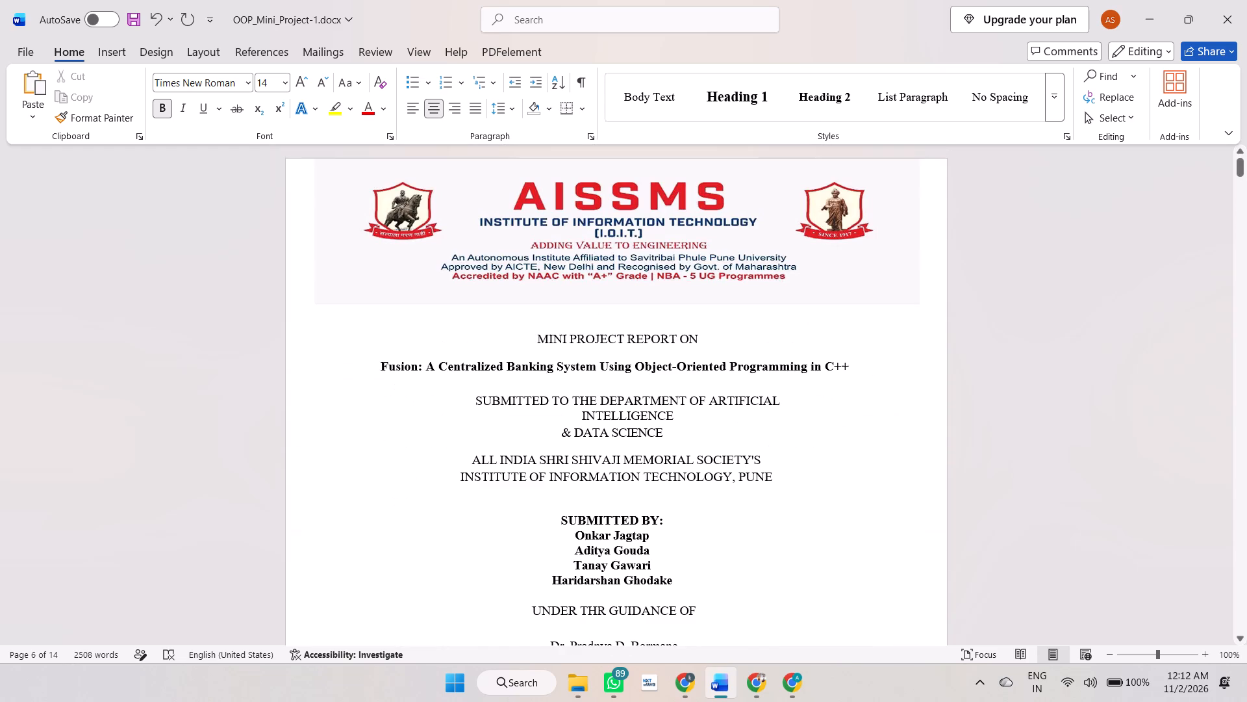
scroll(670, 425, down, 2)
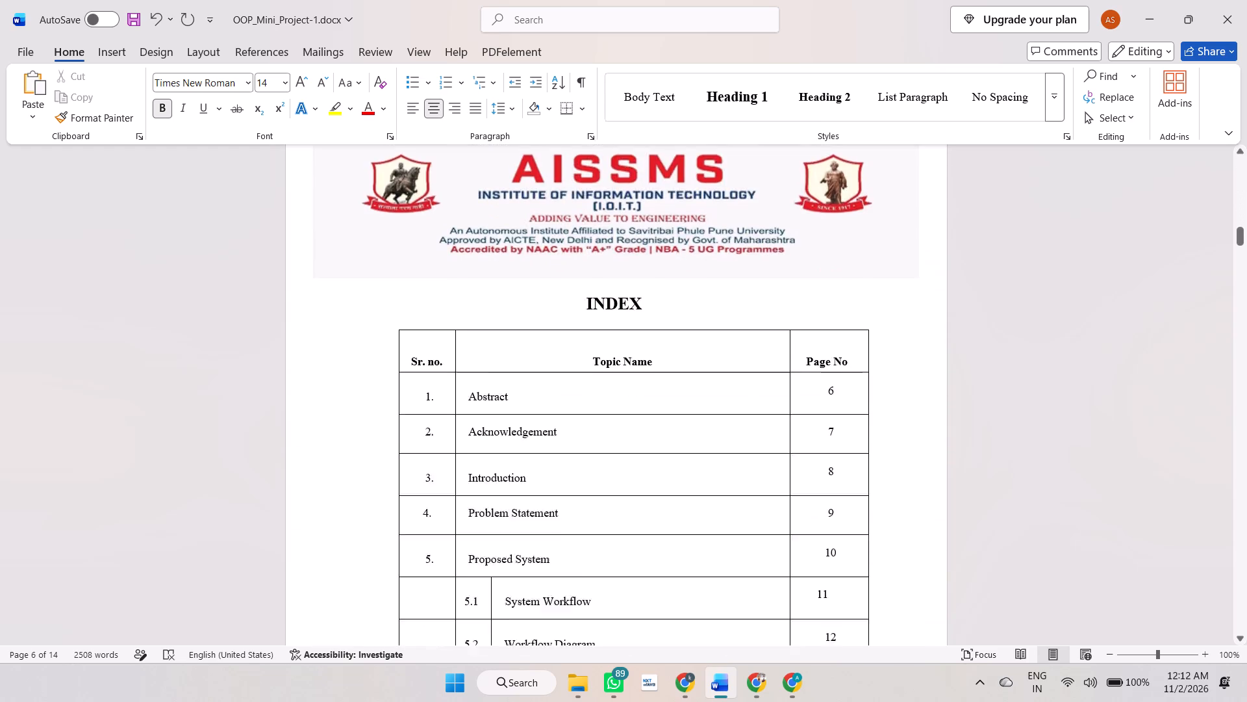
scroll(670, 425, down, 2)
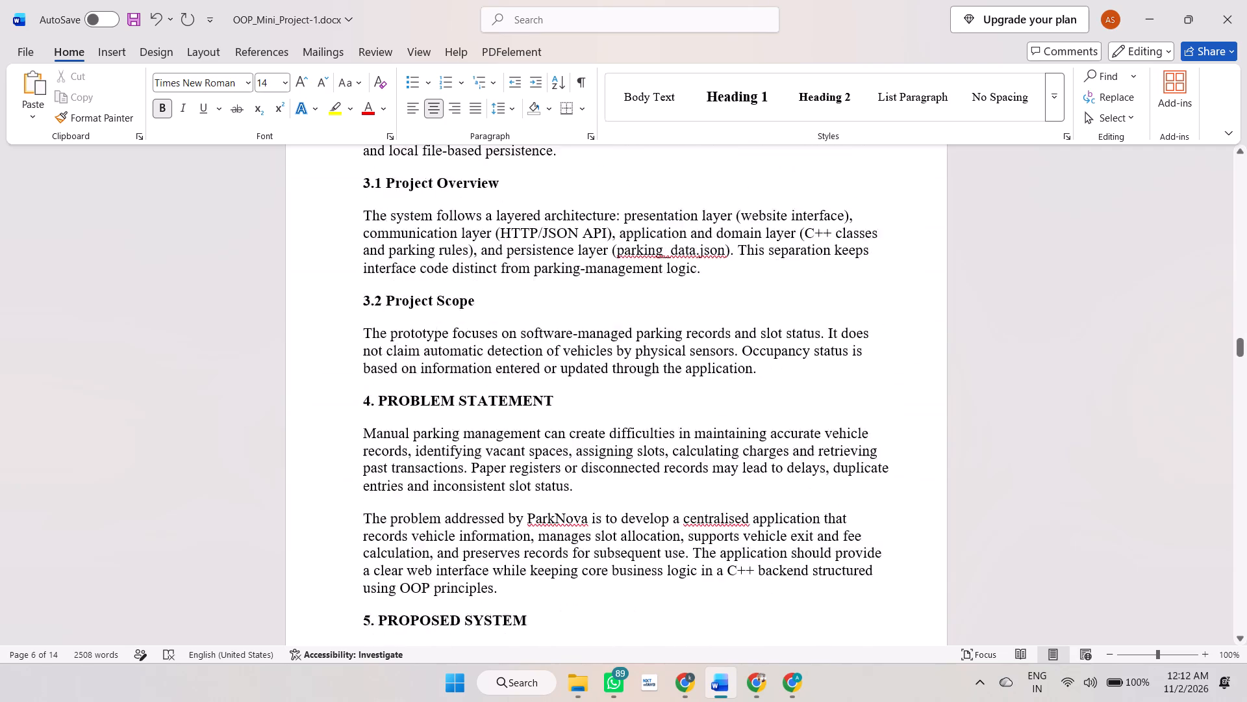
scroll(670, 425, down, 1)
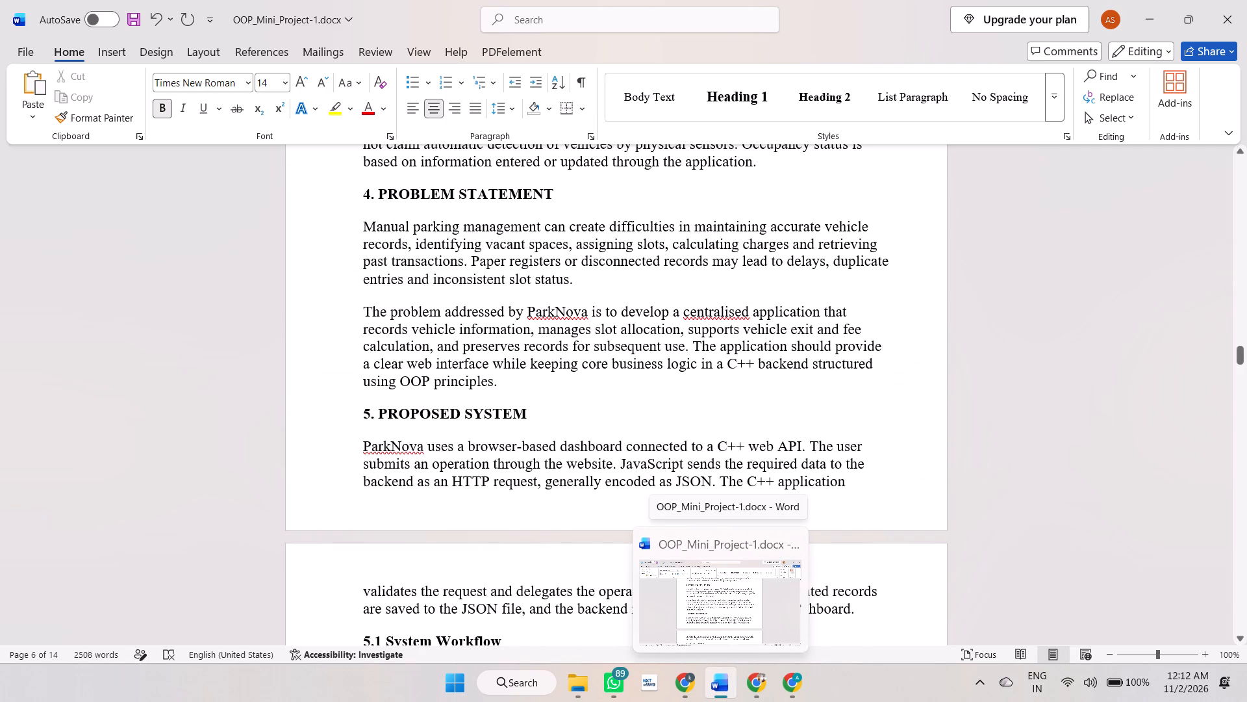
scroll(676, 401, up, 2)
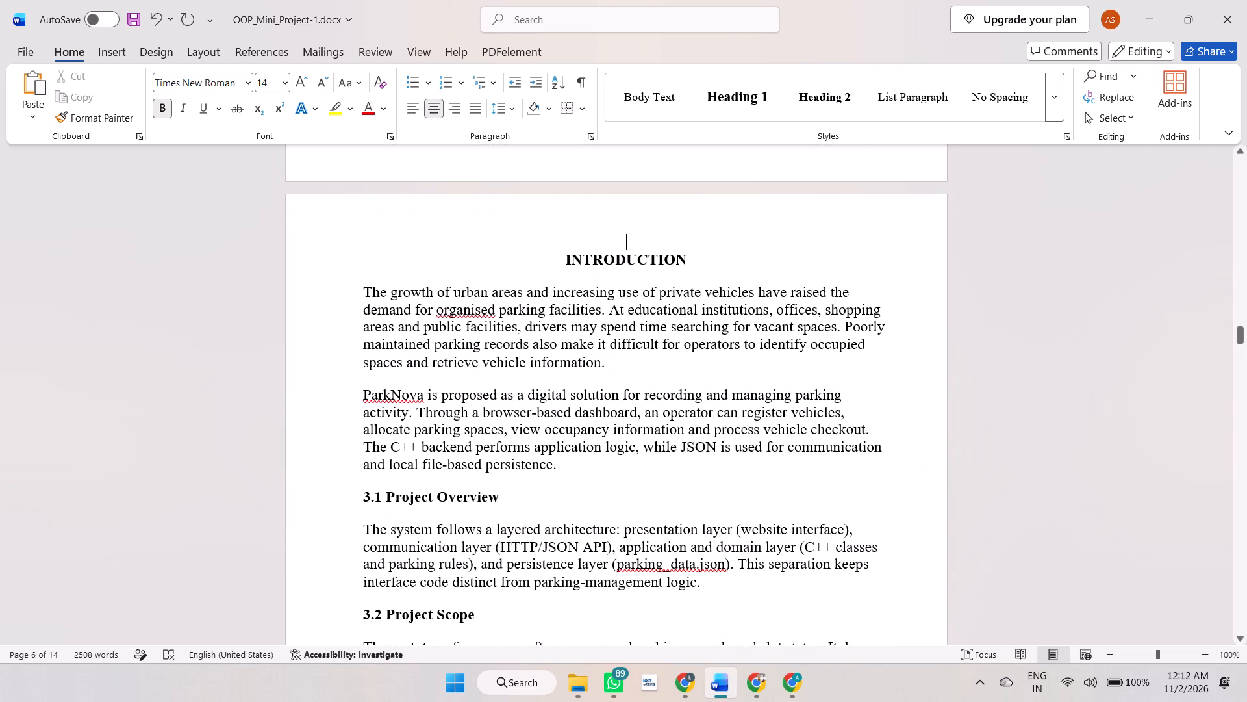
scroll(676, 401, up, 2)
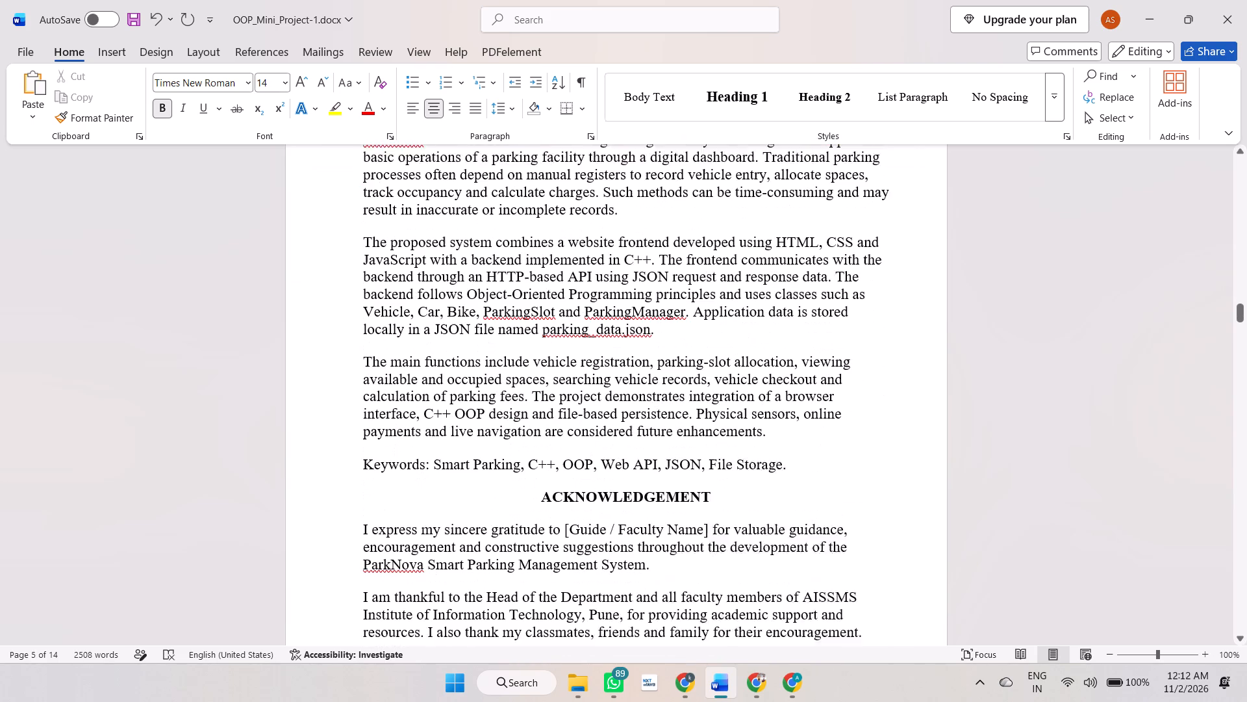
scroll(676, 401, up, 1)
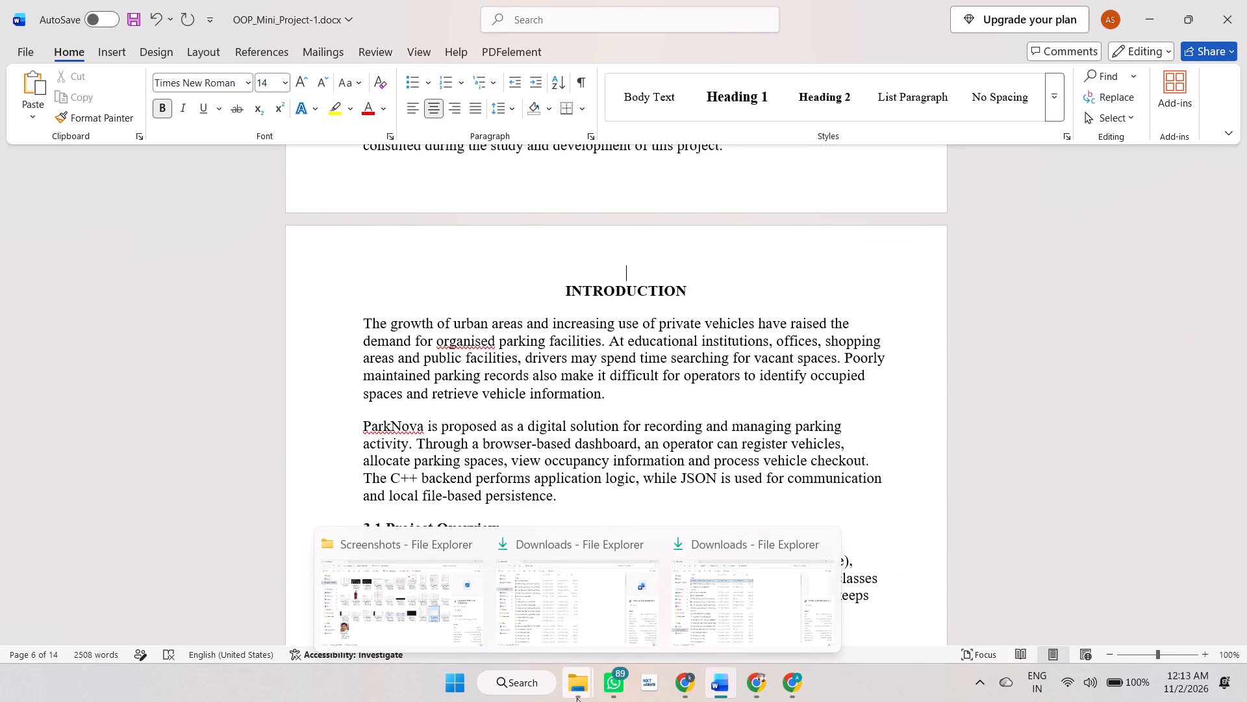
Close the two extra Downloads windows in File Explorer and show the Downloads folder in the remaining Screenshots window.
click(820, 541)
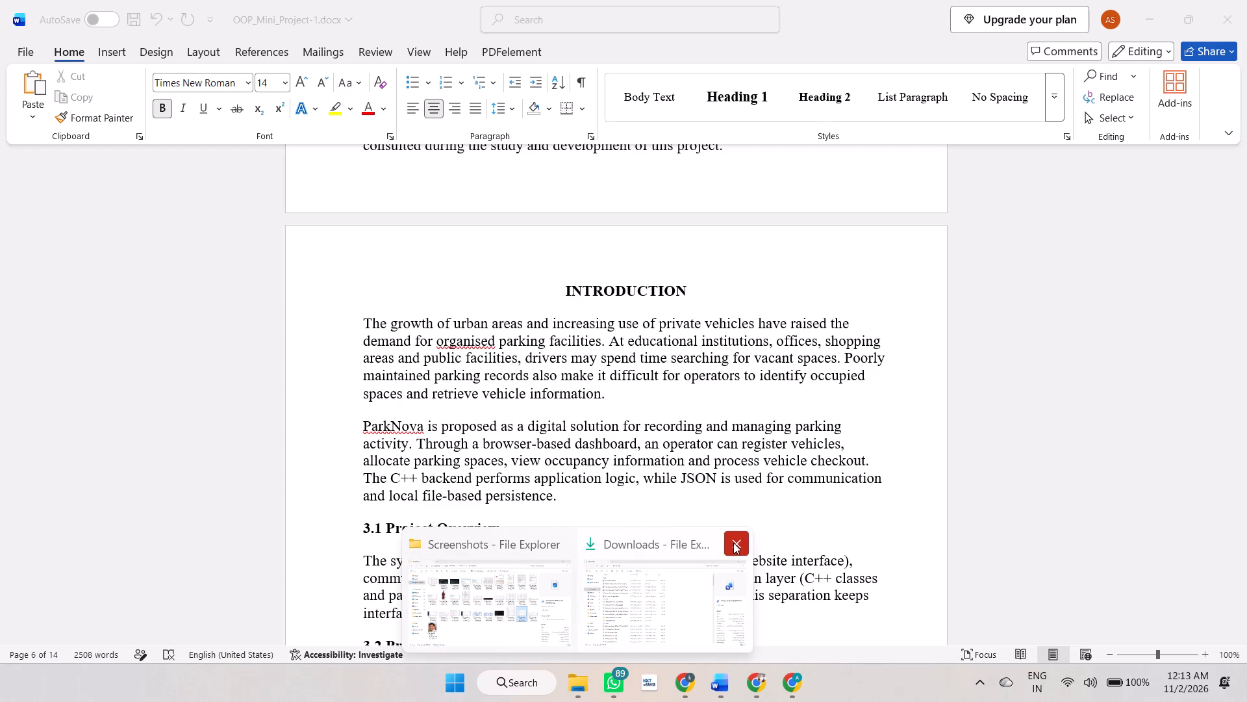
click(733, 543)
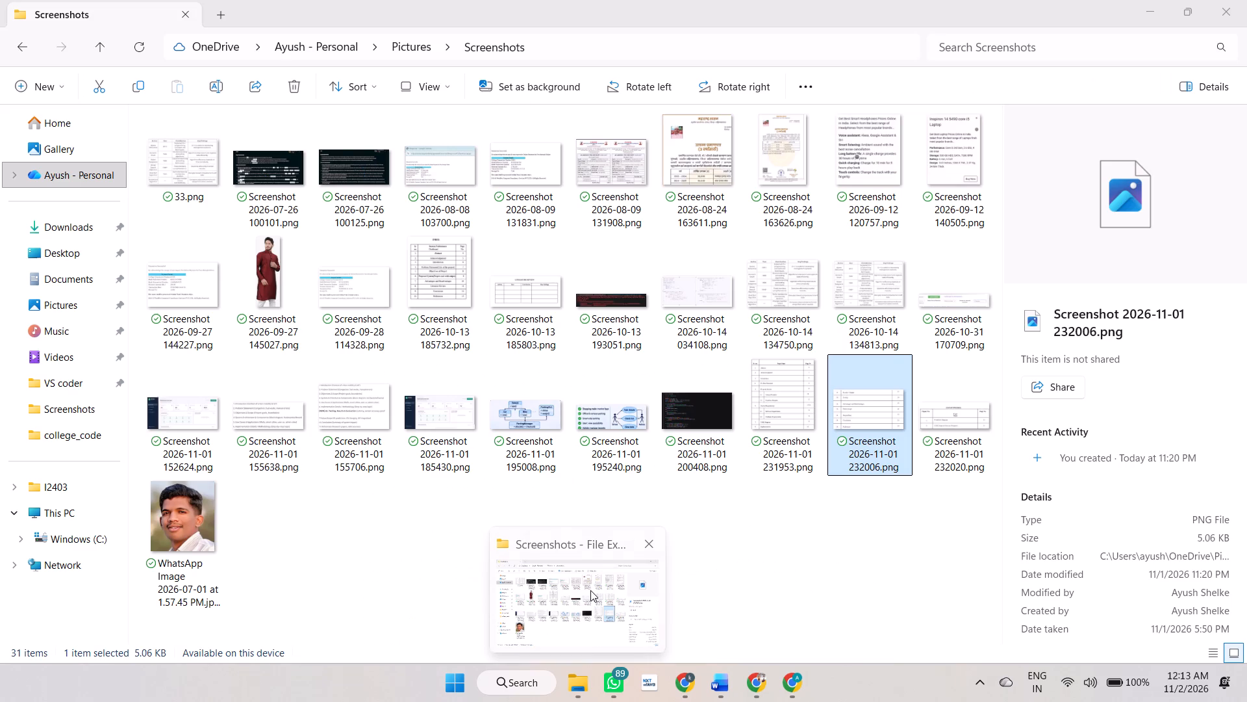
click(590, 590)
click(93, 227)
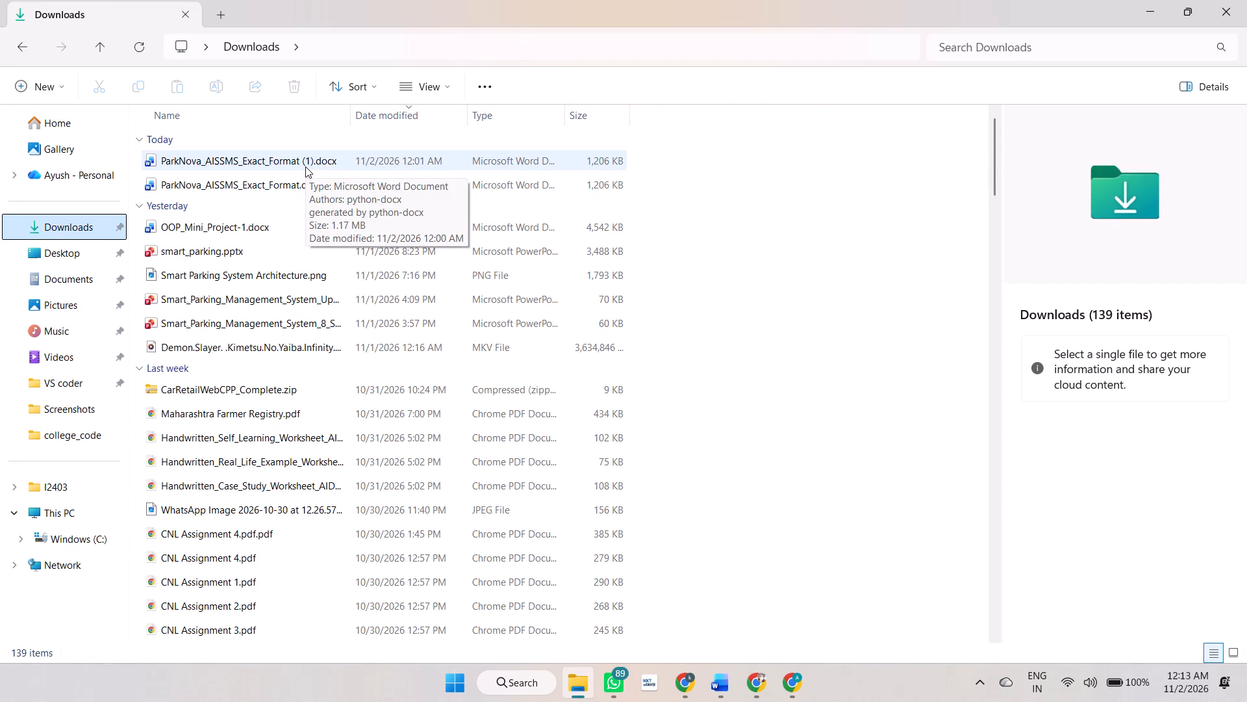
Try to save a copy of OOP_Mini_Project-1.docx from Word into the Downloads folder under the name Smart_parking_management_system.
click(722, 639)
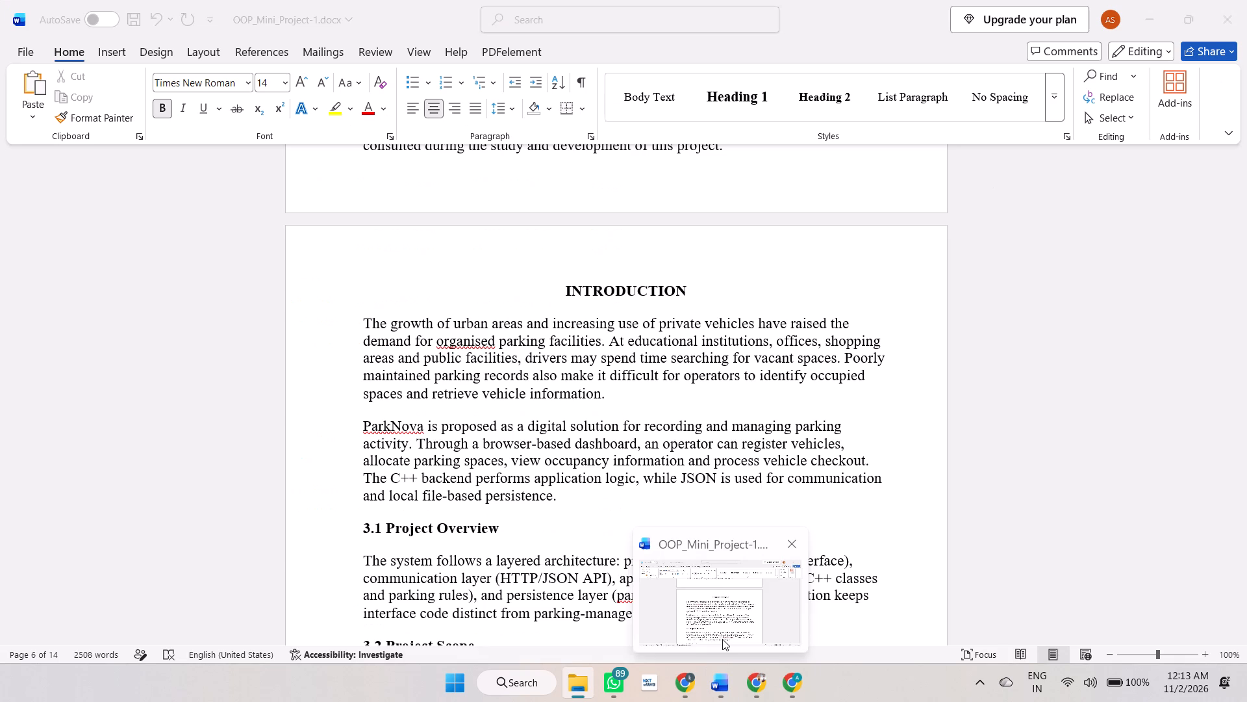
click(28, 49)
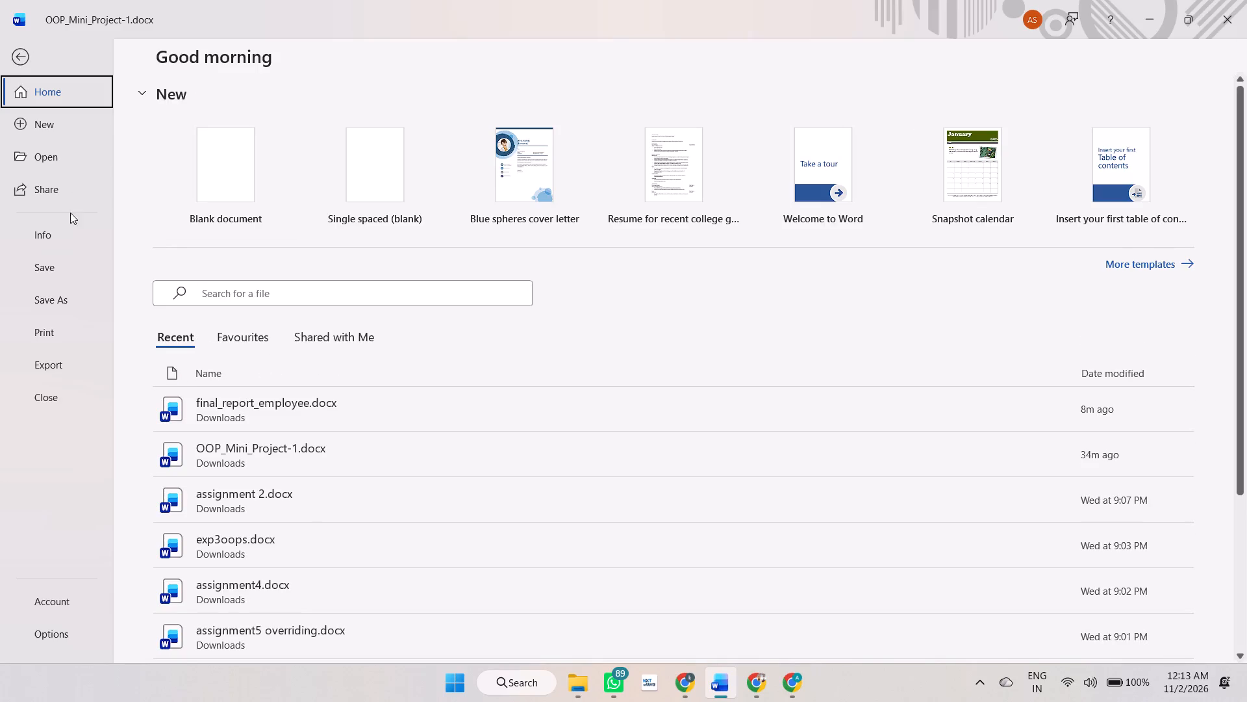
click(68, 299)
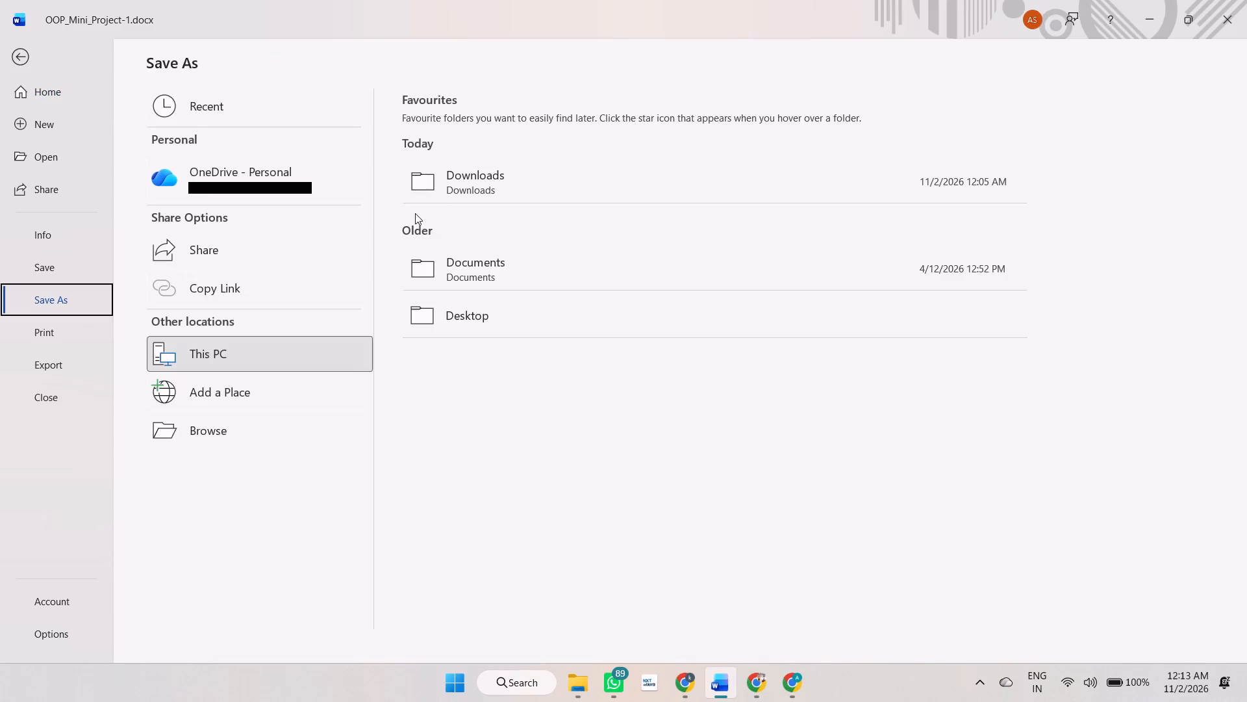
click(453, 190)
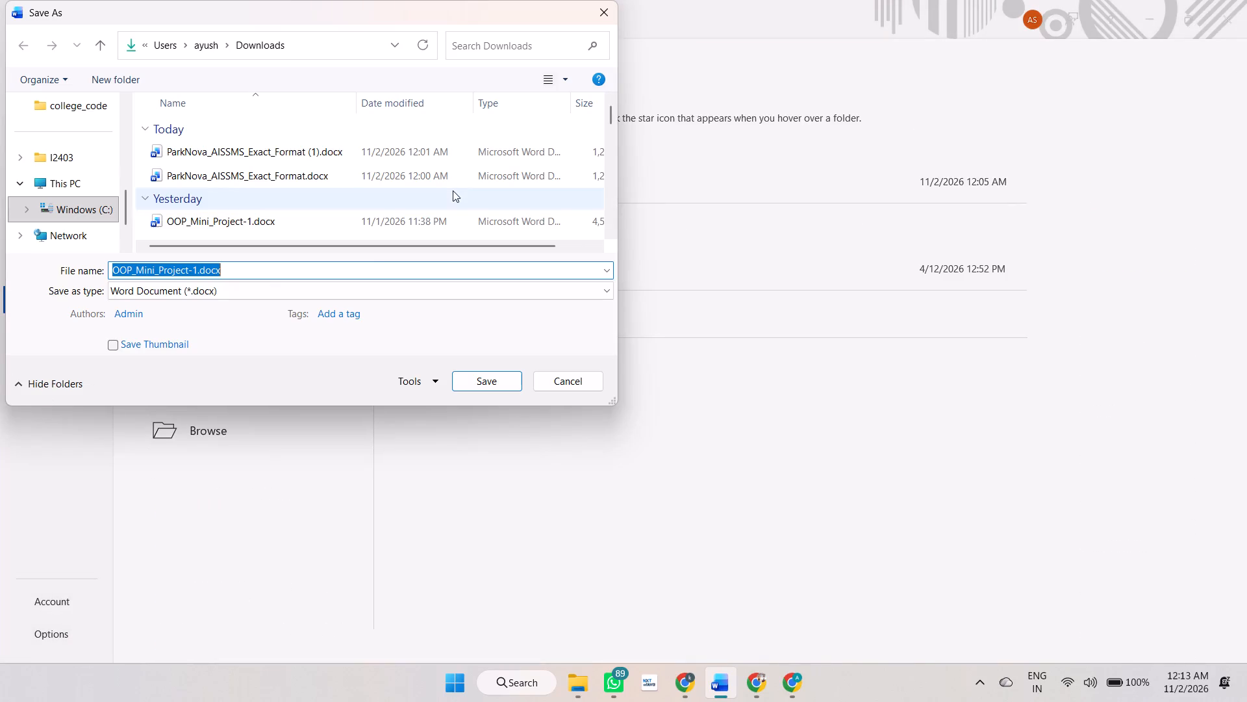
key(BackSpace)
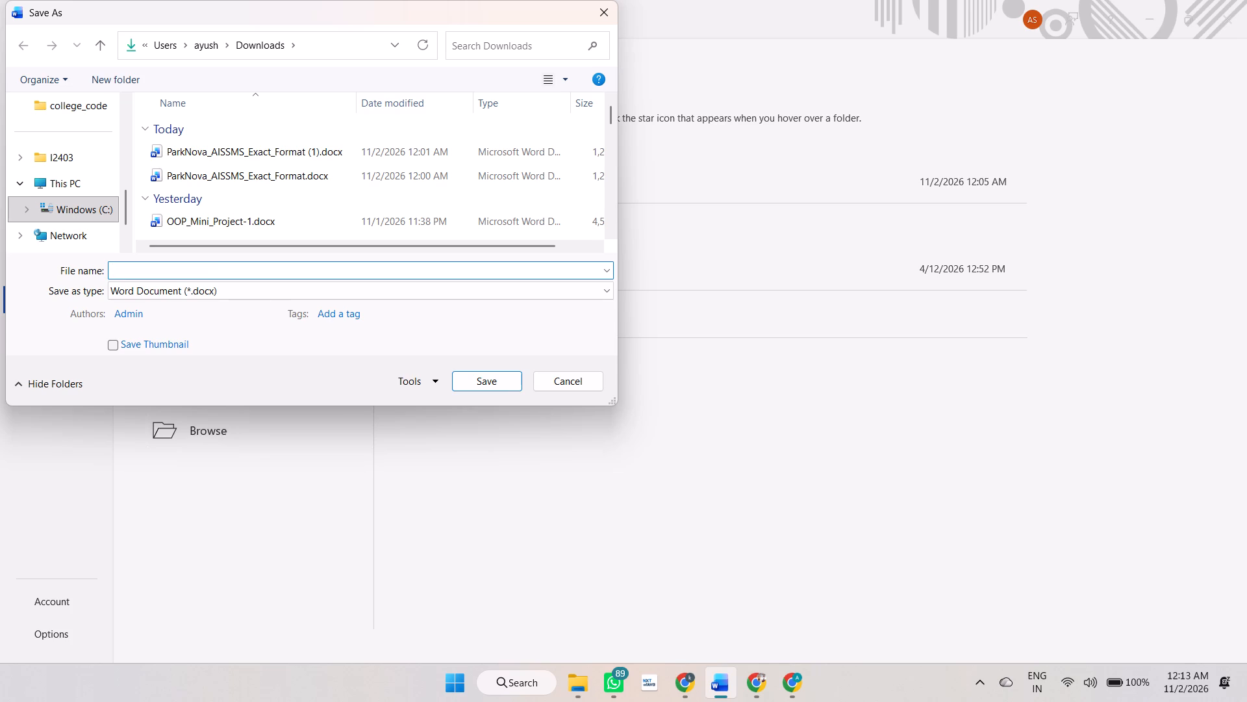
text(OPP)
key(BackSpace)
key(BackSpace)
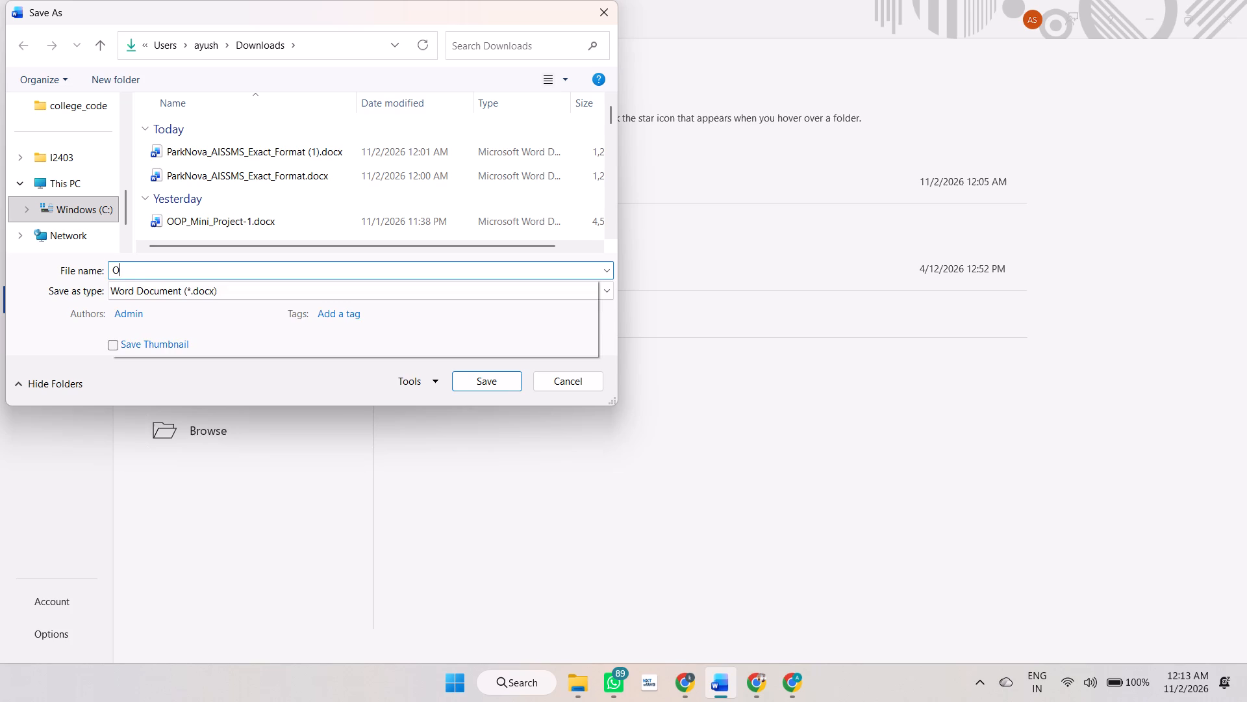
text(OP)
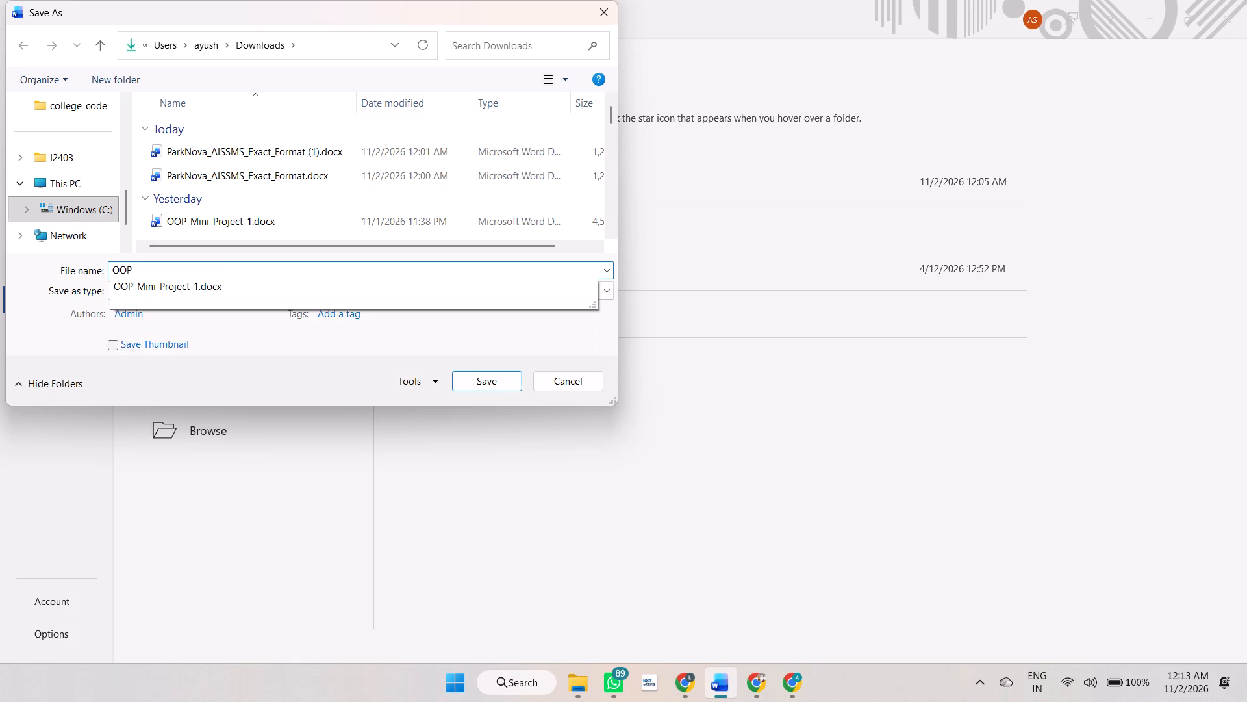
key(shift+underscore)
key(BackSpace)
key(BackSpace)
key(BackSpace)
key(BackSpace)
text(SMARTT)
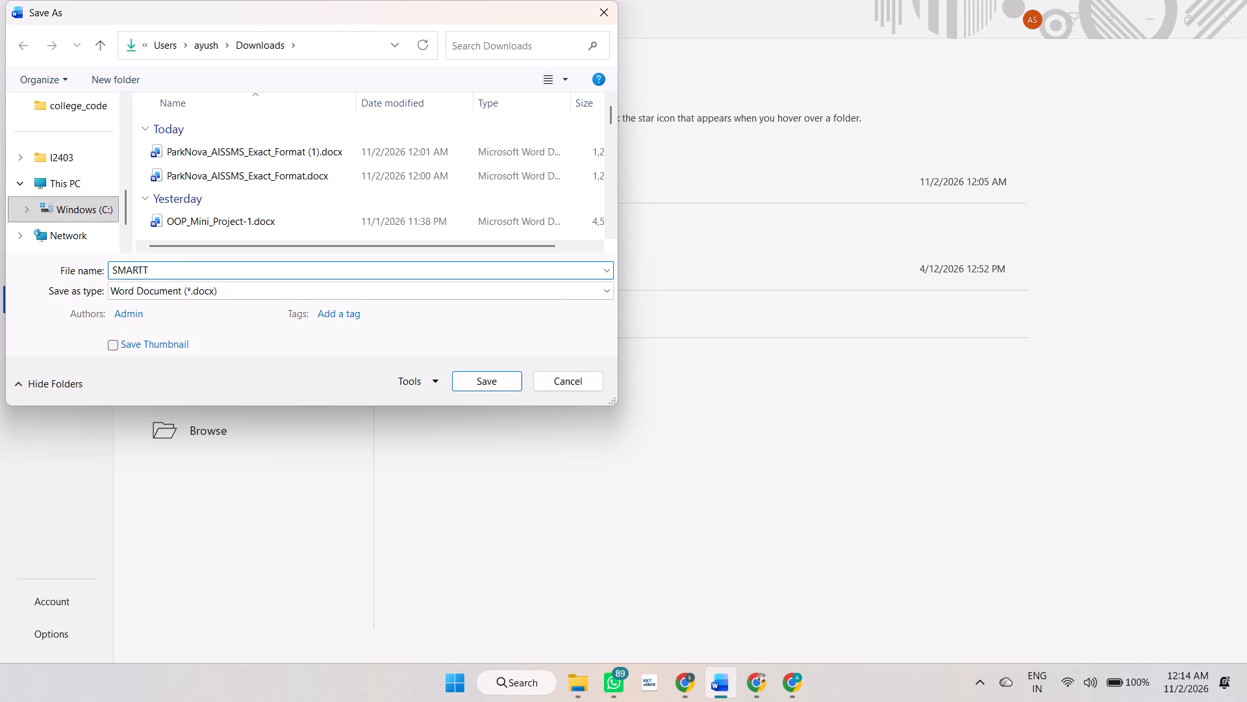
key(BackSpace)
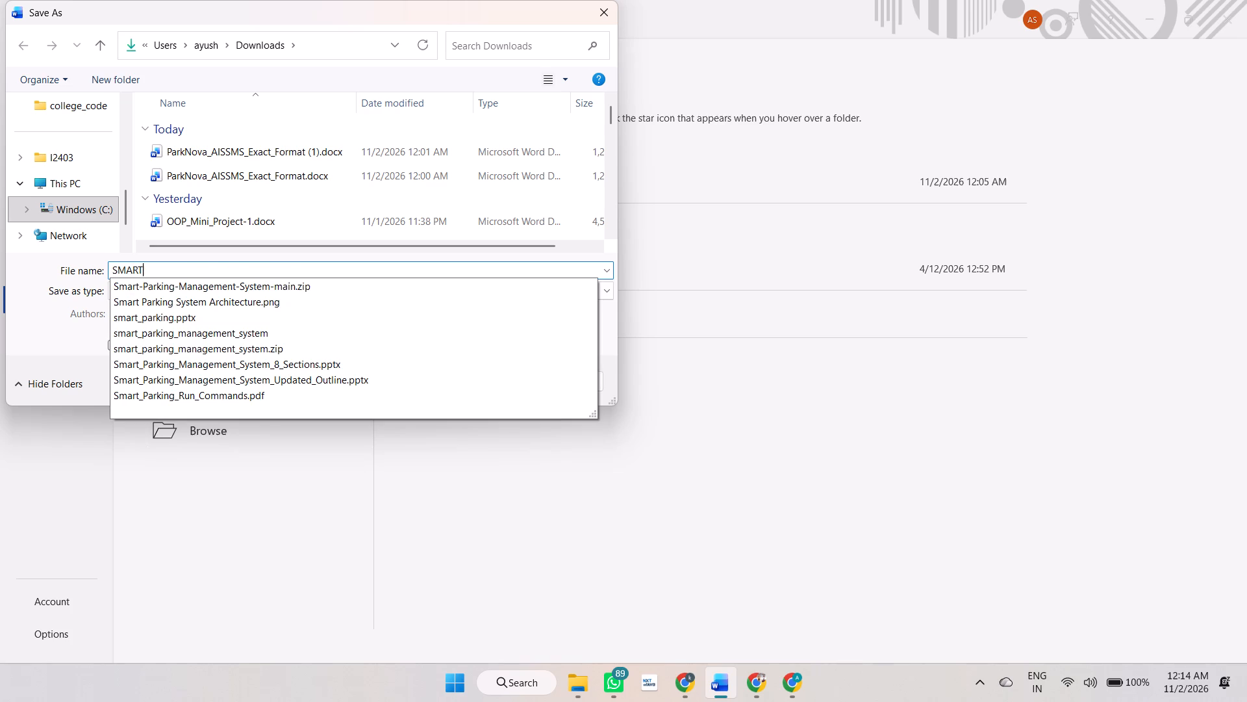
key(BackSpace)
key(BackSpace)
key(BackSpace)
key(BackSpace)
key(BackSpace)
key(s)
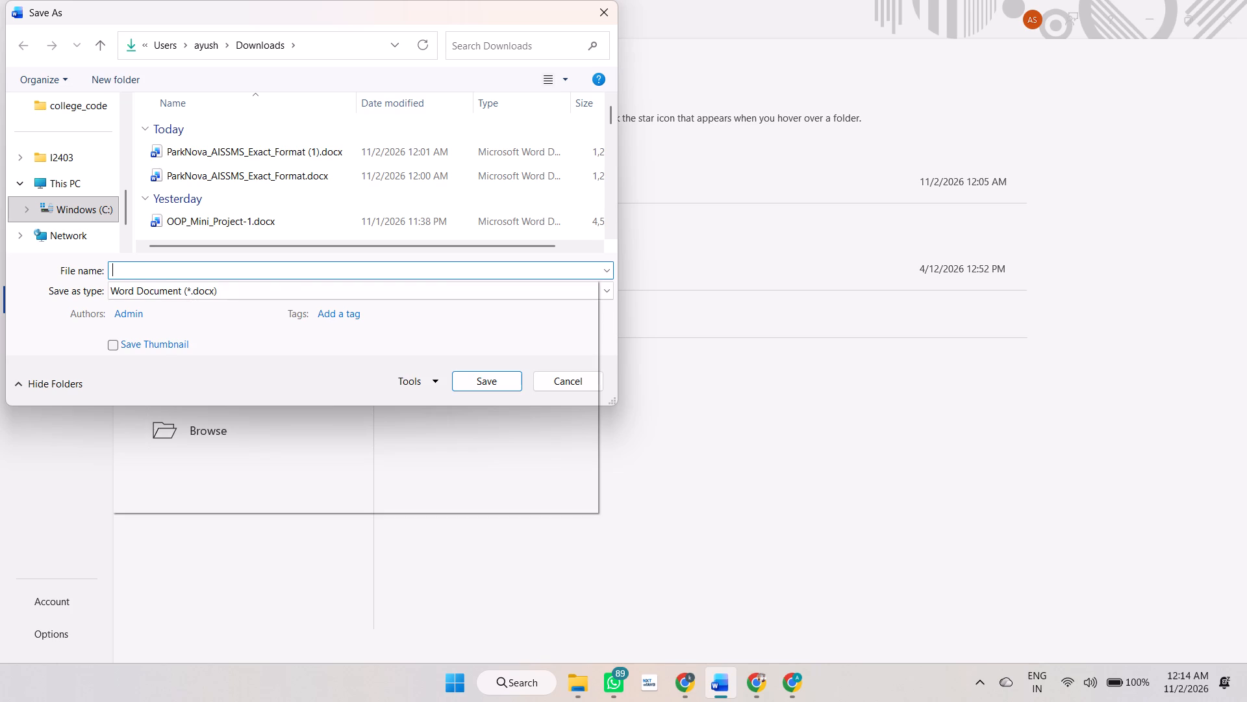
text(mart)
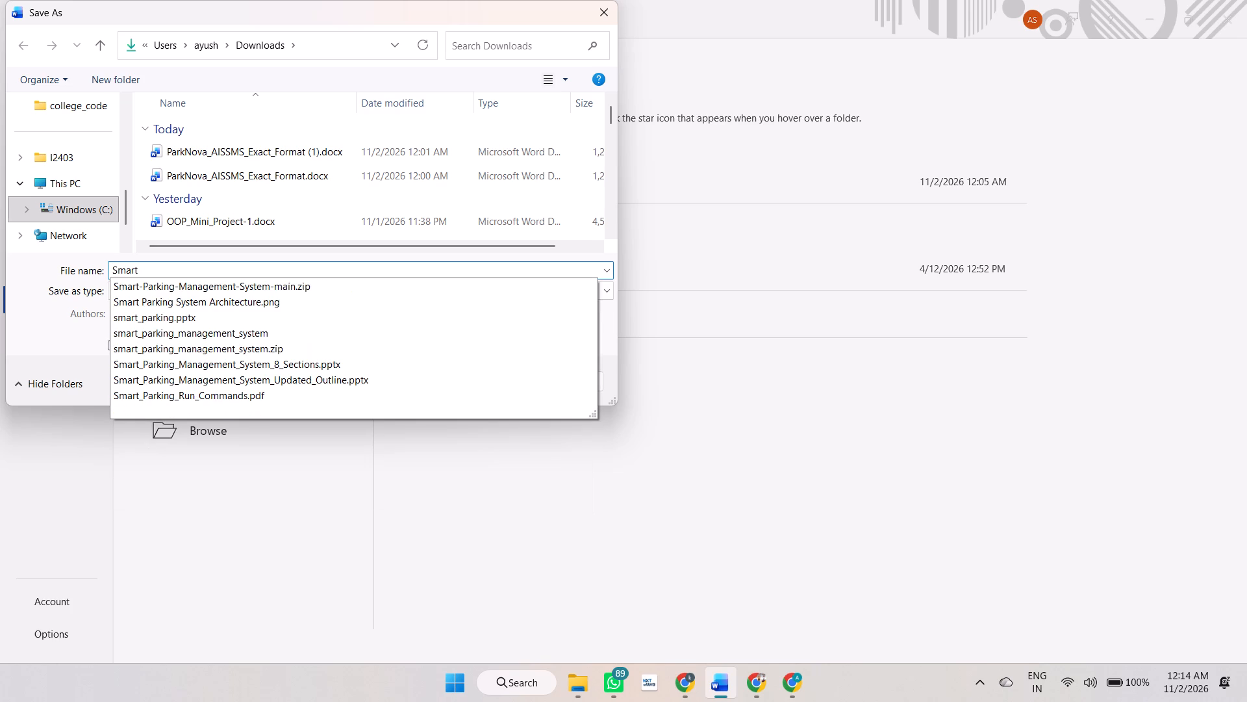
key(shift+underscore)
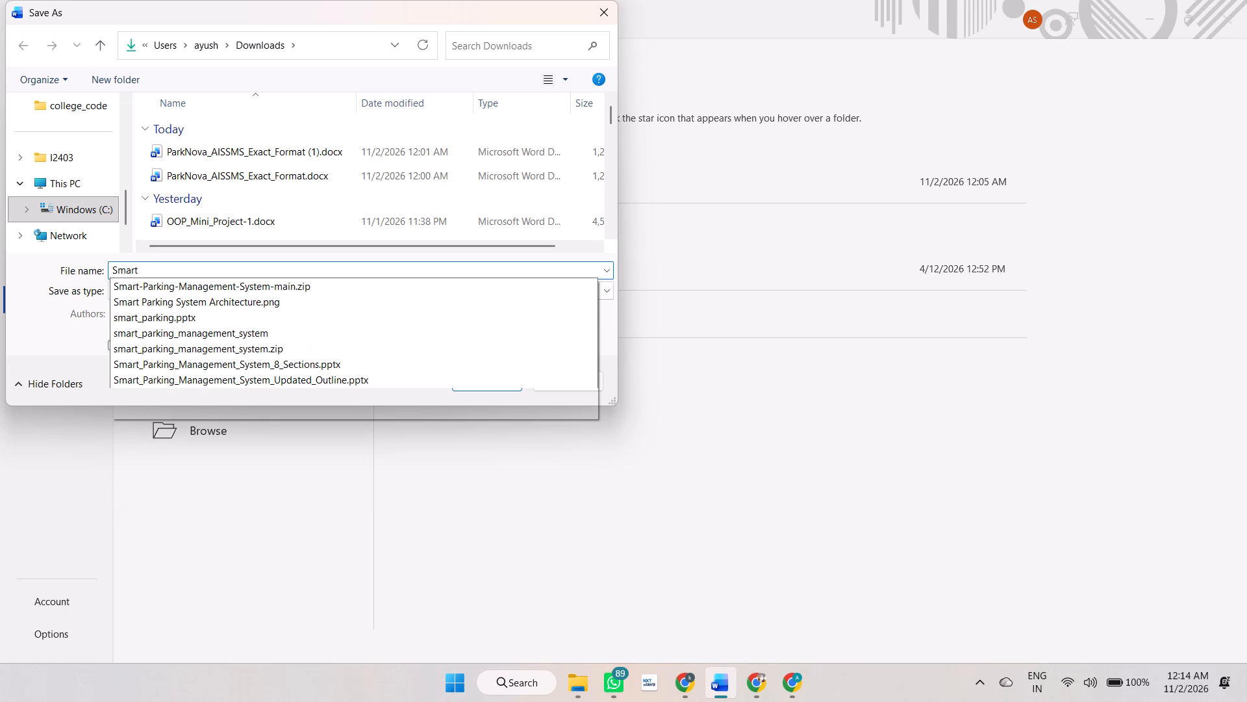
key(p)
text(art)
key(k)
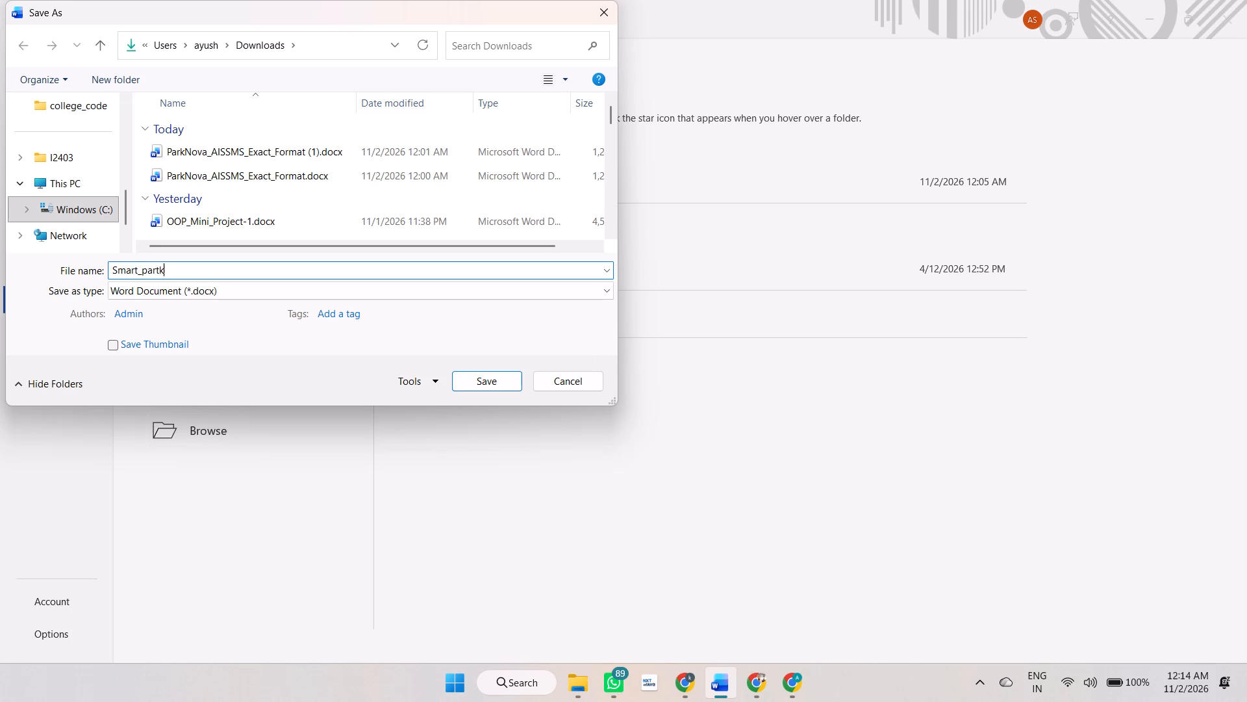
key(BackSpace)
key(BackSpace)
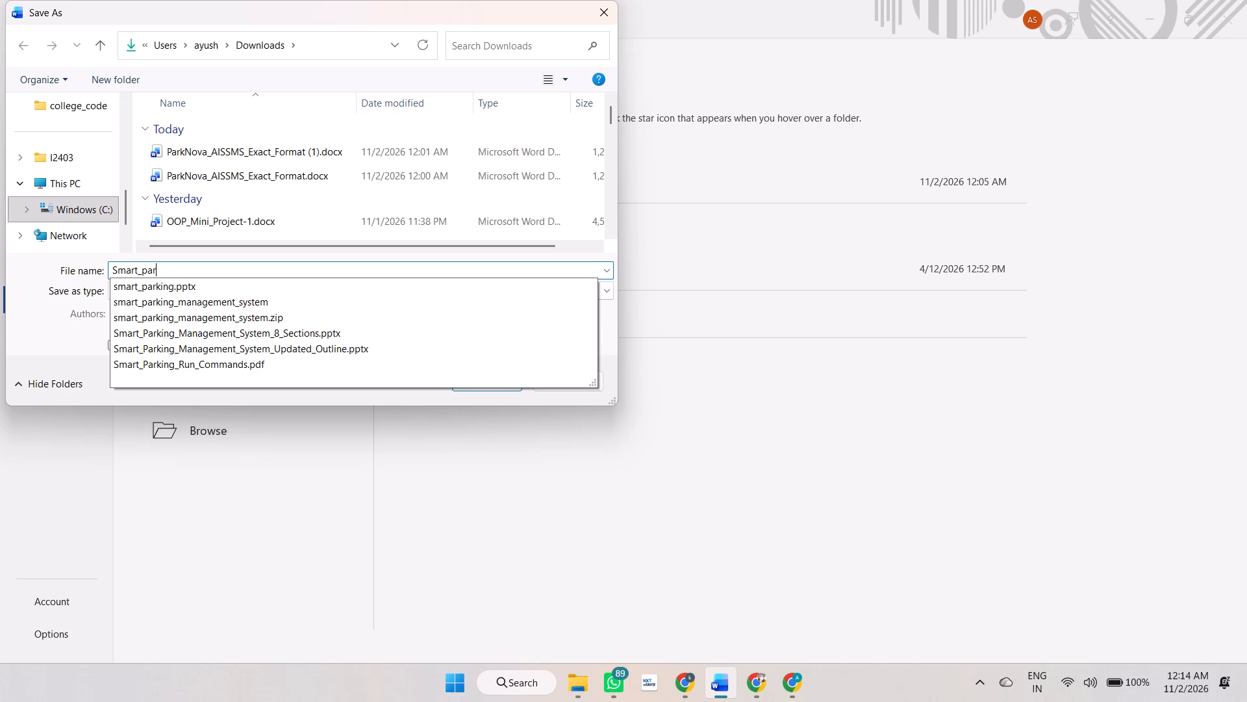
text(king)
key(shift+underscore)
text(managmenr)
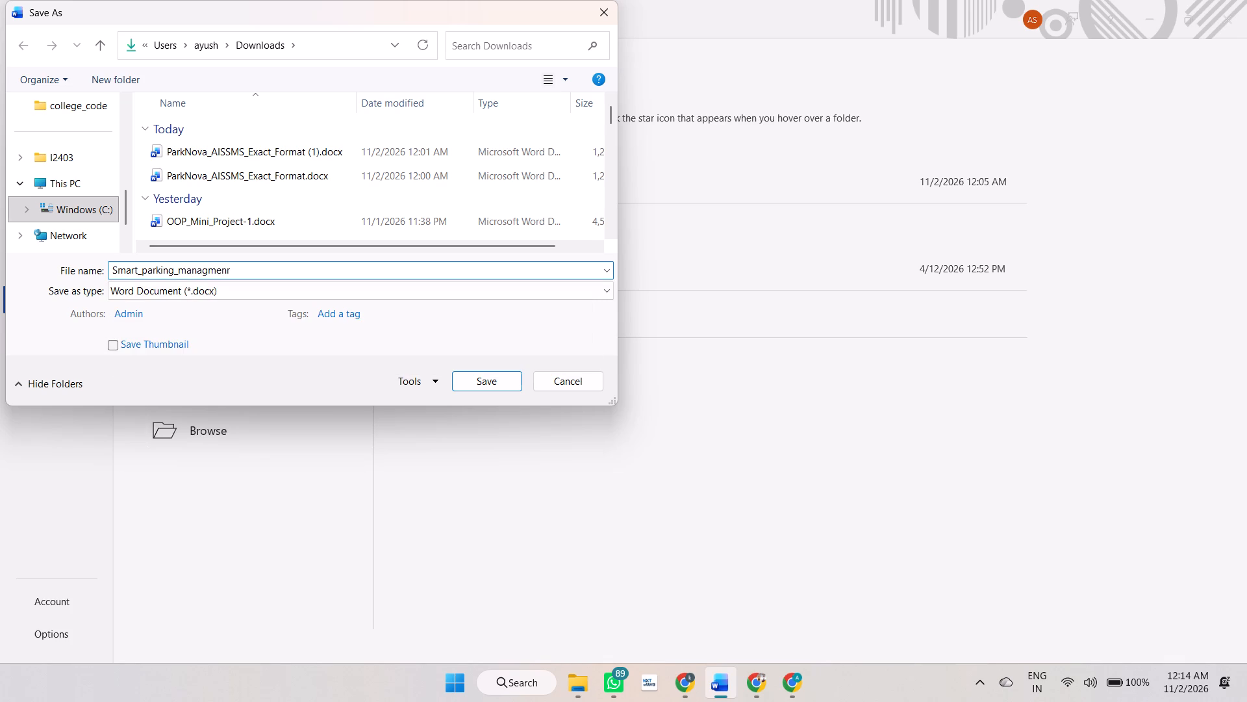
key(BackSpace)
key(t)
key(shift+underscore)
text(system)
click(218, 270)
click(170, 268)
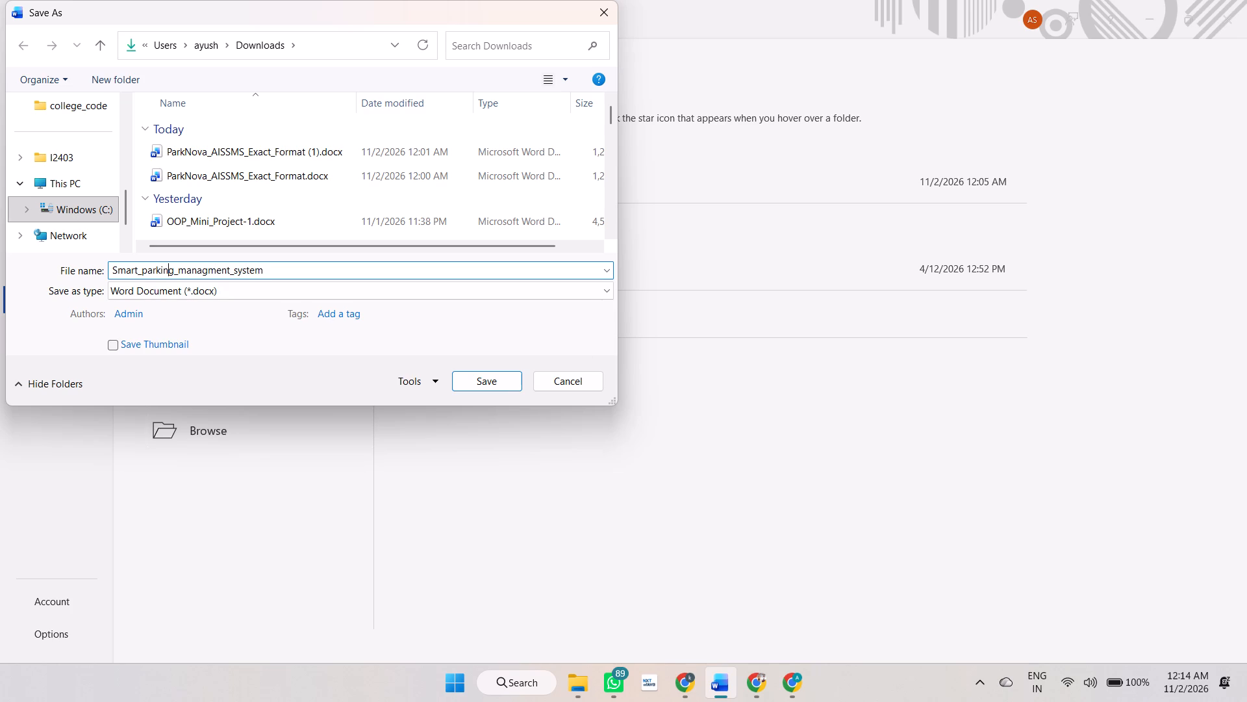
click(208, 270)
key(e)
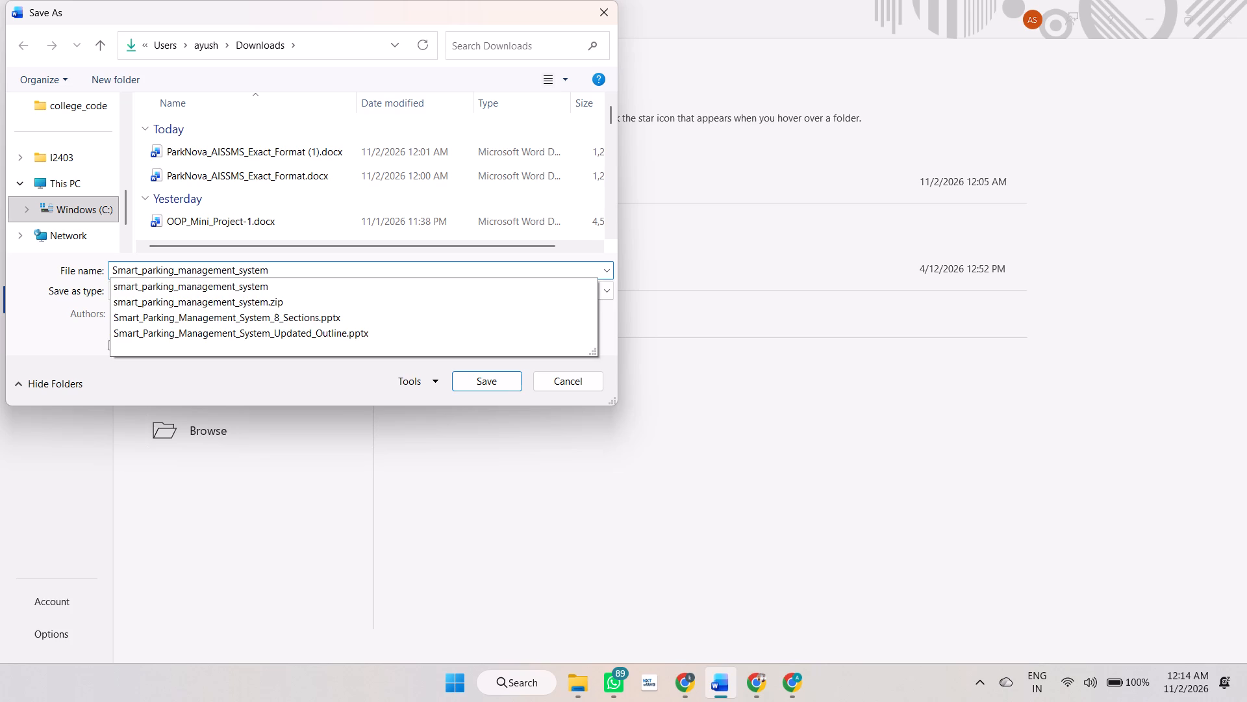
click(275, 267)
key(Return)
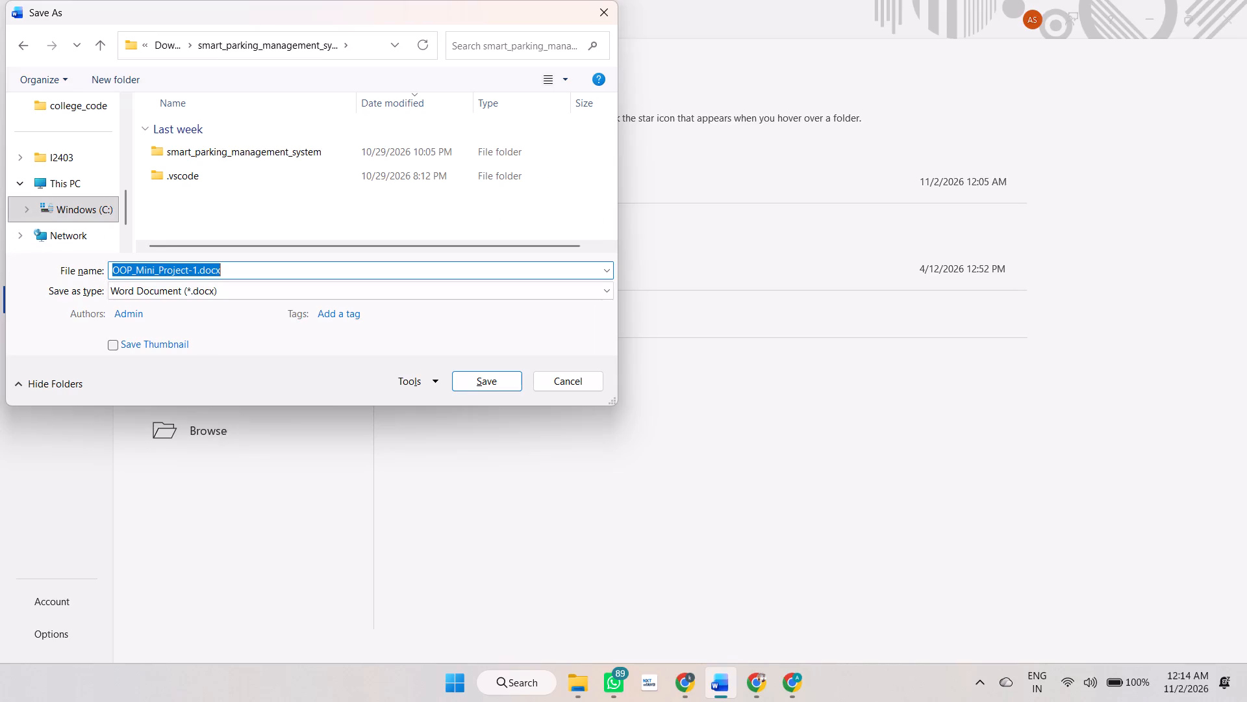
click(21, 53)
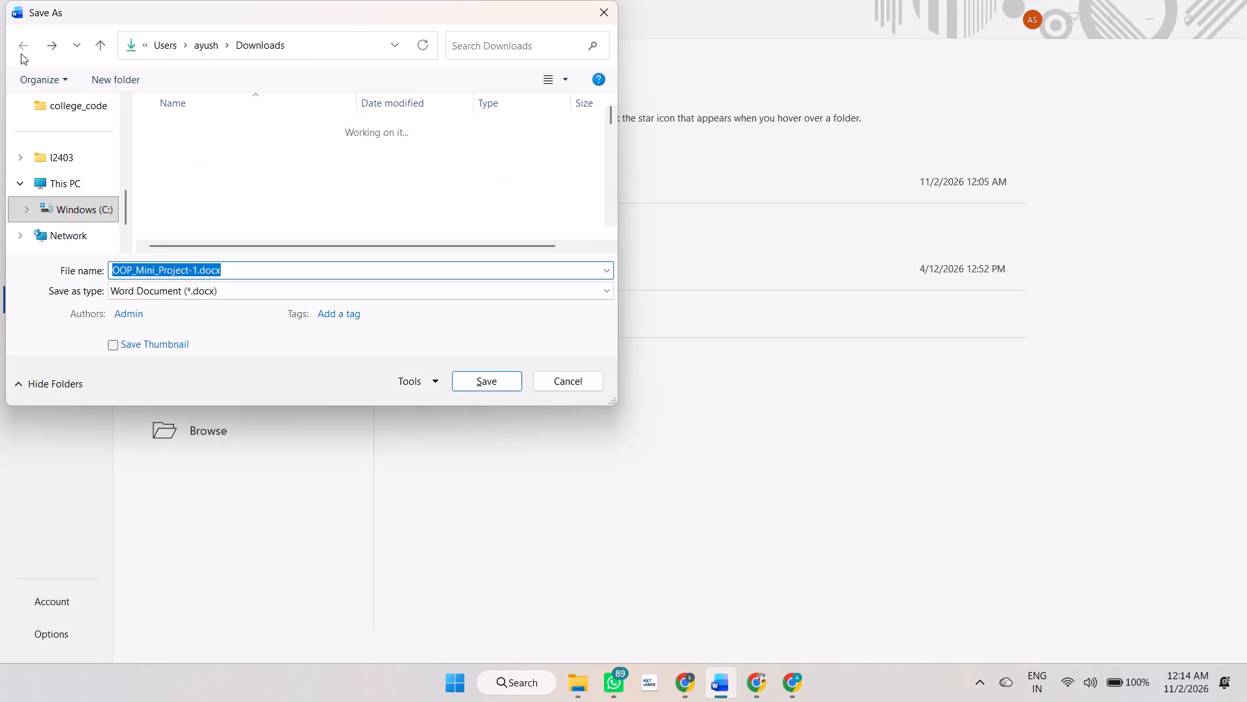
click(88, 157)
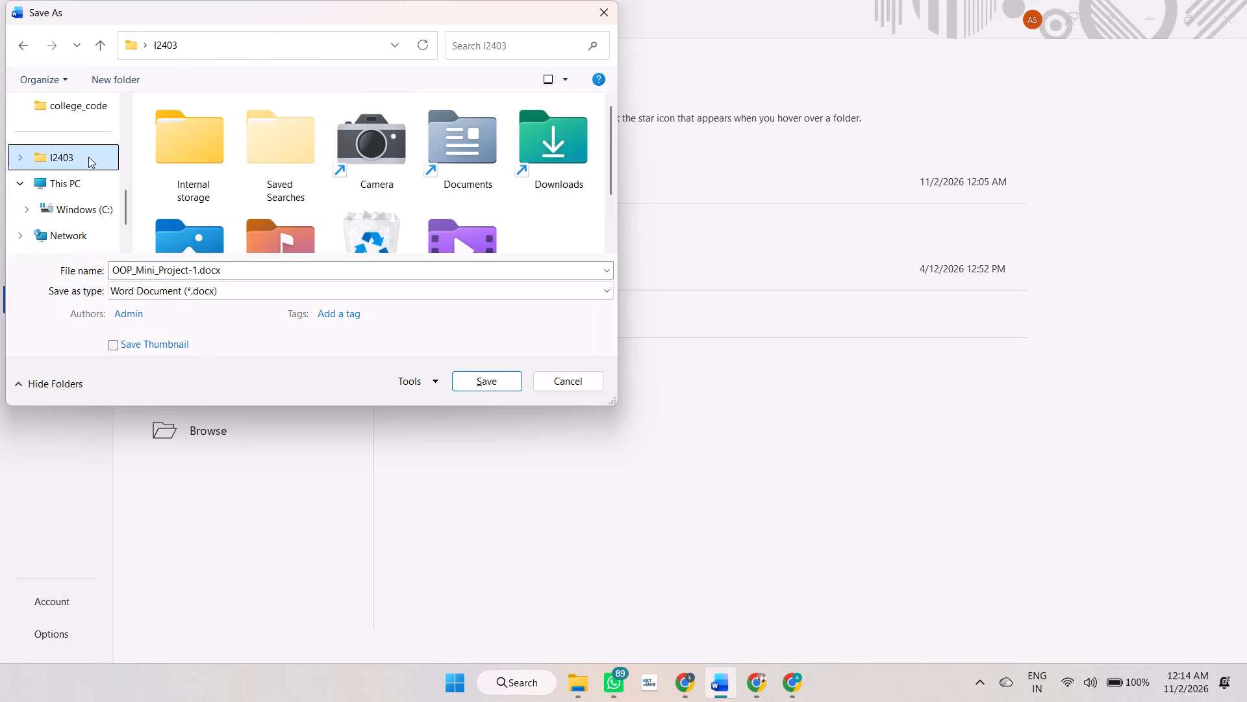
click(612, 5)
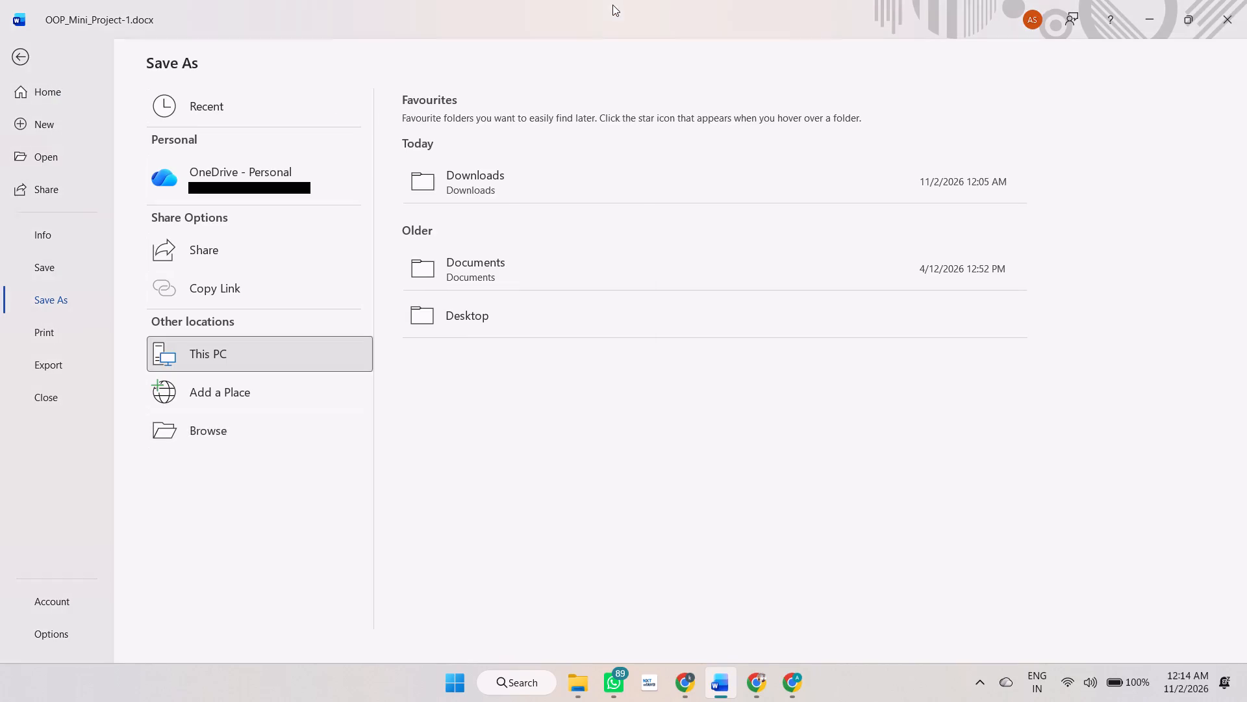
Save a copy of OOP_Mini_Project-1.docx in the Downloads folder as a Word document named Smart Parking System.
double_click(481, 179)
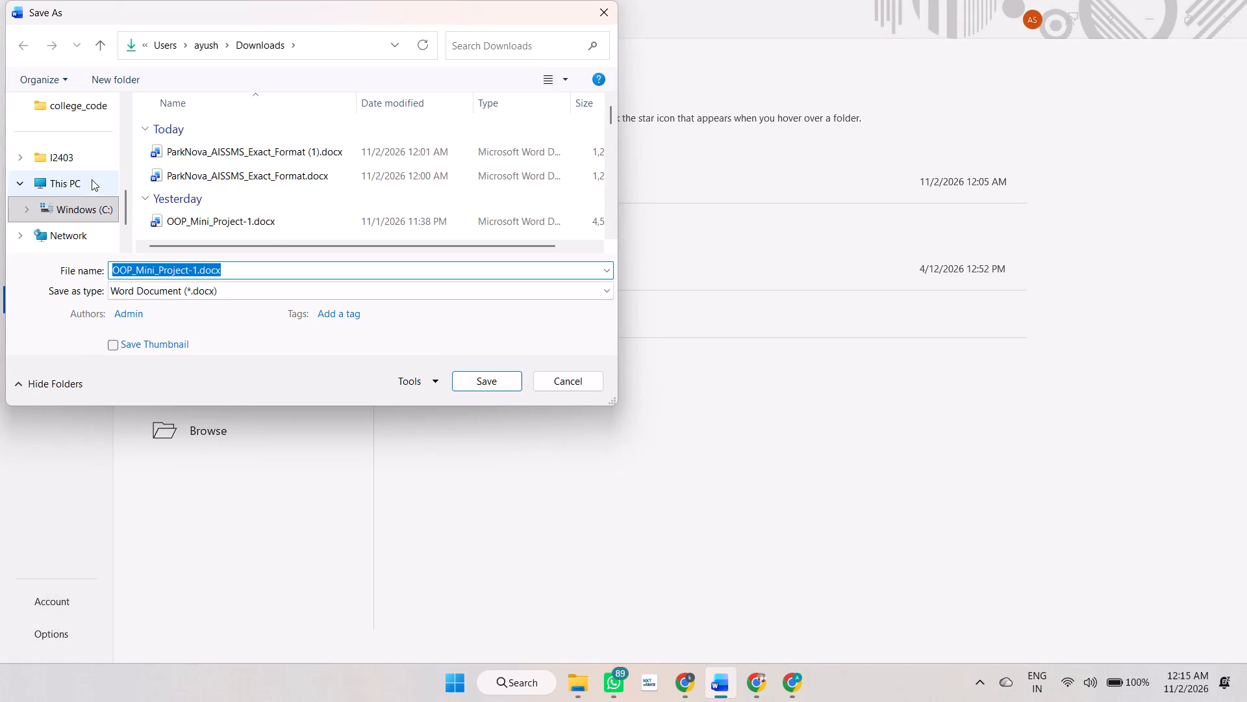
click(85, 153)
scroll(90, 144, up, 1)
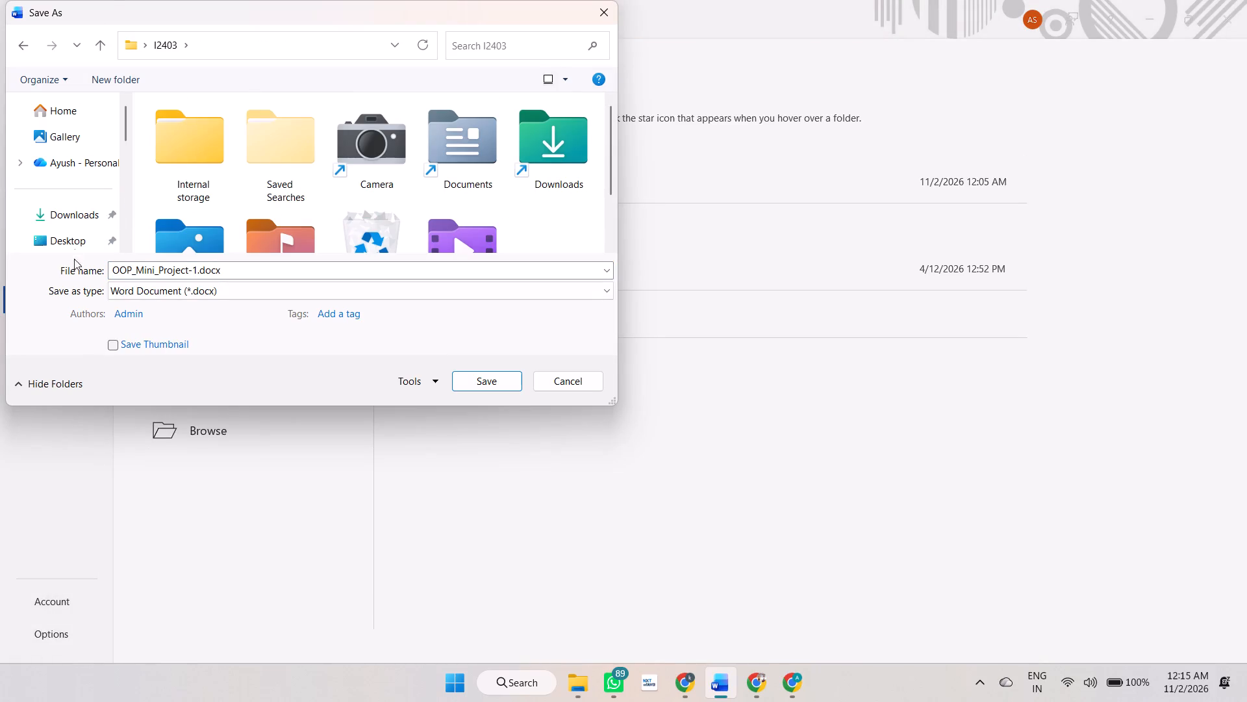
click(75, 213)
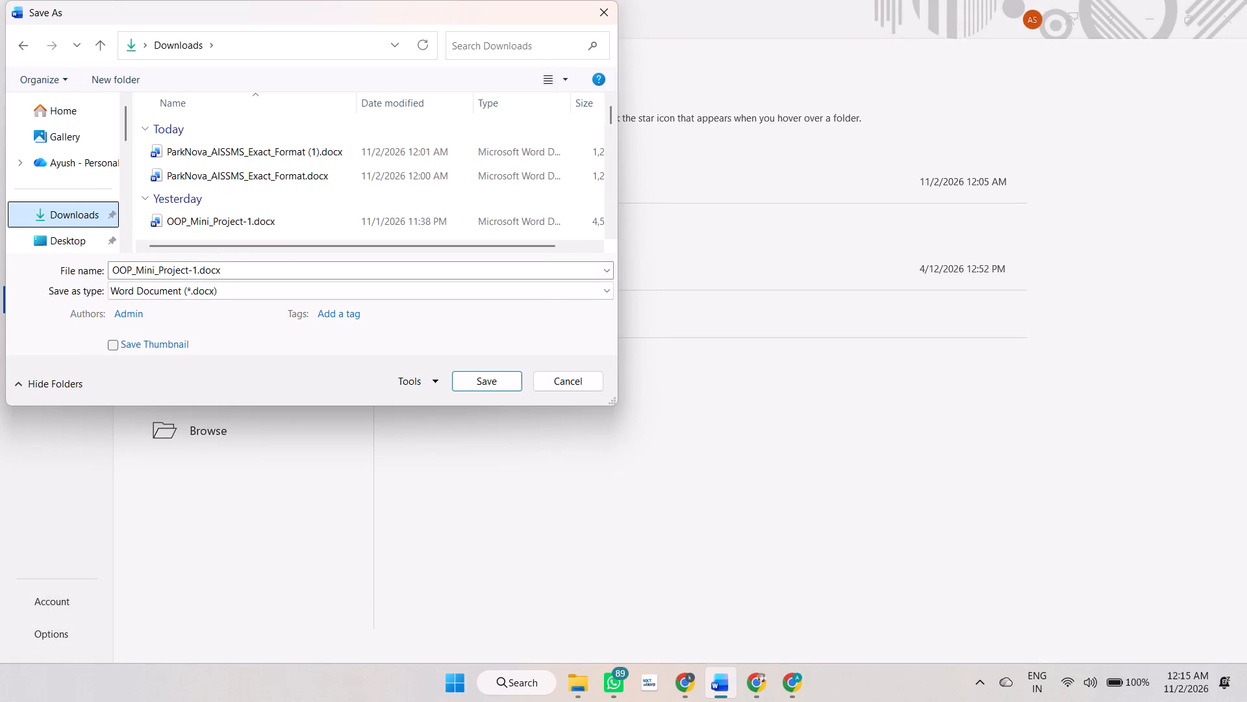
drag(251, 270, 212, 270)
key(BackSpace)
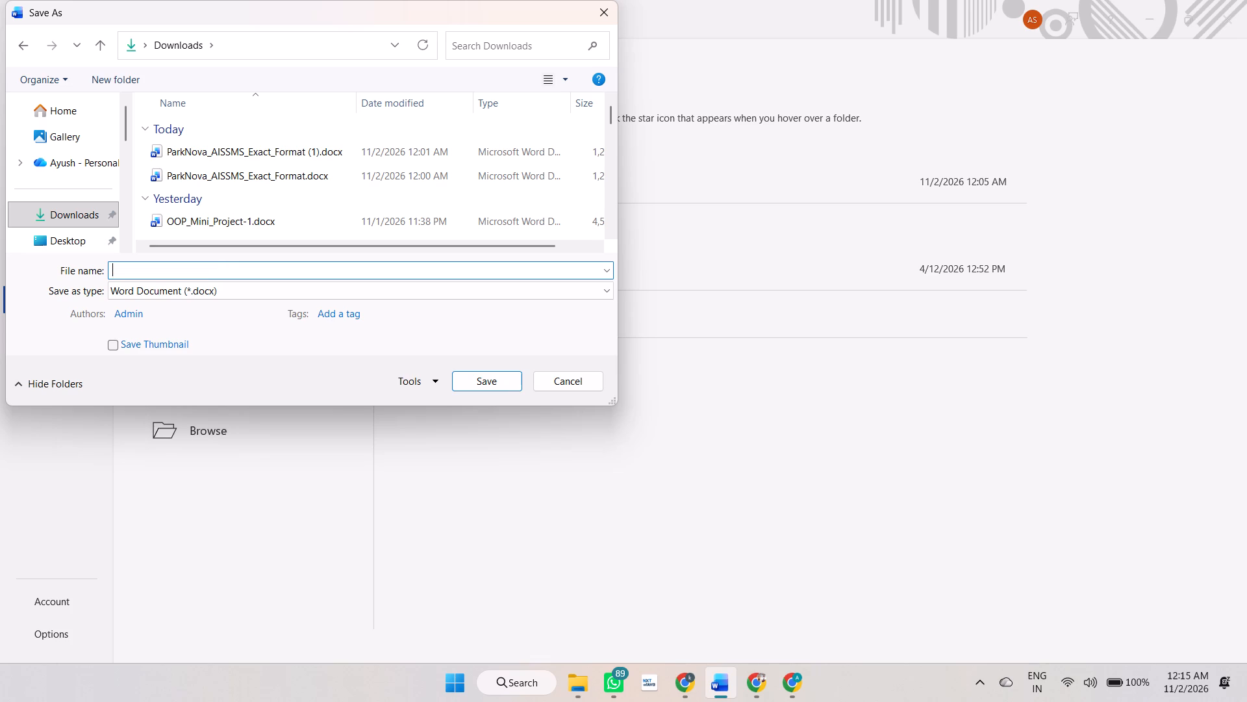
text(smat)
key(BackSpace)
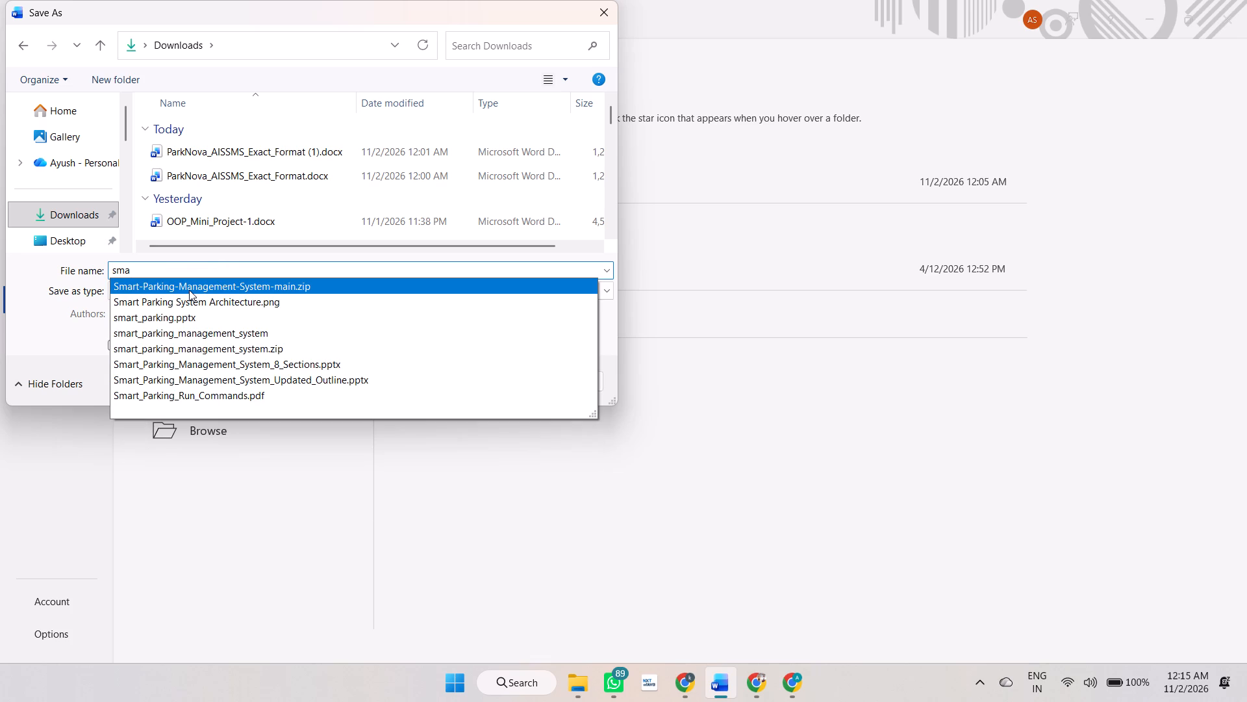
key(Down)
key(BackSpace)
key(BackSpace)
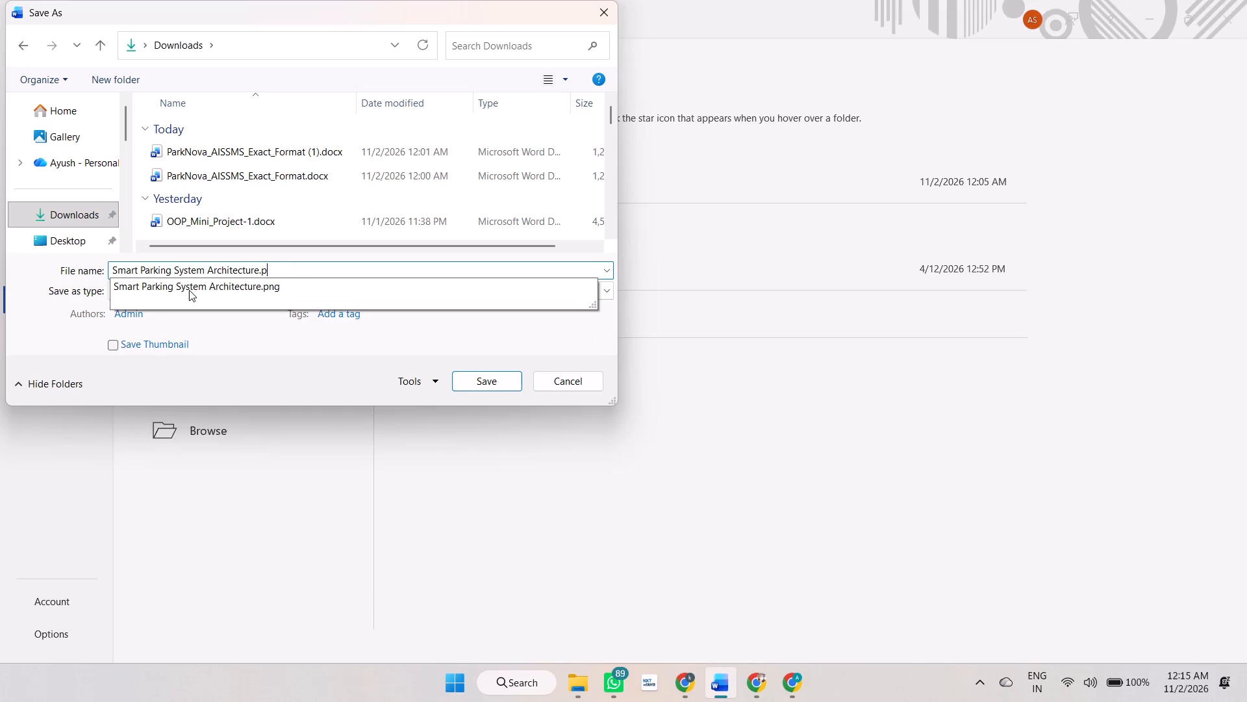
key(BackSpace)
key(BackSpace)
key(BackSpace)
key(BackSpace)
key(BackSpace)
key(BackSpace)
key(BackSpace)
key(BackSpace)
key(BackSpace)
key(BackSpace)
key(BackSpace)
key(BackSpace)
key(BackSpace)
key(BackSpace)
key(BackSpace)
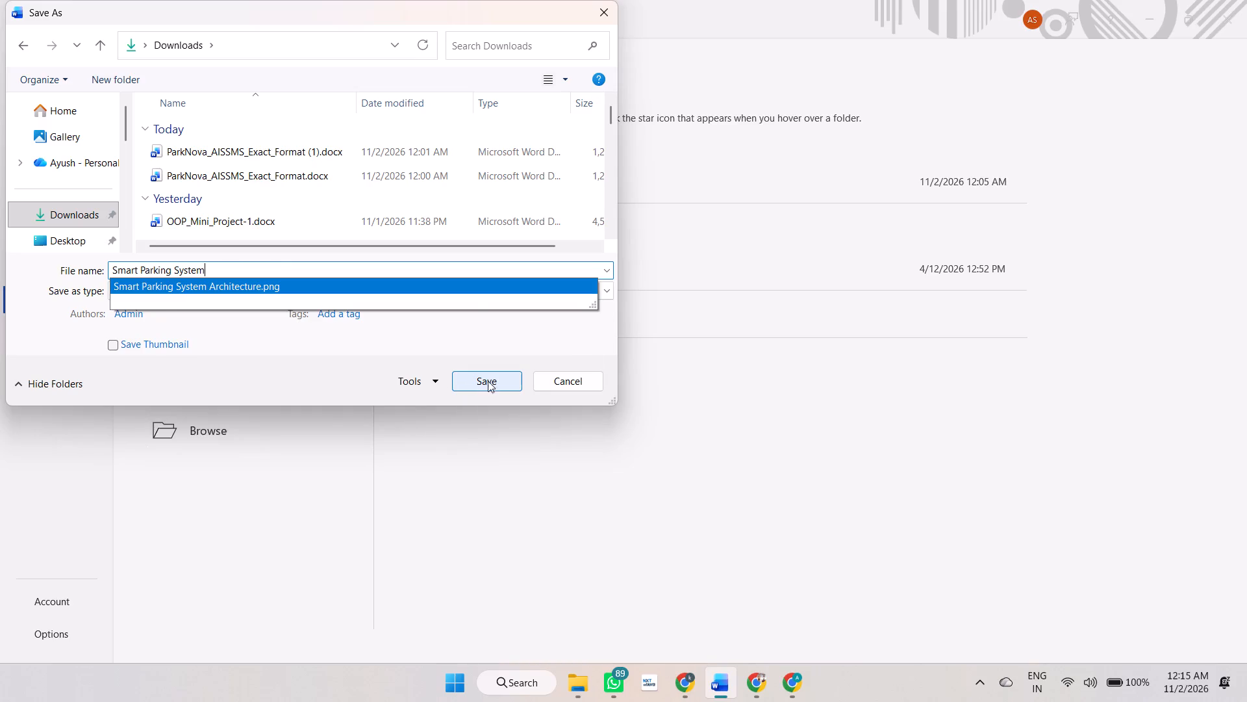
click(497, 376)
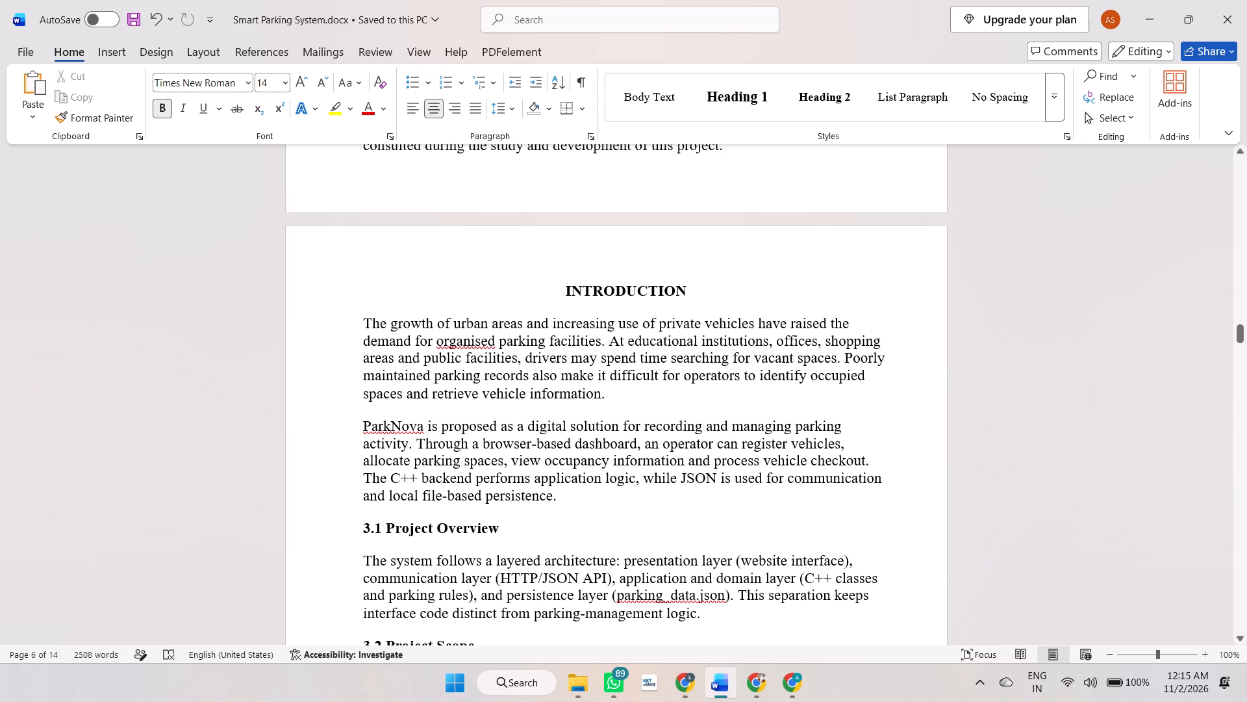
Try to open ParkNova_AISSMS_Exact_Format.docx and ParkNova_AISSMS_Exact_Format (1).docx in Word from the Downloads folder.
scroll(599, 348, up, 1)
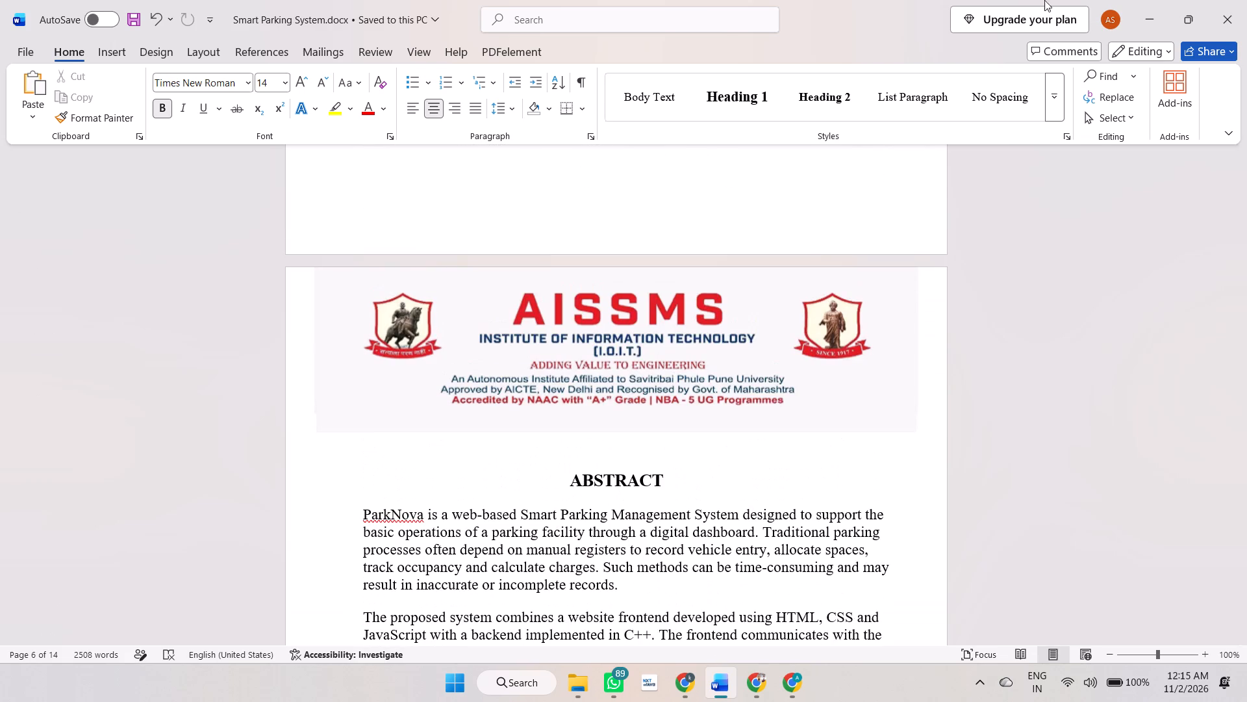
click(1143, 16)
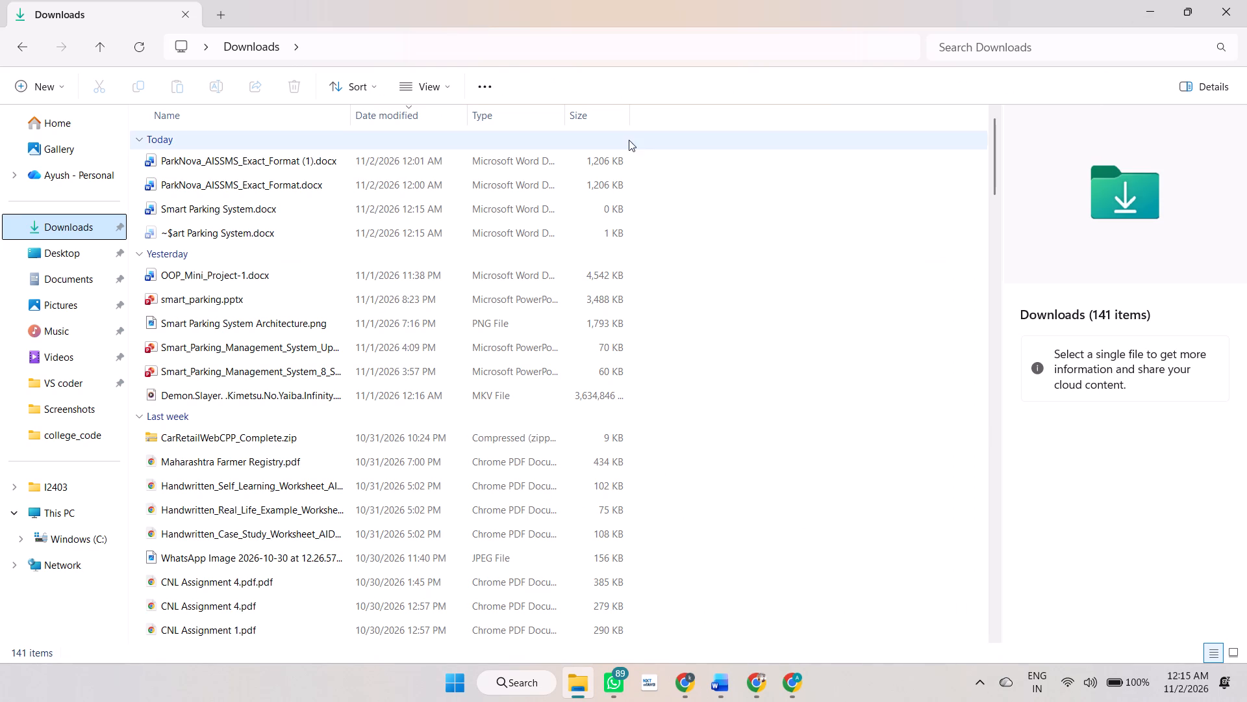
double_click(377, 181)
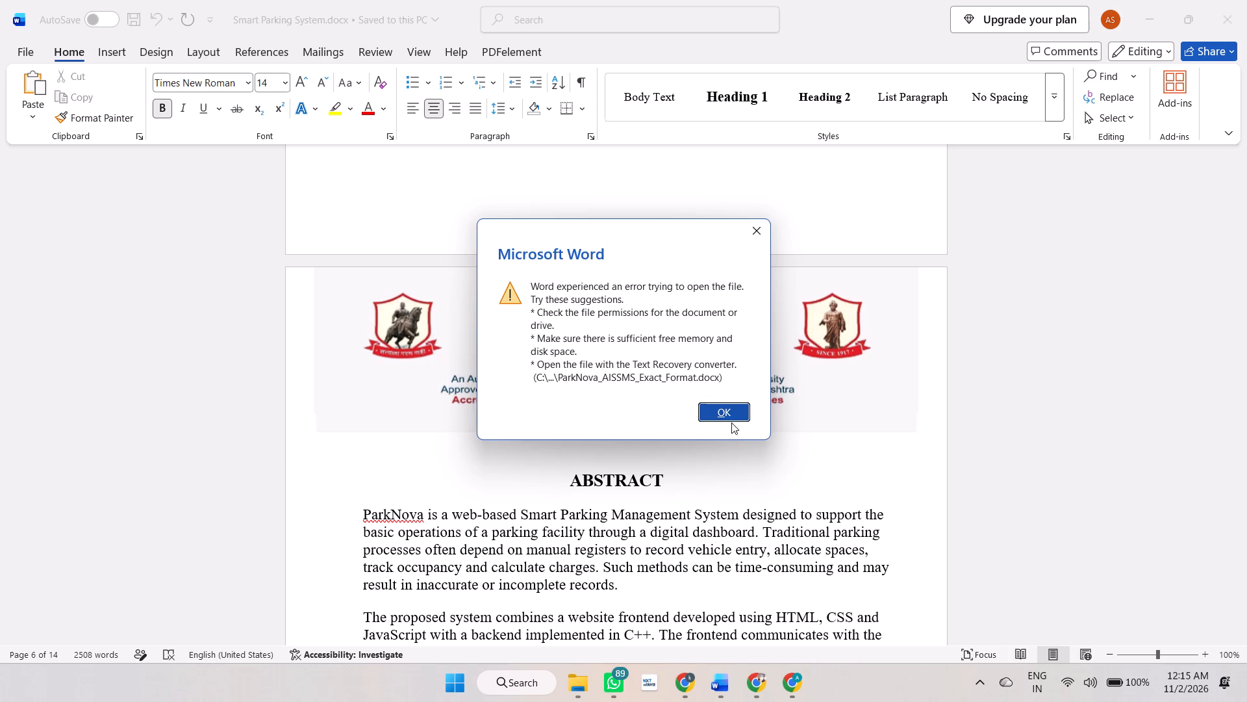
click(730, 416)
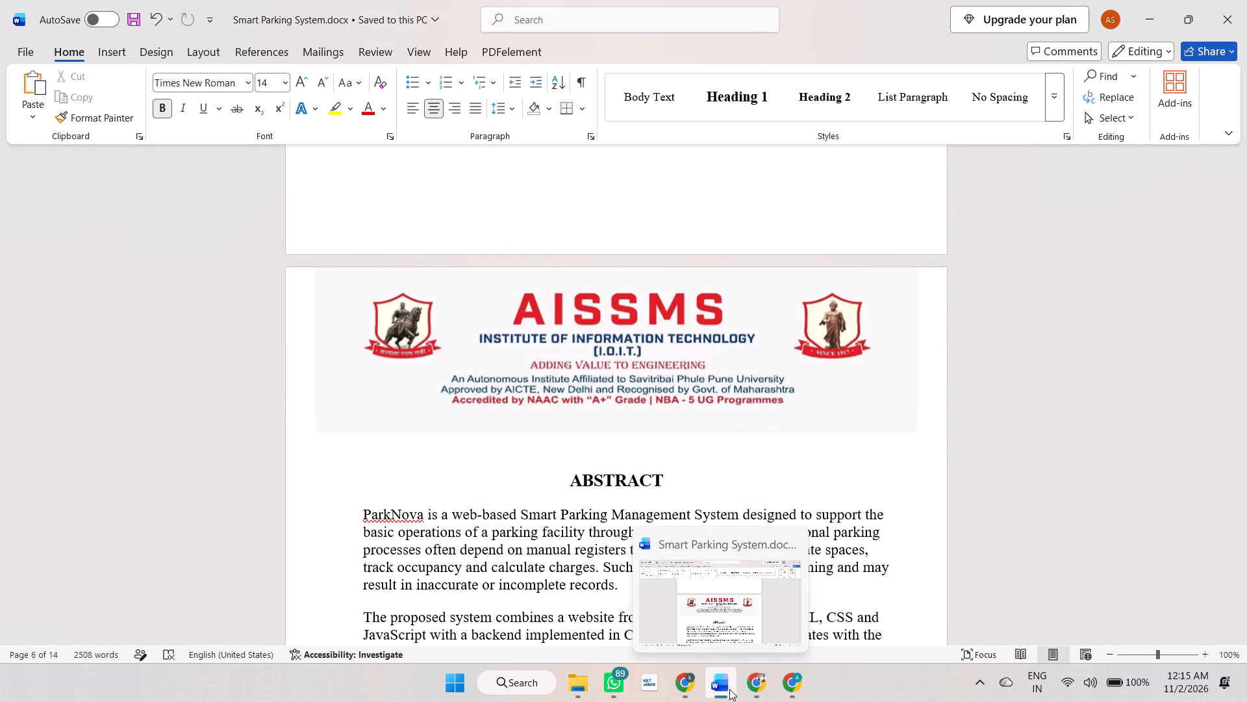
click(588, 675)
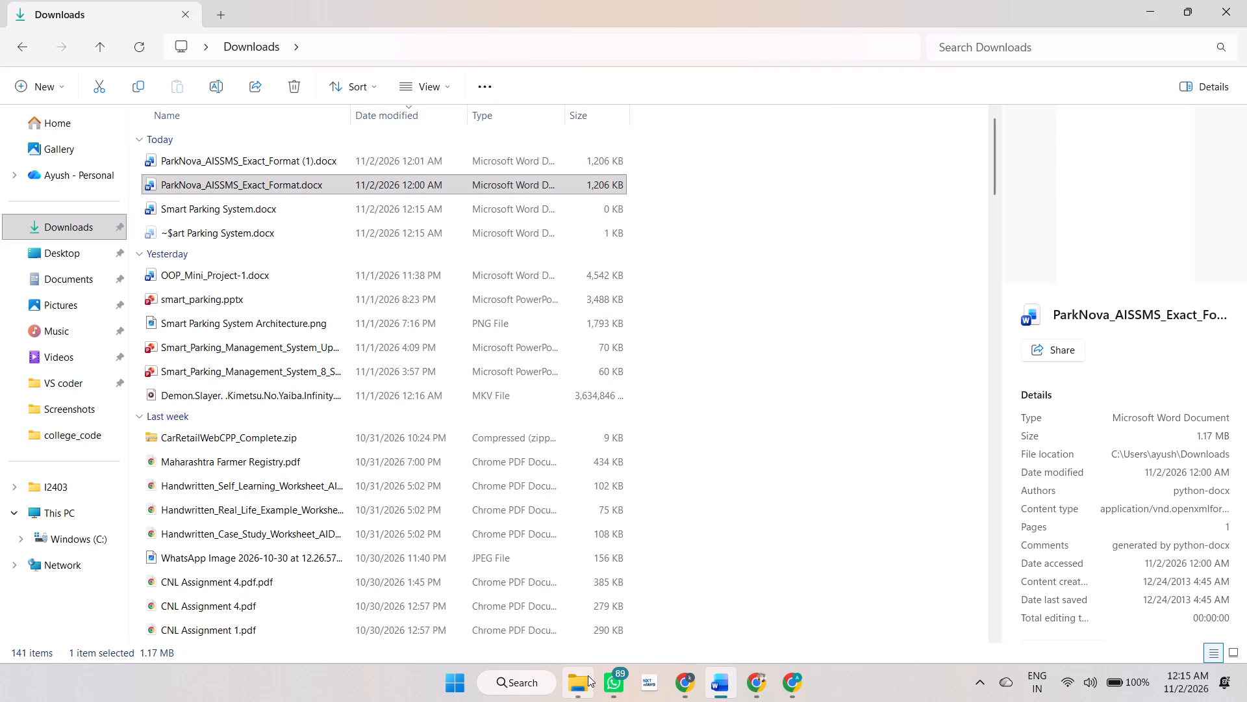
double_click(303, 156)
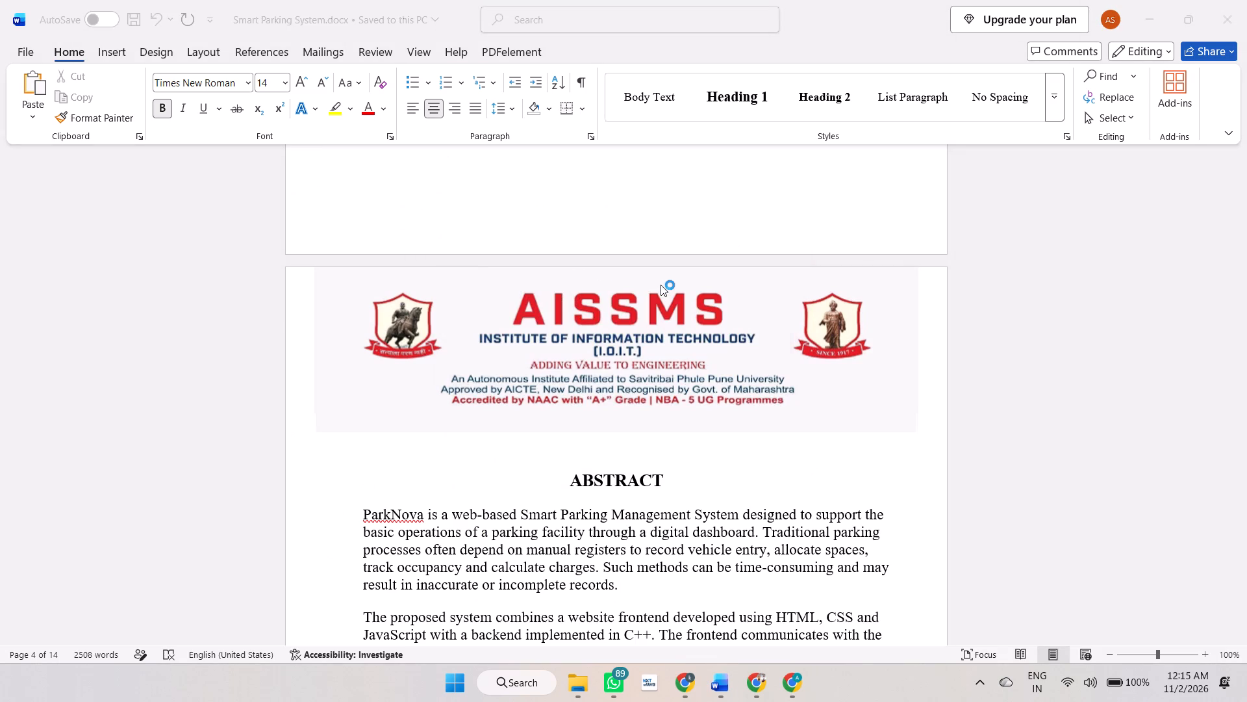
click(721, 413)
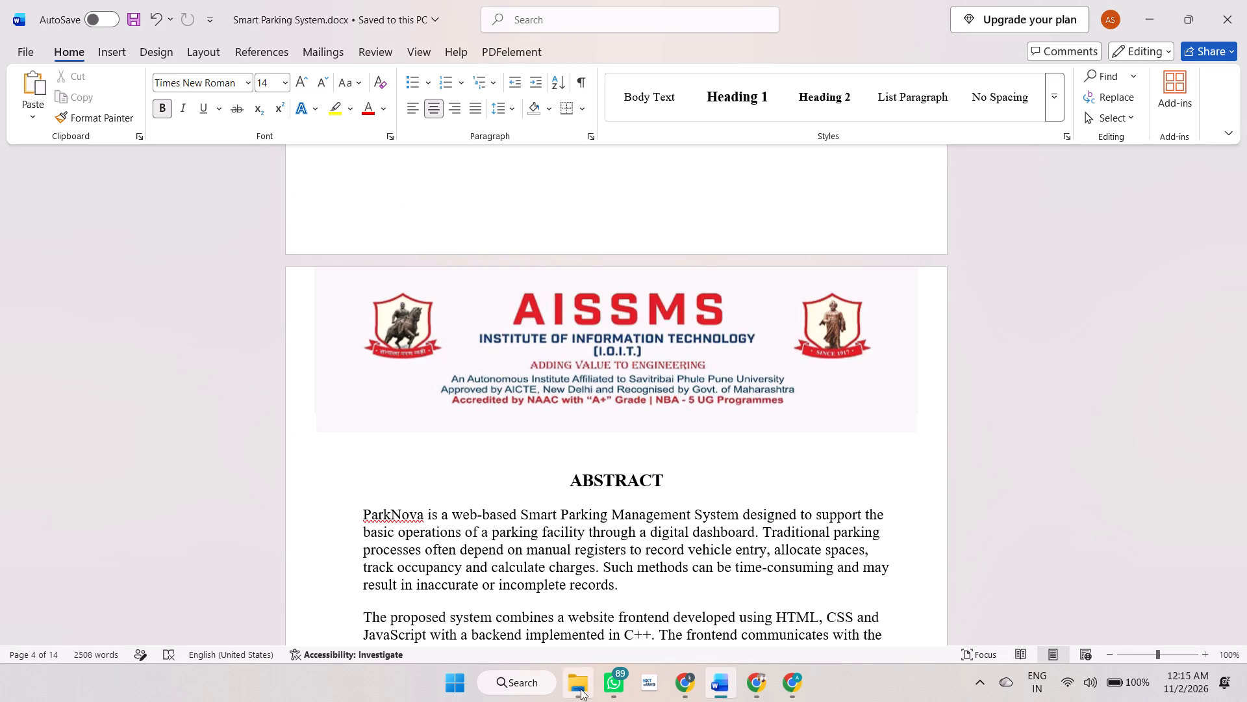
Open OOP_Mini_Project-1.docx from the Downloads folder and look through its cover, index, acknowledgement and problem statement pages.
click(571, 620)
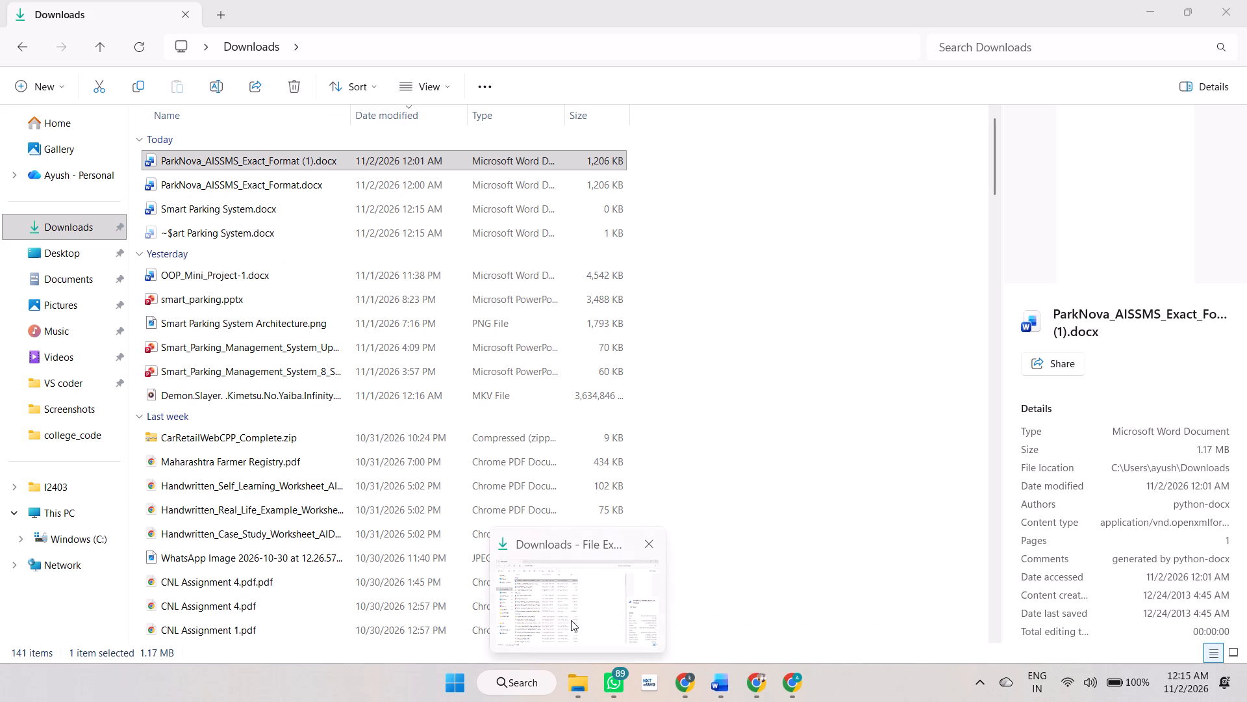
double_click(243, 280)
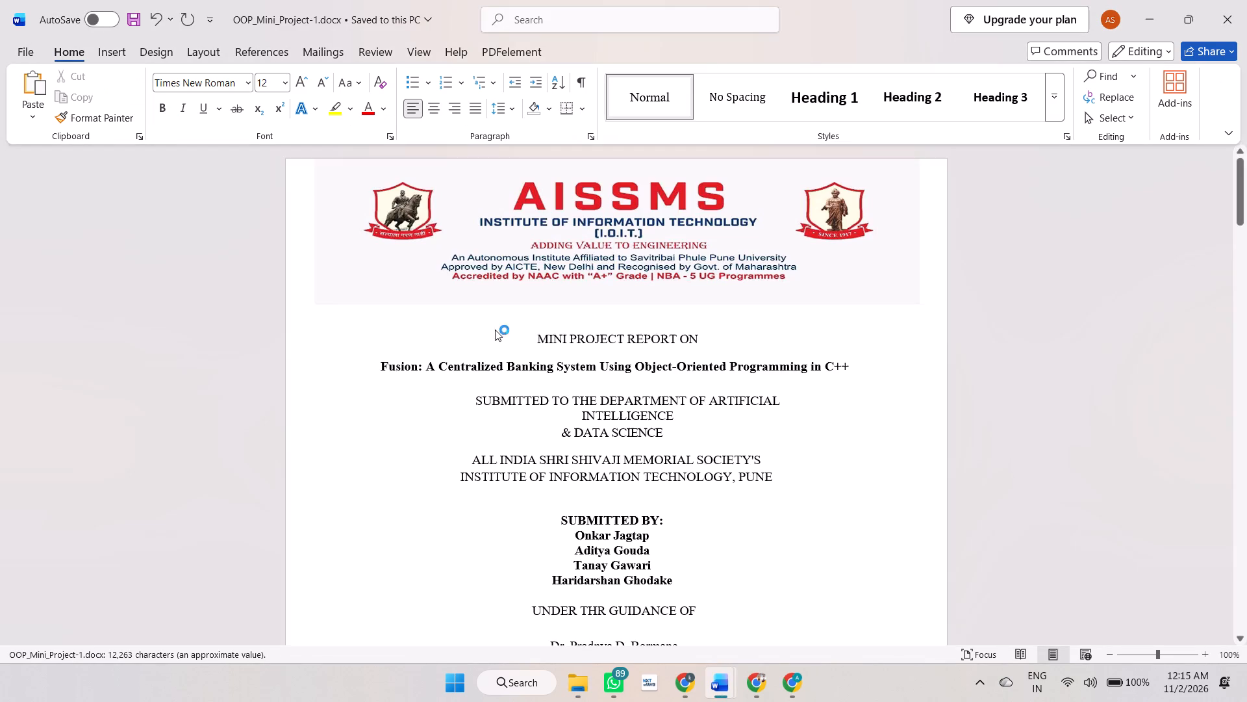
scroll(495, 330, down, 2)
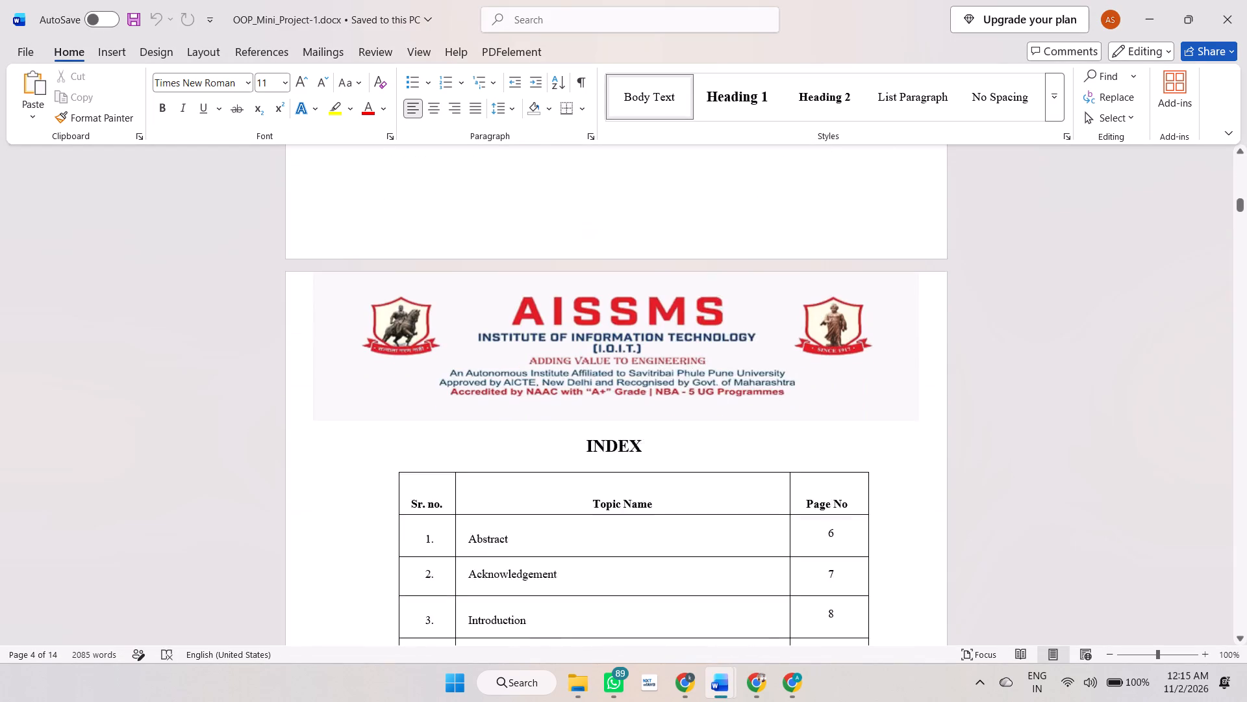
scroll(495, 330, down, 3)
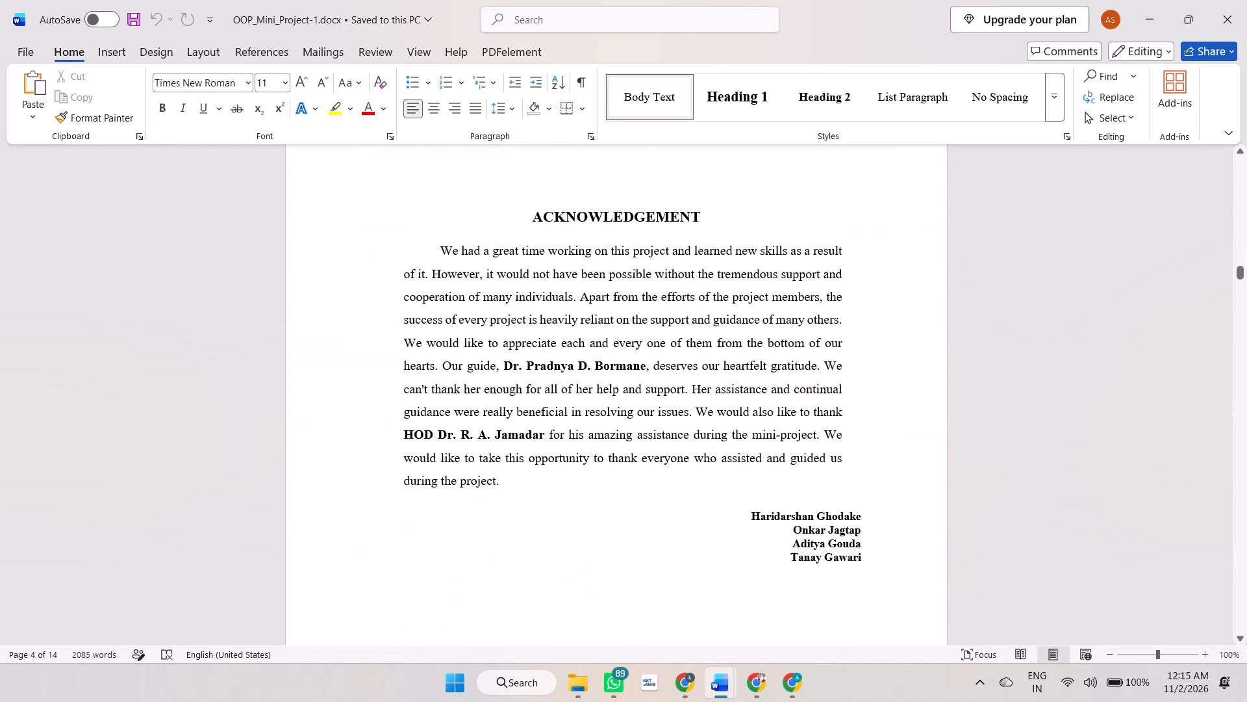
scroll(495, 330, right, 1)
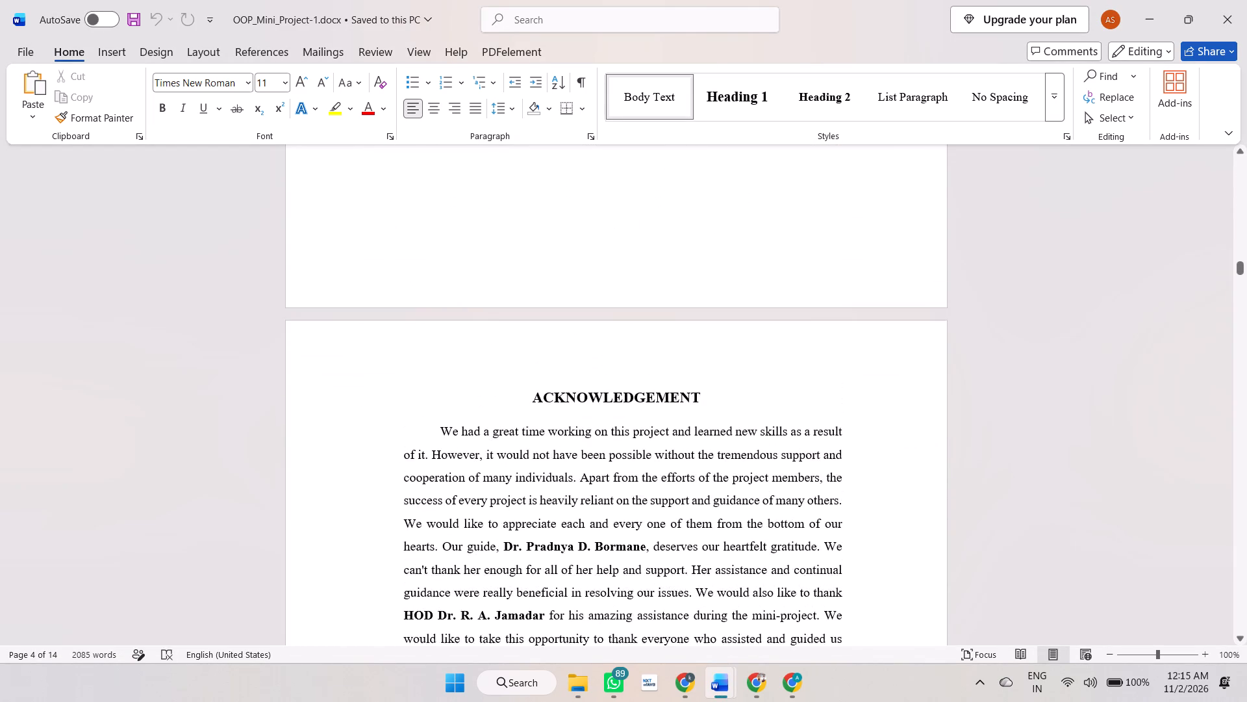
scroll(495, 330, right, 1)
scroll(495, 330, down, 1)
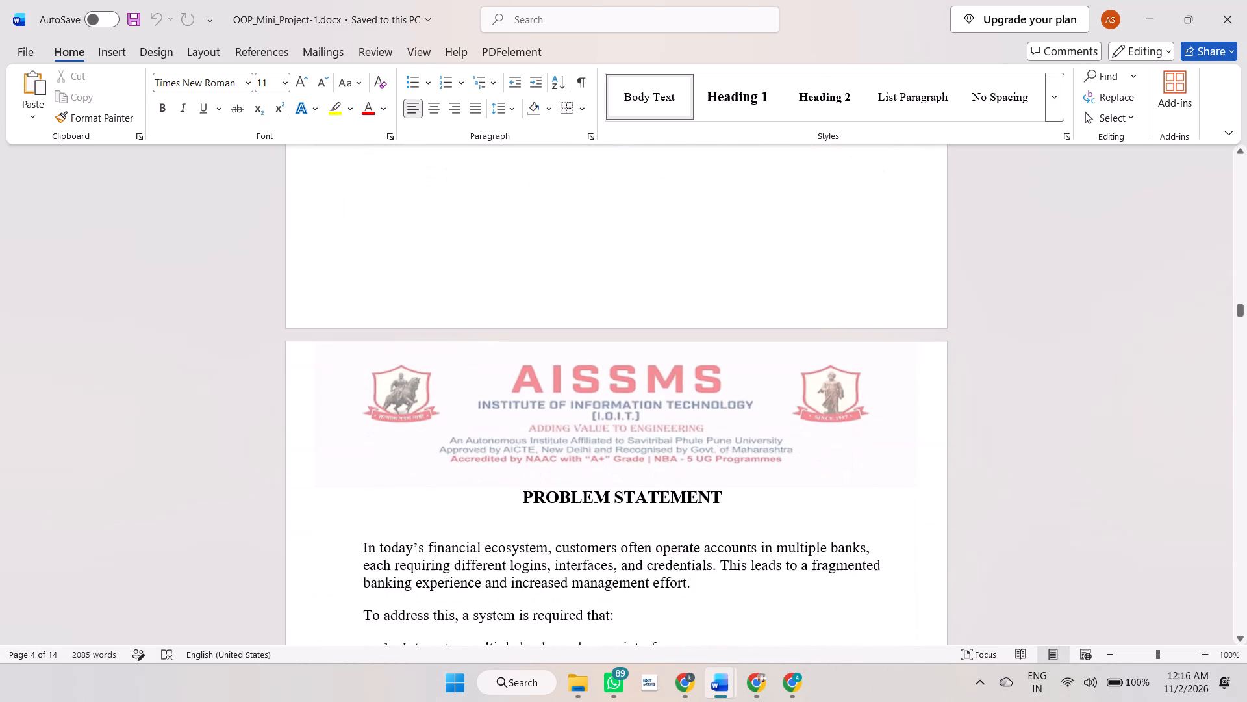
scroll(495, 330, down, 1)
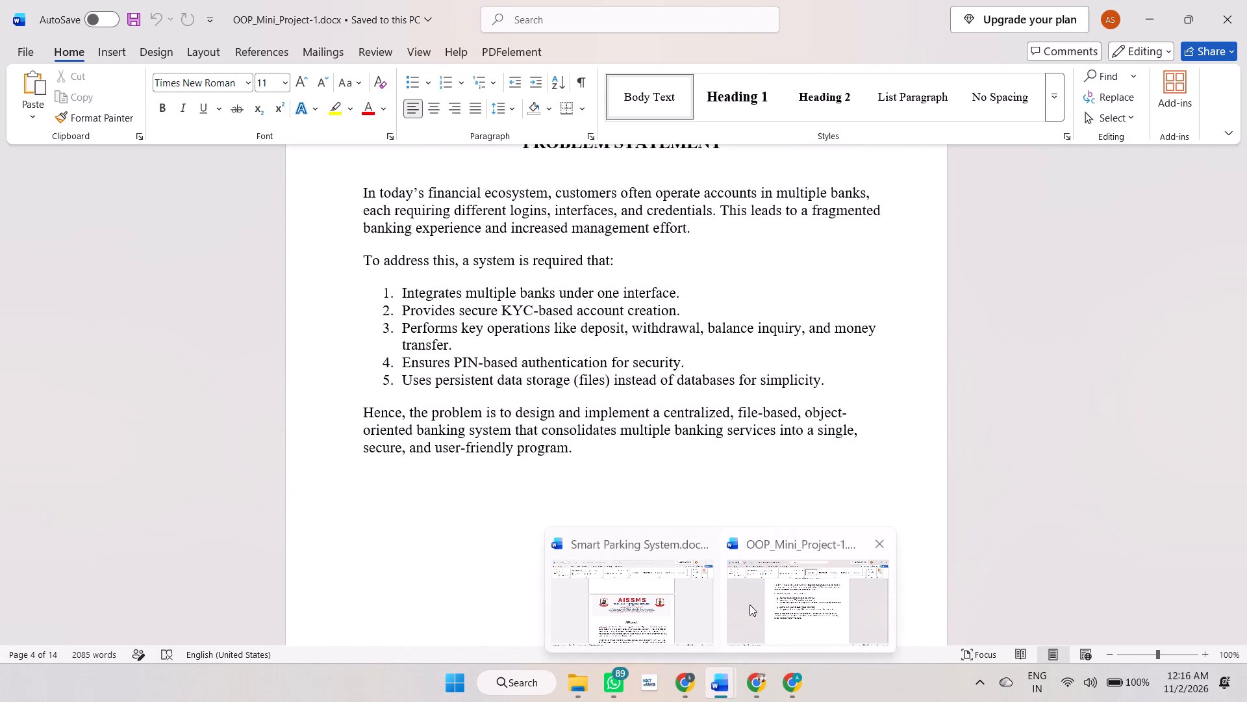
In Smart Parking System.docx, delete backwards from the blank line above the INTRODUCTION heading, insert a new line break there and centre the heading.
click(668, 623)
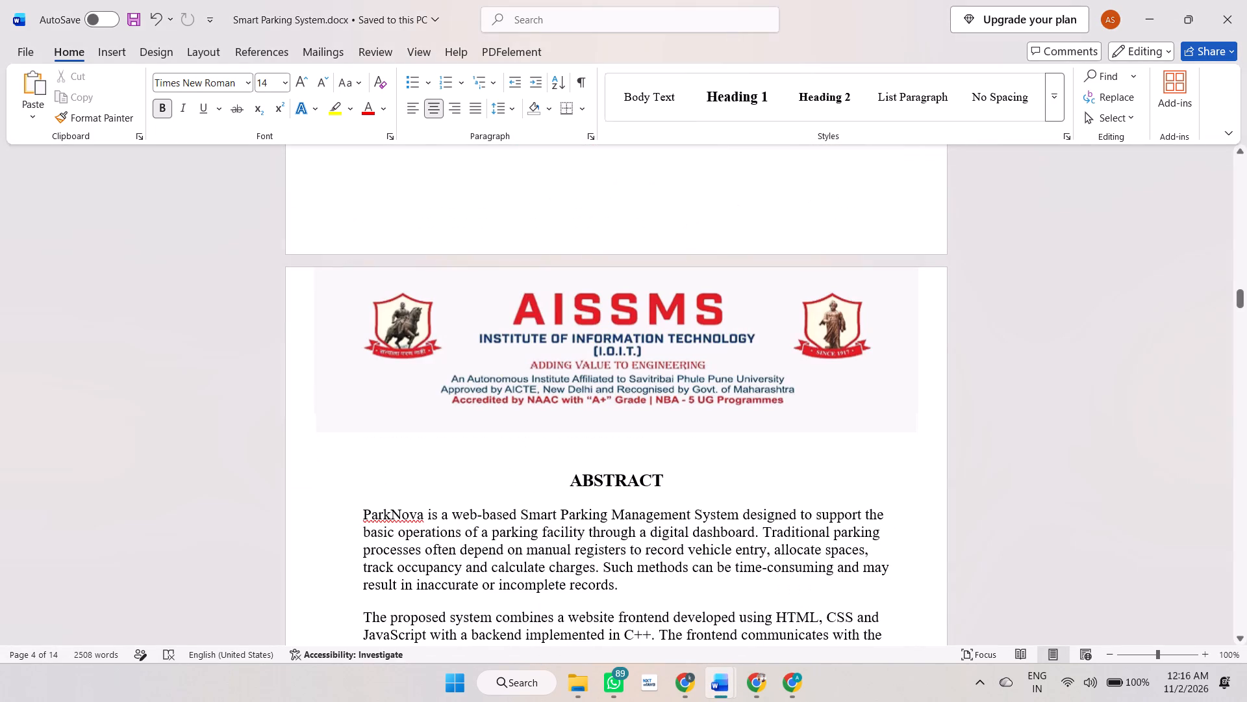
scroll(662, 495, down, 2)
scroll(662, 495, up, 1)
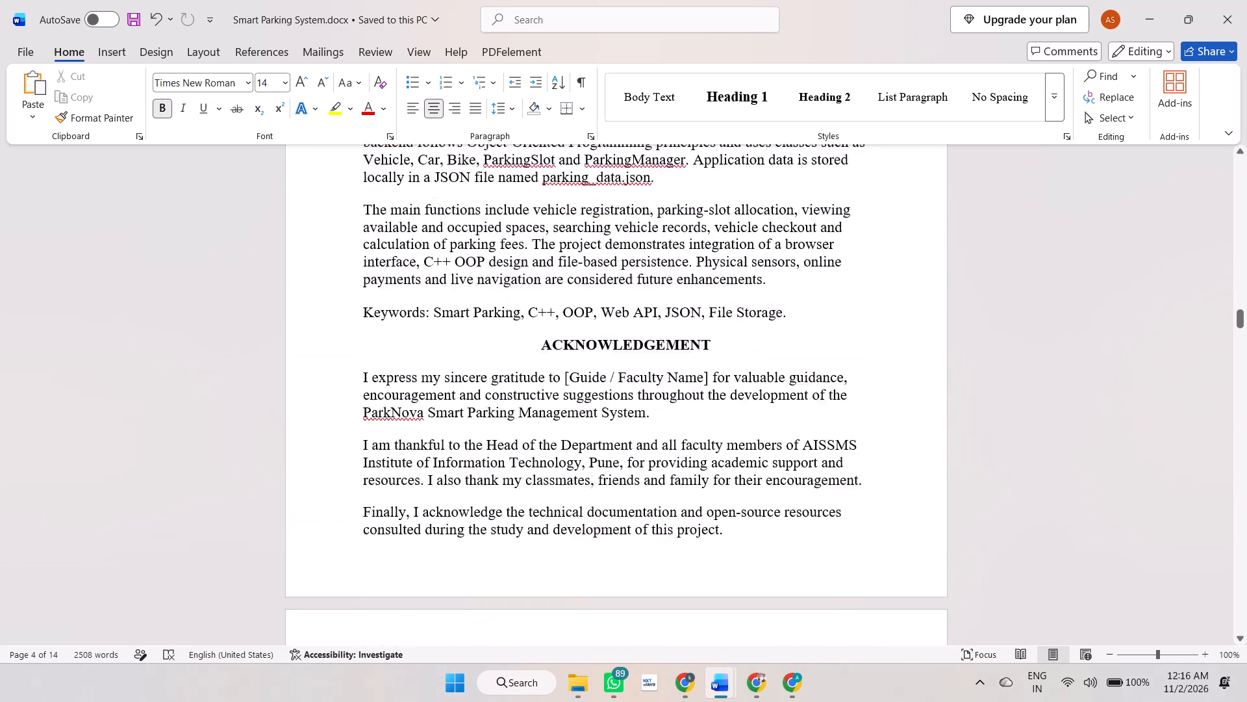
scroll(662, 495, up, 1)
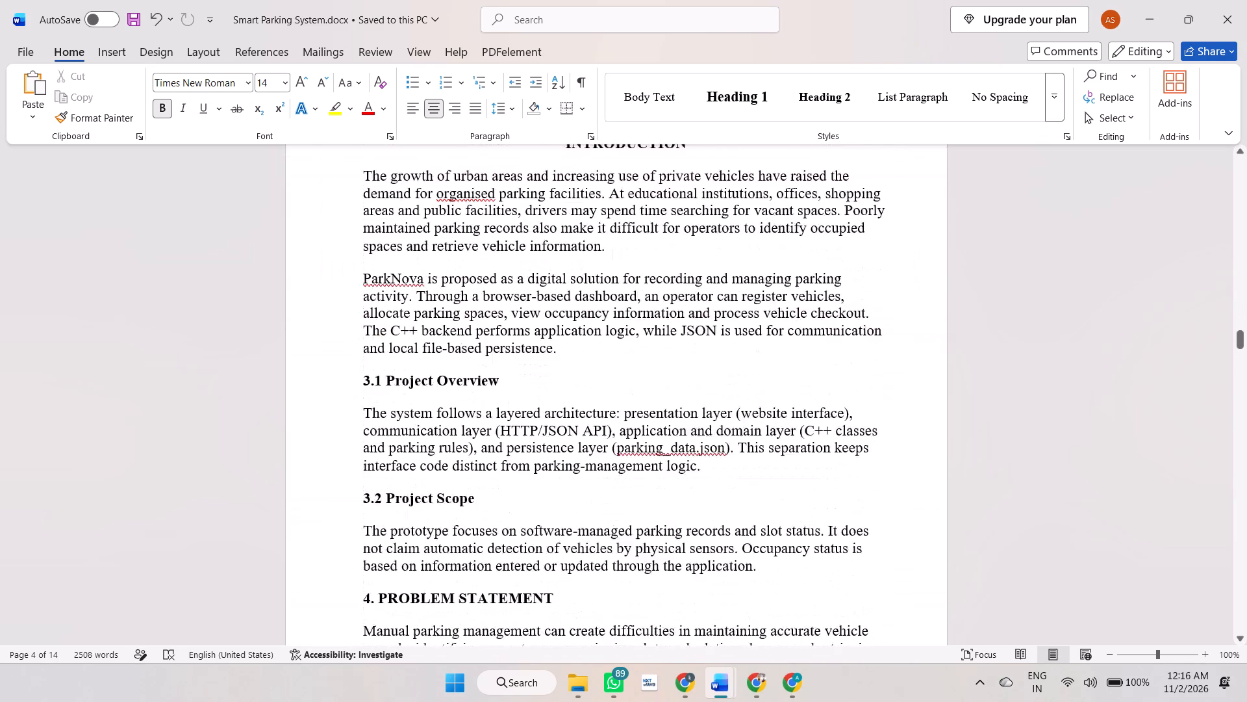
scroll(662, 495, up, 3)
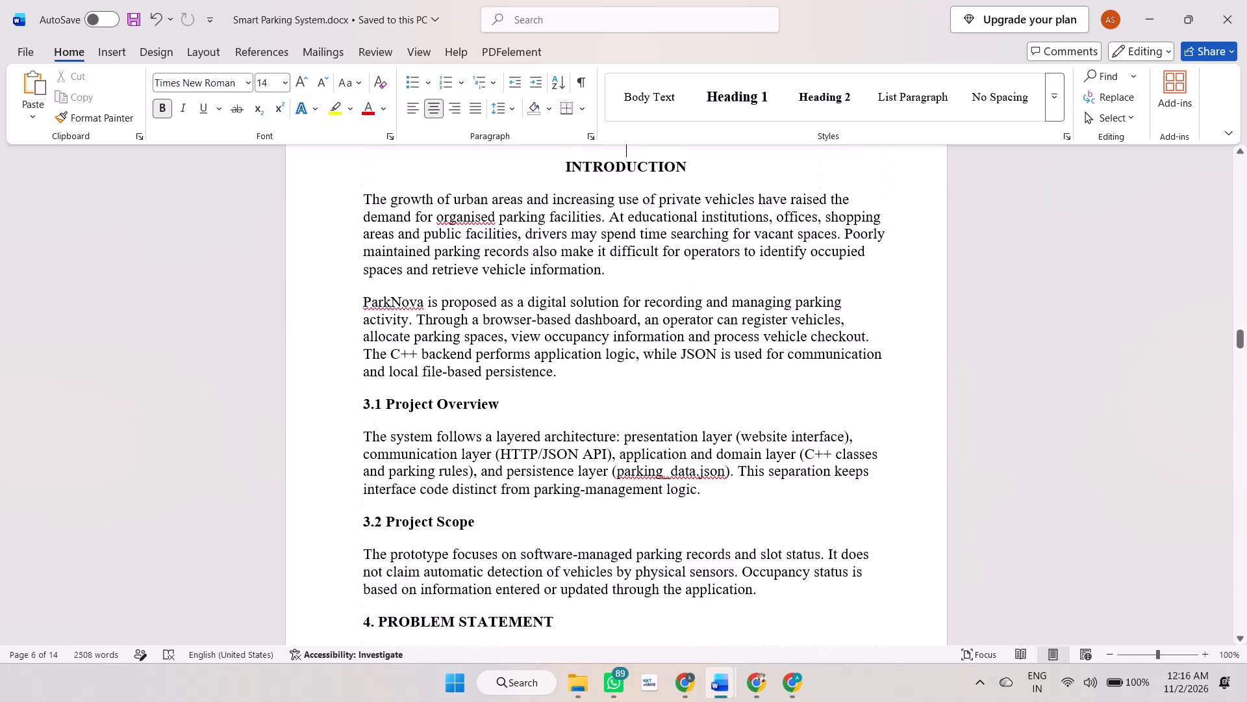
scroll(662, 495, up, 1)
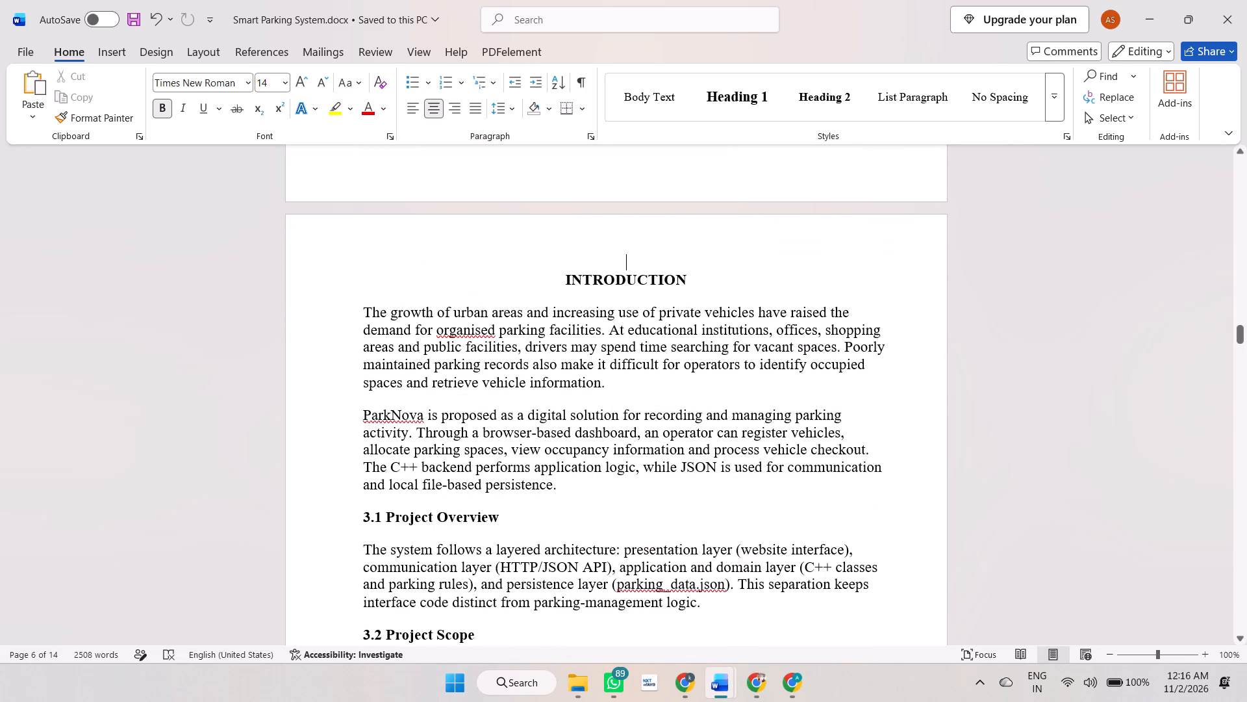
key(BackSpace)
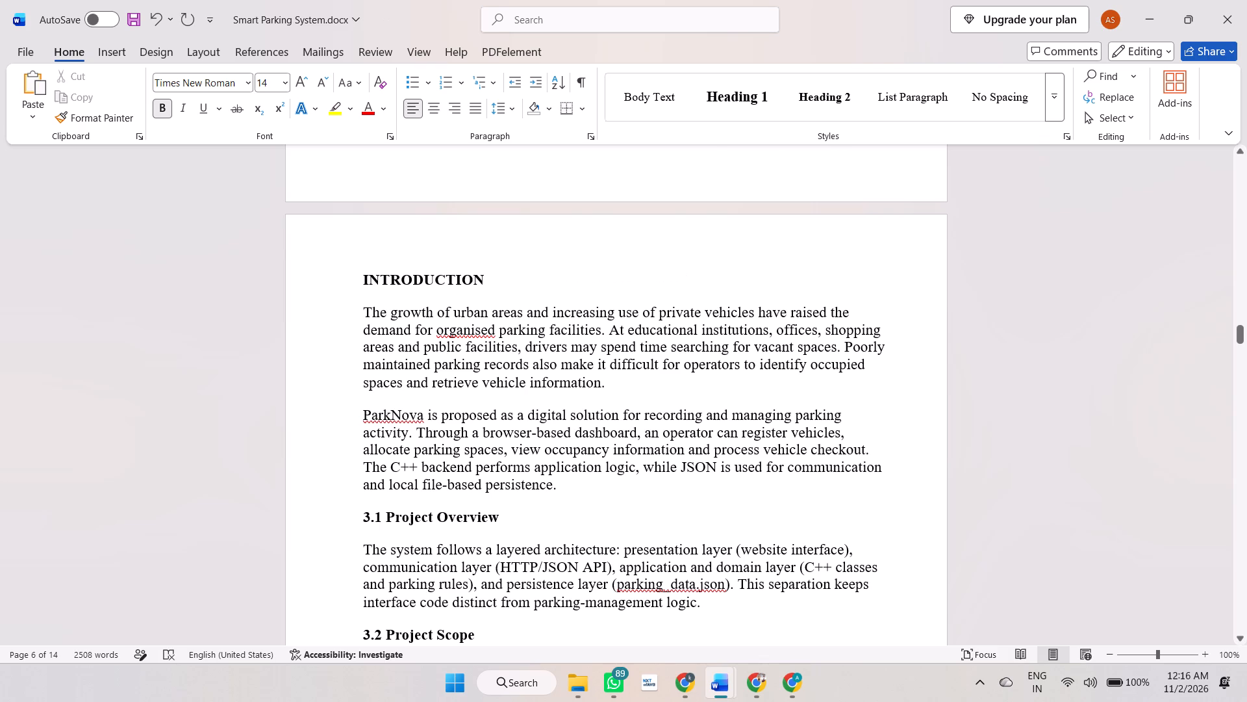
key(BackSpace)
key(Return)
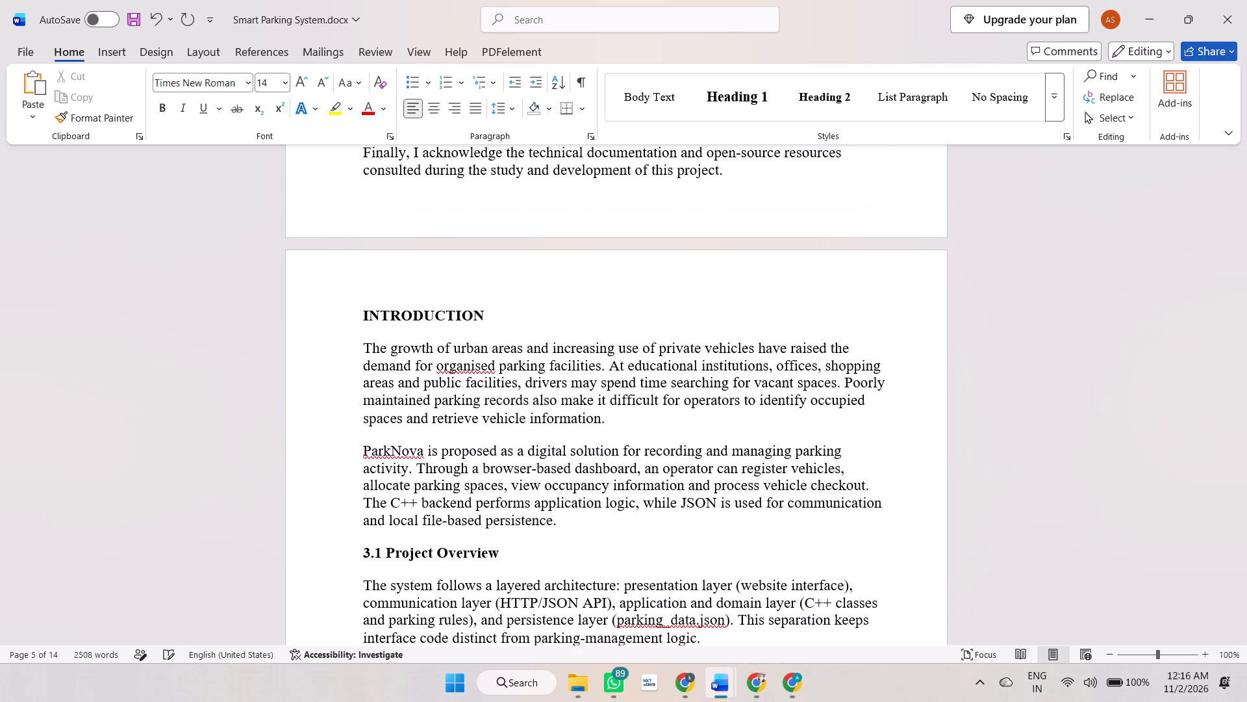
drag(358, 306, 416, 303)
drag(416, 303, 495, 317)
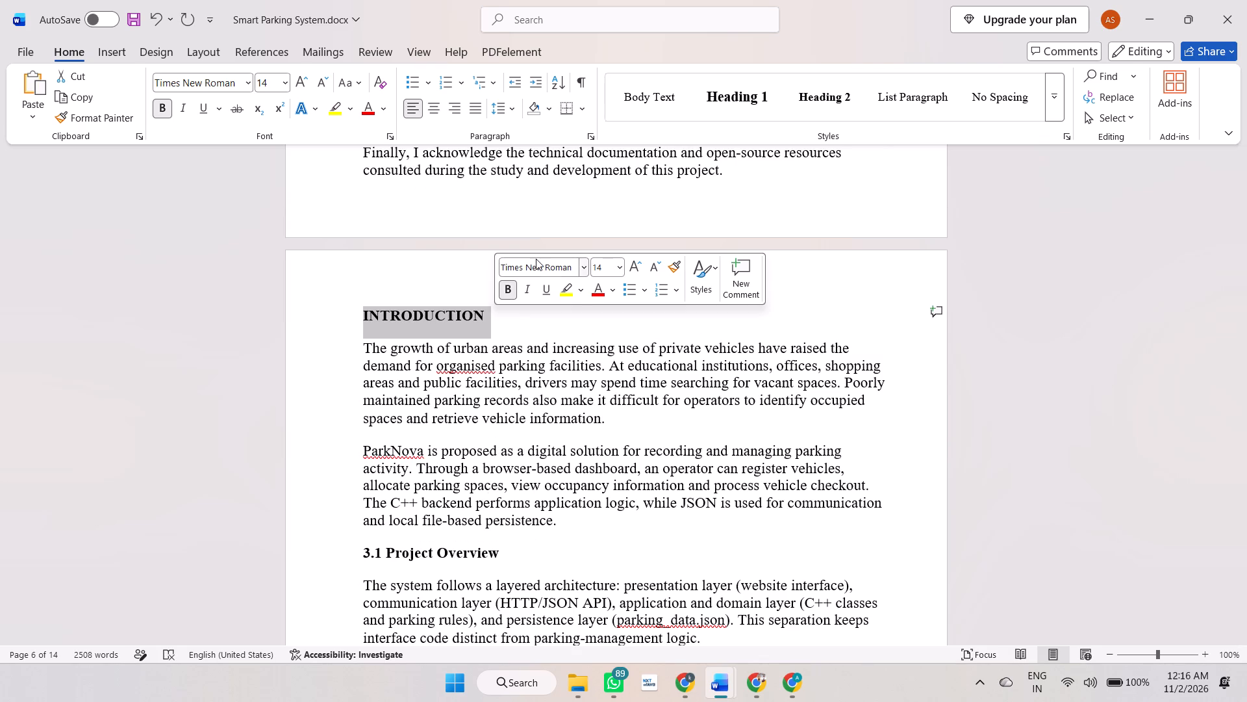
click(433, 103)
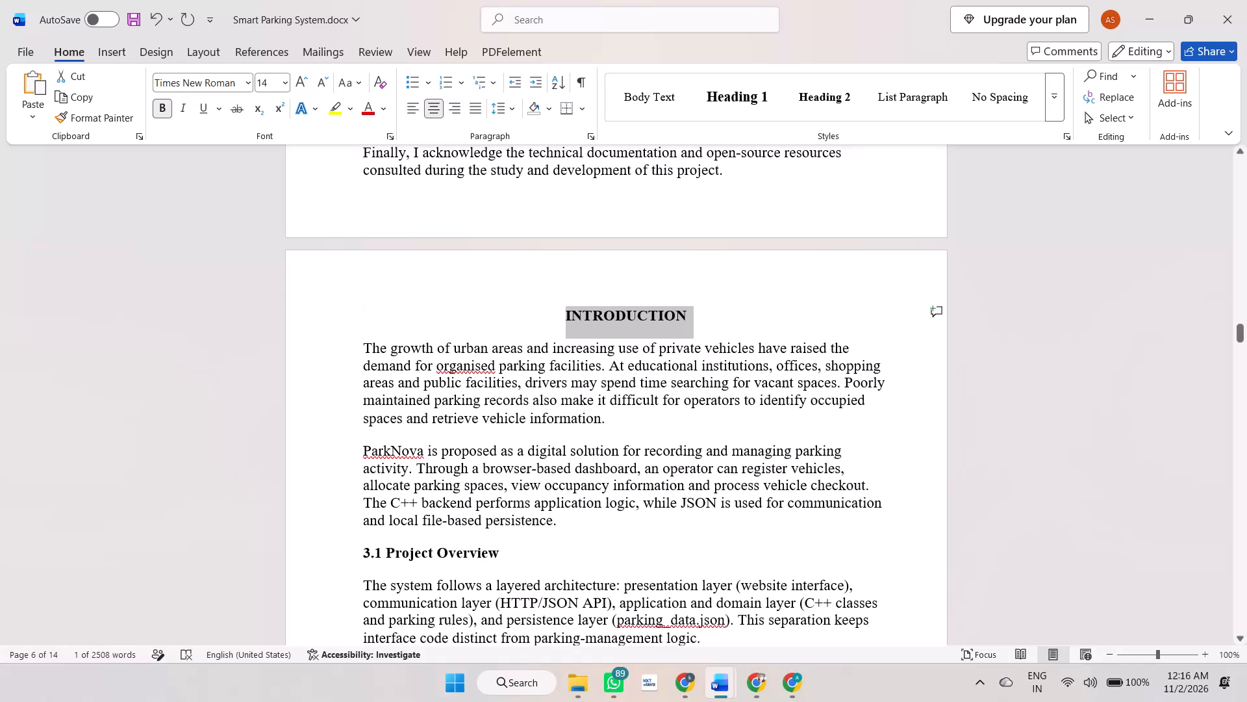
click(497, 279)
scroll(502, 421, down, 1)
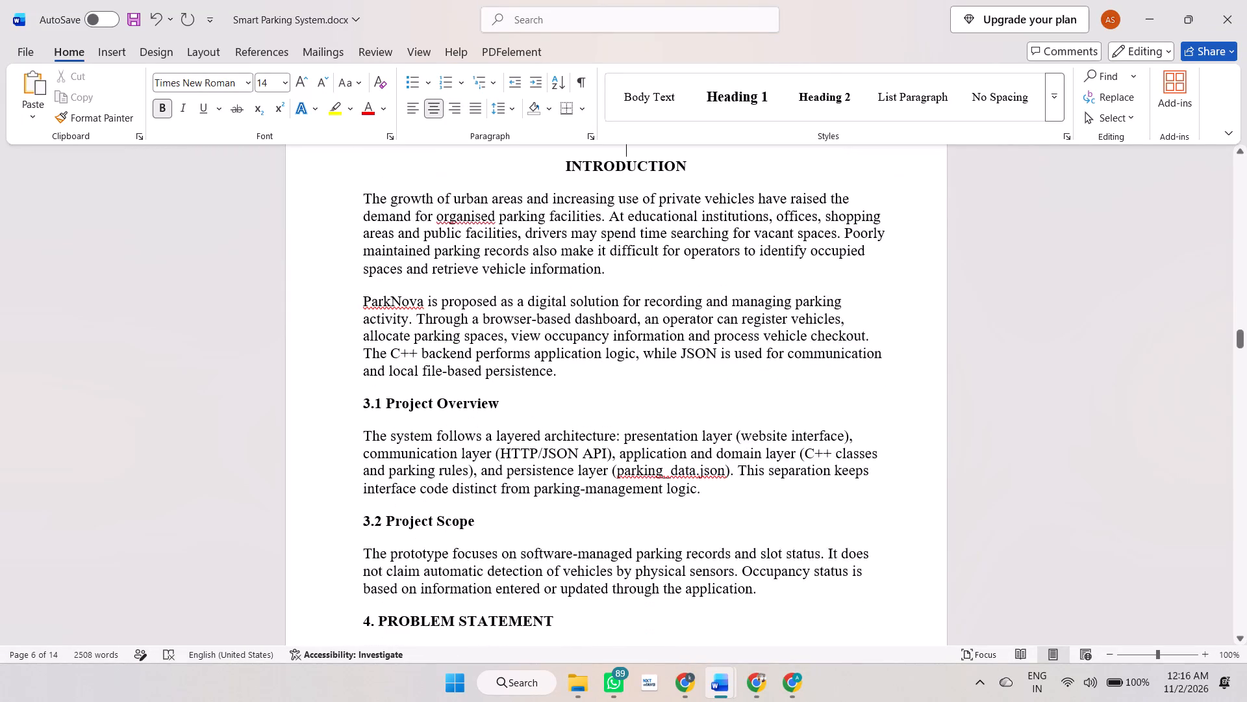
Centre the PROBLEM STATEMENT heading and remove its leading number 4.
scroll(502, 421, down, 1)
click(377, 385)
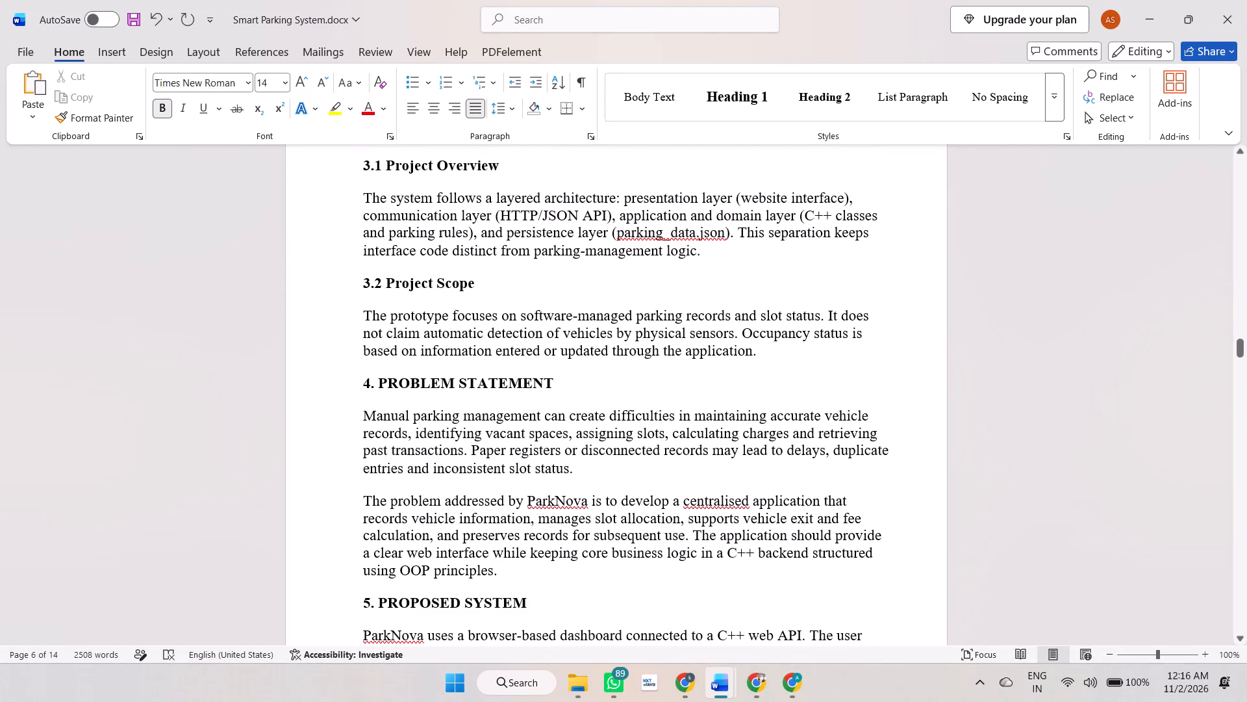
drag(377, 385, 529, 382)
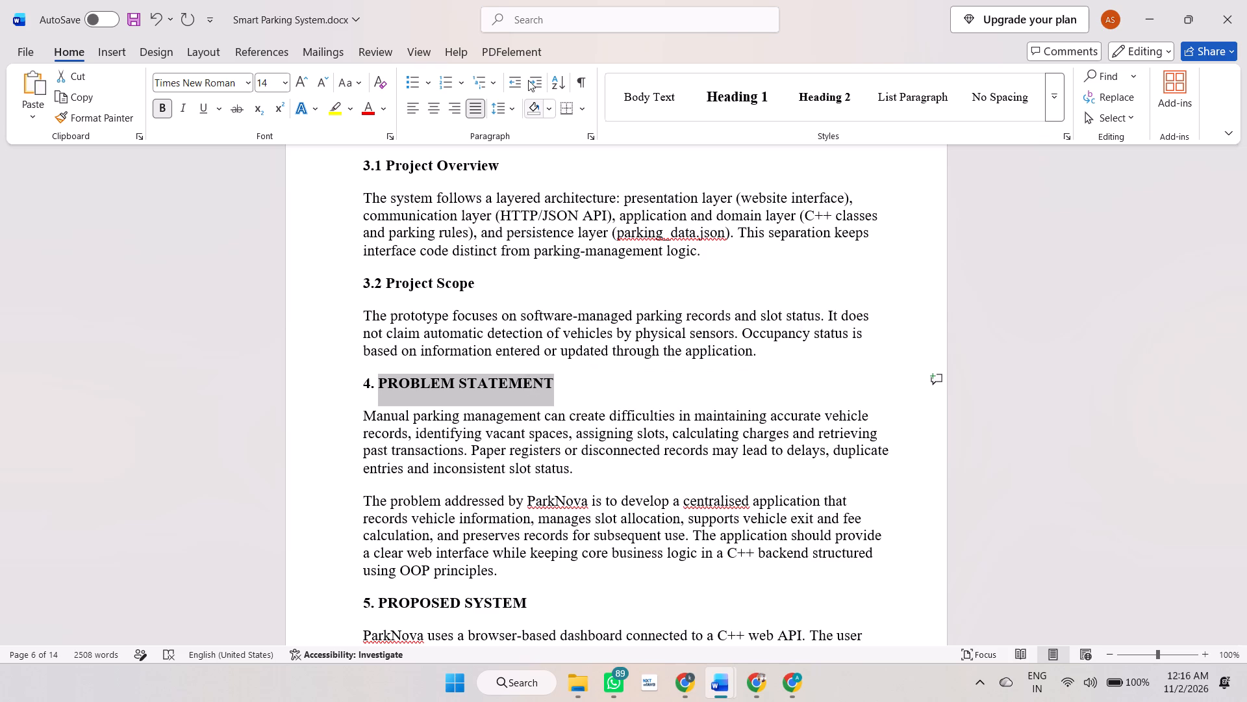
click(436, 107)
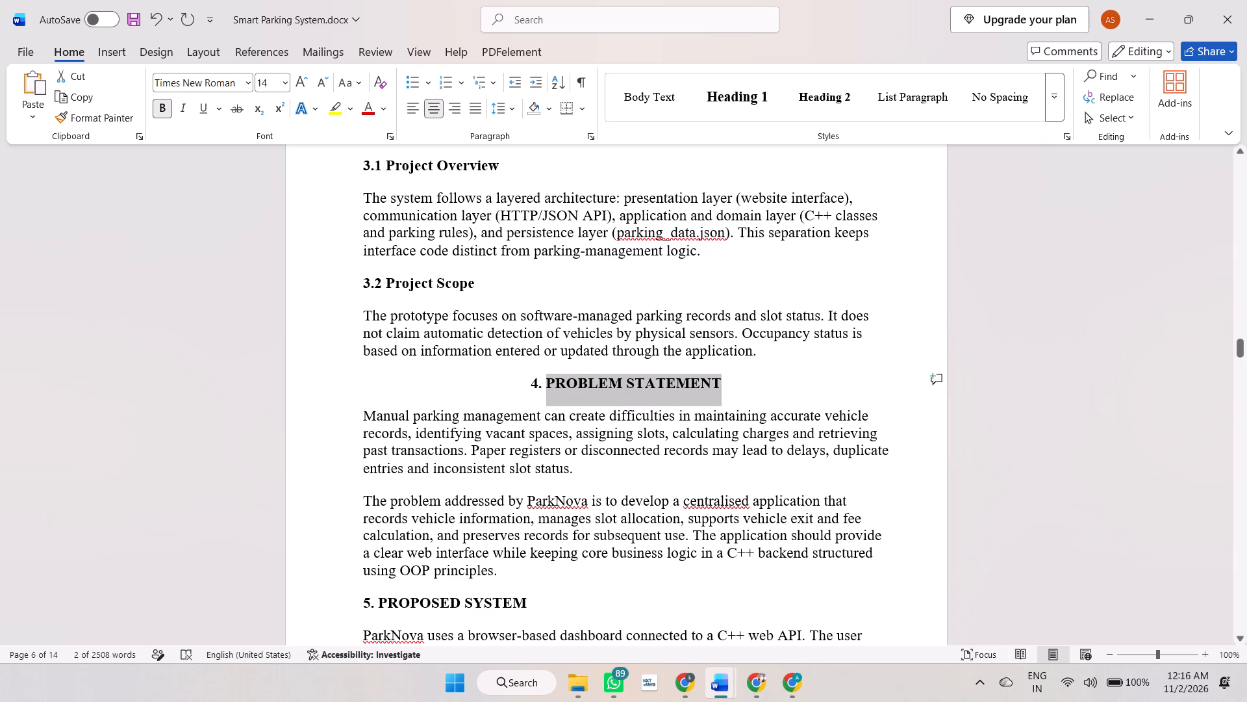
drag(542, 381, 531, 381)
key(BackSpace)
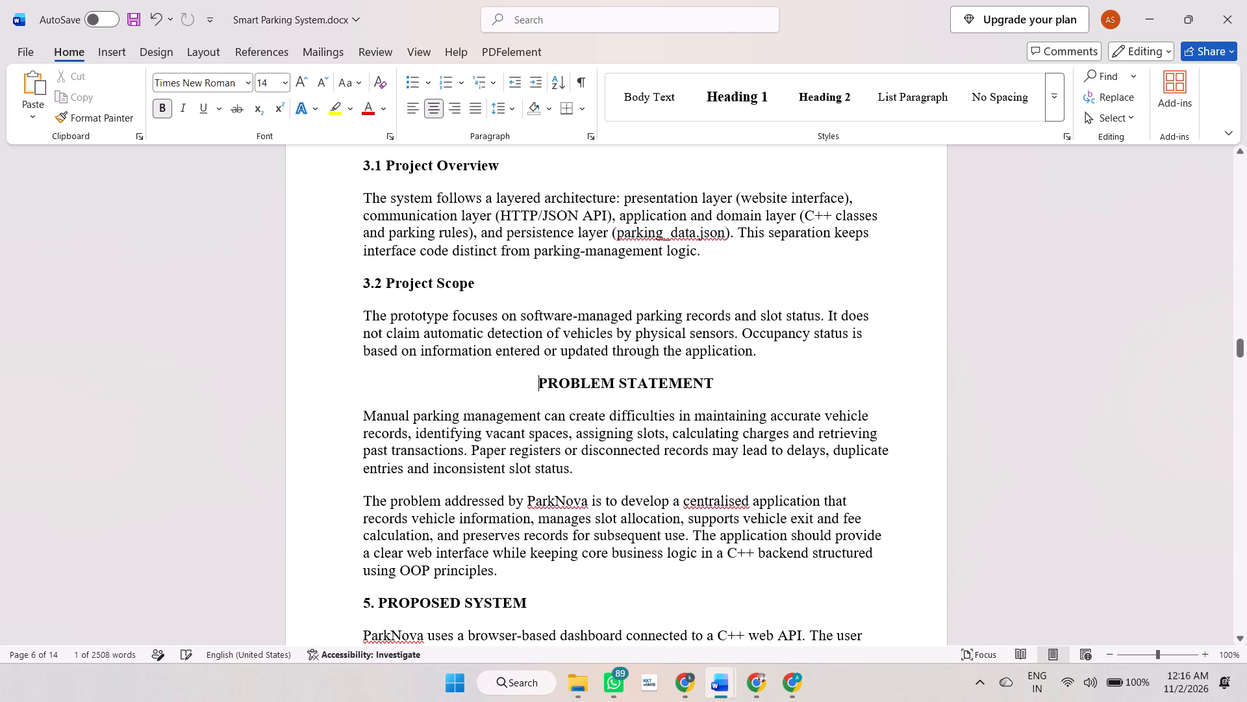
drag(531, 381, 740, 378)
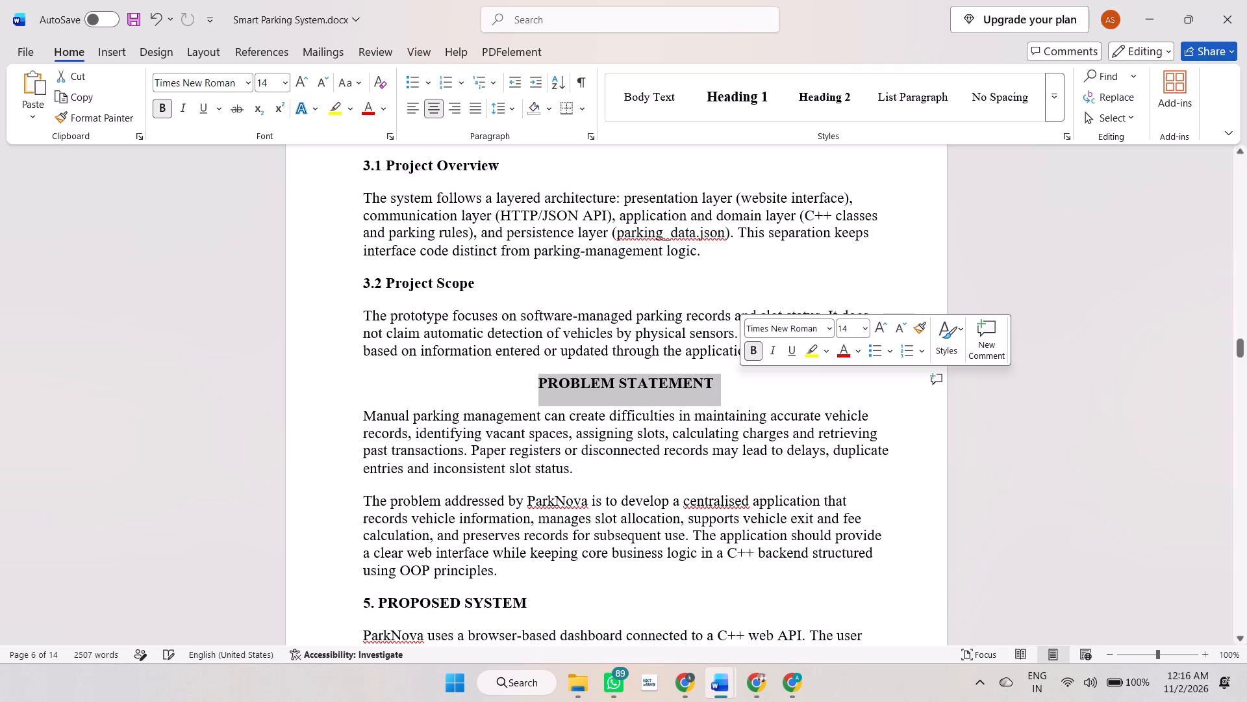
click(440, 107)
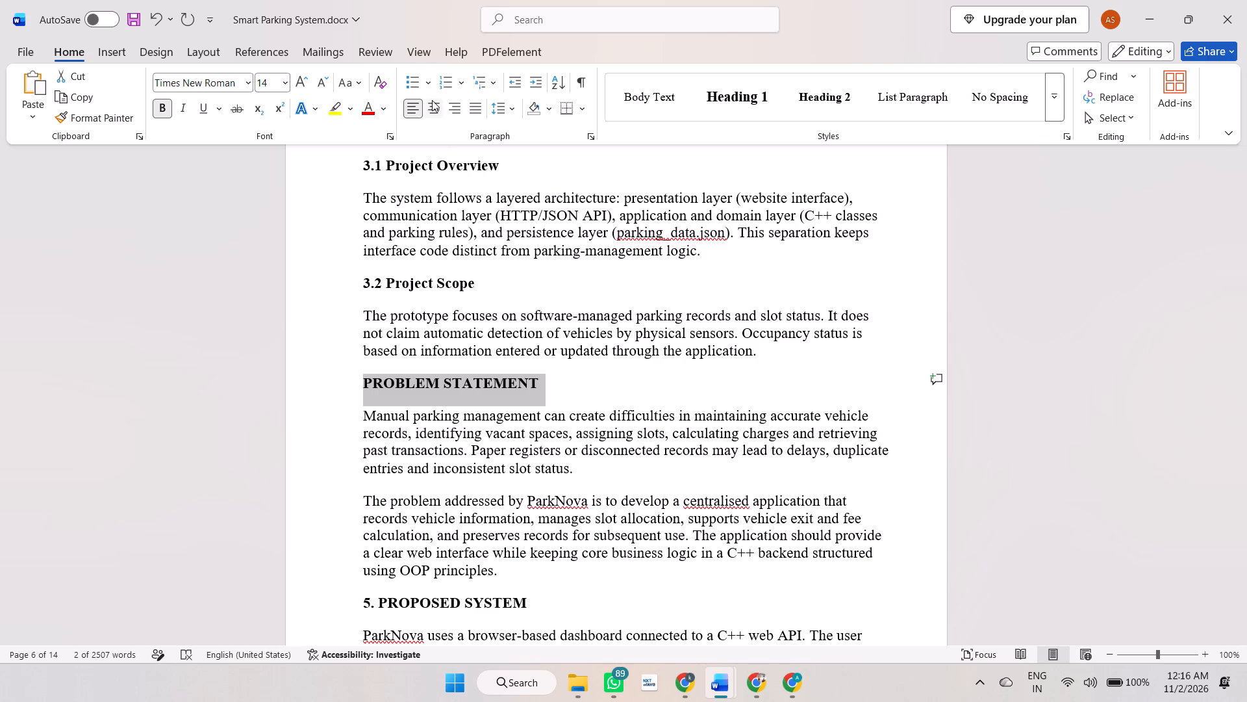
click(432, 100)
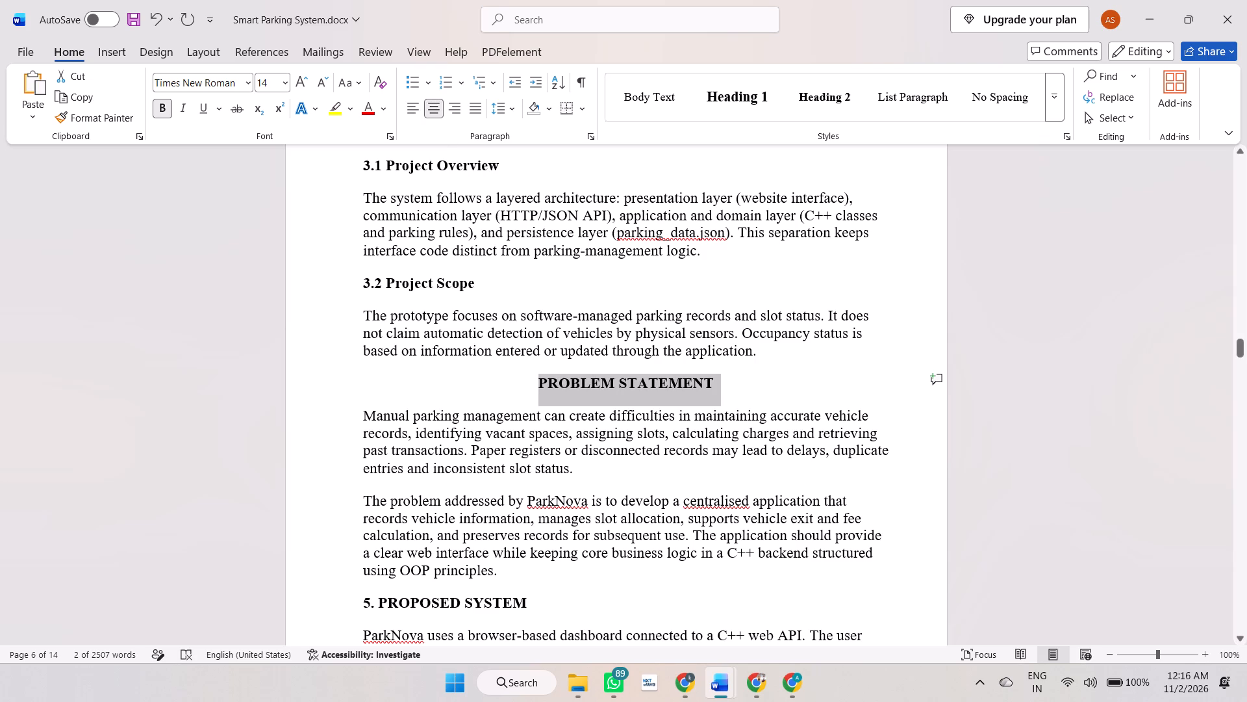
Insert line breaks before the PROBLEM STATEMENT heading until it starts at the top of a new page.
click(532, 383)
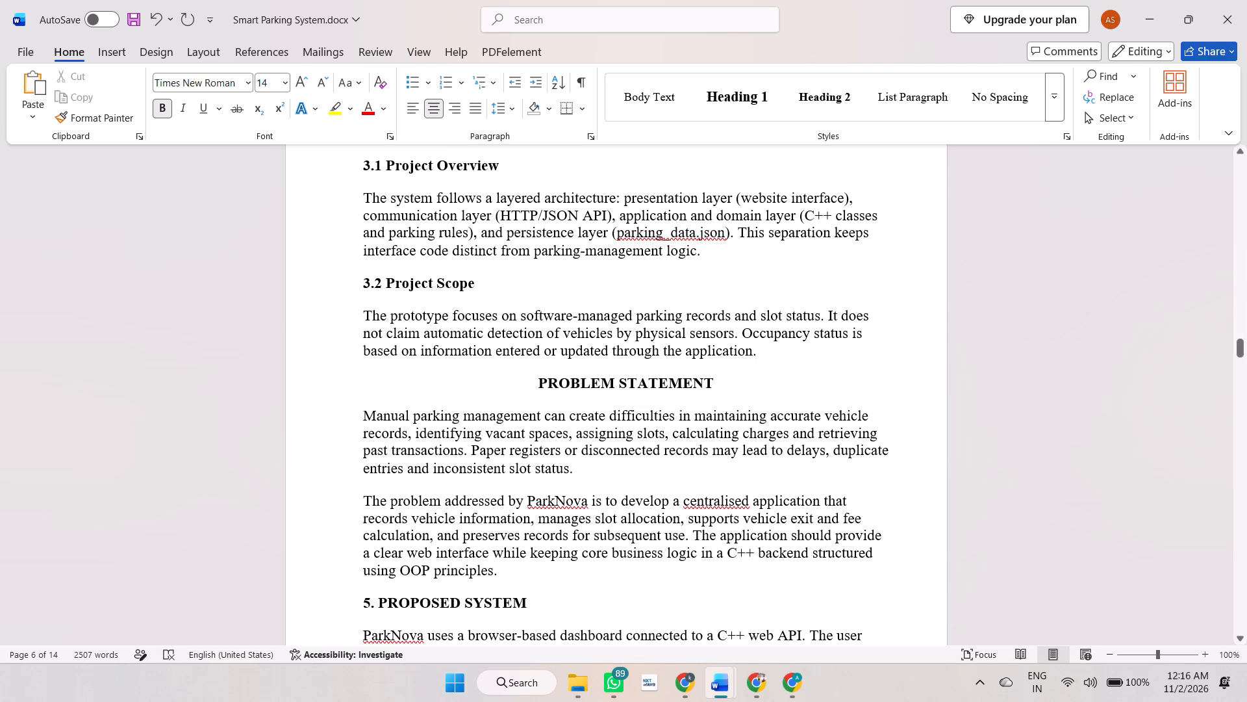
key(shift+Return)
key(shift+Return)
key(shift+Return)
key(shift+Return)
key(shift+Return)
key(shift+Return)
key(shift+Return)
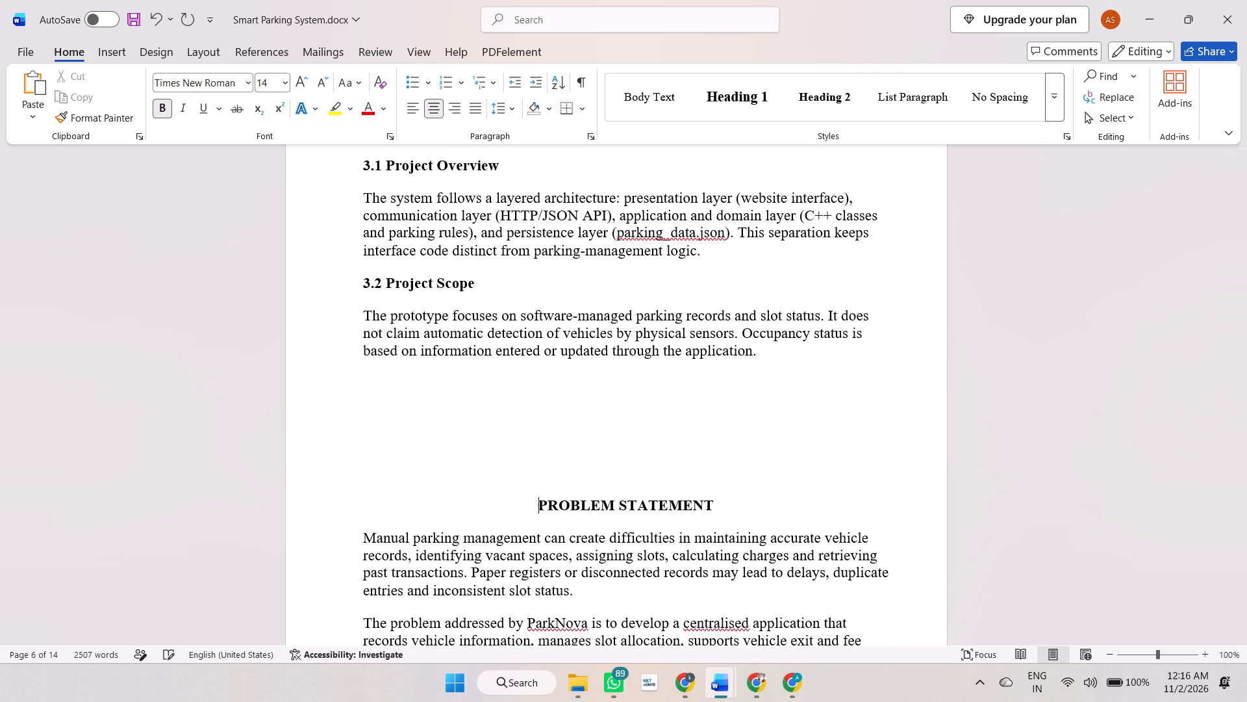
key(shift+Return)
key(shift+Return)
key(shift+Return)
key(shift+Return)
key(shift+Return)
key(shift+Return)
key(shift+Return)
key(shift+Return)
key(shift+Return)
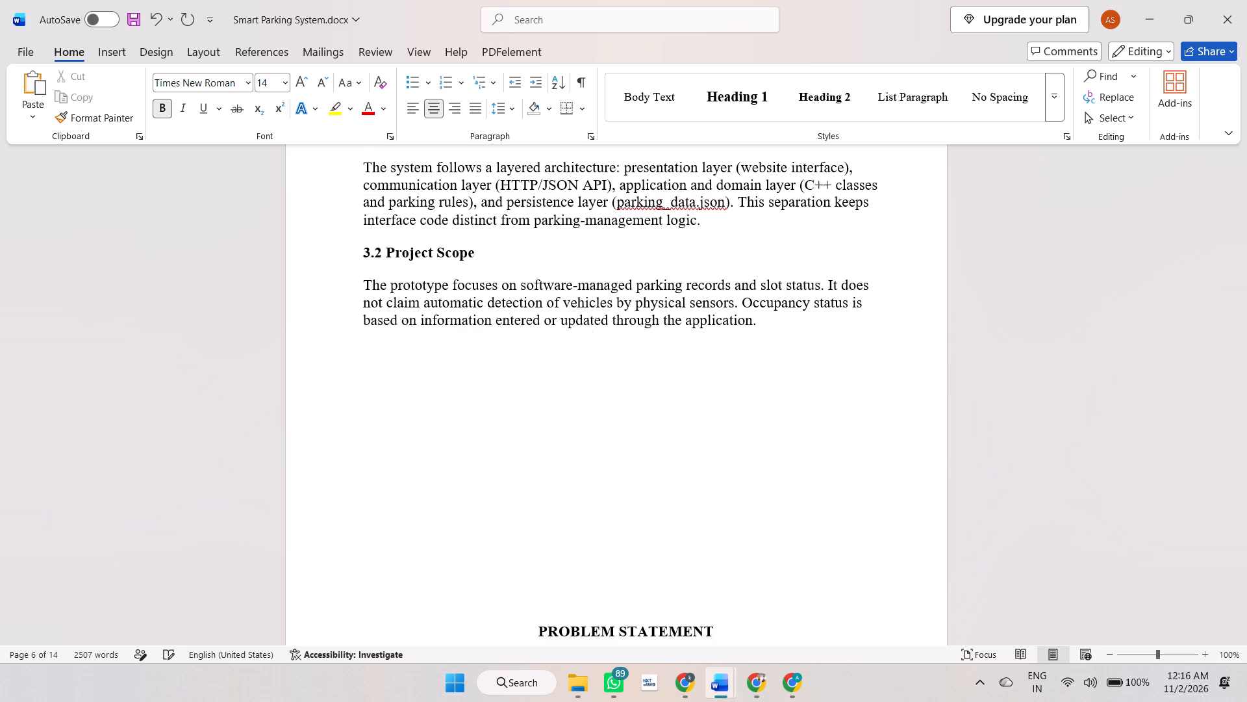
key(shift+Return)
key(shift+Return)
key(shift+Return)
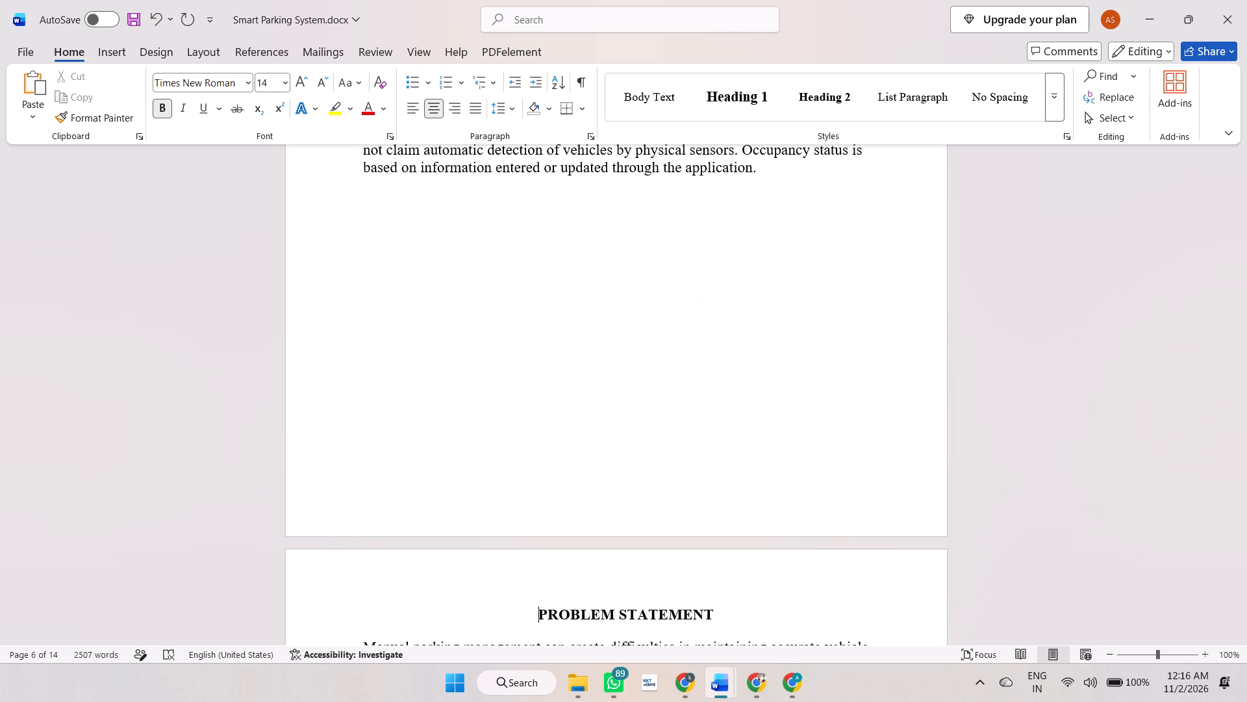
Correct the flagged word "organised" to the suggested spelling "organized" in the first INTRODUCTION paragraph.
scroll(545, 342, up, 1)
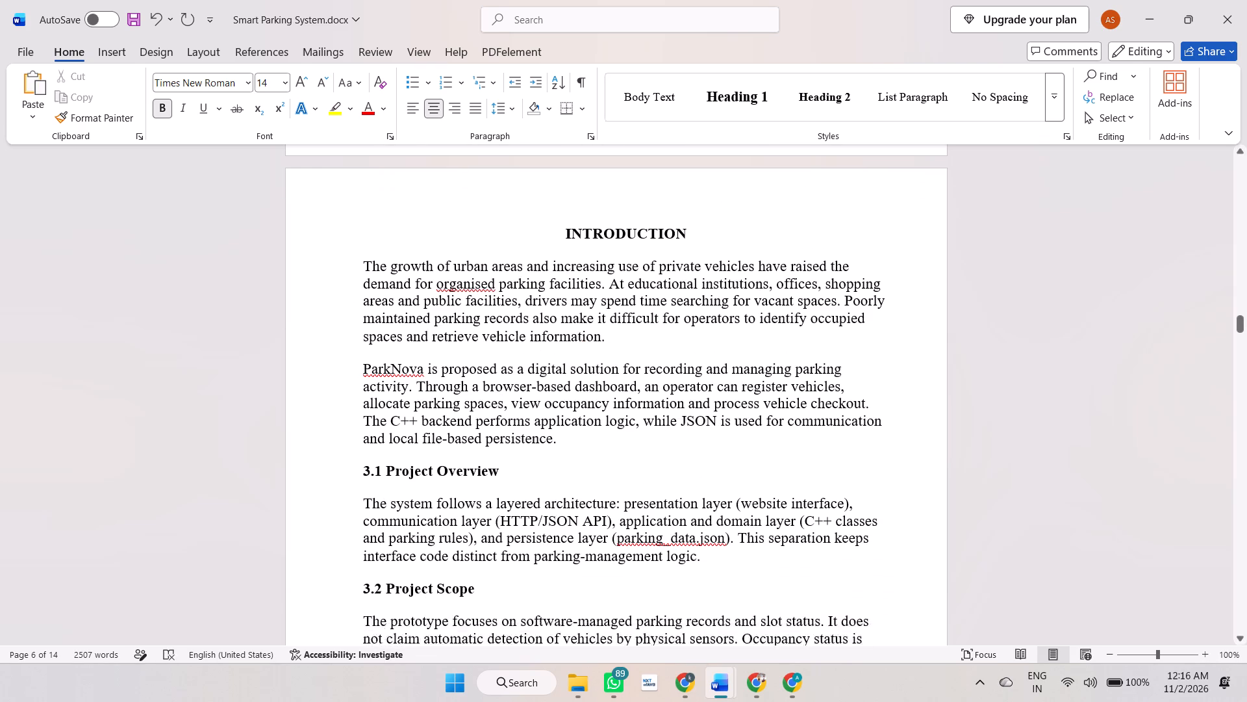
scroll(545, 342, up, 2)
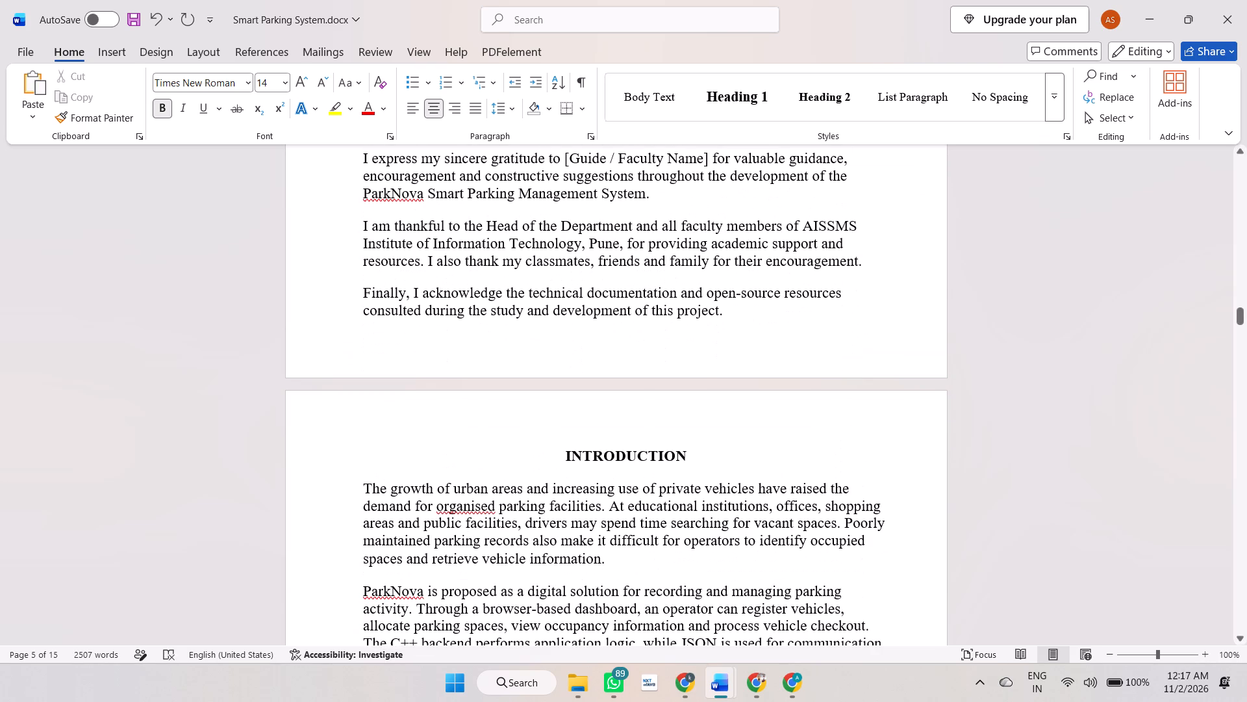
click(492, 504)
right_click(492, 504)
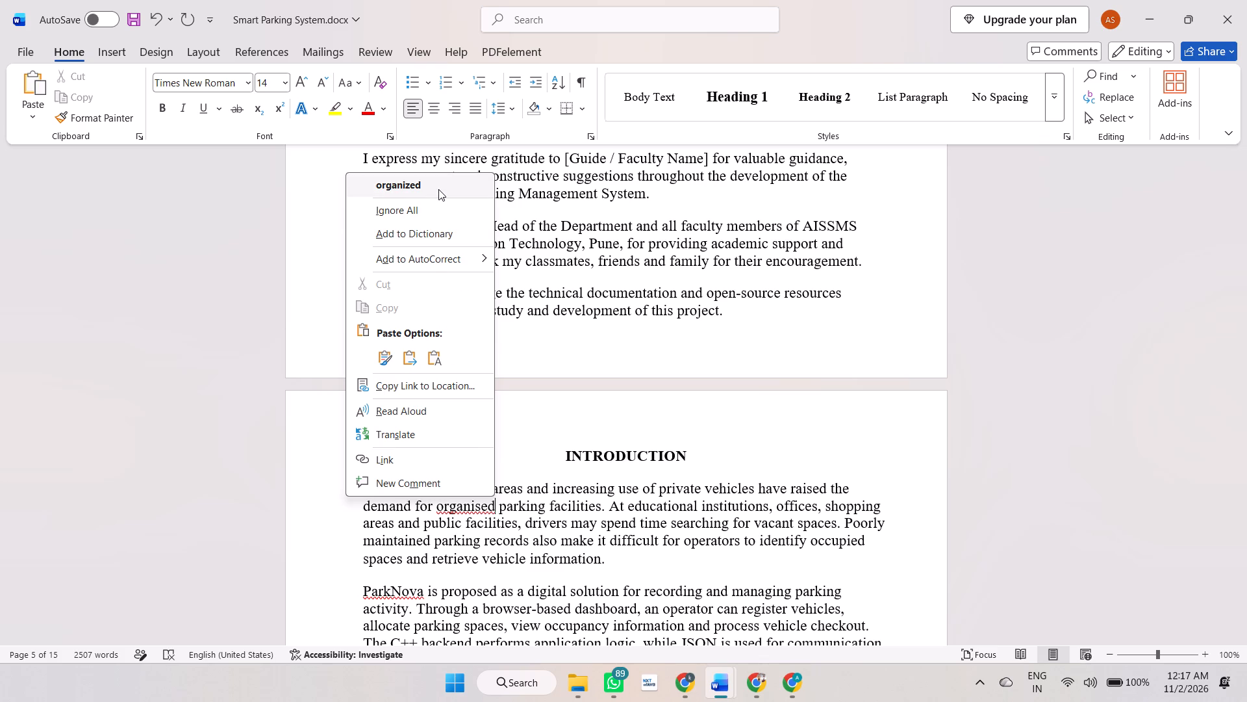
click(438, 189)
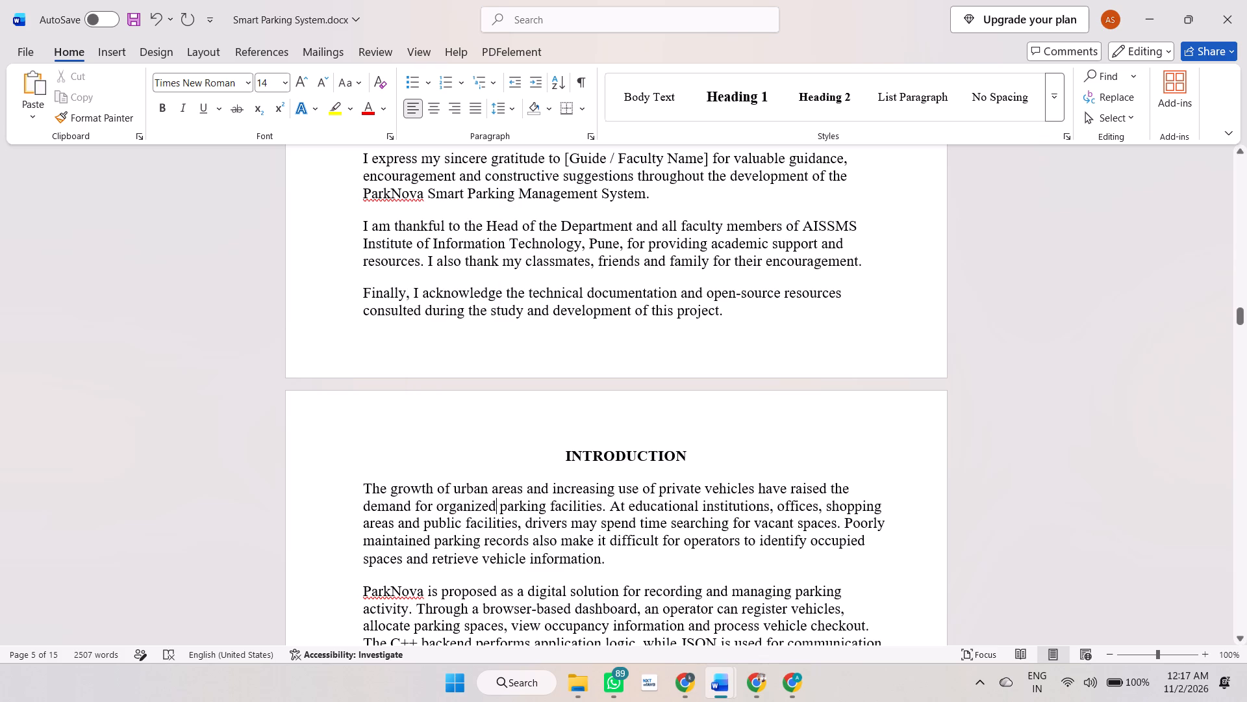
Review the front pages back to the cover, compare them with the cover of OOP_Mini_Project-1.docx, and return to Smart Parking System.docx.
scroll(498, 356, up, 2)
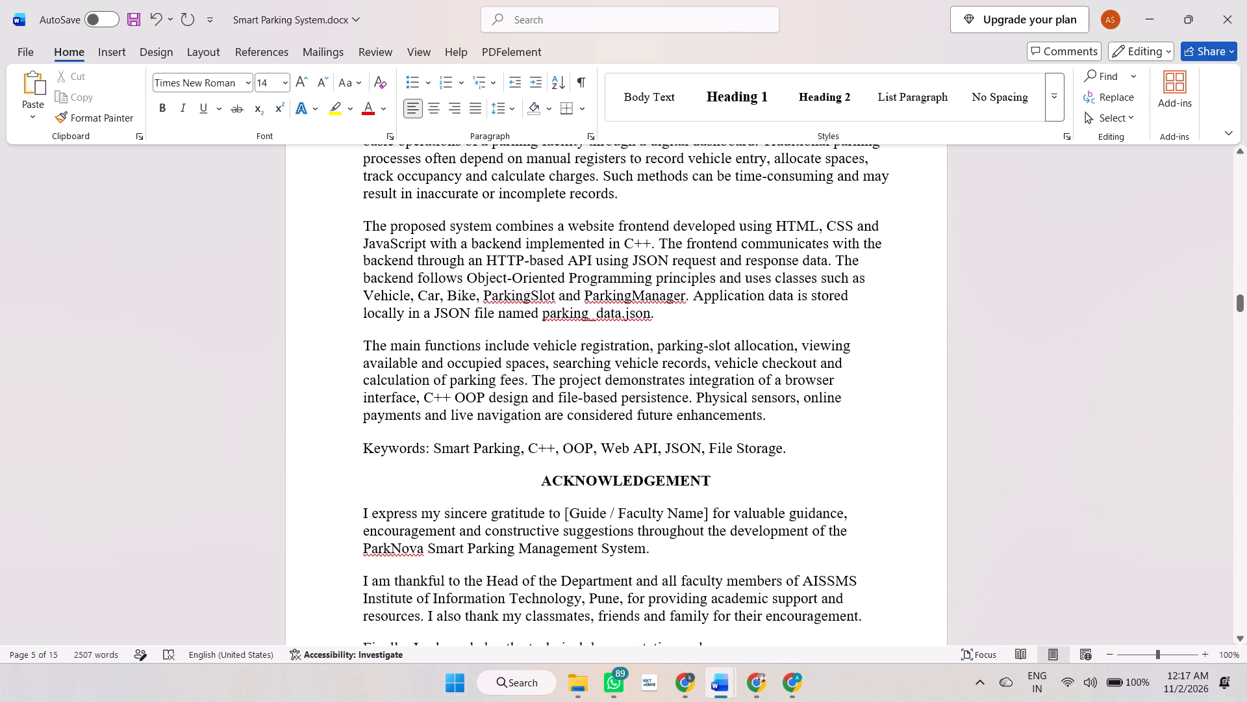
scroll(562, 341, up, 2)
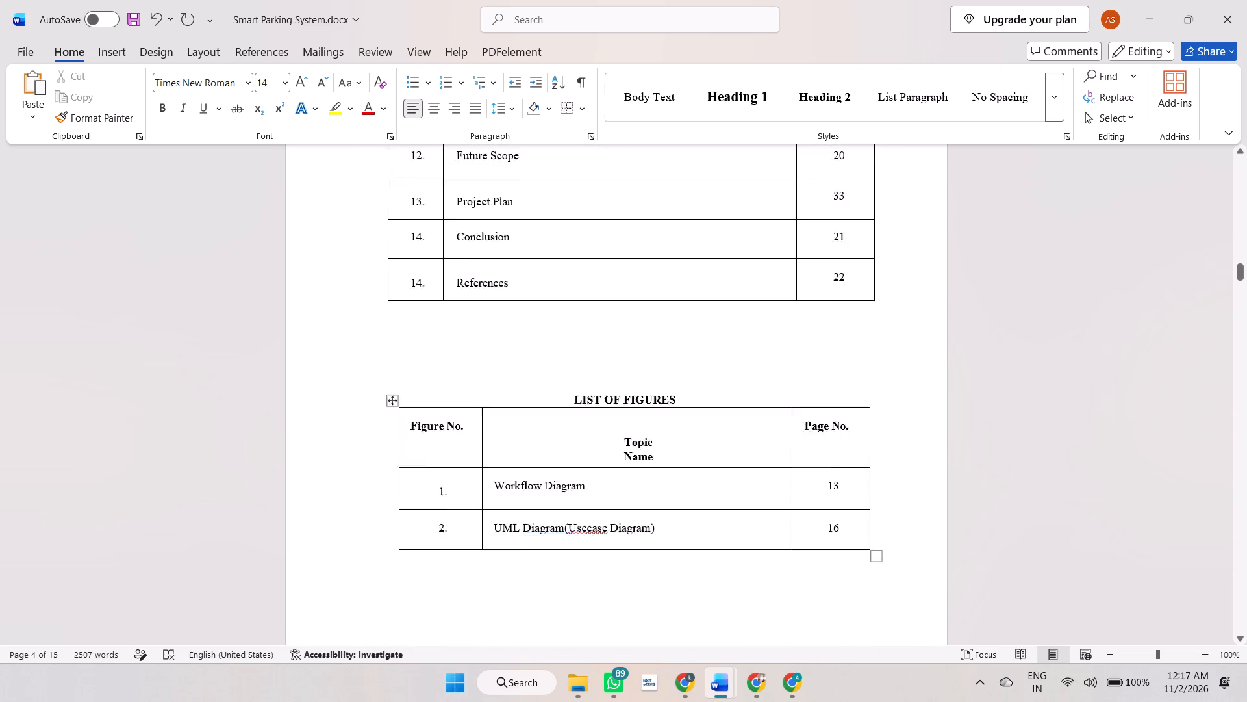
scroll(562, 341, up, 1)
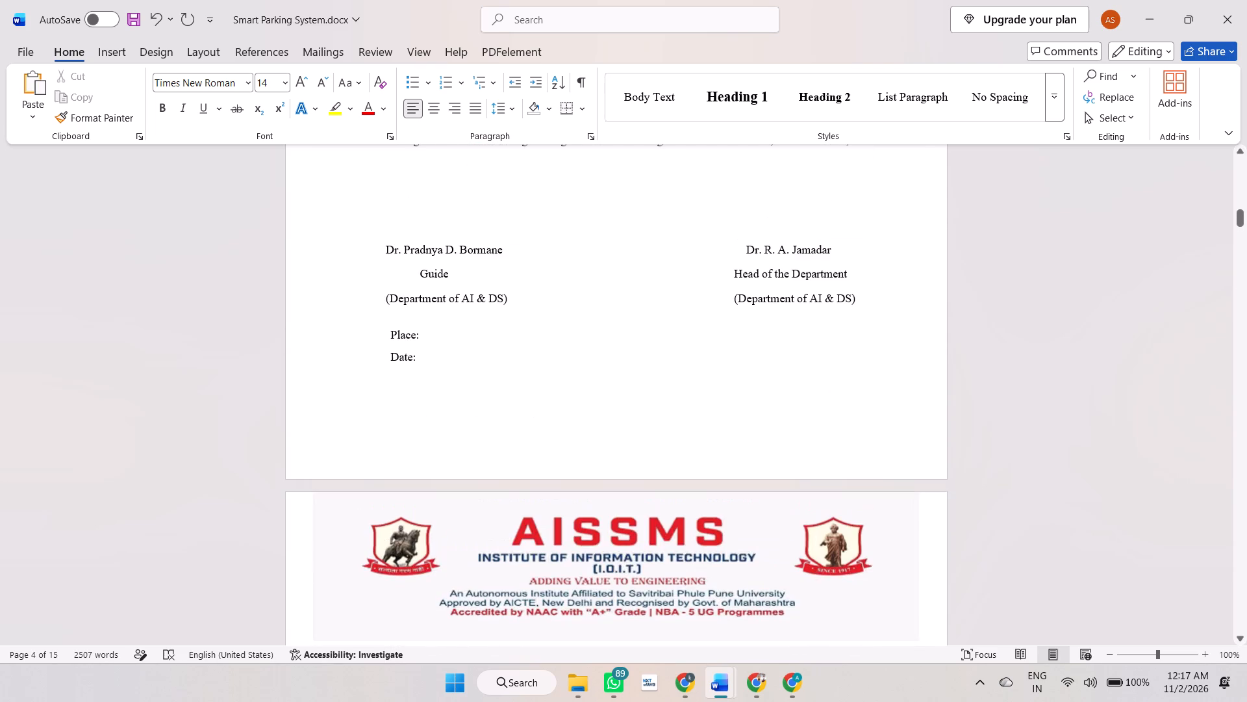
scroll(562, 341, up, 2)
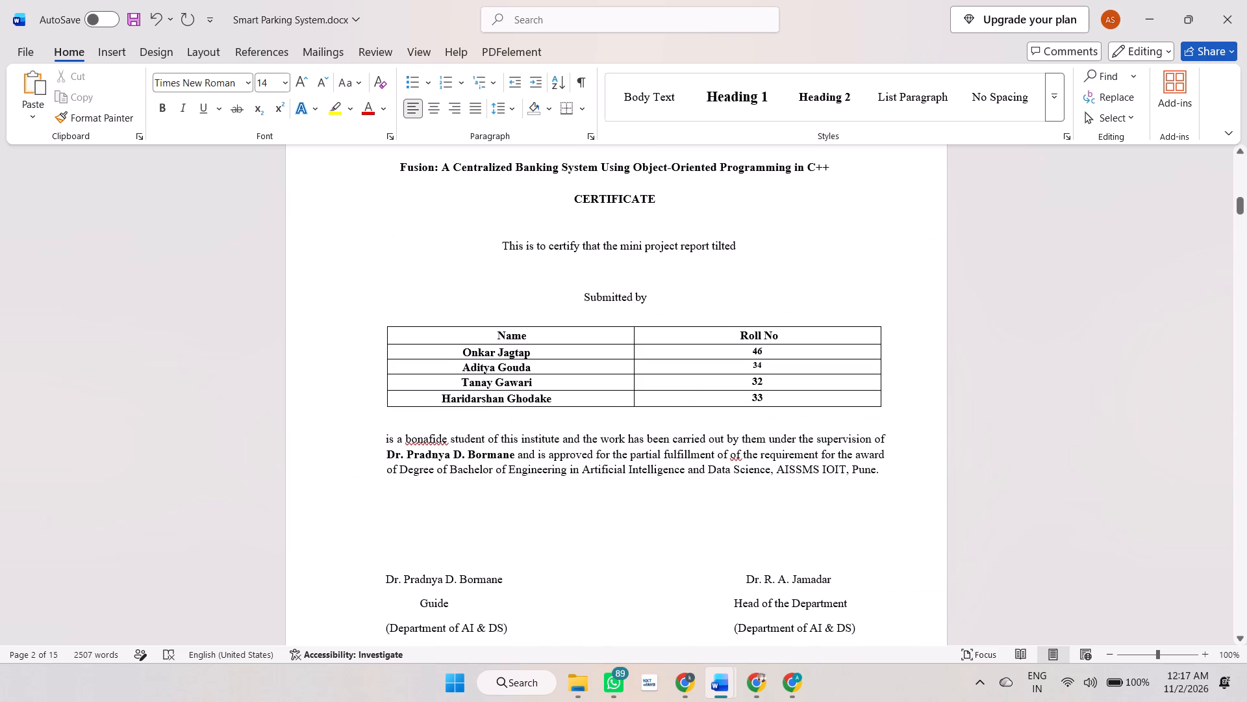
scroll(562, 341, up, 1)
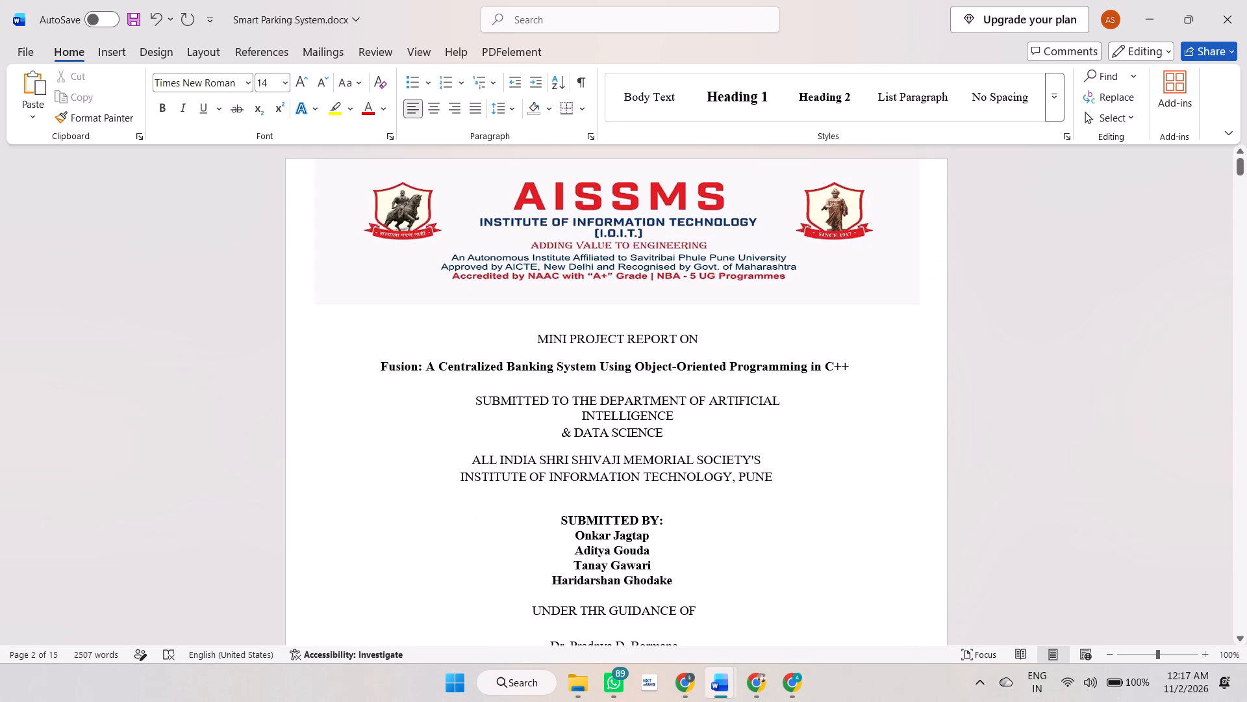
scroll(562, 341, up, 1)
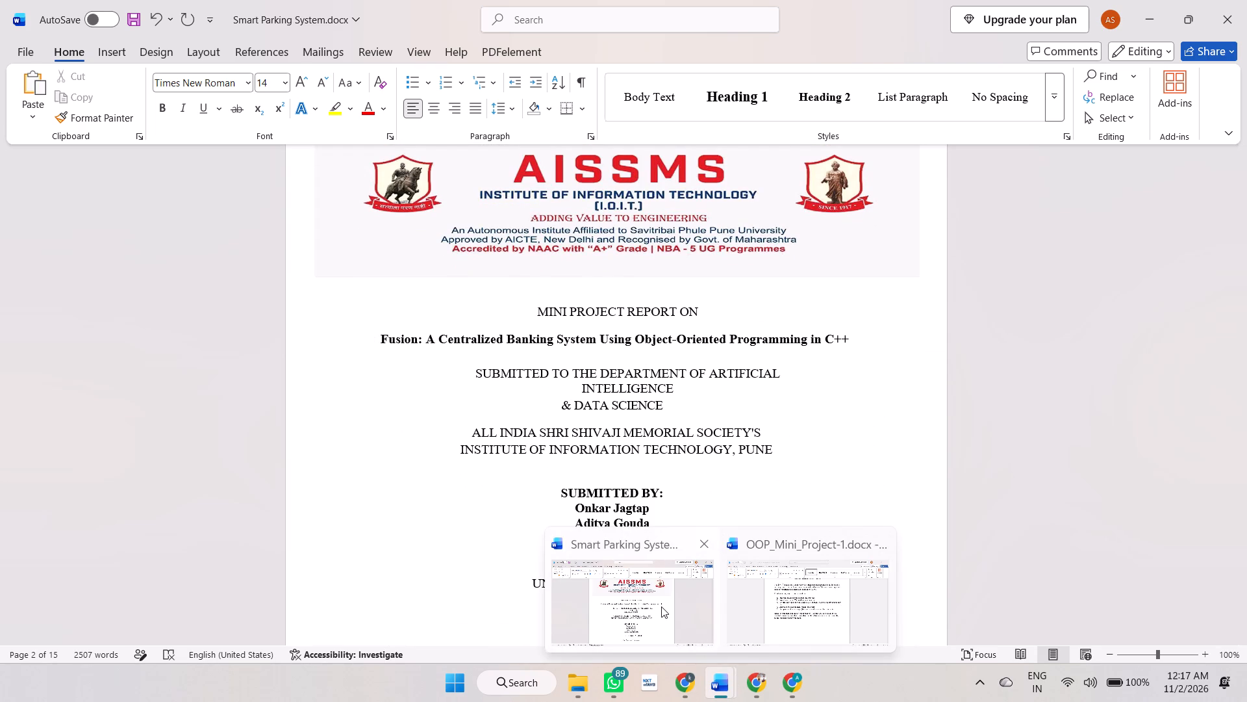
click(748, 597)
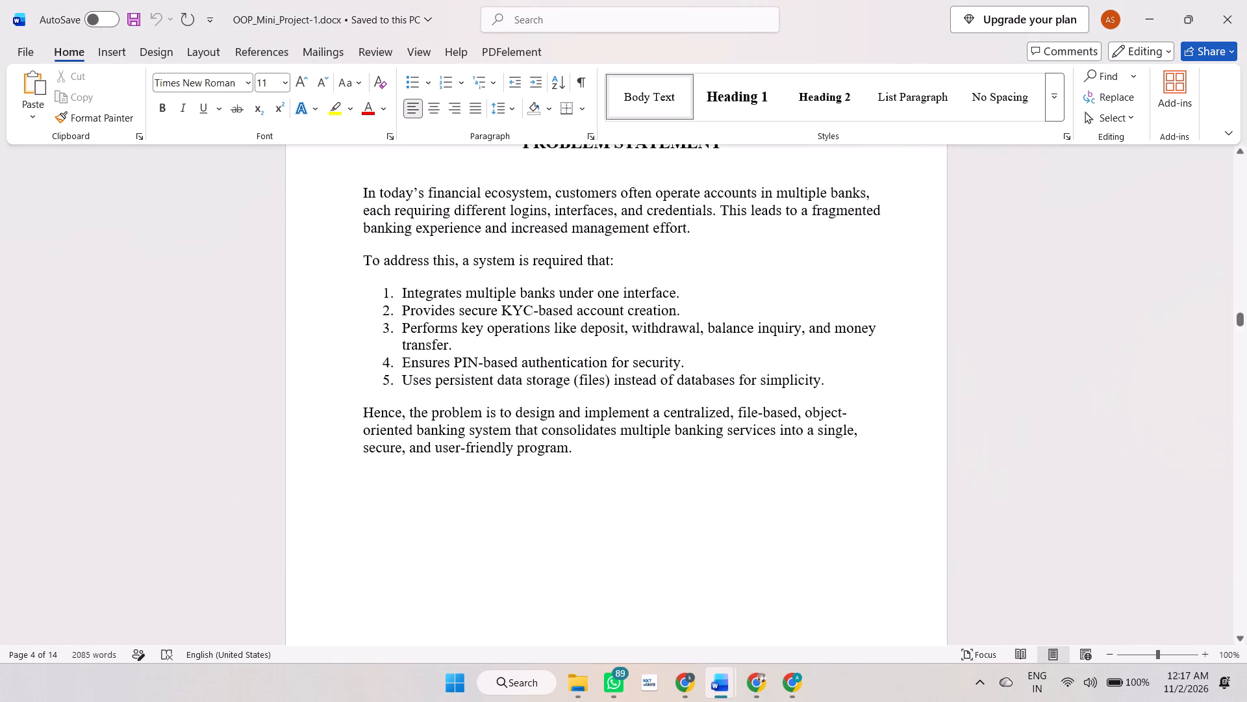
scroll(683, 461, up, 20)
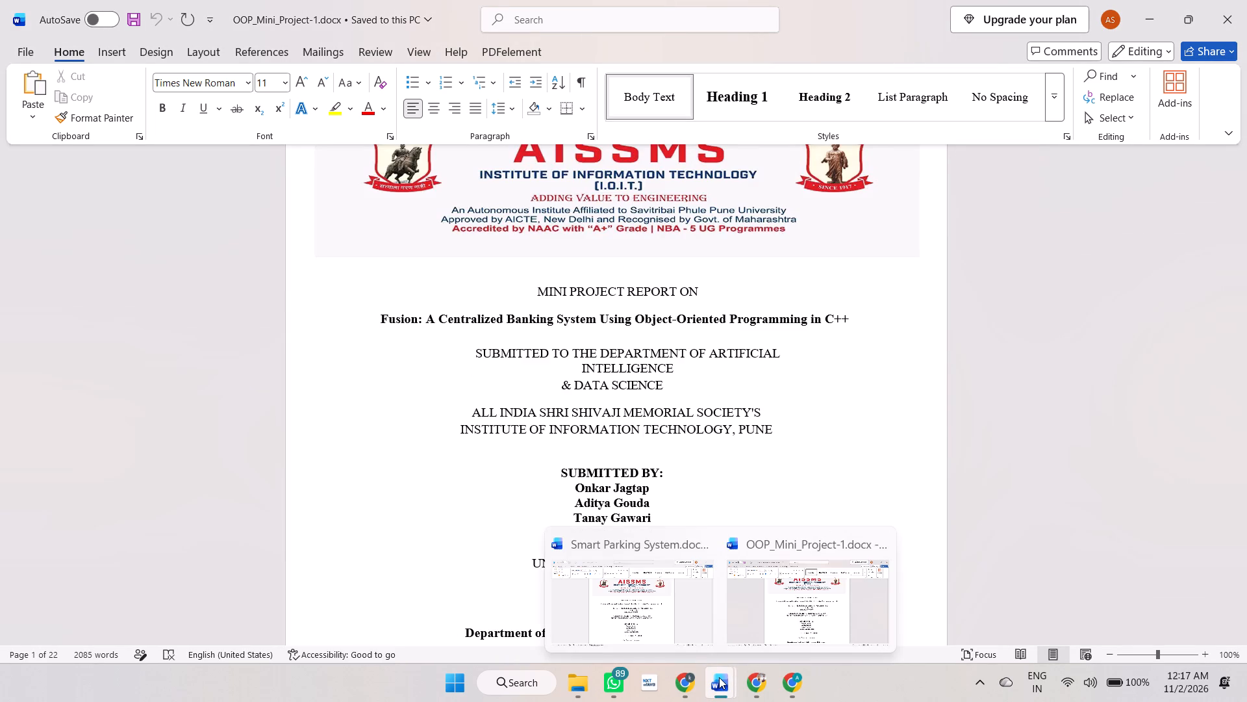
click(651, 634)
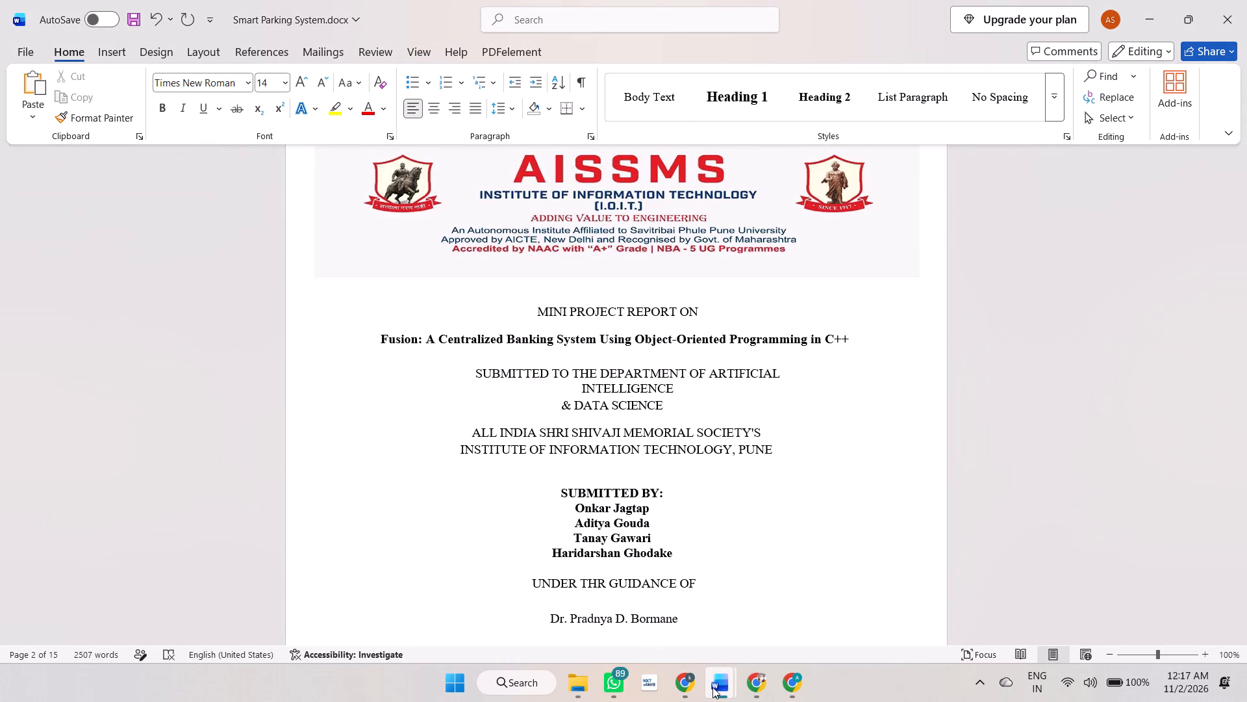
click(677, 610)
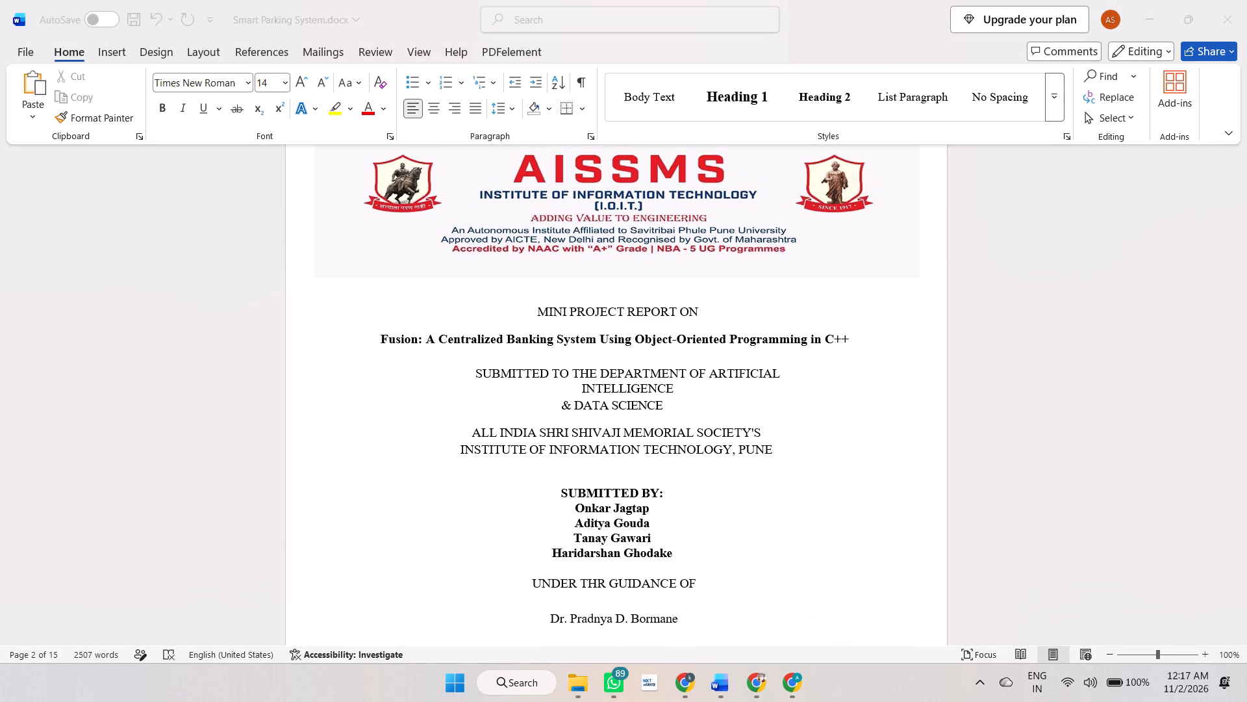
Delete the four student names under SUBMITTED BY on the cover page and centre the emptied line.
drag(574, 508, 631, 522)
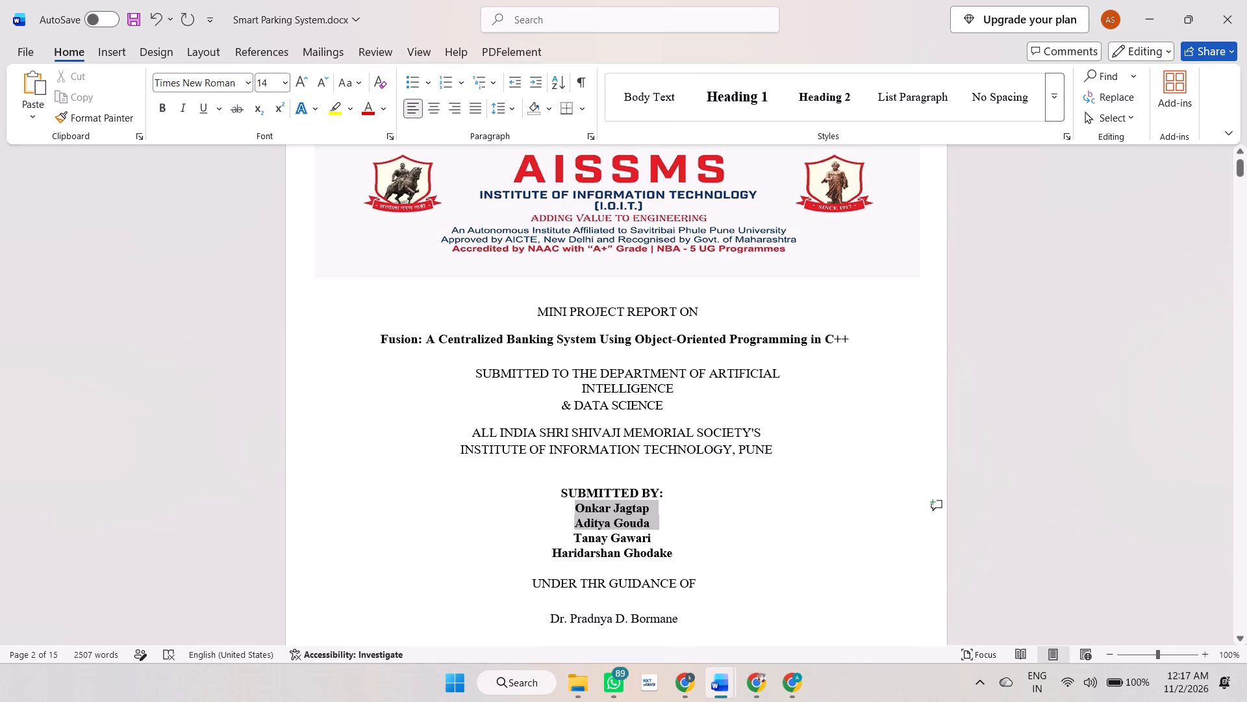
drag(631, 522, 667, 551)
key(BackSpace)
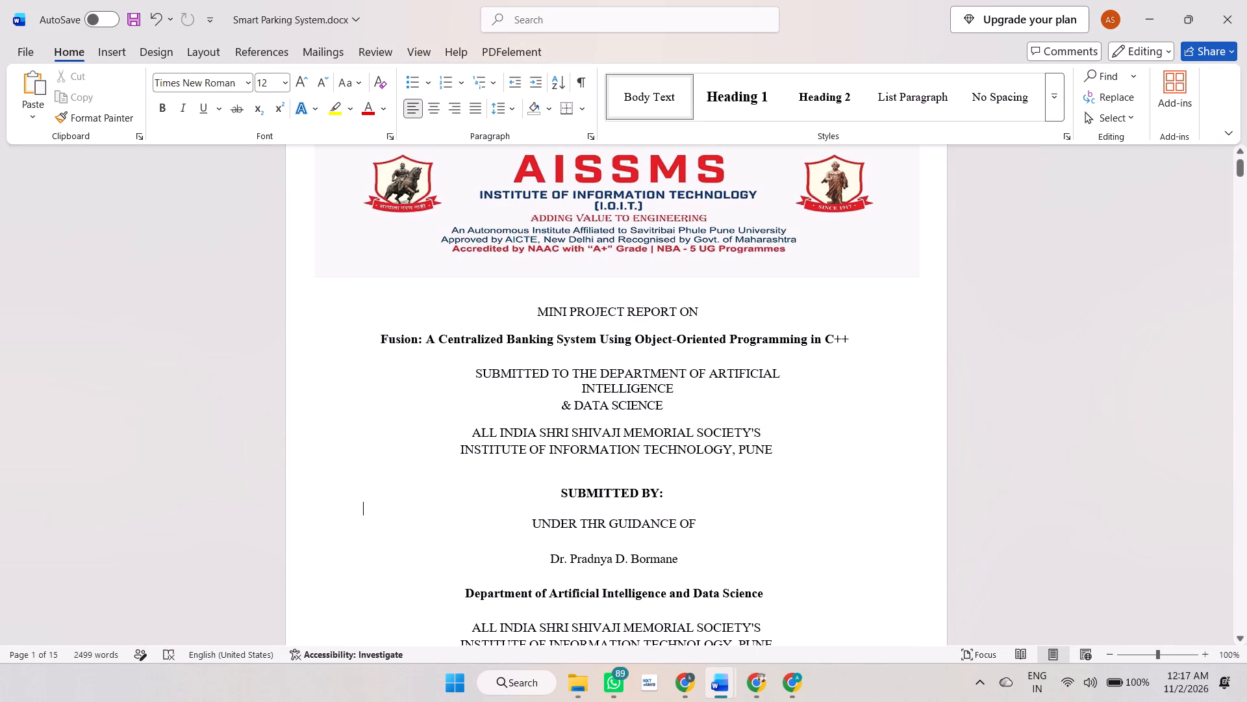
click(437, 112)
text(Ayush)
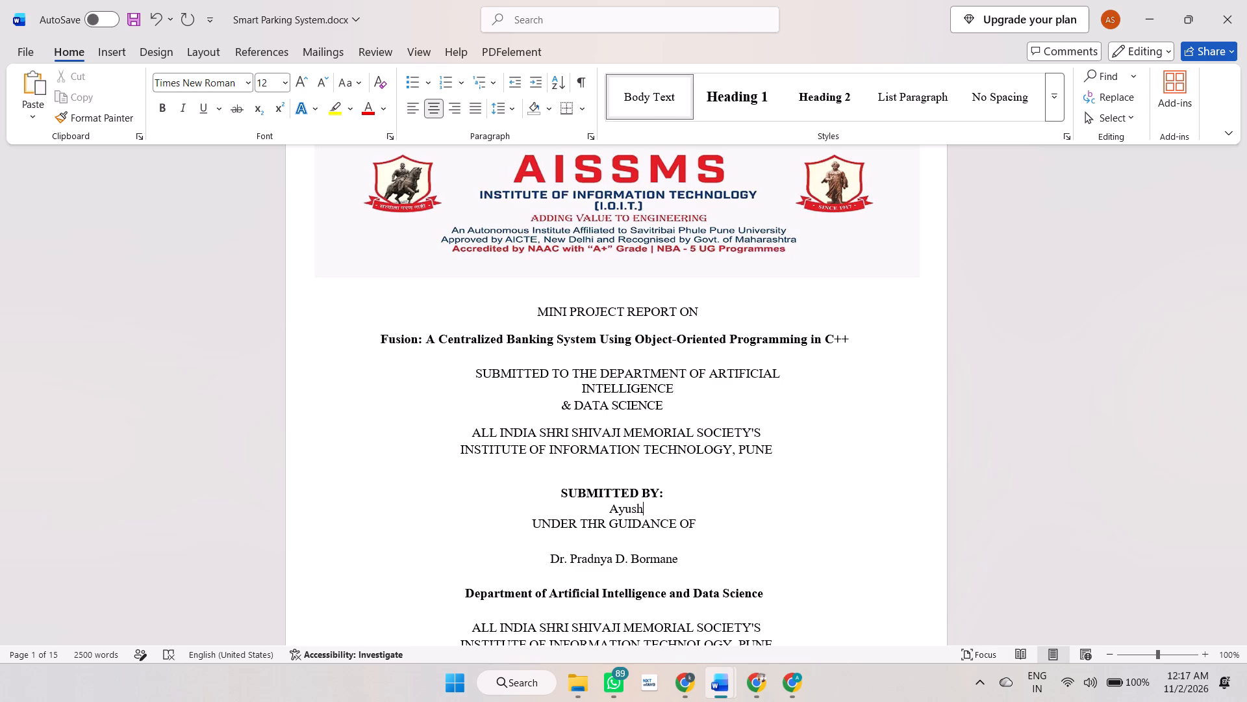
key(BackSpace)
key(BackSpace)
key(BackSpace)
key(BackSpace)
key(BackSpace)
Enter the first two team members' names on separate lines under SUBMITTED BY, capitalising the second member's surname.
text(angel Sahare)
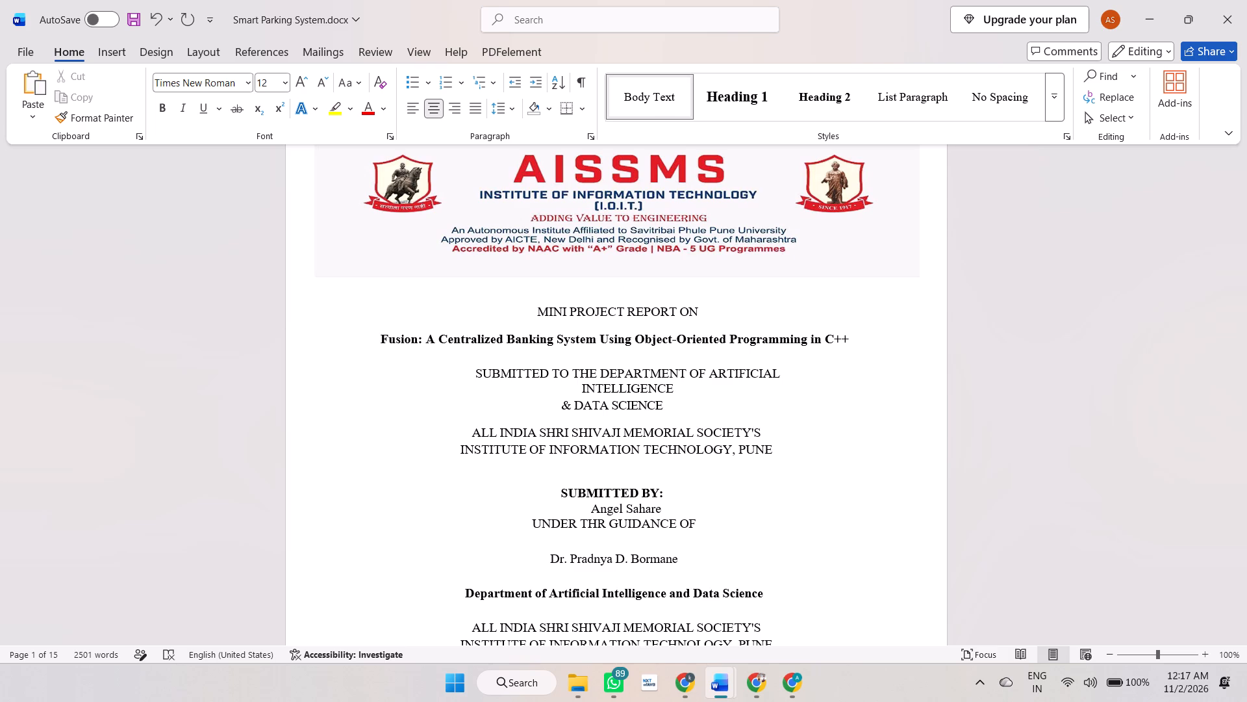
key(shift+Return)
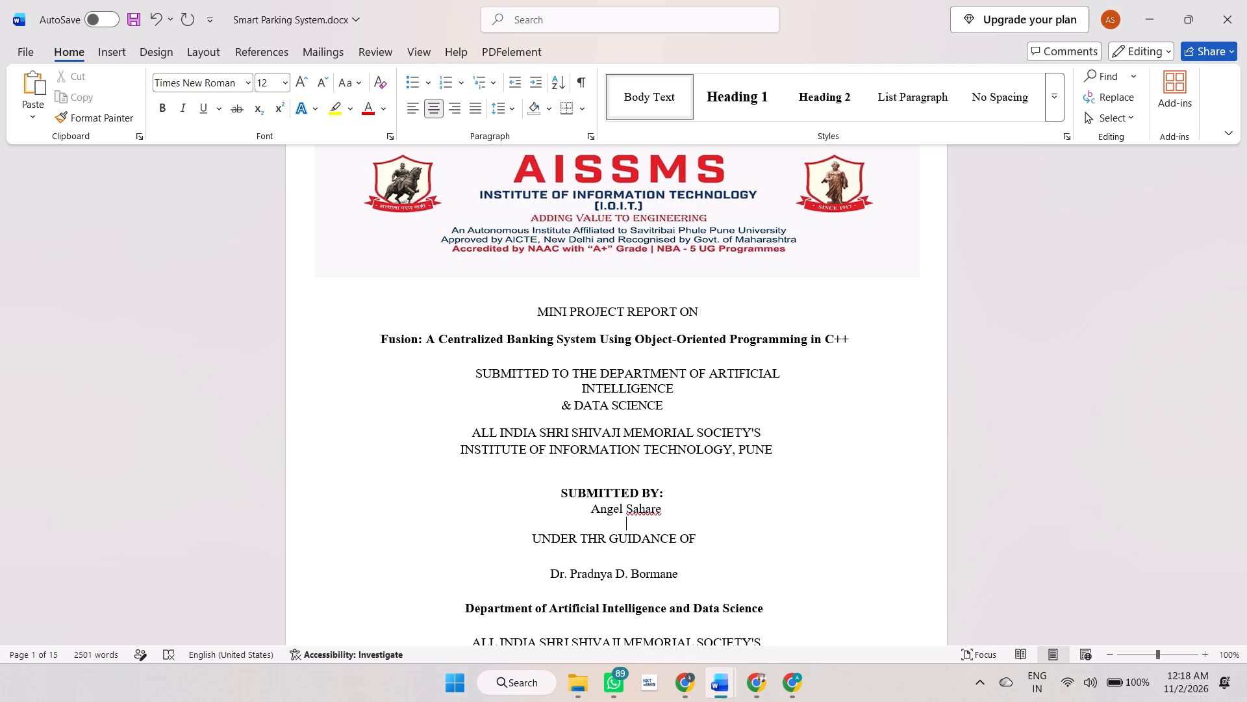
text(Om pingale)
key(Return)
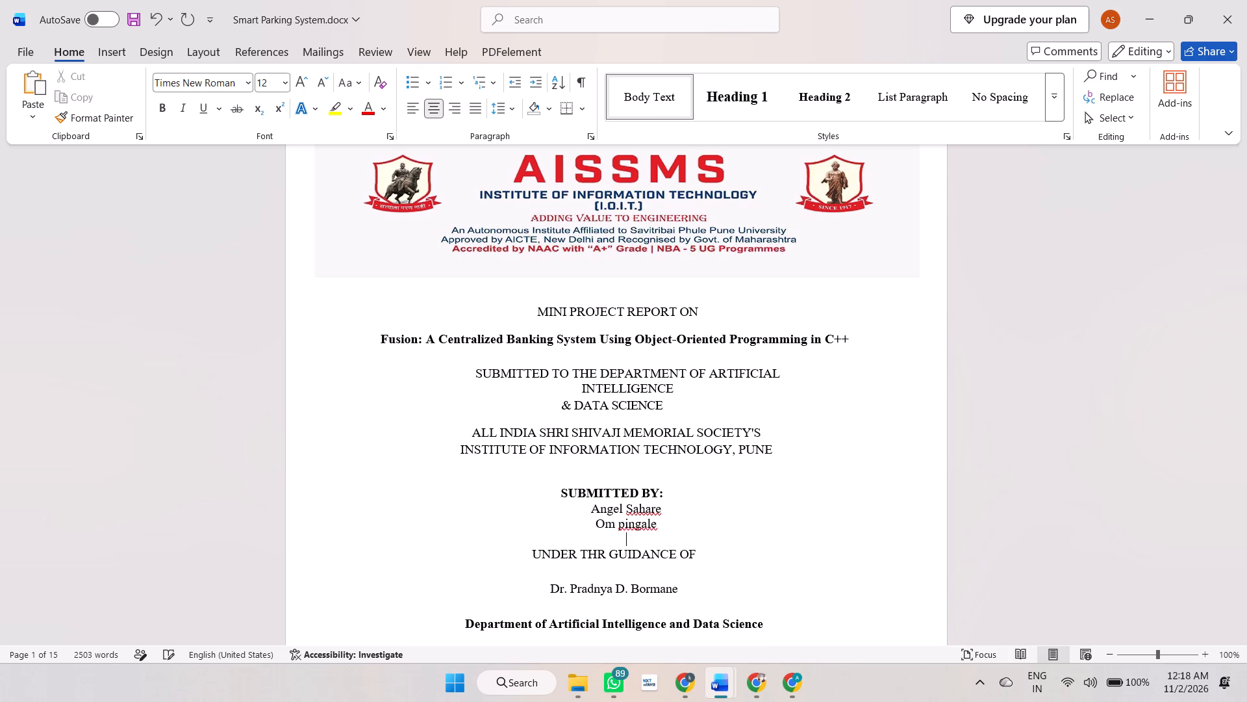
click(625, 525)
key(BackSpace)
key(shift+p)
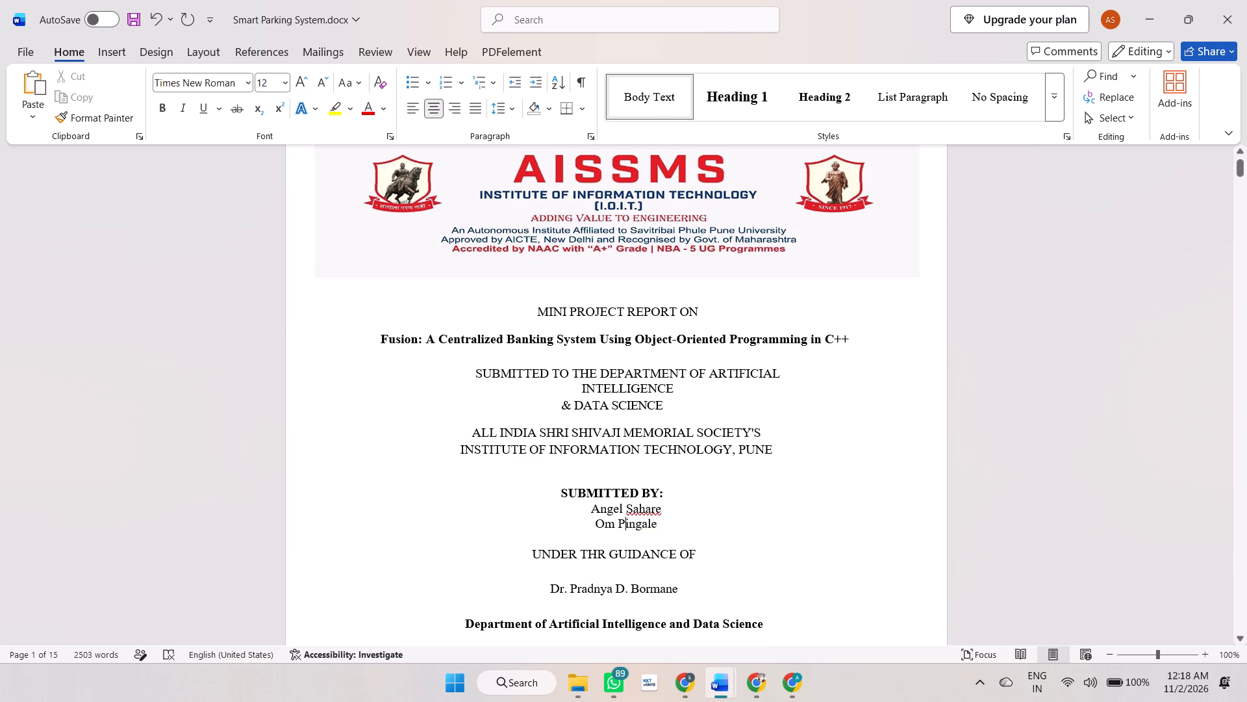
Enter the third and fourth team members' names on separate lines below the first two under SUBMITTED BY.
click(661, 525)
key(Return)
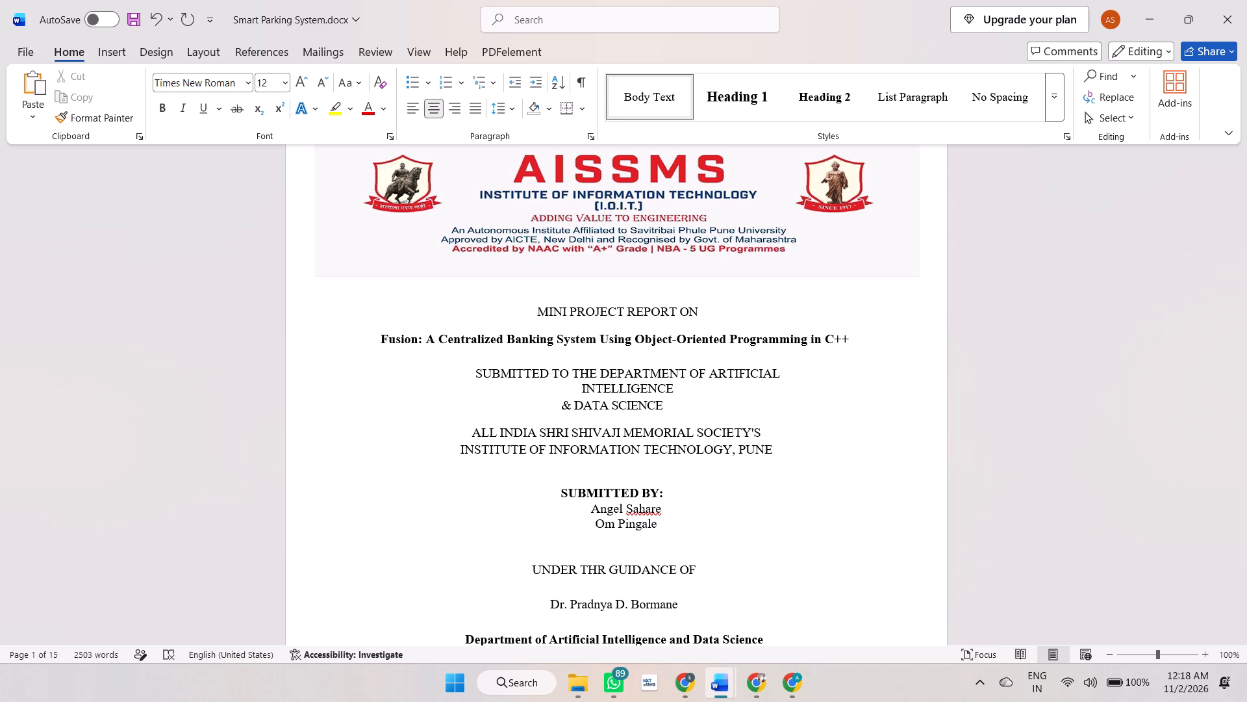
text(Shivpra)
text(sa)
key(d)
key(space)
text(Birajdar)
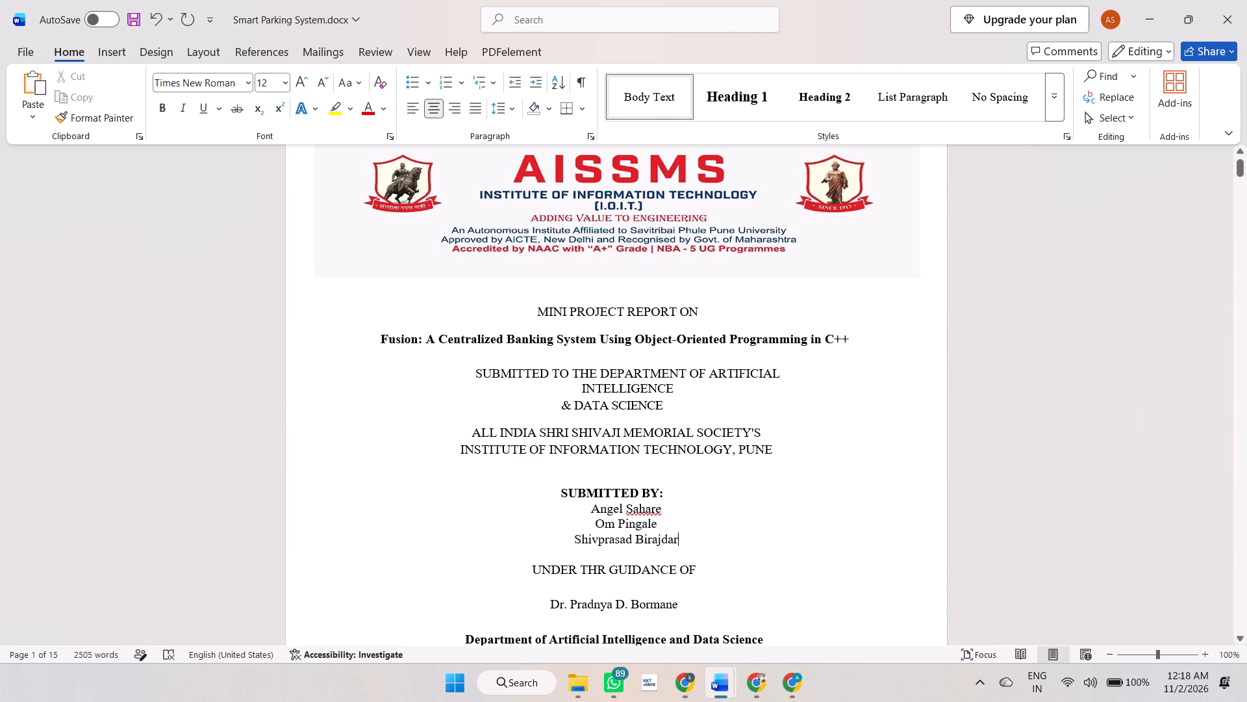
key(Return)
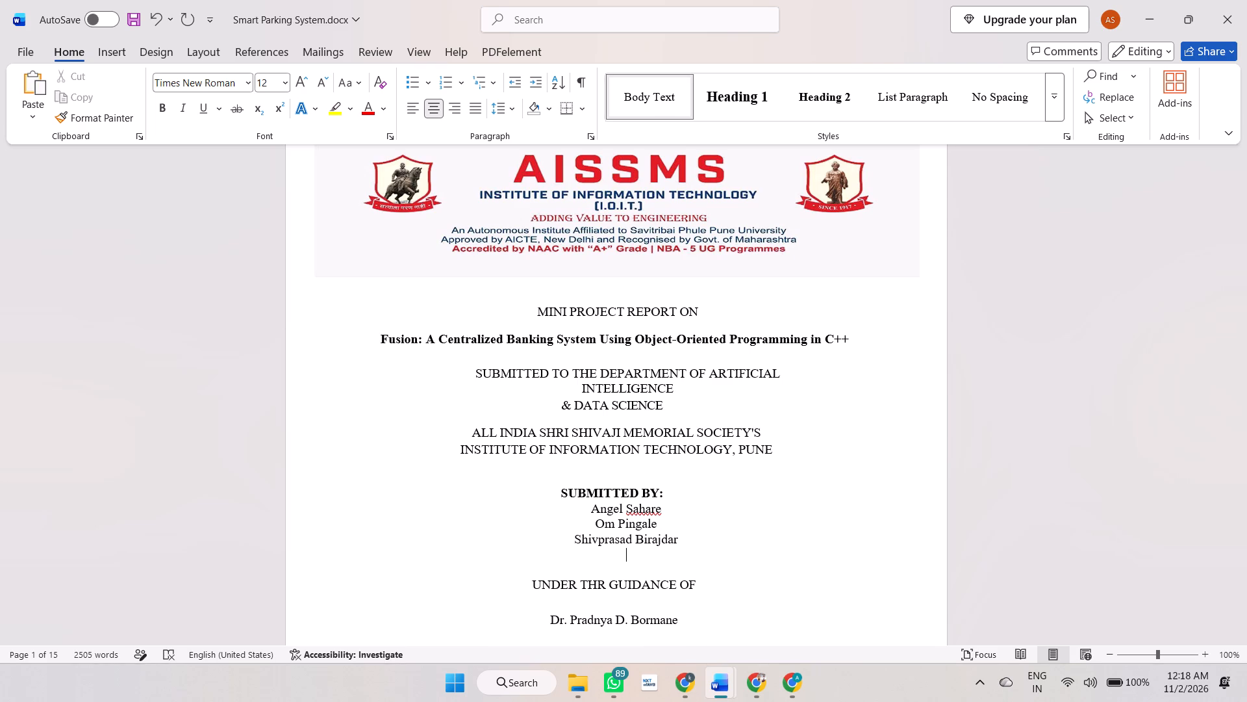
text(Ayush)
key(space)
Complete the fourth team member's entry under SUBMITTED BY by adding the surname.
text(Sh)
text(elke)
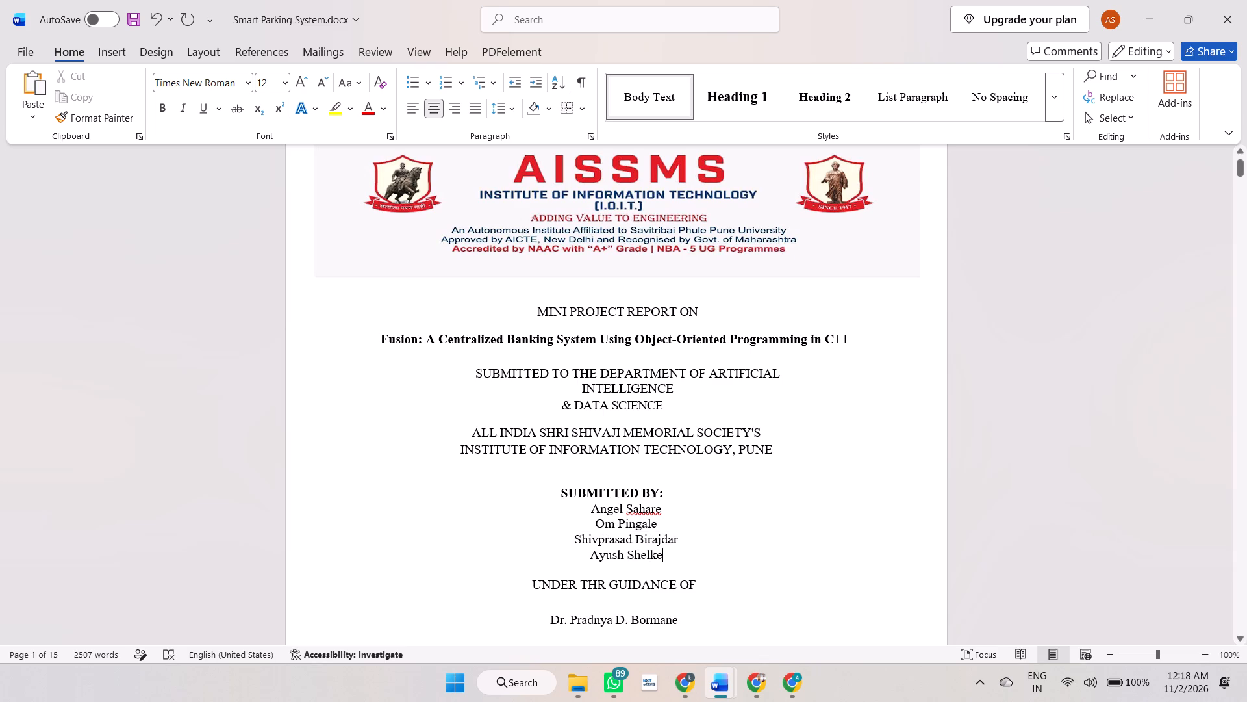
Make the four team members' names under SUBMITTED BY bold and enlarge them to 14 pt.
drag(585, 508, 663, 544)
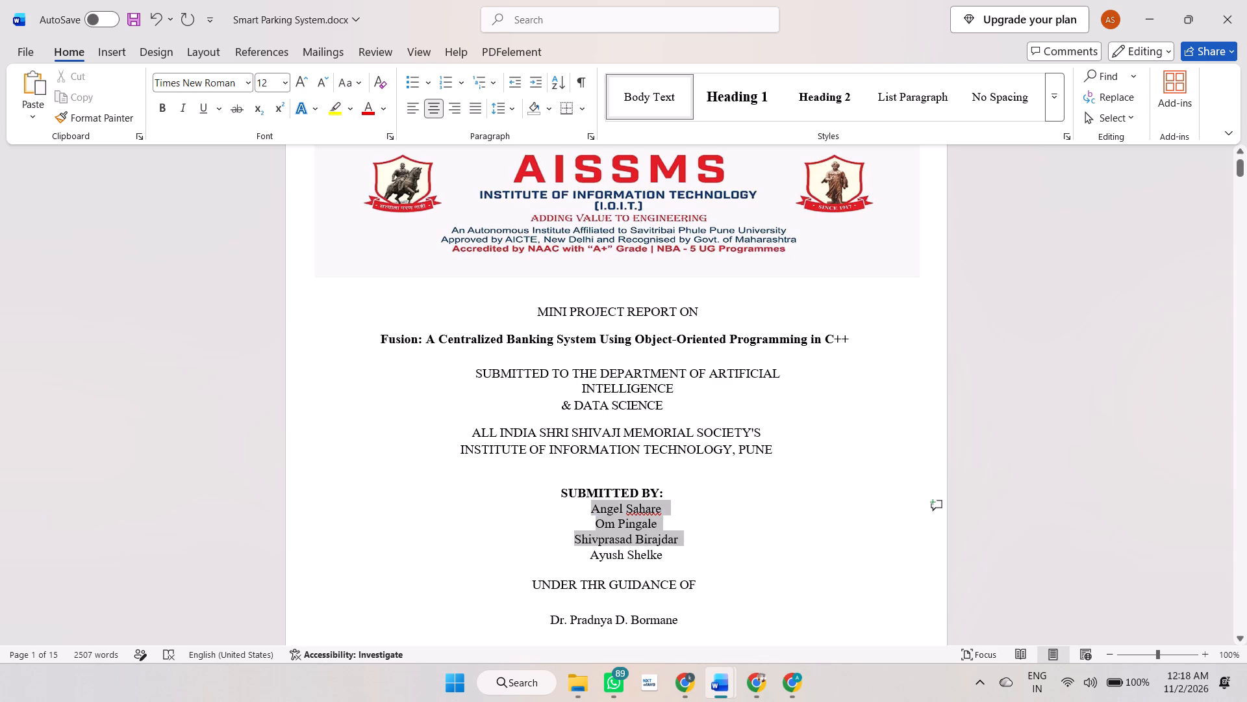
drag(663, 544, 664, 559)
click(677, 526)
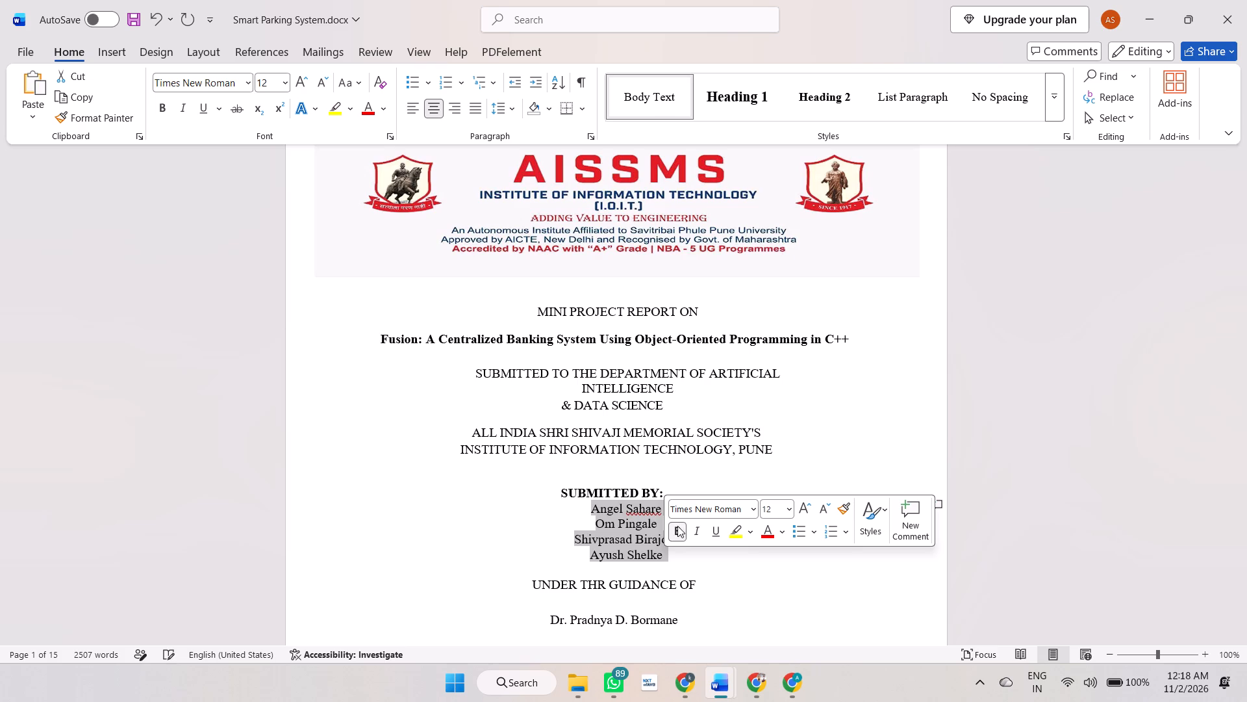
click(804, 514)
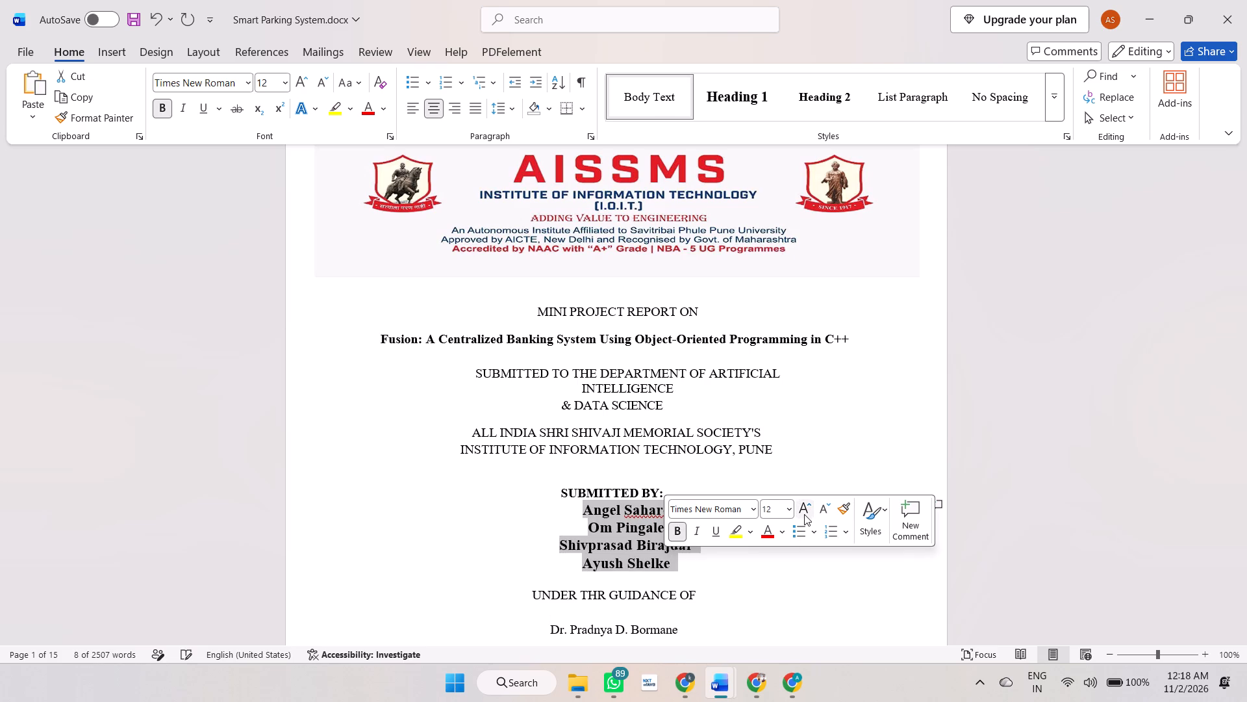
click(772, 474)
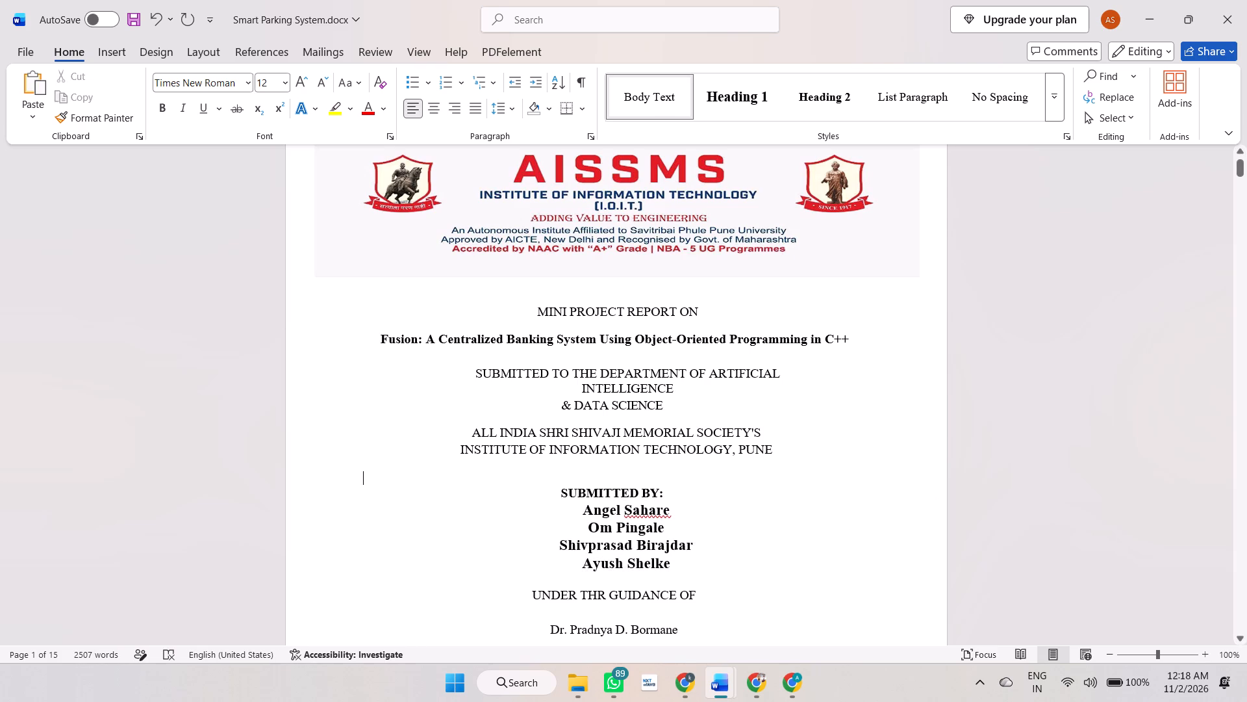
drag(559, 495, 660, 493)
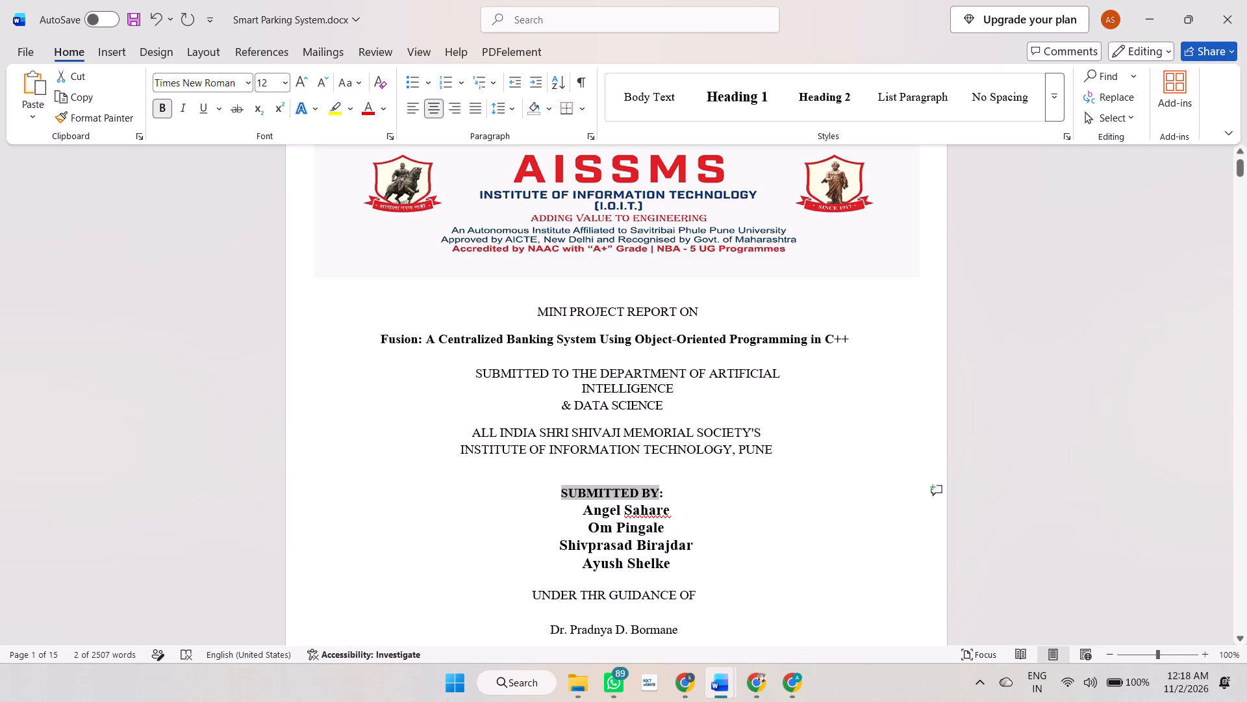
drag(577, 506, 686, 556)
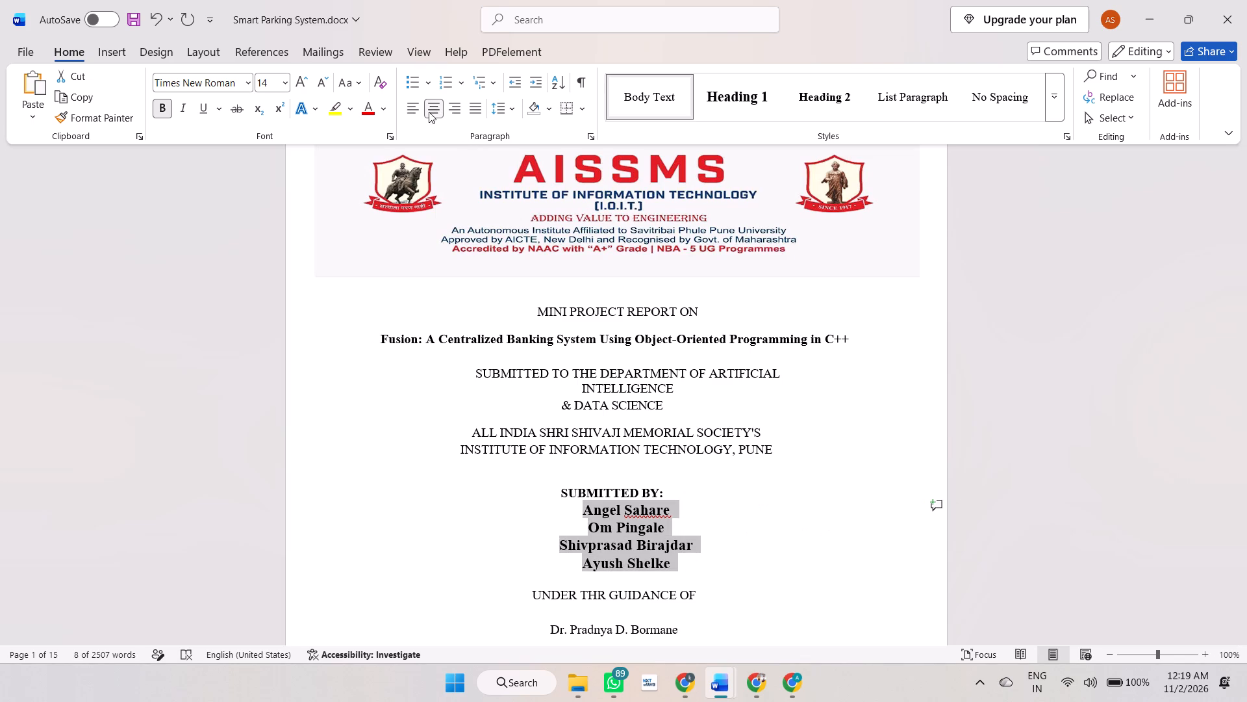
click(454, 502)
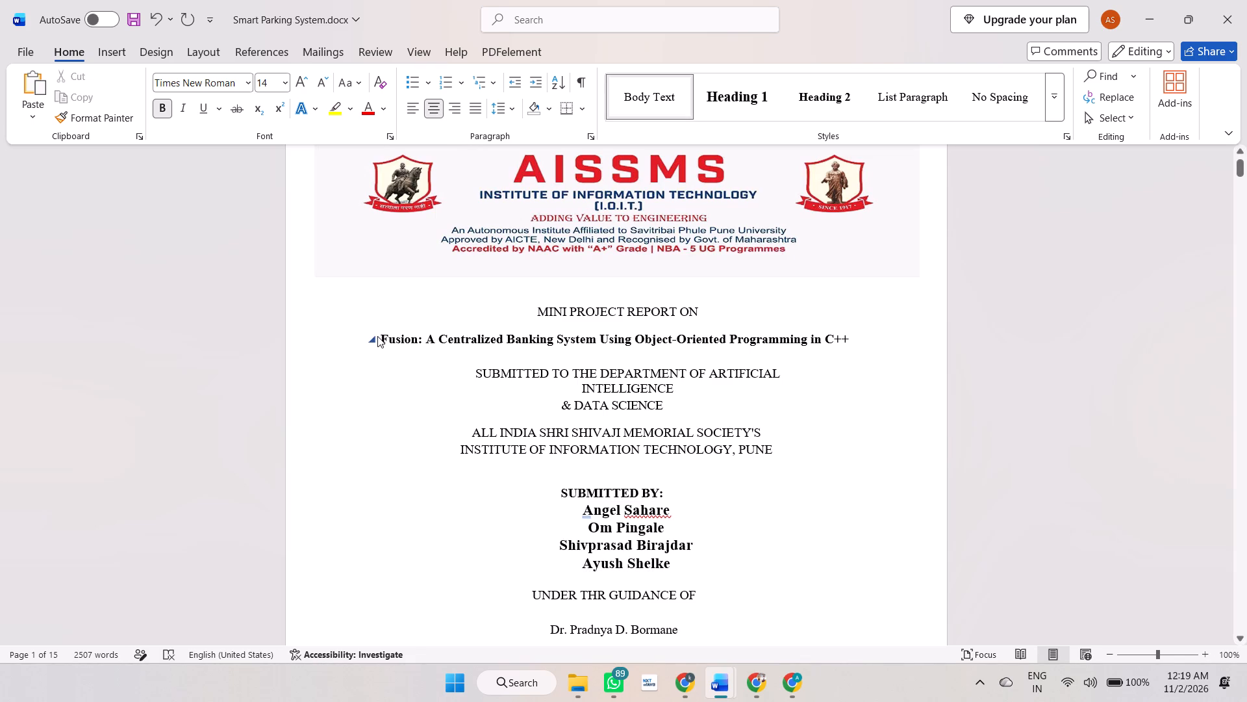
Delete the Fusion banking system title on the cover page and insert an empty line below MINI PROJECT REPORT ON.
drag(382, 337, 694, 351)
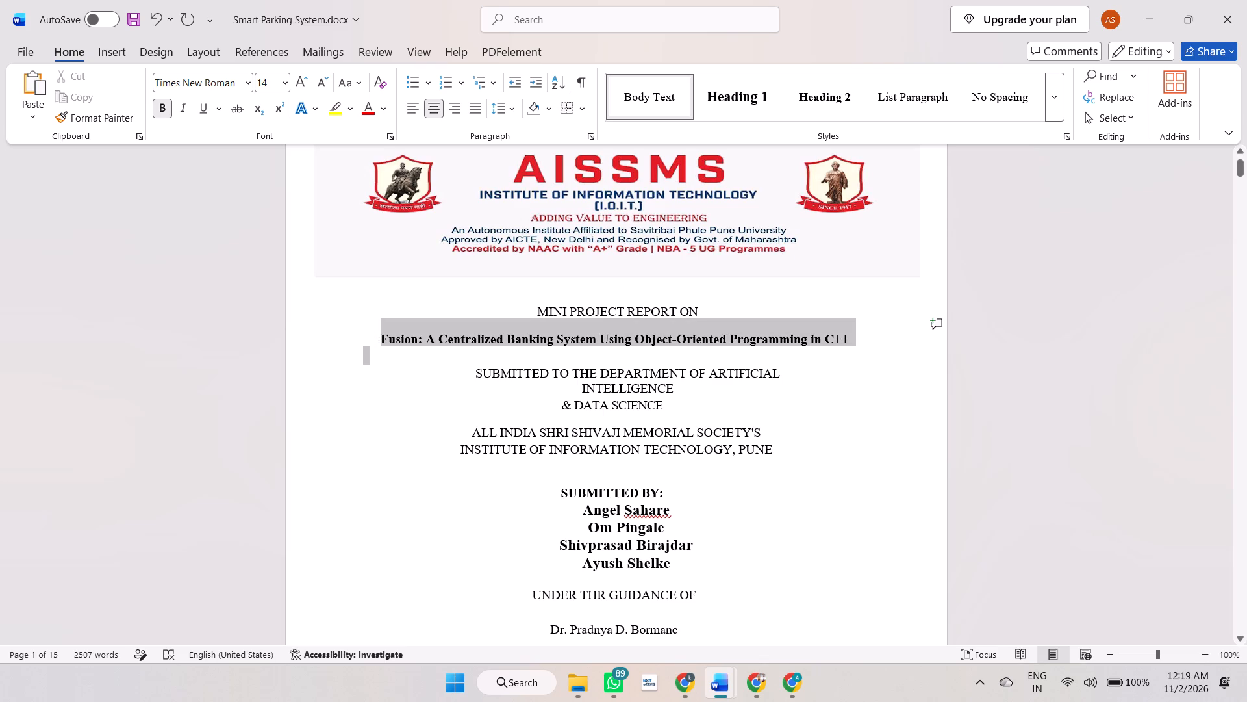
drag(694, 351, 690, 348)
key(BackSpace)
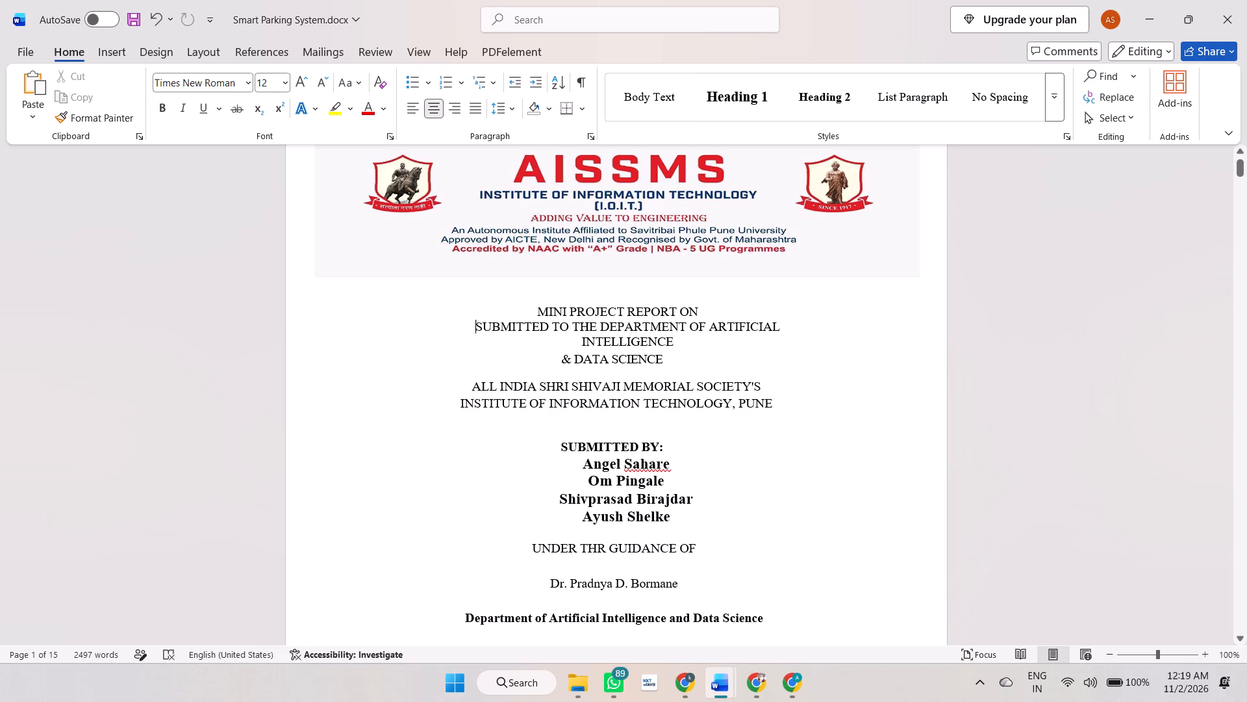
click(720, 302)
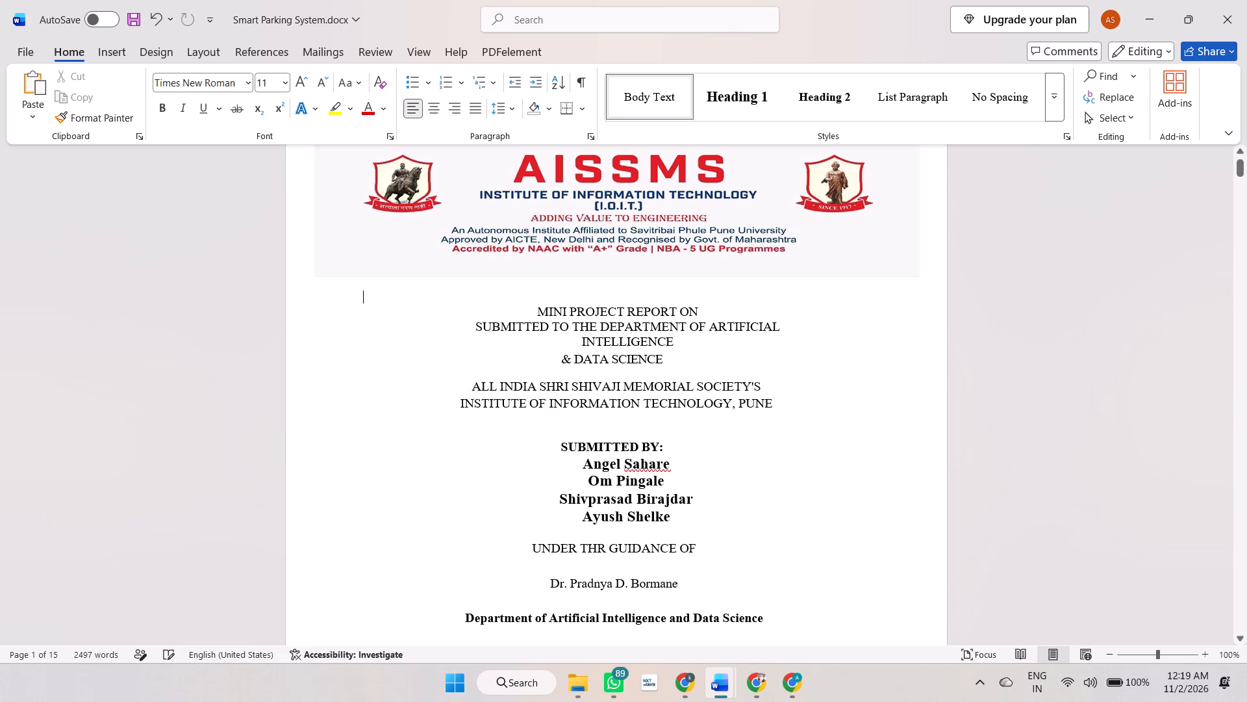
click(705, 305)
key(Return)
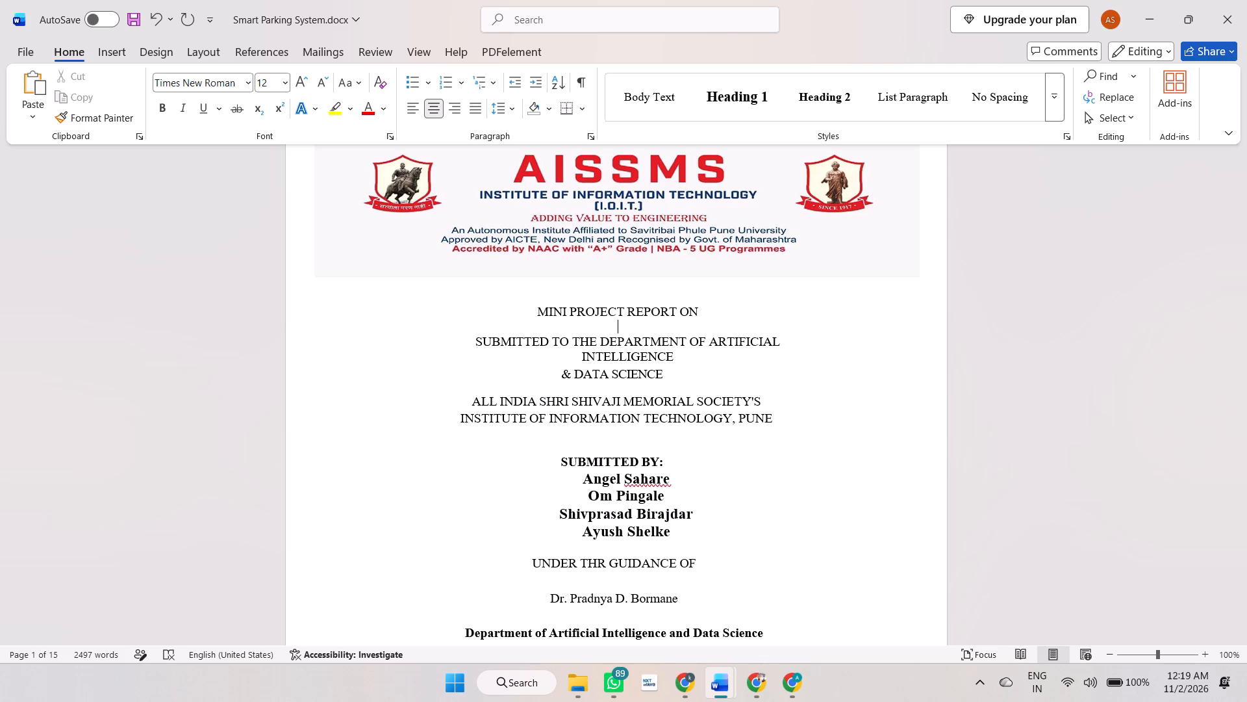
Enter the project title "Smart Parking Management System" on the empty line under MINI PROJECT REPORT ON.
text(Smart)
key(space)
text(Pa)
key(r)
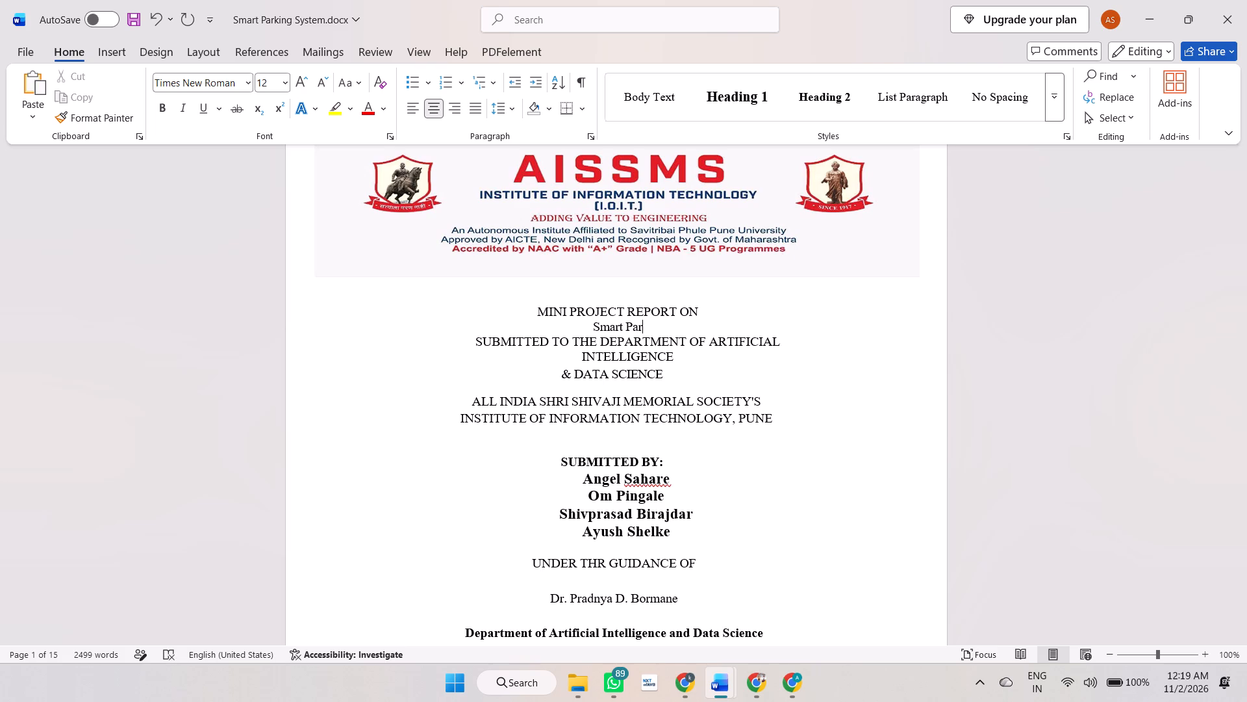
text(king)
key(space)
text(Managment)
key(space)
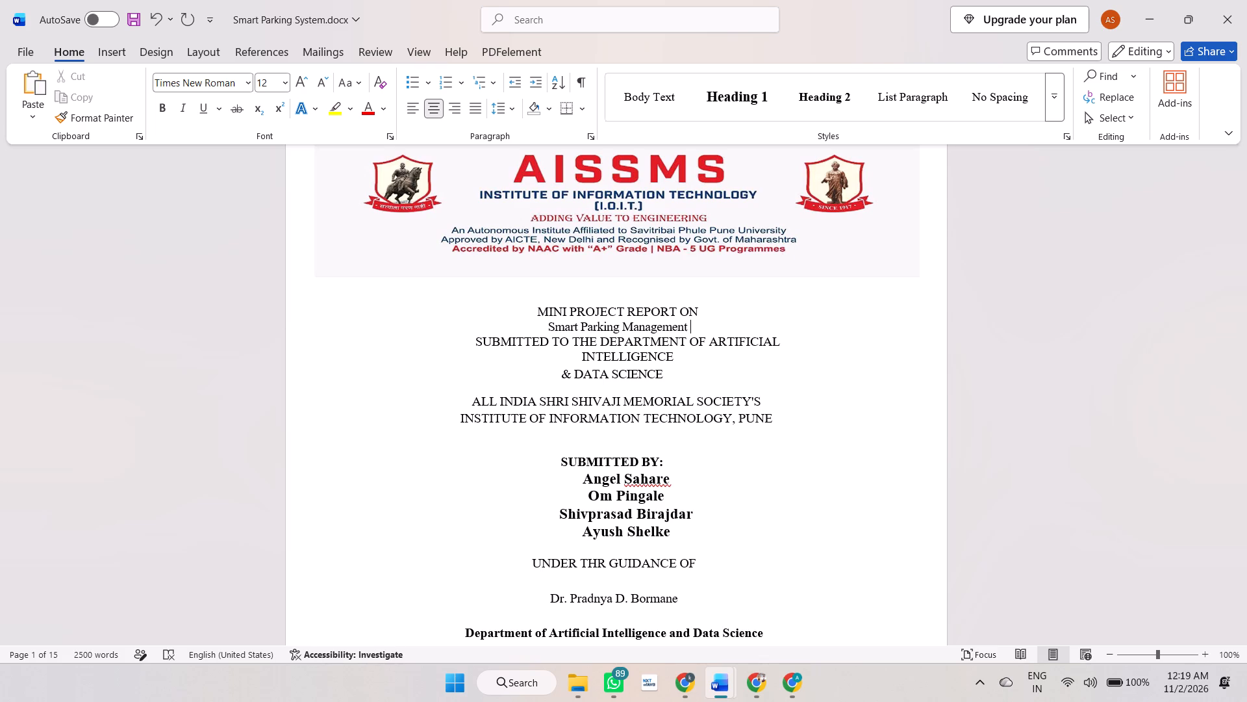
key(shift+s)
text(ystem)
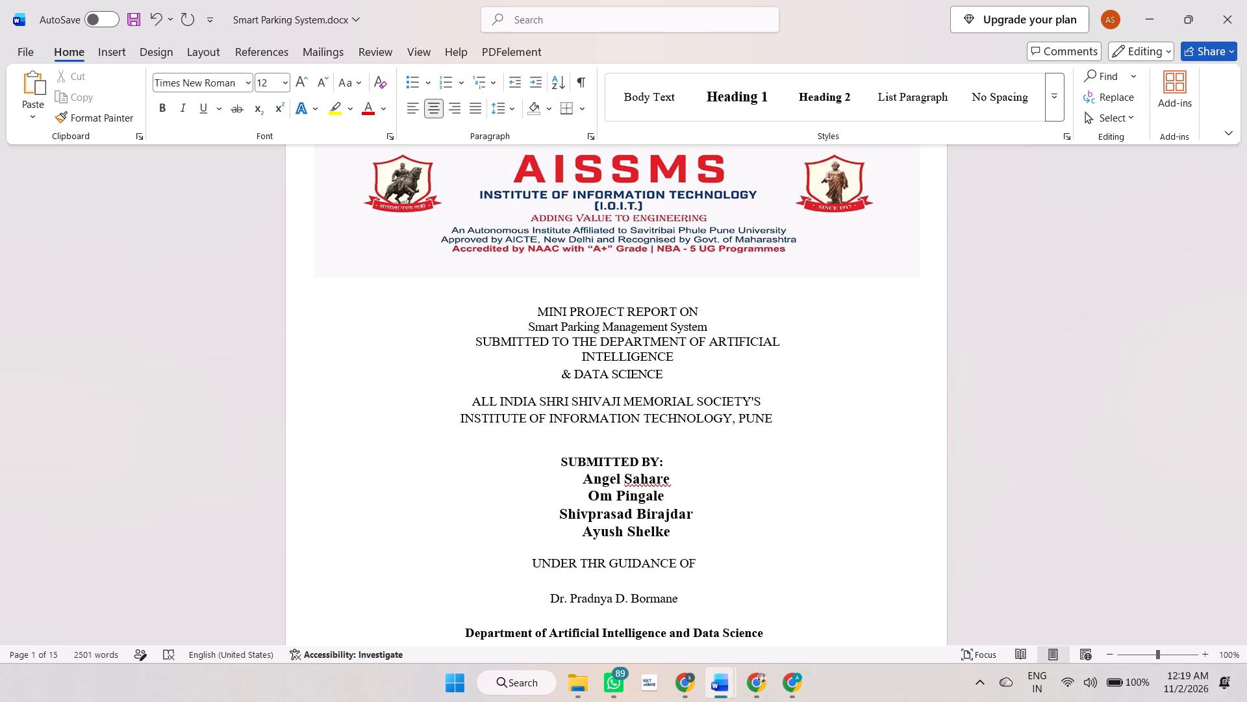
Format the cover title "Smart Parking Management System" as 16 pt bold.
drag(526, 324, 526, 324)
drag(526, 324, 698, 331)
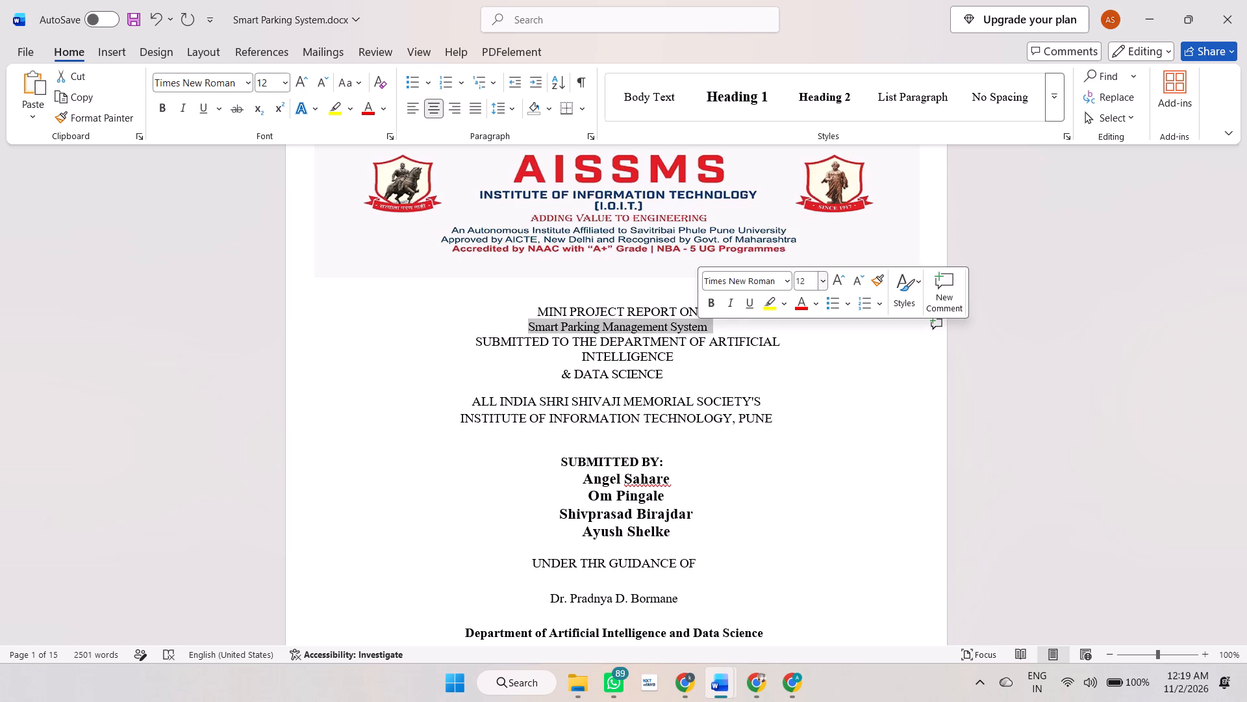
click(822, 283)
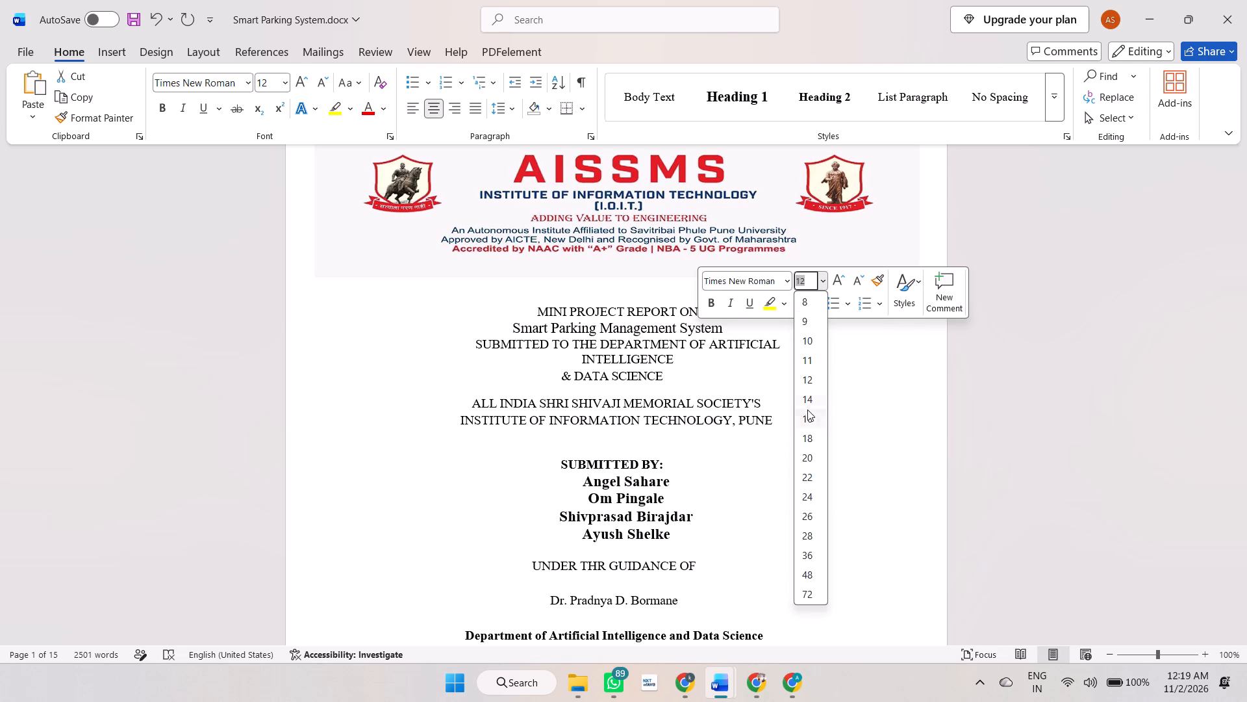
click(807, 411)
click(716, 300)
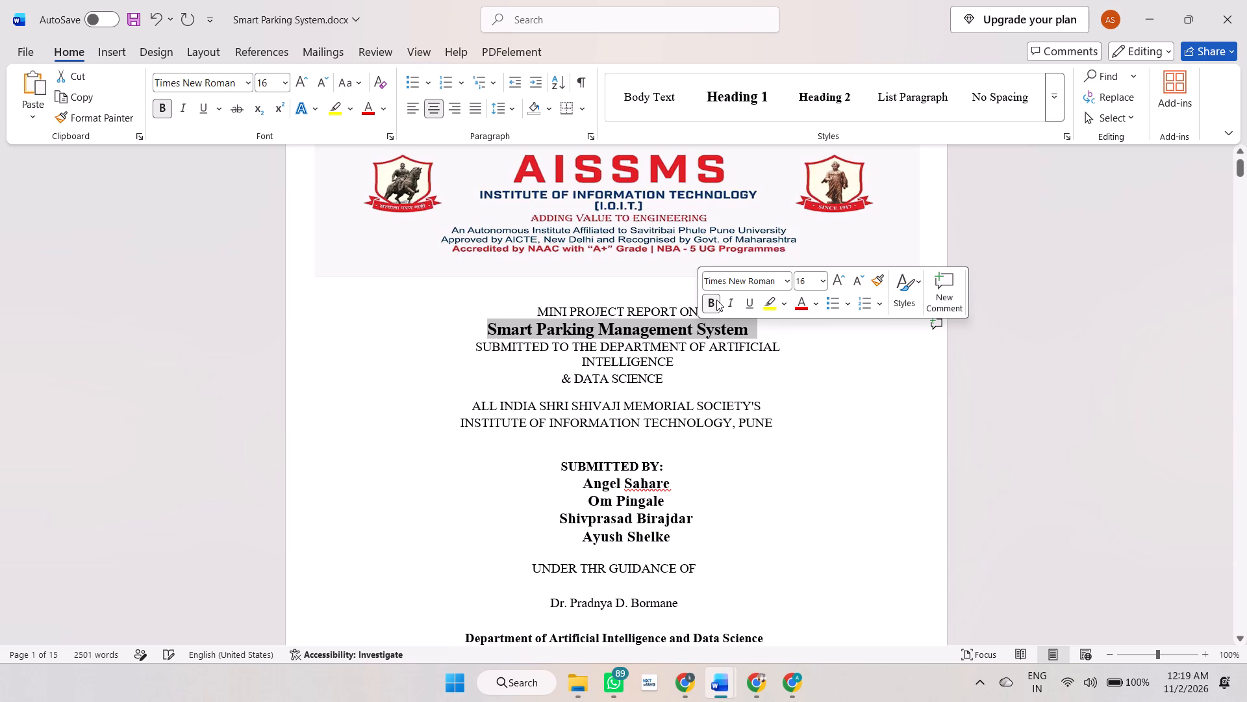
click(808, 391)
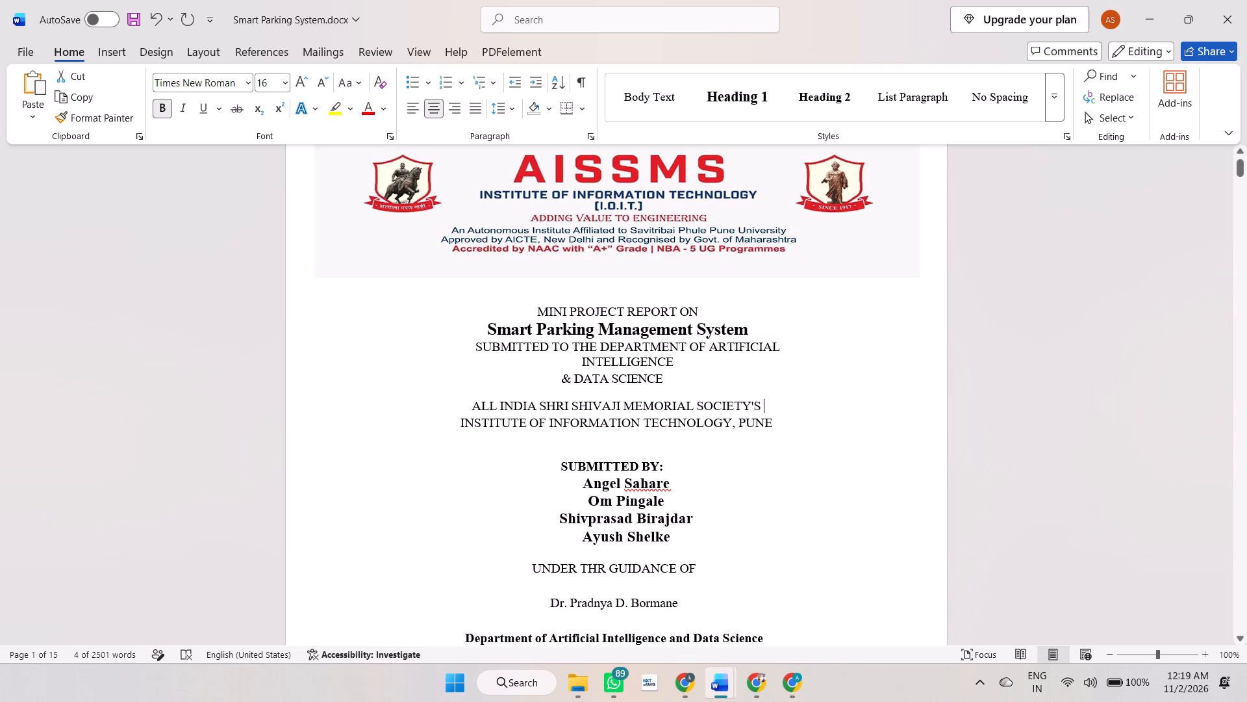
Insert an empty line between the cover title and the SUBMITTED TO THE DEPARTMENT line.
click(755, 331)
key(Return)
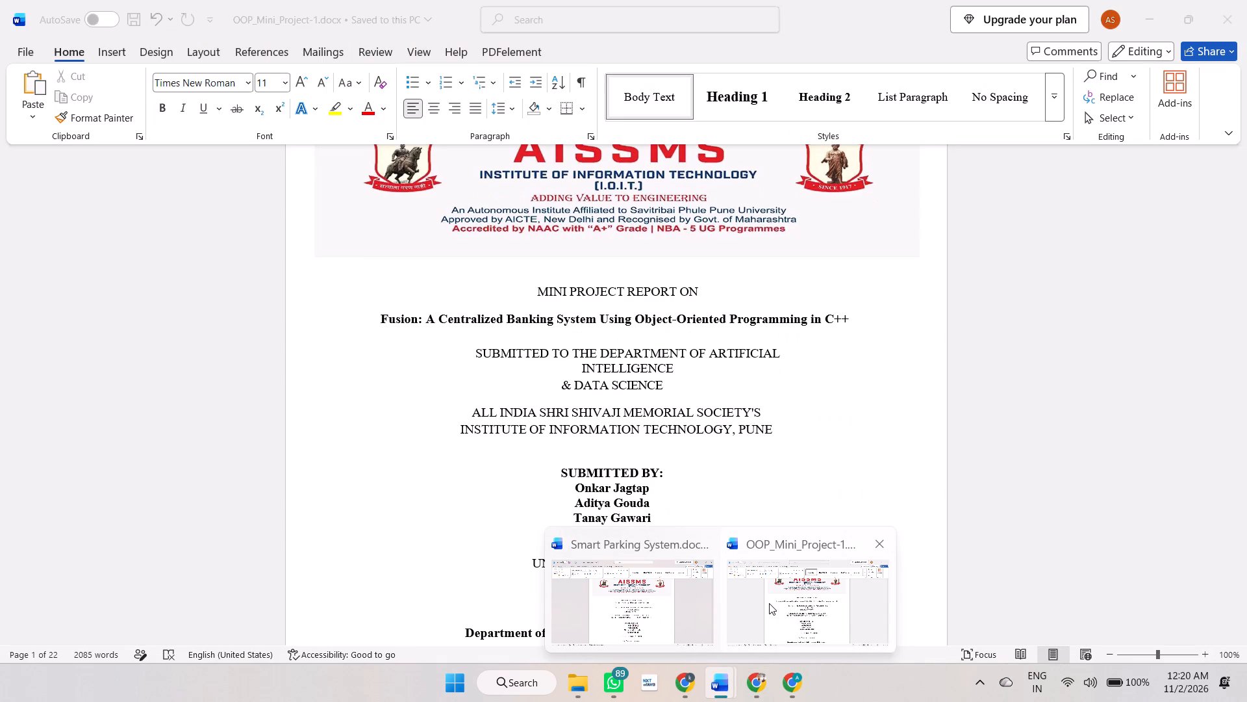
Arrange Smart Parking System.docx side by side with OOP_Mini_Project-1.docx.
click(673, 606)
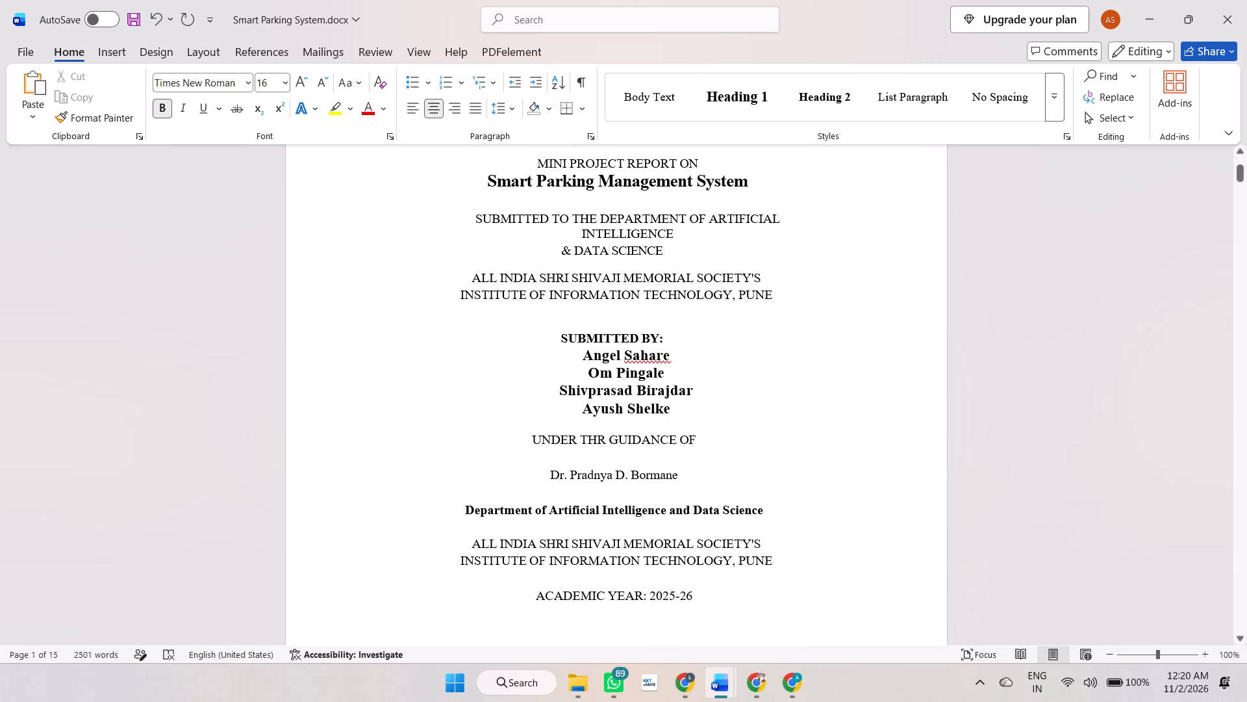
scroll(627, 571, down, 1)
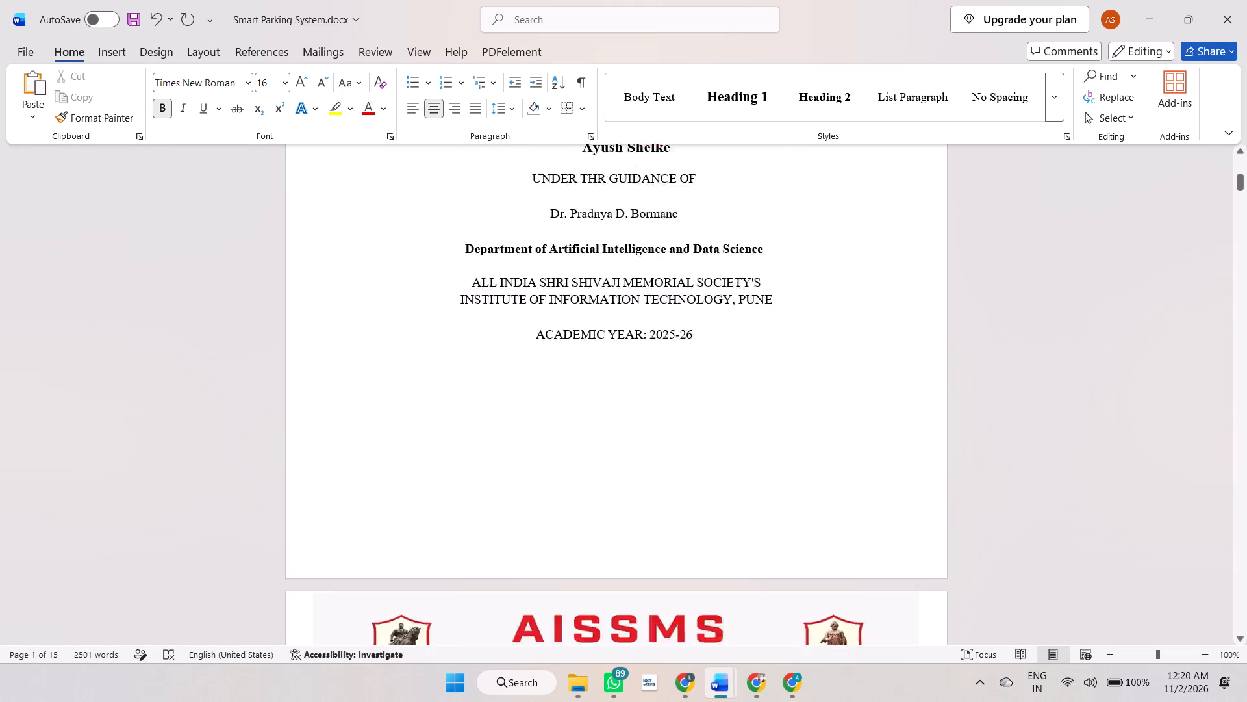
scroll(627, 571, down, 1)
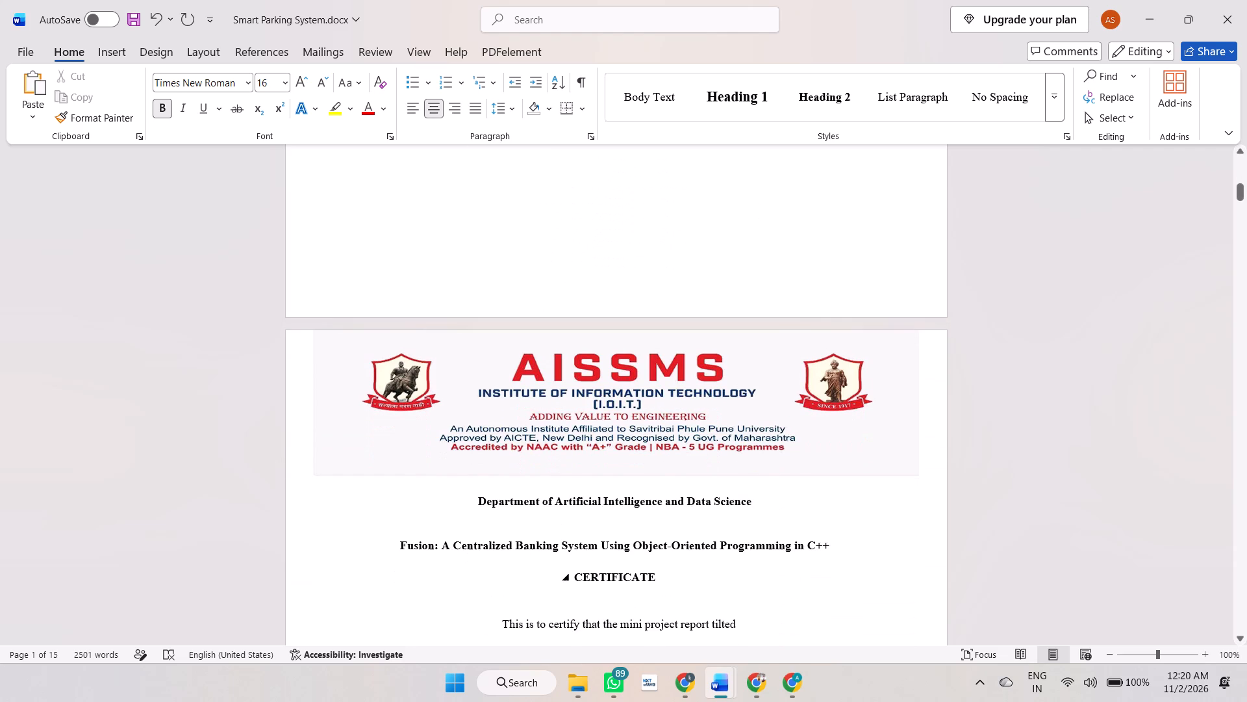
scroll(627, 571, down, 1)
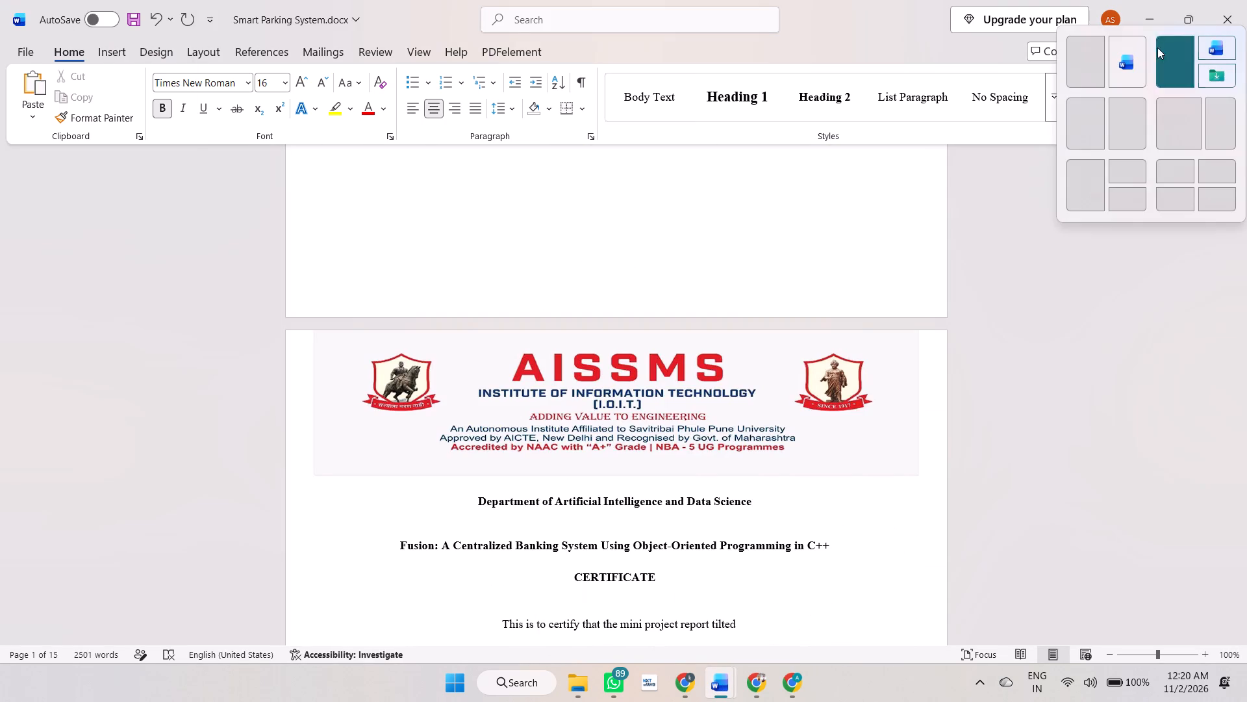
click(1126, 66)
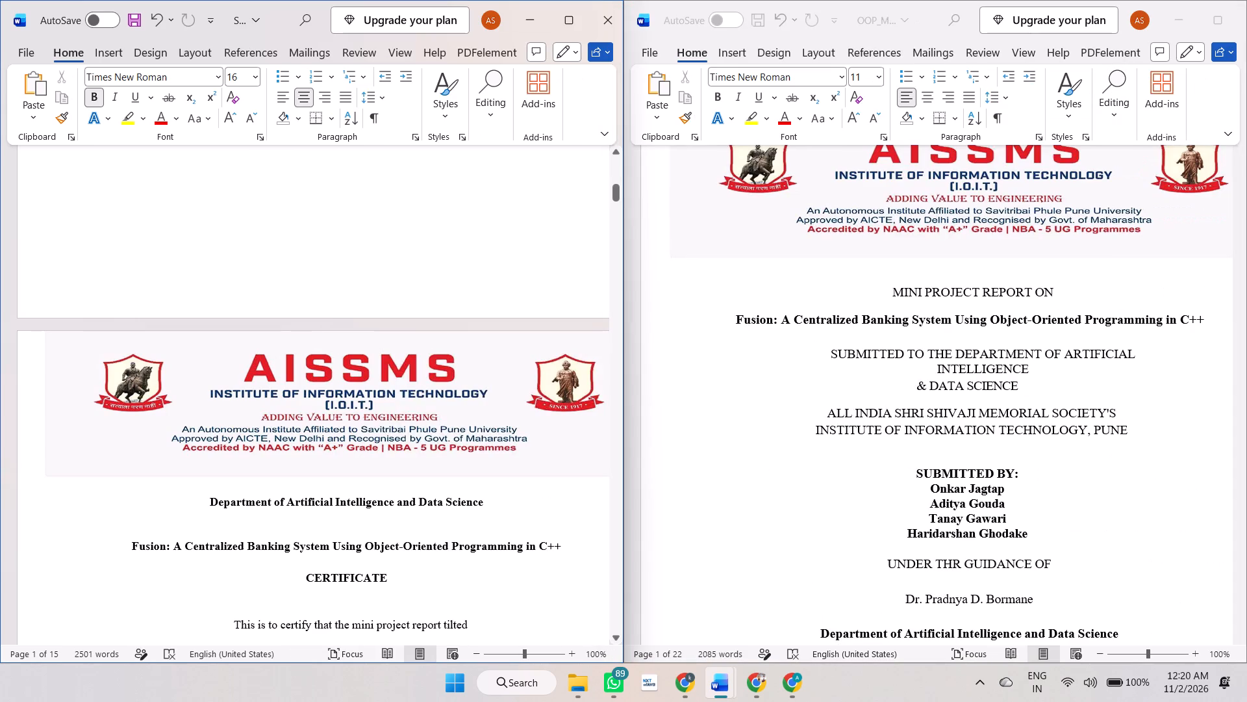
Compare the cover and certificate pages of both documents, checking the project title, student names and roll number table.
scroll(344, 387, up, 2)
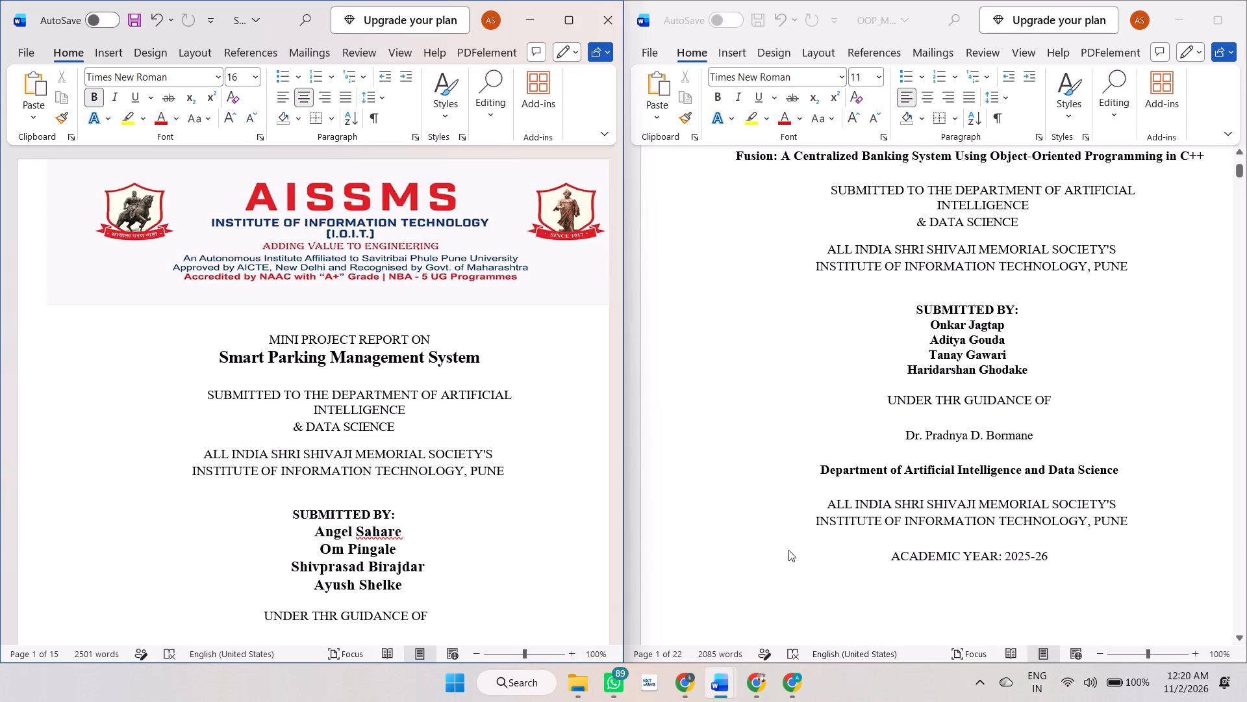
scroll(393, 527, right, 1)
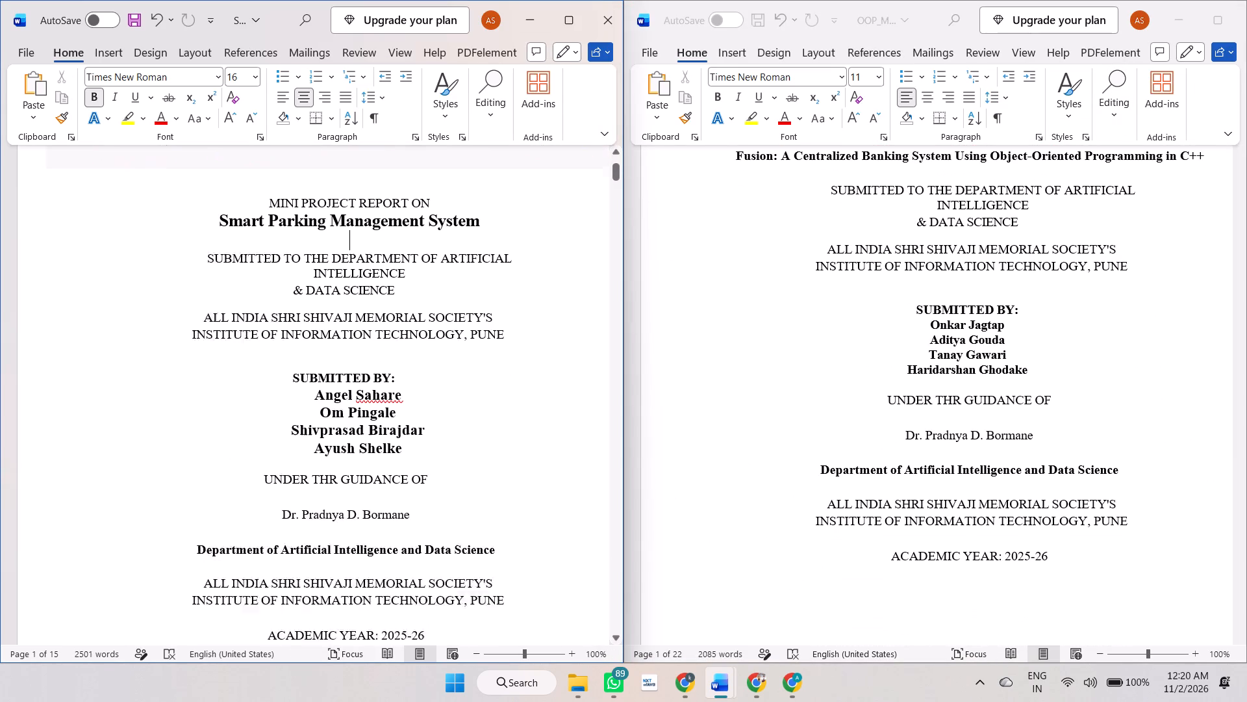
scroll(393, 527, right, 1)
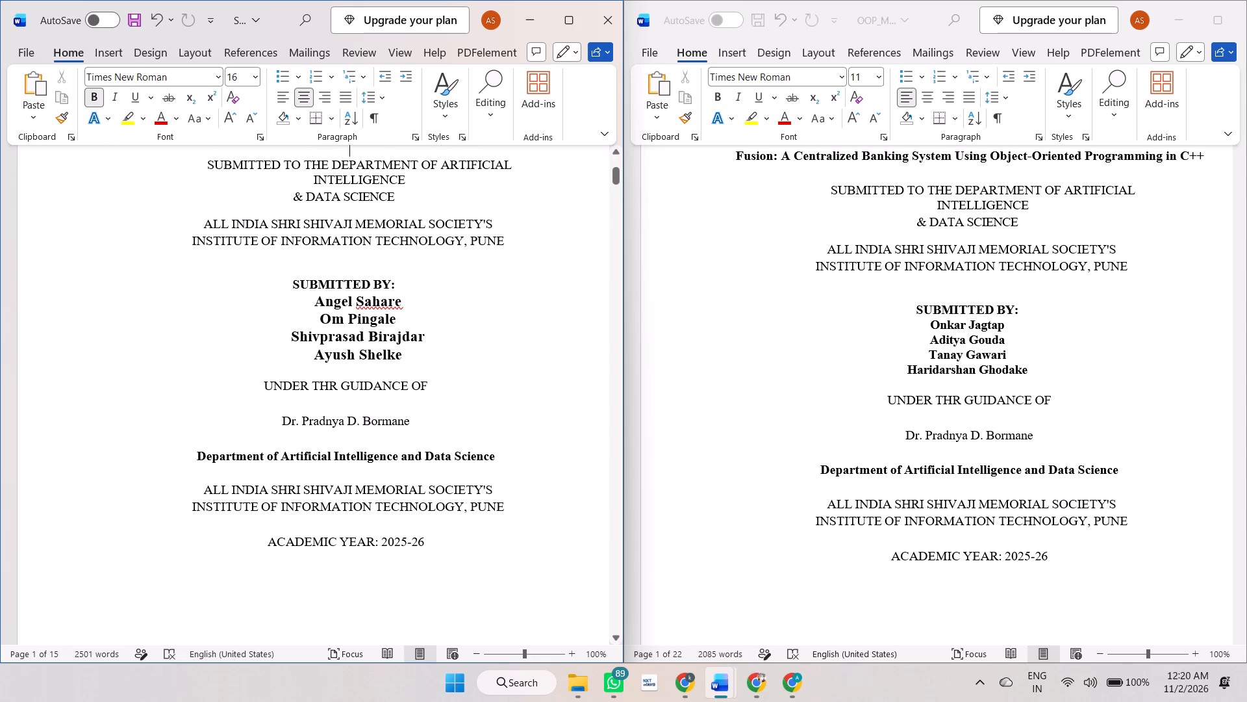
scroll(393, 527, right, 1)
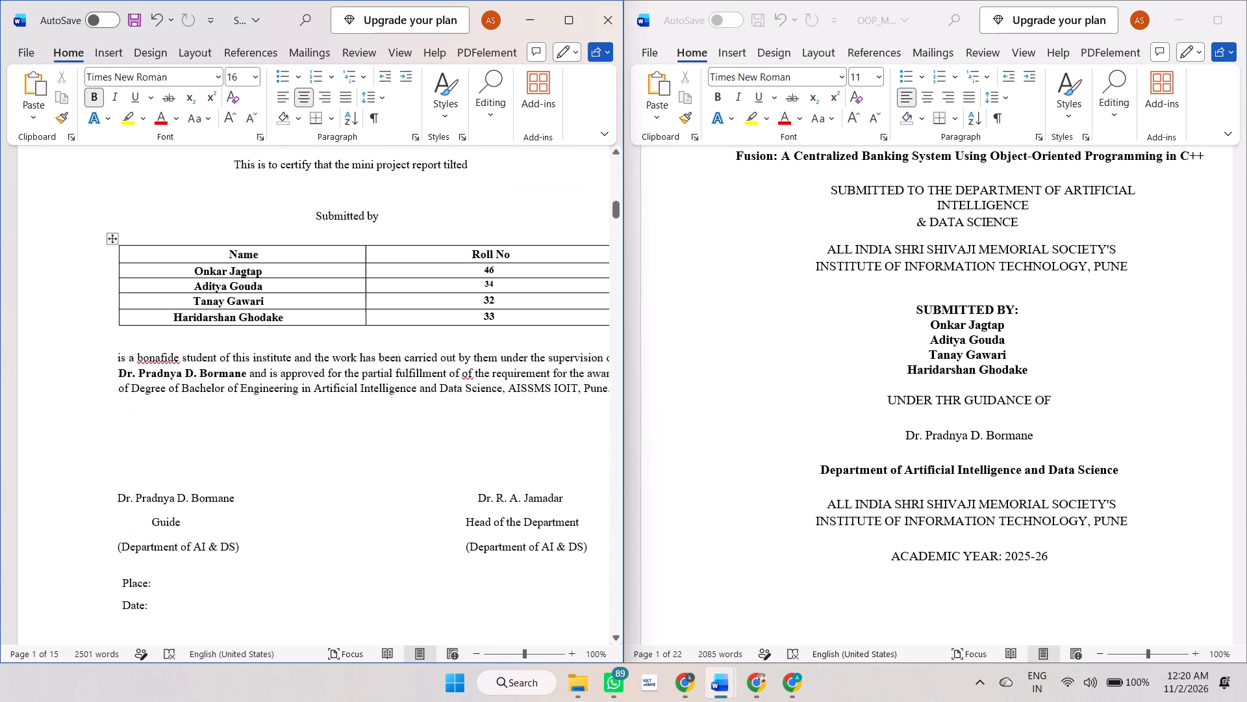
scroll(393, 527, right, 1)
scroll(779, 497, down, 1)
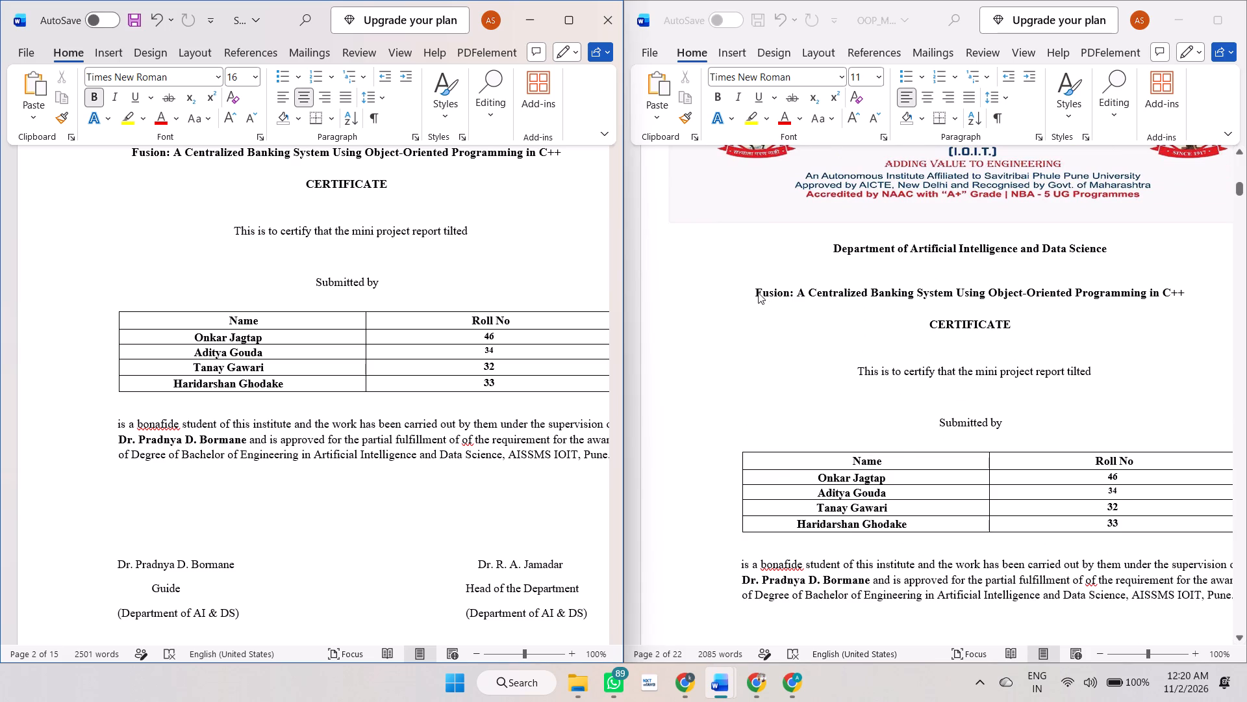
scroll(755, 290, up, 1)
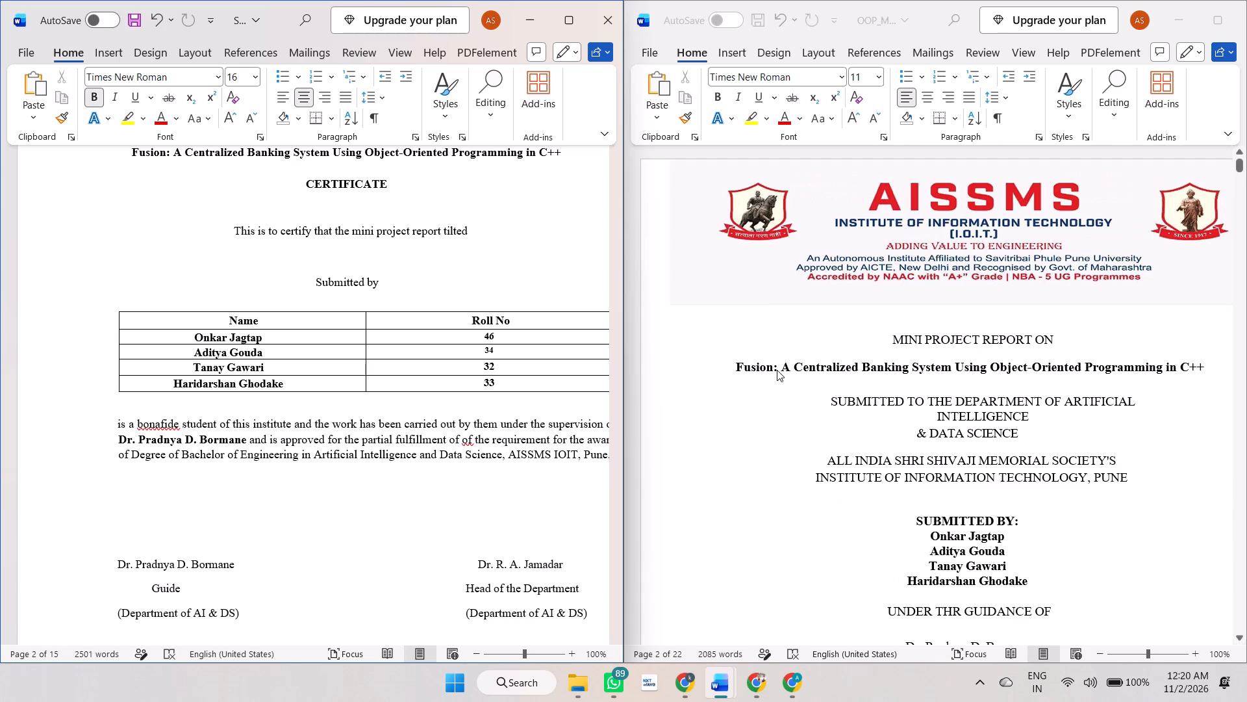
click(780, 367)
click(780, 367)
drag(780, 367, 1021, 369)
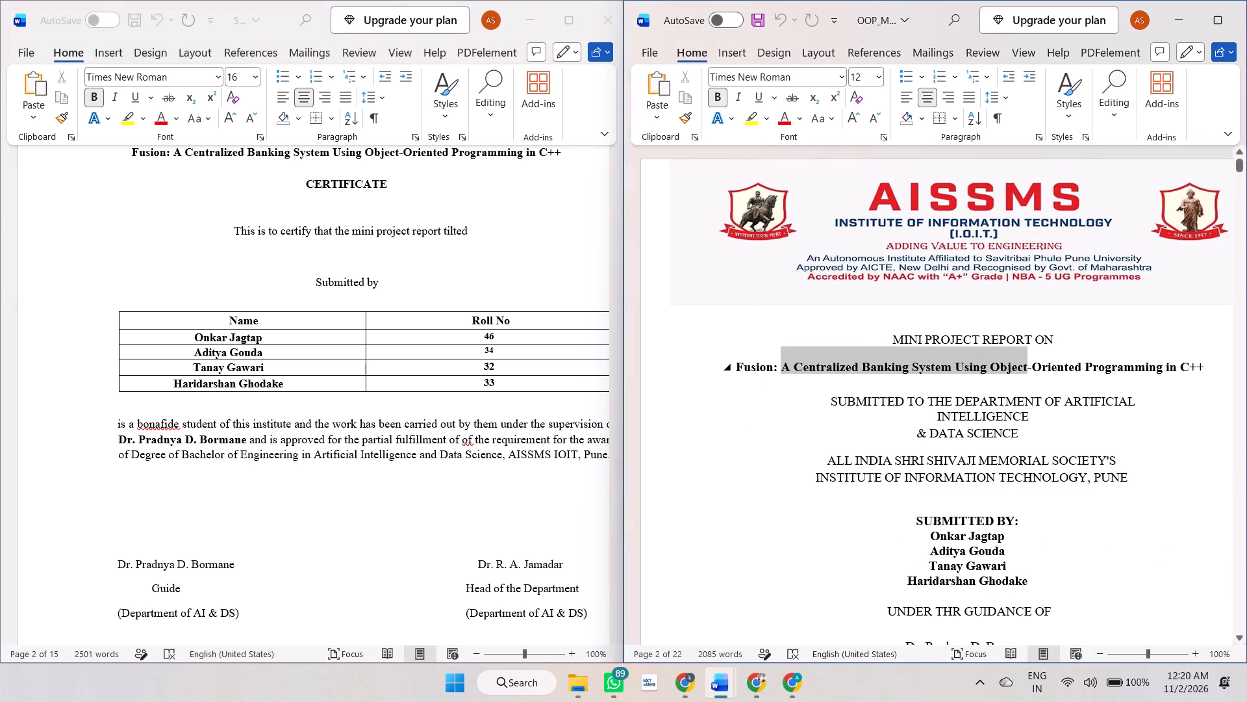
drag(1021, 369, 1046, 367)
scroll(799, 459, up, 1)
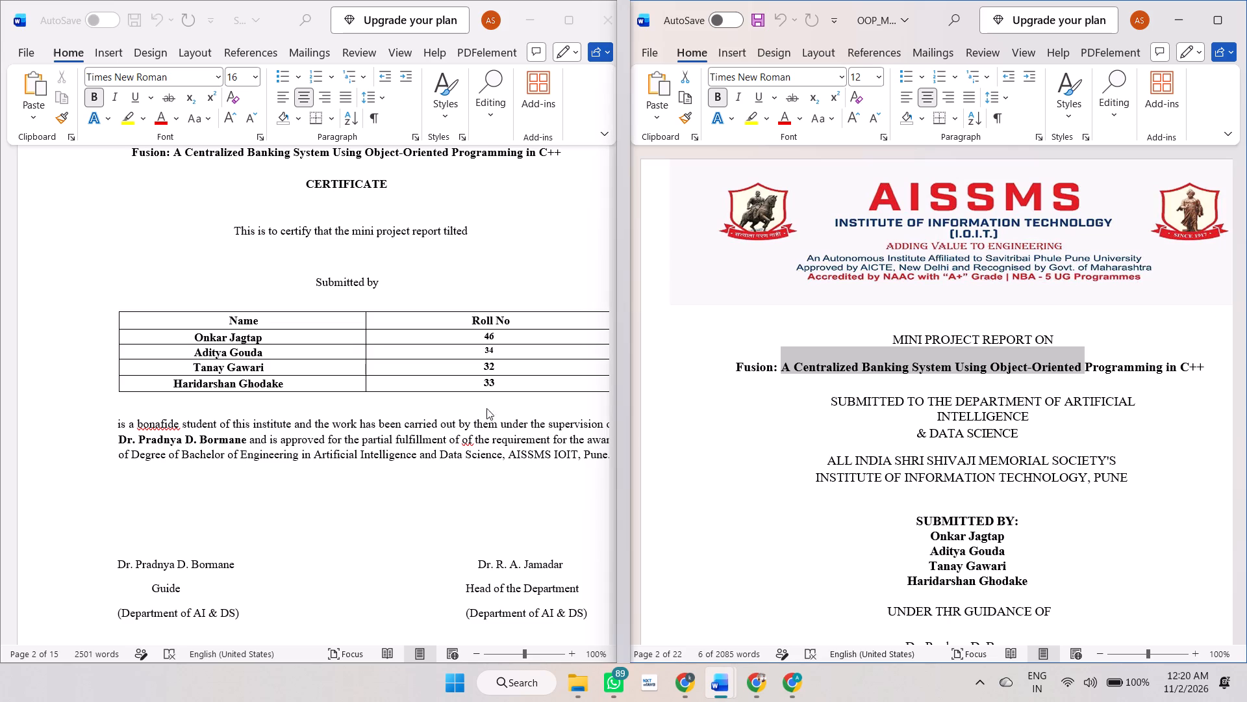
scroll(457, 404, up, 1)
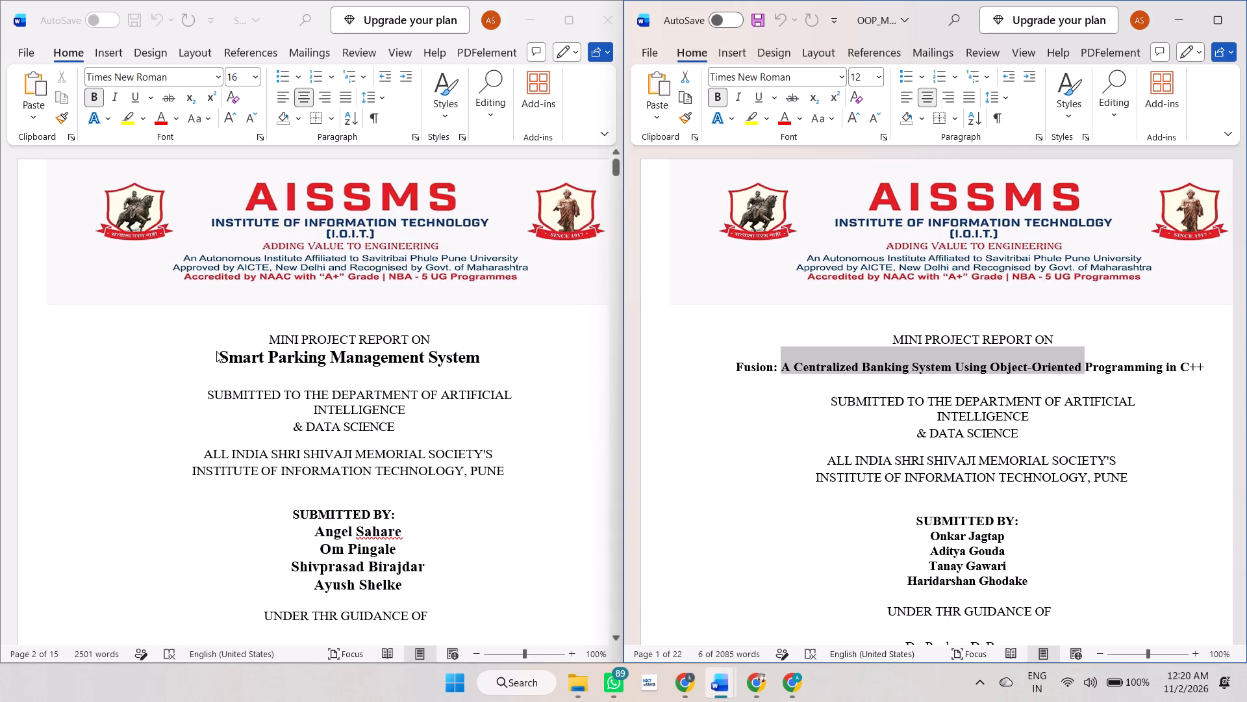
Replace the banking project title on the certificate page with "Smart Parking Management System" copied from the cover.
click(218, 352)
click(218, 352)
drag(218, 352, 353, 359)
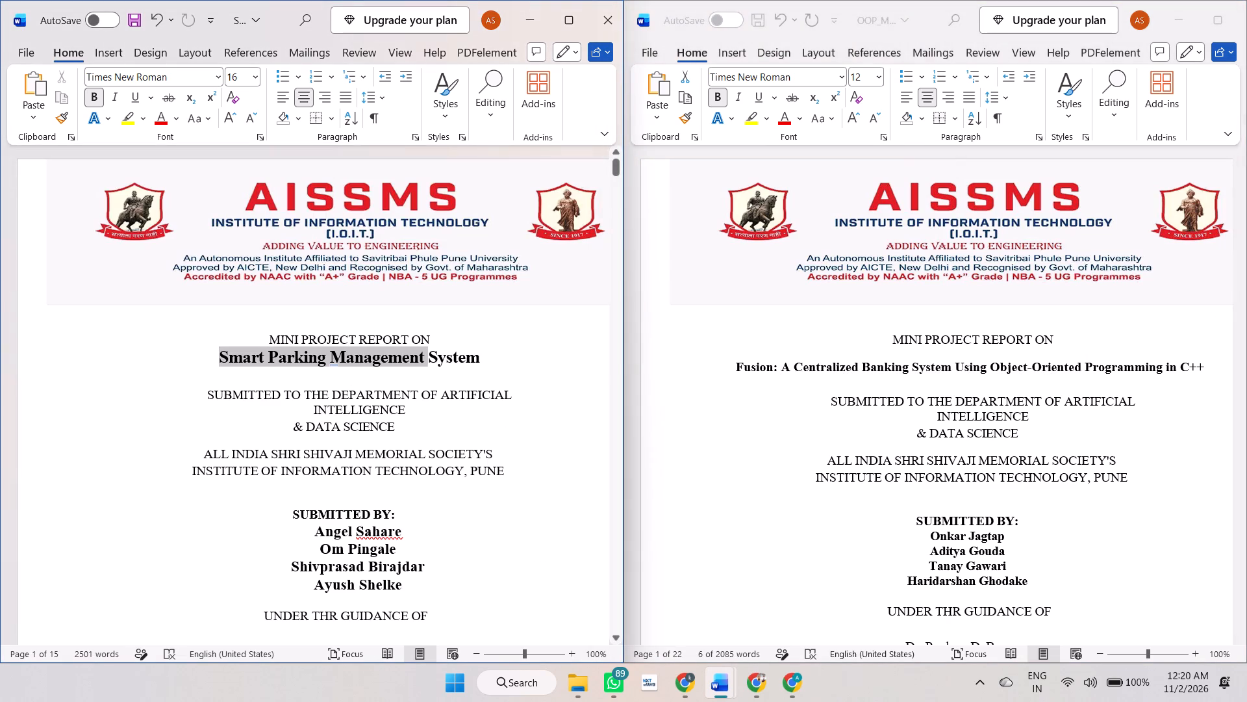
drag(353, 359, 468, 356)
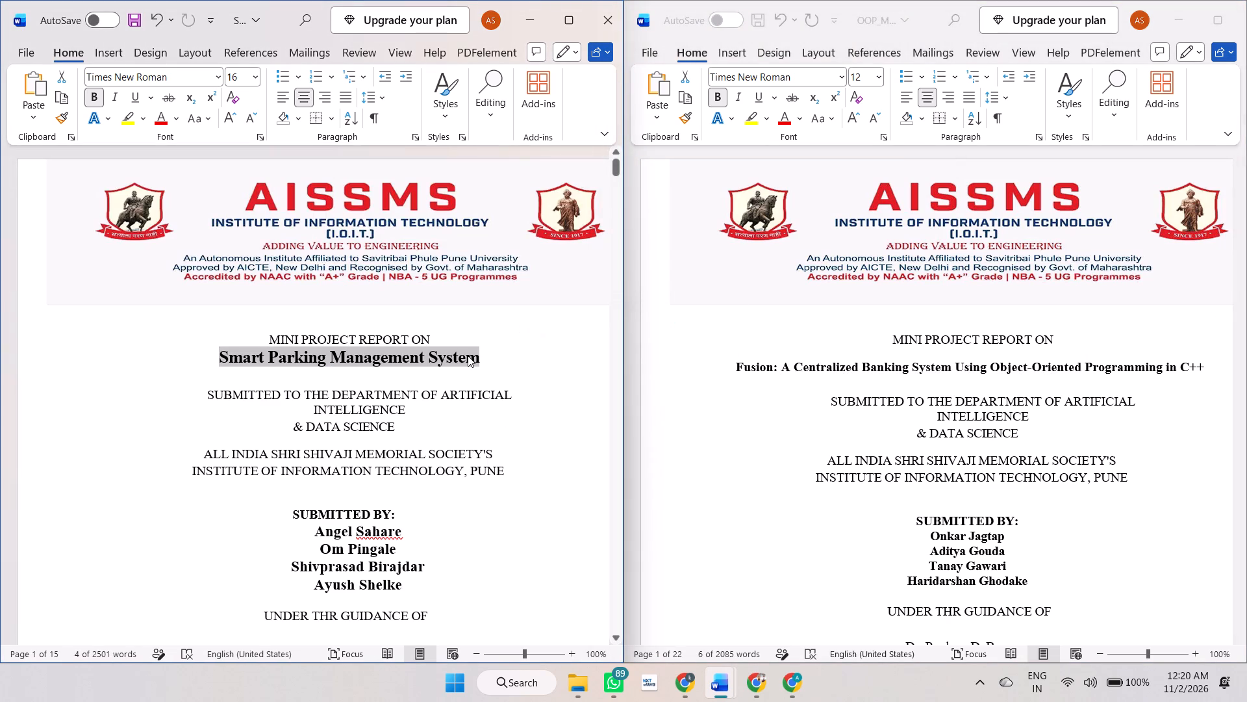
key(ctrl+c)
scroll(440, 426, down, 1)
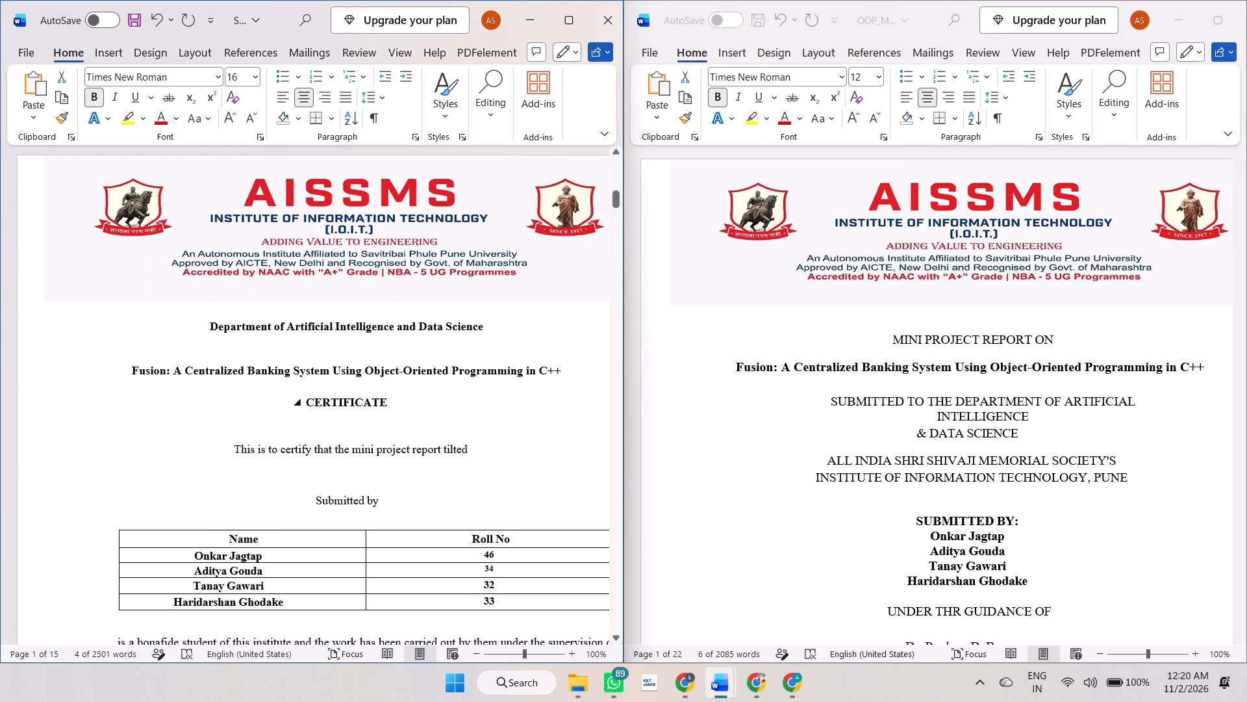
drag(130, 357, 439, 366)
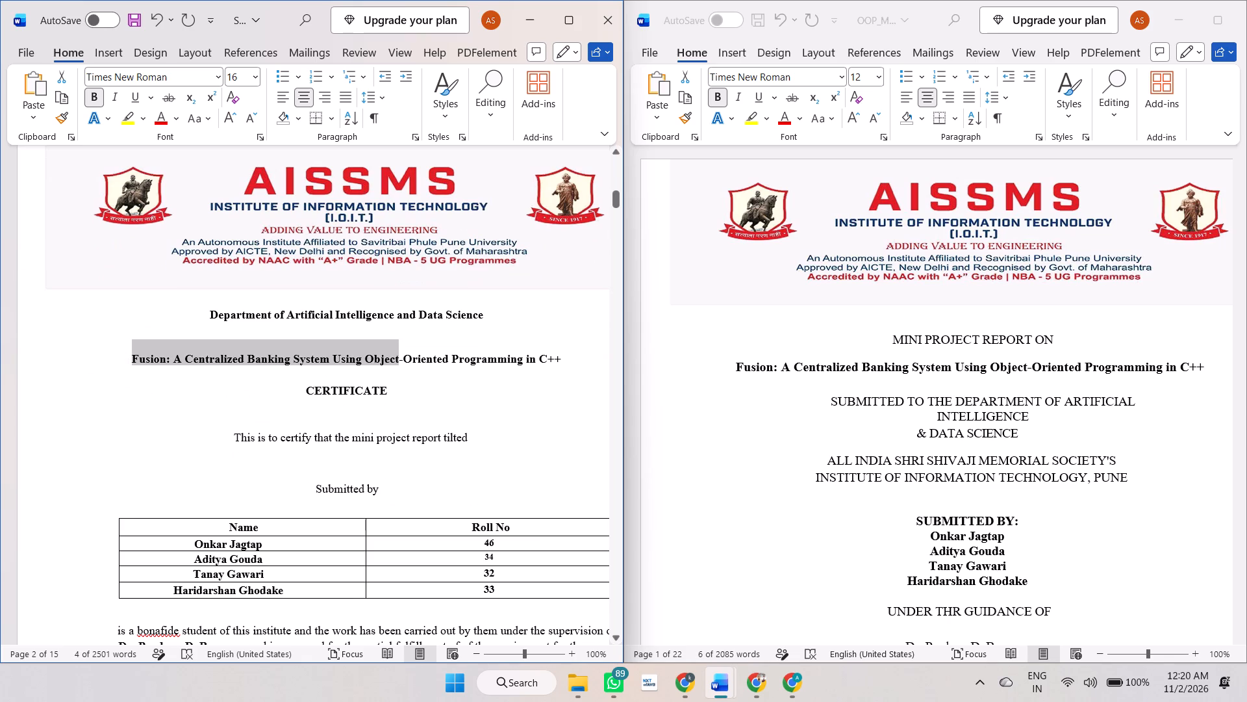
drag(439, 366, 586, 365)
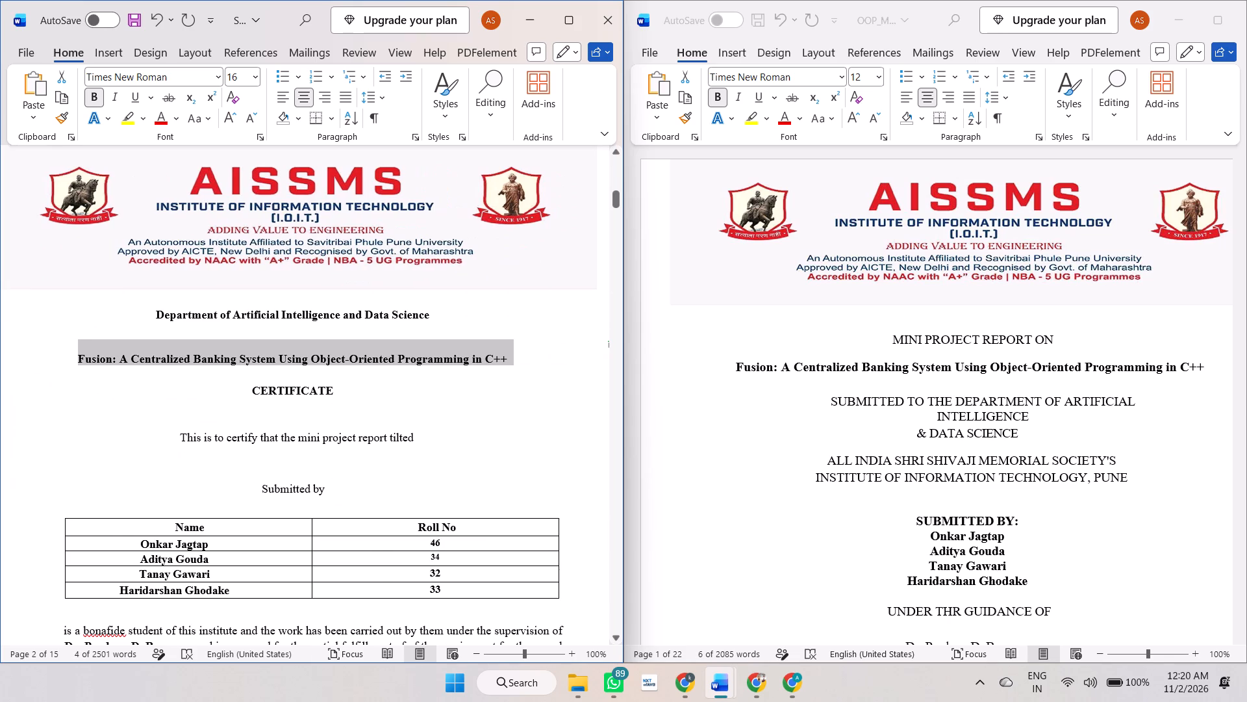
drag(586, 365, 513, 360)
key(ctrl+v)
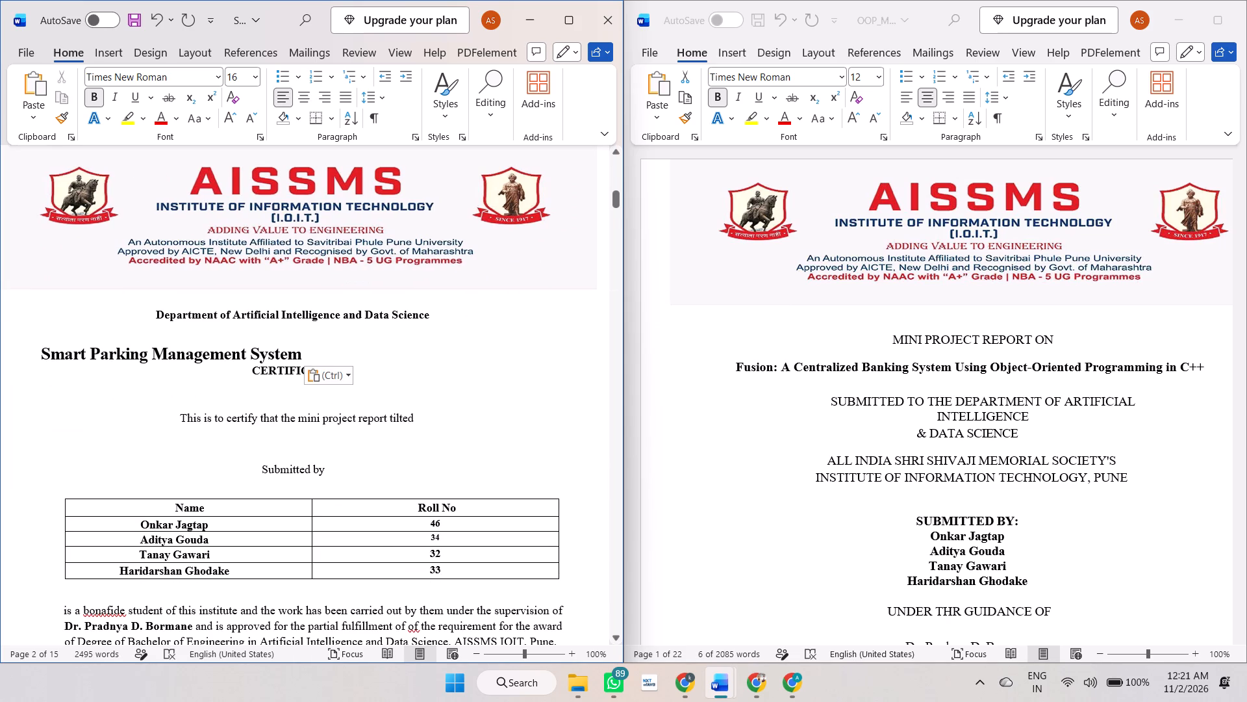
Centre the "Smart Parking Management System" title on the certificate page.
drag(41, 354, 353, 346)
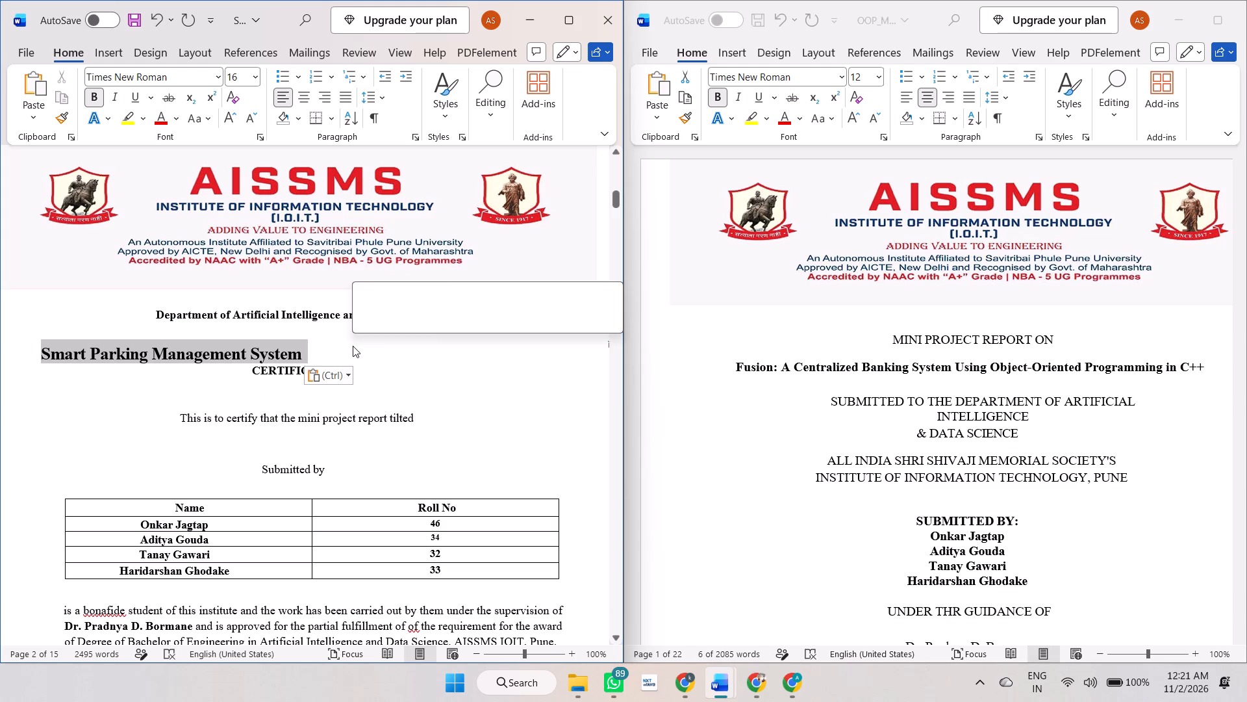
click(303, 99)
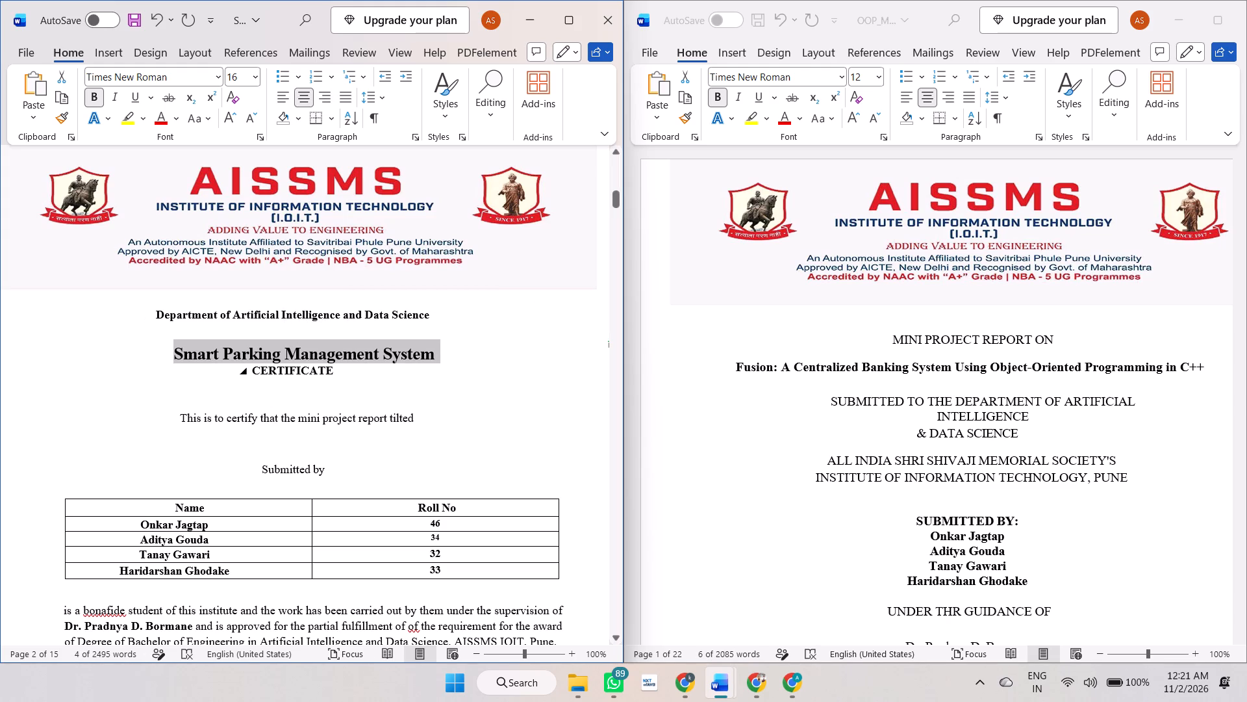
click(266, 399)
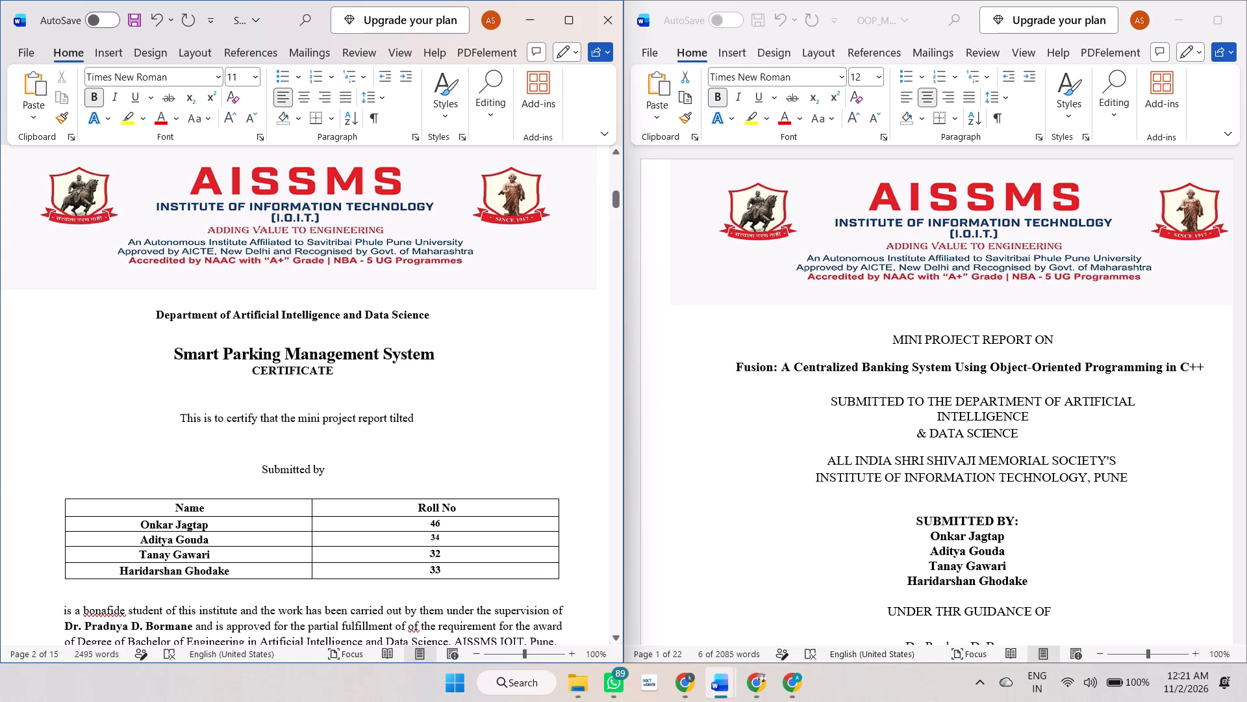
Clear the first student's name from the certificate page's name and roll number table.
scroll(709, 519, down, 2)
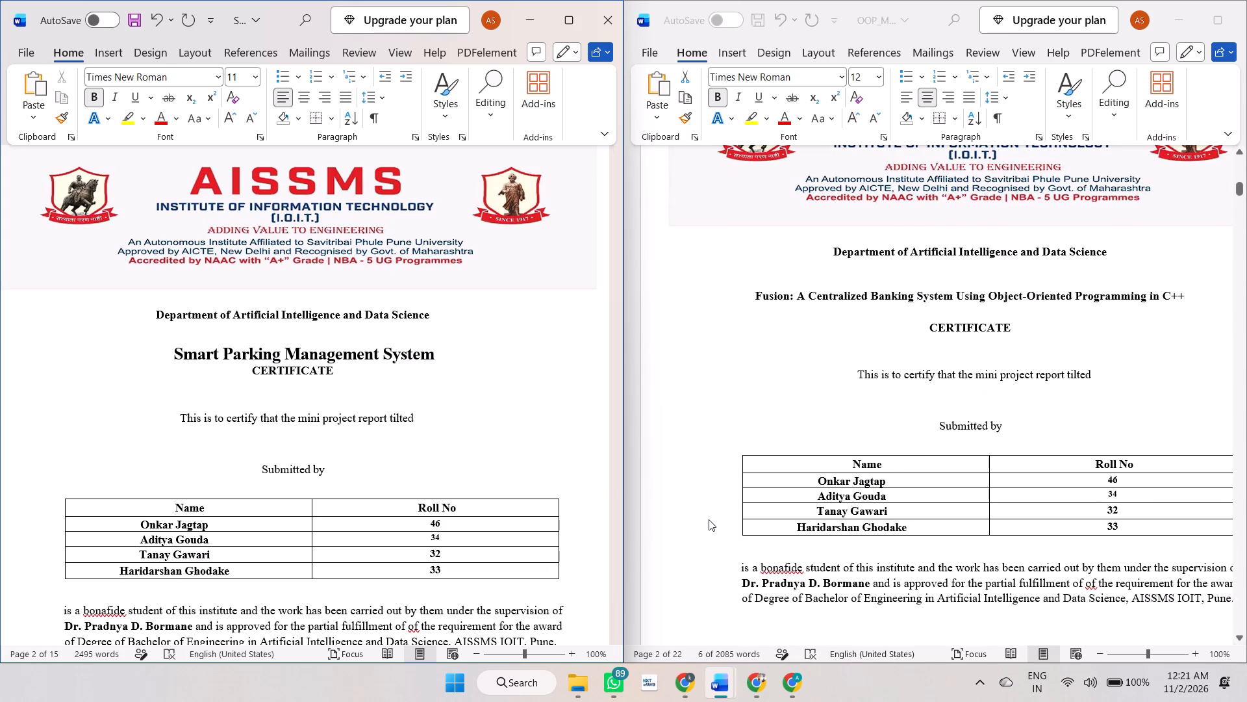
scroll(709, 519, down, 1)
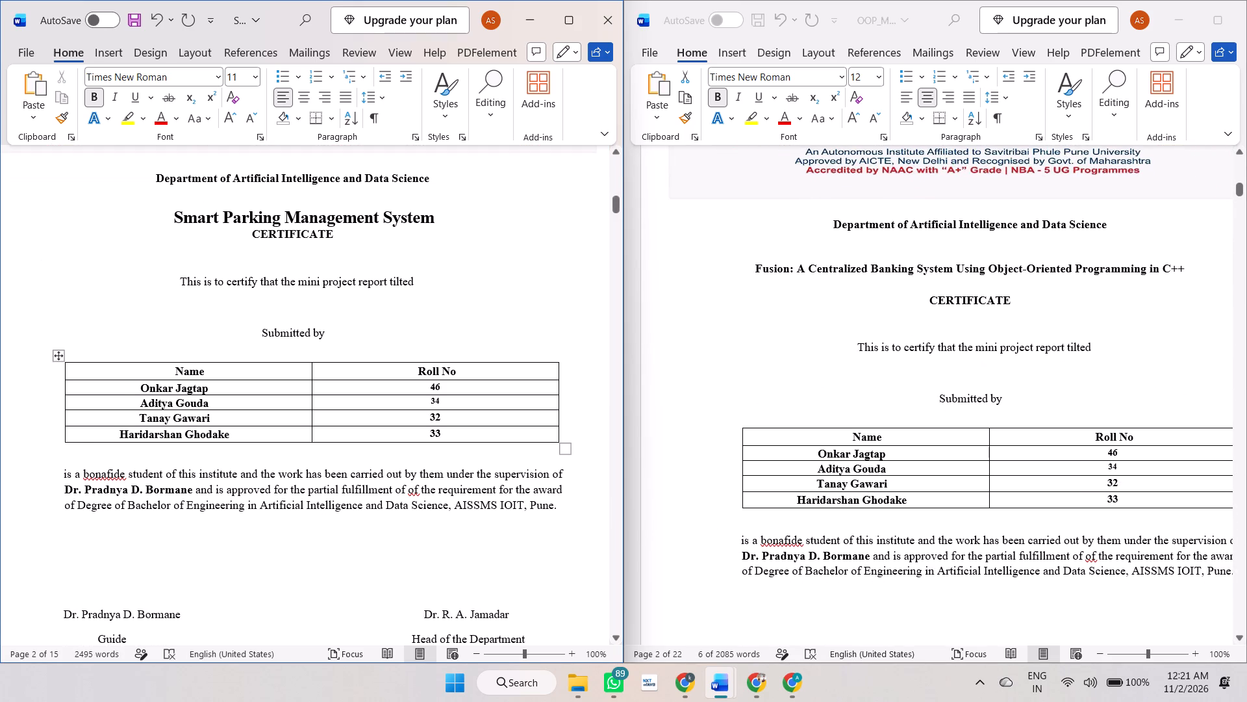
drag(136, 386, 177, 386)
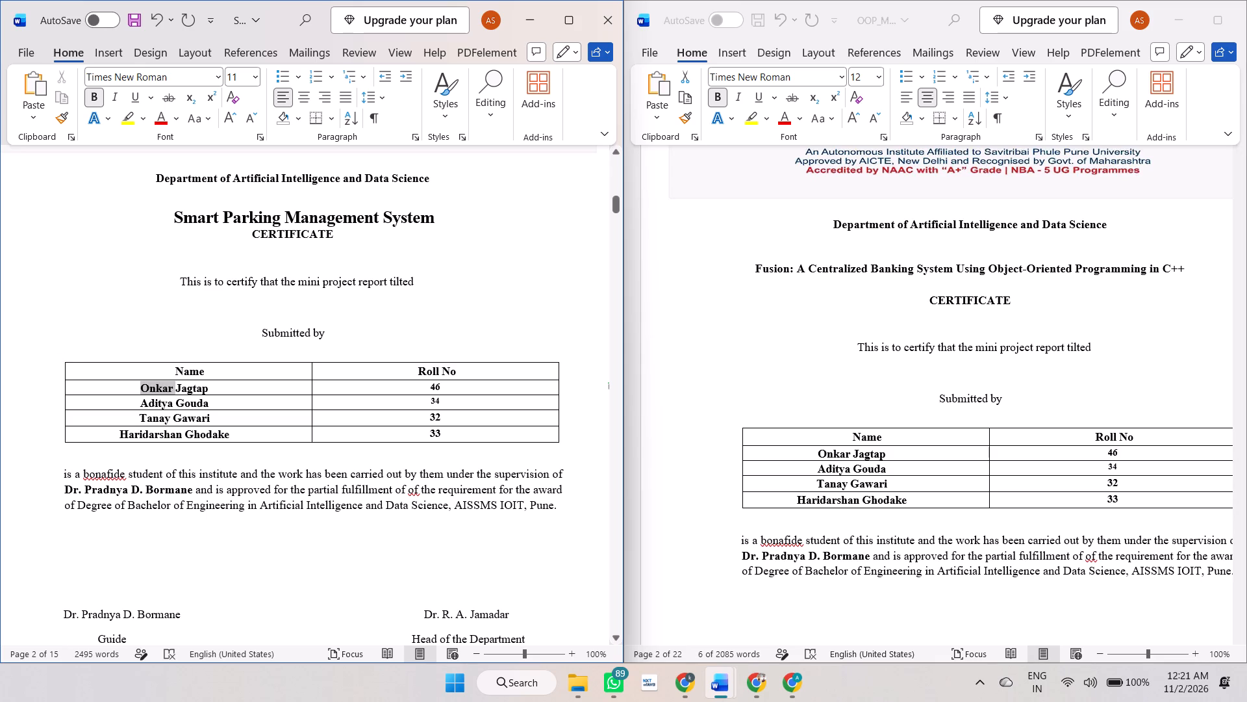
drag(177, 386, 218, 387)
key(BackSpace)
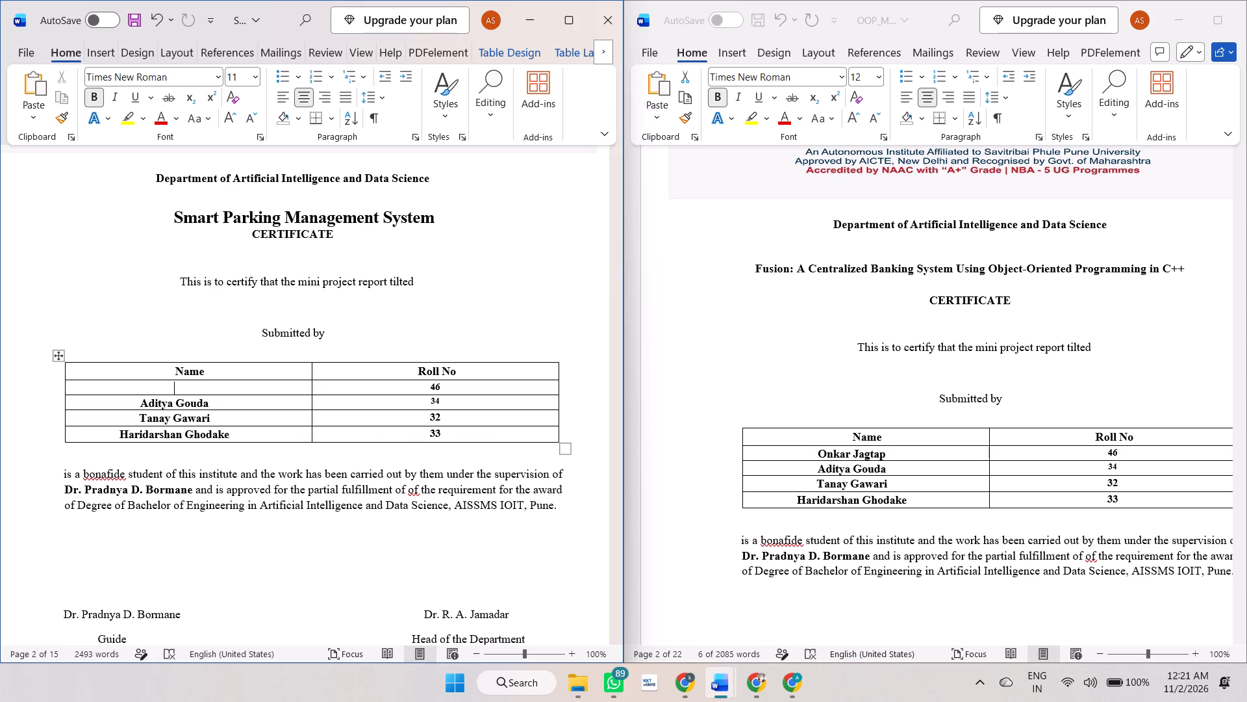
Reduce the certificate page's project title to 12 pt and insert an empty line between it and the CERTIFICATE heading.
drag(173, 216, 440, 216)
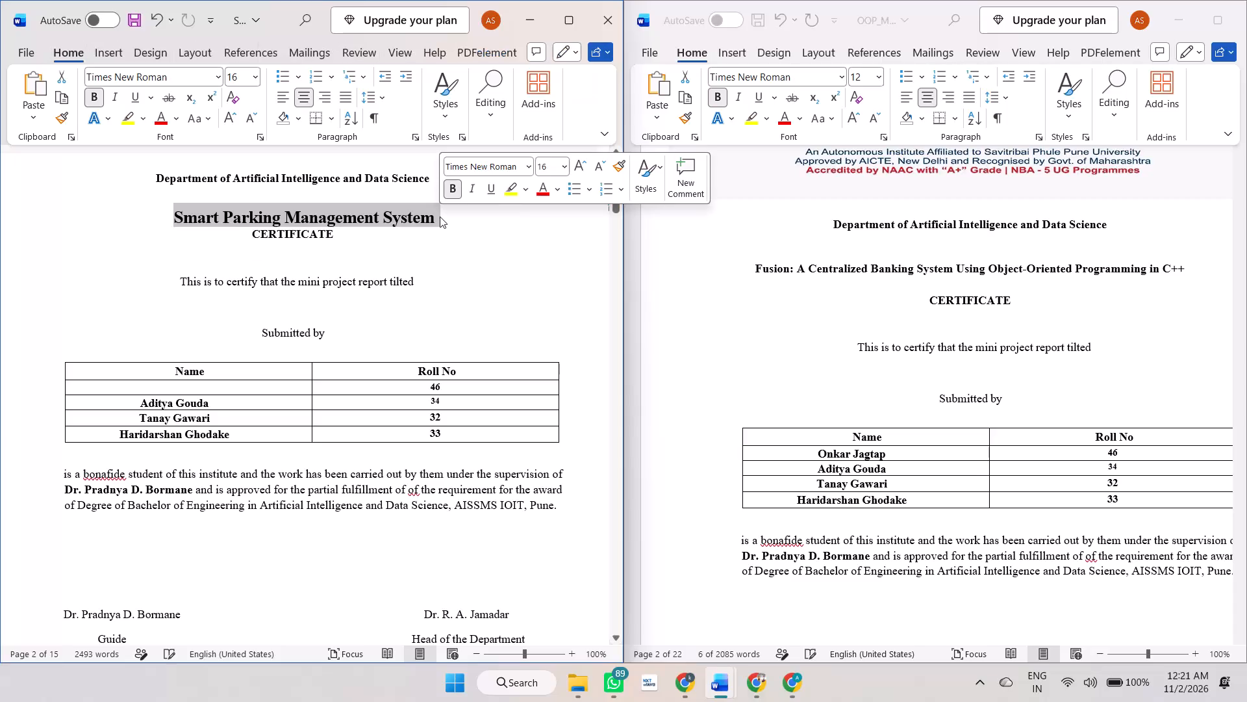
click(601, 168)
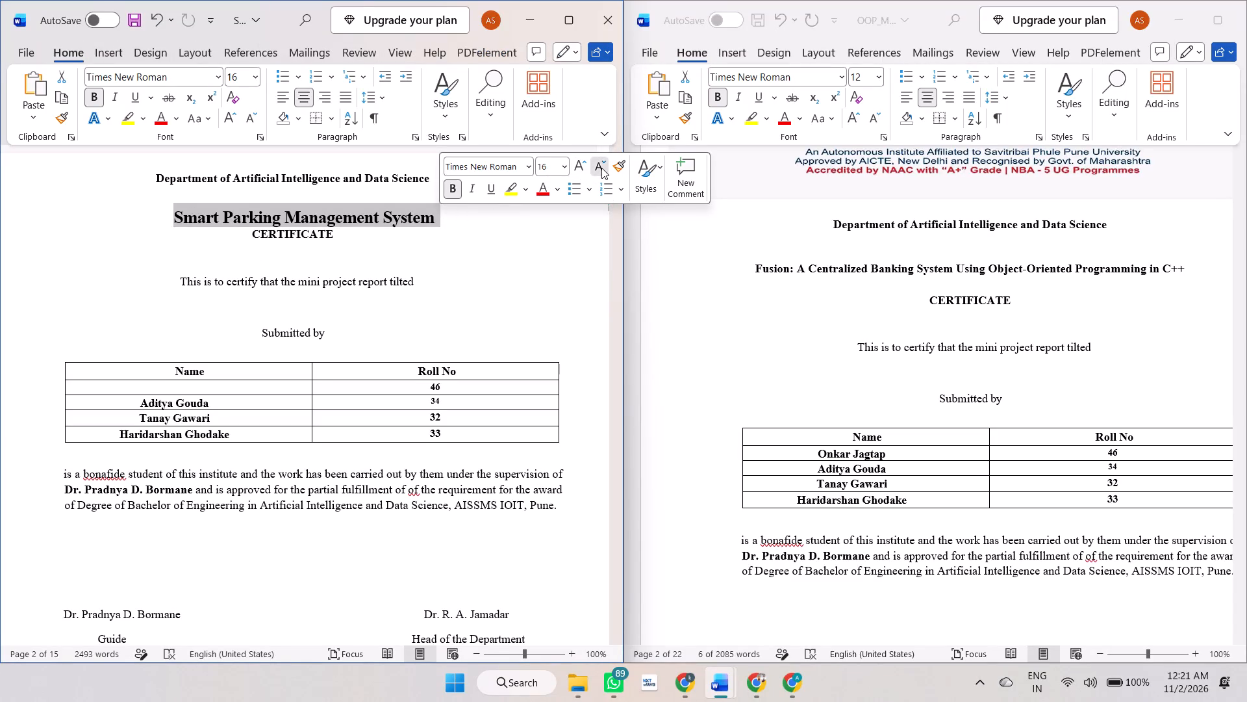
click(601, 168)
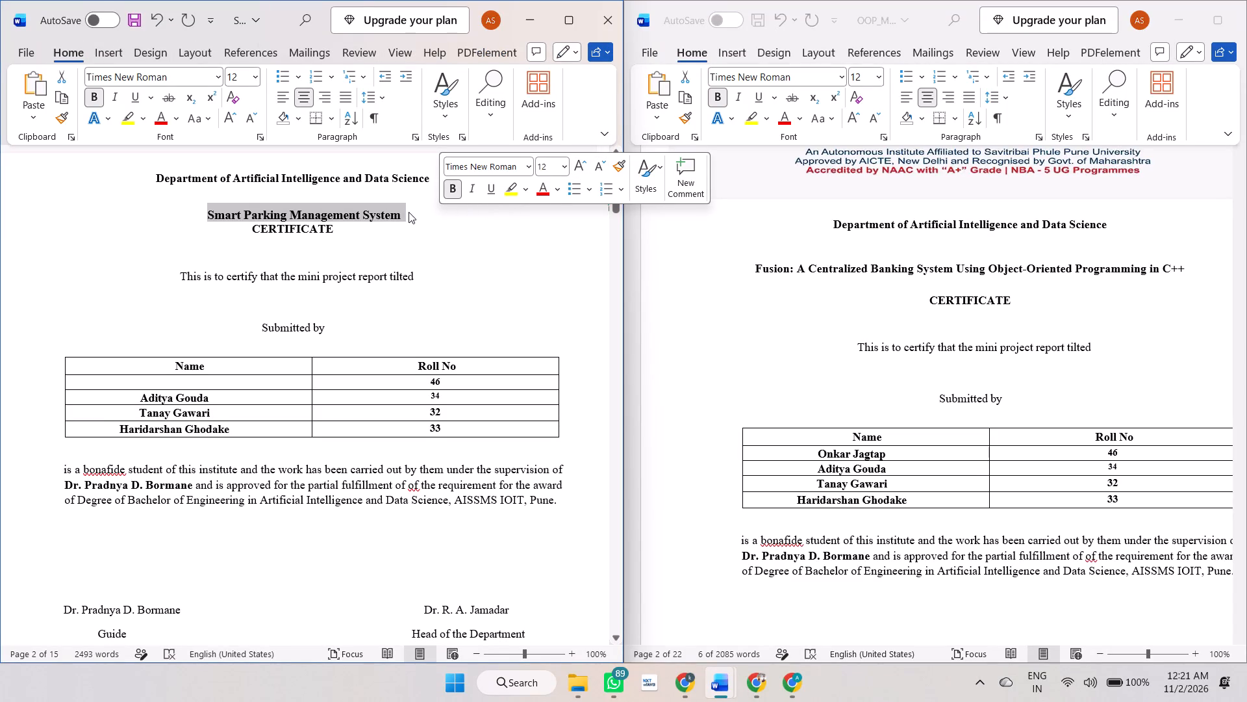
click(410, 213)
key(Return)
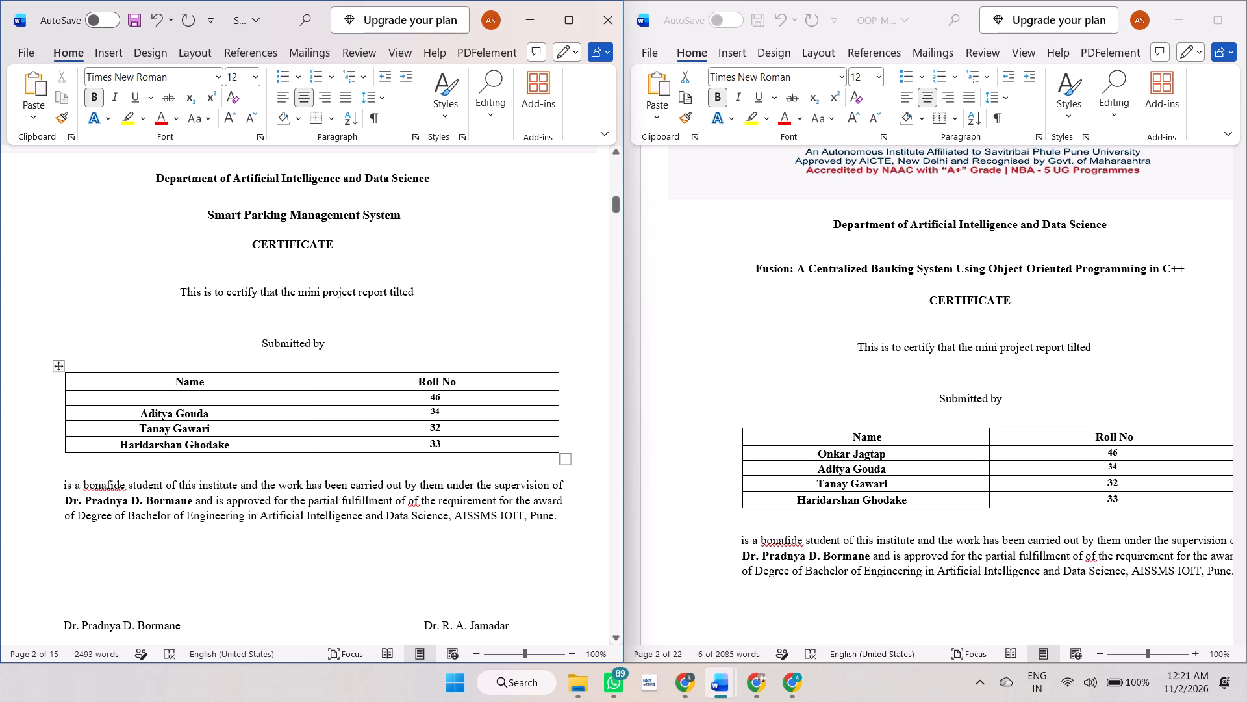
Fill the first student row of the certificate table with the first team member's name from the cover and their roll number.
click(168, 398)
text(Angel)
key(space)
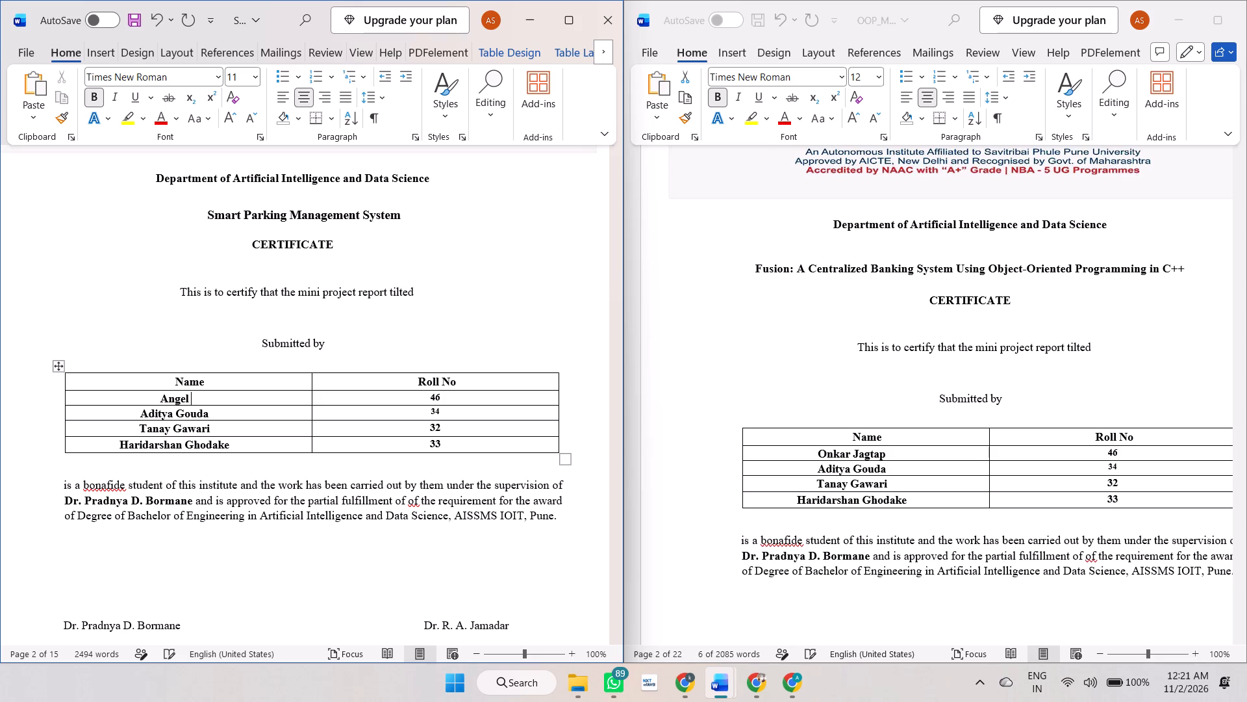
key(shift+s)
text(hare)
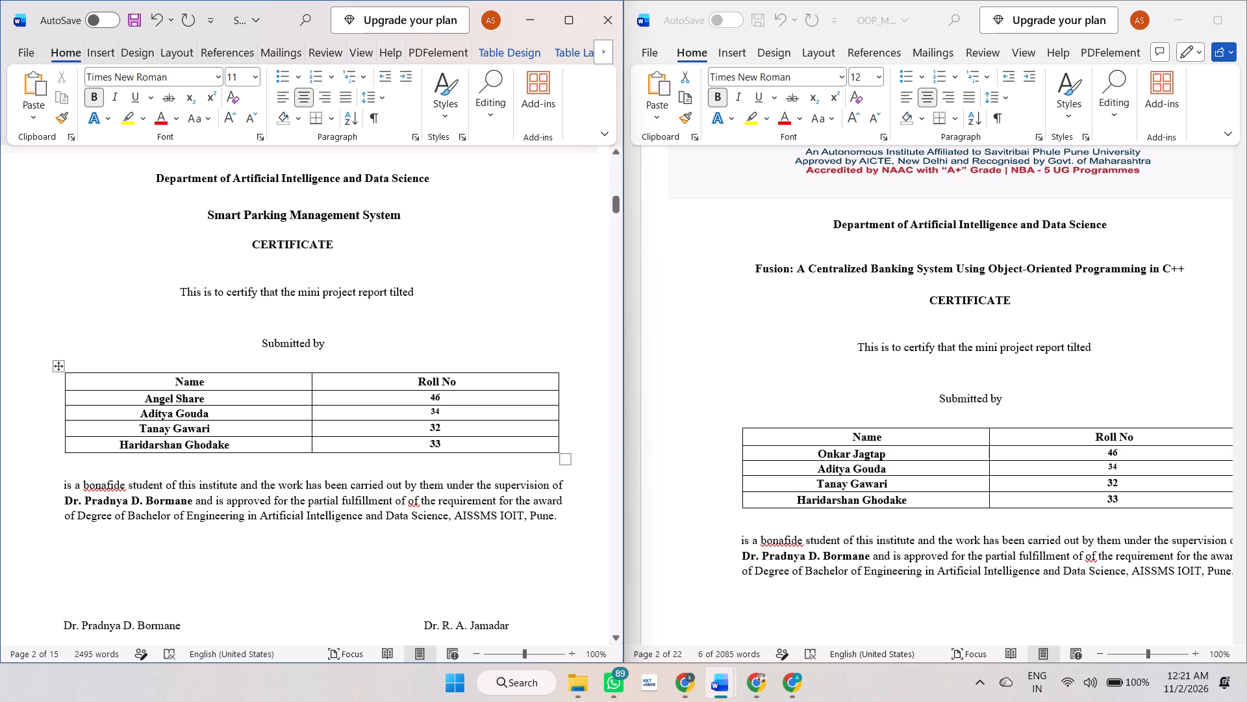
click(183, 398)
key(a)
drag(429, 396, 444, 397)
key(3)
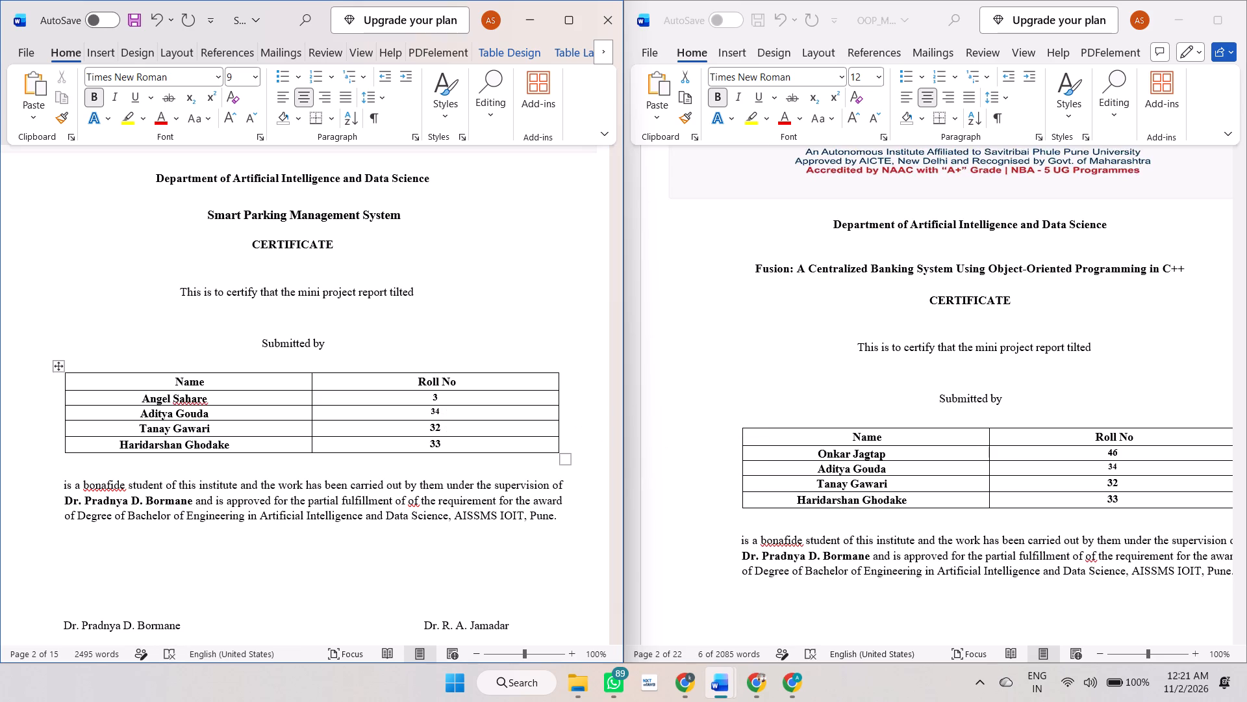
key(BackSpace)
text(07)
Replace the second student's name in the certificate table with the second team member's name from the cover.
drag(140, 413, 167, 411)
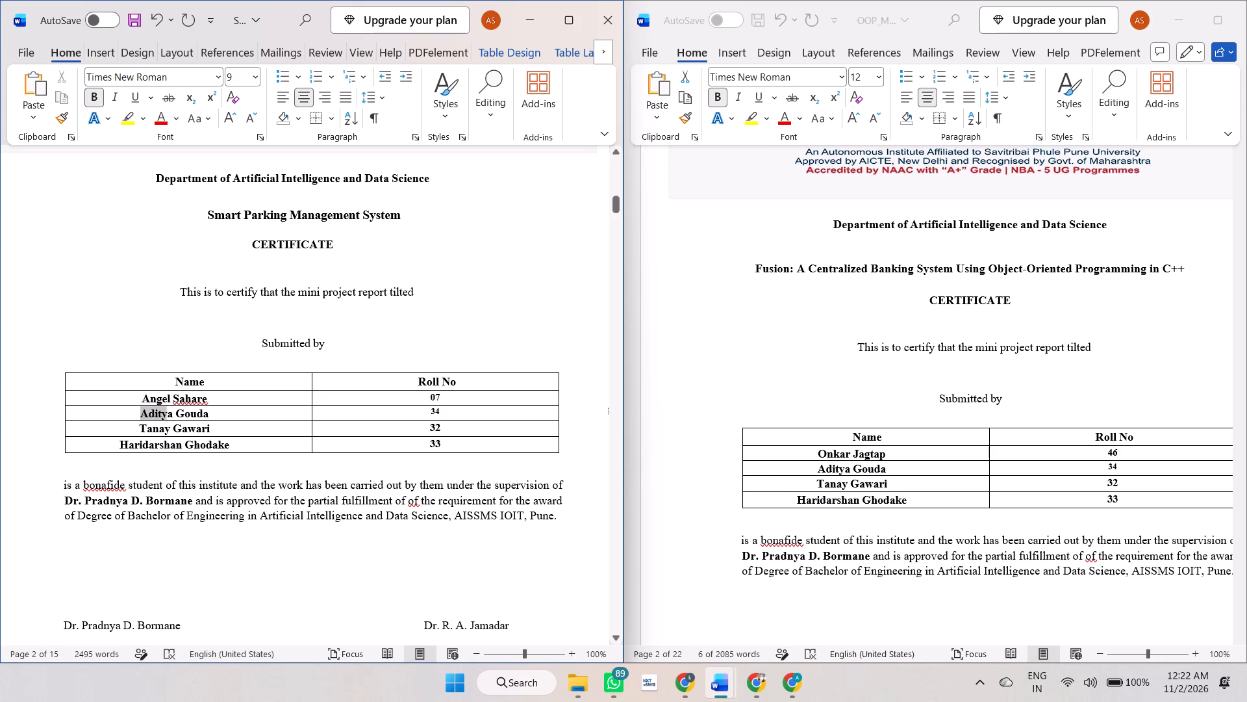
drag(167, 411, 214, 414)
key(BackSpace)
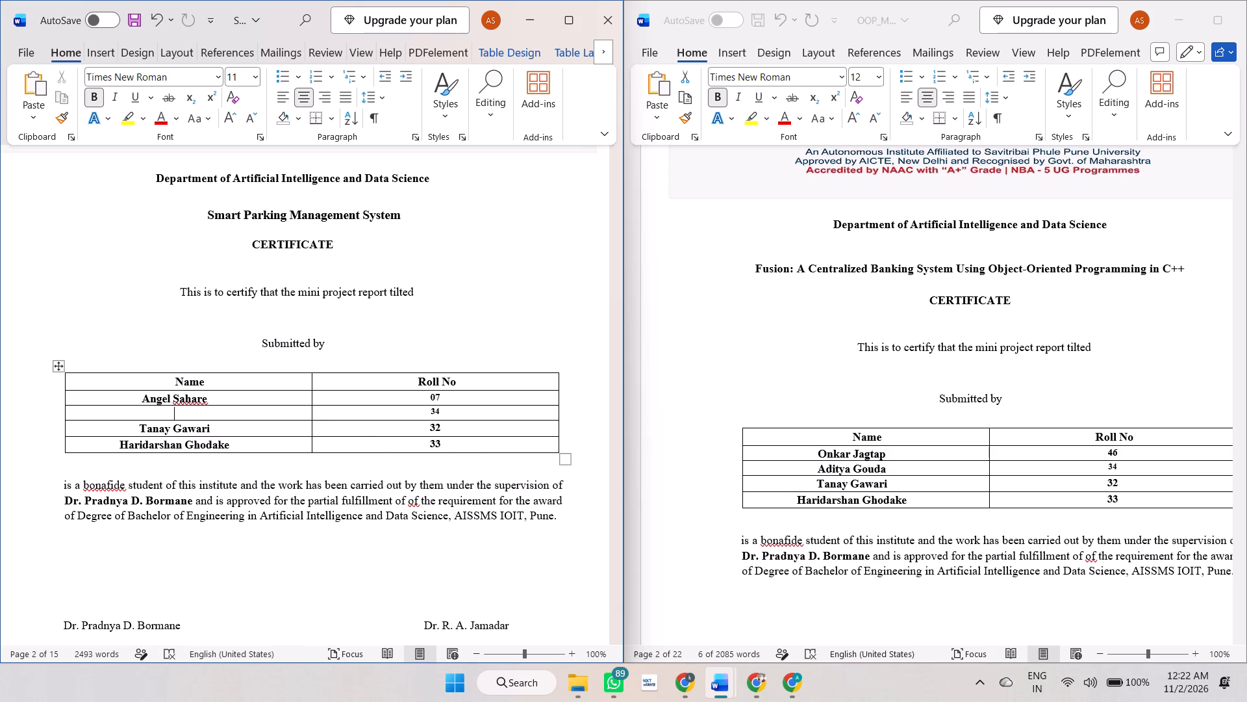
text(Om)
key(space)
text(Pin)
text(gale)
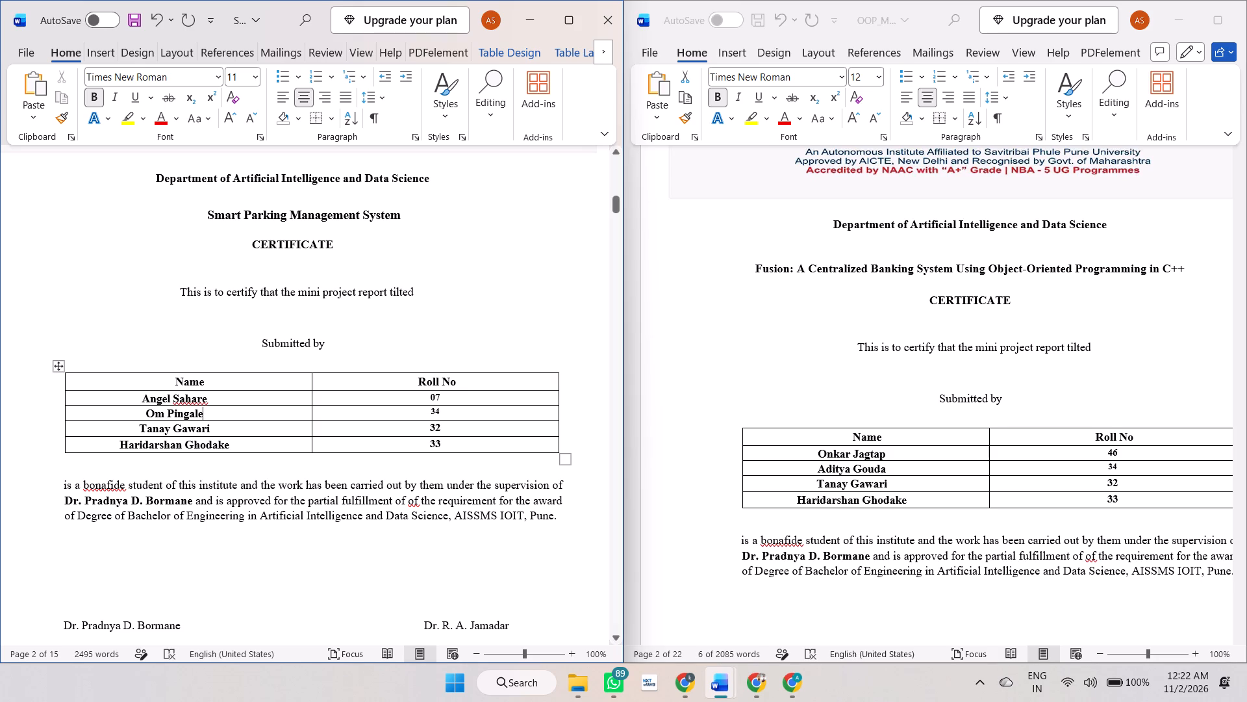
Replace the third student's name in the certificate table with the third team member's name from the cover.
drag(138, 429, 228, 421)
key(BackSpace)
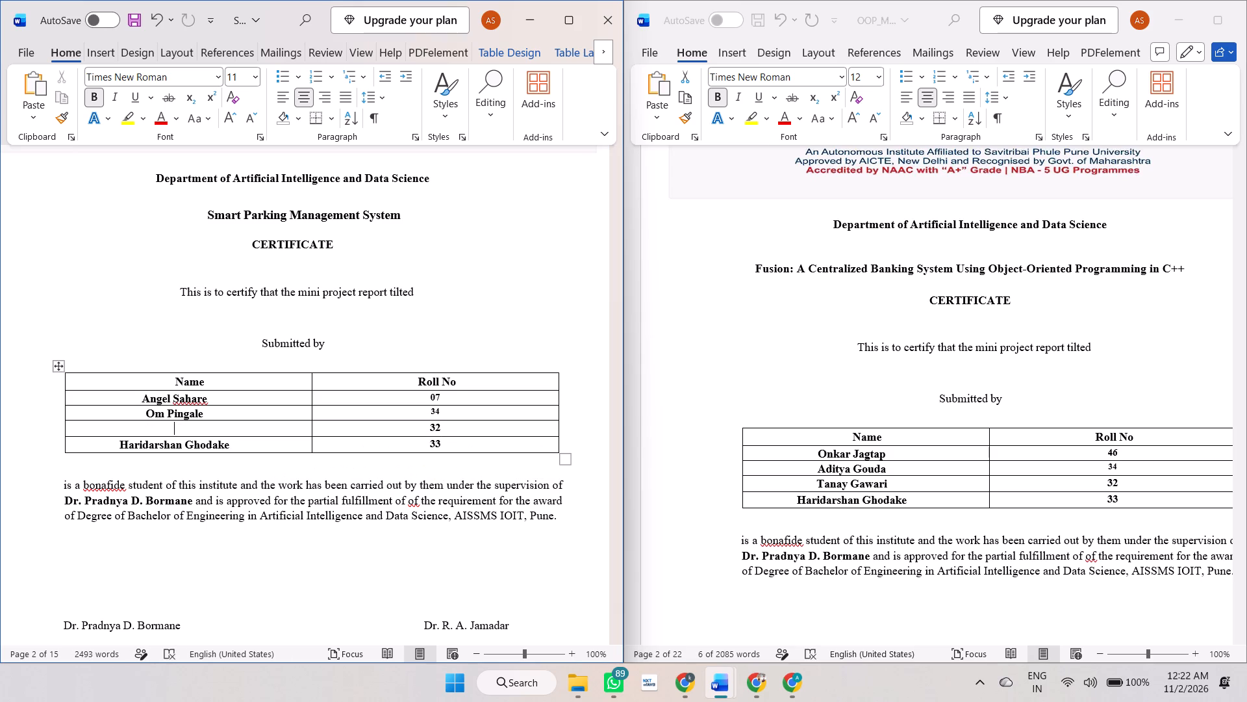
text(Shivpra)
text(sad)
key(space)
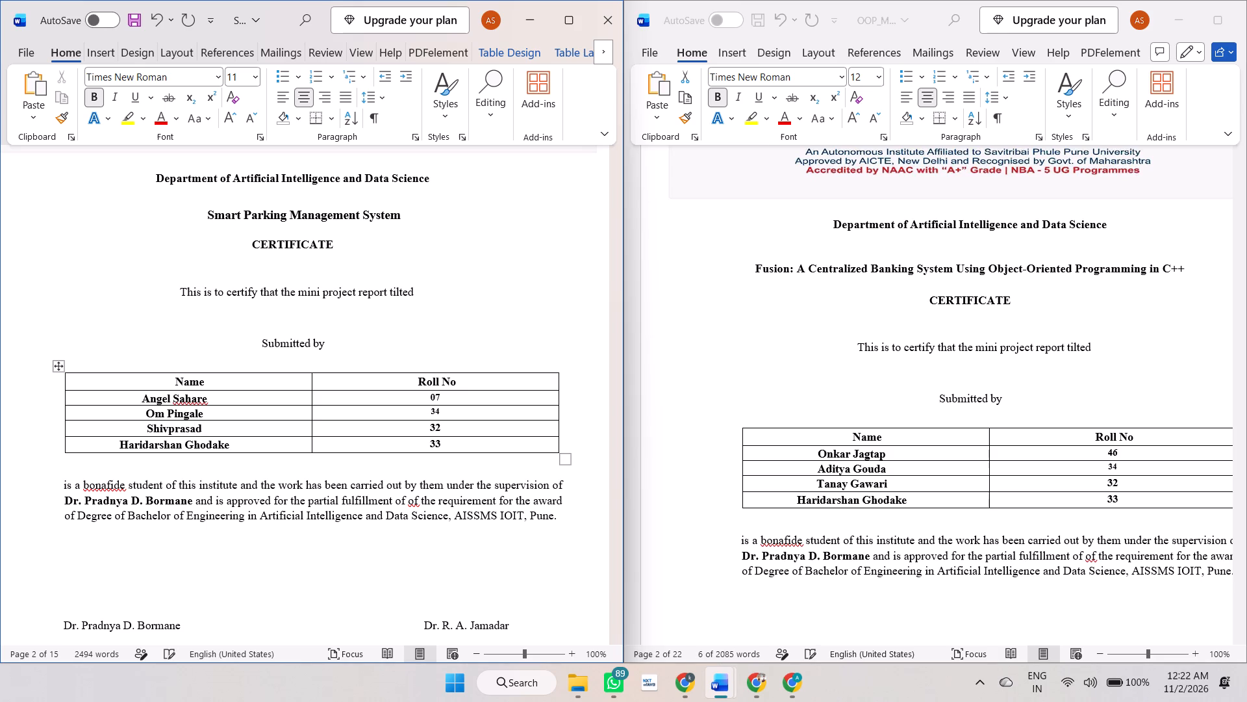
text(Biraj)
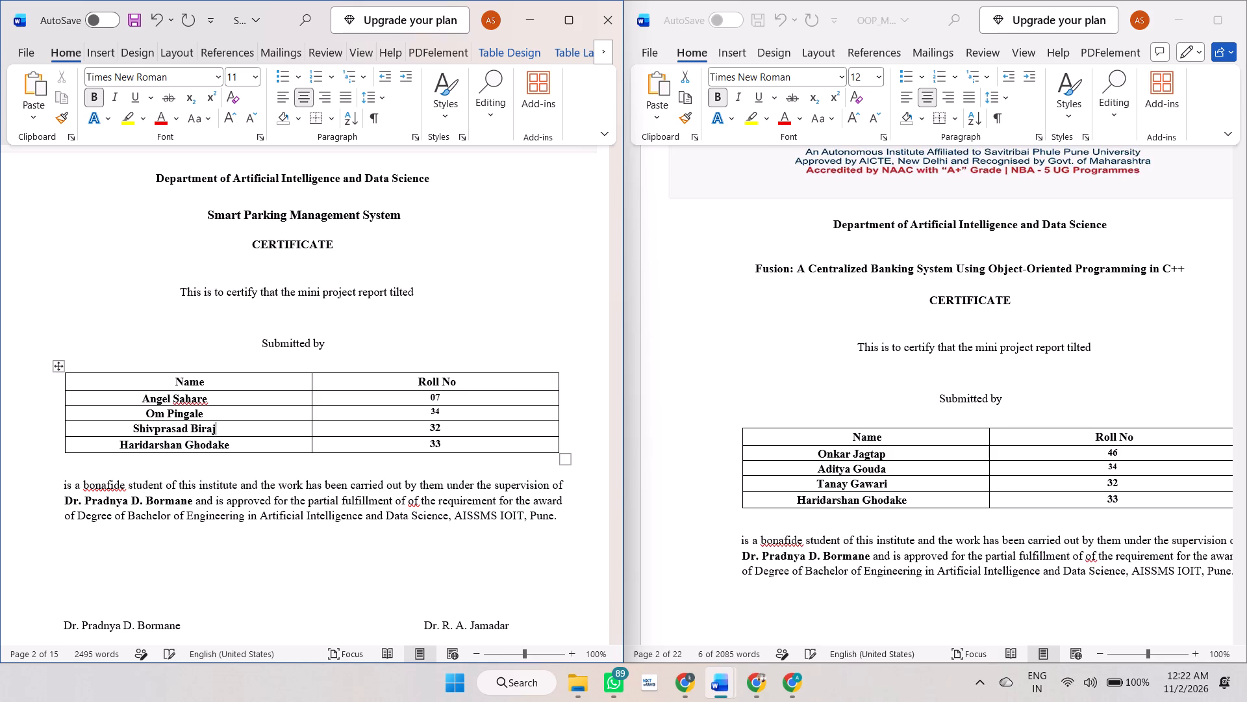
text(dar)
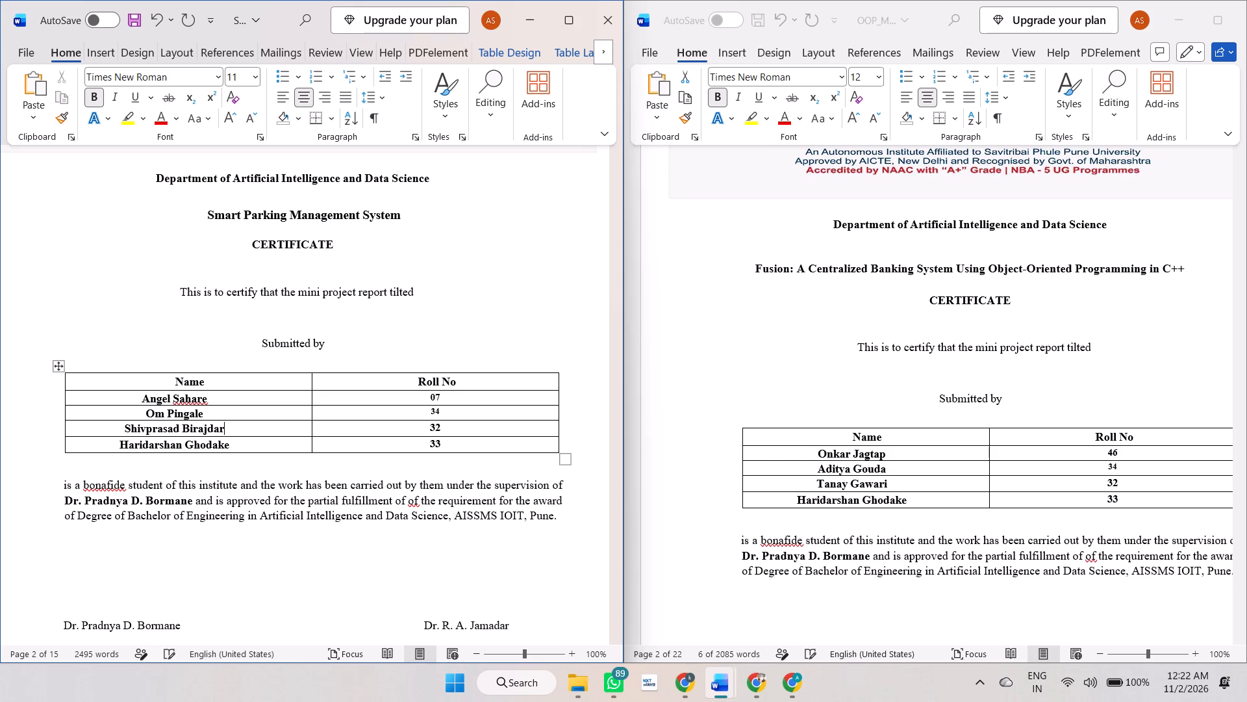
Replace the fourth student's name in the certificate table with the fourth team member's name from the cover.
drag(118, 446, 242, 445)
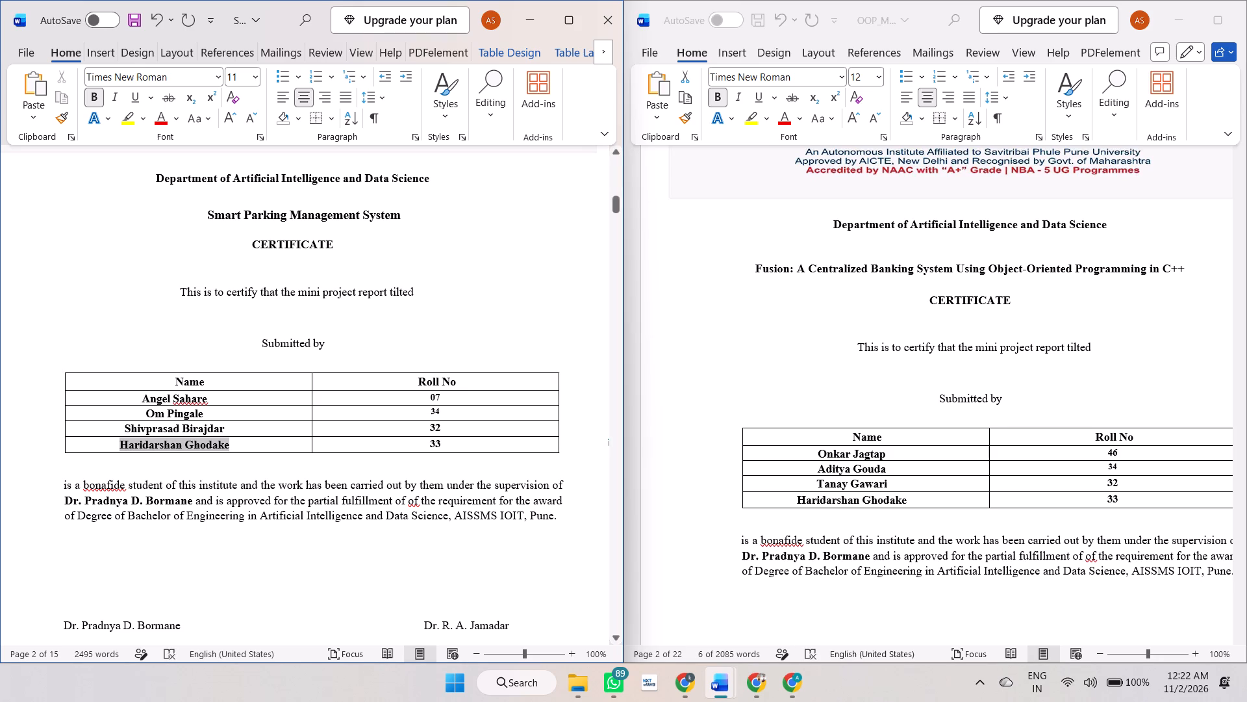
drag(242, 445, 244, 445)
key(BackSpace)
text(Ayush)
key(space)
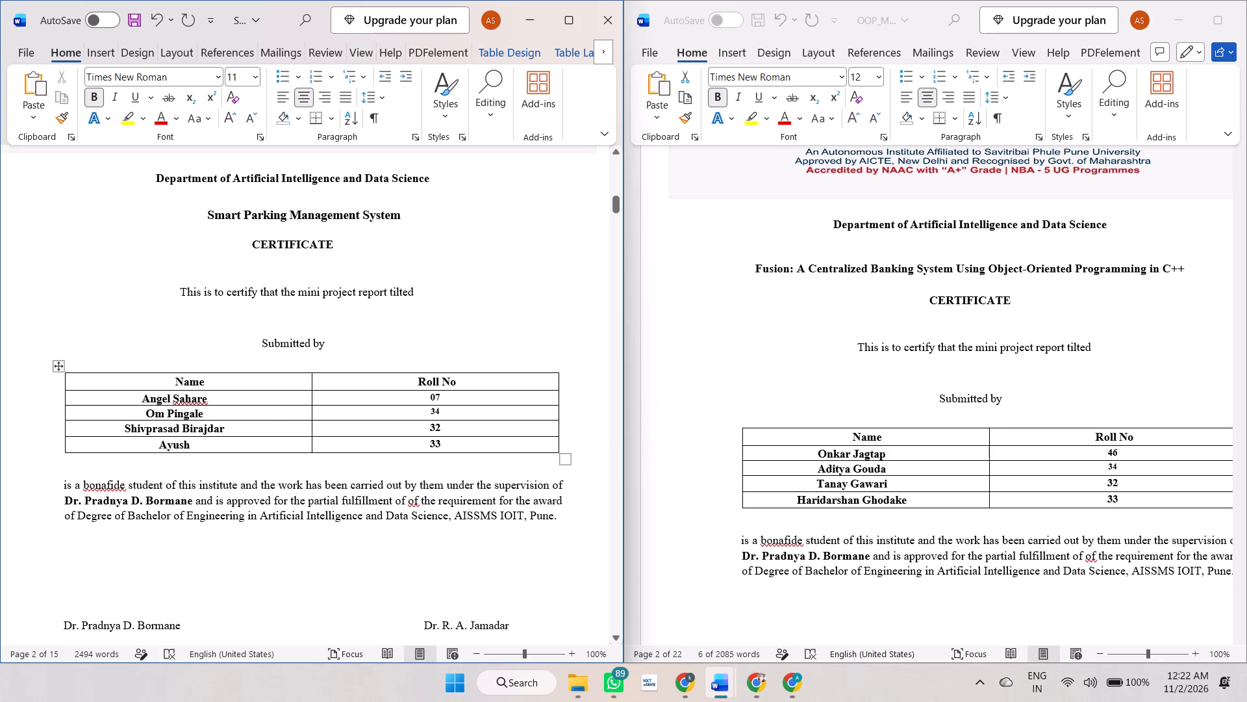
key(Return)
Set the roll numbers in the certificate table's second, third and fourth student rows to 35, 31 and 30.
click(441, 445)
key(BackSpace)
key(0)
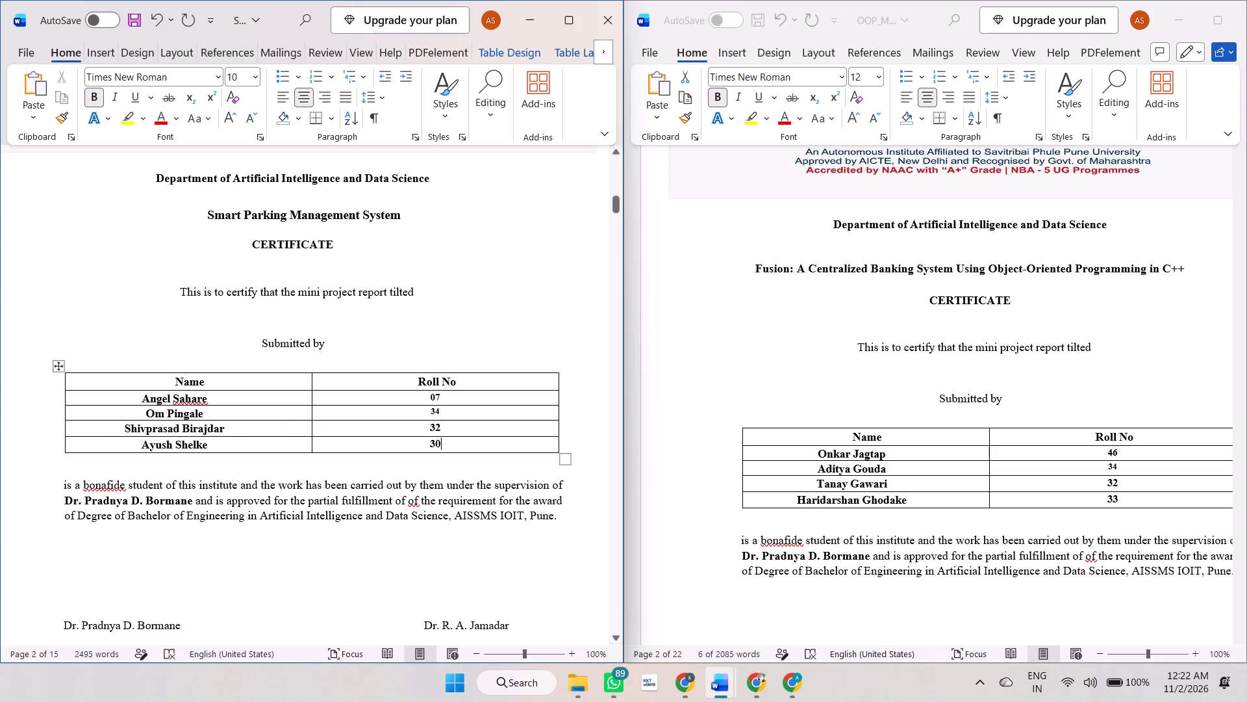
click(441, 430)
key(BackSpace)
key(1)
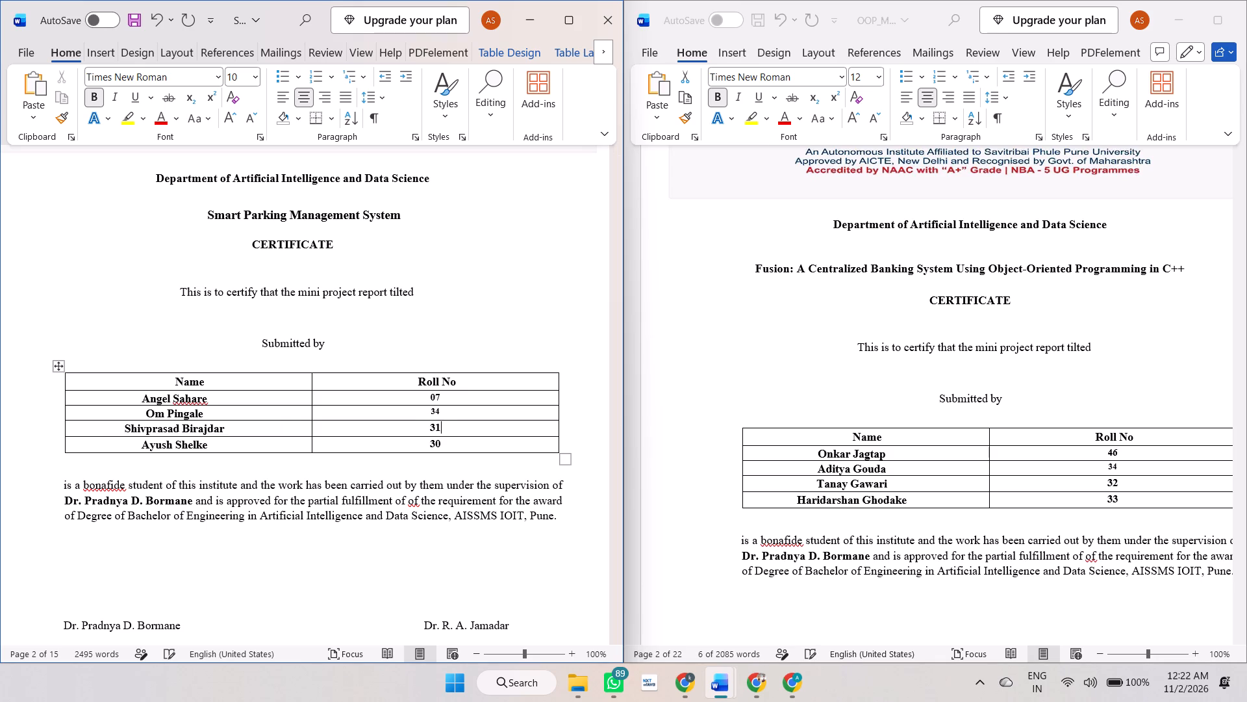
click(443, 414)
key(BackSpace)
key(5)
Enlarge the certificate table's roll number text to size 9 in the second student row and size 10 in the first.
drag(431, 412, 438, 411)
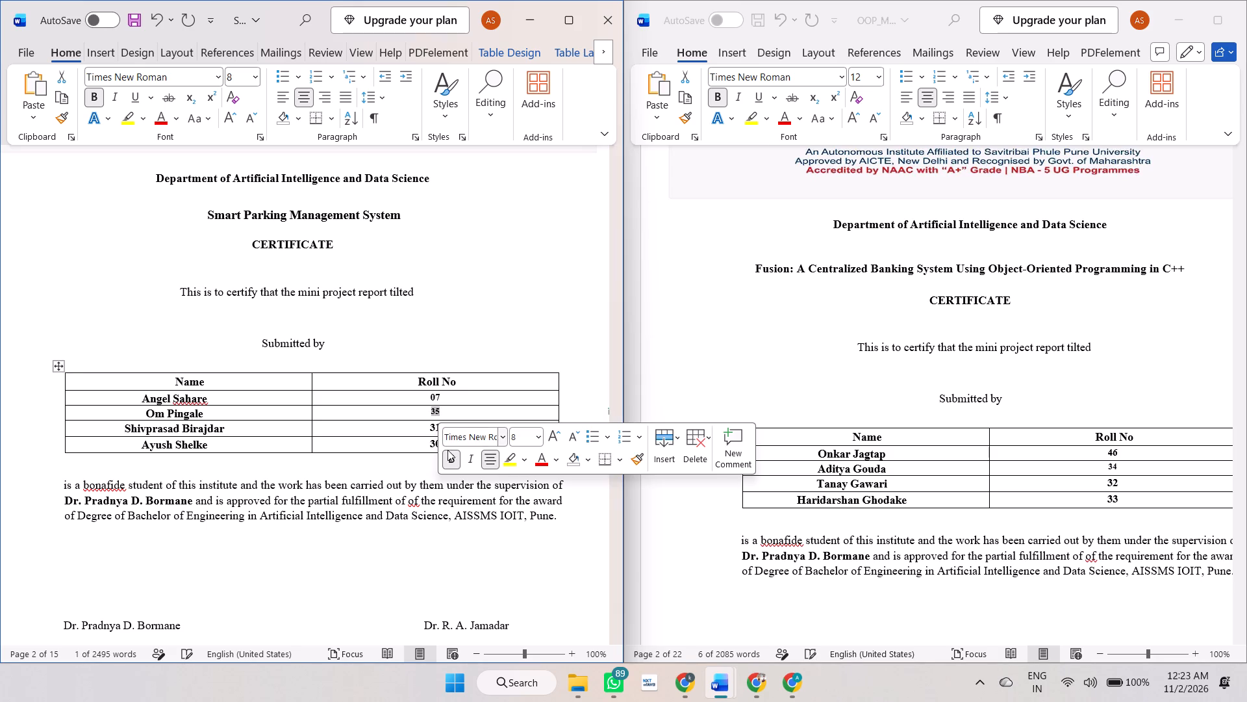
click(448, 452)
click(448, 452)
click(555, 438)
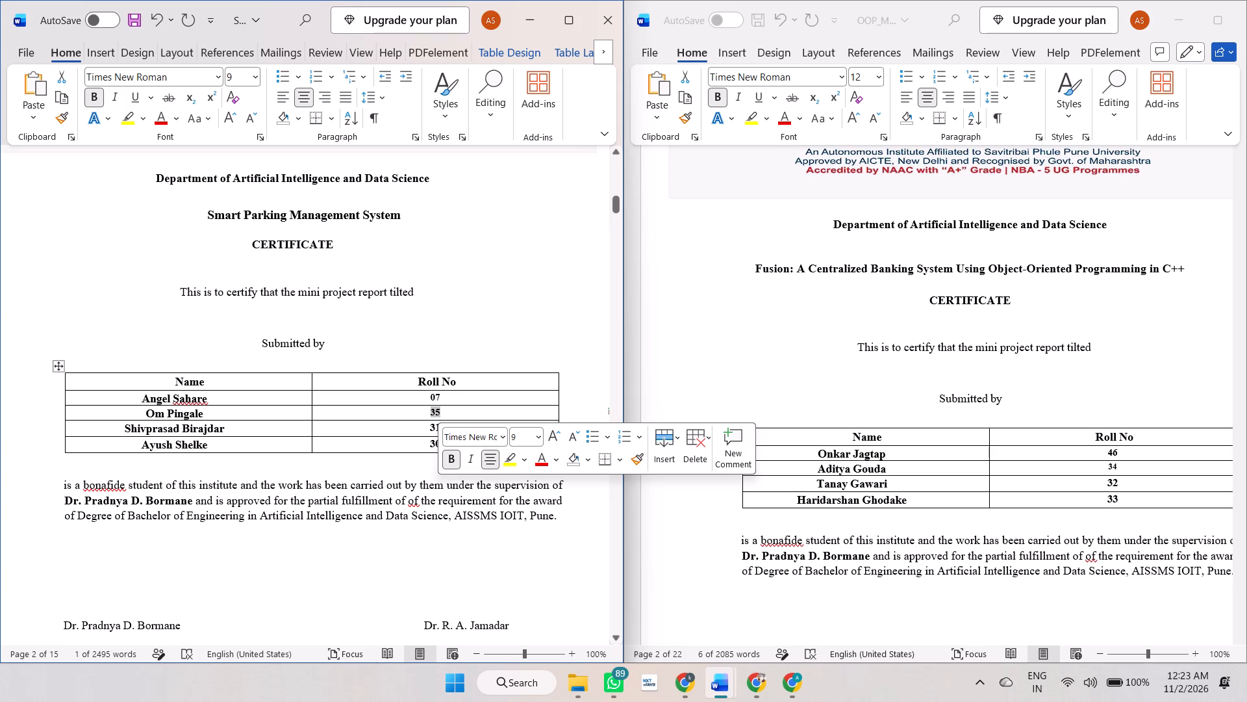
drag(427, 399, 444, 398)
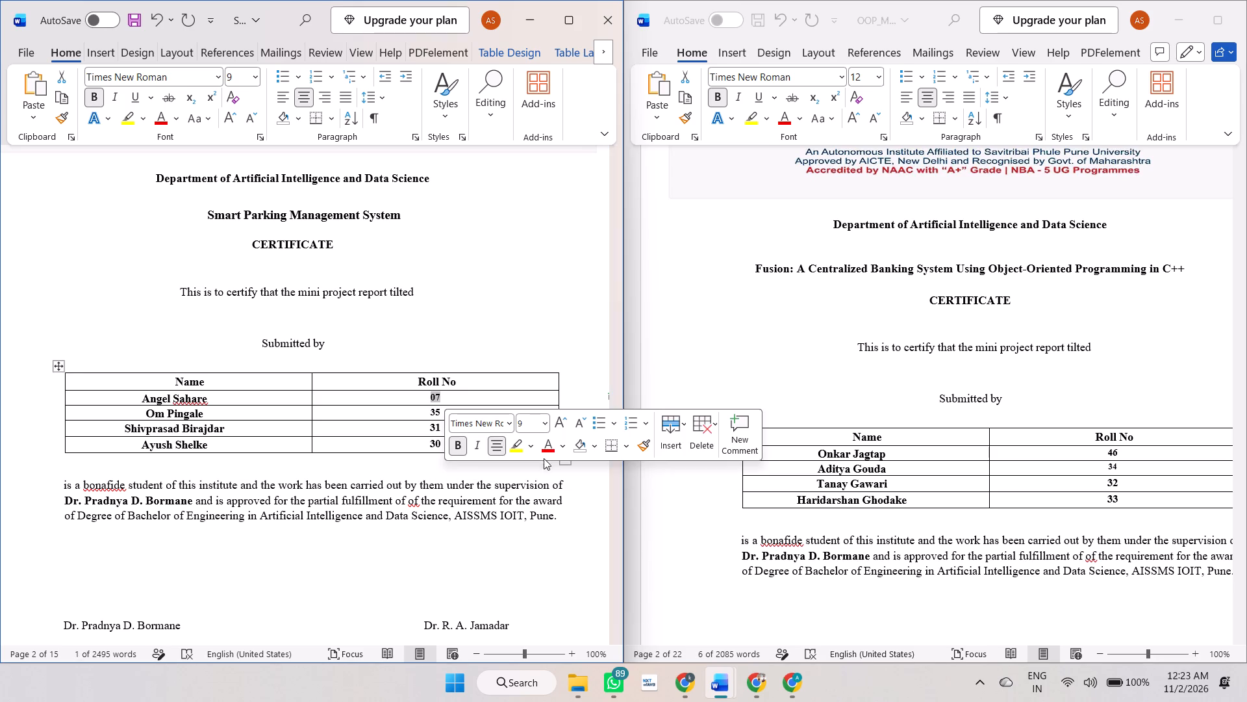
click(562, 420)
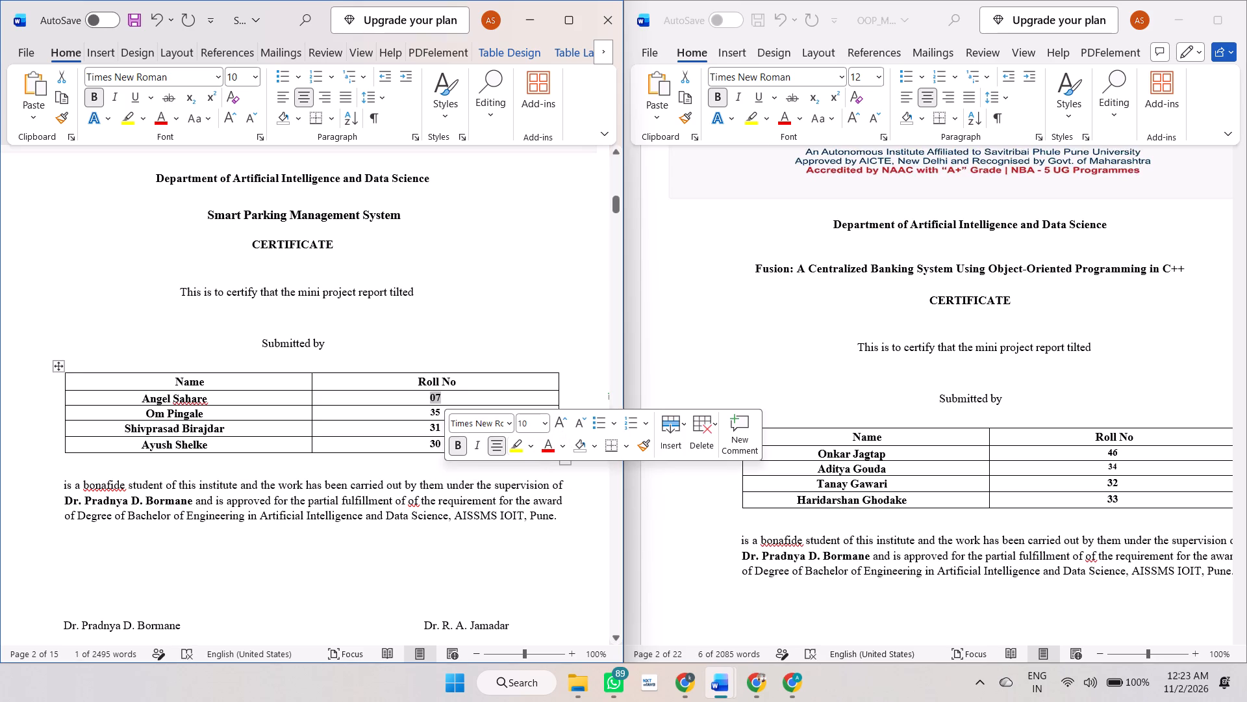
click(526, 476)
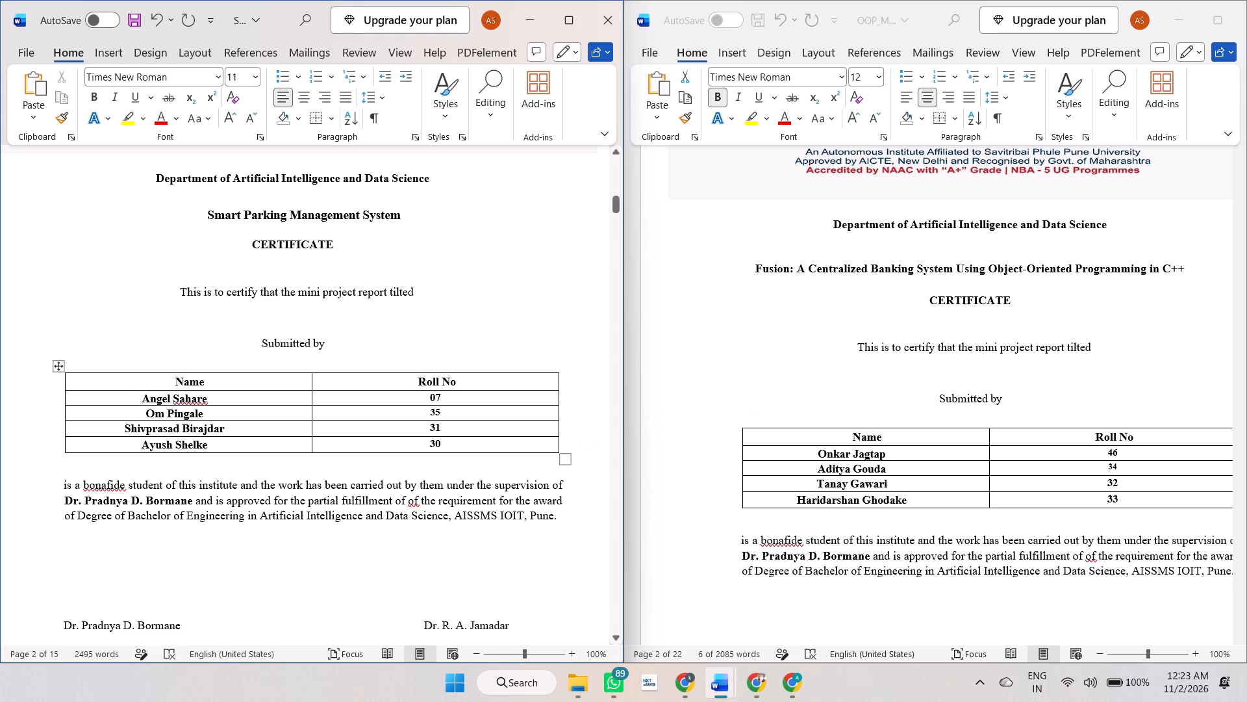
Replace the flagged word "bonafide" in the certificate paragraph with the suggested spelling "Bonafide".
click(116, 483)
right_click(116, 483)
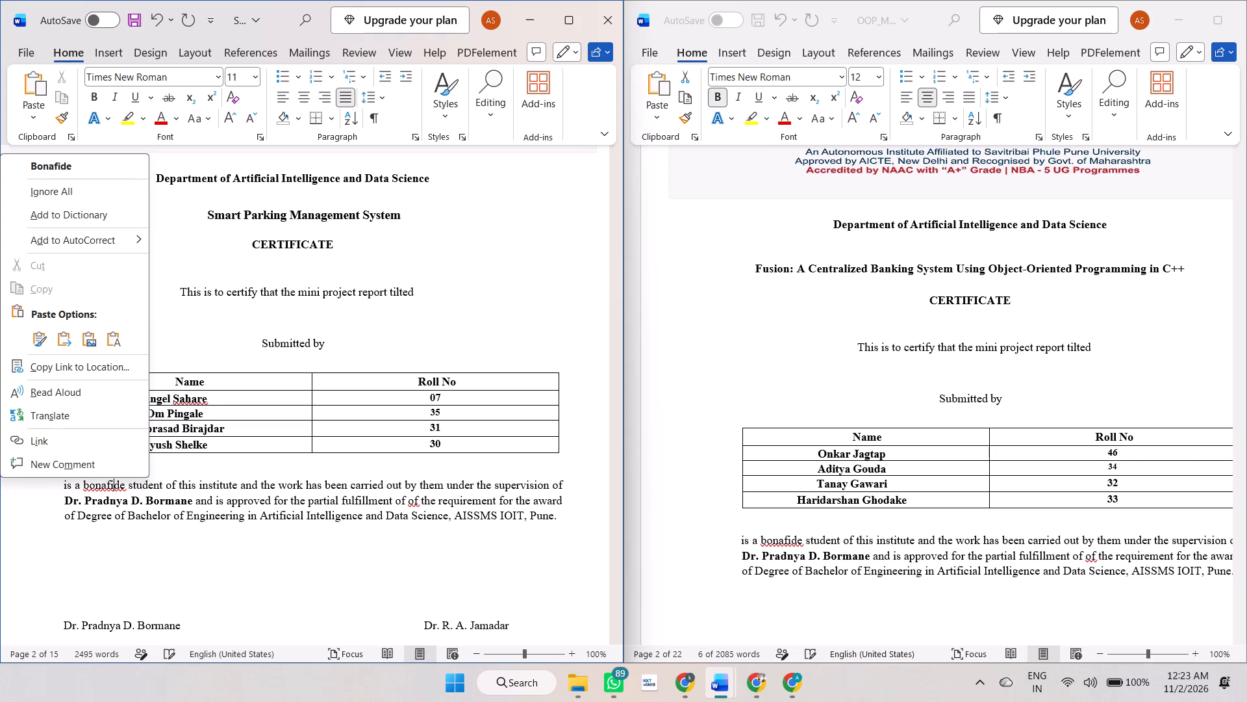
click(78, 173)
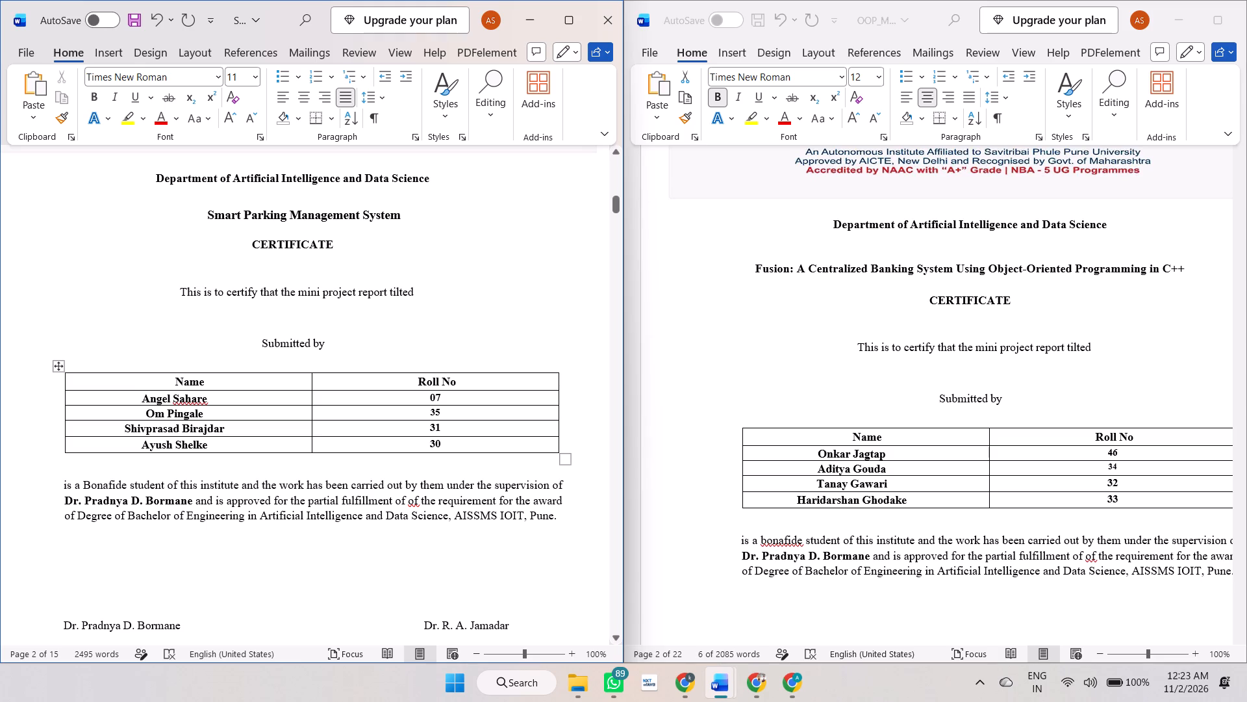
Insert a blank line on the cover page between "MINI PROJECT REPORT ON" and the Smart Parking Management System title.
scroll(263, 508, down, 1)
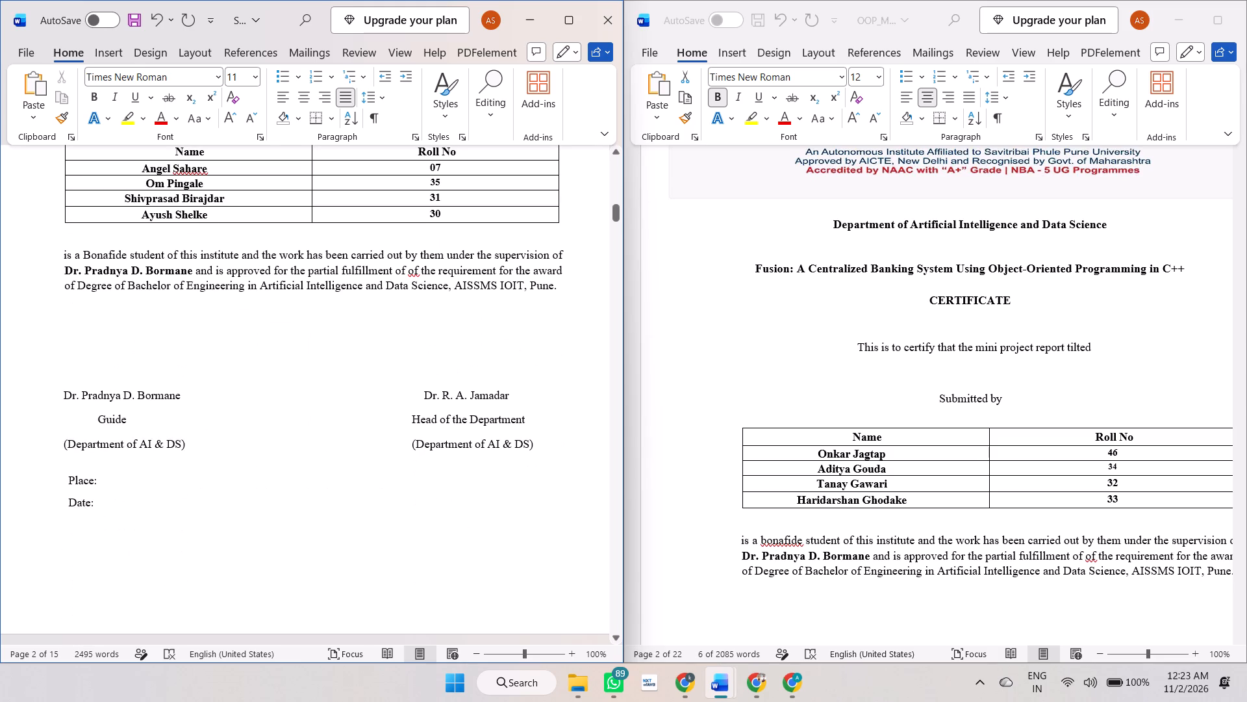
scroll(751, 404, left, 1)
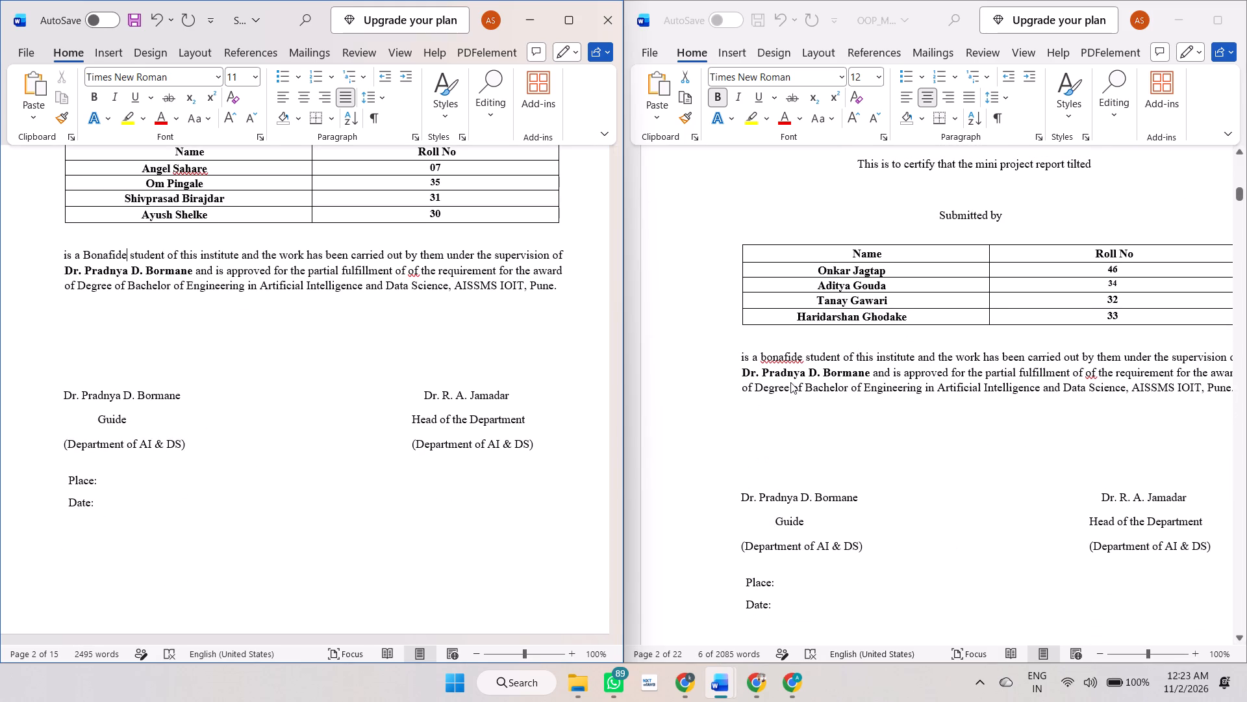
scroll(790, 382, down, 1)
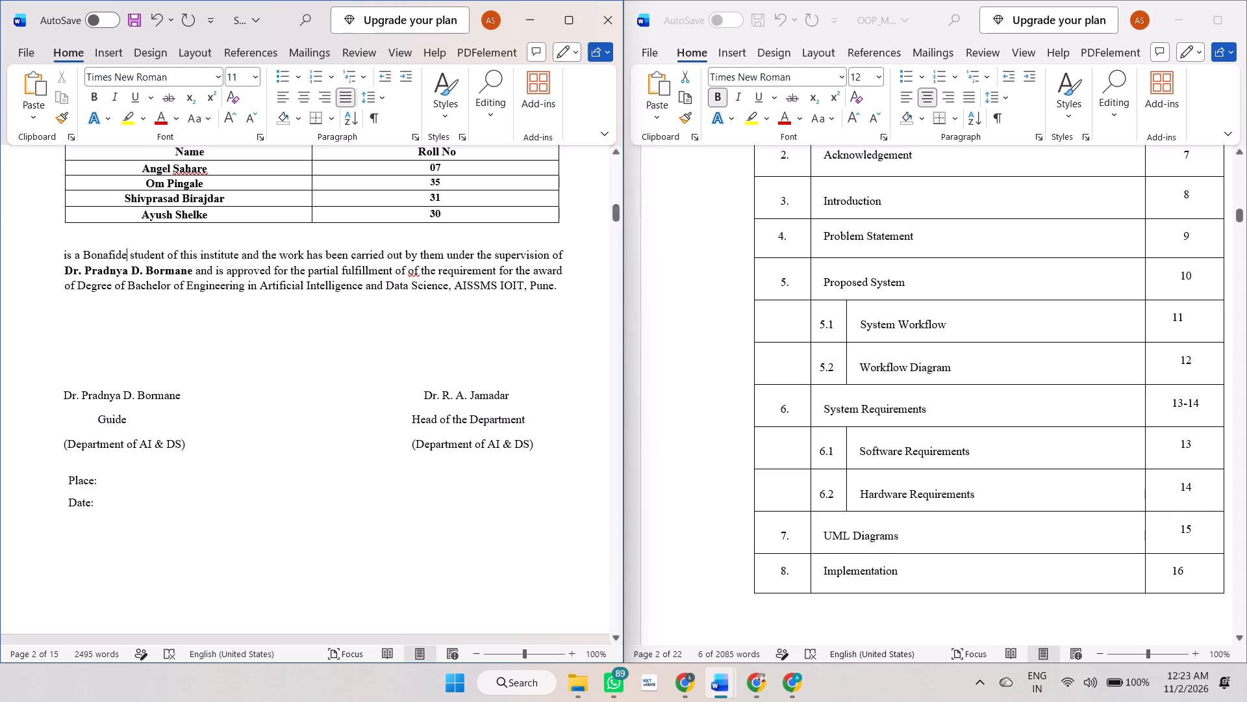
scroll(516, 350, up, 2)
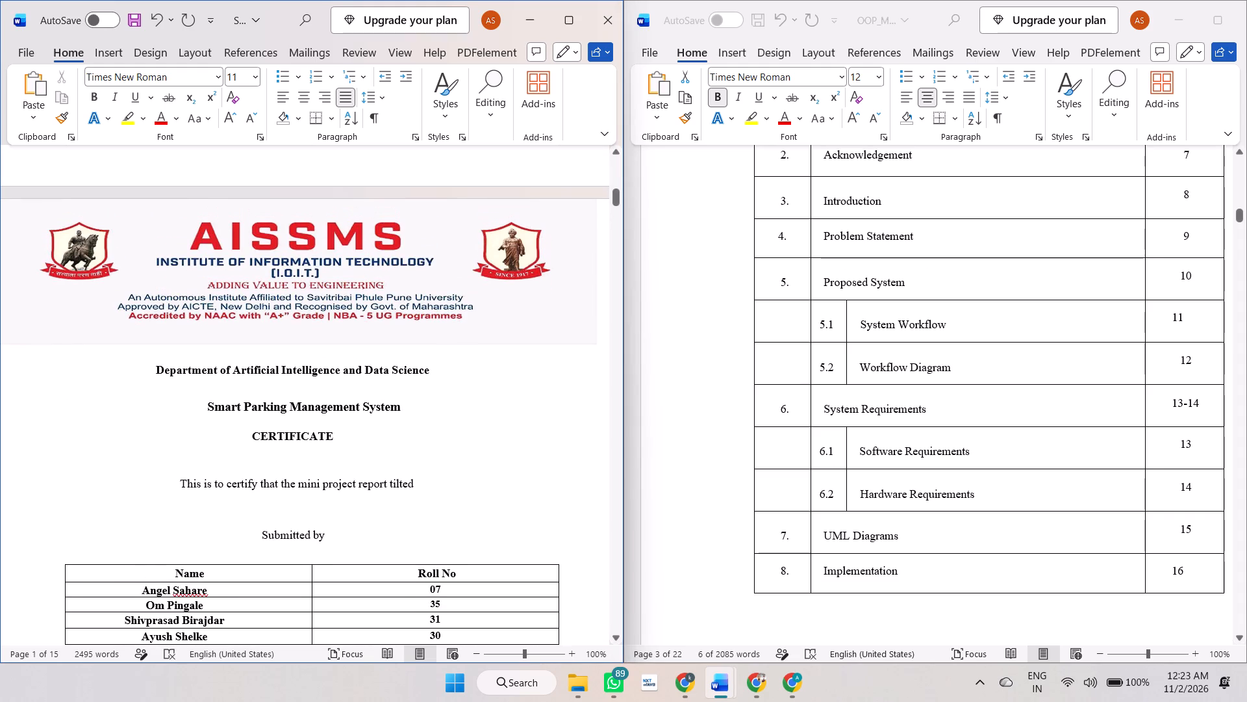
scroll(516, 350, up, 1)
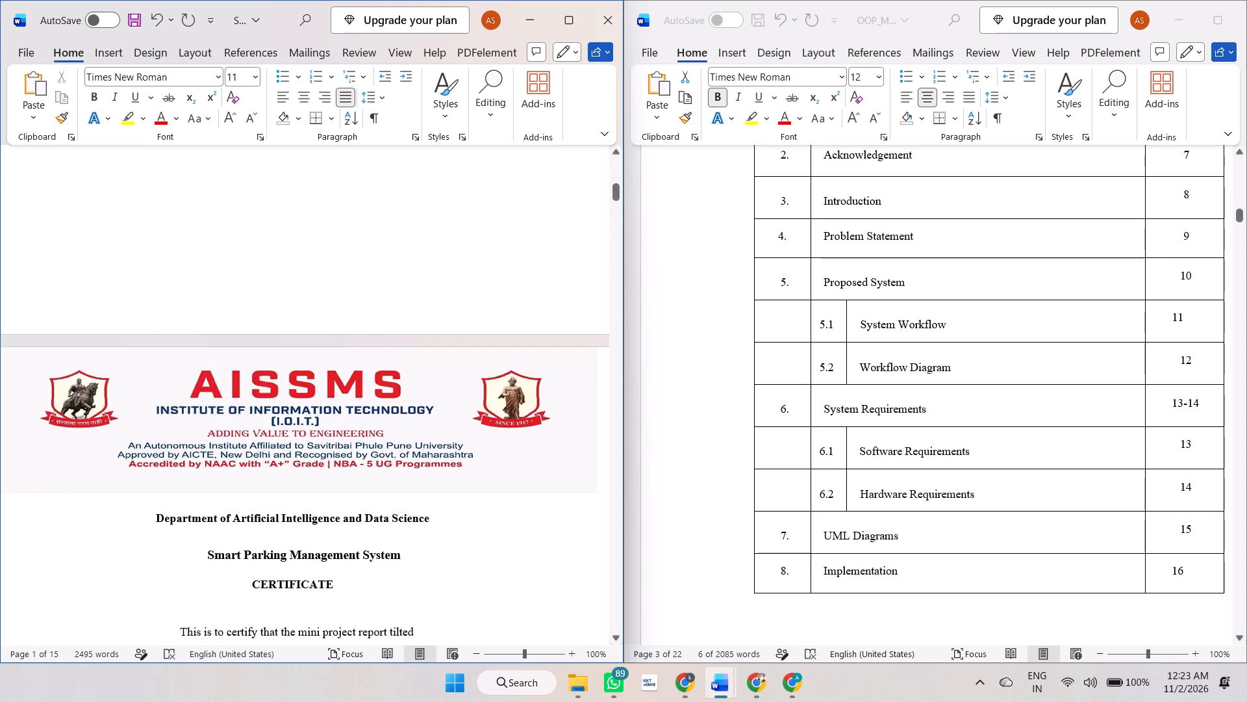
scroll(516, 350, up, 2)
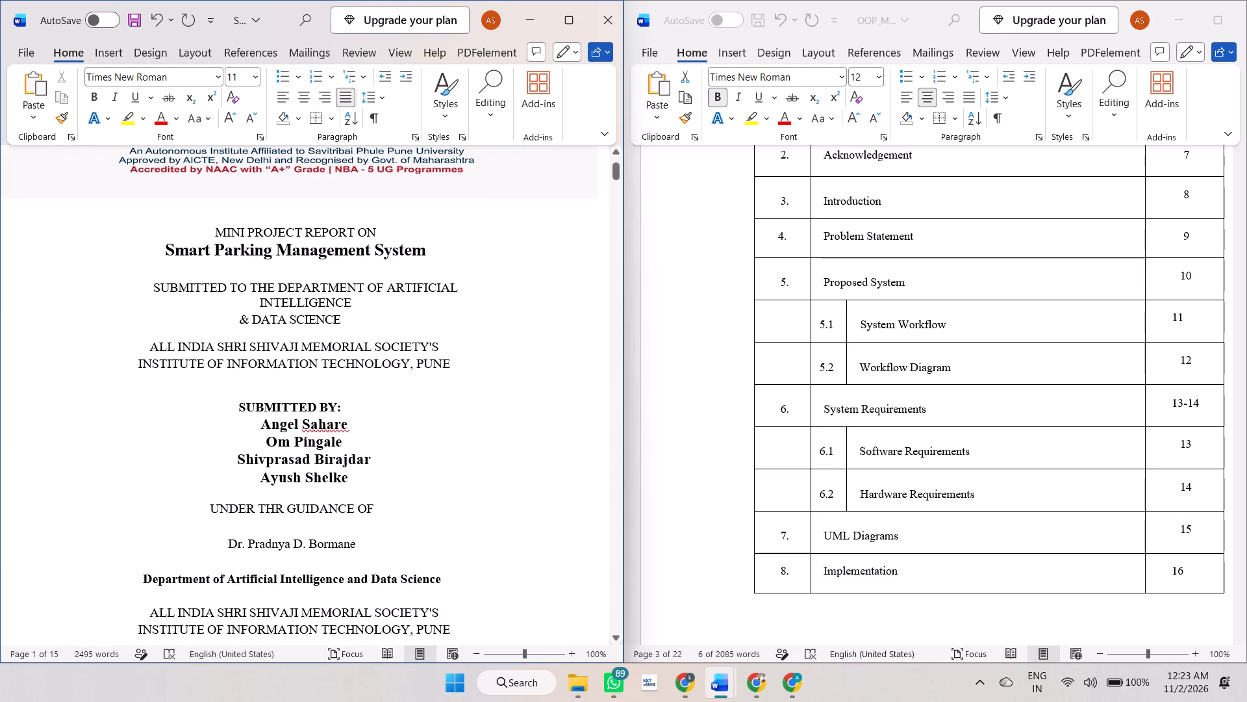
click(398, 243)
click(383, 223)
click(379, 234)
key(Return)
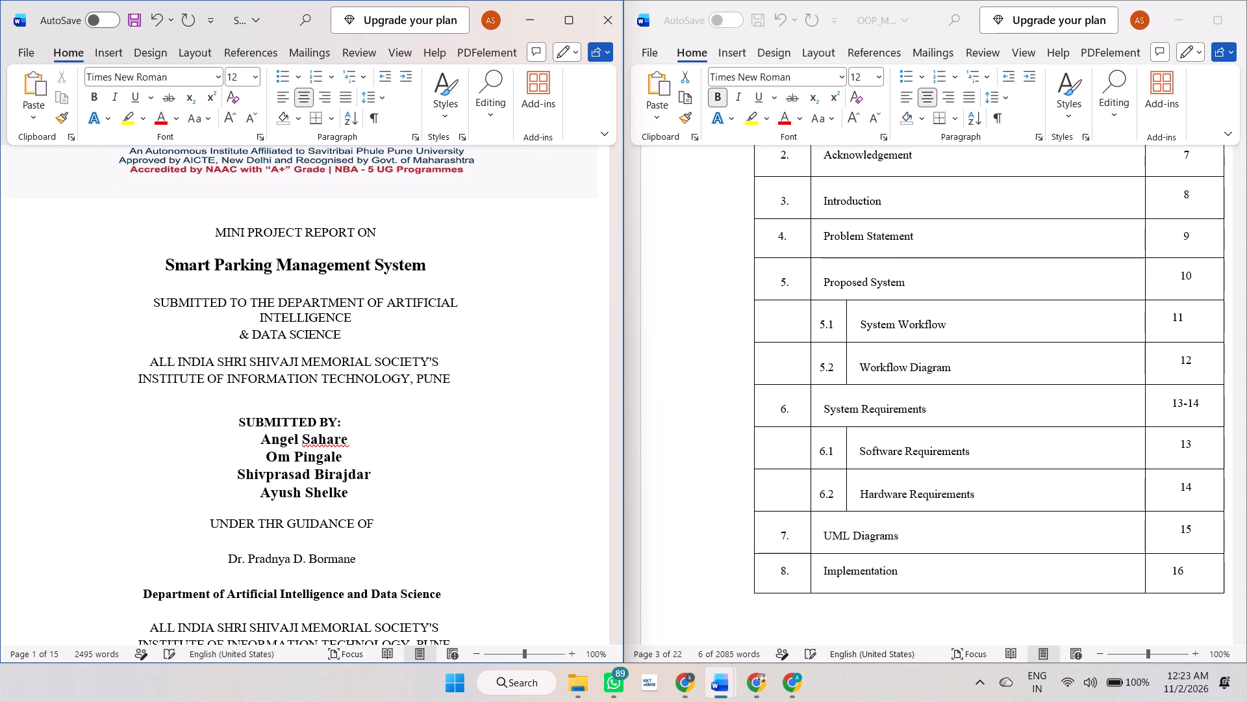
Add a space between "UML Diagram" and "(Usecase Diagram)" in the second entry of the List of Figures table.
scroll(379, 234, down, 1)
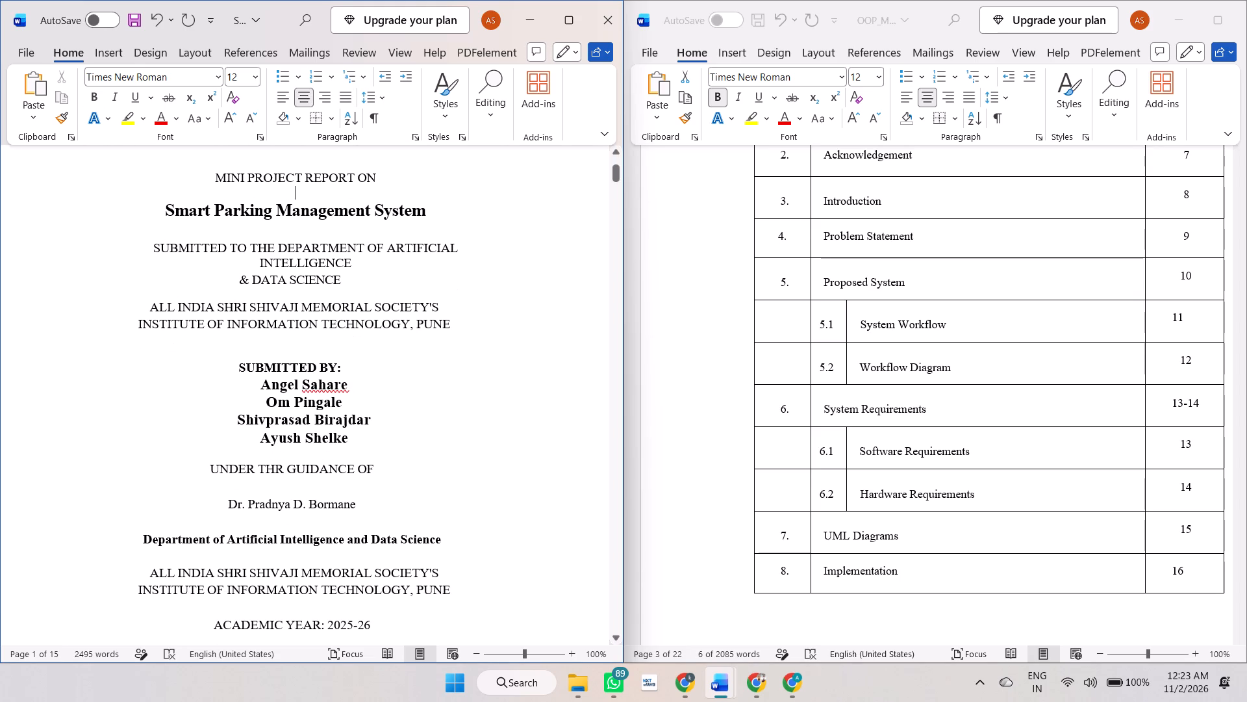
scroll(379, 234, down, 1)
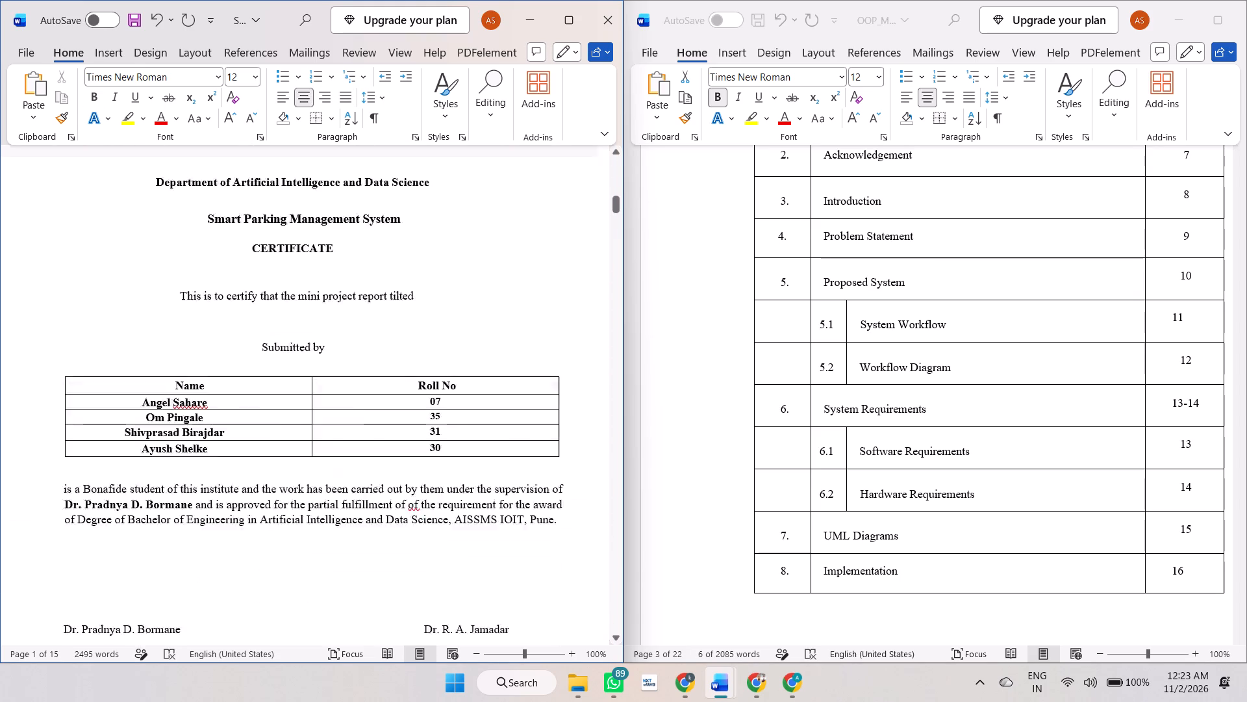
scroll(379, 234, down, 3)
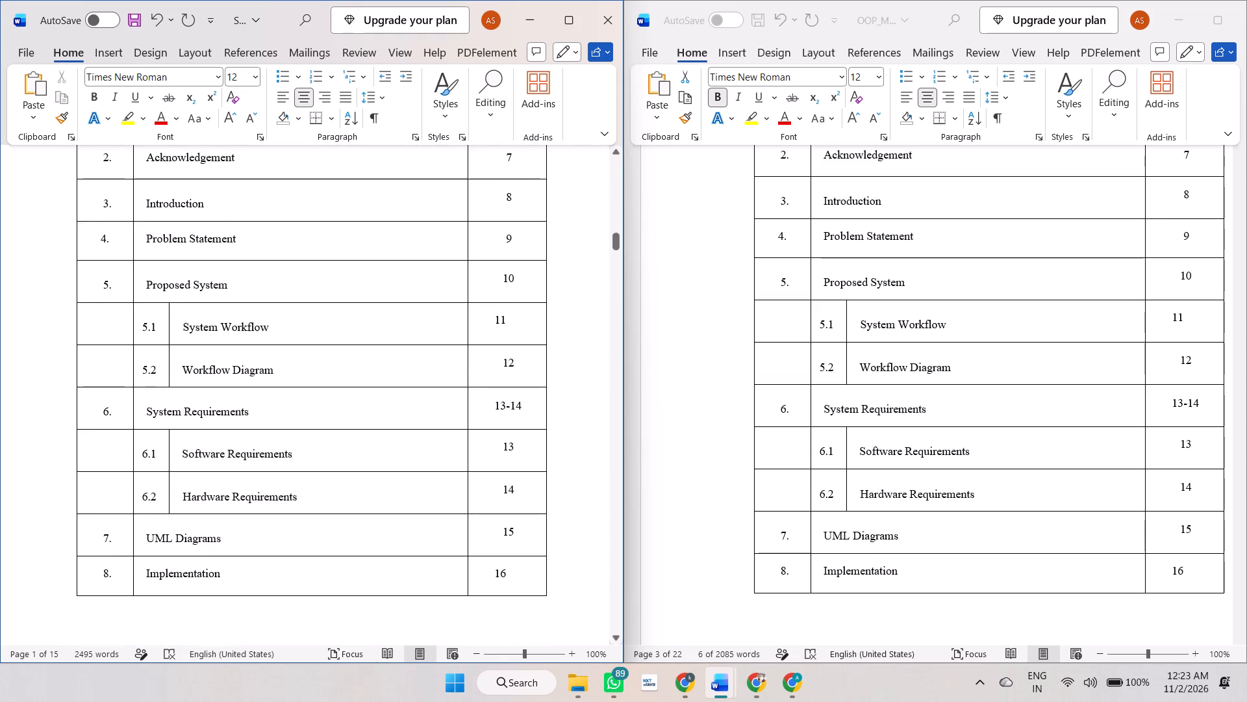
scroll(379, 234, down, 1)
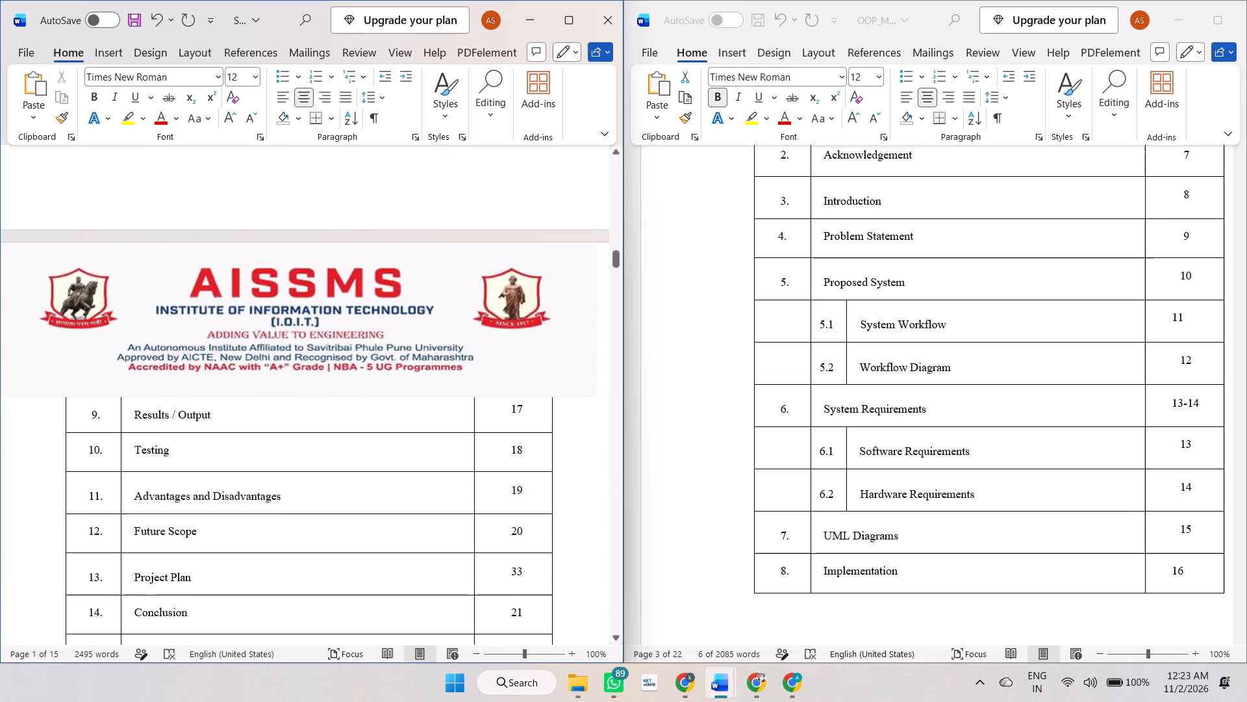
scroll(379, 234, down, 1)
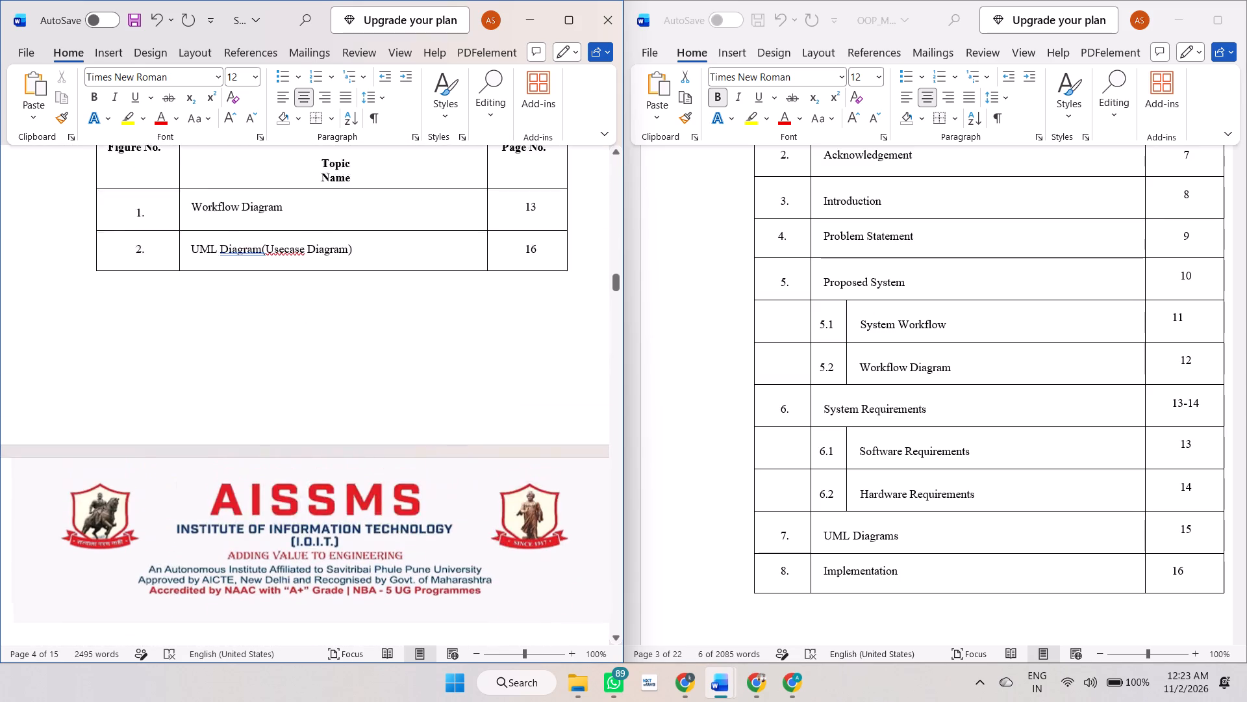
click(266, 385)
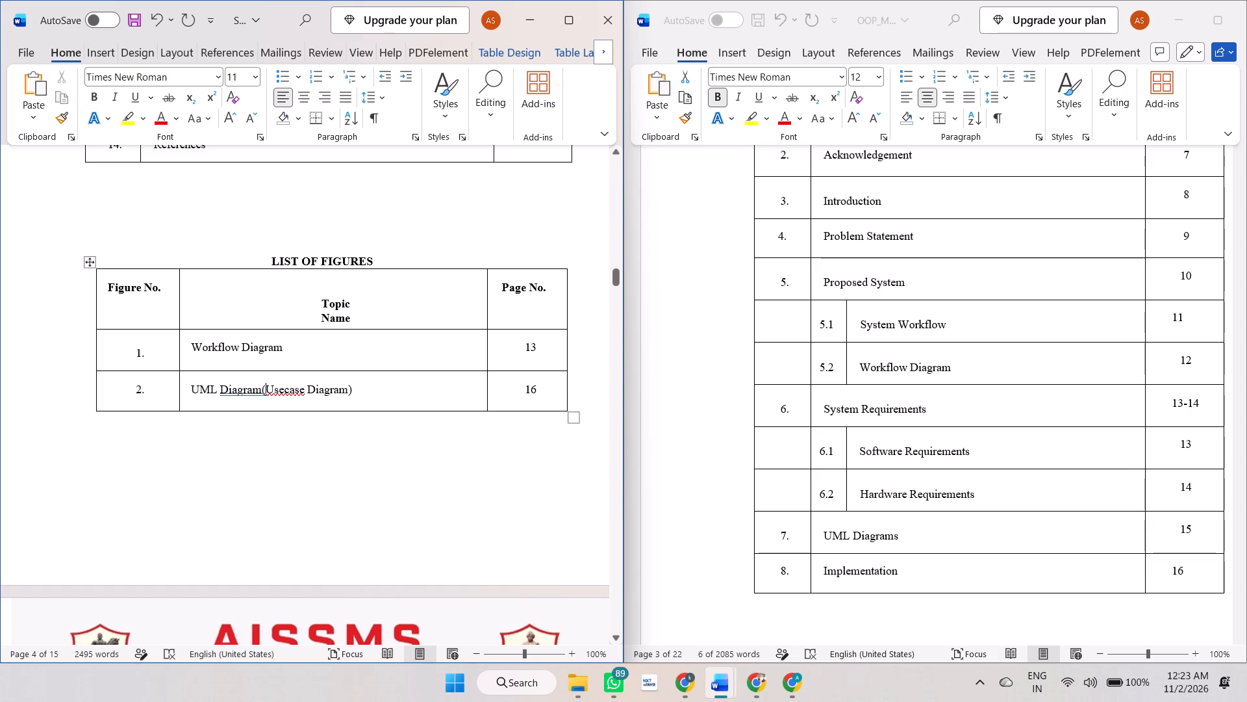
click(260, 387)
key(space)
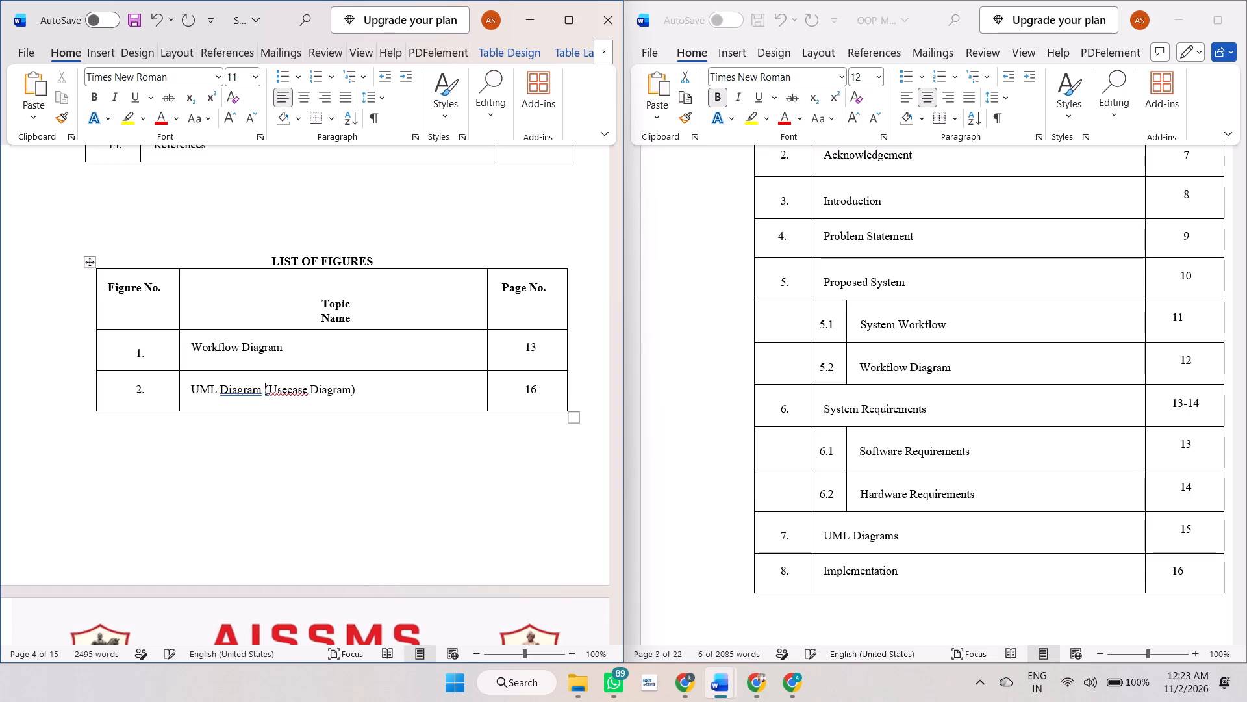
Split "ParkingManager" into "Parking Manager" in the section 5.1 workflow line about interacting with Vehicle / Car / Bike objects.
scroll(296, 464, down, 1)
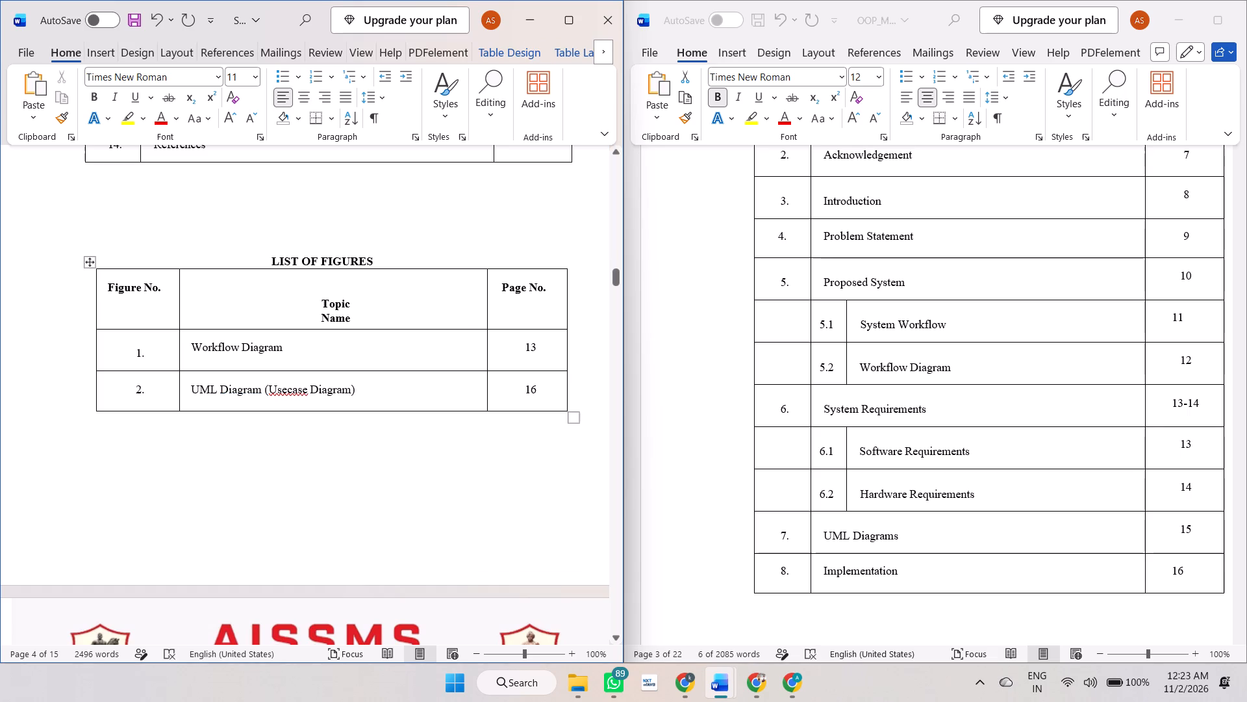
scroll(296, 464, down, 1)
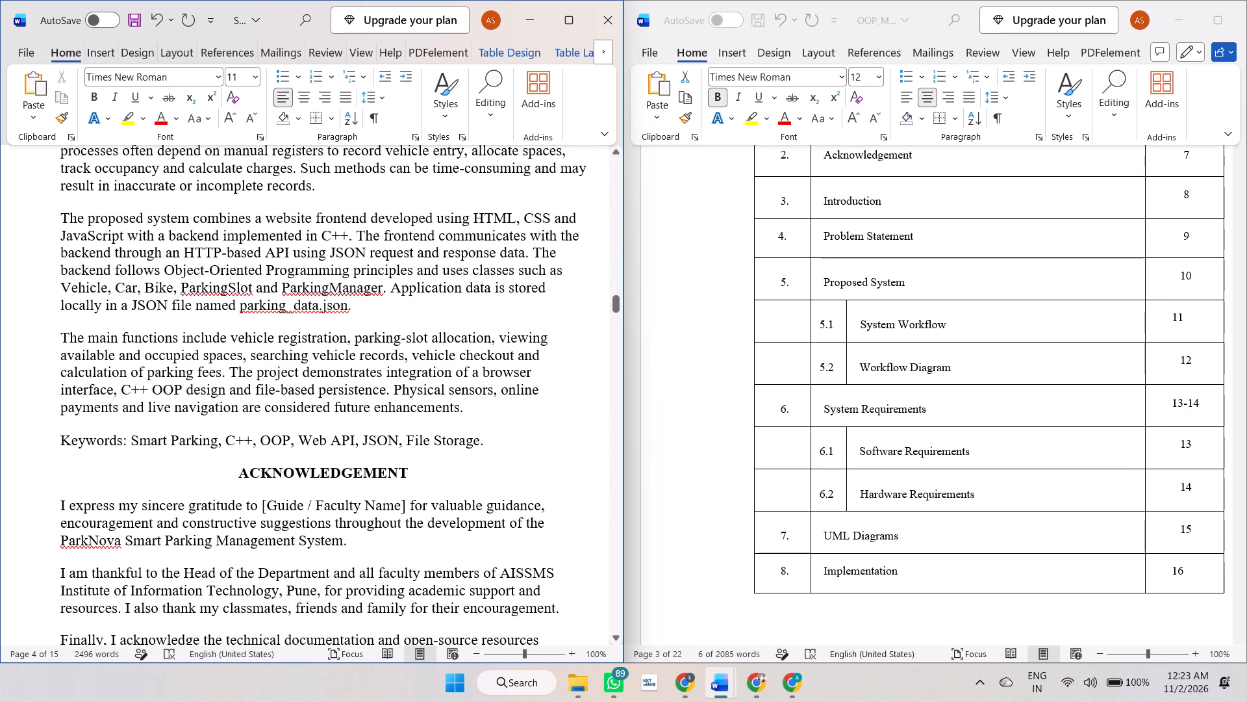
scroll(296, 464, down, 2)
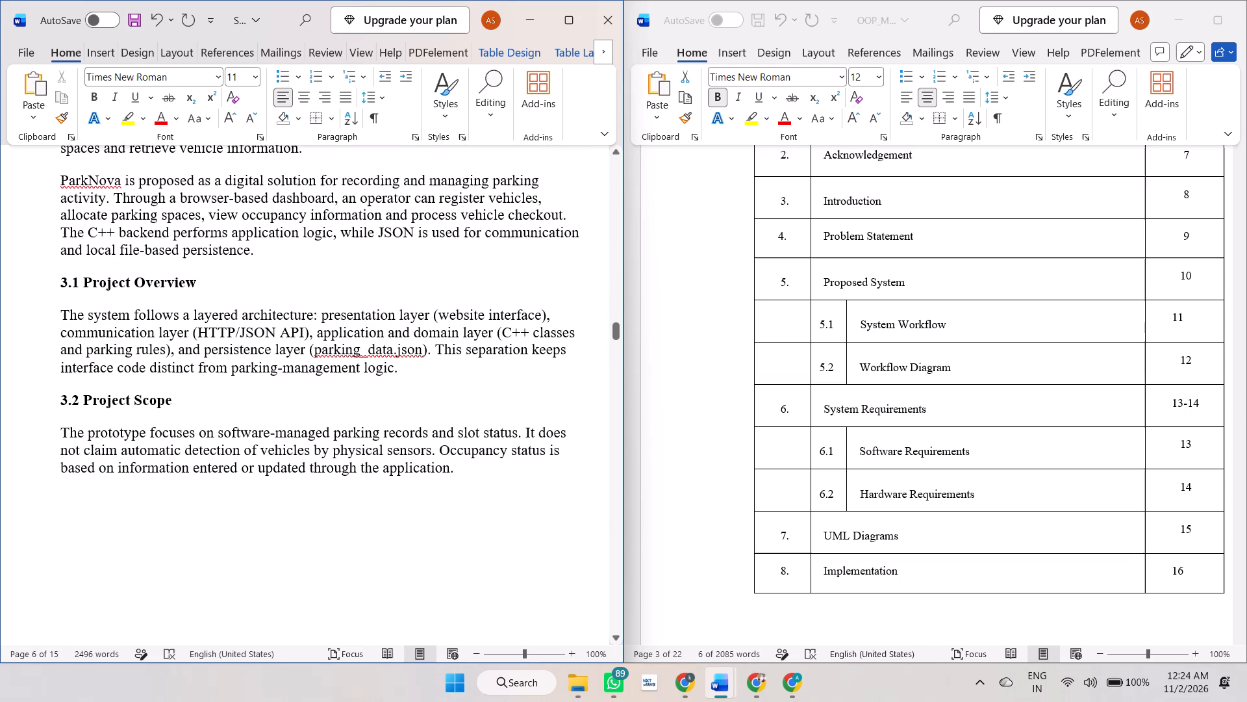
scroll(296, 464, down, 1)
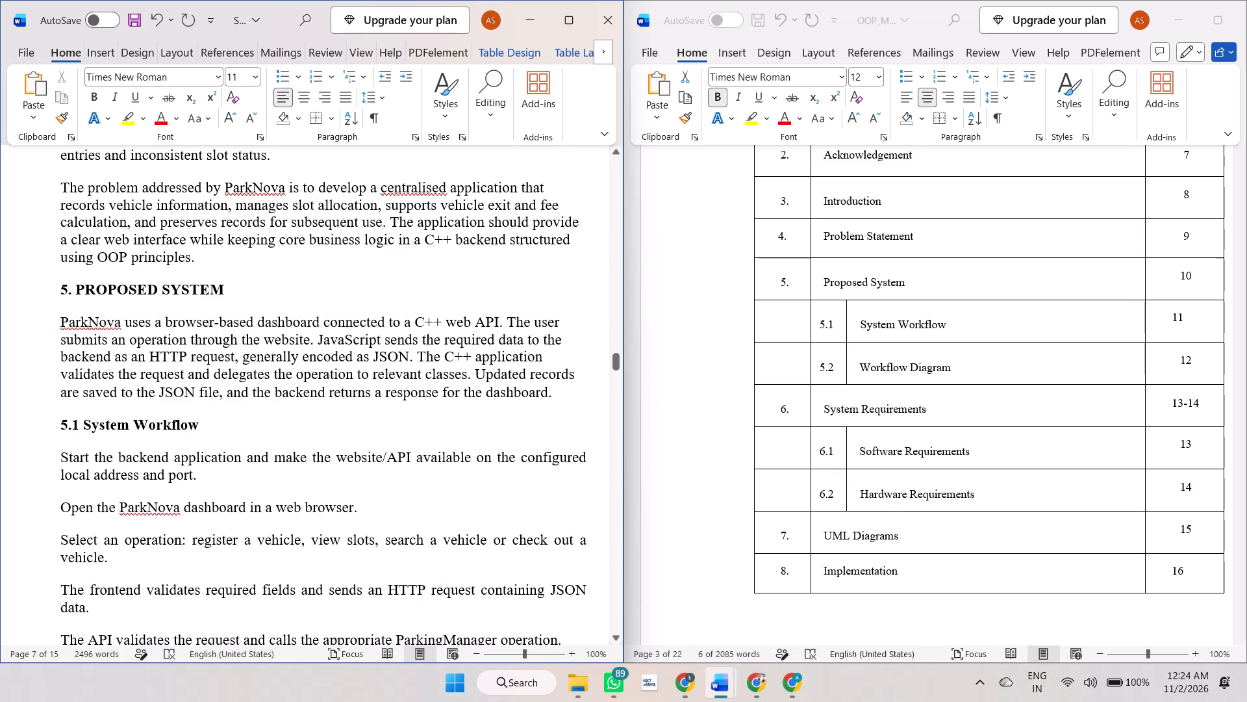
scroll(156, 376, down, 1)
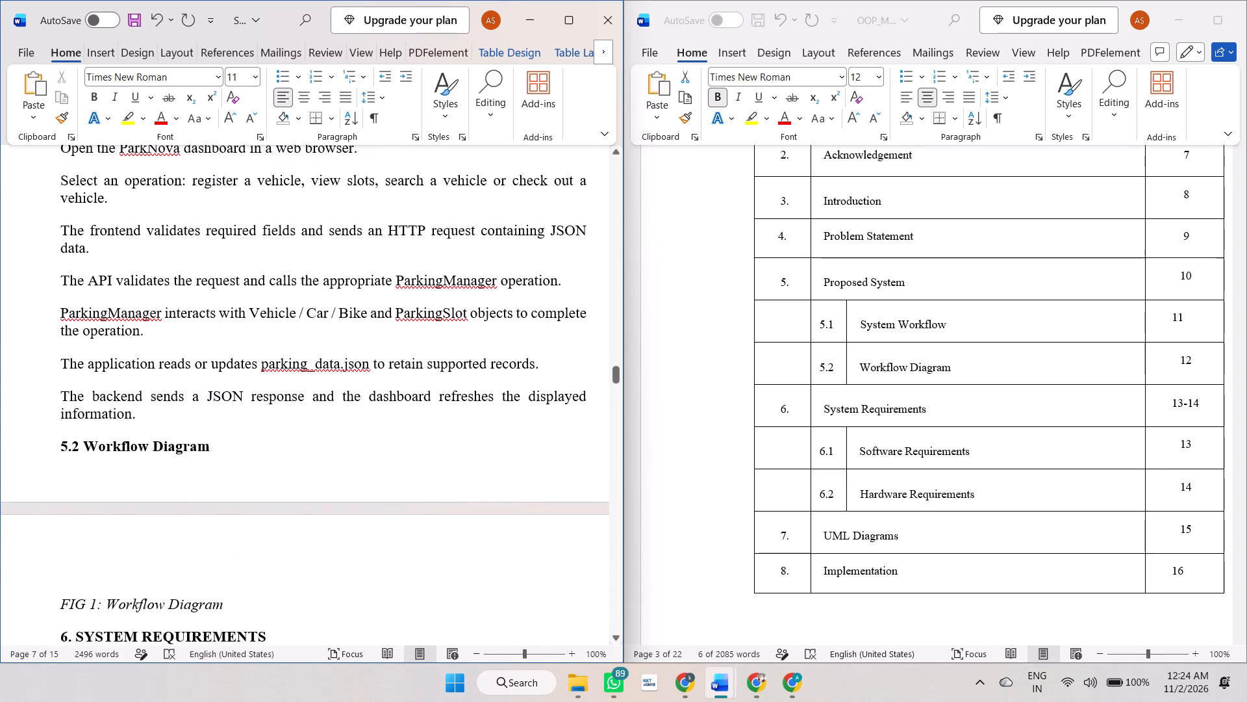
scroll(156, 376, down, 1)
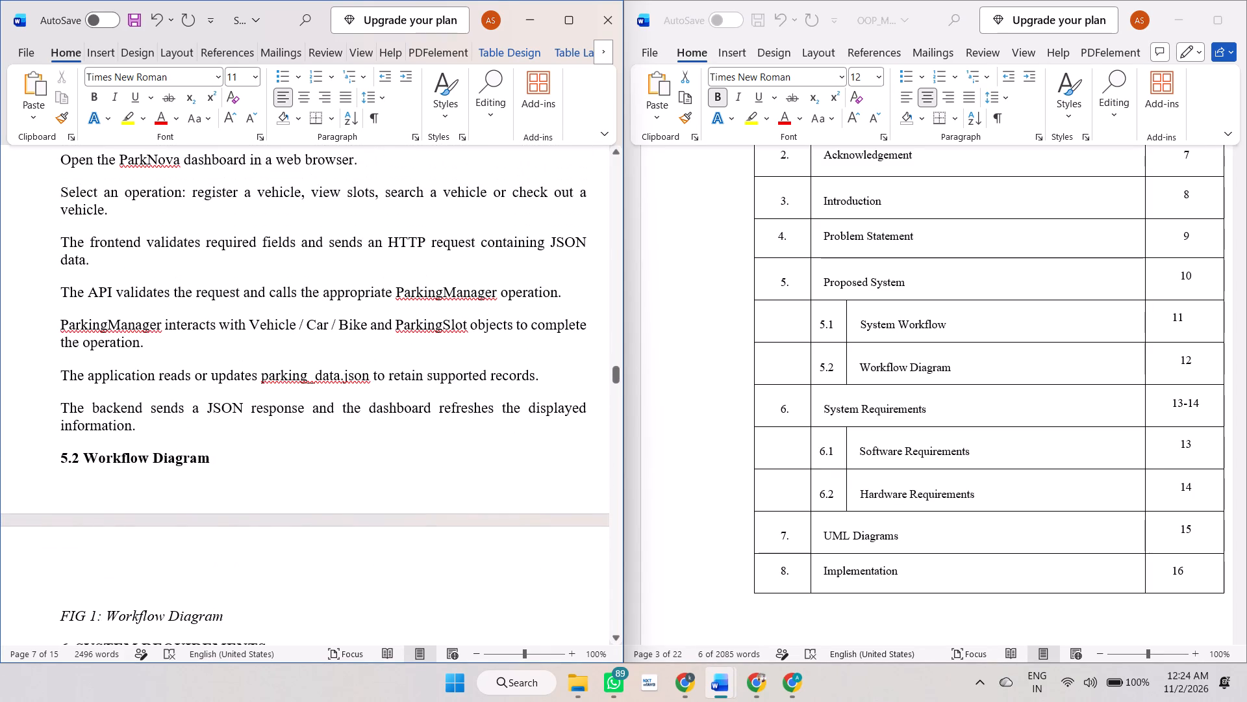
click(108, 324)
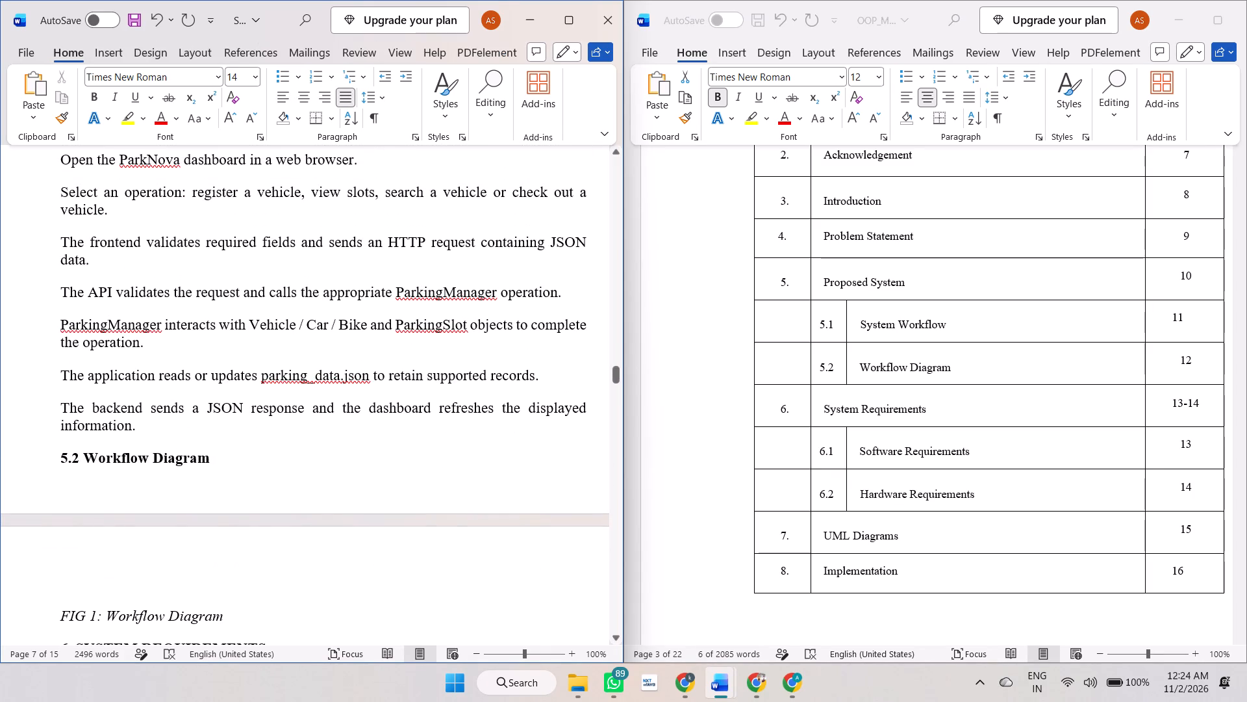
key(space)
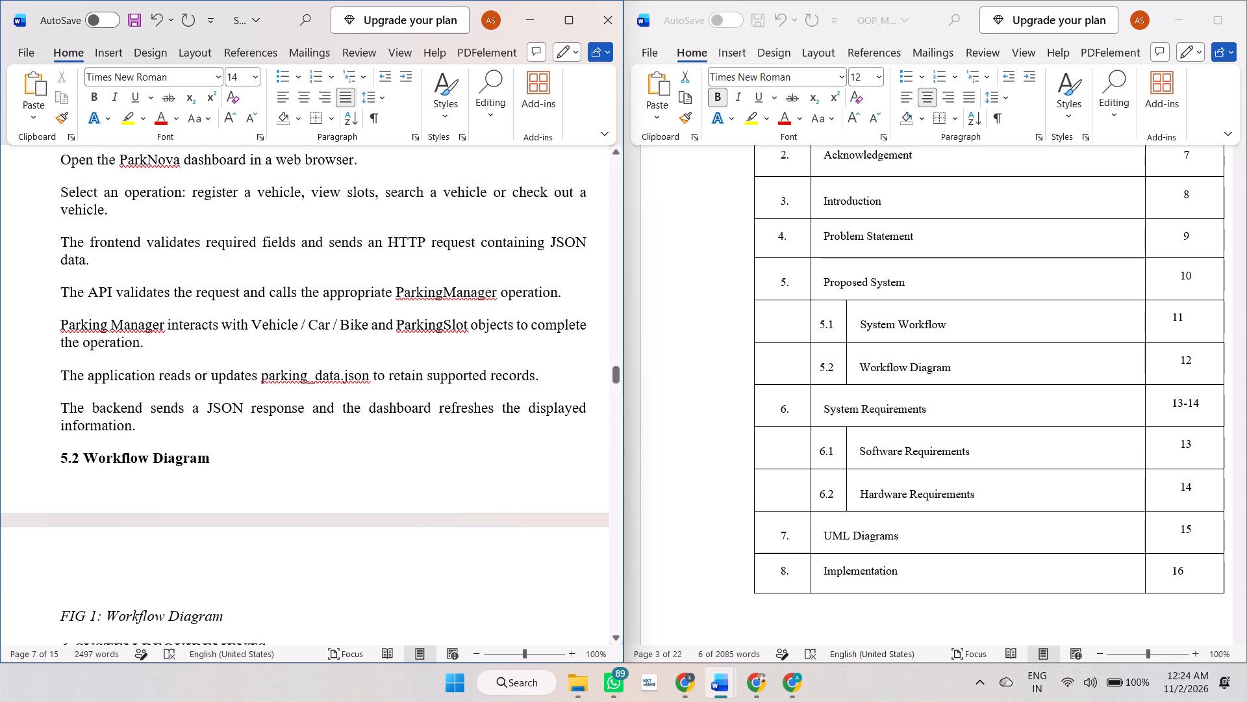
Split "ParkingManager" into "Parking Manager" in the section 5.1 line beginning "The API validates the request".
click(444, 296)
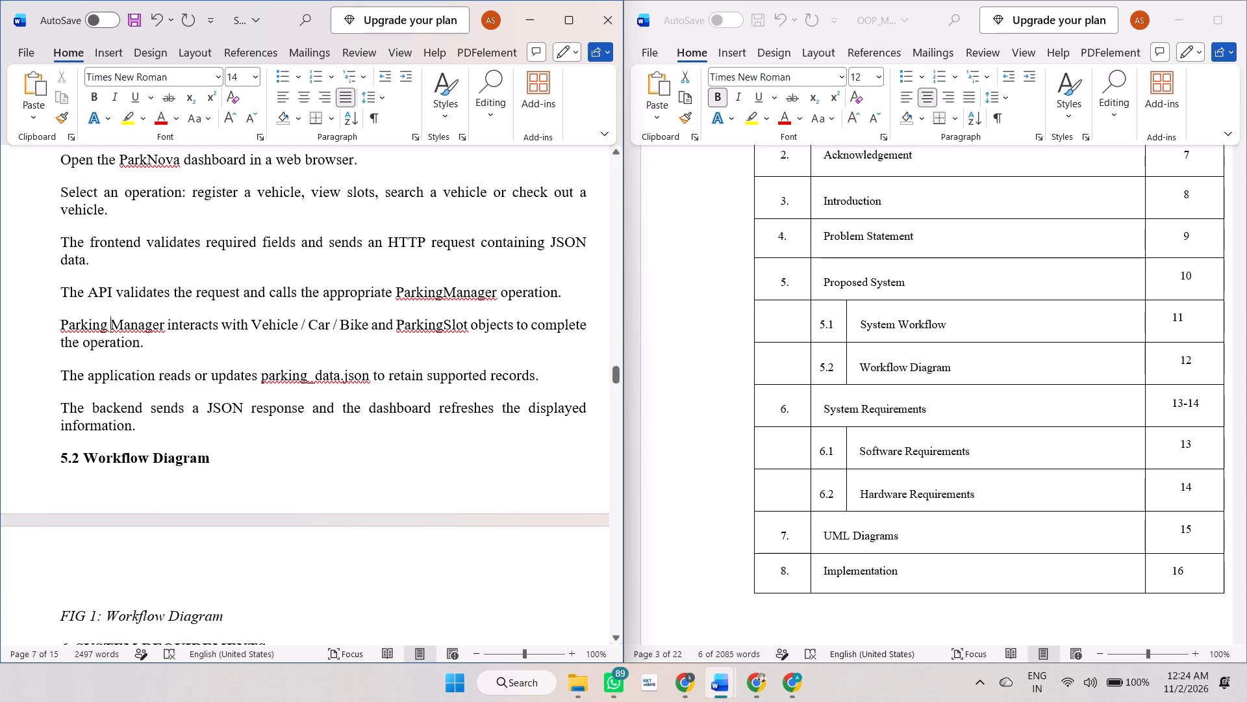
click(444, 296)
click(444, 296)
click(444, 296)
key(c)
click(444, 296)
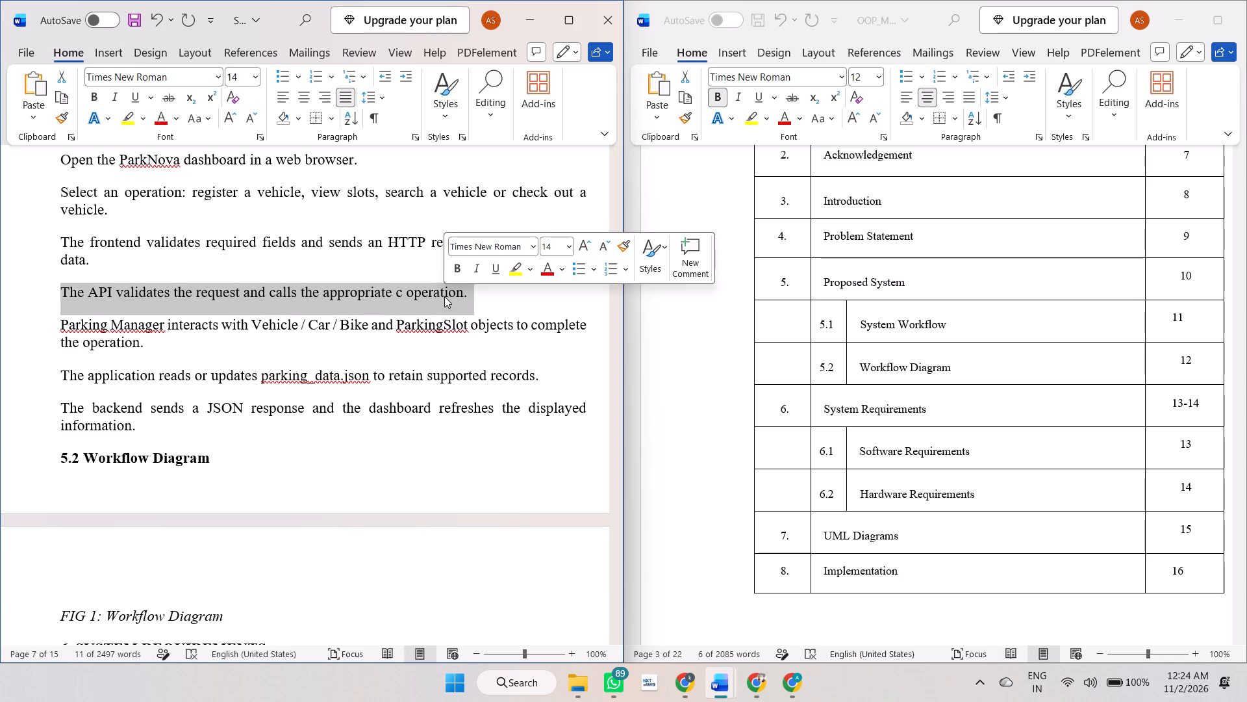
key(ctrl+z)
double_click(444, 296)
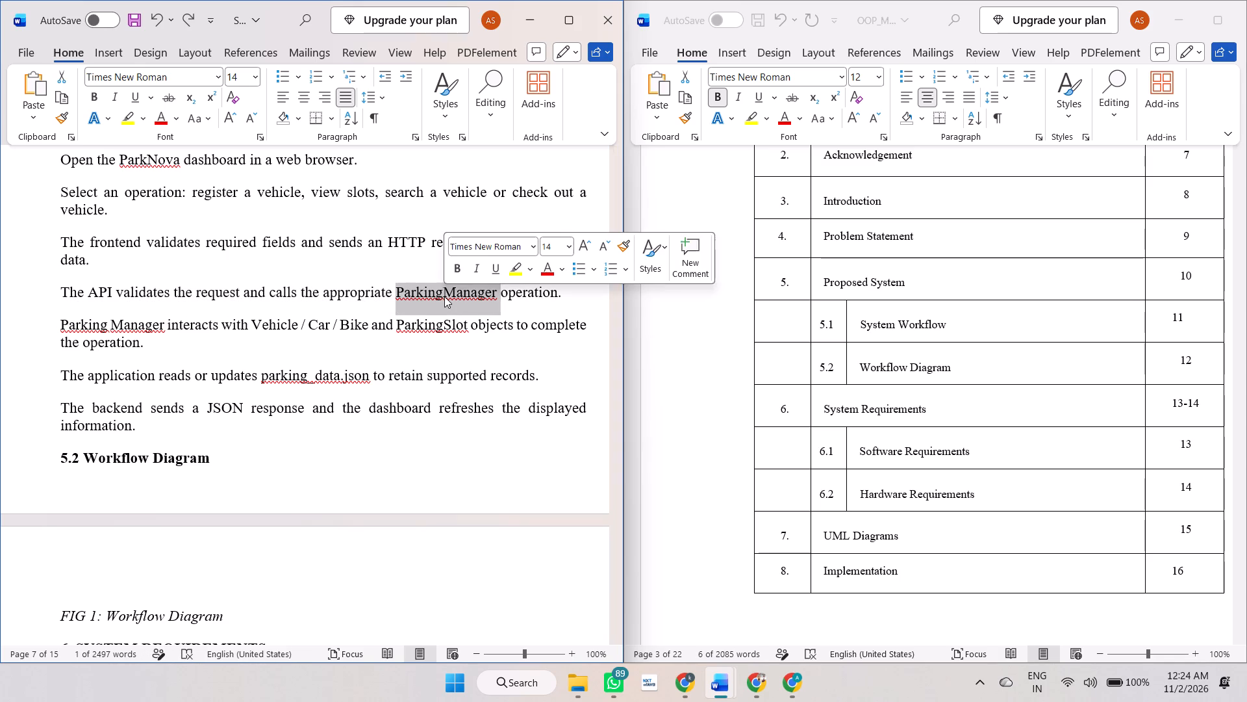
click(444, 296)
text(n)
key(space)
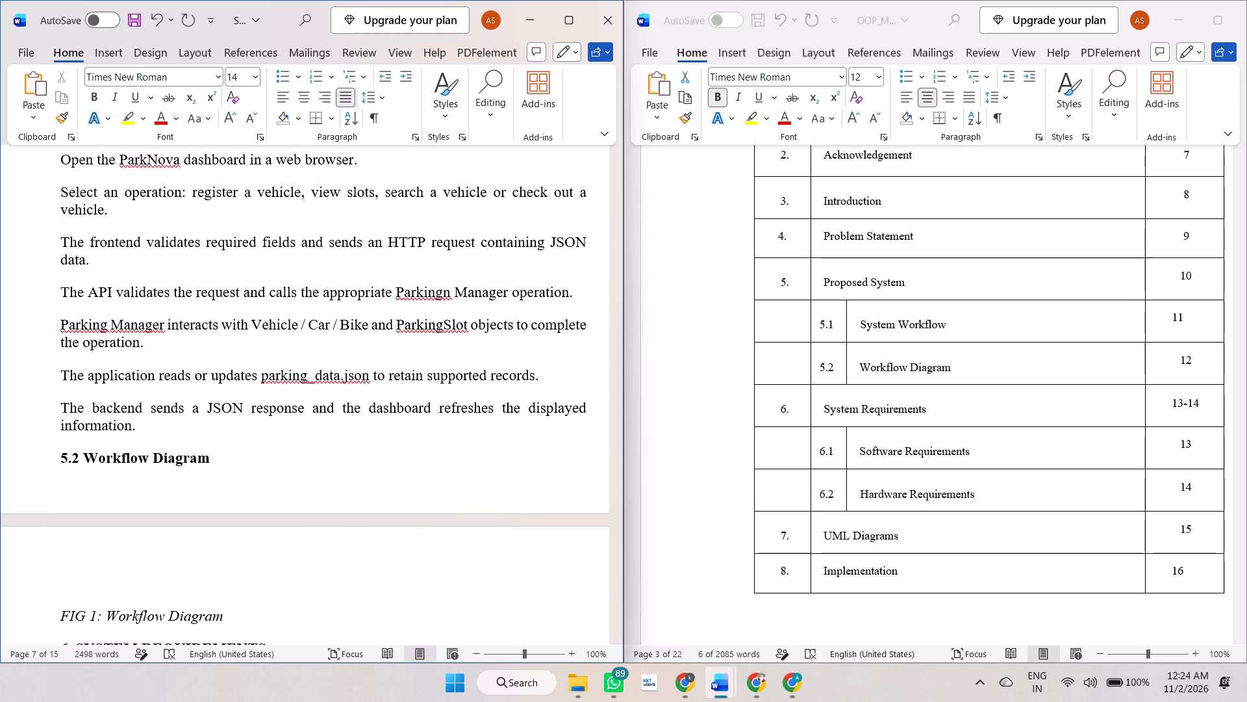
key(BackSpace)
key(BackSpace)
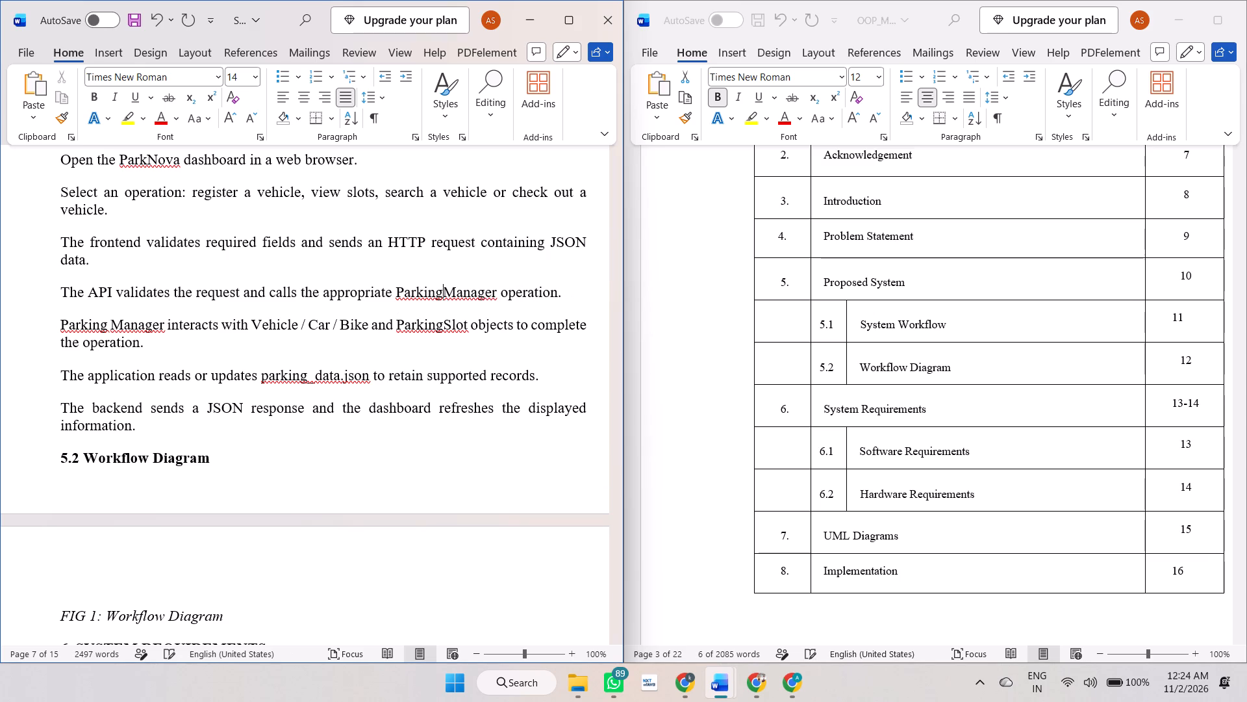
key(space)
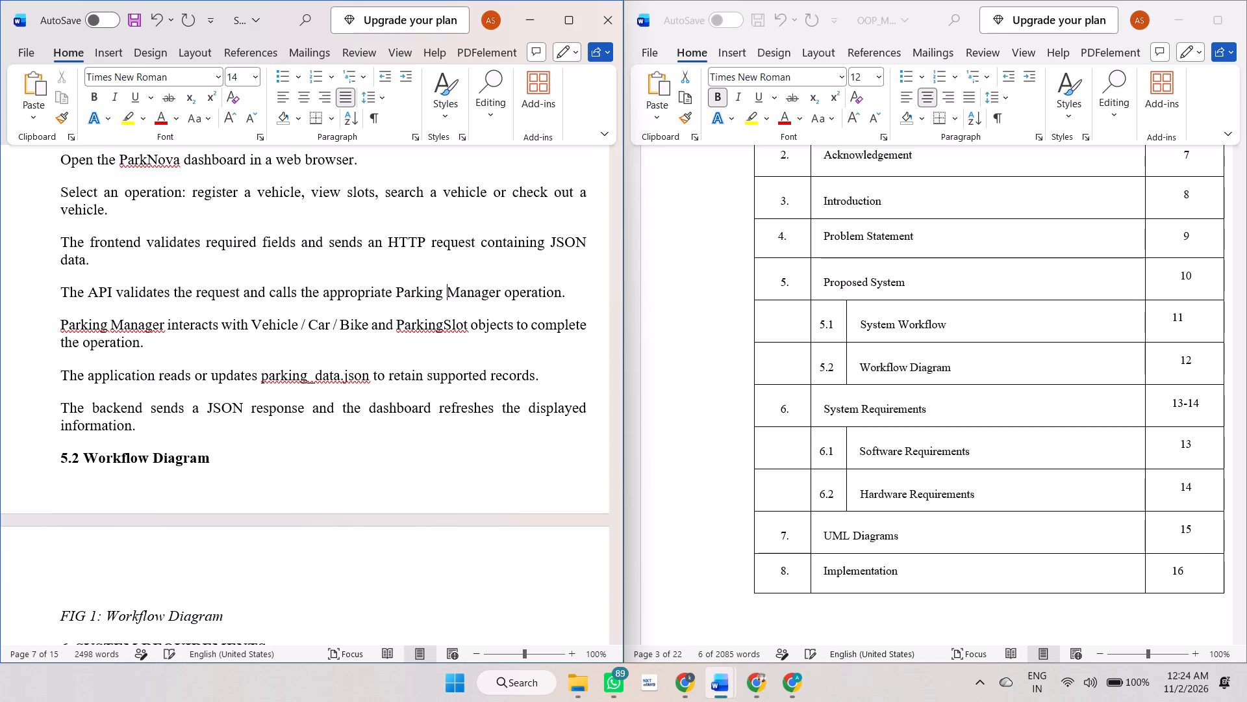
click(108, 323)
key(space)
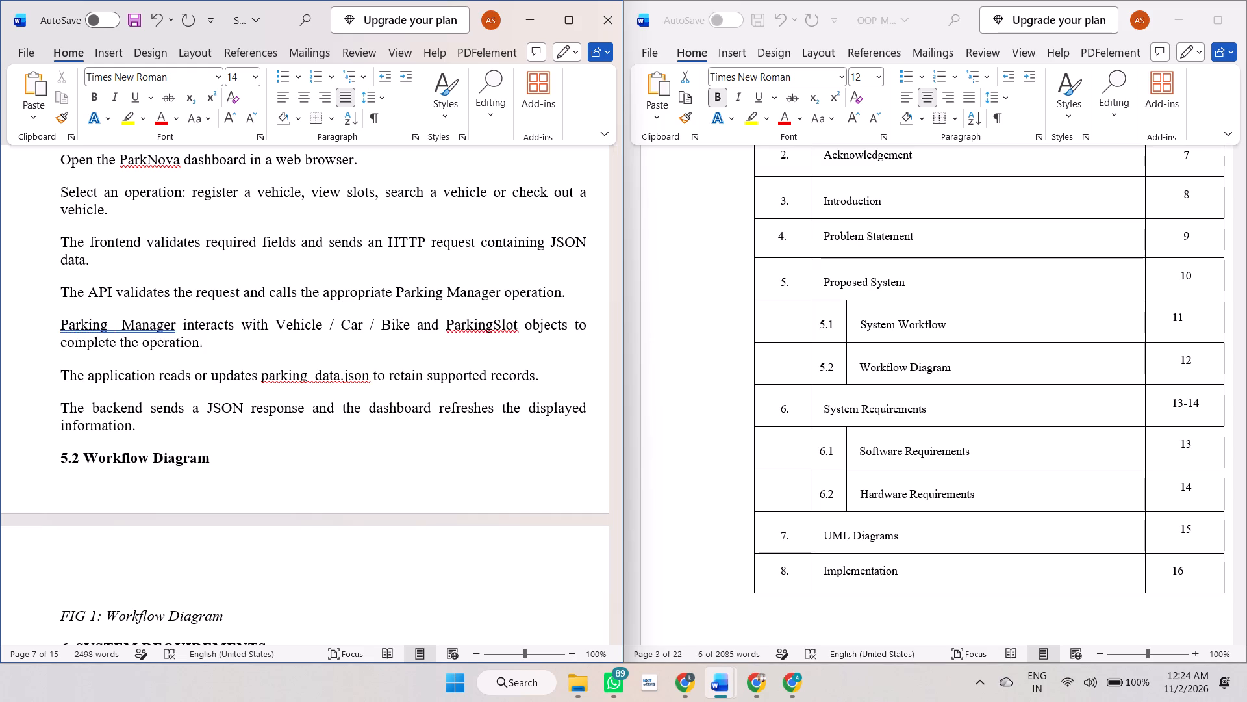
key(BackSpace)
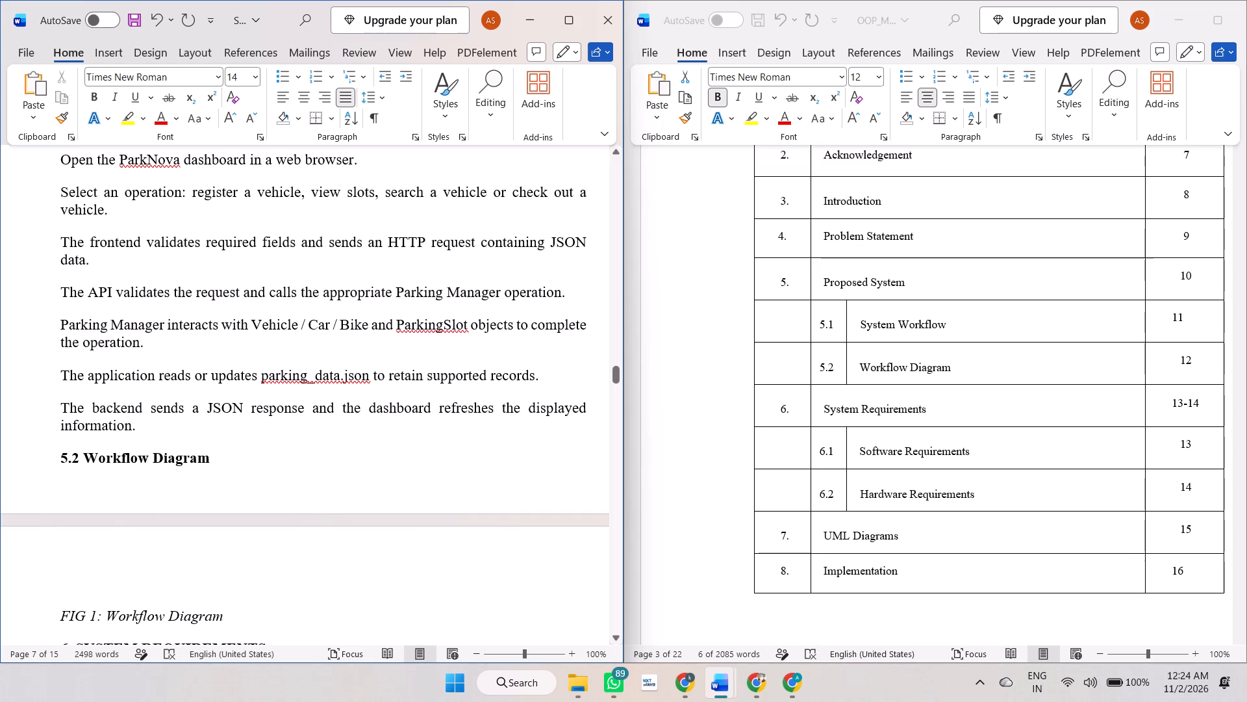
Split "ParkingSlot" into "Parking Slot" in the section 5.1 line about Vehicle / Car / Bike objects.
click(442, 324)
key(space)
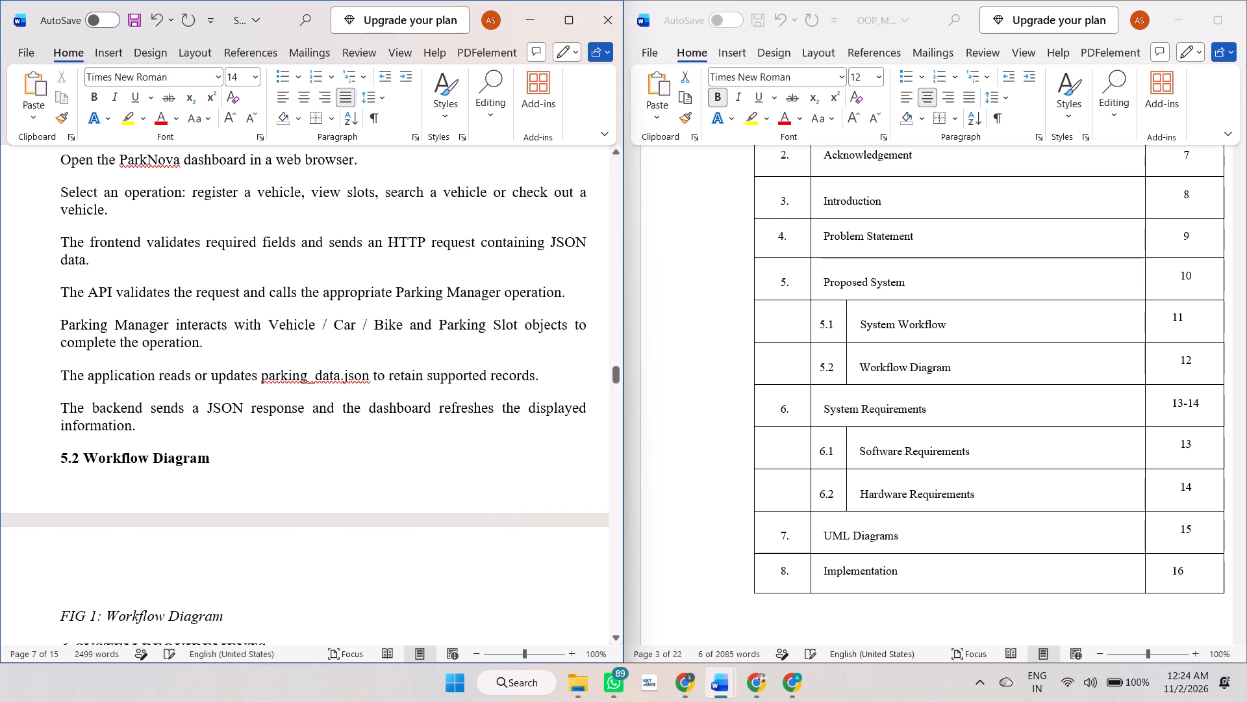
Look over the report from the System Workflow lines back through Proposed System, Problem Statement and Project Overview.
click(318, 378)
click(333, 396)
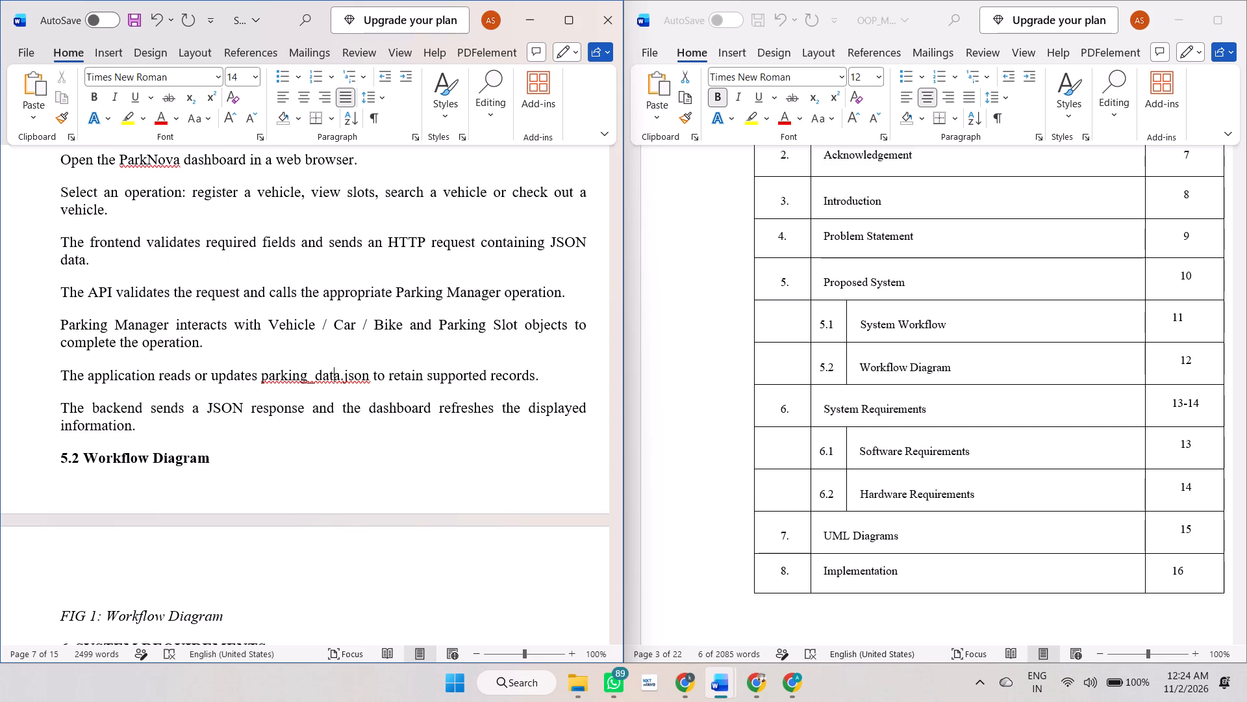
scroll(260, 297, up, 1)
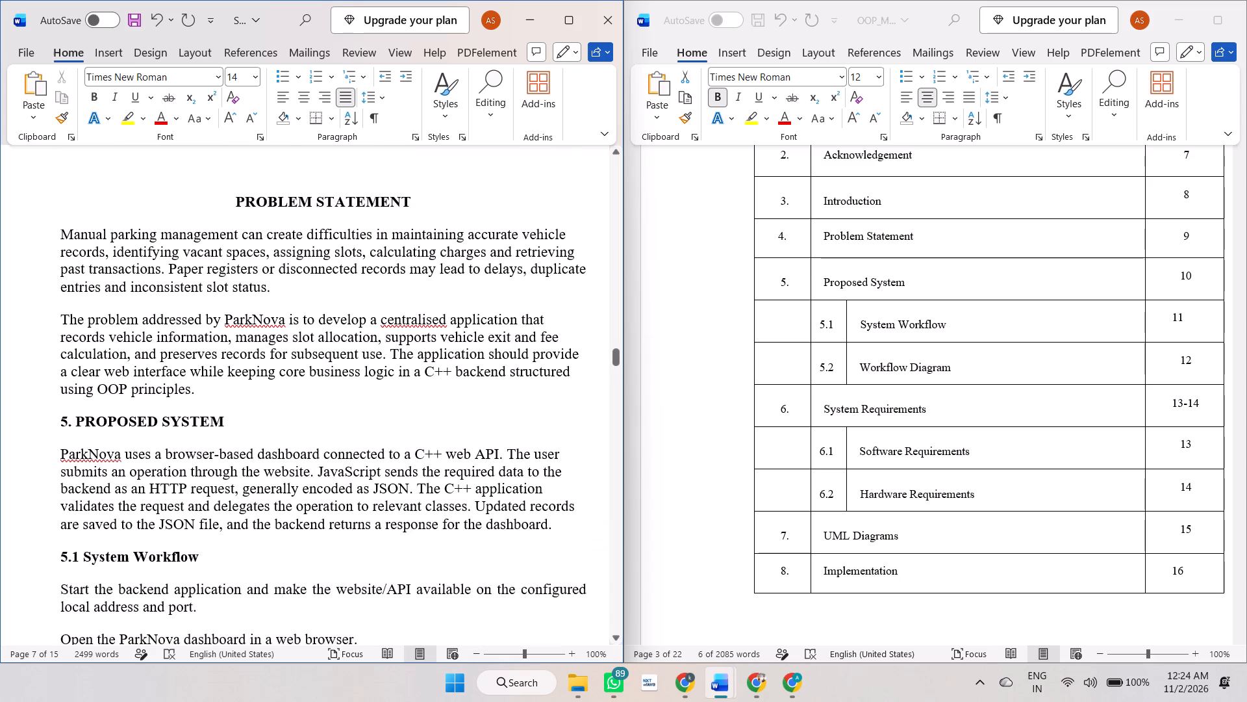
scroll(260, 297, up, 1)
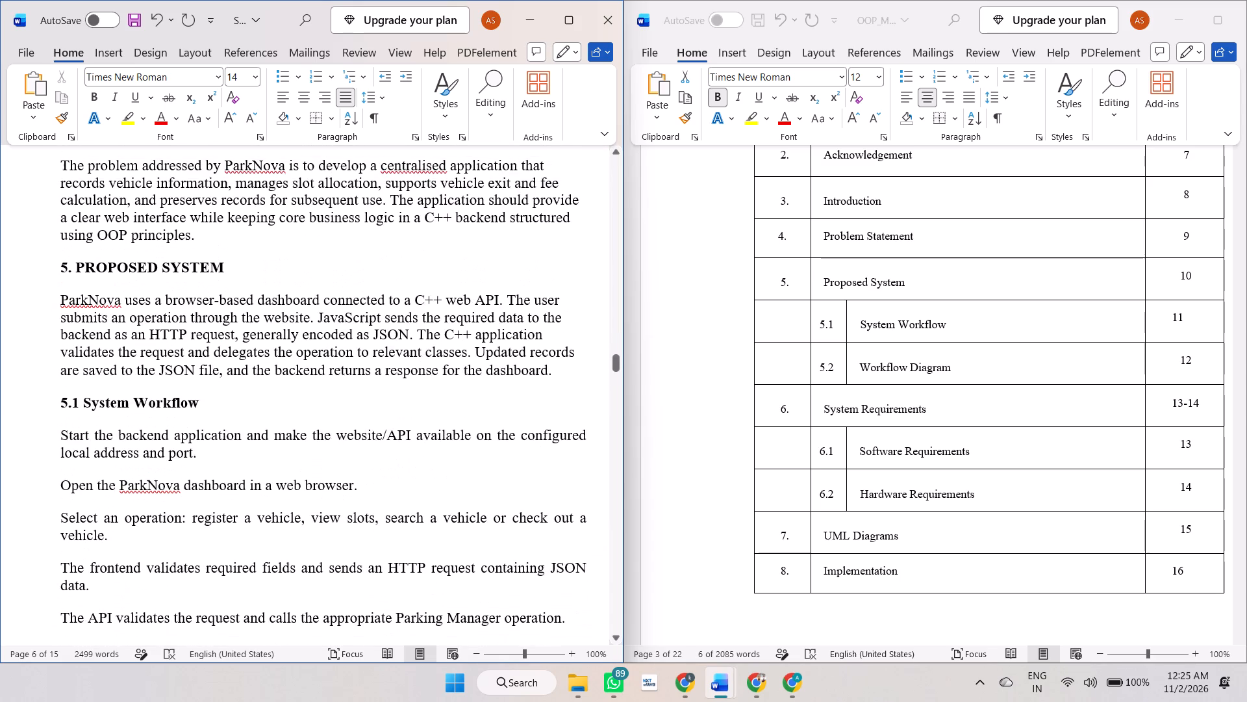
scroll(260, 297, up, 1)
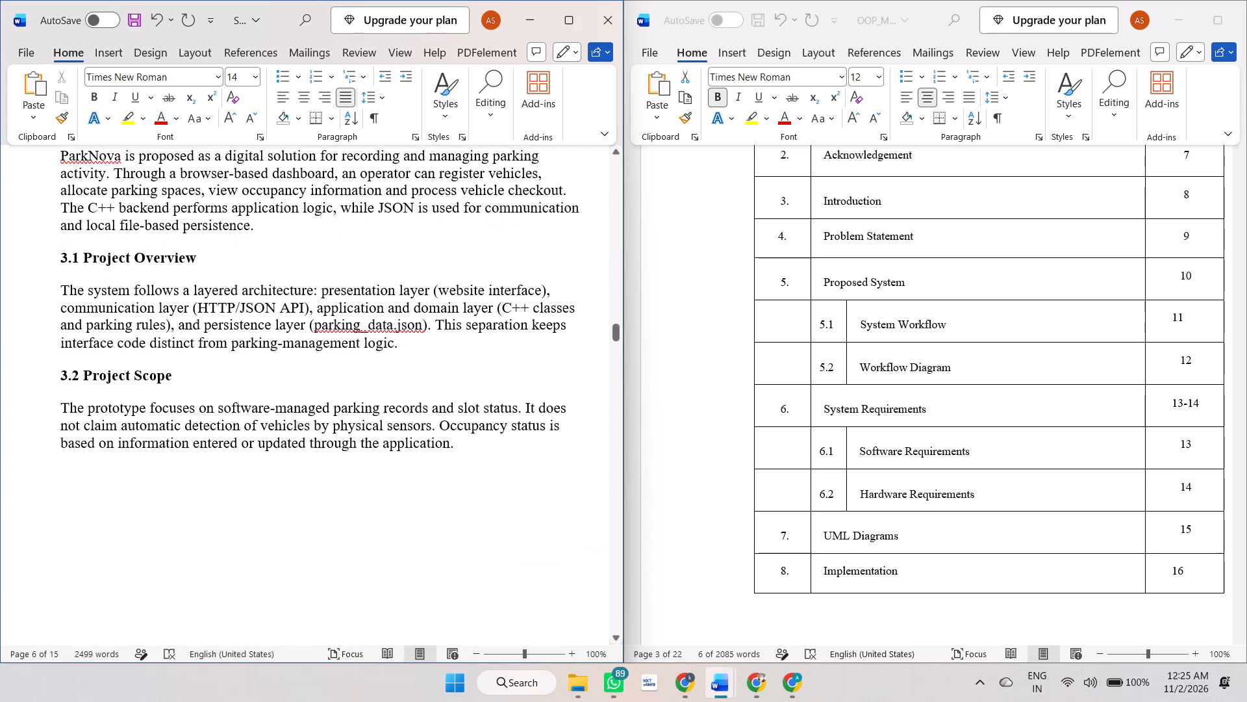
scroll(260, 297, up, 1)
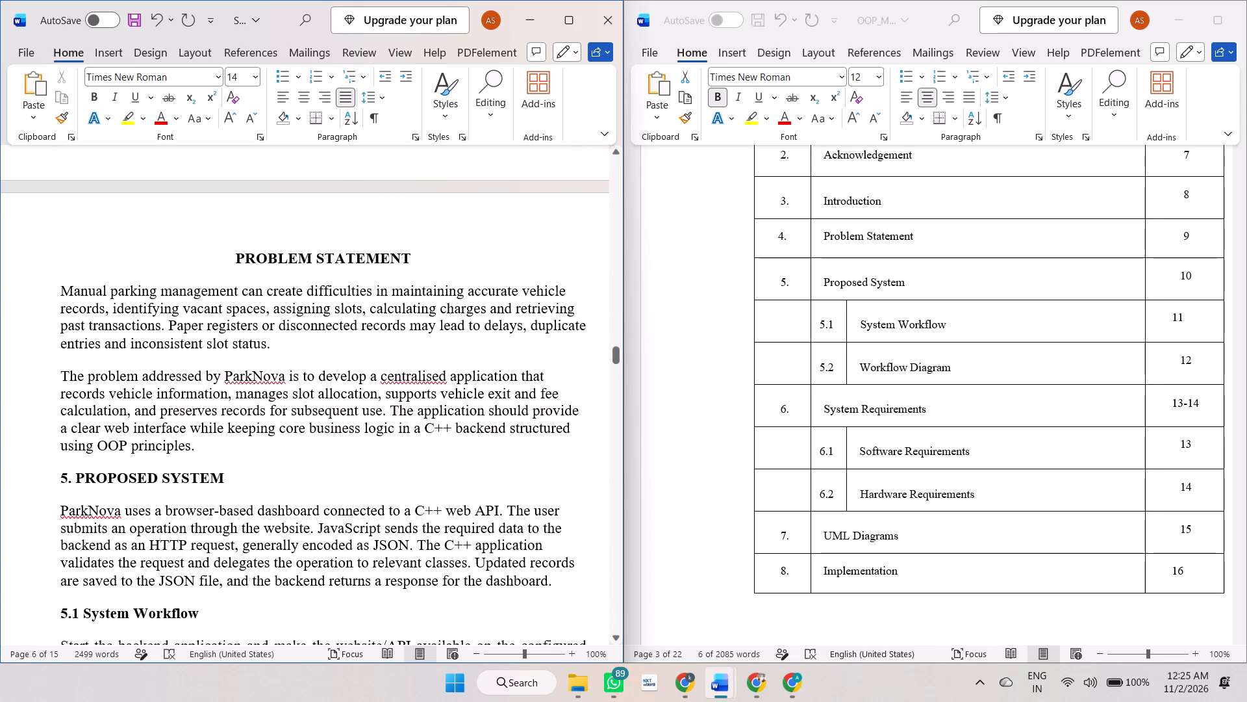
scroll(260, 297, up, 1)
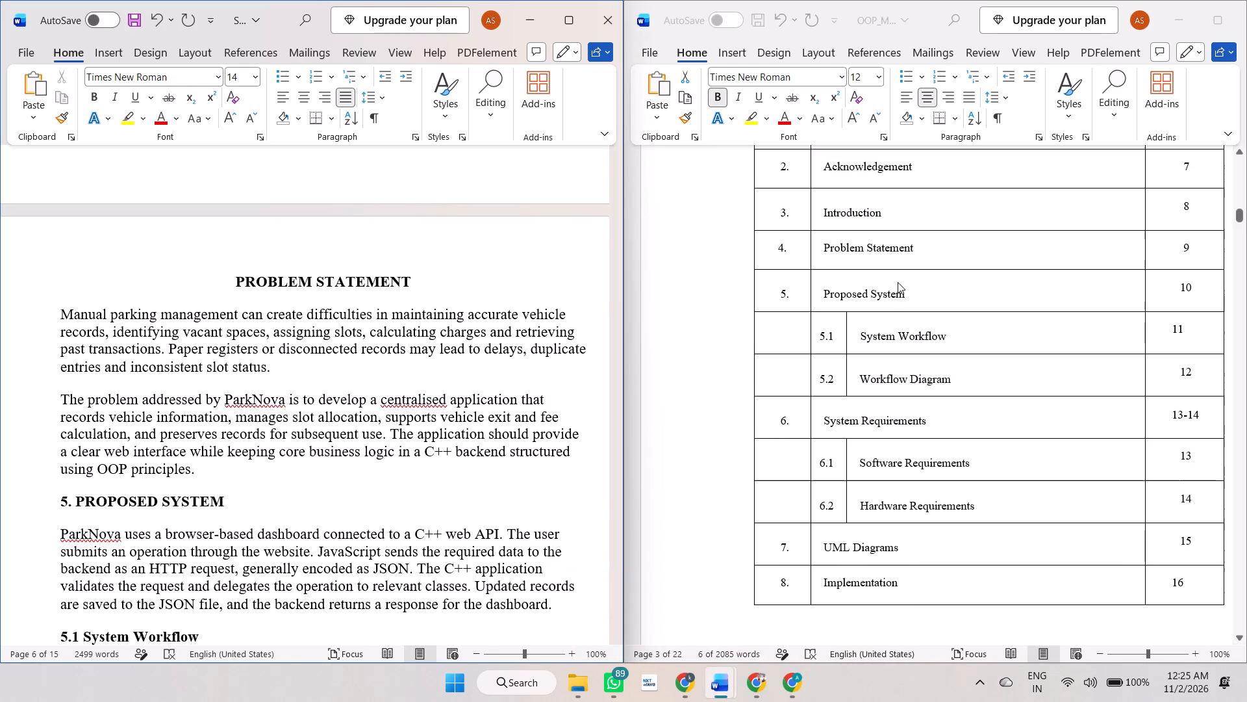
scroll(282, 404, up, 1)
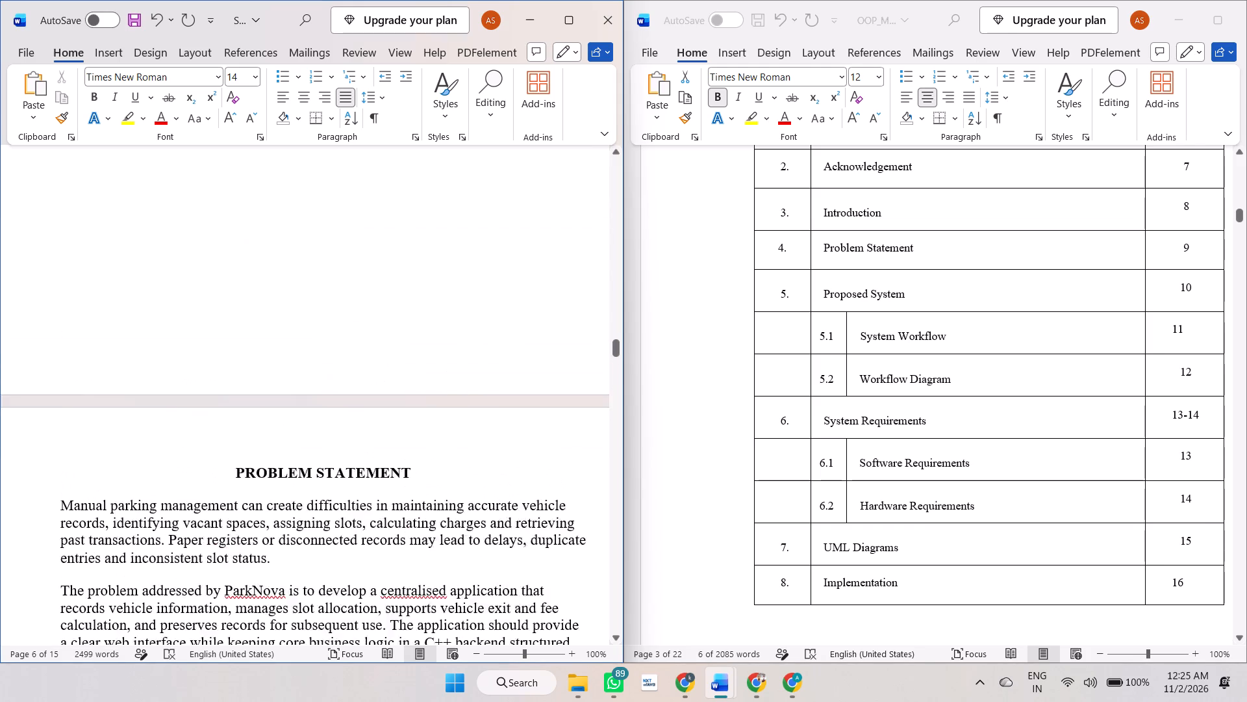
scroll(282, 404, up, 1)
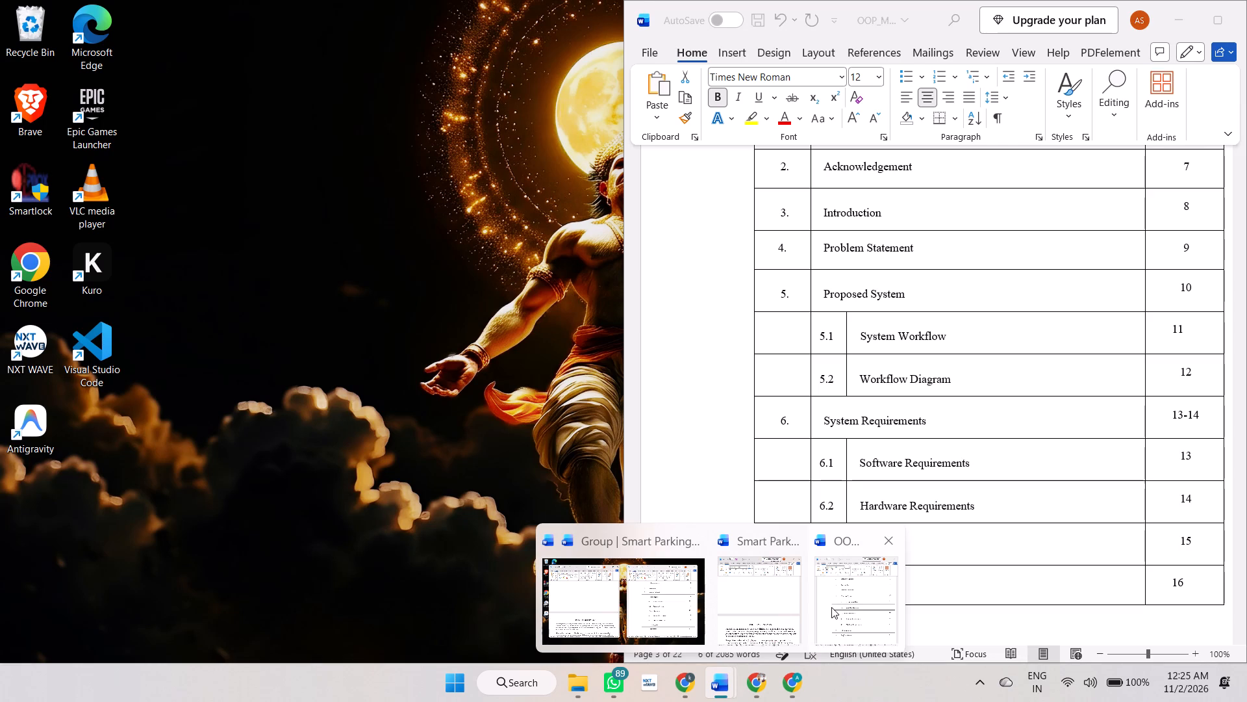
Switch to ChatGPT in Chrome and examine the ParkNova report preview's layout and numbering from Acknowledgement through Workflow Diagram.
click(788, 606)
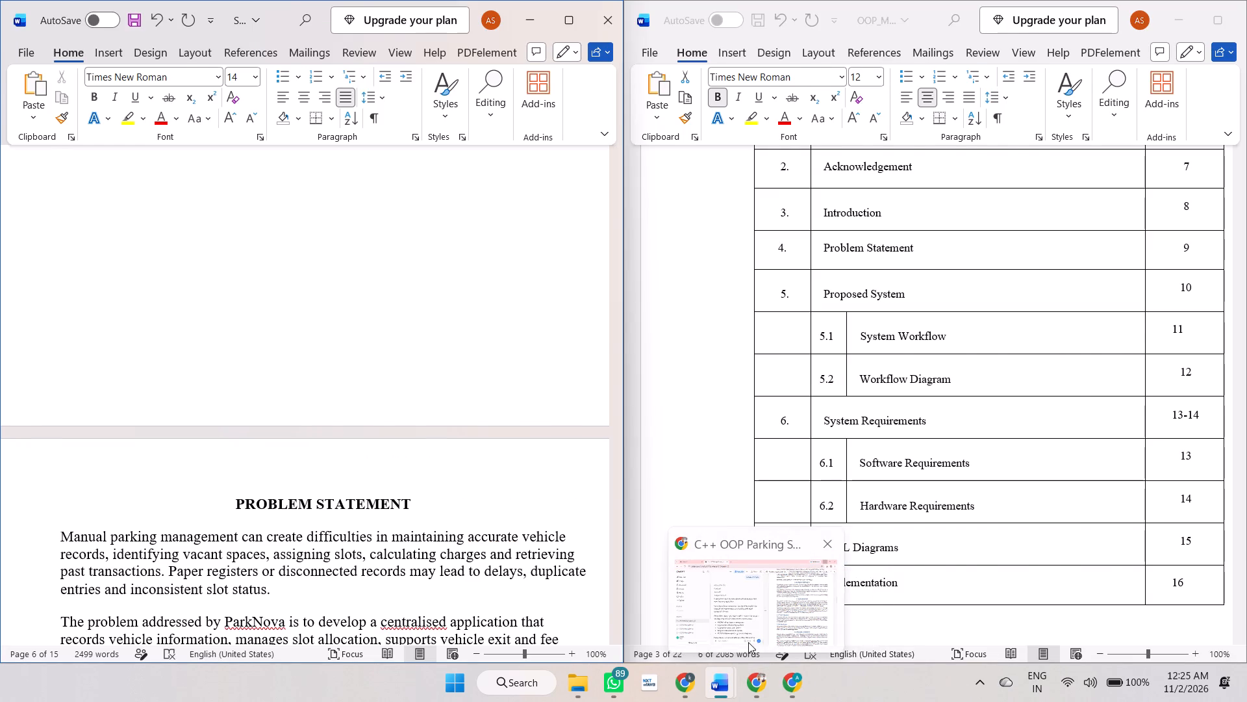
click(747, 639)
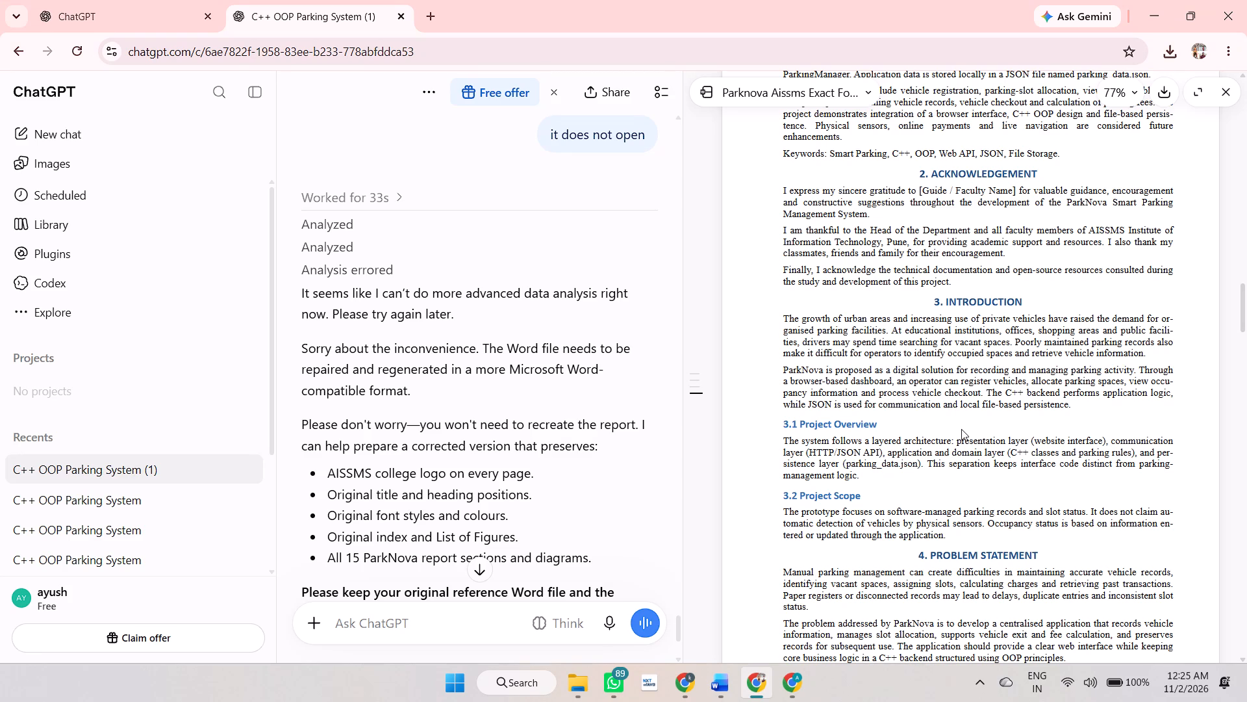
scroll(961, 429, down, 2)
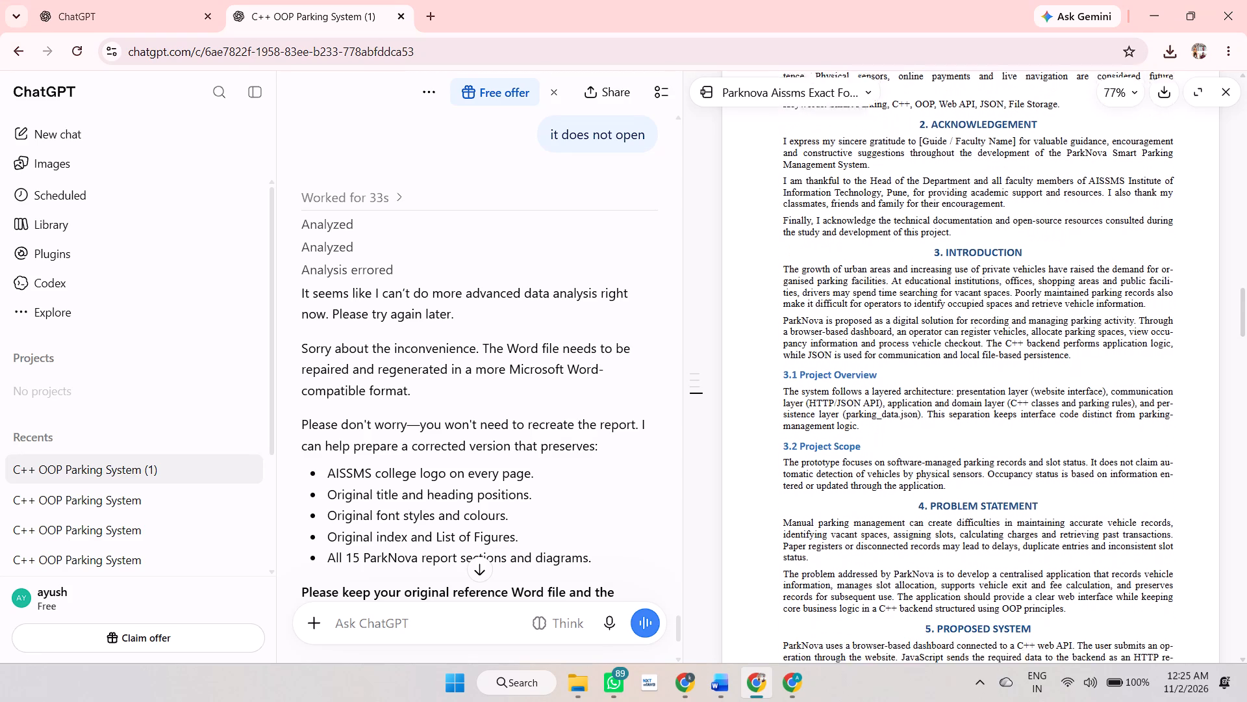
scroll(961, 429, down, 4)
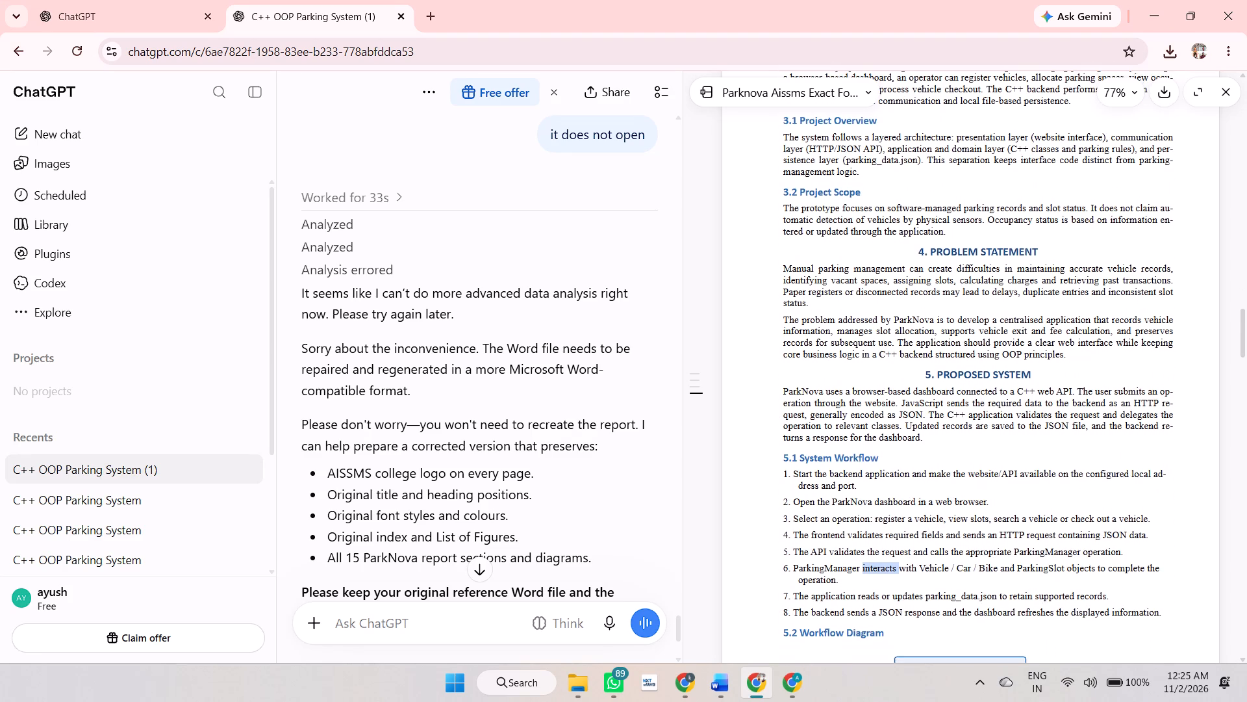
scroll(961, 429, down, 2)
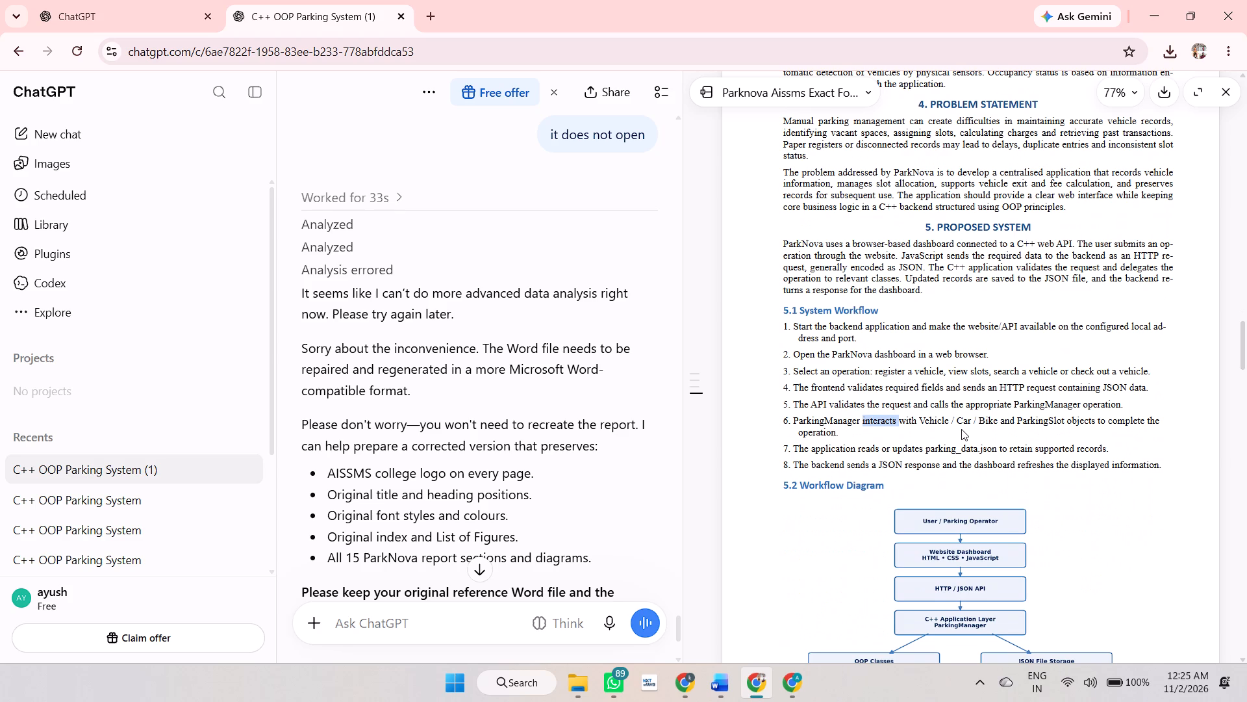
scroll(961, 429, down, 1)
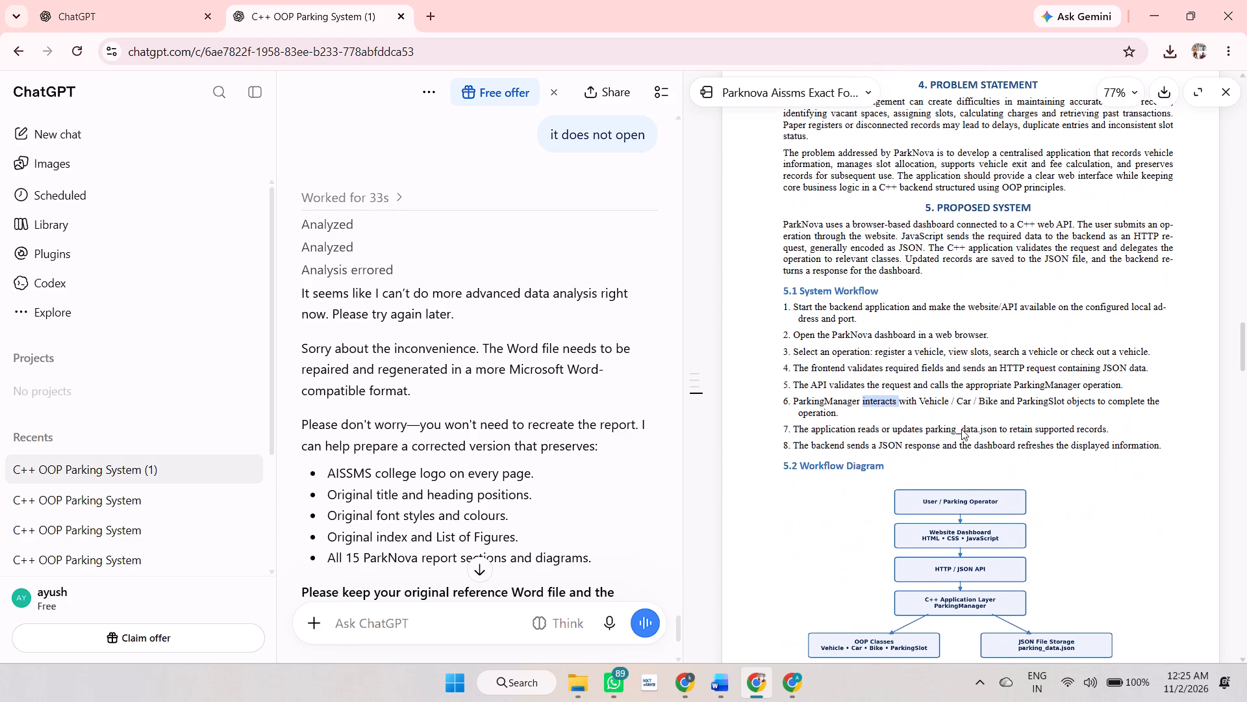
scroll(961, 429, down, 1)
scroll(961, 429, up, 1)
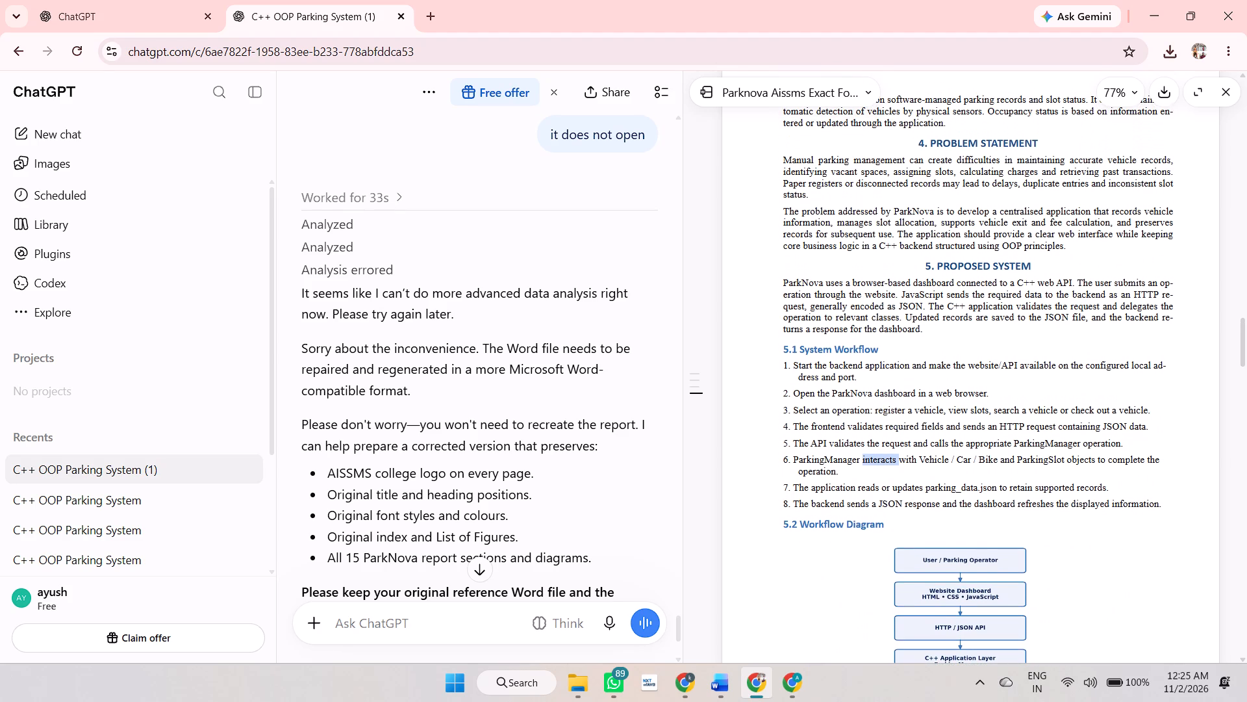
scroll(961, 429, up, 3)
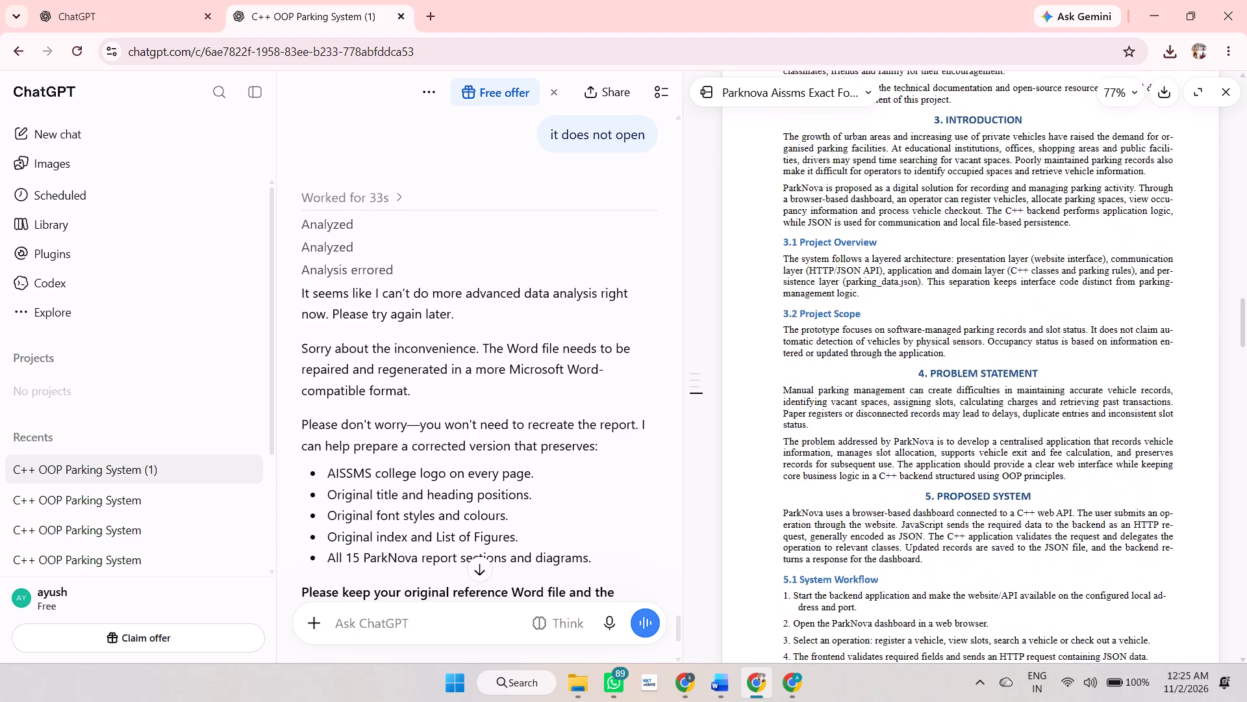
scroll(961, 429, up, 4)
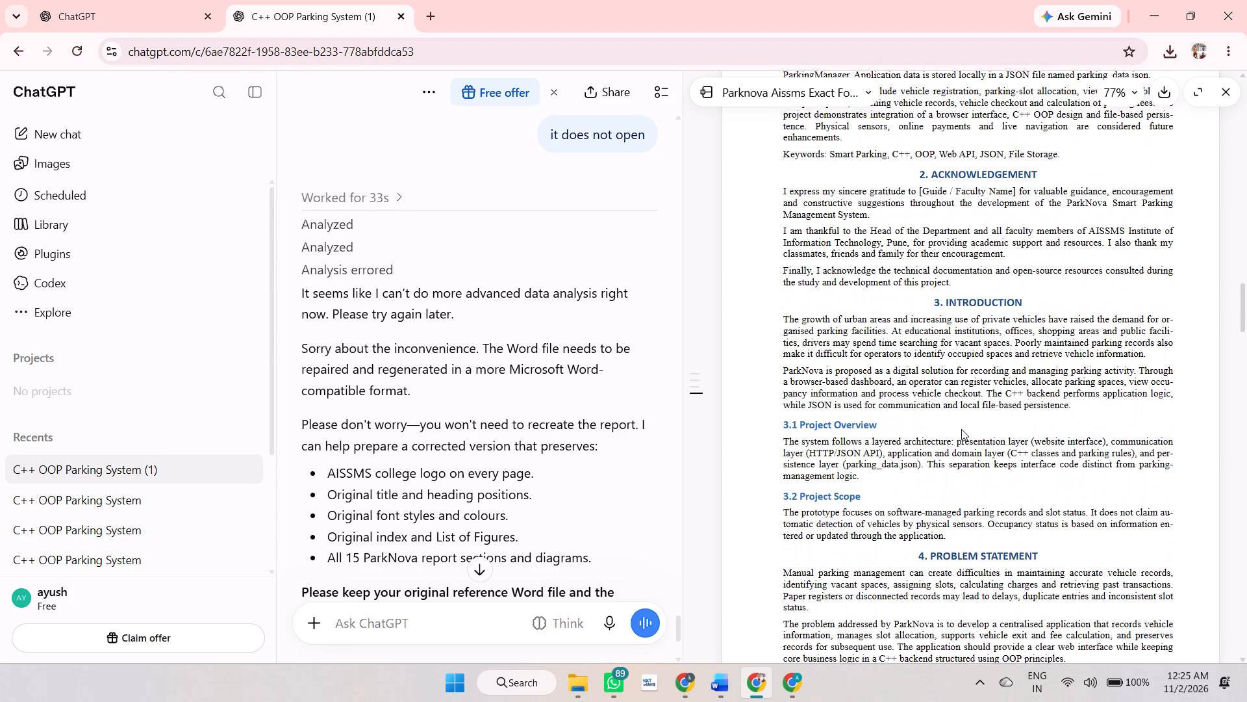
scroll(961, 429, down, 1)
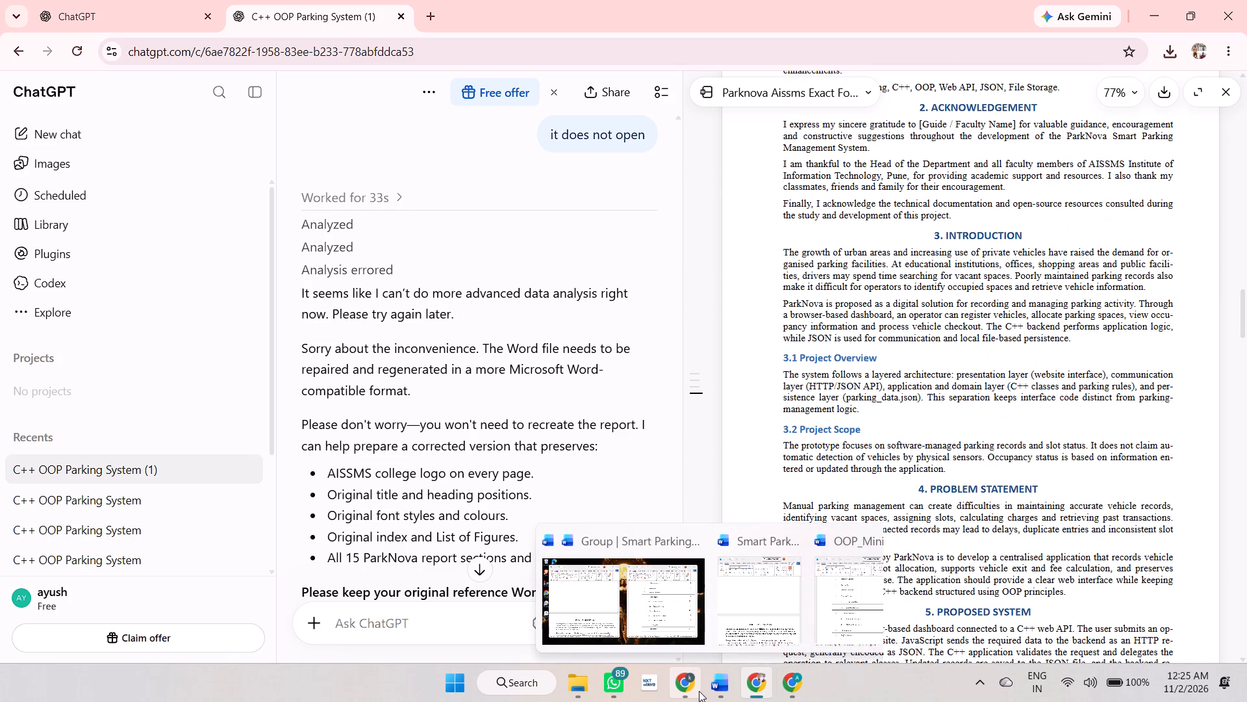
Switch back to the Word documents and look over the OOP_Mini_Project-1 reference from its index through the problem statement page.
click(661, 636)
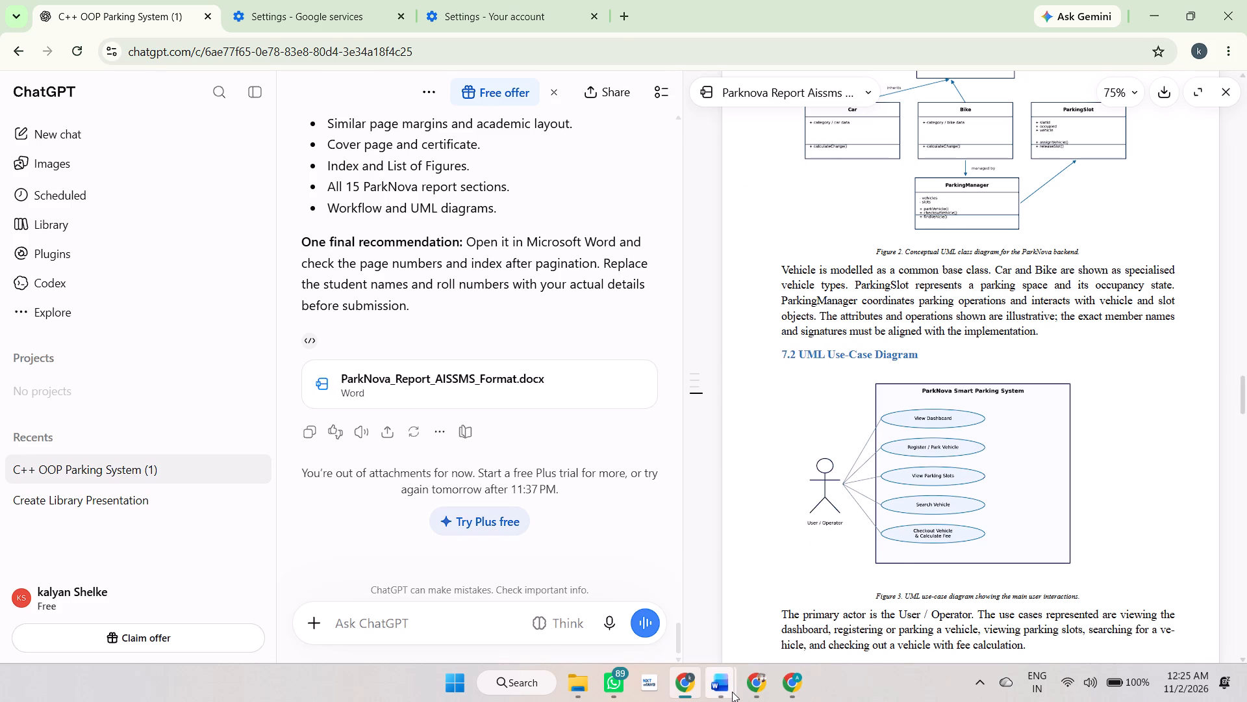
click(661, 612)
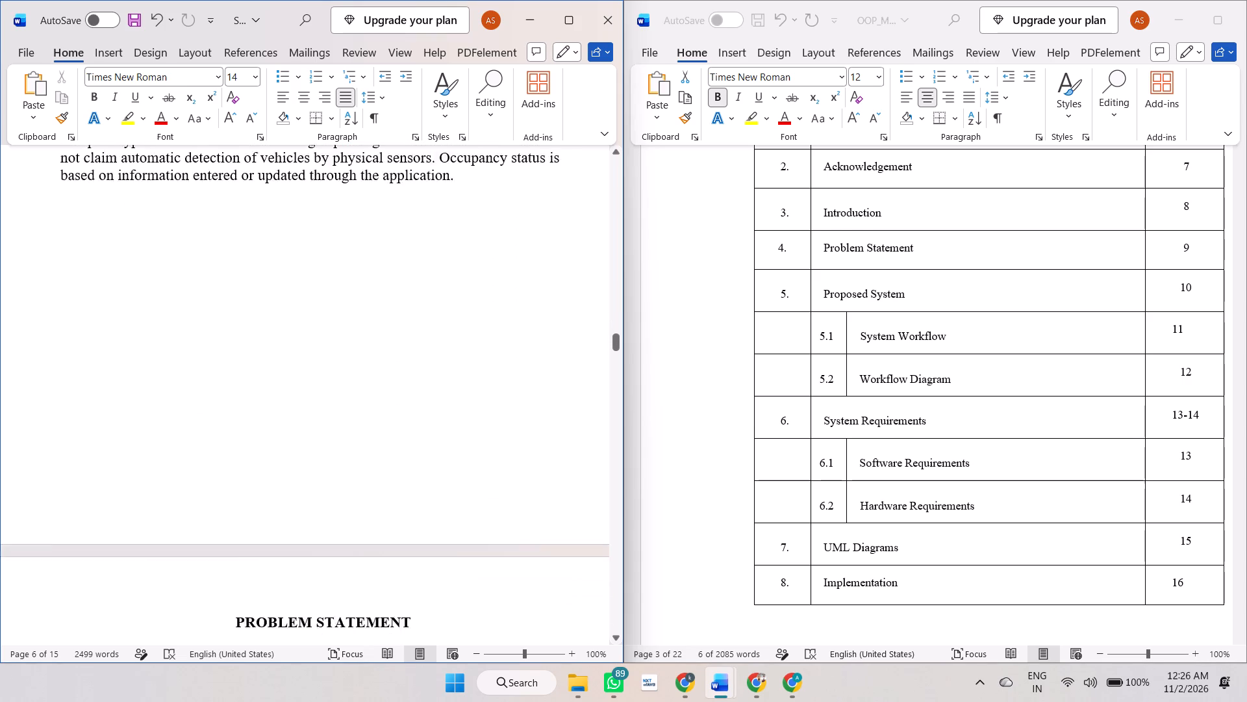
scroll(702, 477, down, 1)
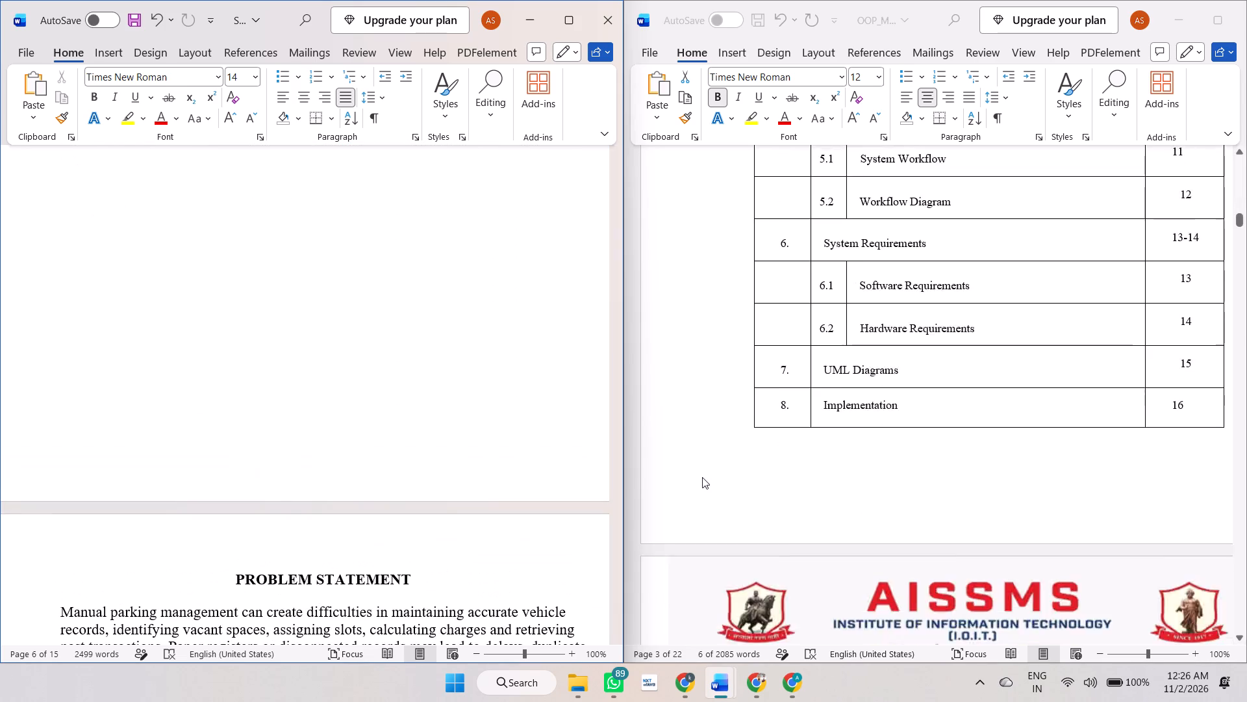
scroll(702, 477, down, 2)
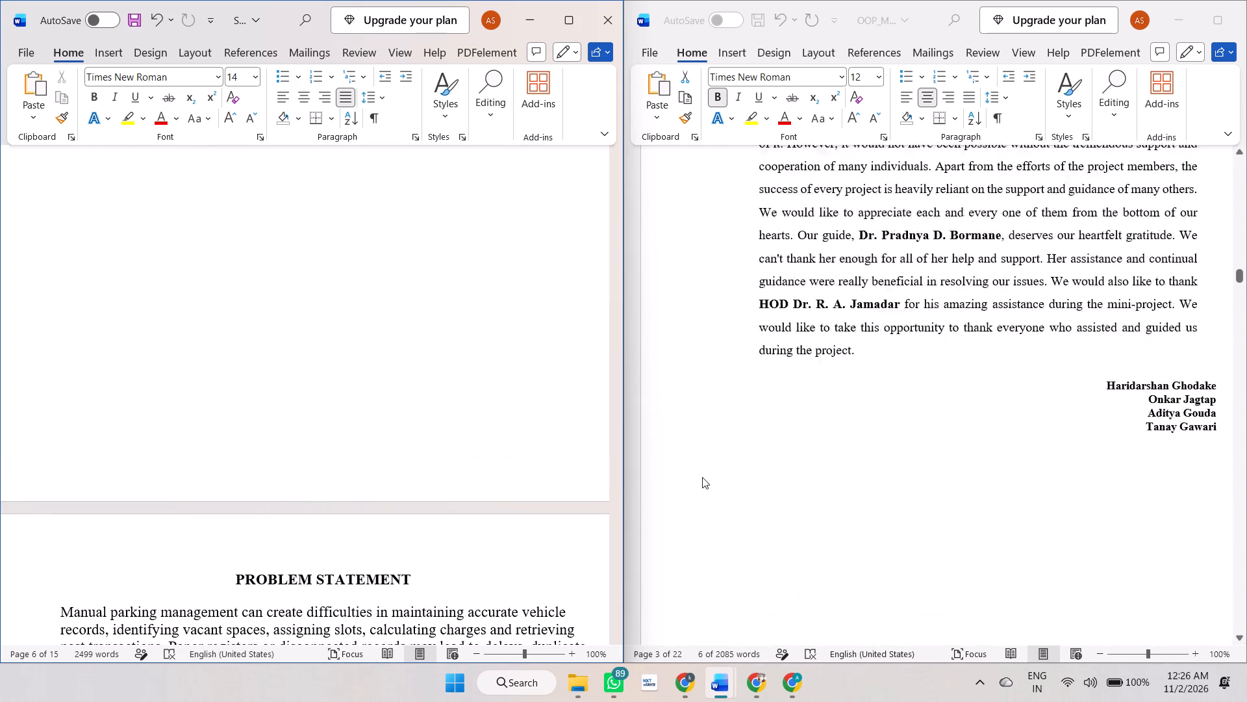
scroll(702, 477, down, 2)
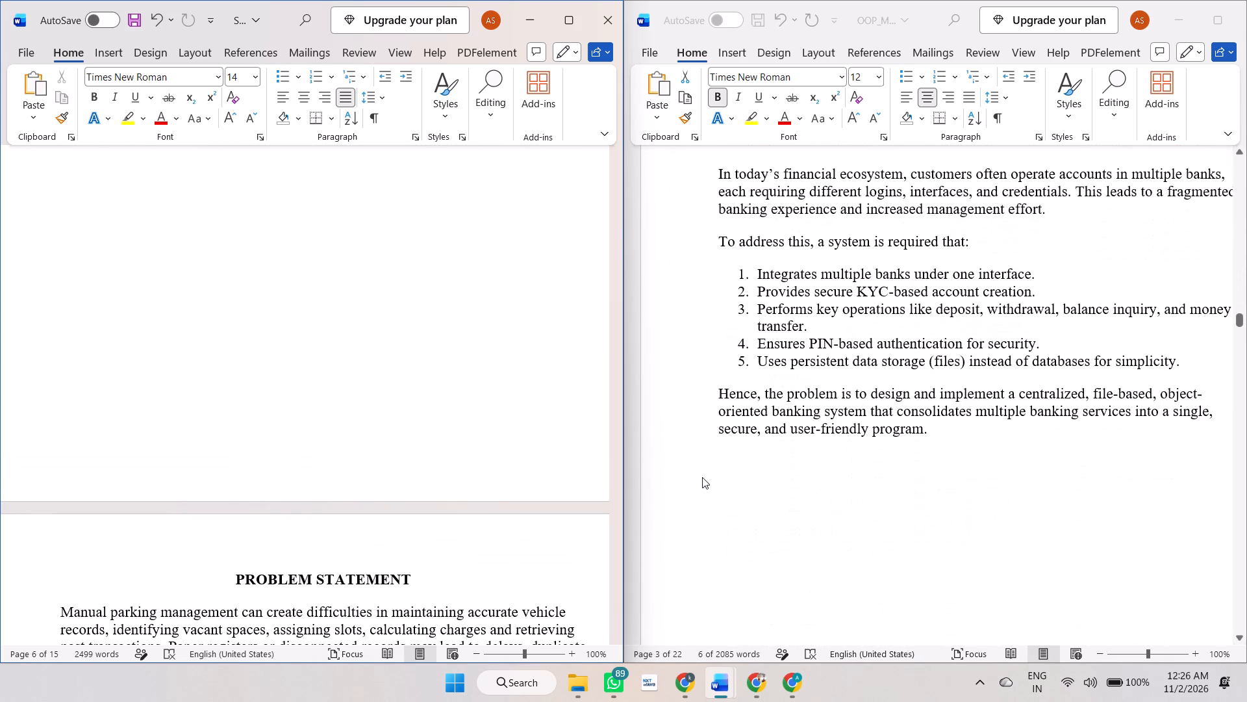
scroll(702, 477, down, 1)
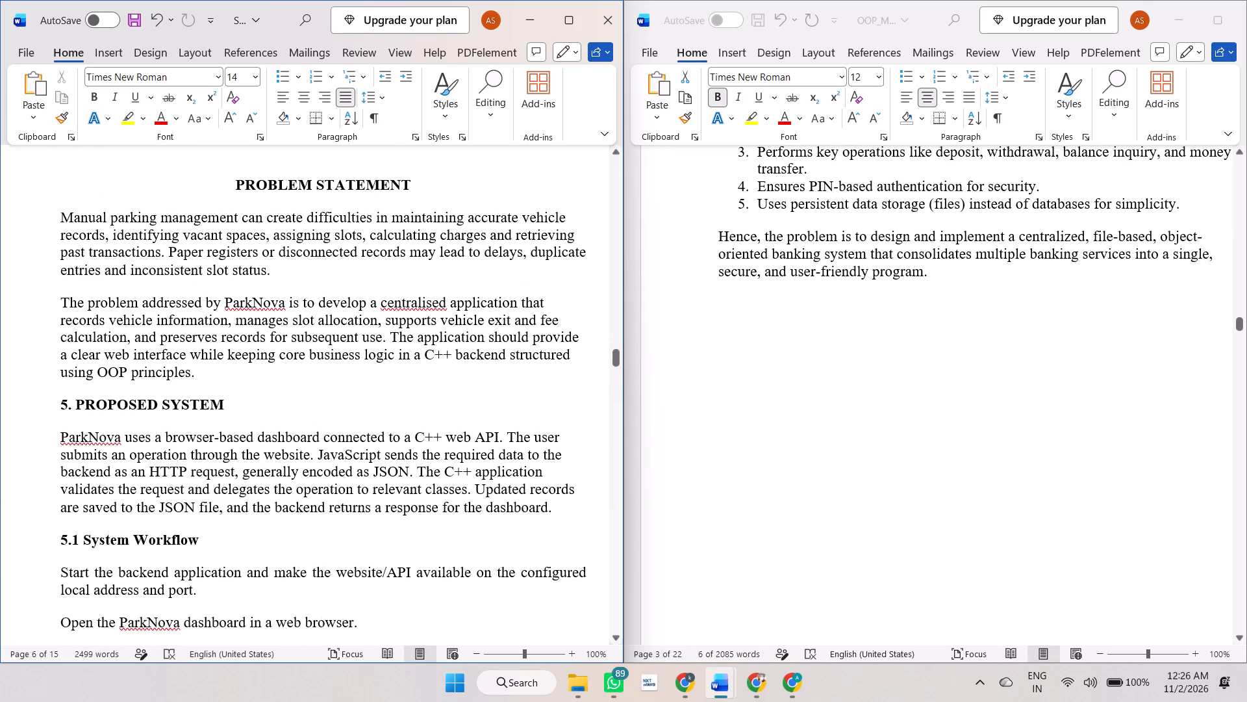
In the Smart Parking report's Introduction, renumber the Project Overview heading as 1 and the Project Scope heading as 2.
scroll(360, 428, up, 1)
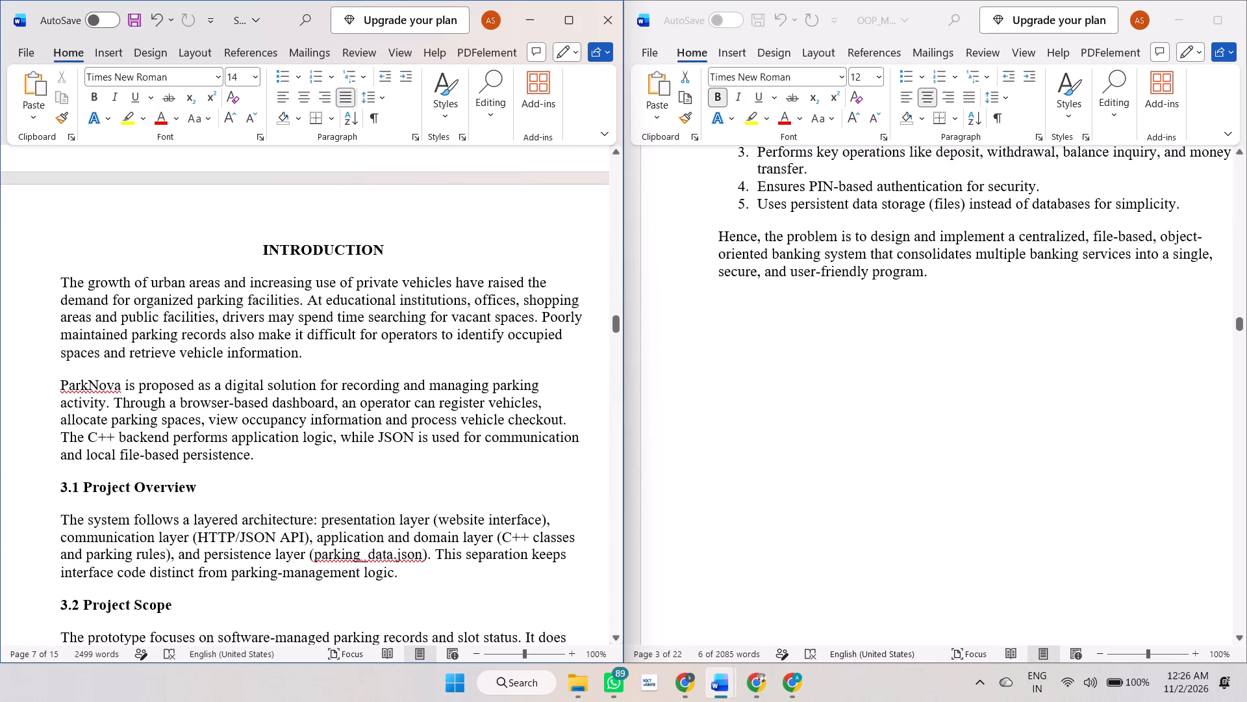
click(73, 486)
key(BackSpace)
key(BackSpace)
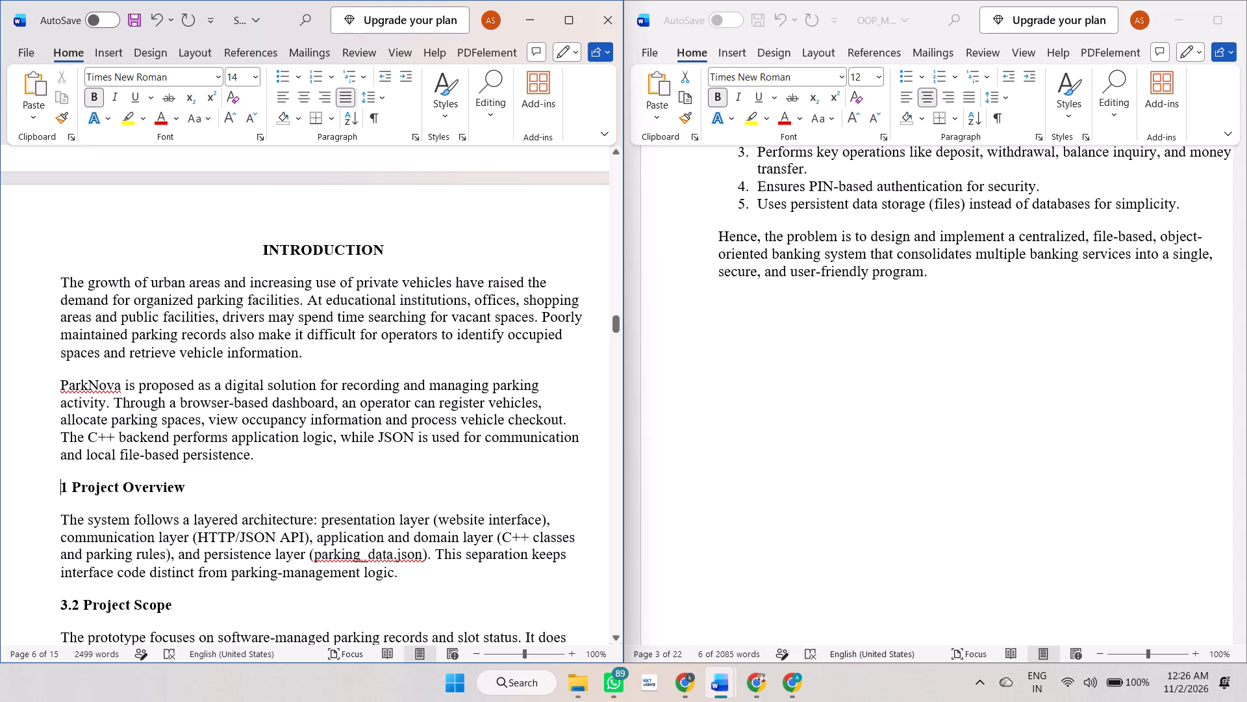
click(72, 604)
key(BackSpace)
key(BackSpace)
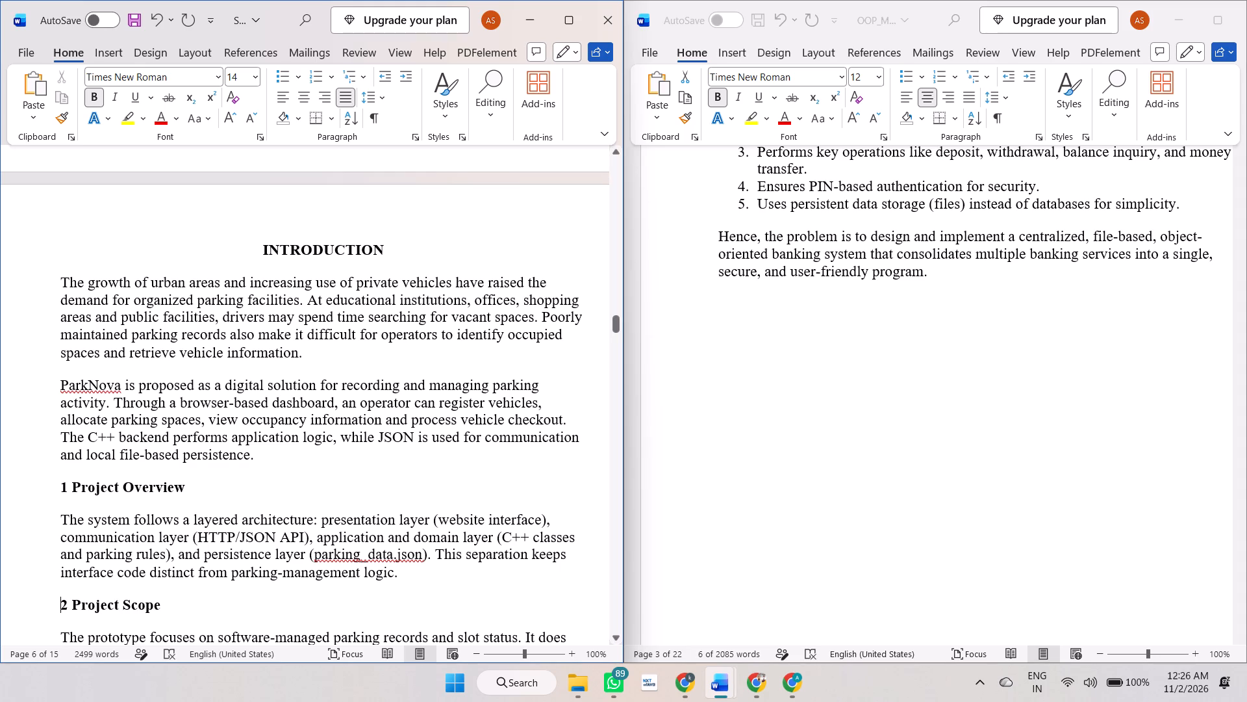
Put two spaces before the "1 Project Overview" and "2 Project Scope" headings in the Introduction.
click(57, 489)
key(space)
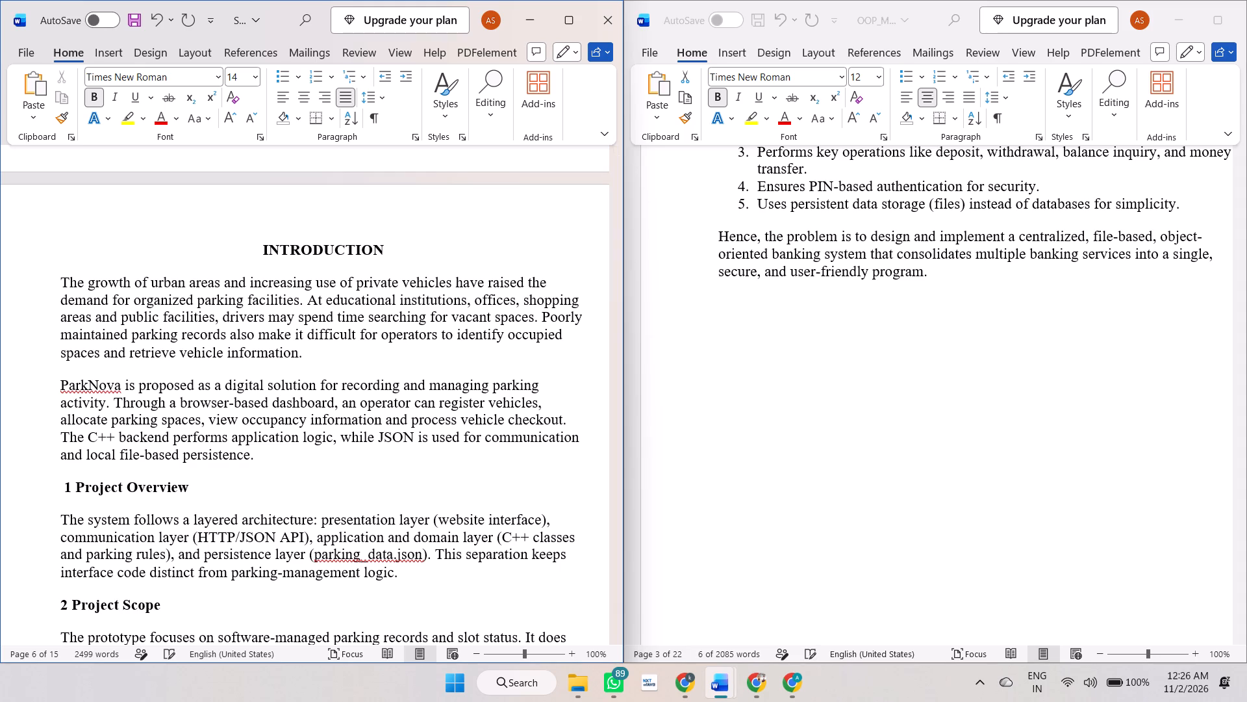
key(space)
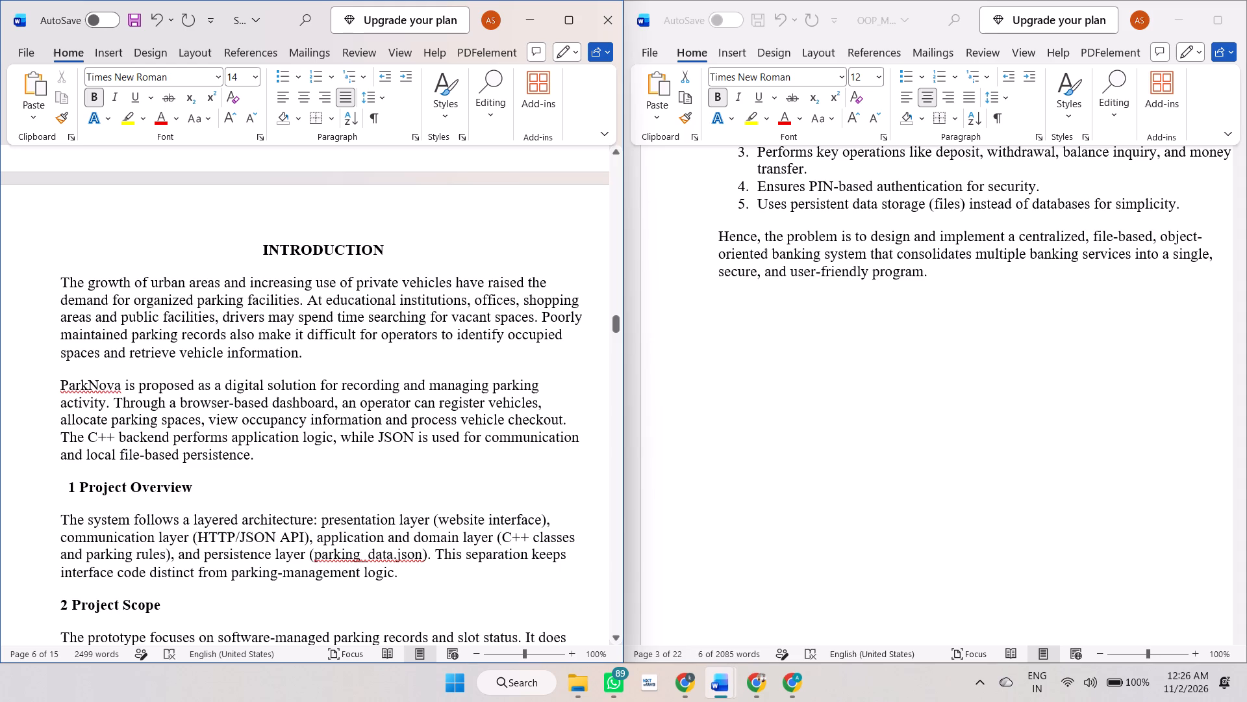
click(62, 603)
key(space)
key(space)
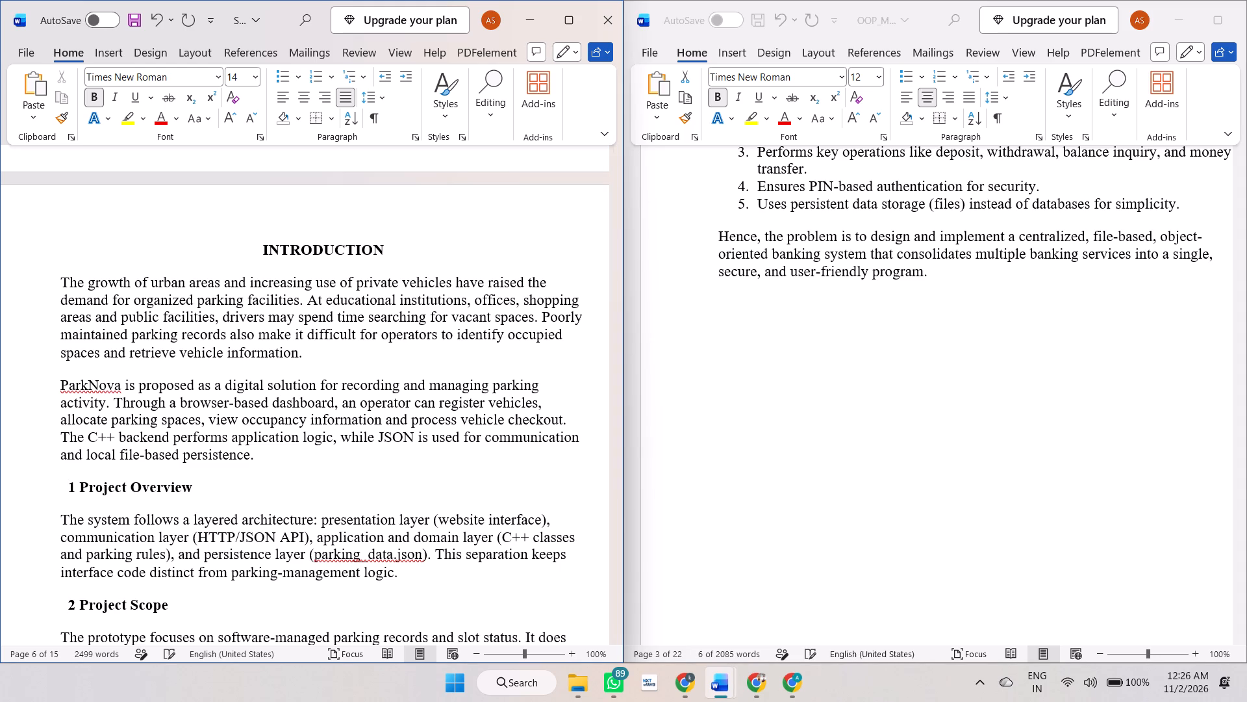
Renumber the "5.1 System Workflow" heading as "1 System Workflow".
scroll(62, 603, down, 1)
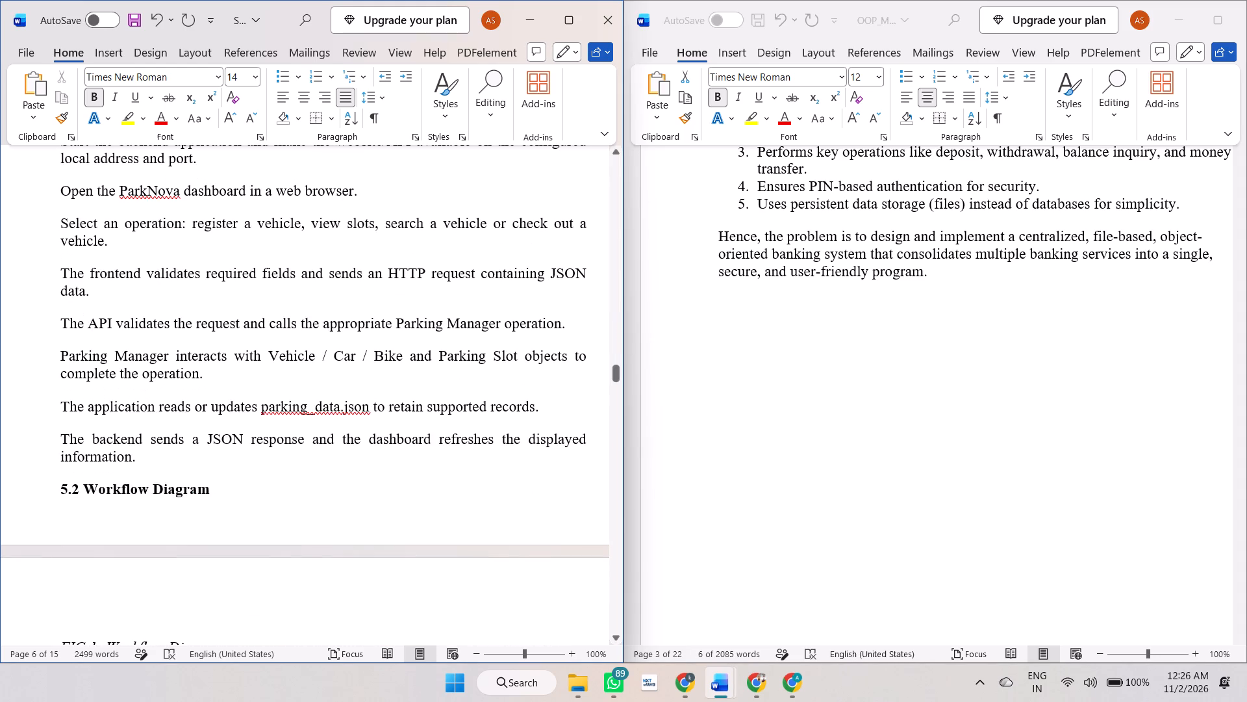
scroll(62, 603, down, 1)
scroll(77, 501, up, 1)
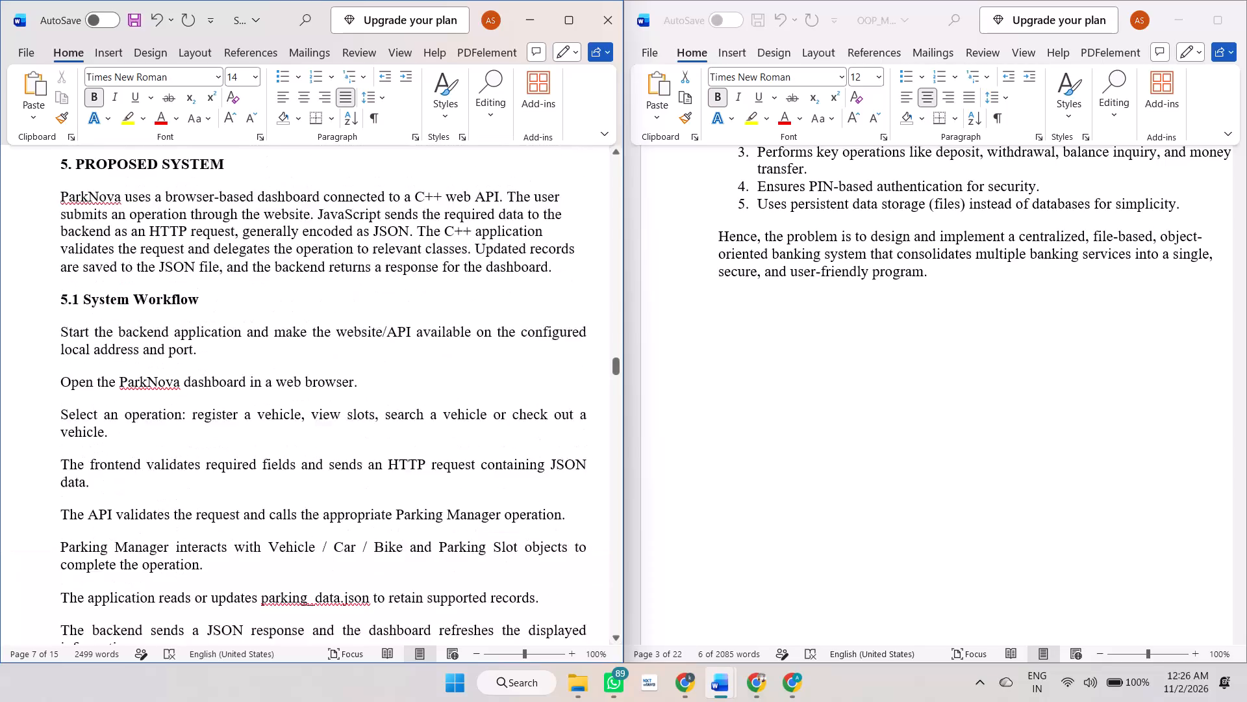
scroll(77, 501, up, 1)
click(72, 459)
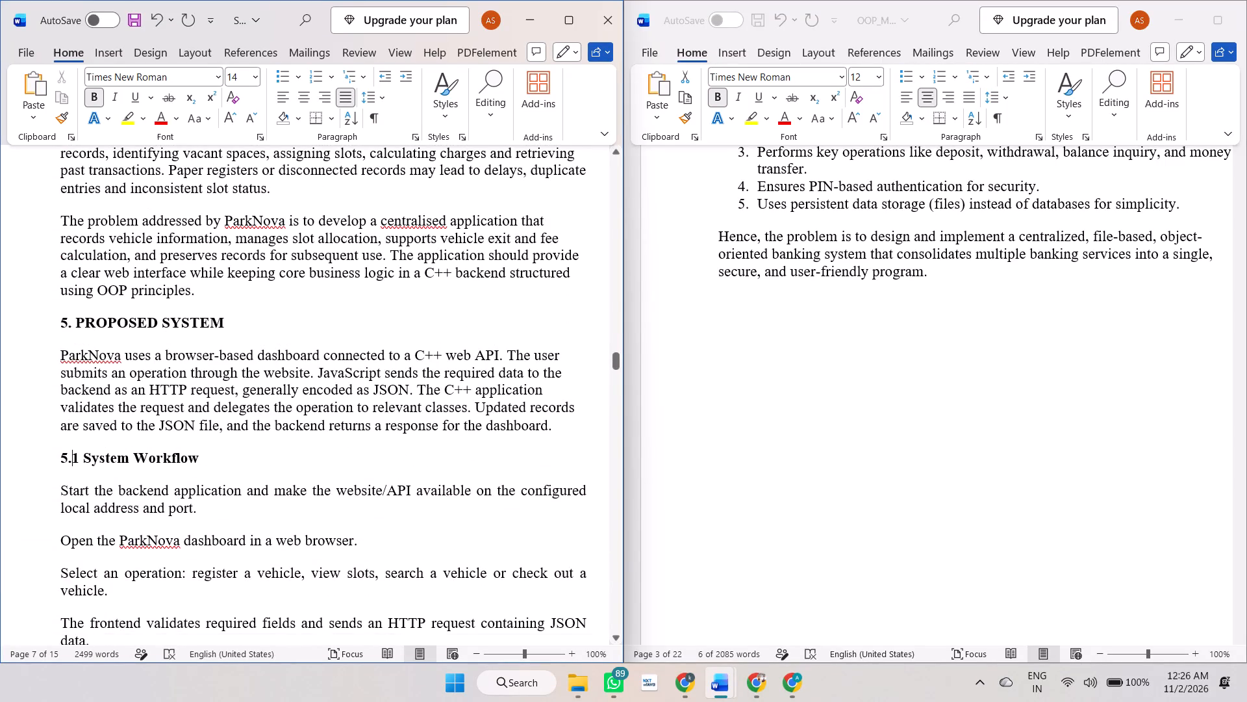
key(BackSpace)
key(BackSpace)
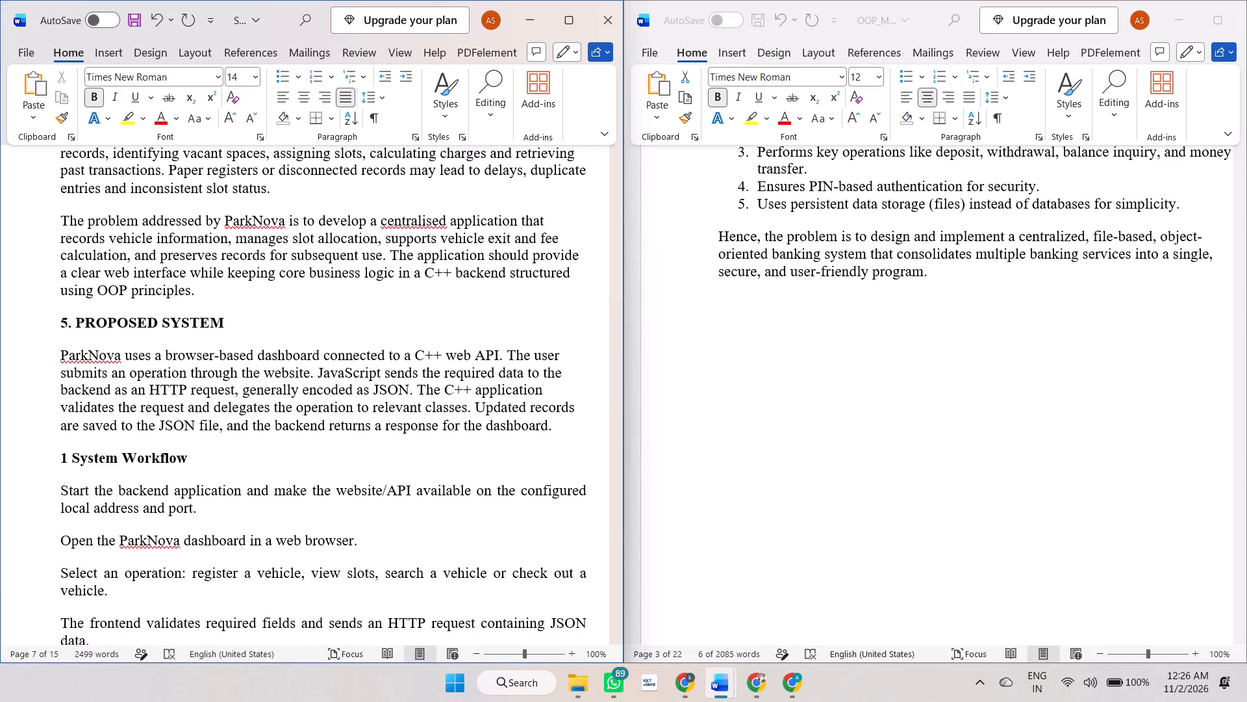
Remove the "5." number from the PROPOSED SYSTEM heading and centre the heading.
drag(74, 322, 60, 322)
key(BackSpace)
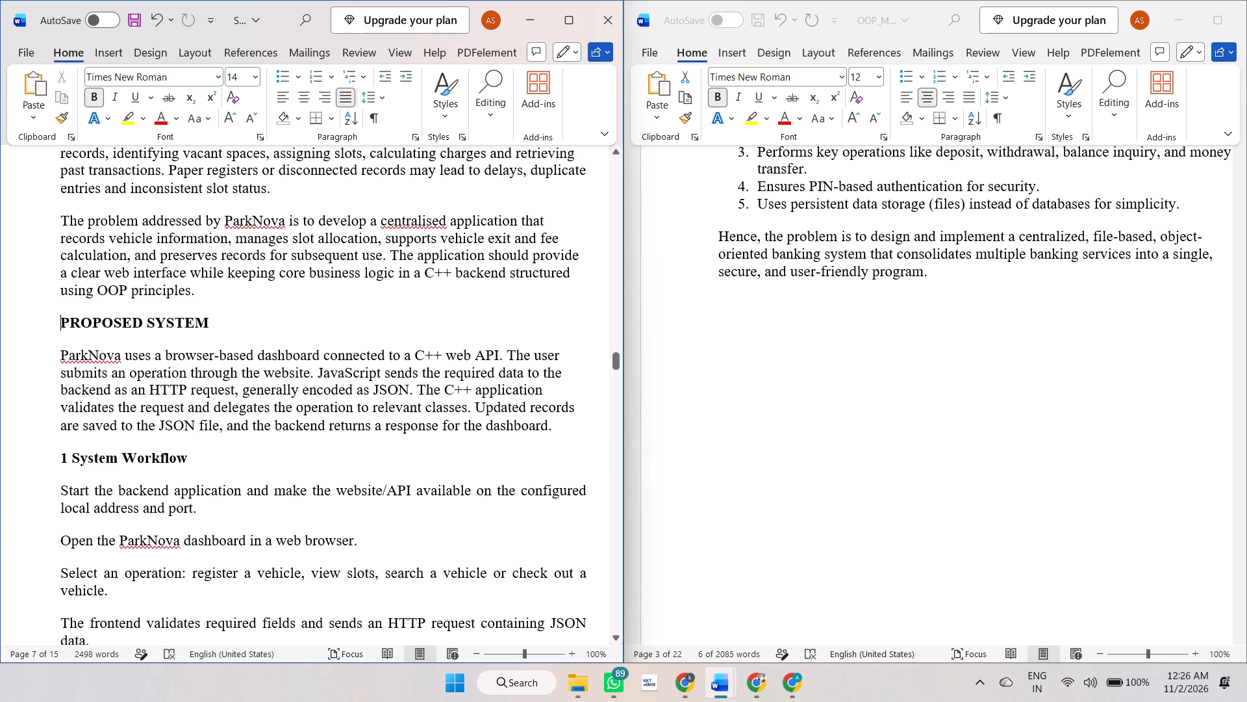
drag(62, 319, 201, 323)
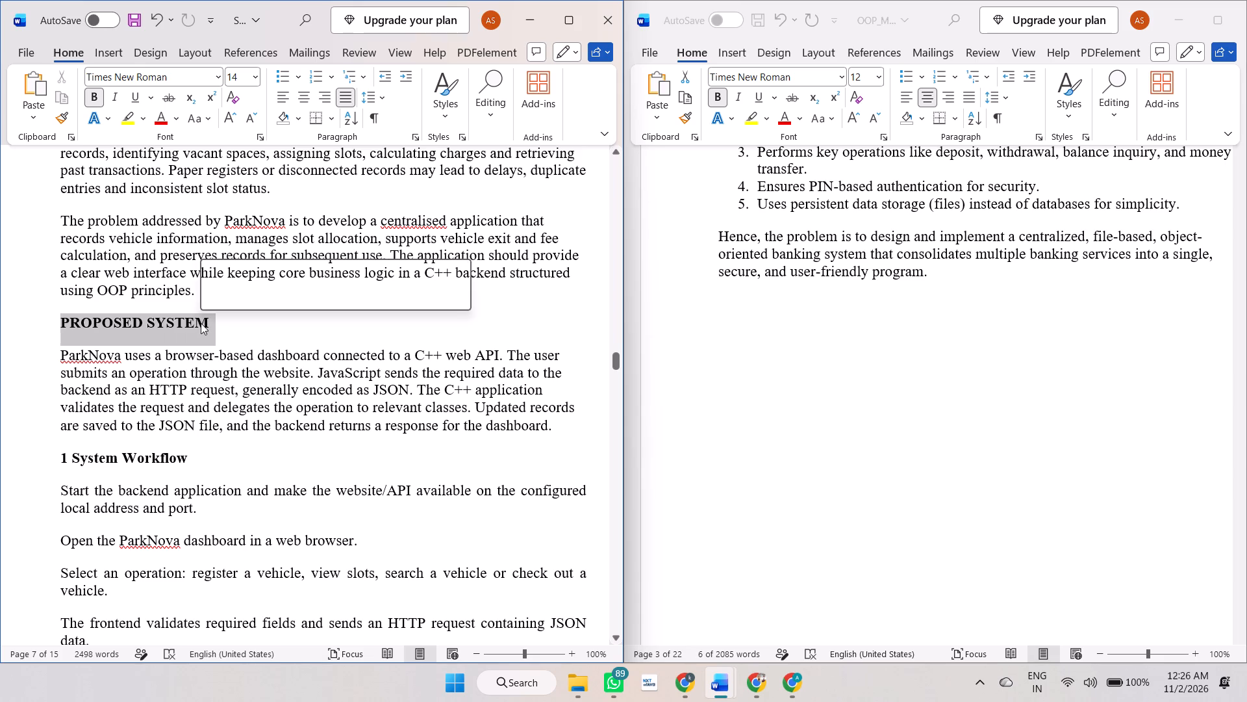
click(305, 97)
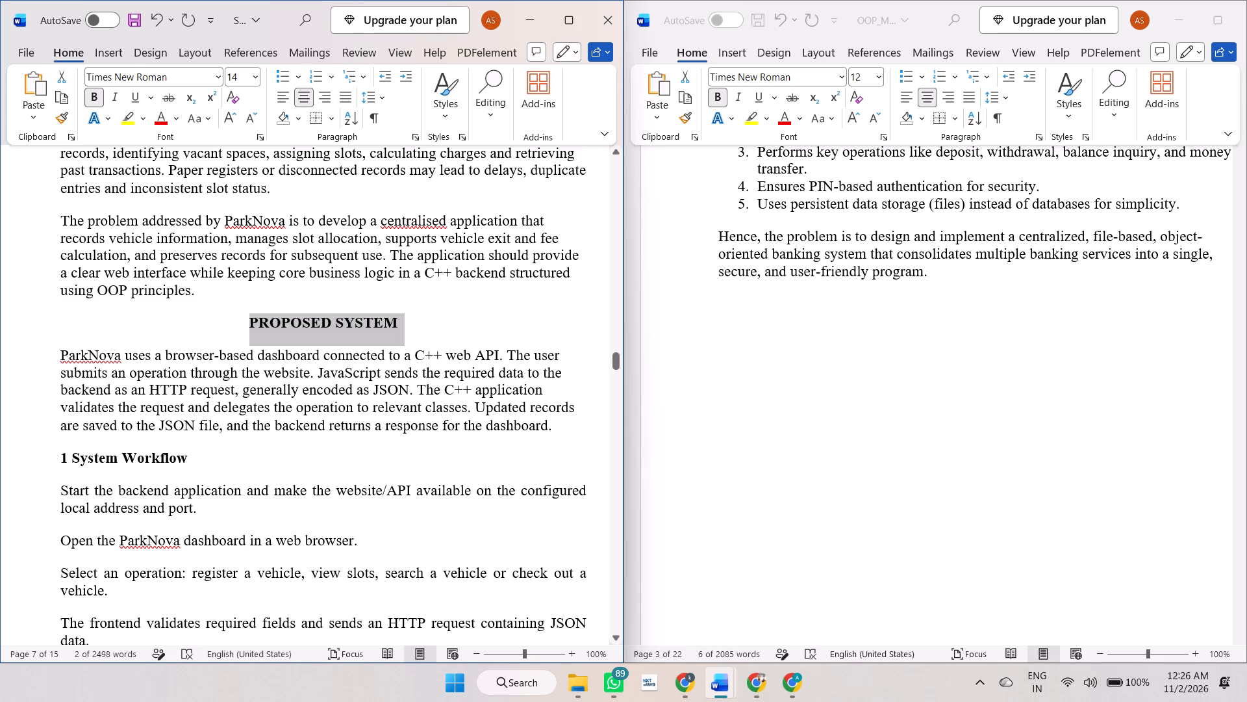
click(375, 294)
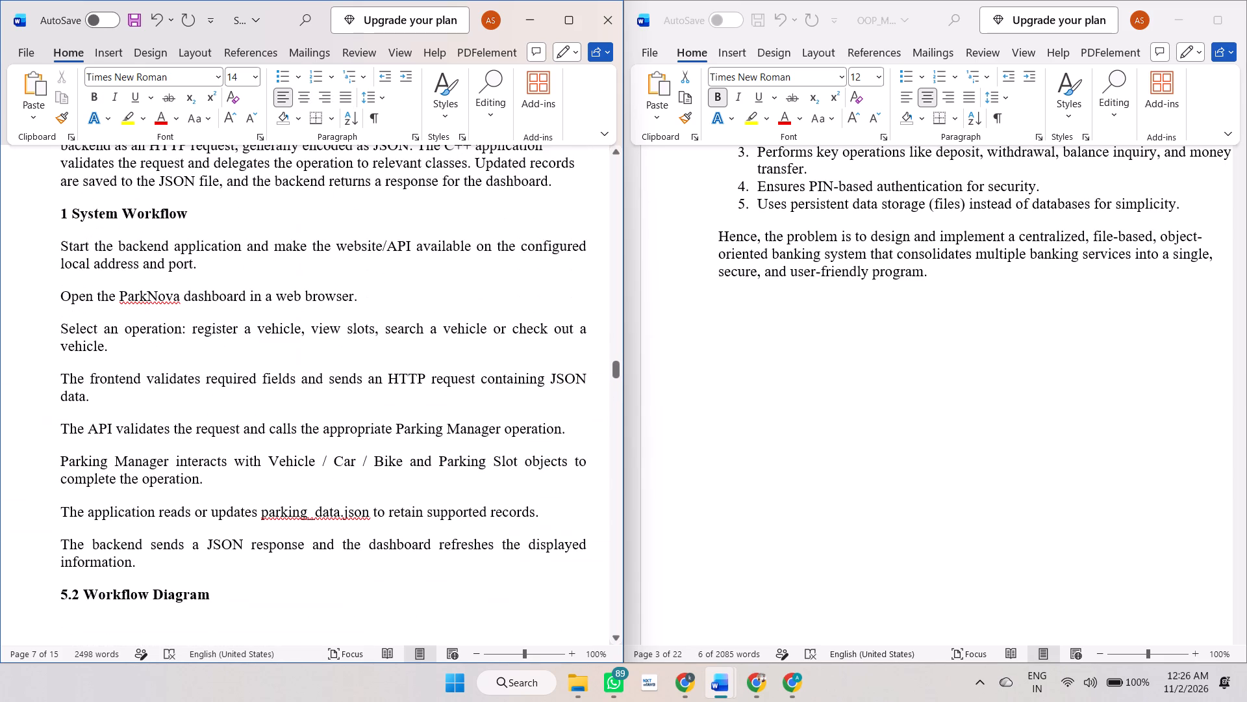
Renumber the "5.2 Workflow Diagram" heading as "2 Workflow Diagram".
click(74, 594)
key(BackSpace)
key(BackSpace)
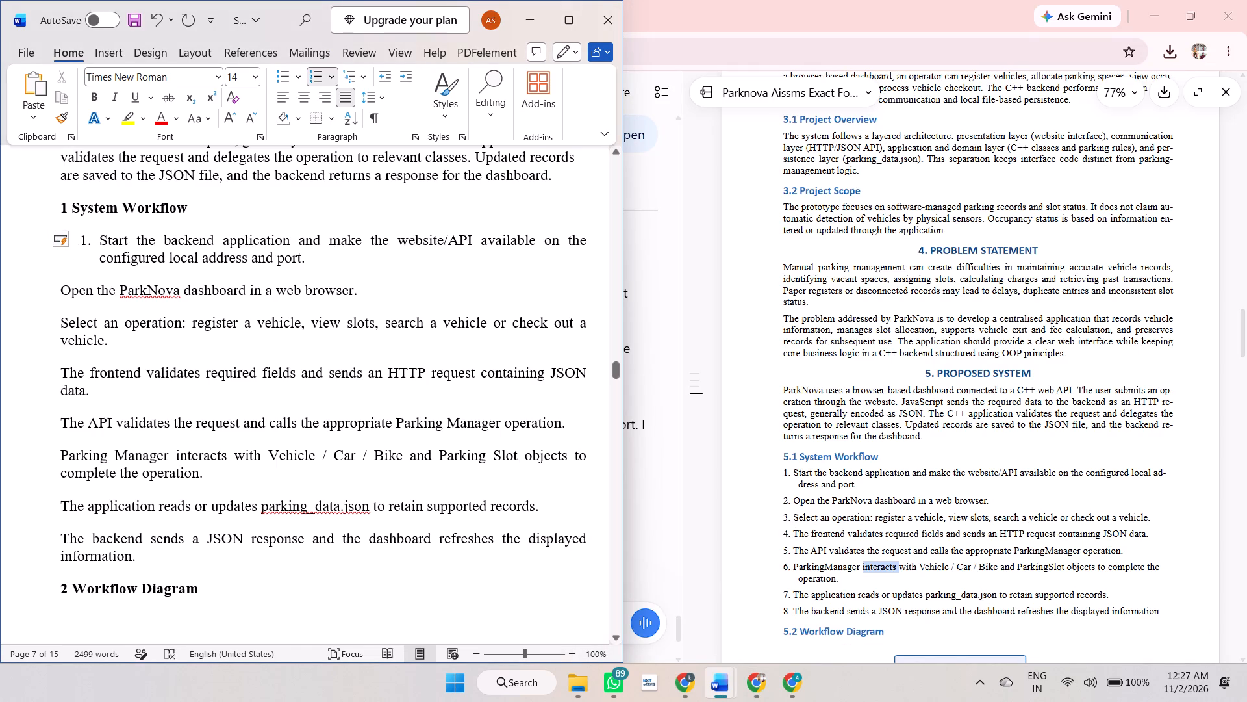
Continue the System Workflow numbered list with the "Open the ParkNova dashboard" through "The API validates the request" lines as items 2 to 5.
click(63, 294)
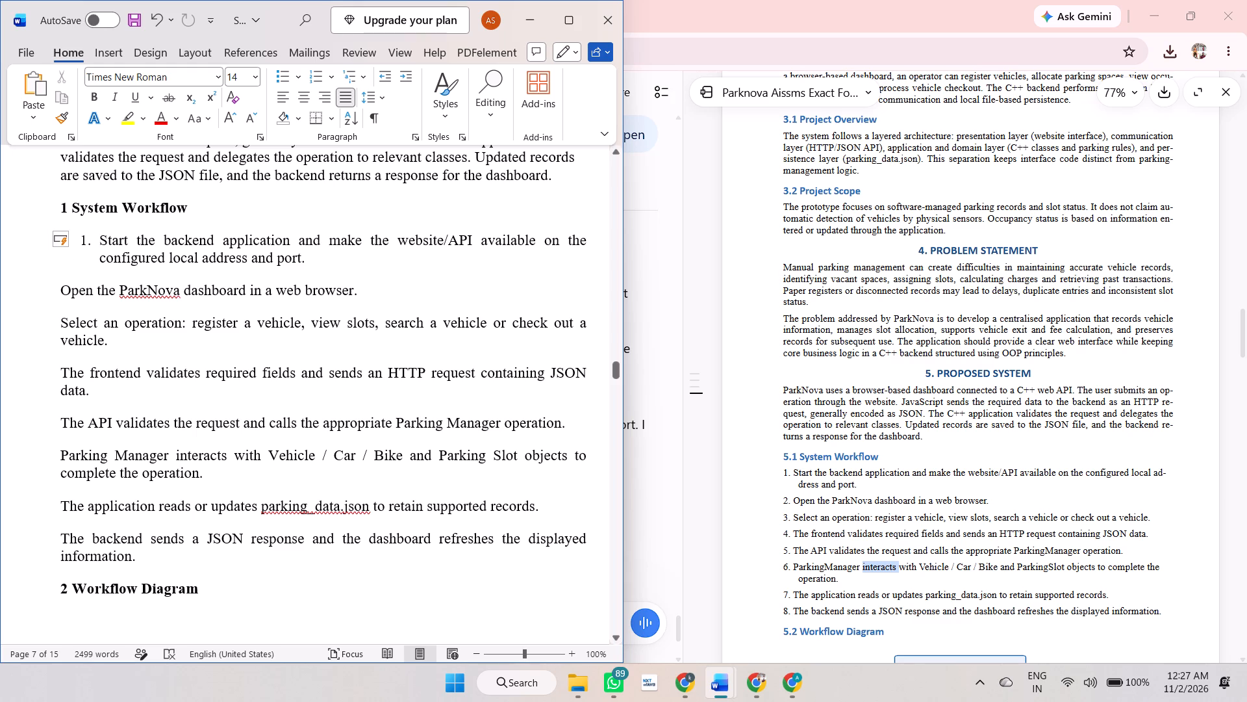
key(BackSpace)
key(Return)
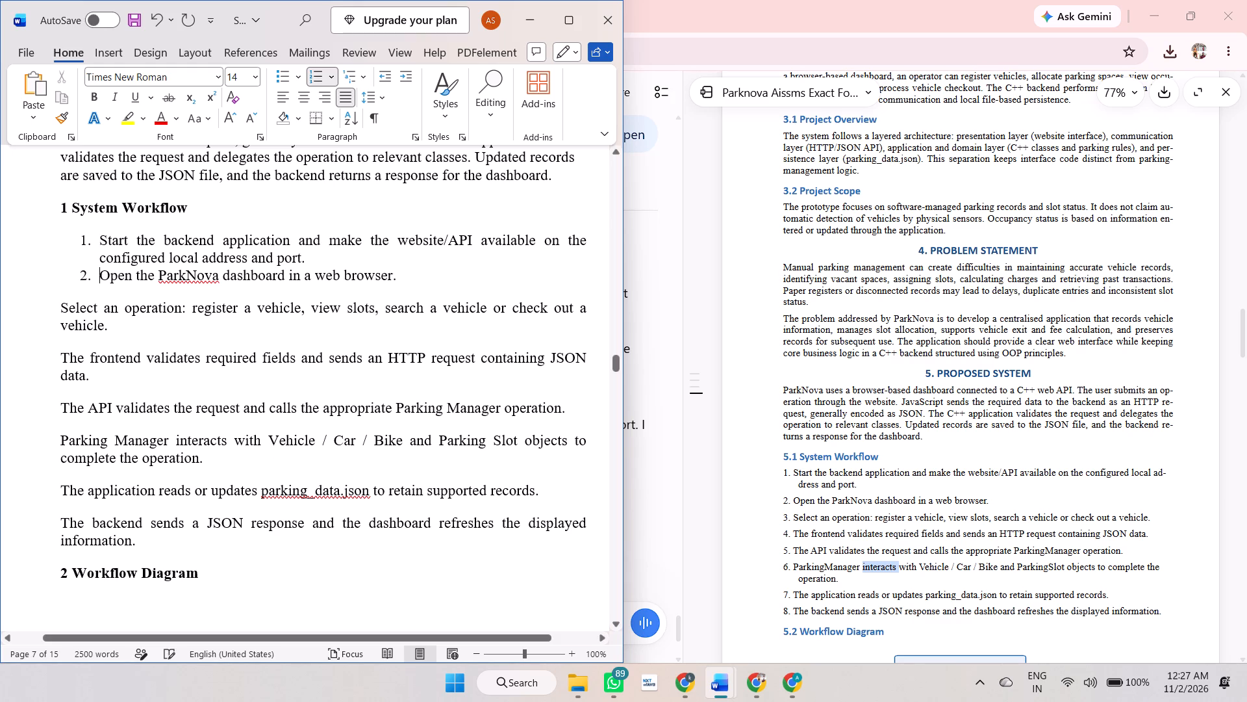
click(60, 308)
key(BackSpace)
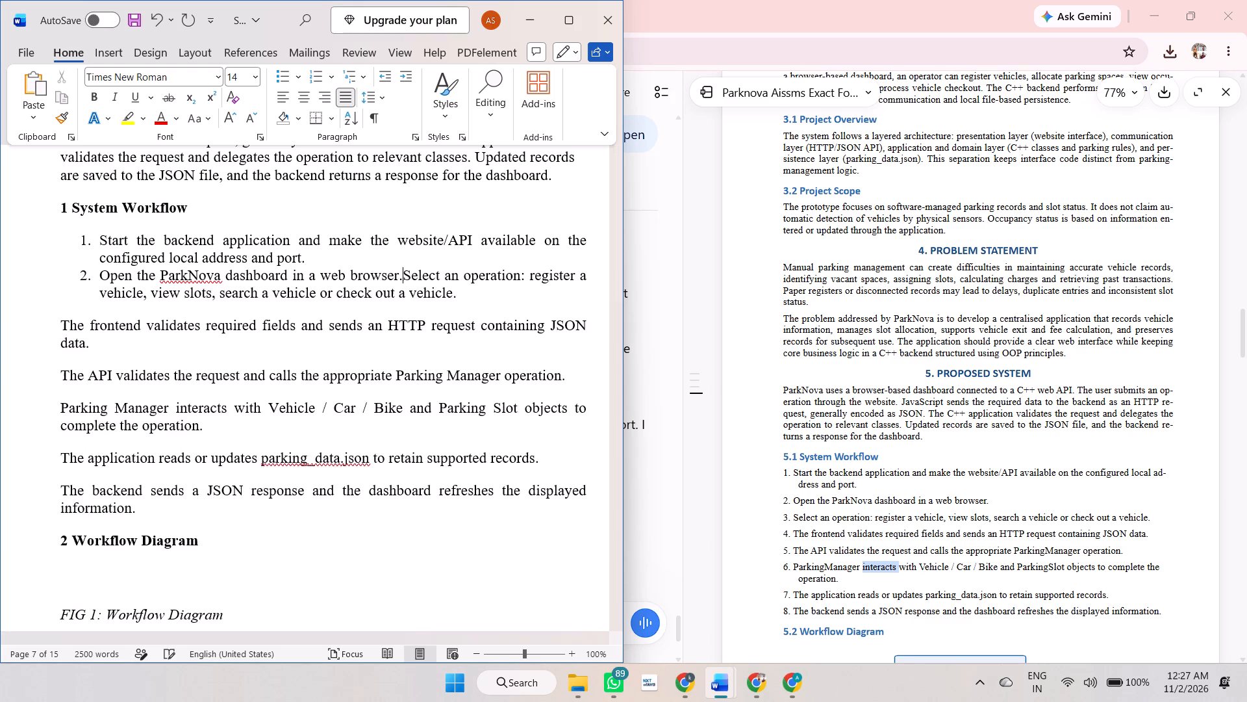
key(Return)
click(58, 340)
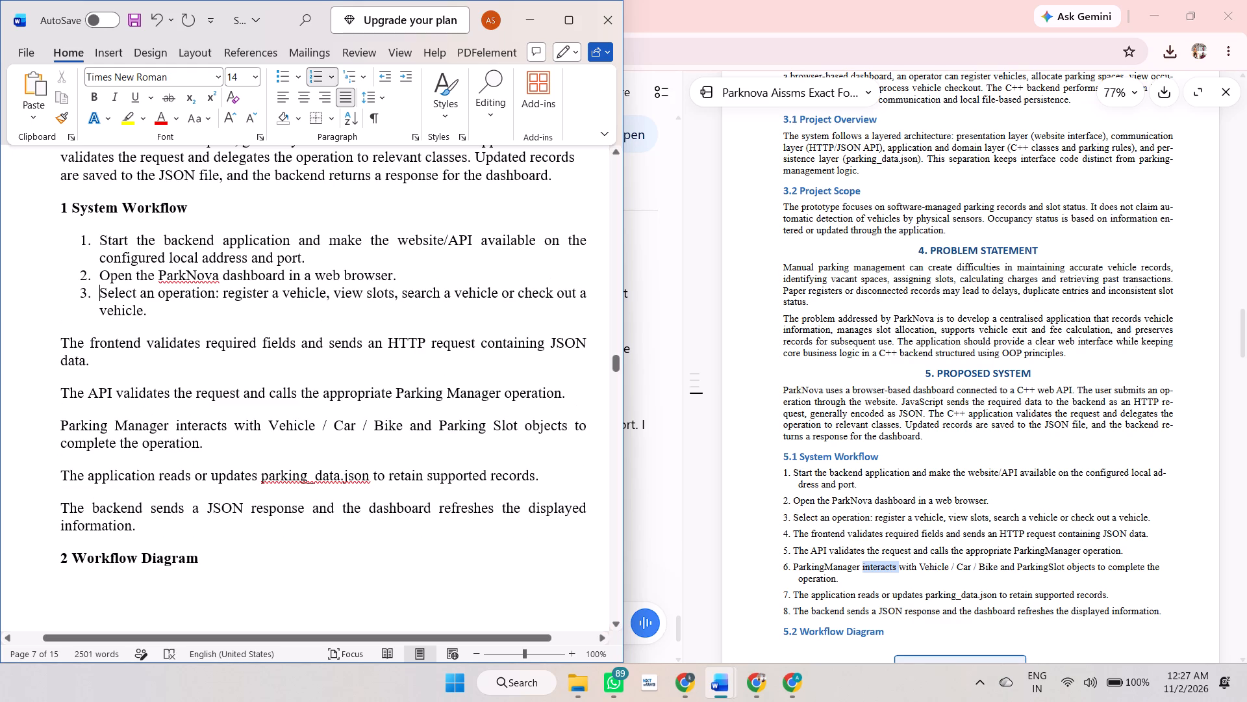
key(BackSpace)
key(Return)
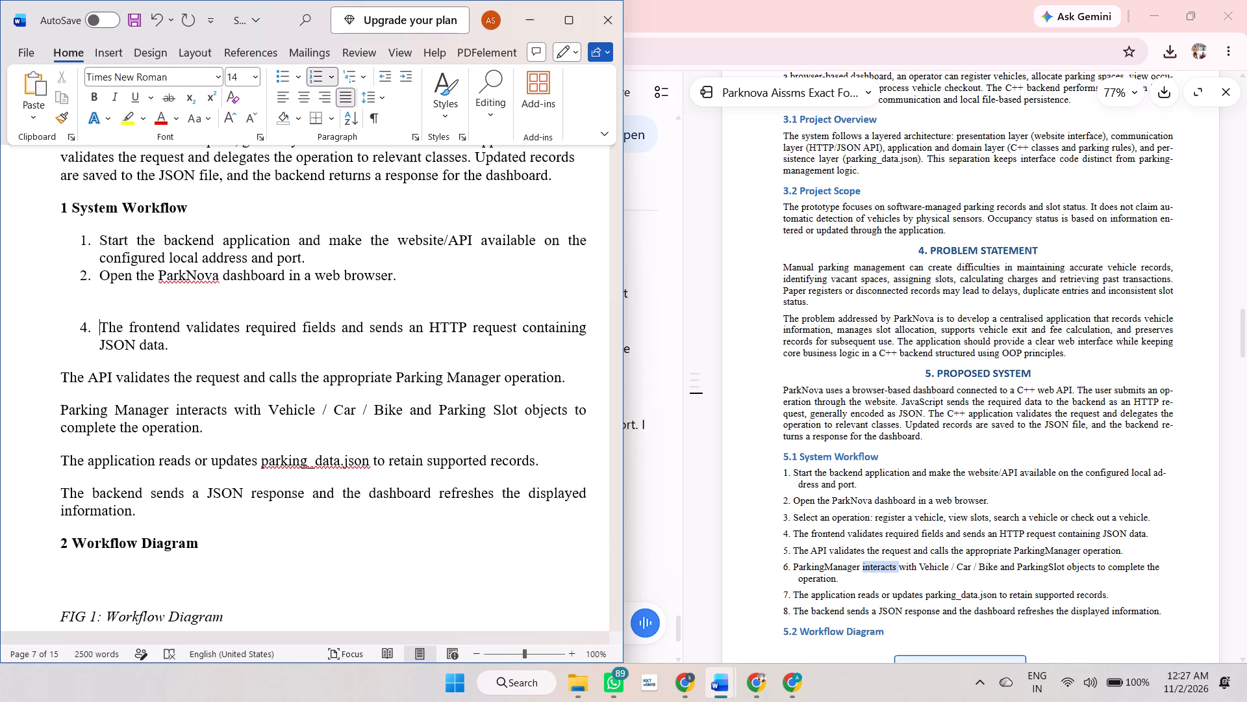
click(64, 372)
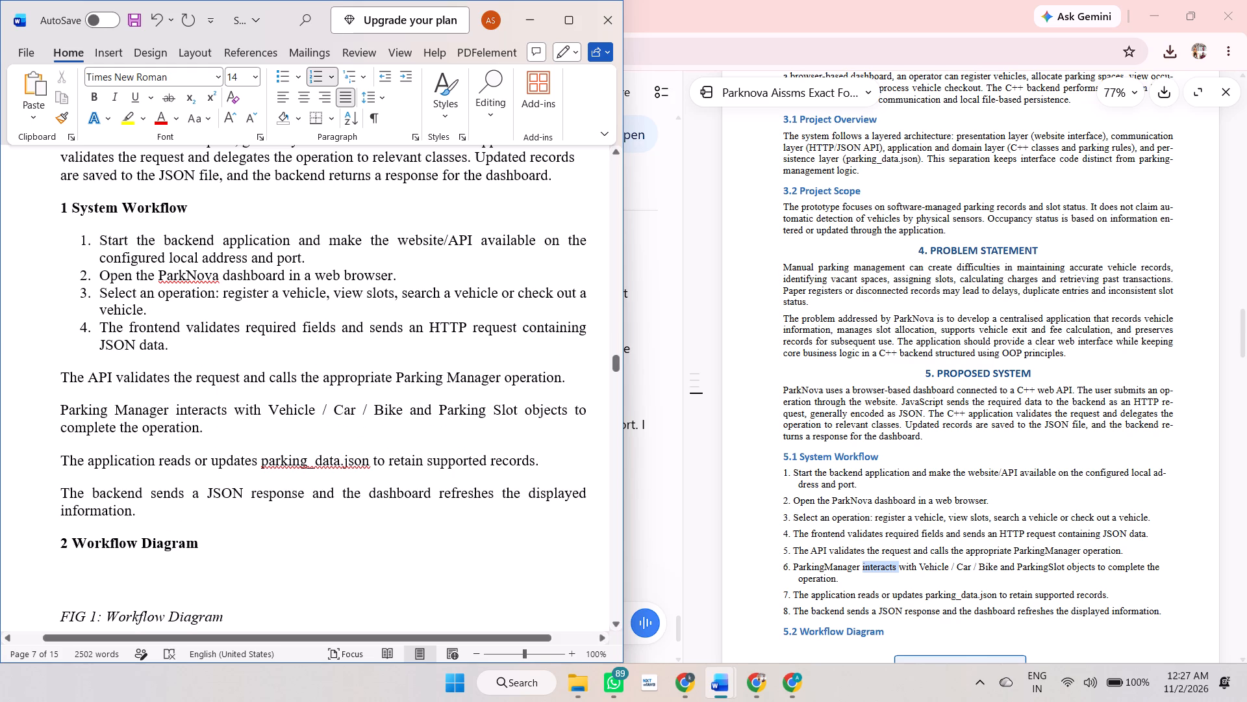
key(BackSpace)
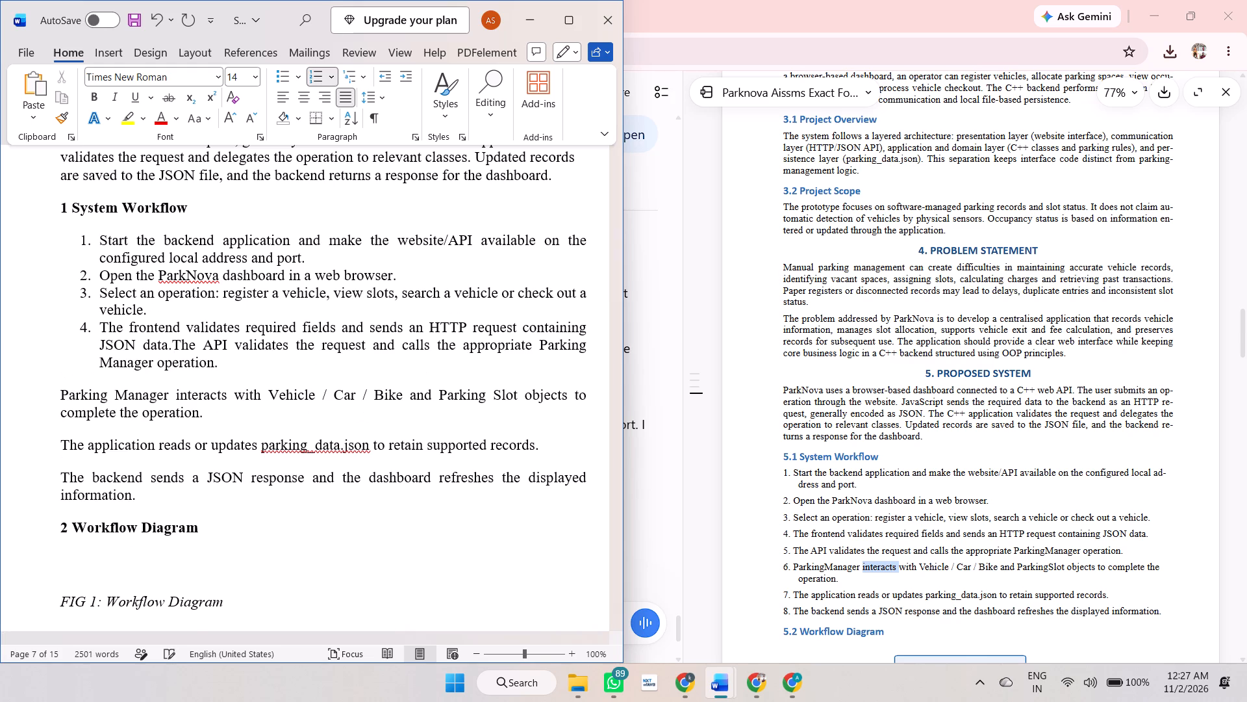
key(Return)
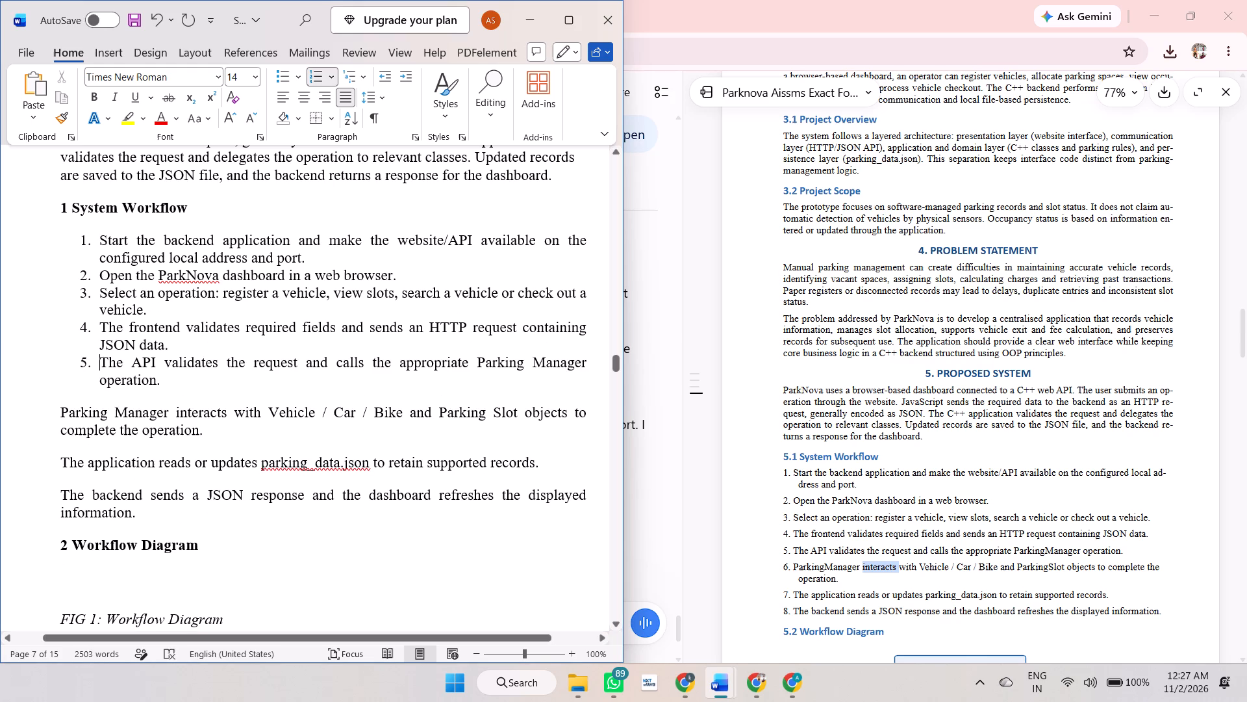
Add the "Parking Manager interacts", "The application reads or updates" and "The backend sends" lines to the numbered list as items 6 to 8.
click(60, 408)
key(BackSpace)
key(Return)
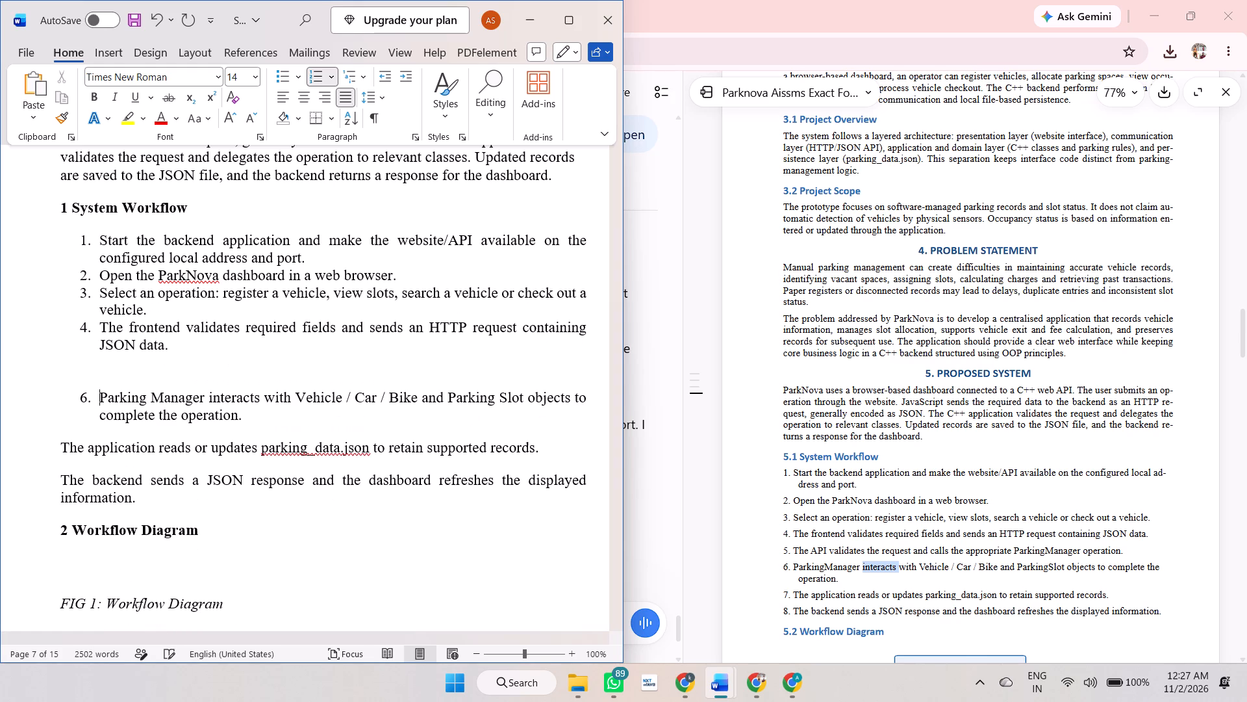
click(64, 448)
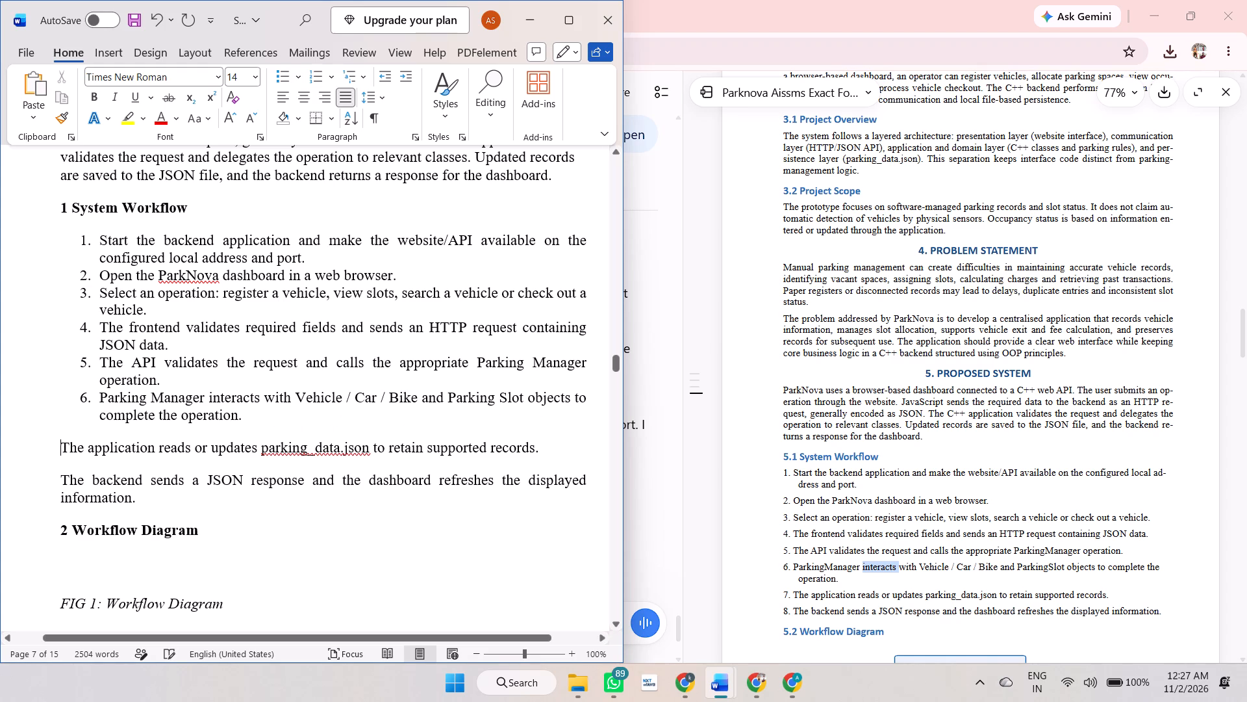
key(BackSpace)
key(Return)
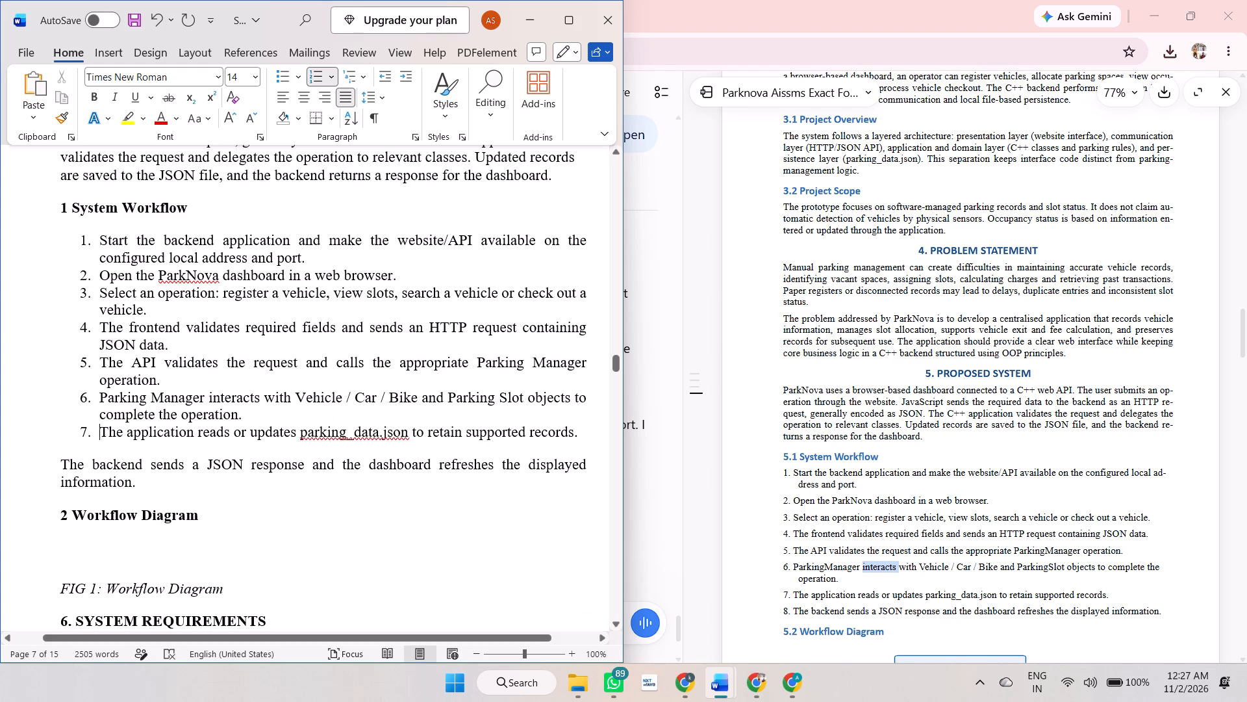
click(60, 459)
key(BackSpace)
key(Return)
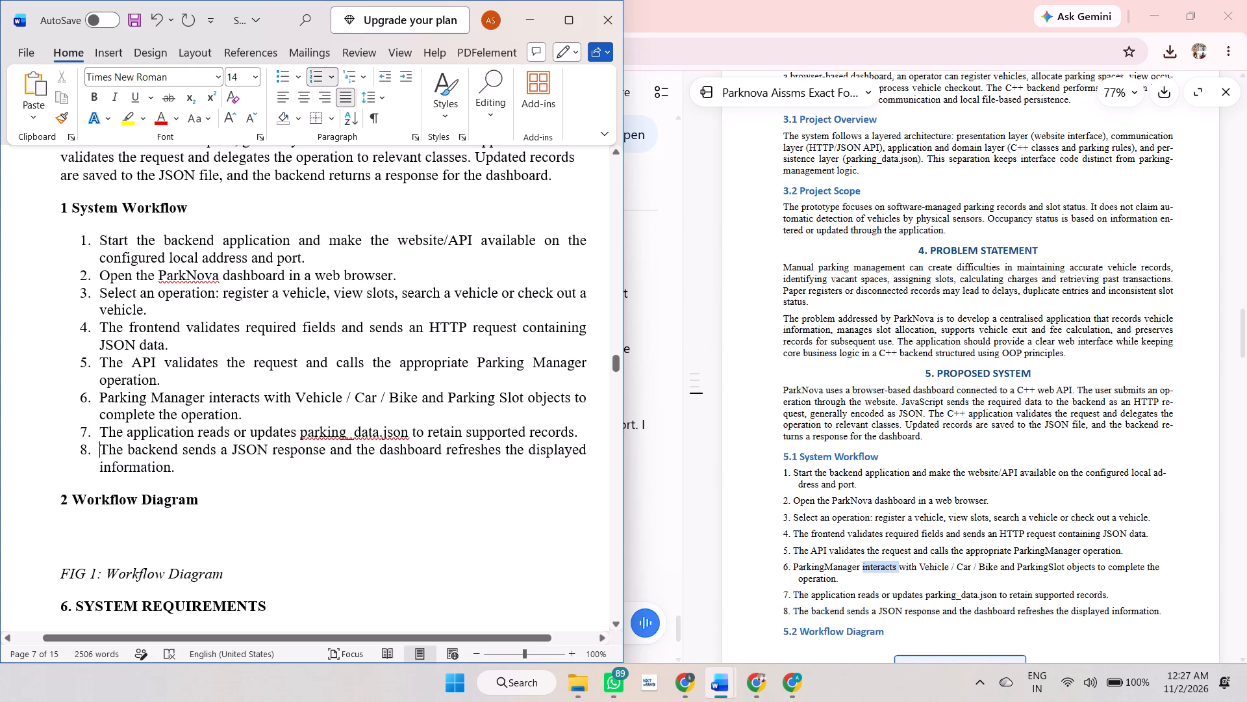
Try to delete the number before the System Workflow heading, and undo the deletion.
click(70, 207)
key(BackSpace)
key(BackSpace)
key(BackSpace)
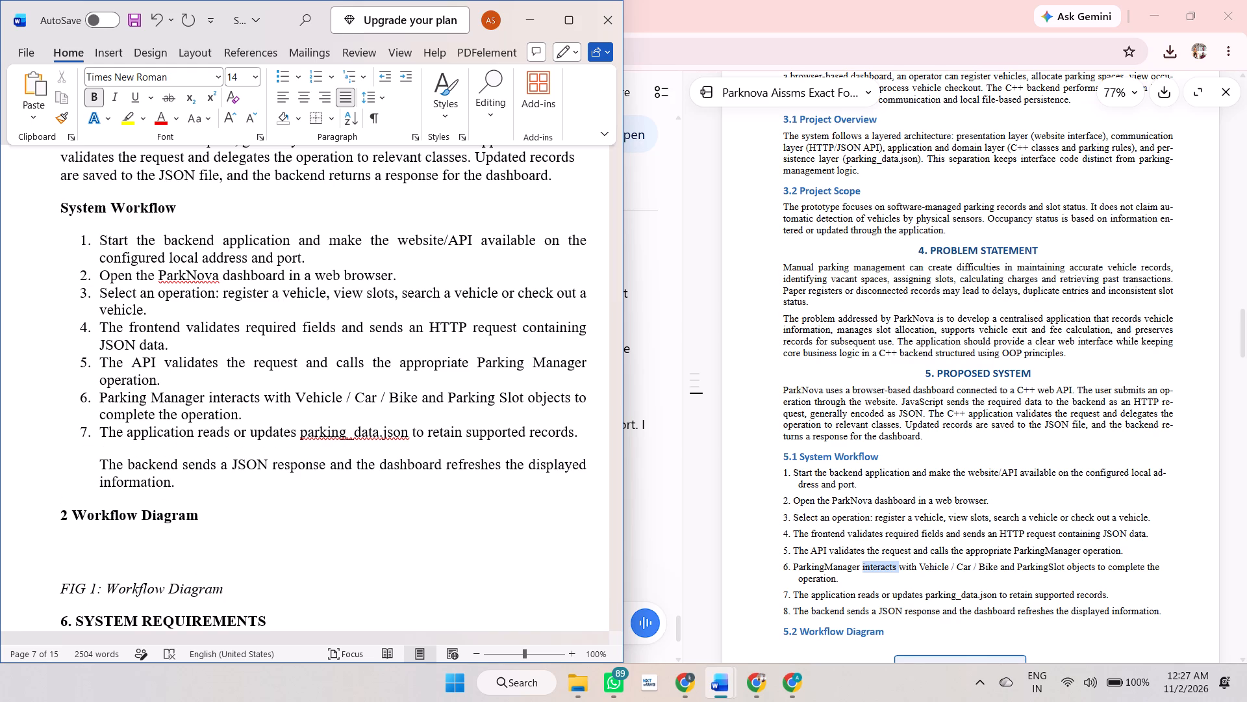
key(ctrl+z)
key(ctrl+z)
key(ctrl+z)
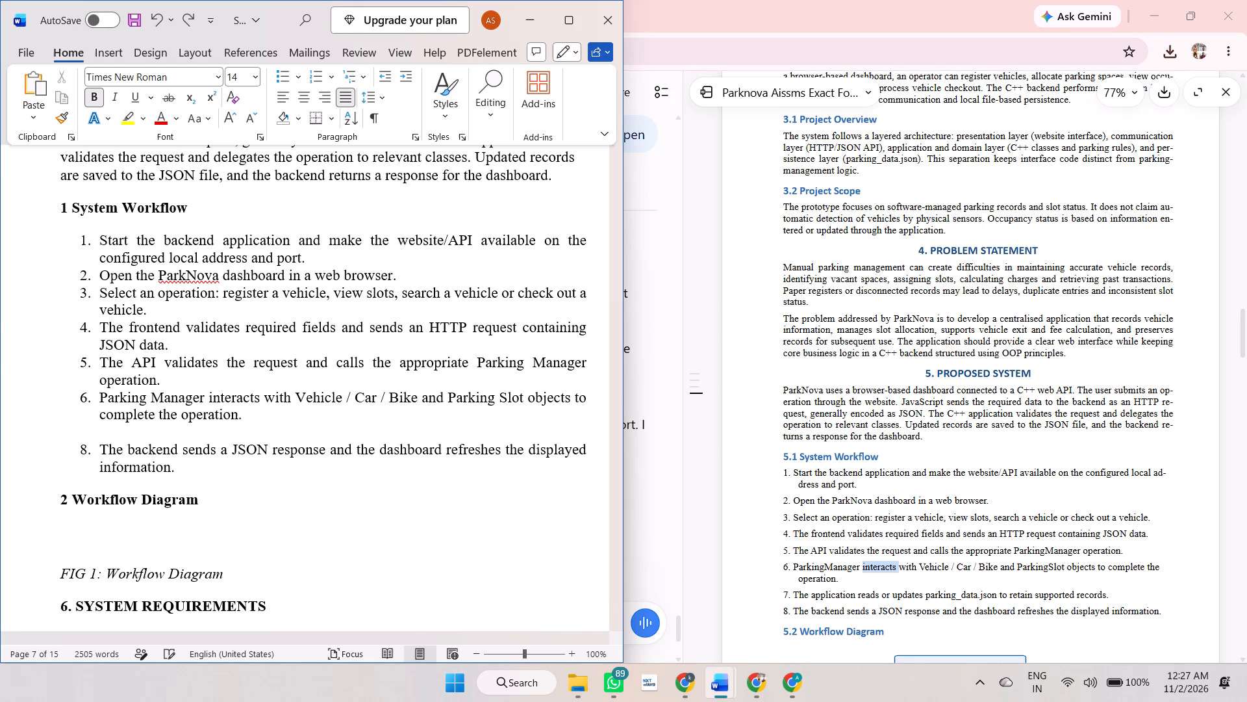
Delete "1 System" from the start of the "1 System Workflow" heading.
click(70, 203)
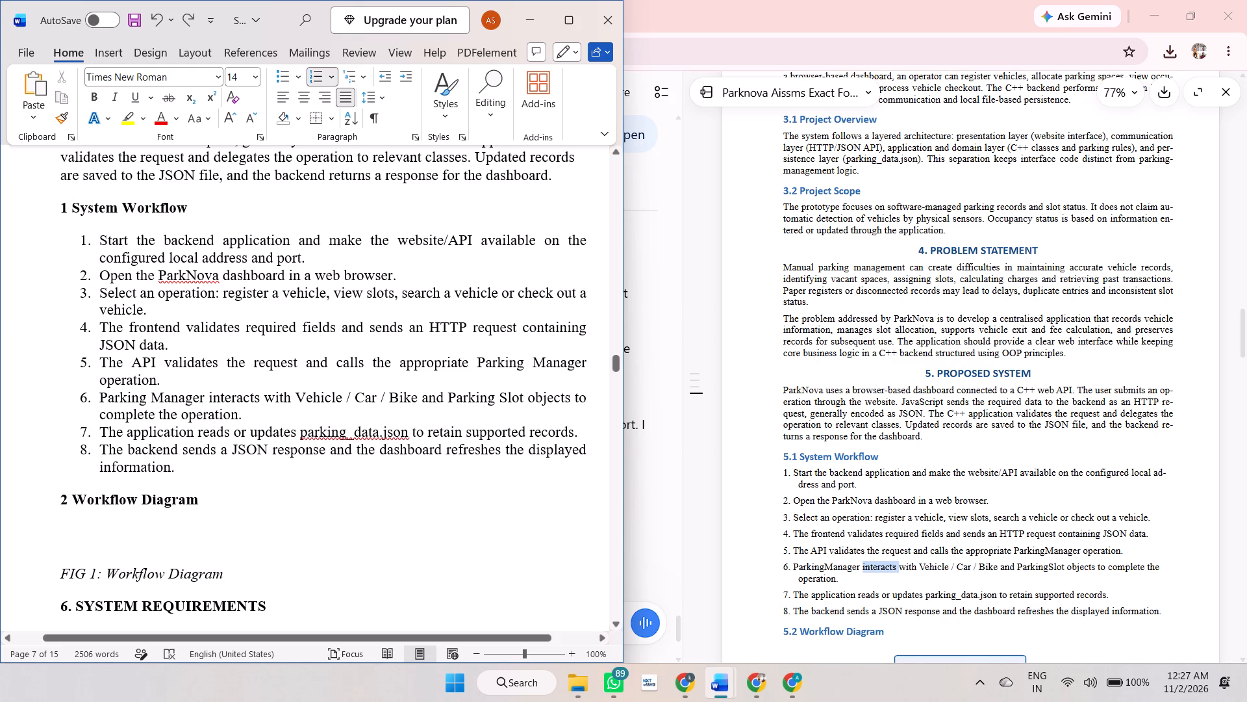
click(70, 203)
key(BackSpace)
key(BackSpace)
key(BackSpace)
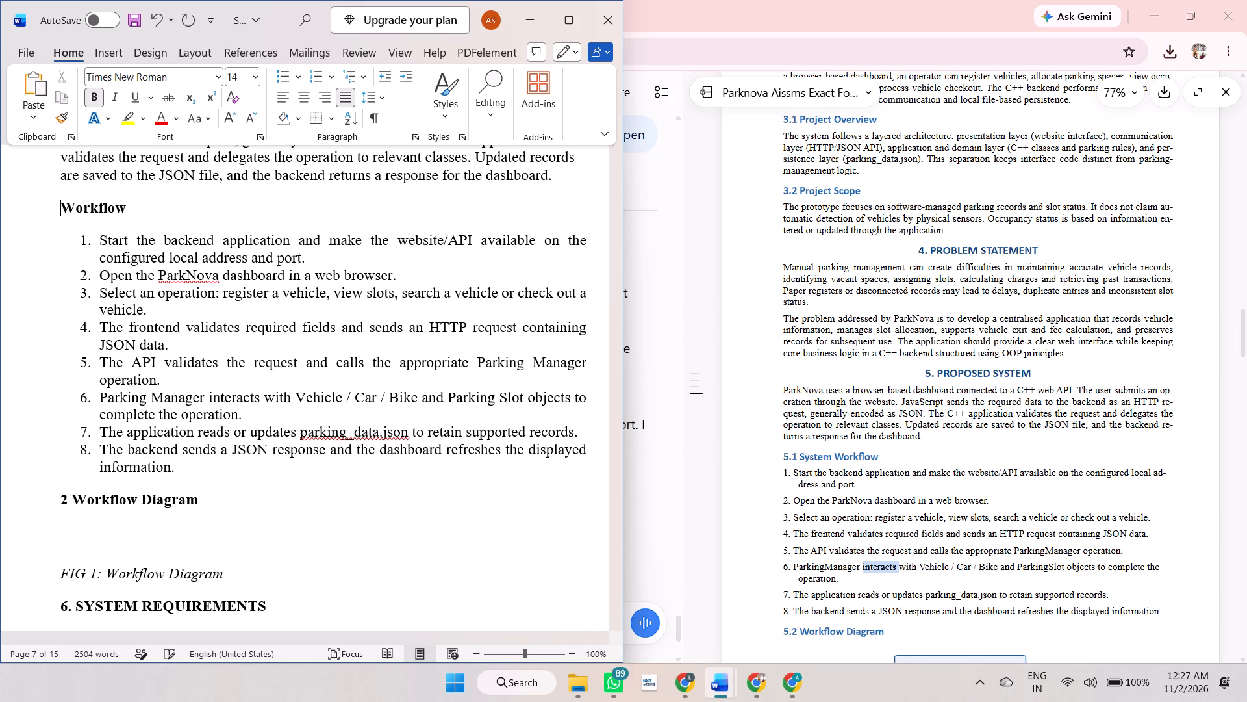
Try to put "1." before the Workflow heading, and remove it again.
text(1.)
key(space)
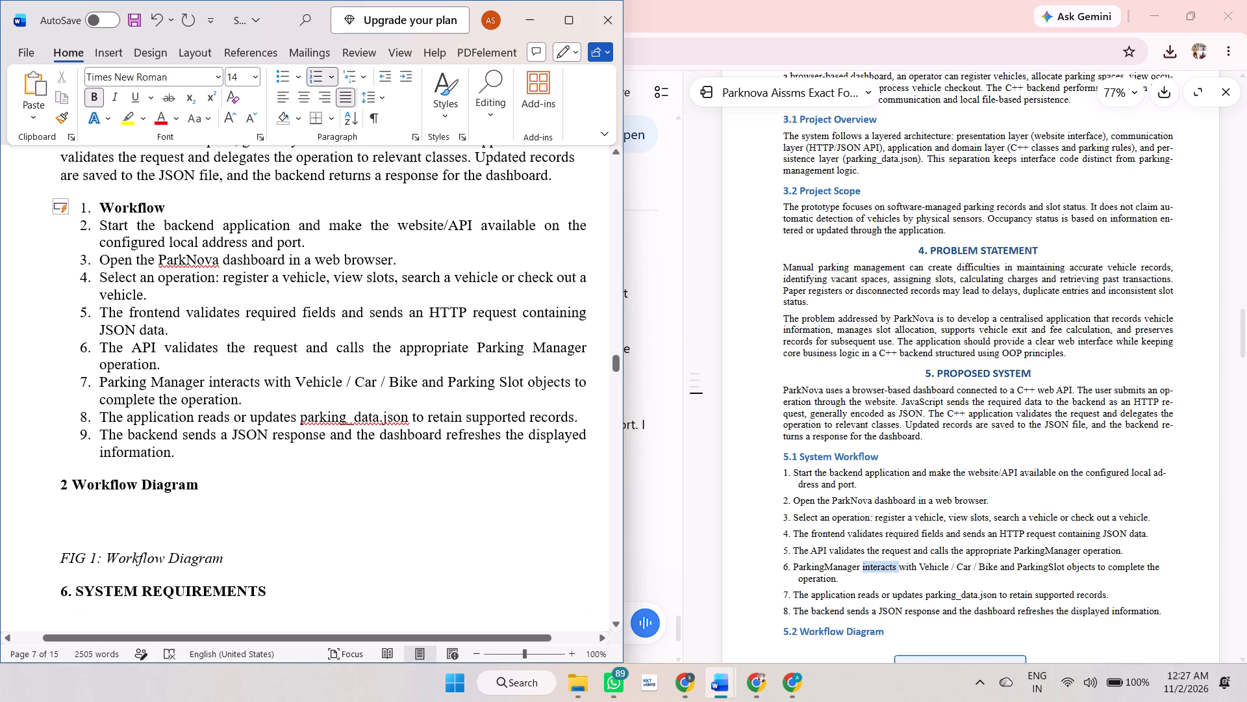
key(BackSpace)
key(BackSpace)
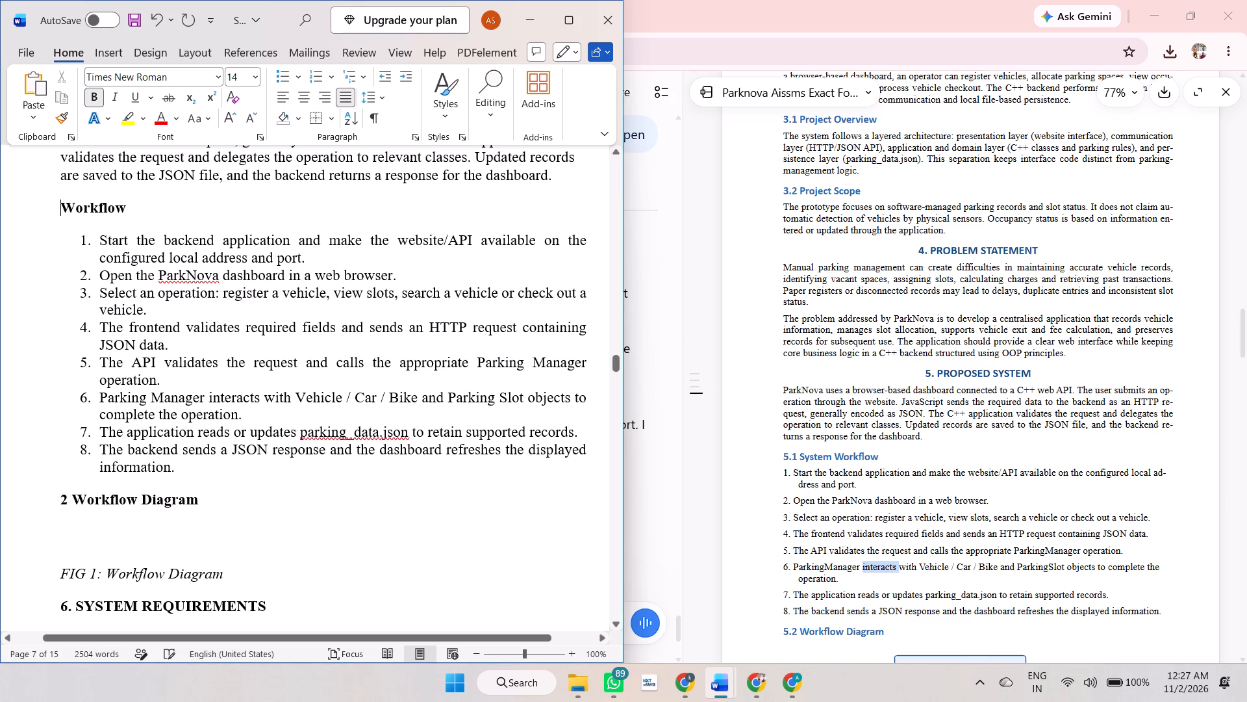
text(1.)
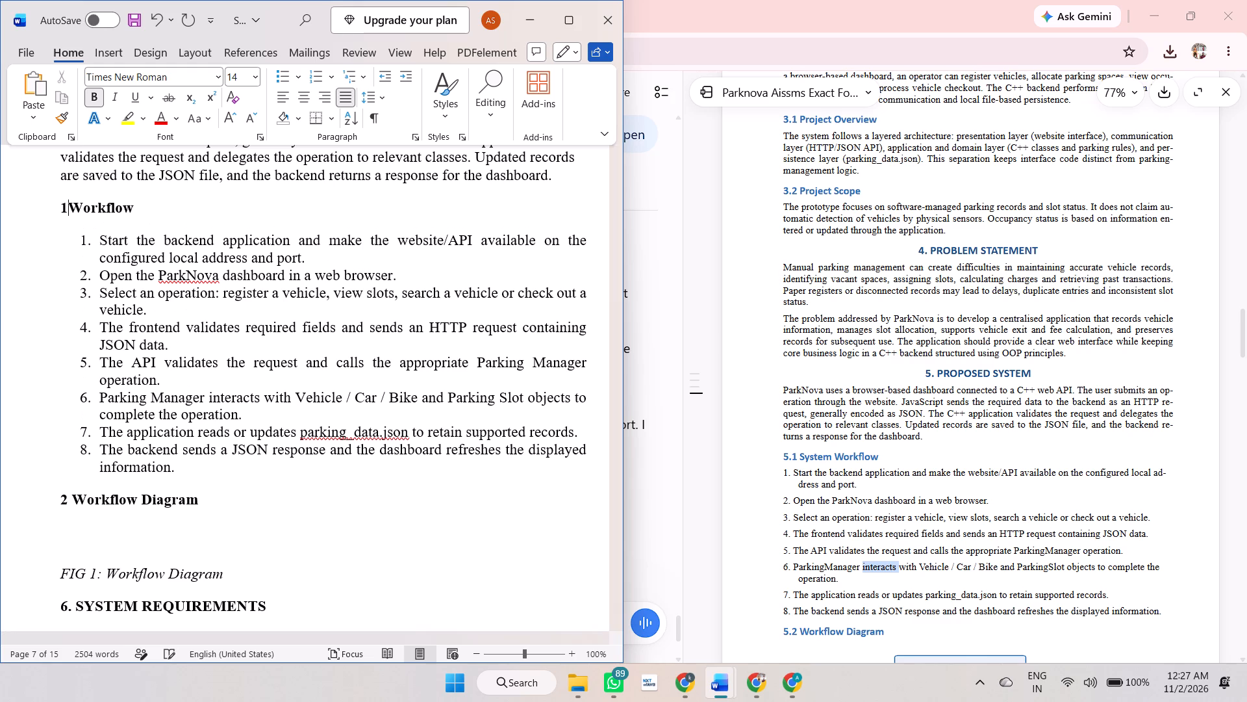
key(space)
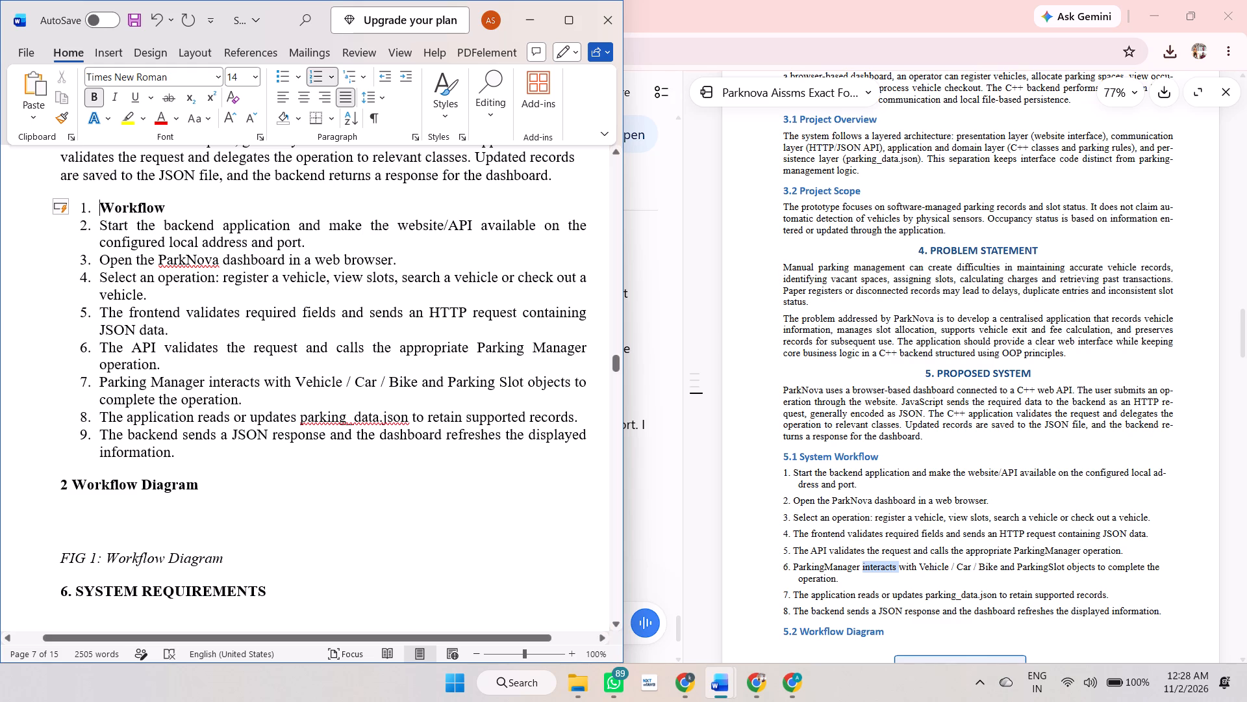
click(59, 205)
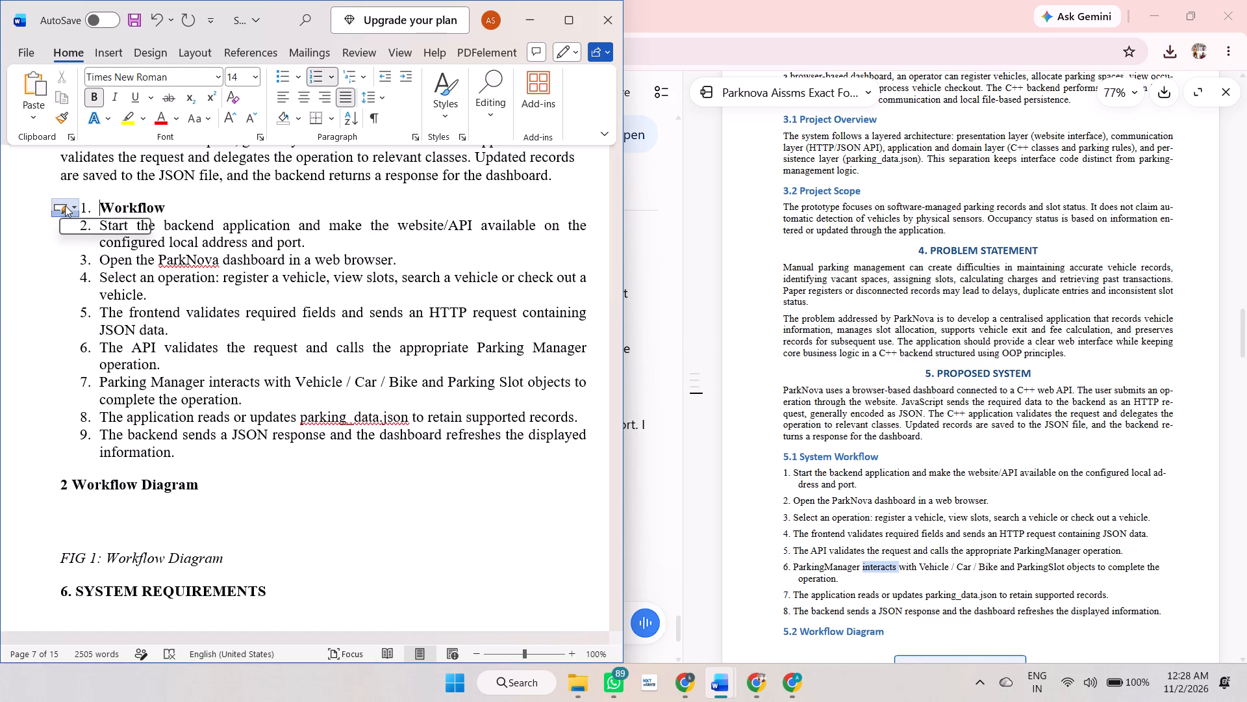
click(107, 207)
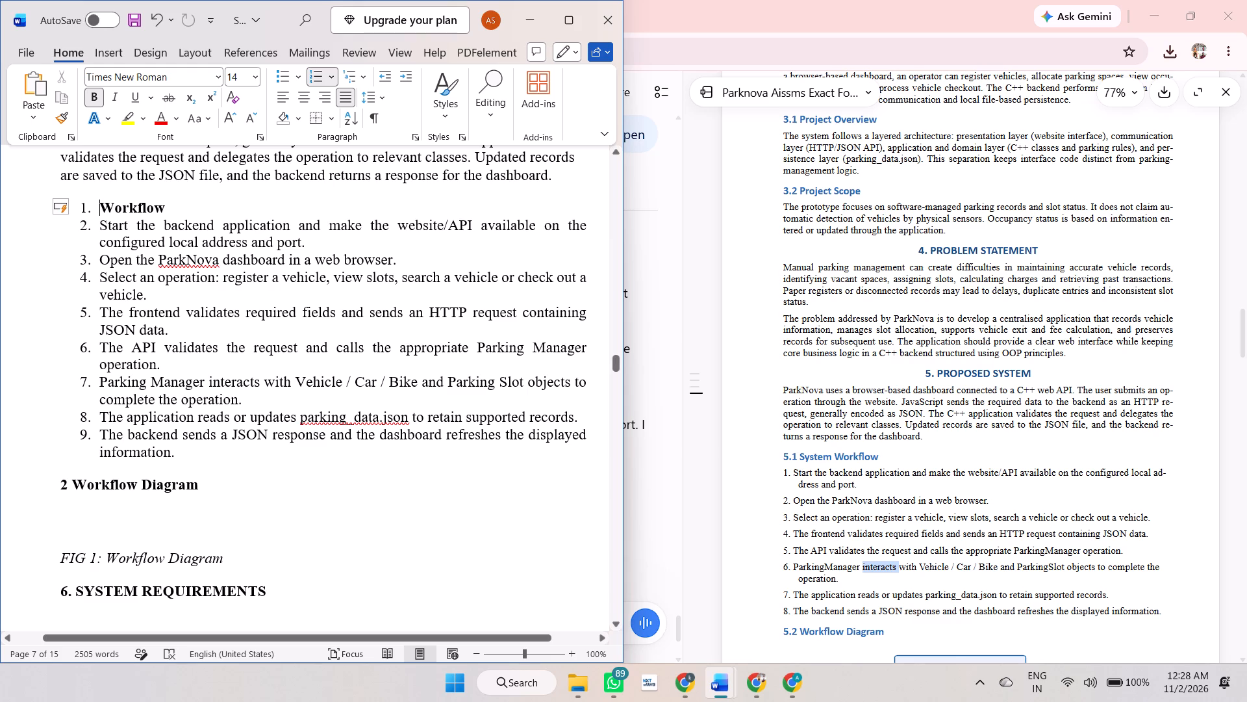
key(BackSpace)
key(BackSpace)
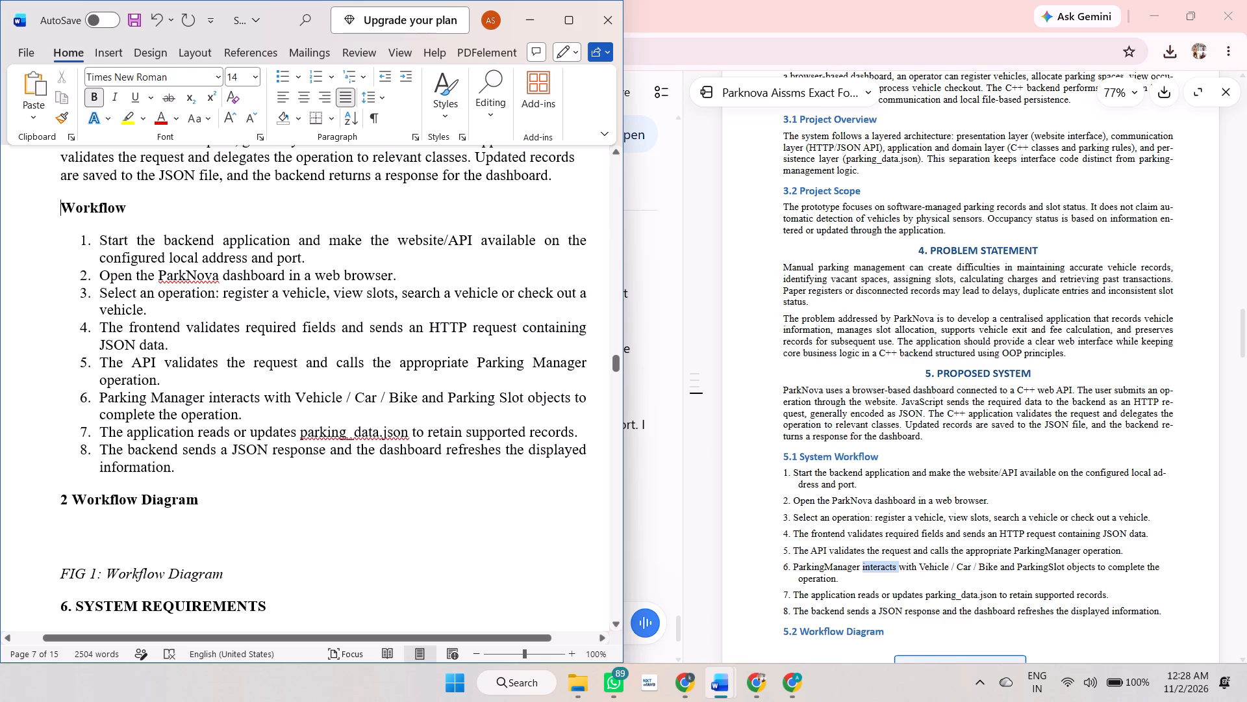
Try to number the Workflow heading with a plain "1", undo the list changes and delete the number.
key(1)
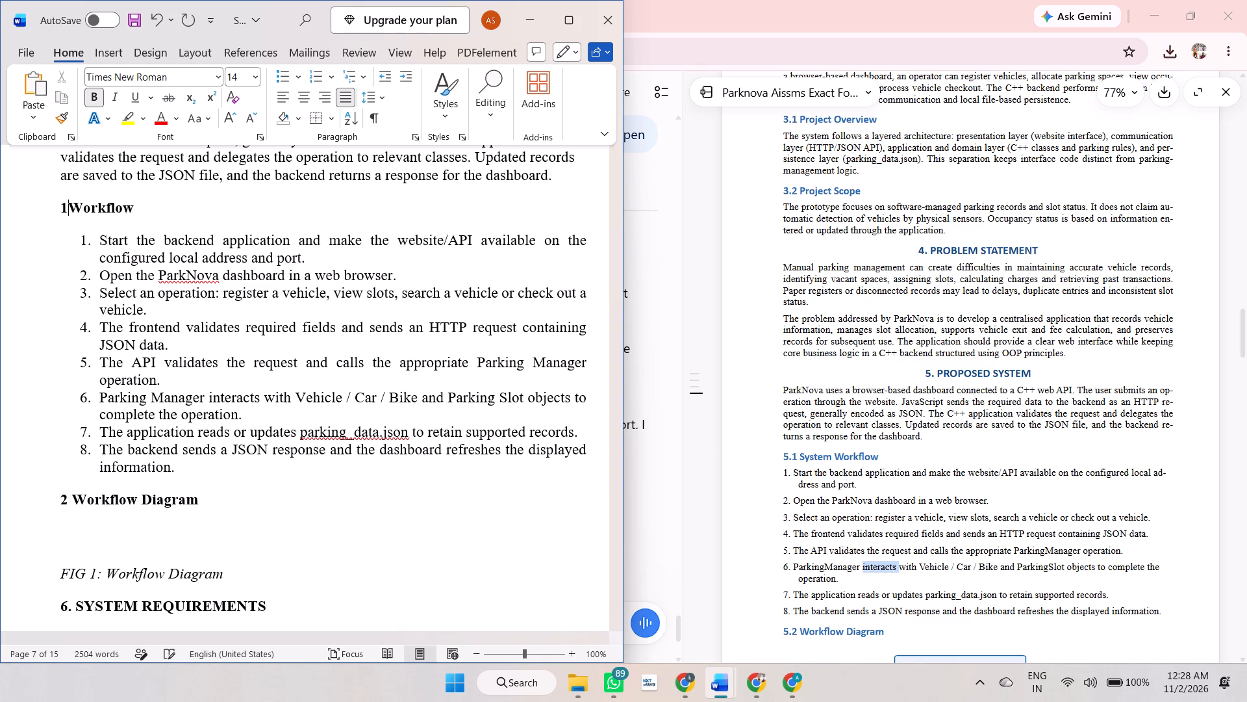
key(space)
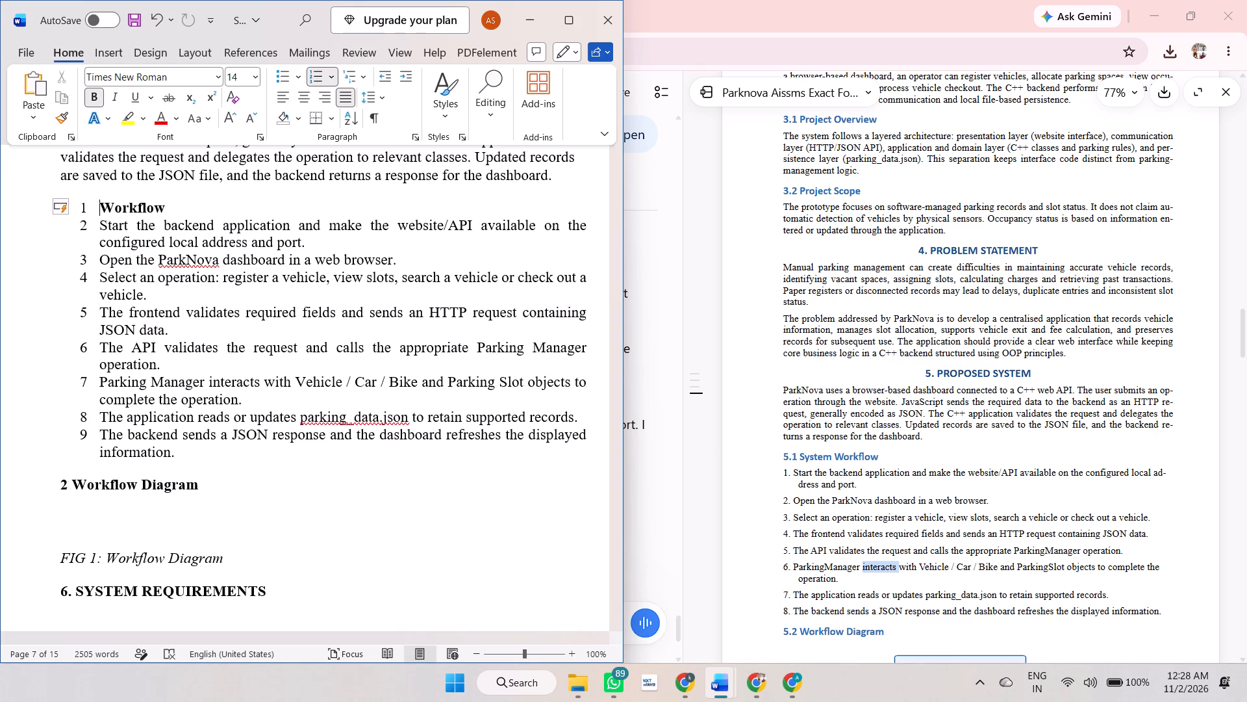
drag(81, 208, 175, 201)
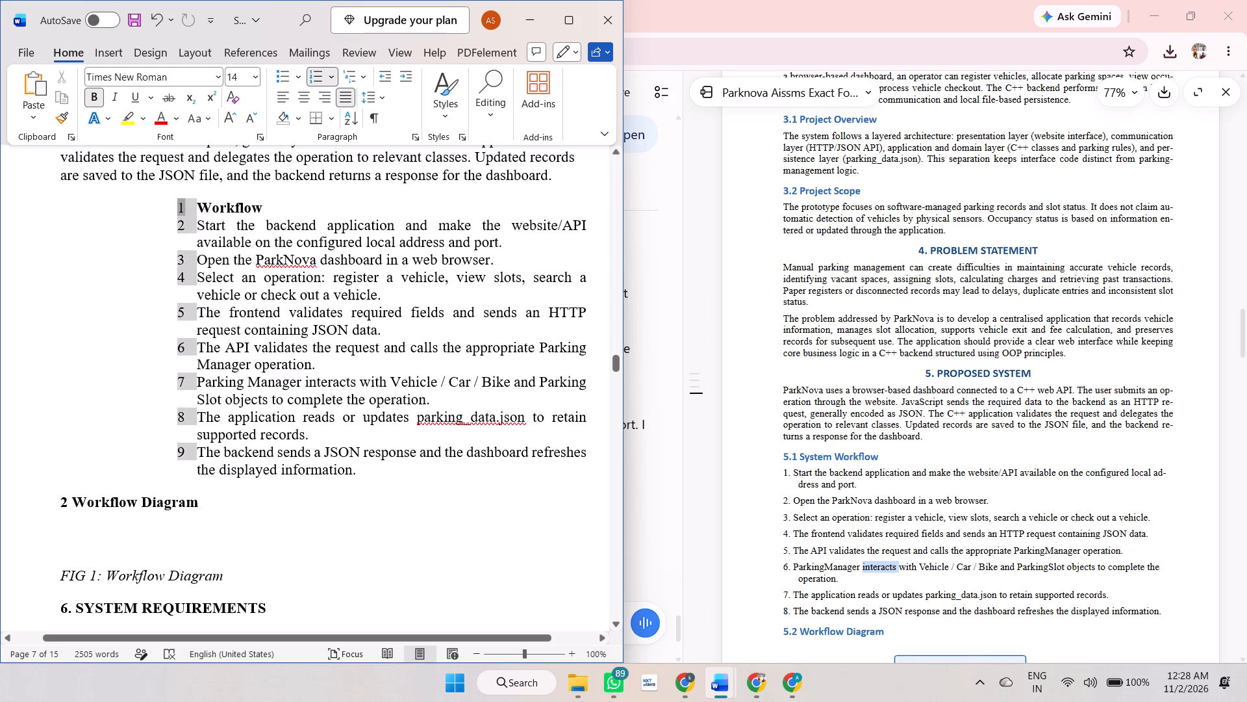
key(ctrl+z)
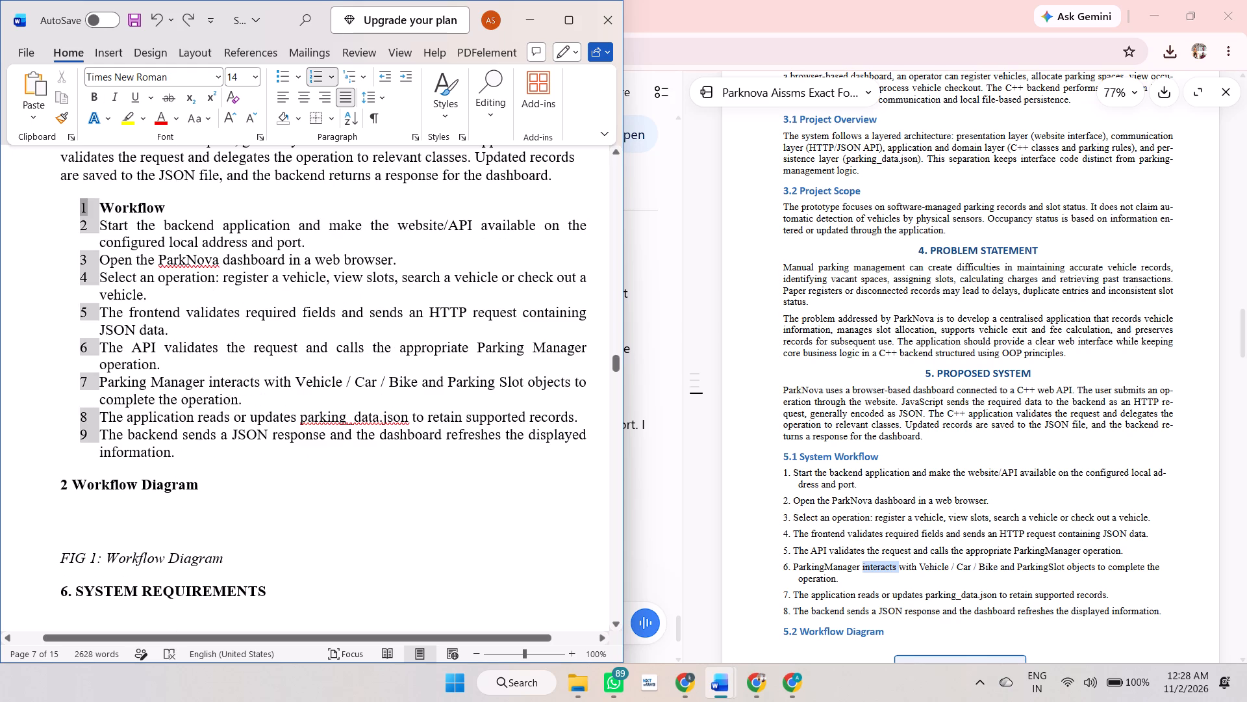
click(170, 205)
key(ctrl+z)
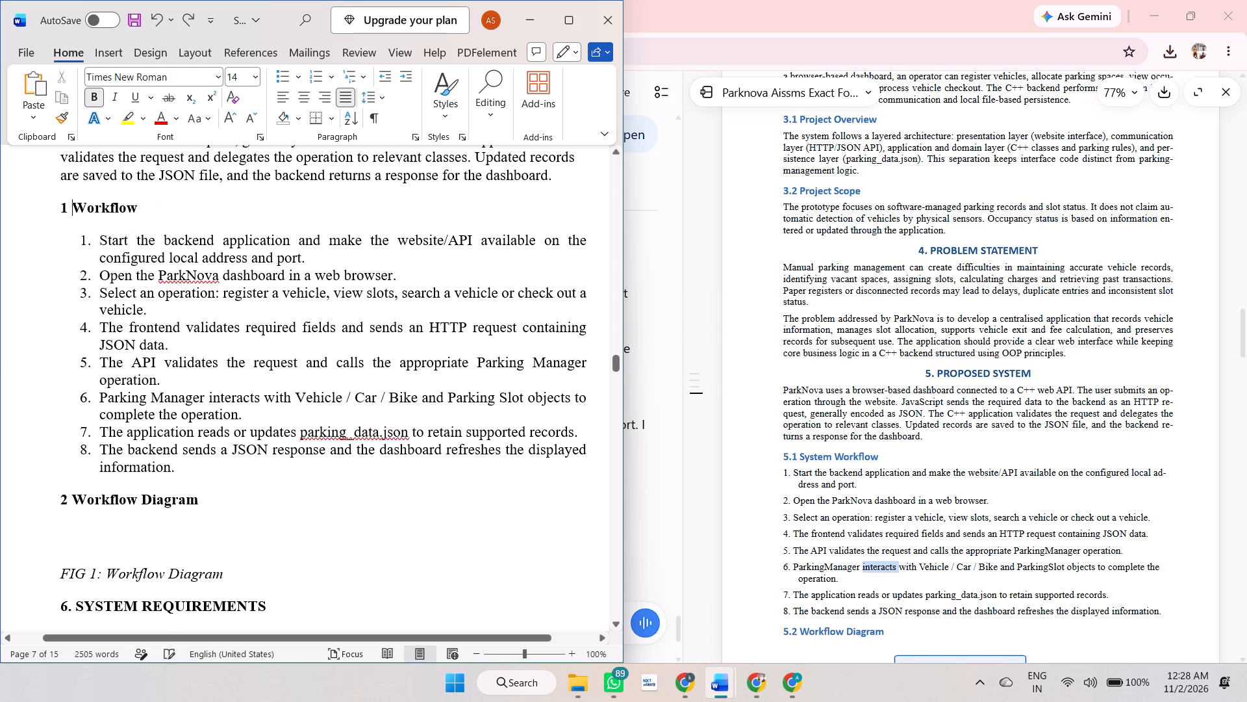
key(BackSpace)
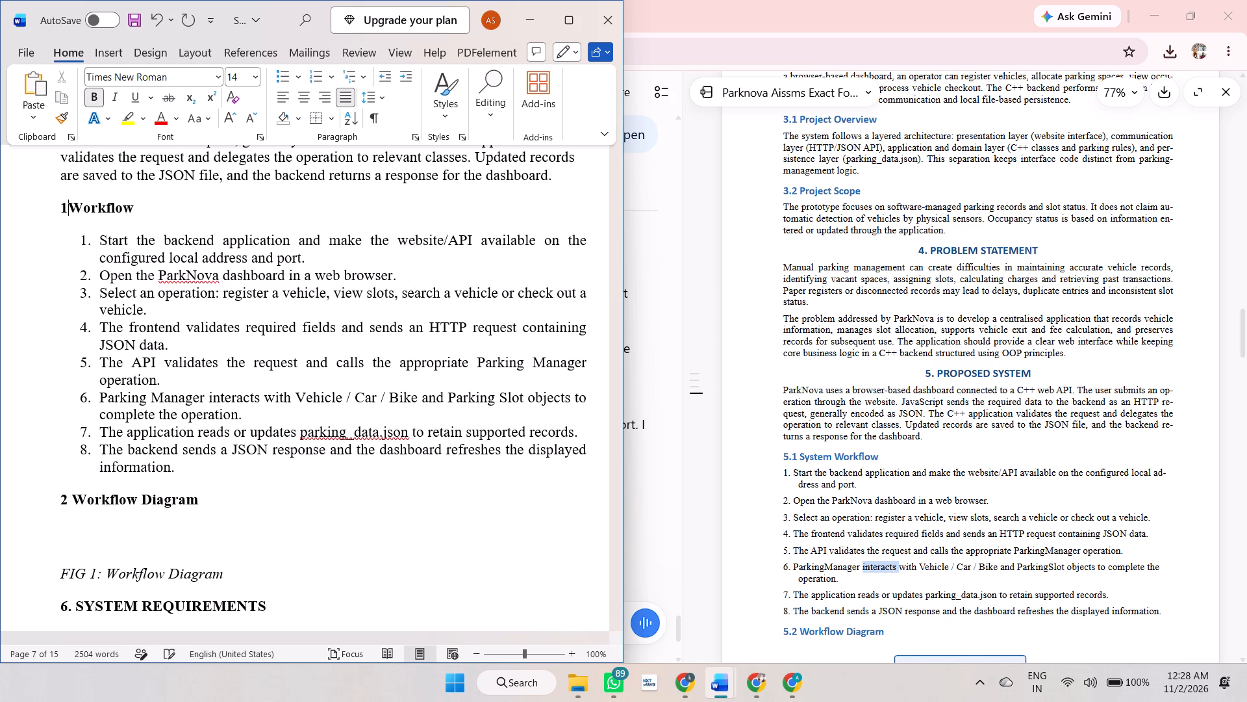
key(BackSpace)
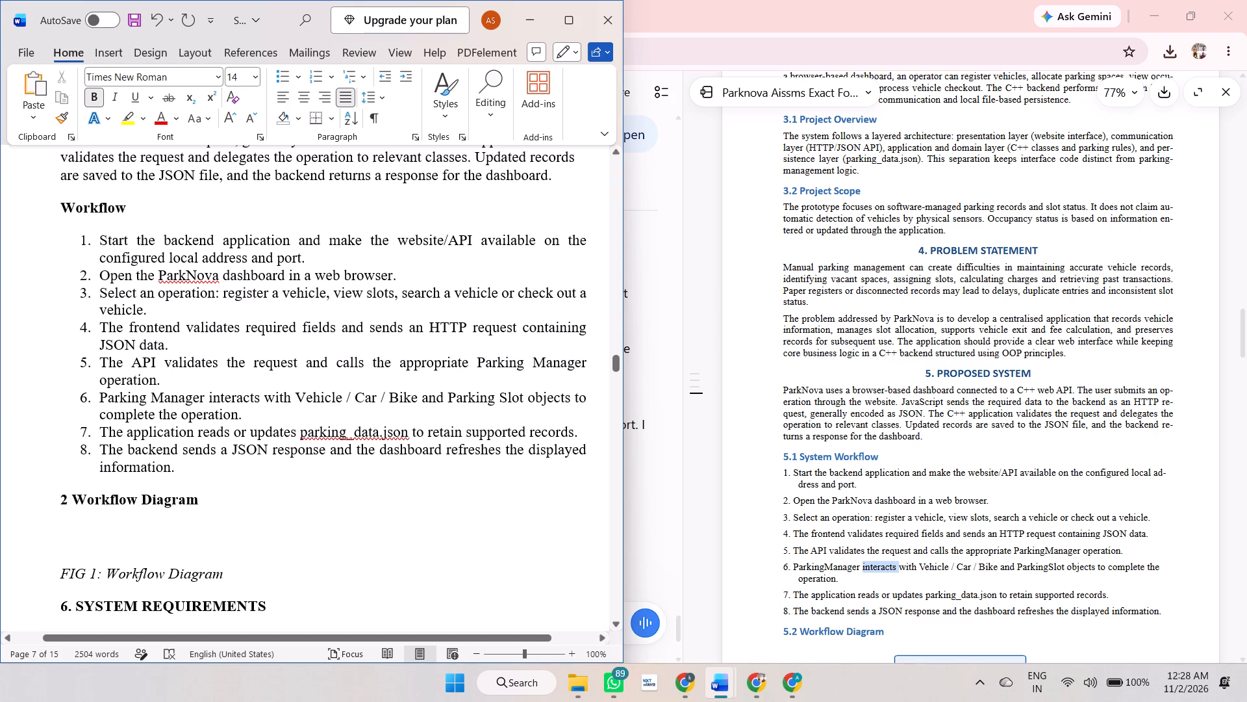
Apply the "1. 2. 3." numbering format to the Workflow heading so it becomes item 1.
drag(62, 204, 122, 204)
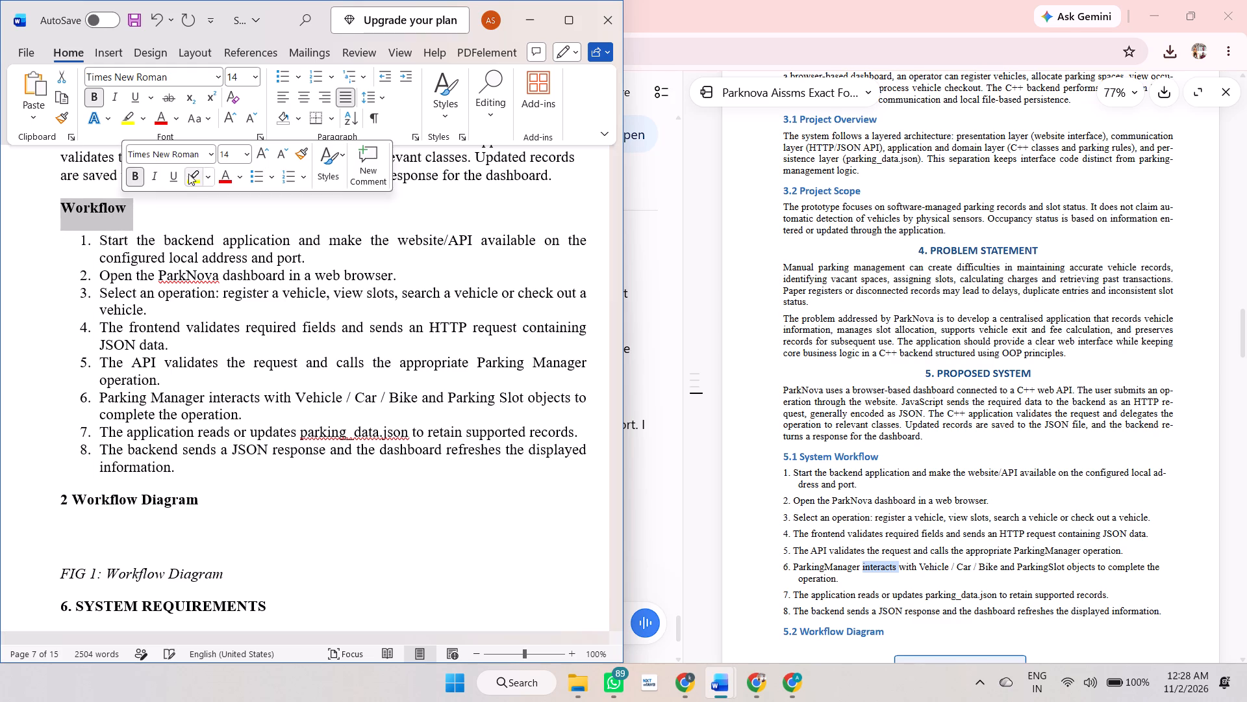
click(270, 177)
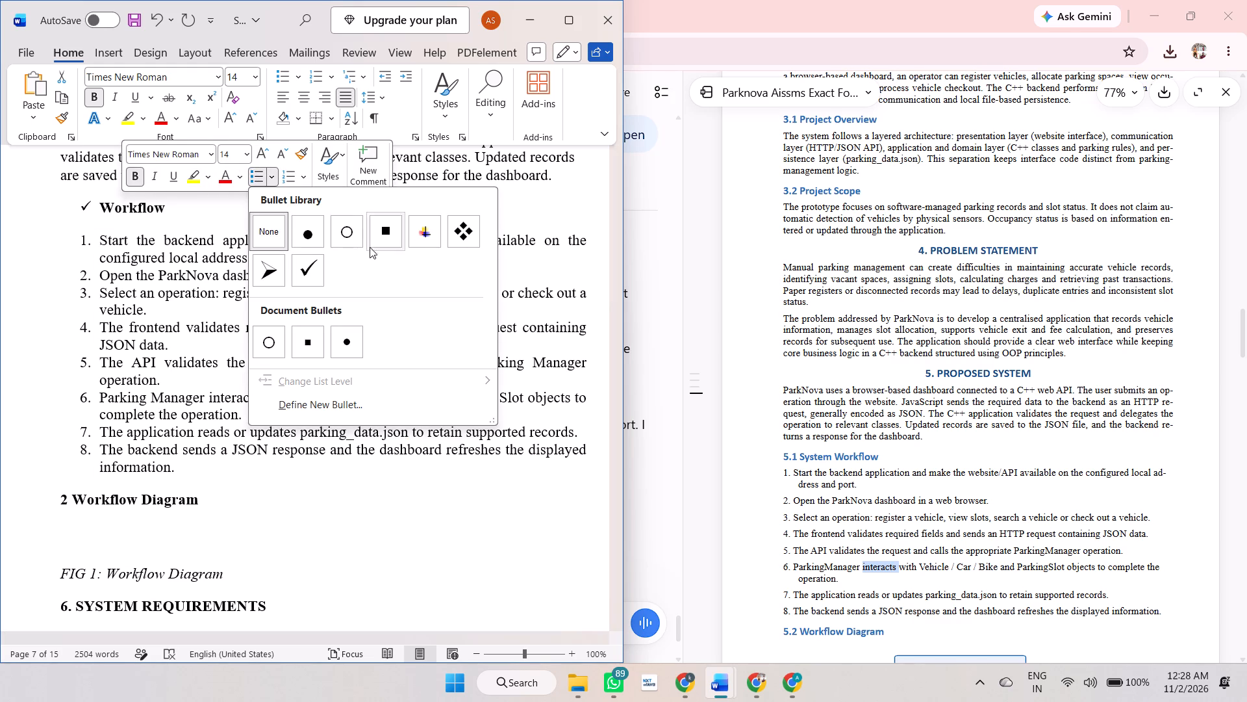
click(303, 177)
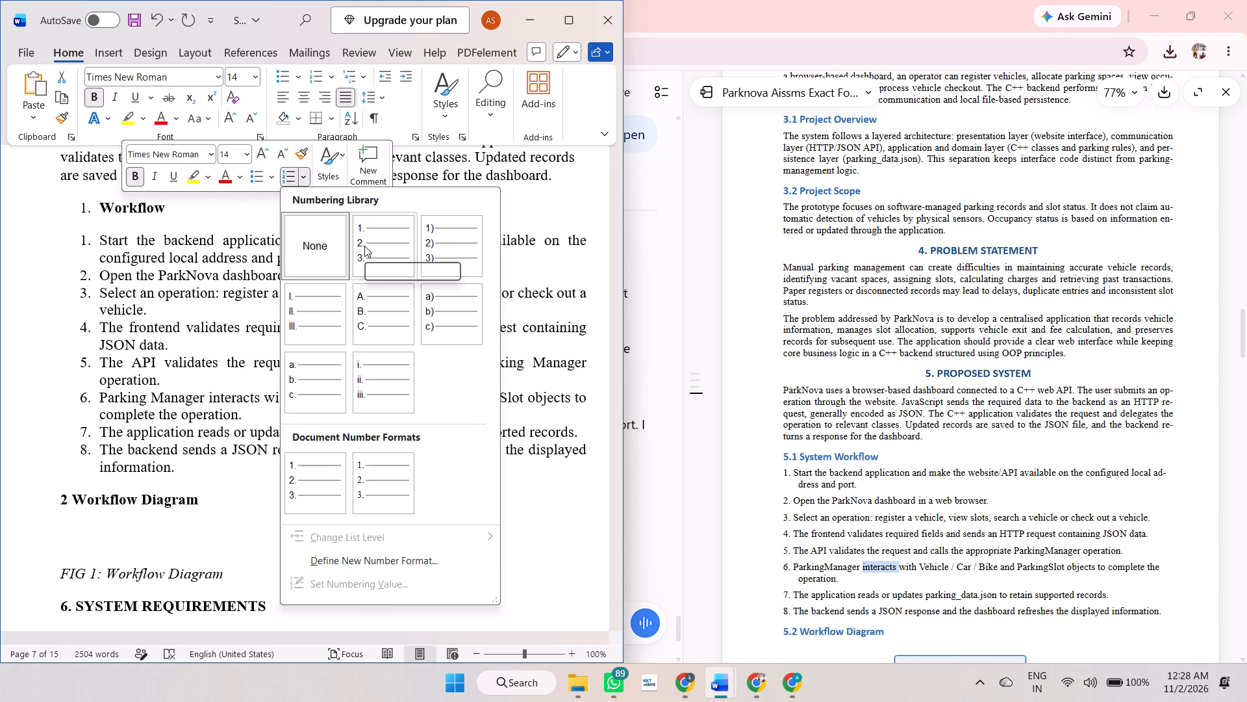
click(364, 246)
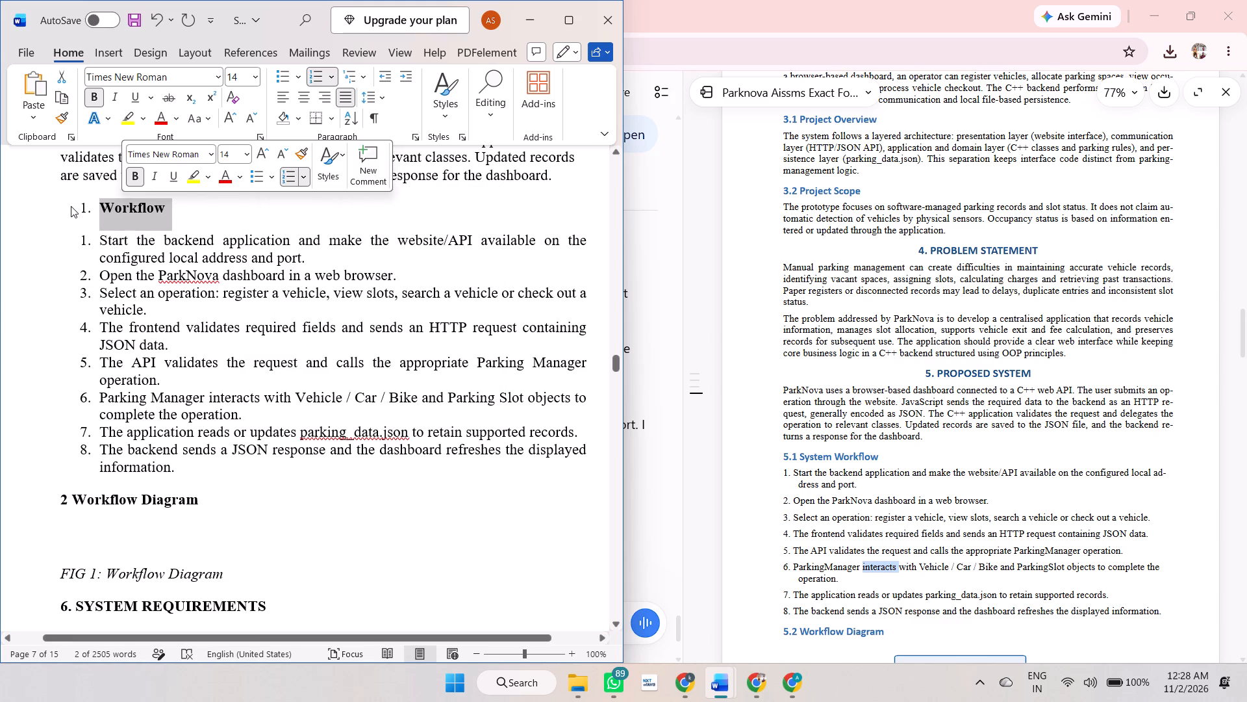
Make the list number in front of the Workflow heading bold.
click(71, 206)
drag(81, 207, 115, 208)
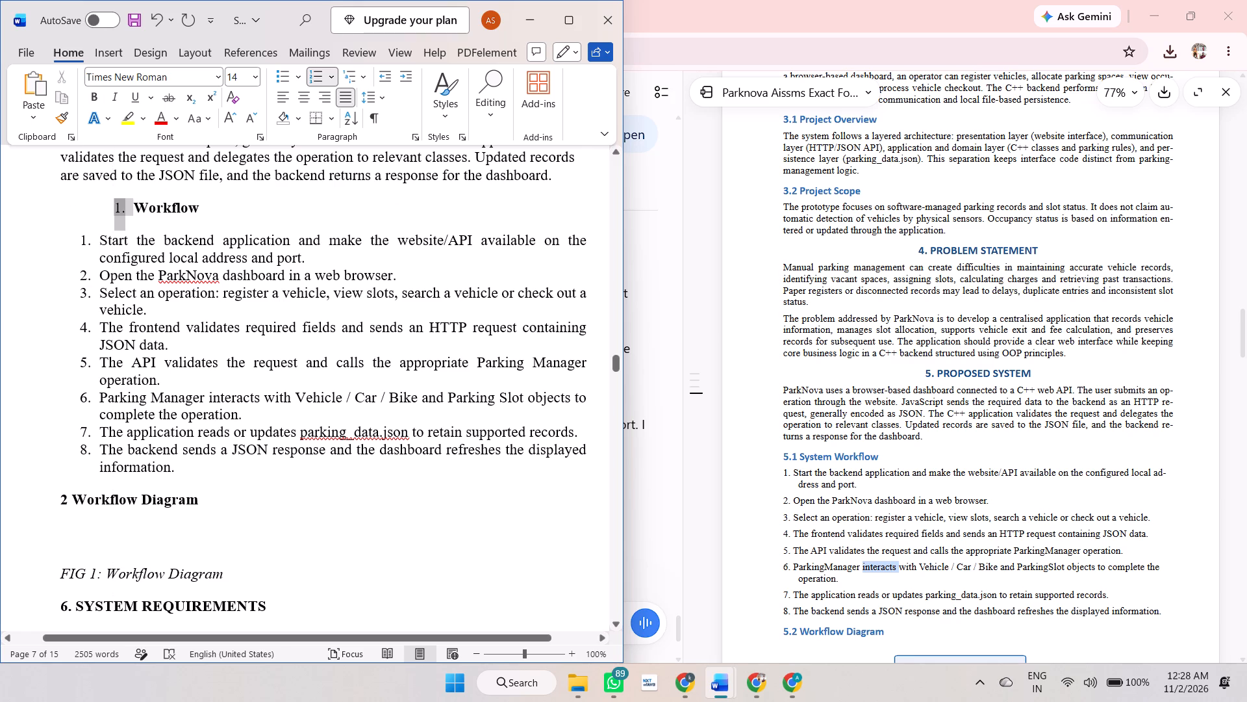
drag(201, 207, 112, 203)
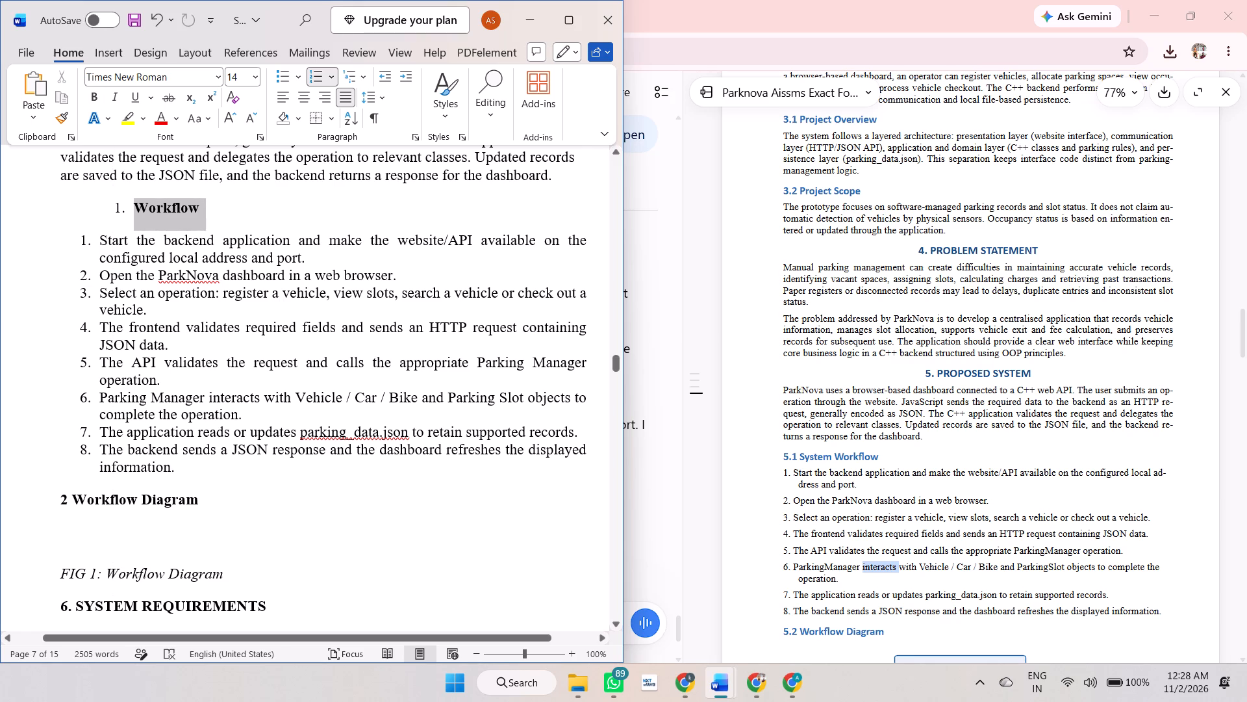
drag(112, 203, 125, 206)
click(116, 207)
click(97, 96)
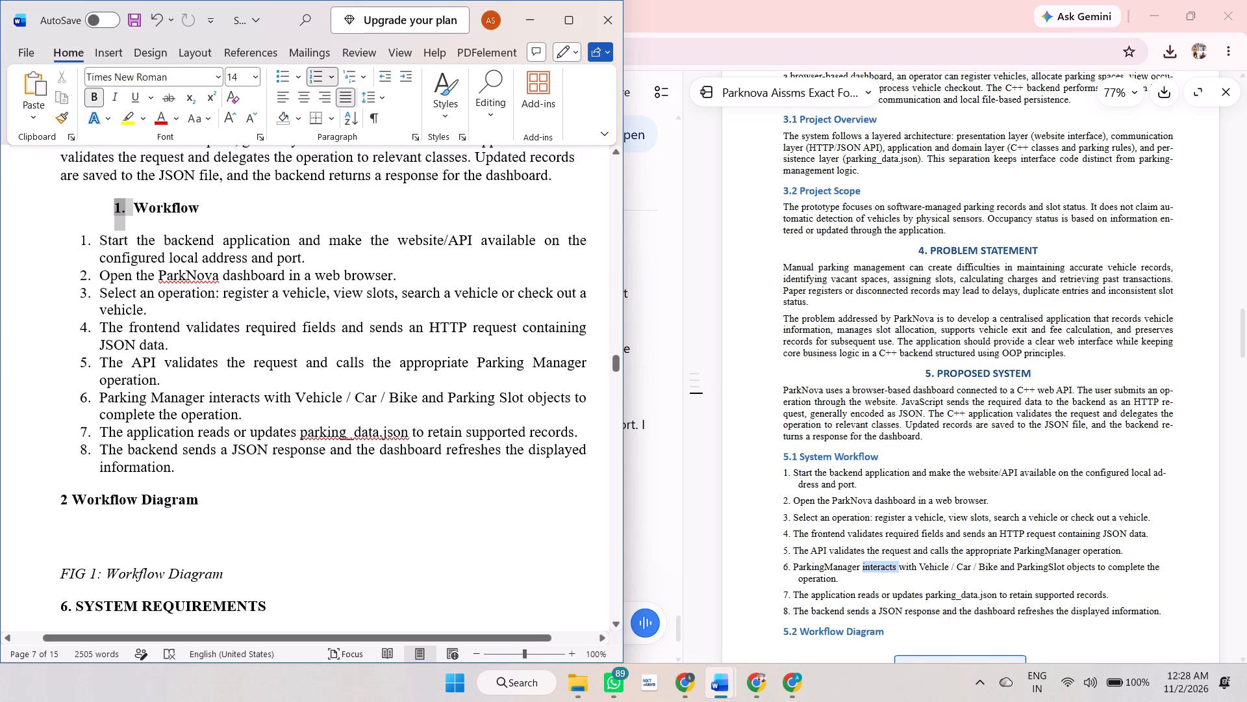
Increase the Workflow heading's font size to 16.
click(99, 214)
drag(112, 207, 114, 207)
drag(114, 207, 92, 207)
drag(92, 207, 179, 204)
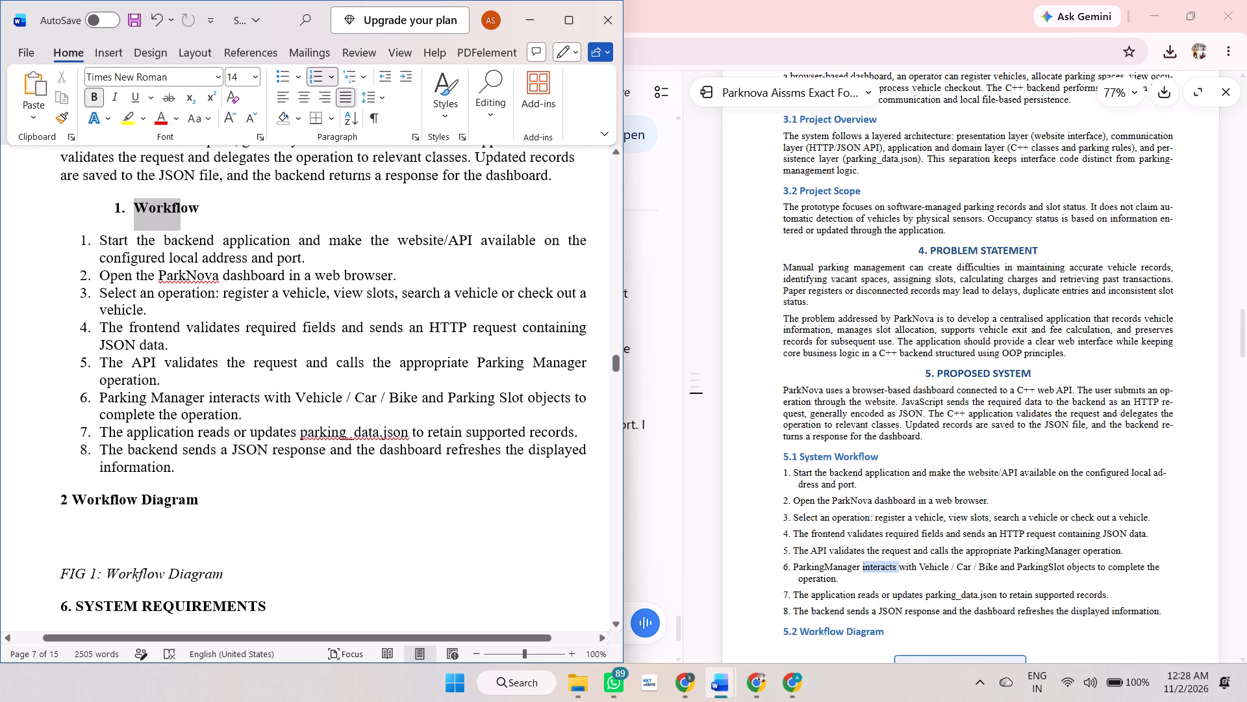
drag(179, 204, 200, 203)
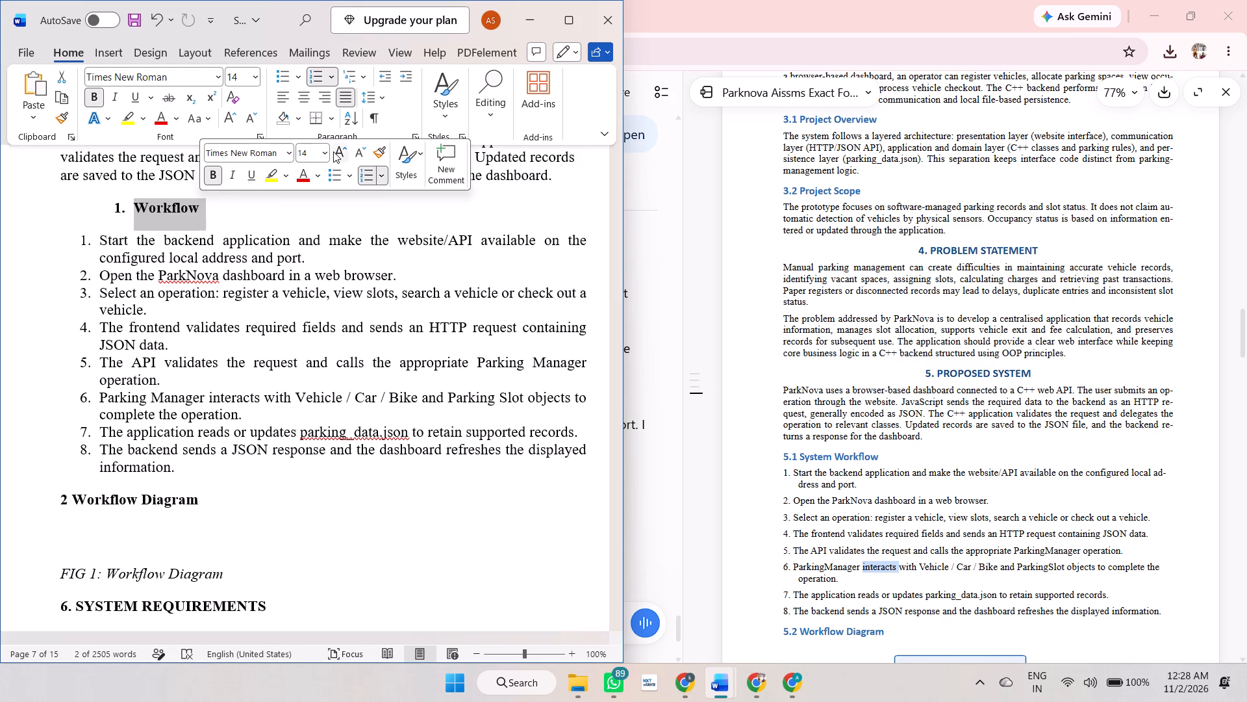
click(333, 151)
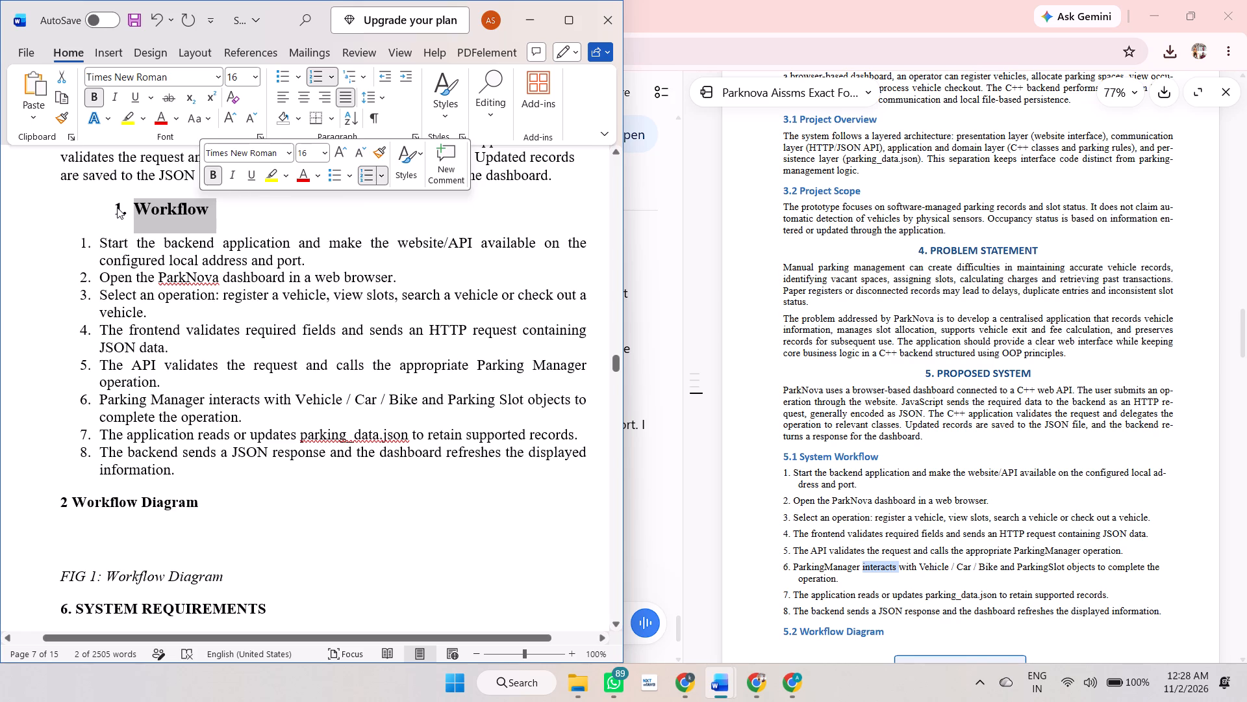
Reduce the indent of the numbered Workflow heading so its number lines up with the numbers of the workflow steps below.
click(117, 207)
click(110, 207)
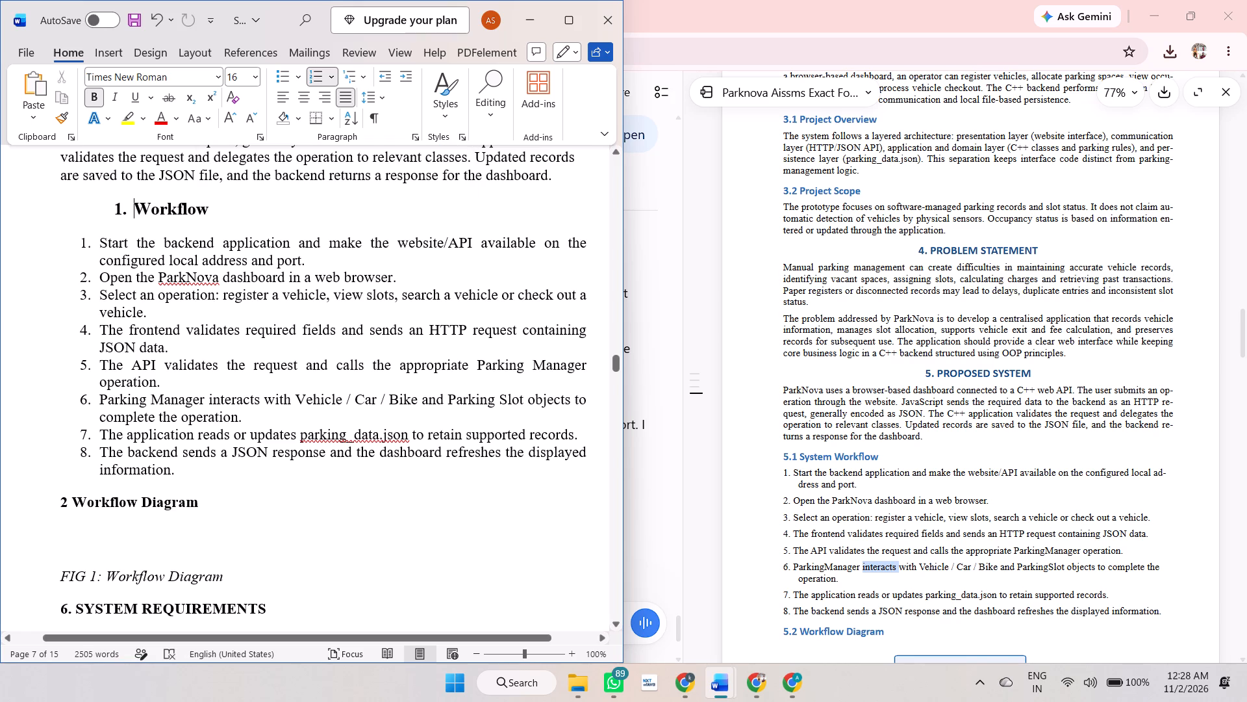
key(Left)
key(Left)
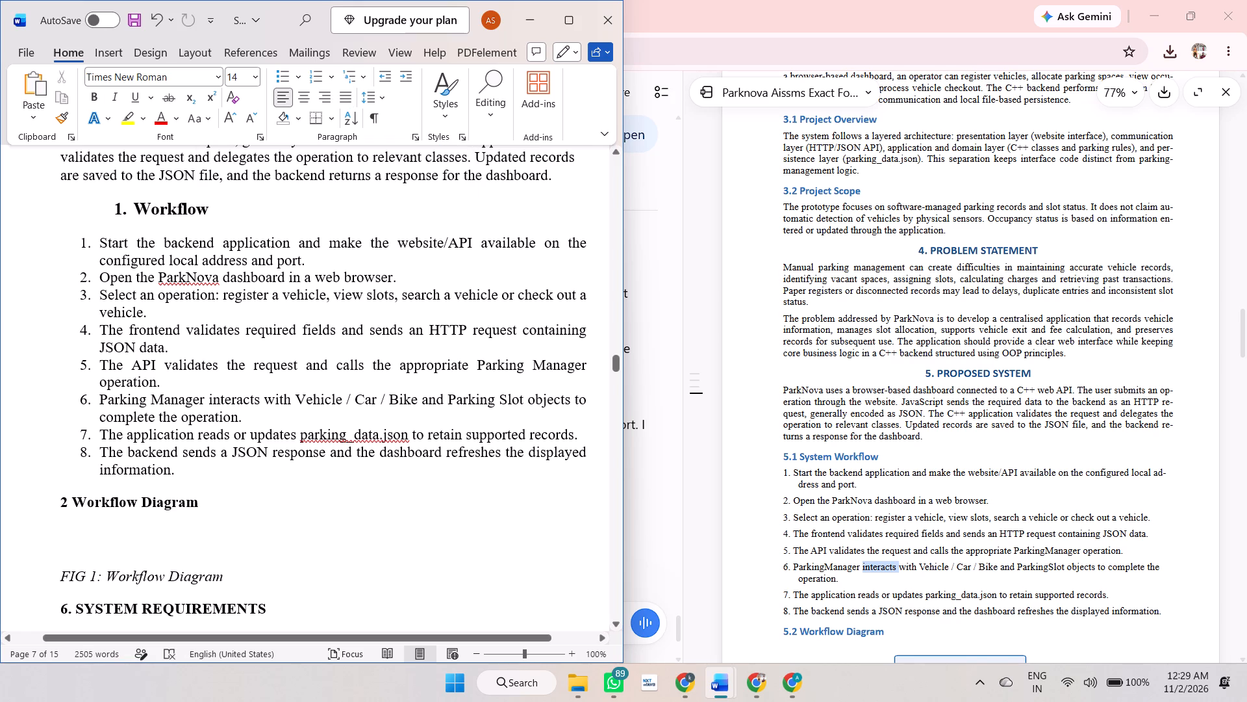
double_click(110, 207)
click(102, 207)
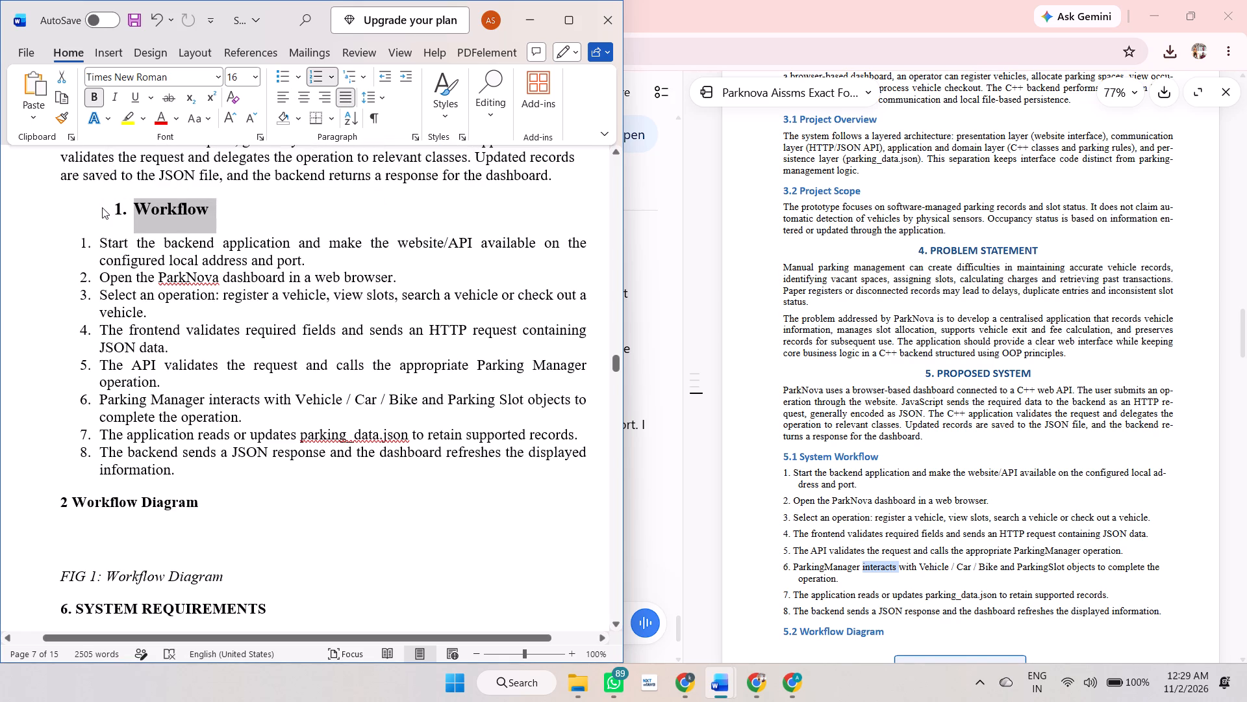
click(105, 207)
click(112, 194)
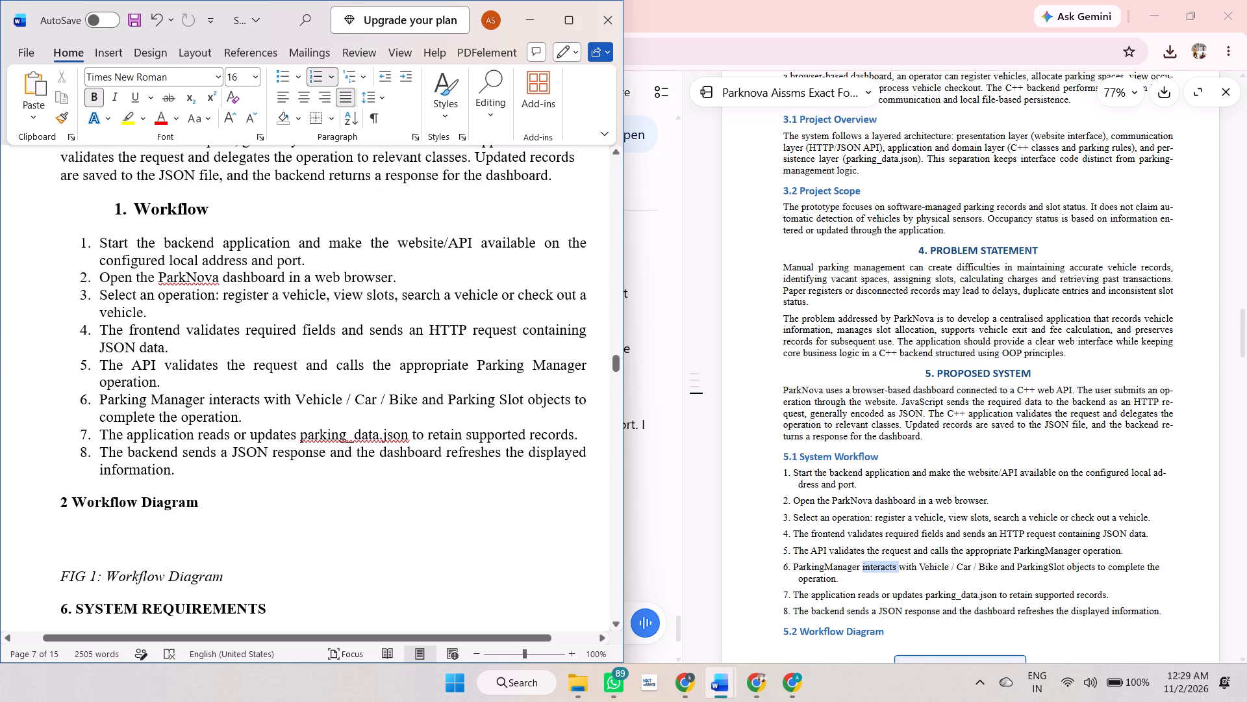
click(116, 205)
click(116, 205)
click(99, 205)
click(99, 205)
drag(116, 205, 78, 203)
Indent the eight numbered workflow steps so their numbers align with the text of the Workflow heading.
click(76, 240)
click(78, 243)
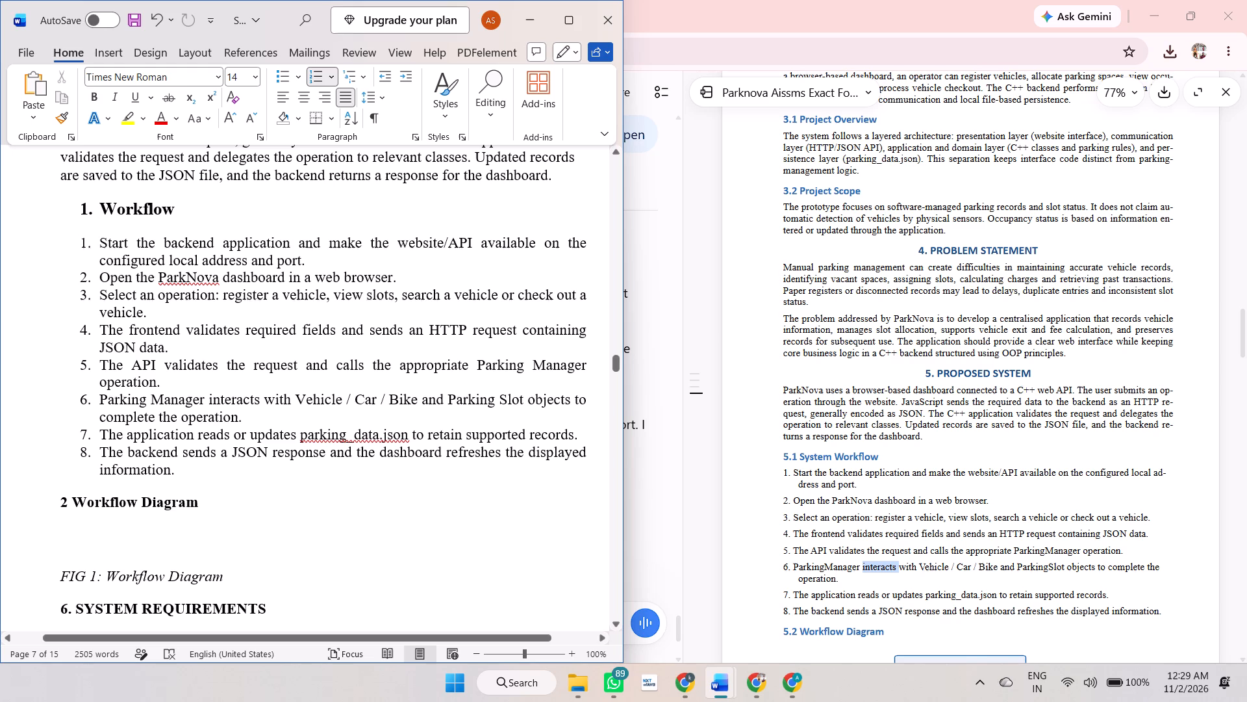
drag(81, 242, 97, 242)
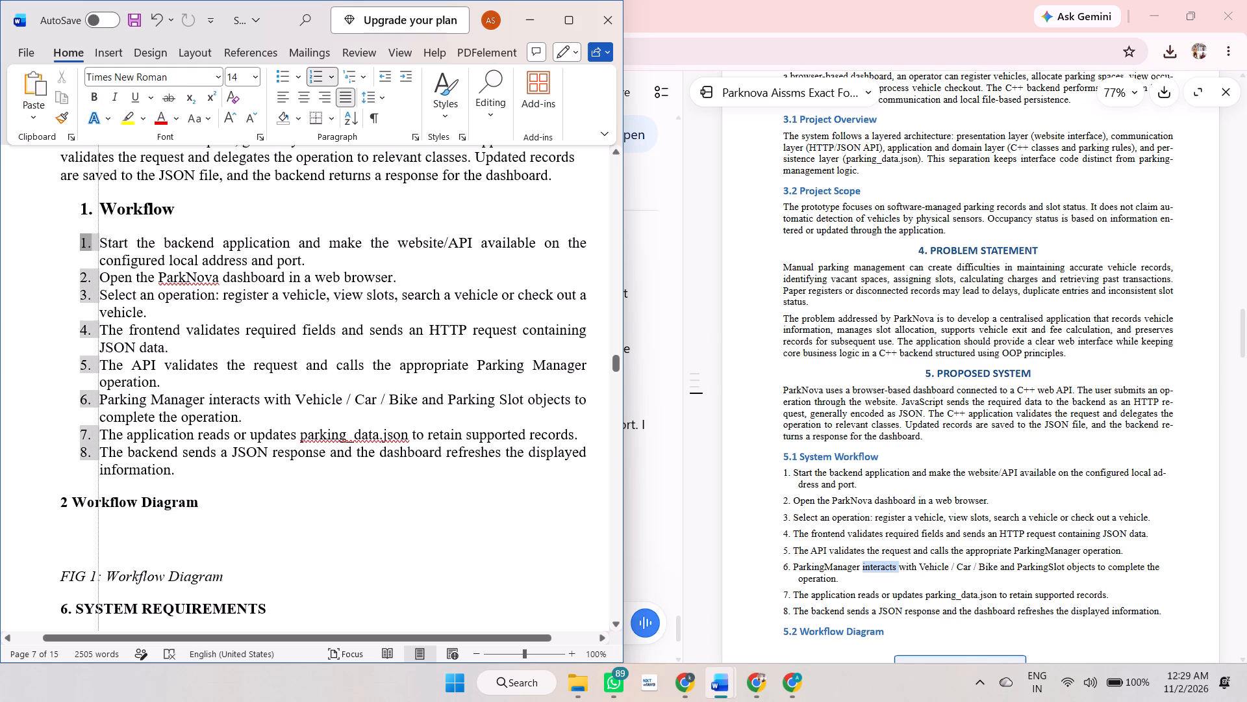
drag(97, 242, 97, 242)
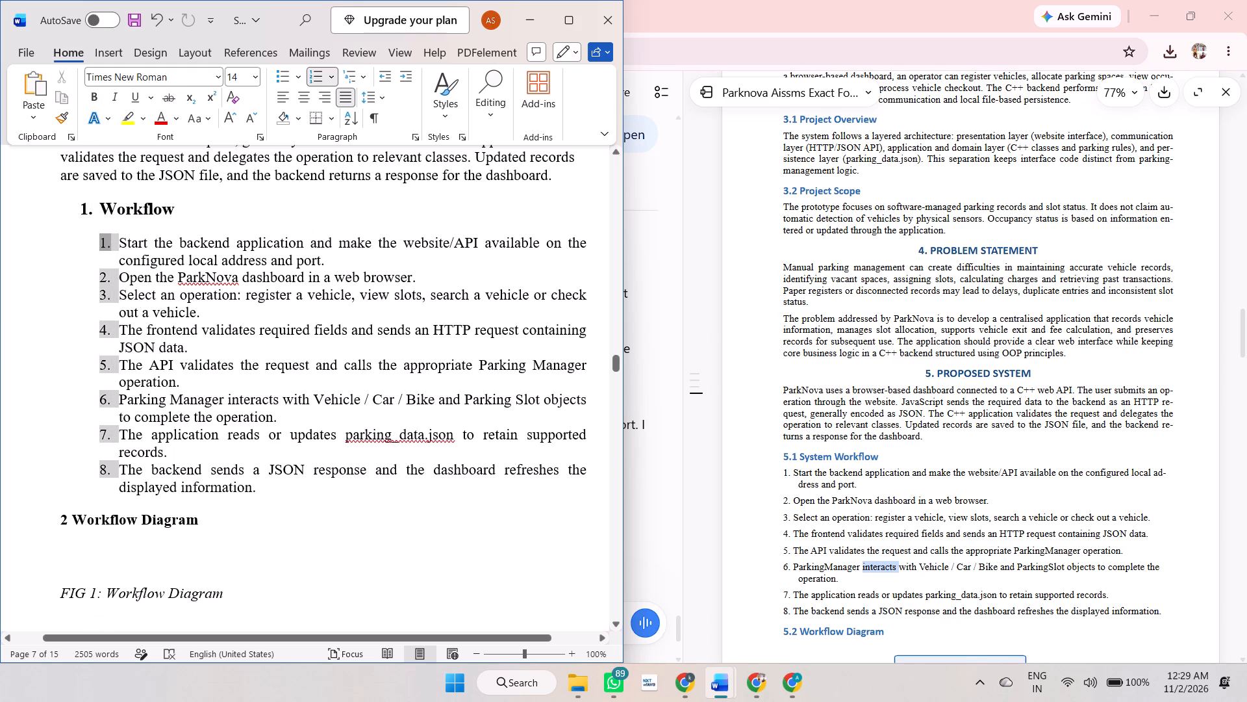
Replace the plain "2" before the Workflow Diagram heading with "2." as automatic list numbering.
click(70, 517)
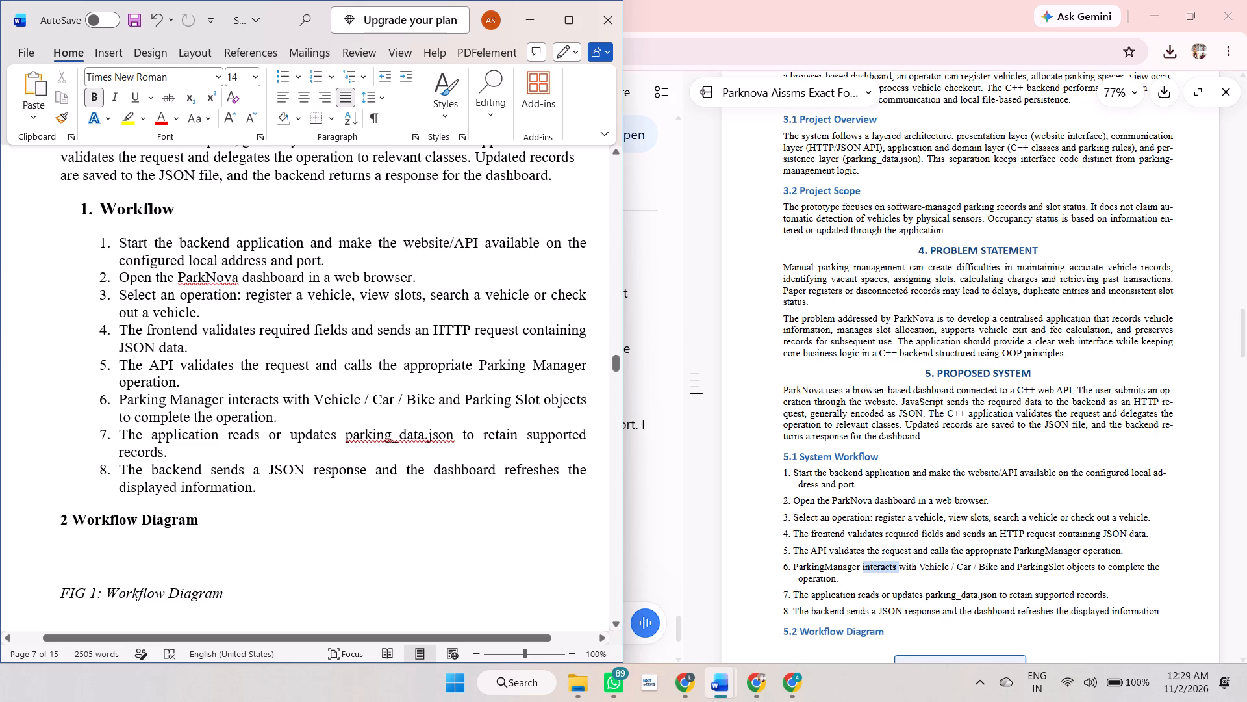
key(BackSpace)
key(BackSpace)
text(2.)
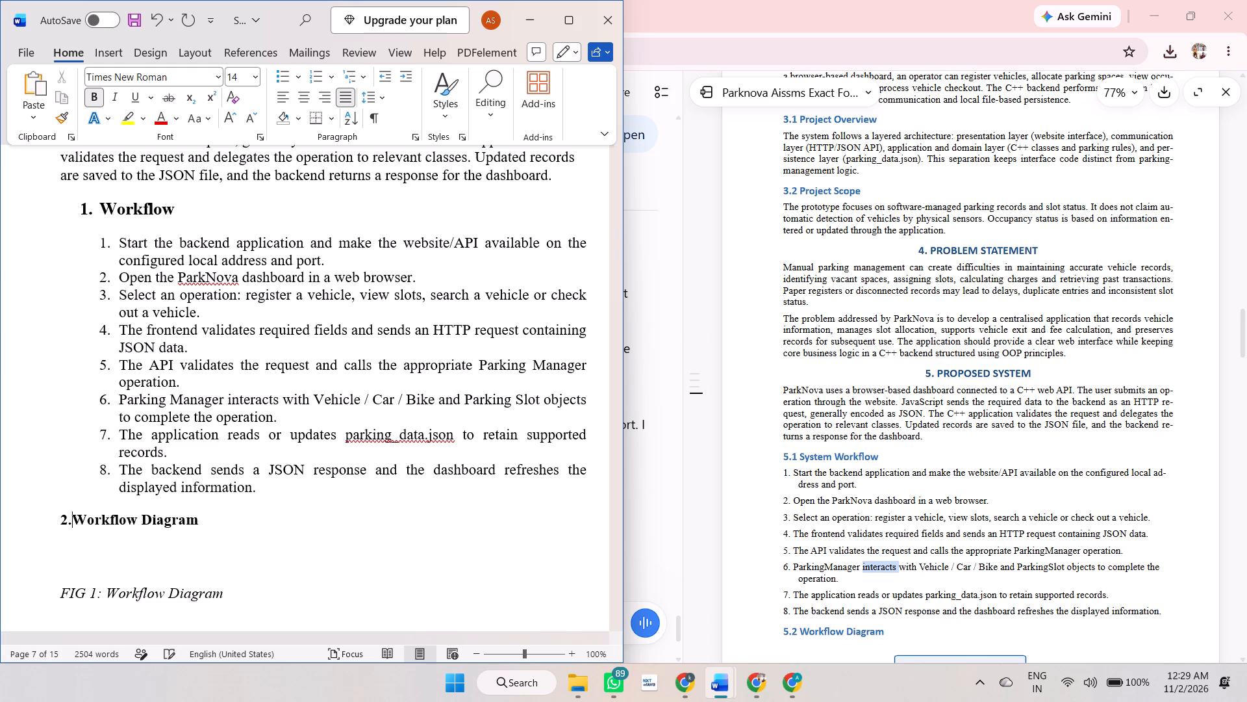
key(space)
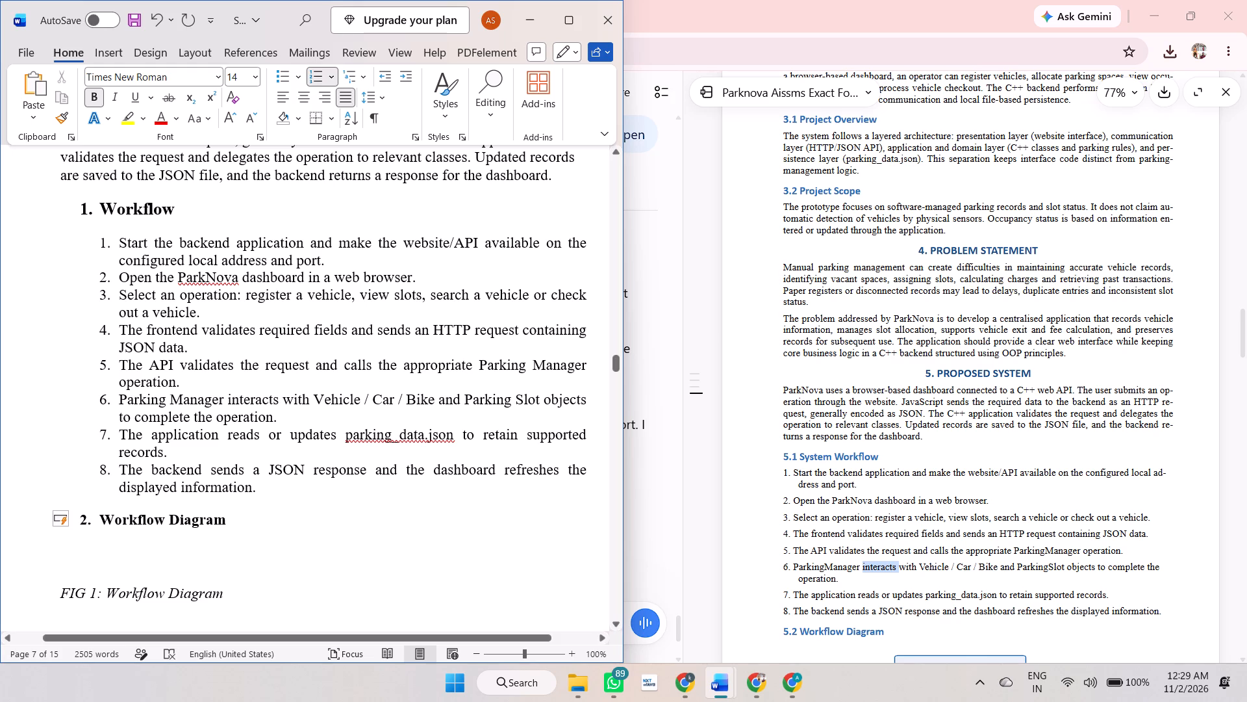
Increase the Workflow Diagram heading's font size to 16.
drag(77, 518, 224, 512)
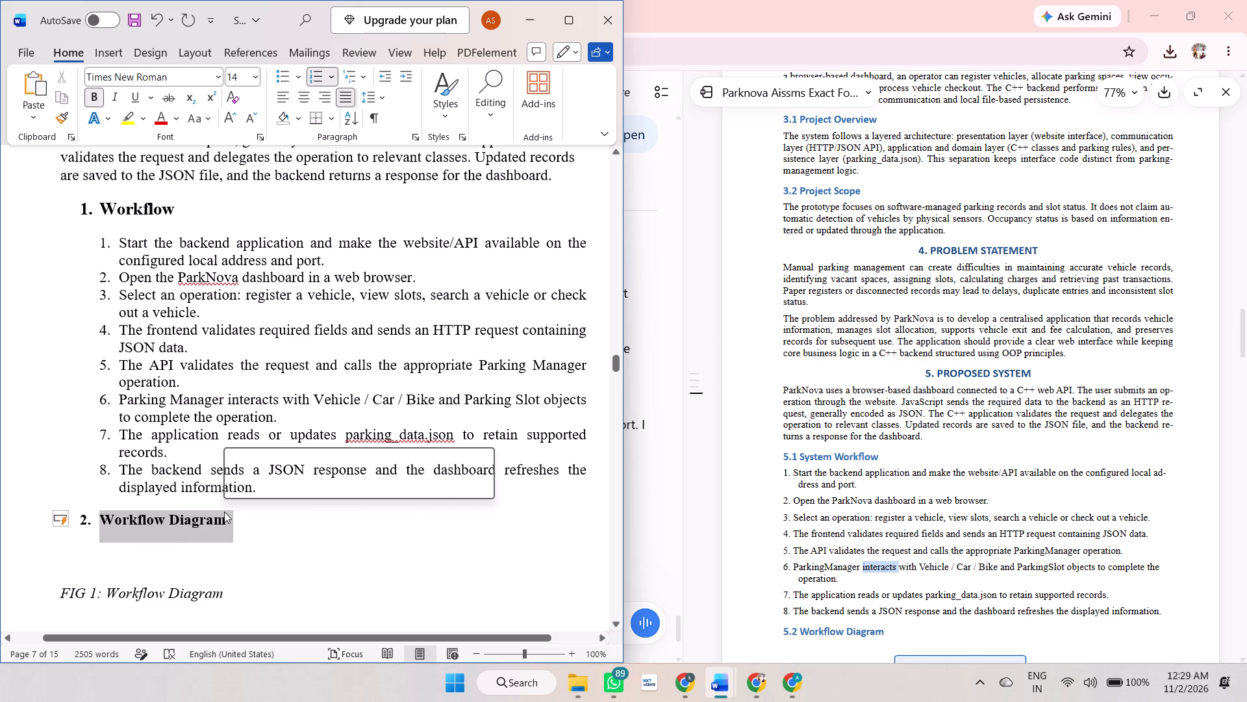
scroll(357, 472, right, 1)
click(360, 458)
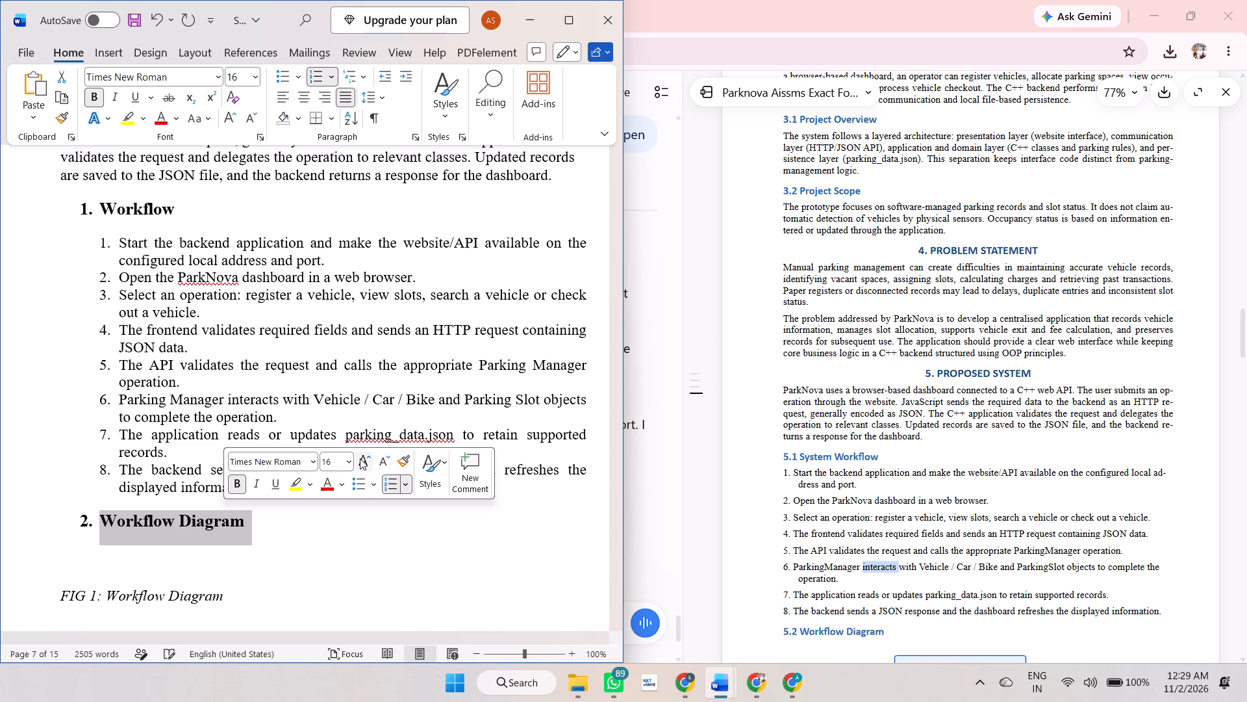
scroll(329, 473, up, 1)
click(251, 583)
scroll(138, 523, left, 1)
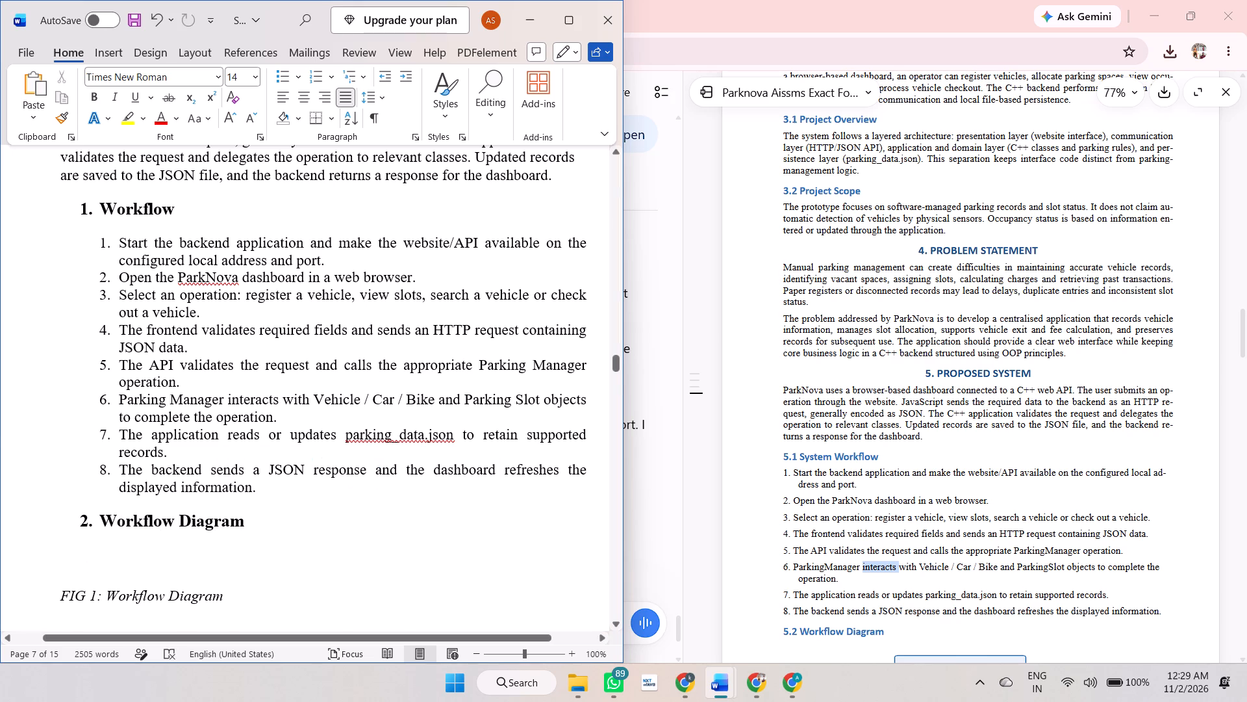
Delete the "FIG 1: Workflow Diagram" caption line below the Workflow Diagram heading.
scroll(67, 422, down, 1)
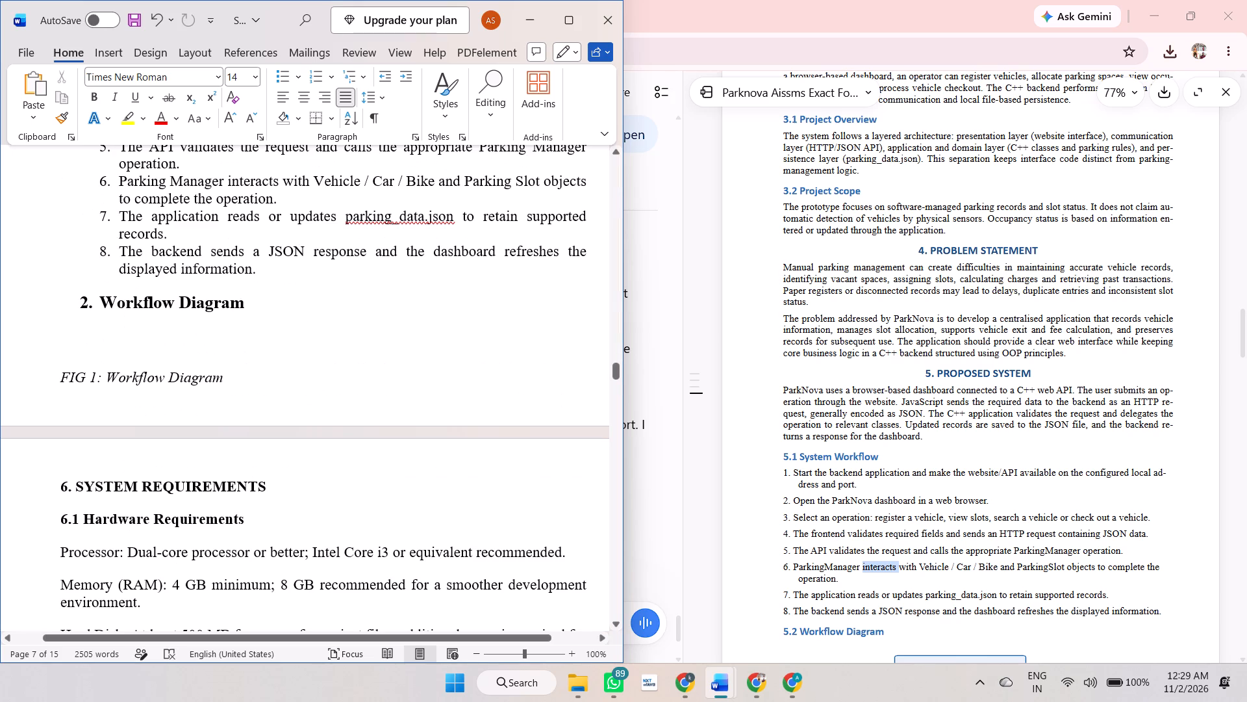
click(64, 376)
drag(64, 376, 307, 403)
scroll(165, 390, right, 3)
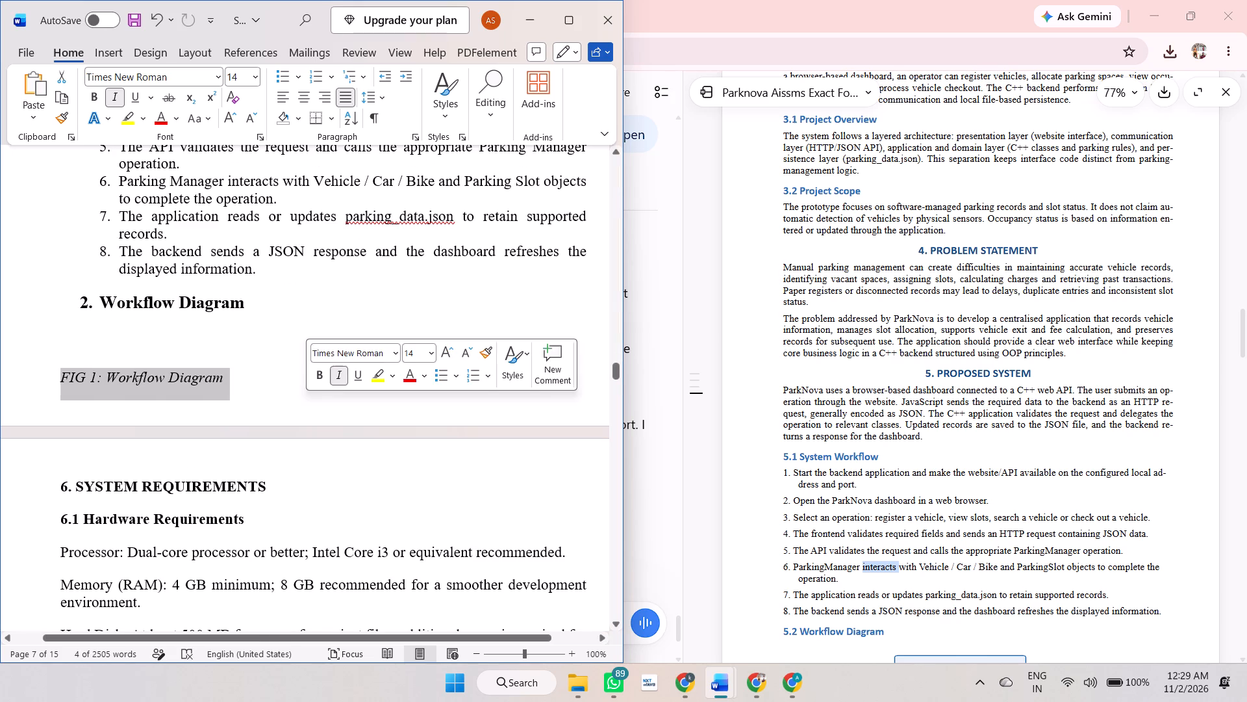
key(BackSpace)
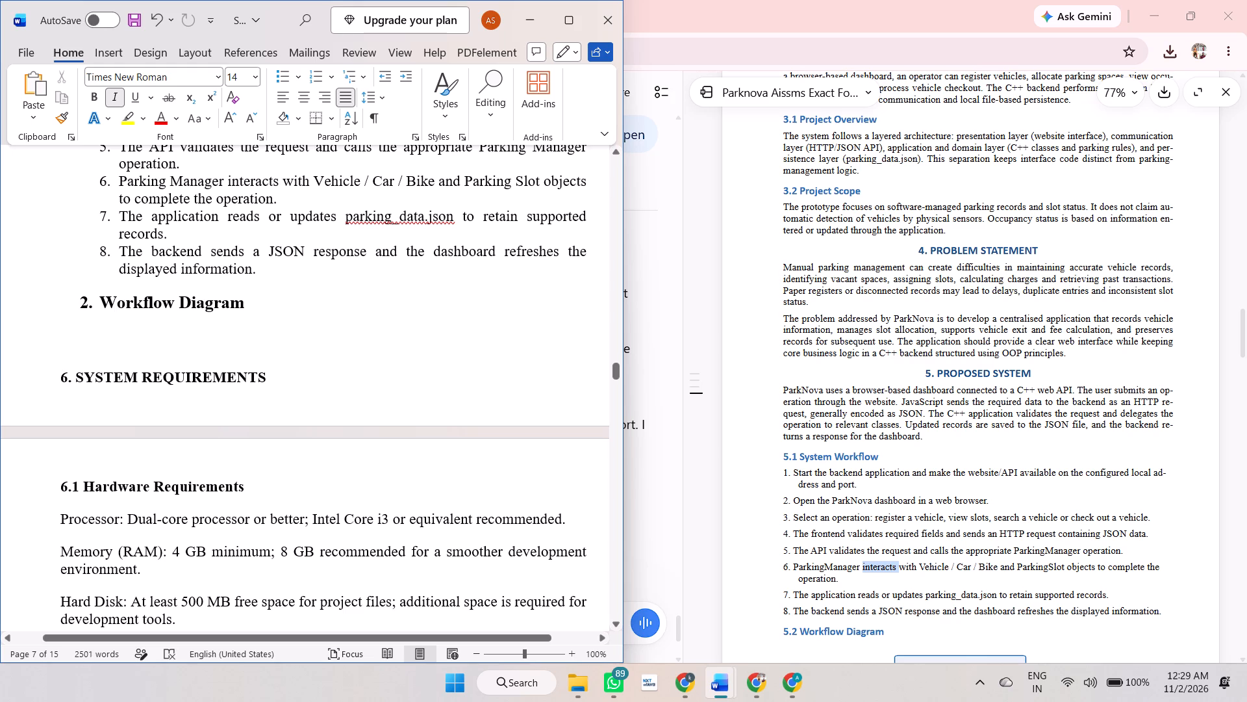
scroll(135, 291, left, 1)
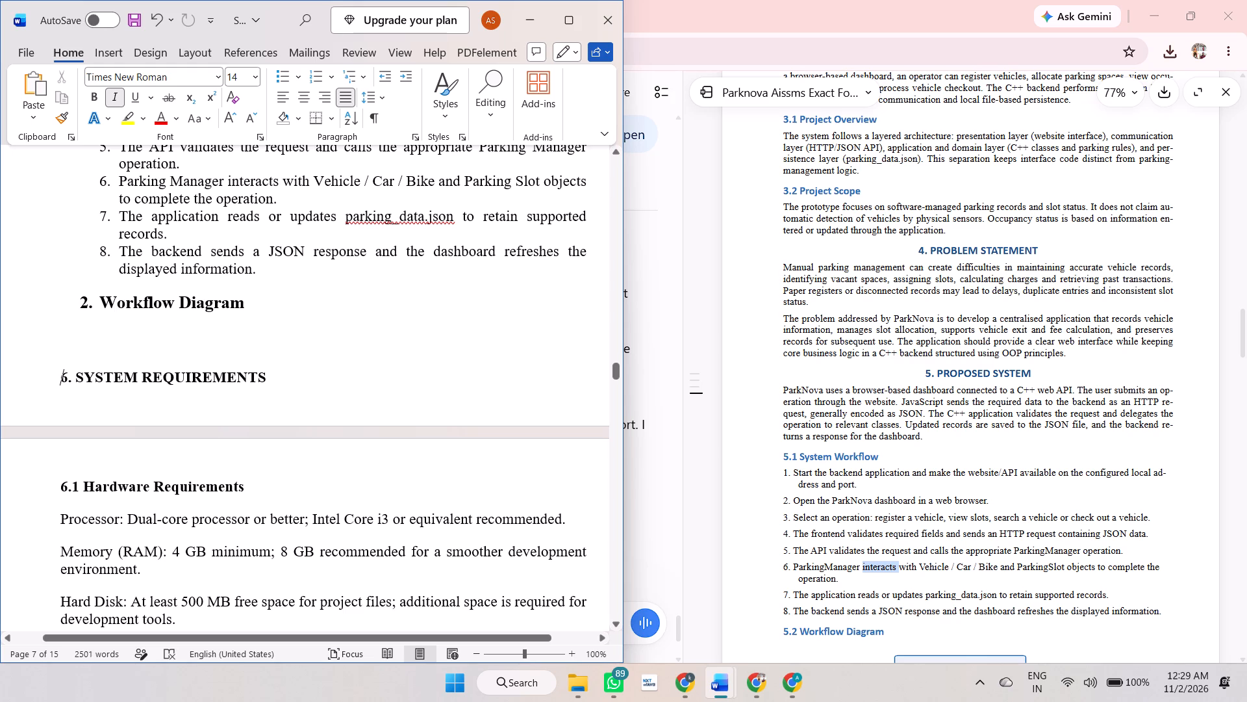
Insert blank unnumbered lines after workflow step 8 to push the Workflow Diagram heading onto the next page.
click(77, 292)
key(Left)
key(Left)
key(Return)
key(BackSpace)
key(BackSpace)
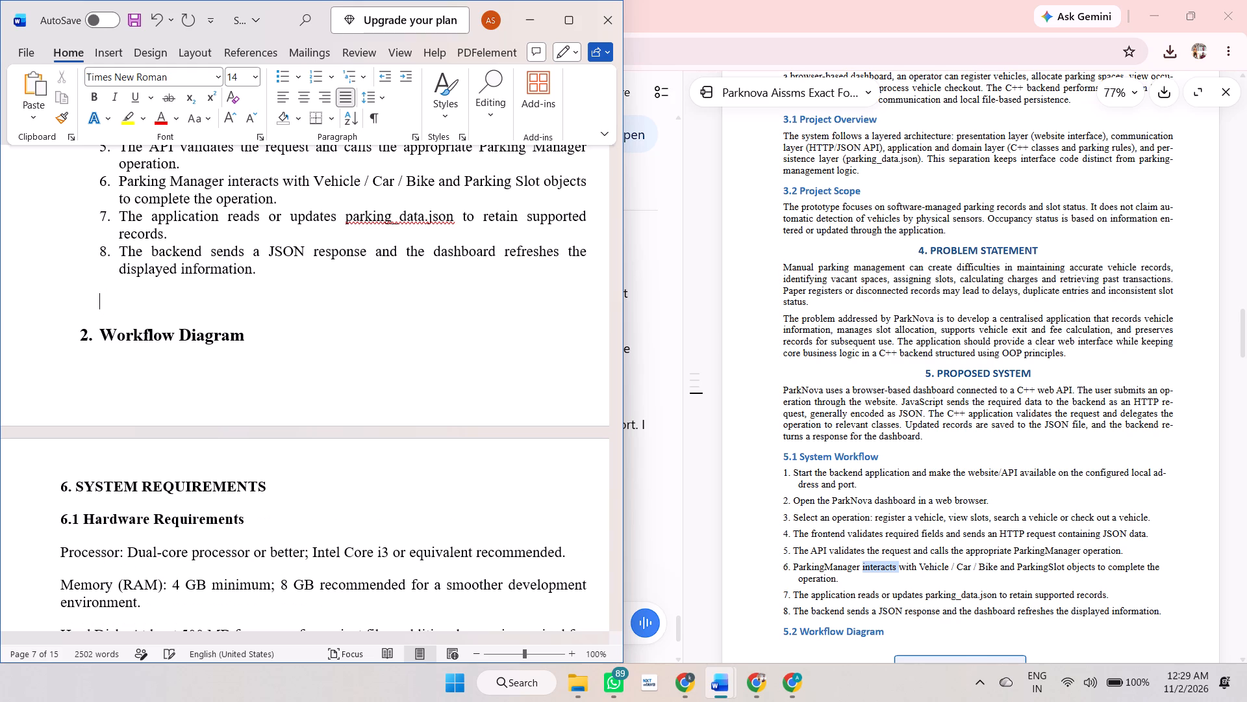
key(Return)
key(Return)
key(Return)
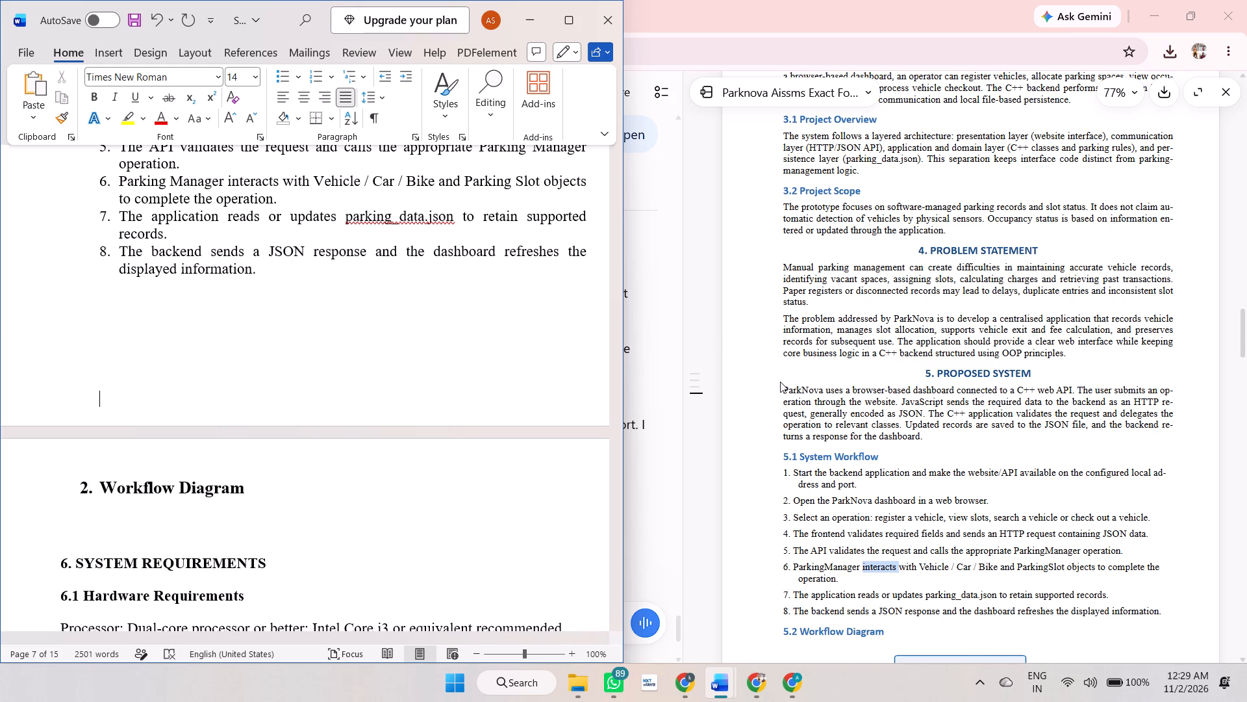
scroll(780, 382, down, 4)
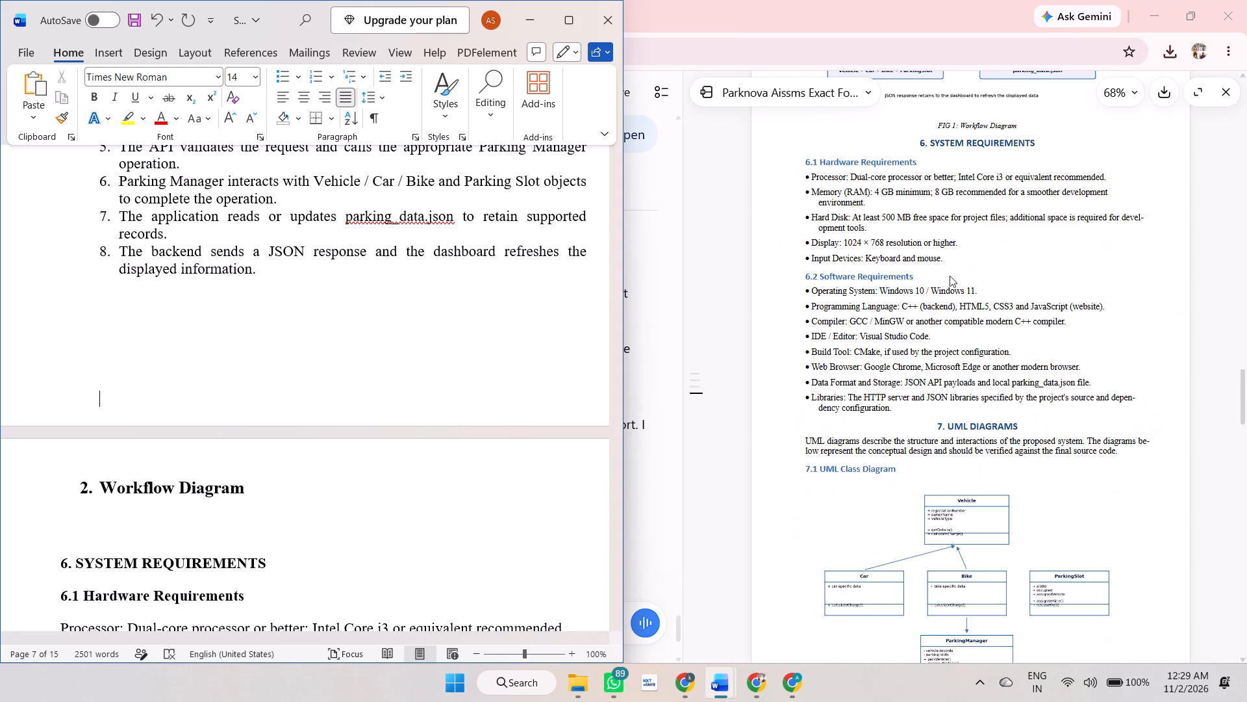
scroll(966, 179, up, 3)
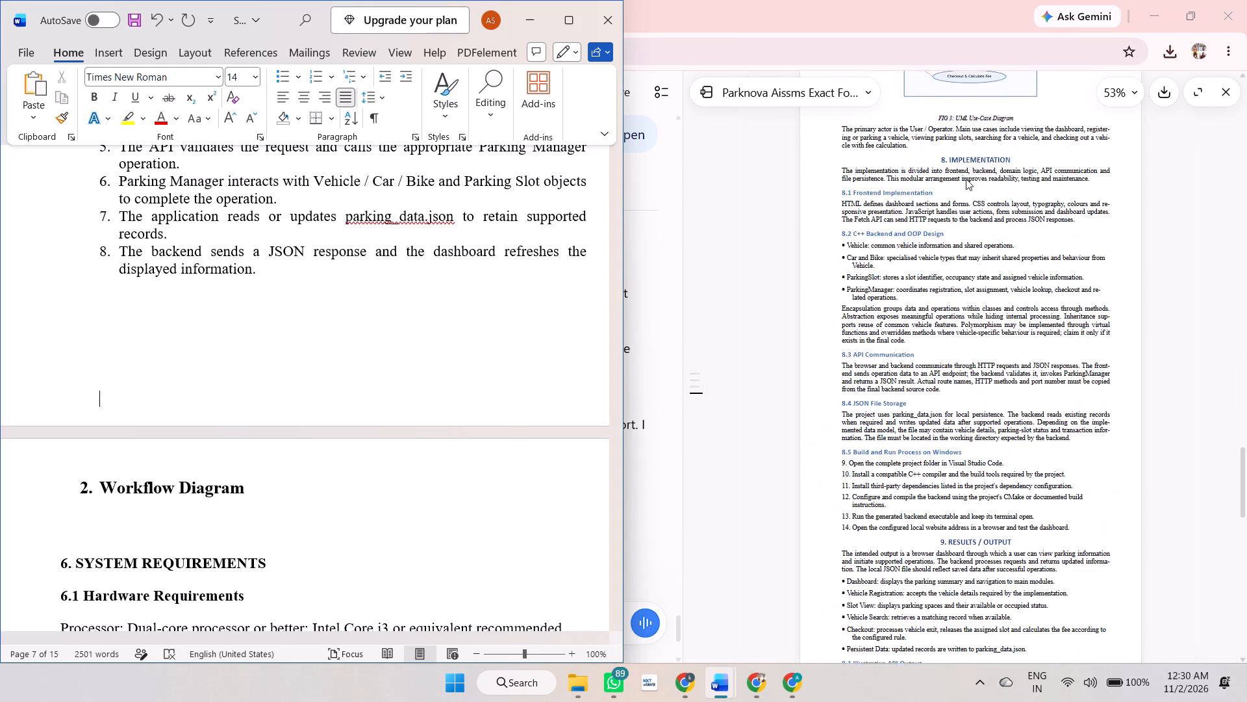
scroll(966, 179, up, 8)
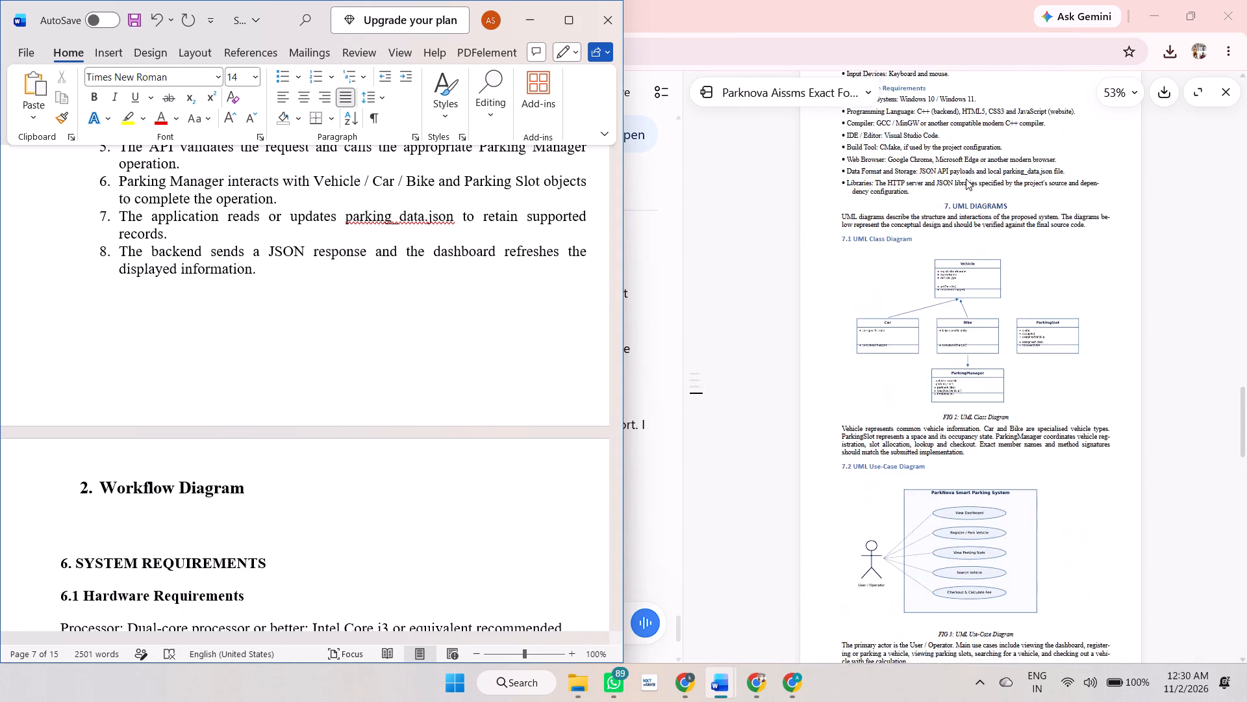
scroll(966, 179, up, 5)
scroll(966, 179, down, 2)
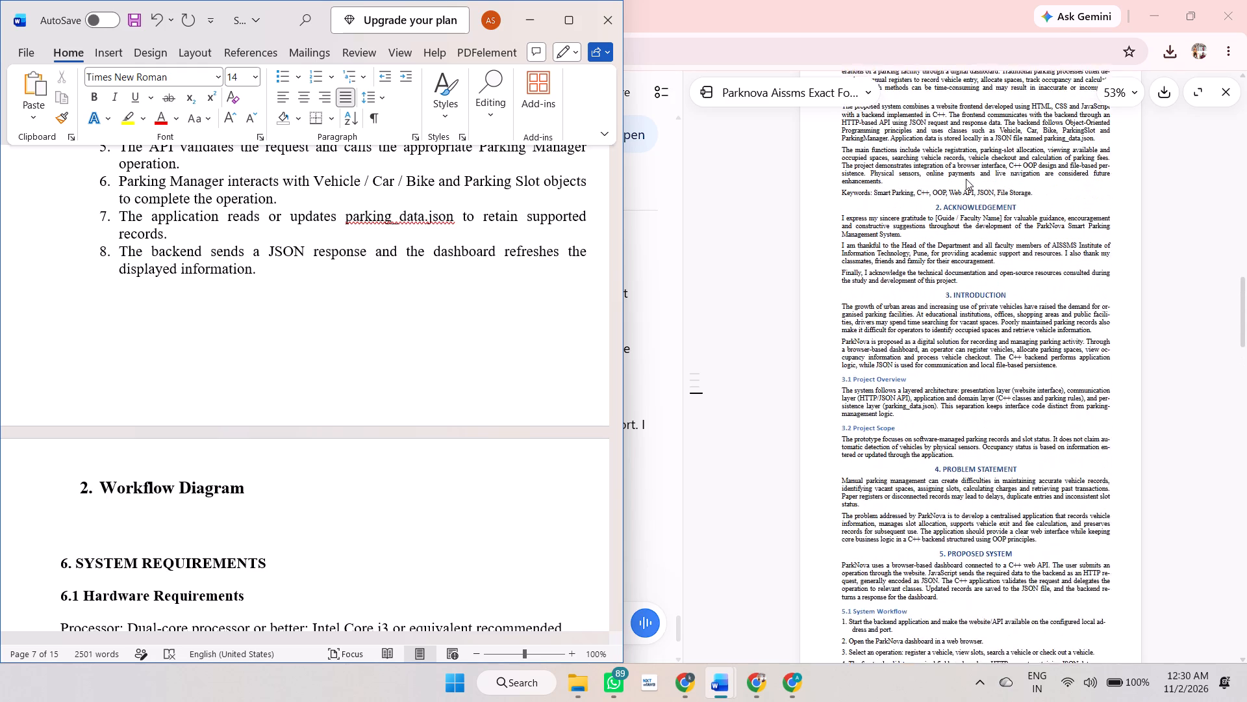
scroll(966, 179, down, 2)
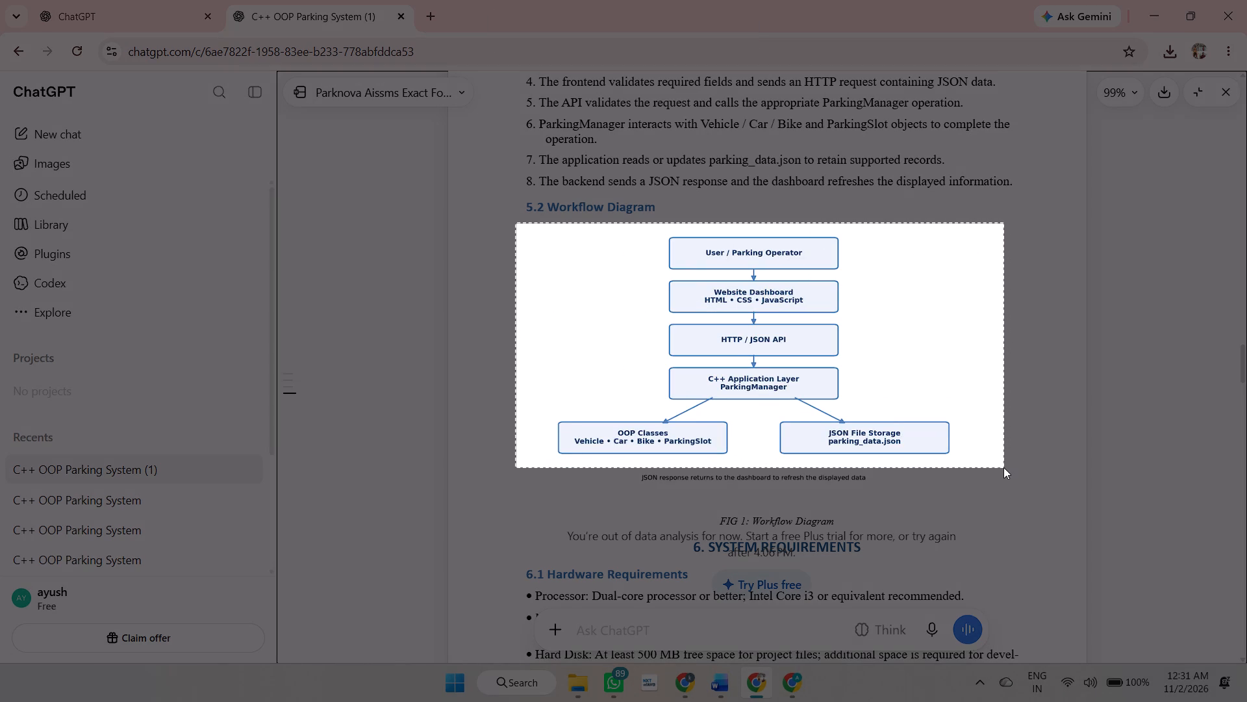
drag(1003, 467, 1003, 492)
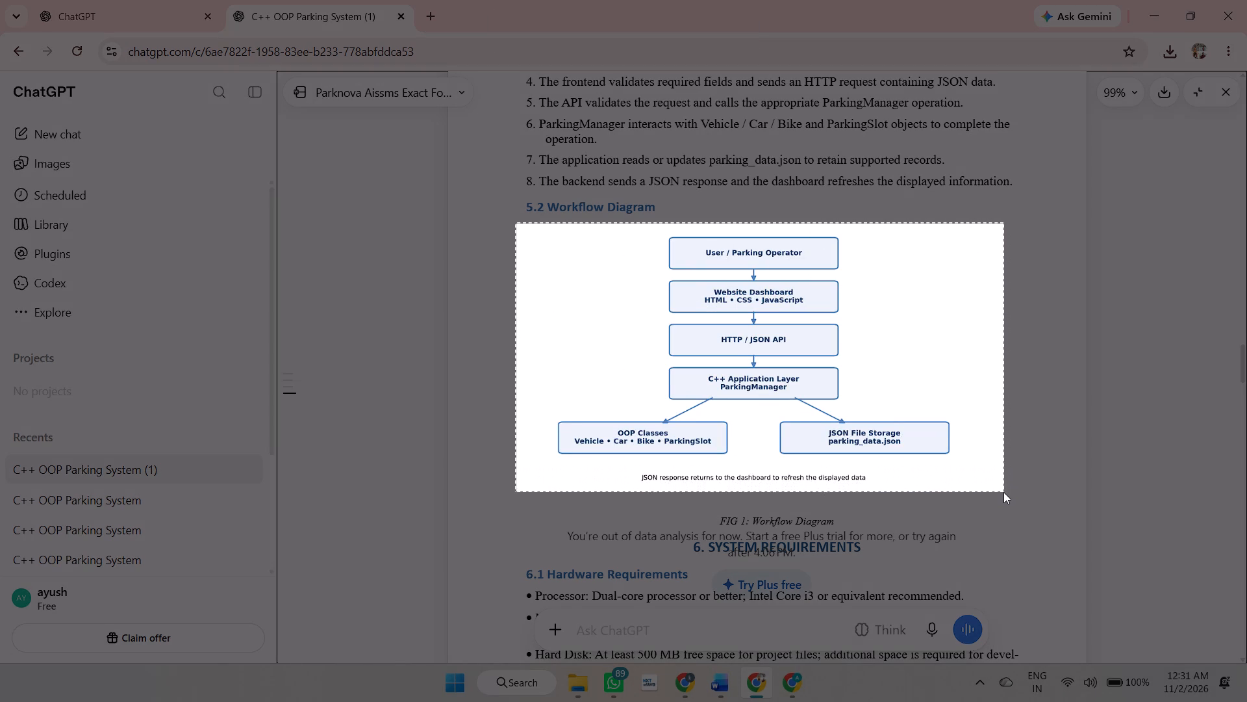
drag(1003, 492, 1006, 498)
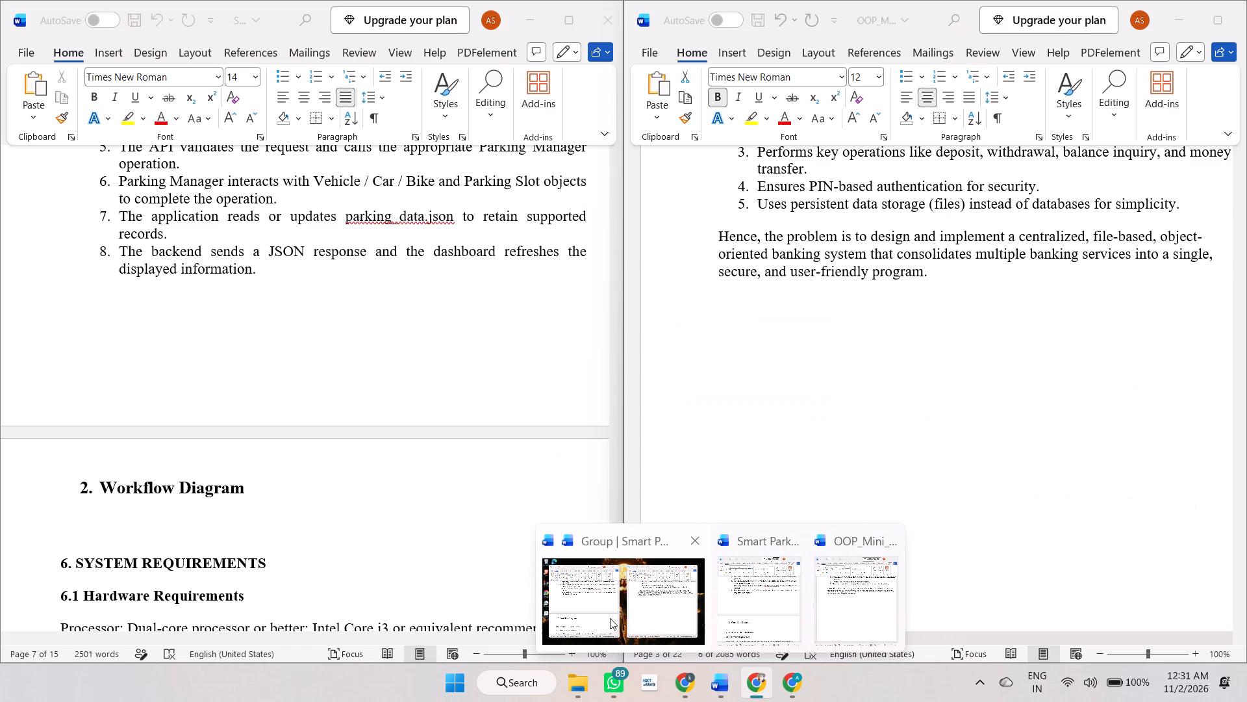
Switch to the Smart Parking System document and paste the captured diagram on a new unnumbered line below the Workflow Diagram heading.
click(599, 612)
click(175, 506)
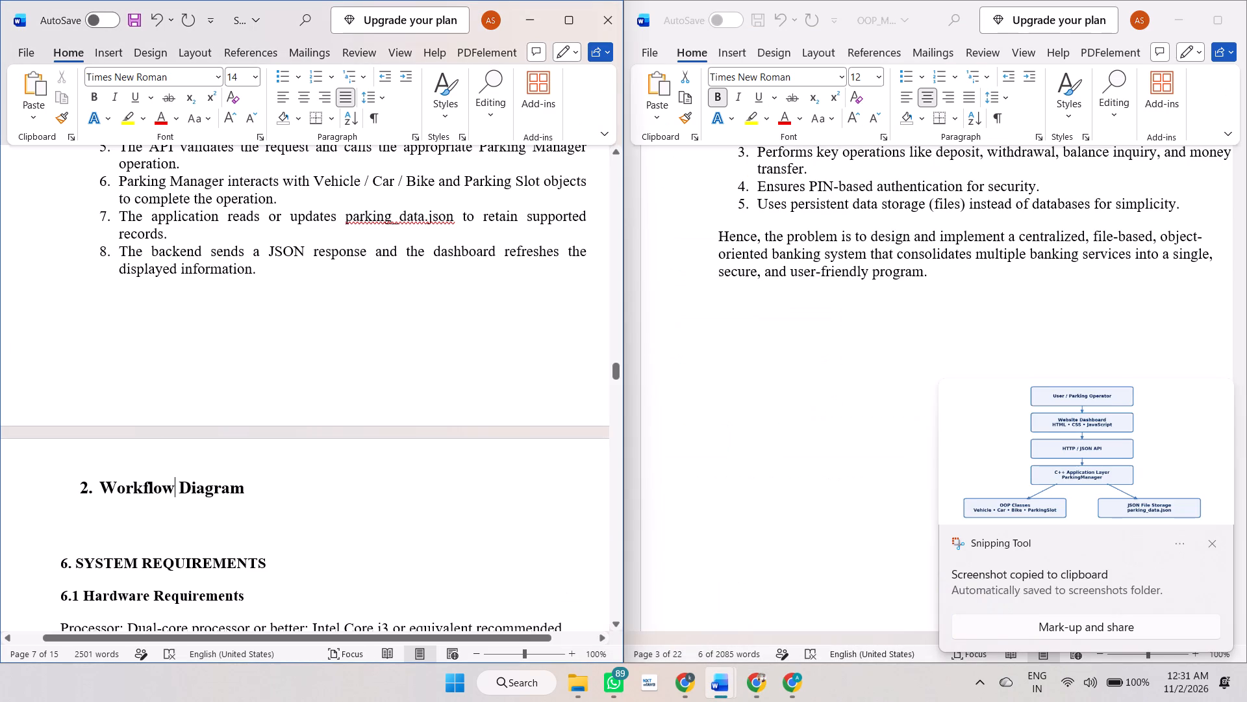
click(257, 488)
key(Return)
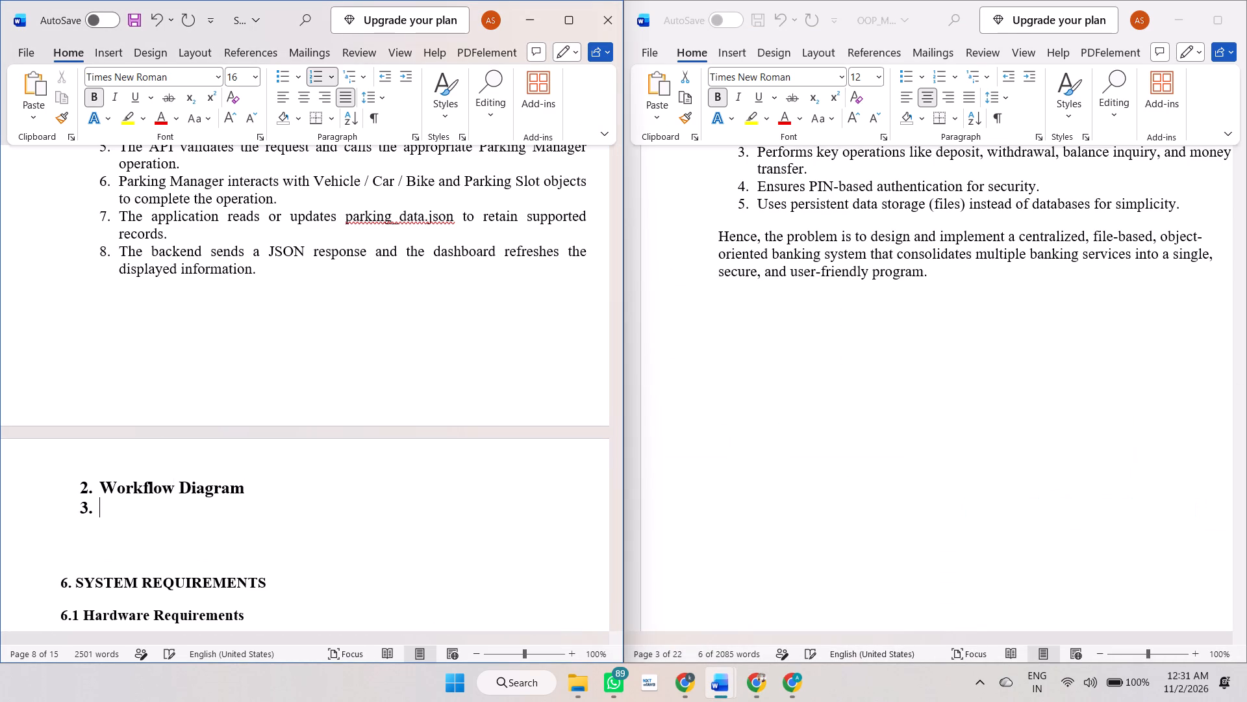
key(BackSpace)
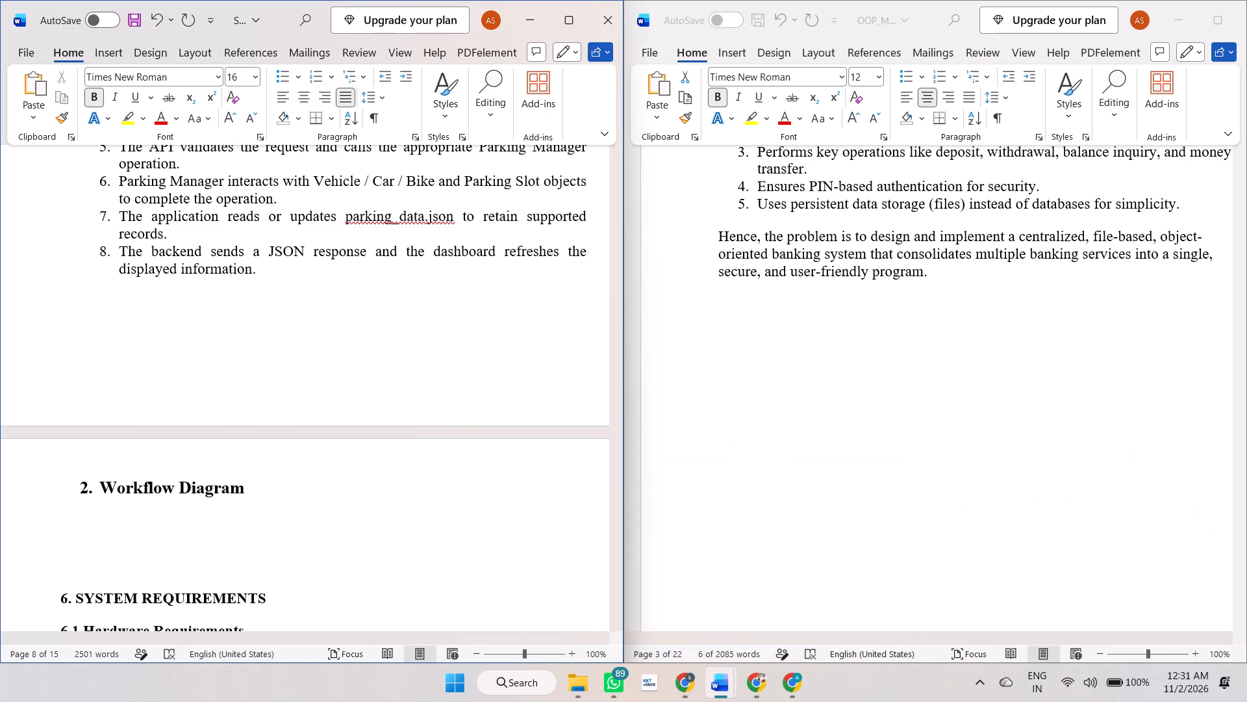
key(ctrl+v)
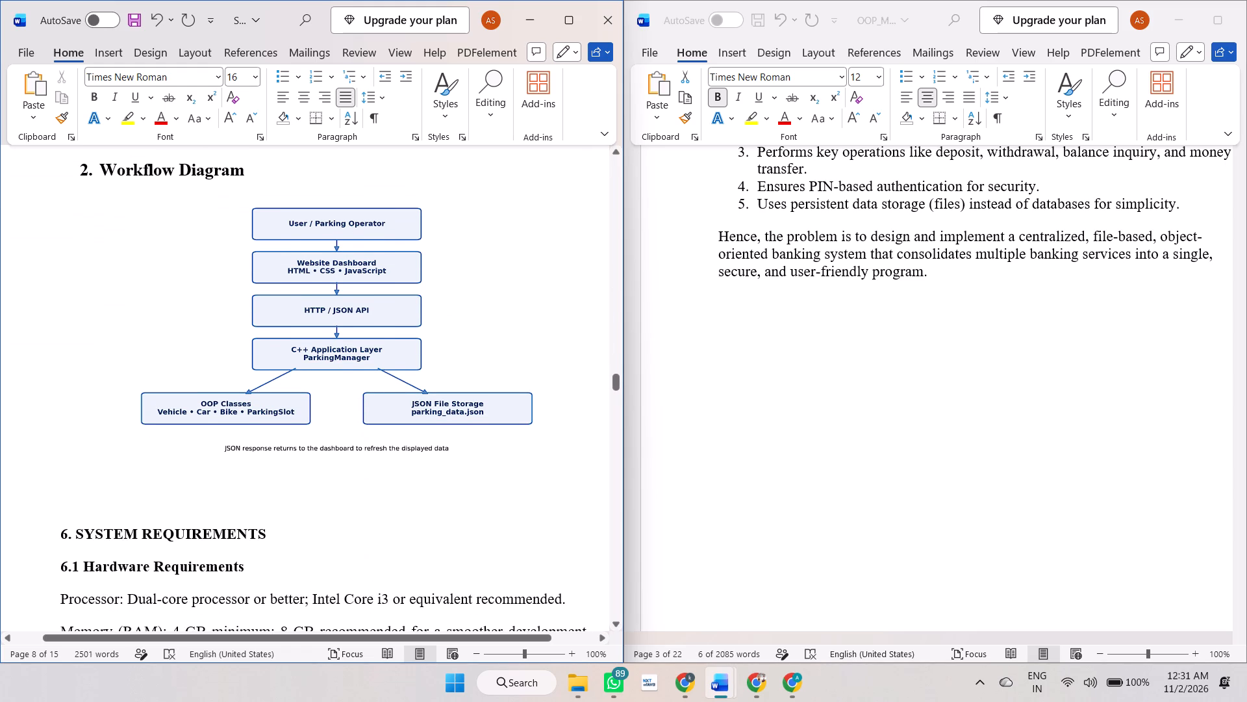
Examine the OOP_Mini_Project reference document from its index through the Problem Statement, Proposed System and Workflow Diagram pages for layout.
scroll(725, 461, right, 2)
scroll(813, 428, up, 1)
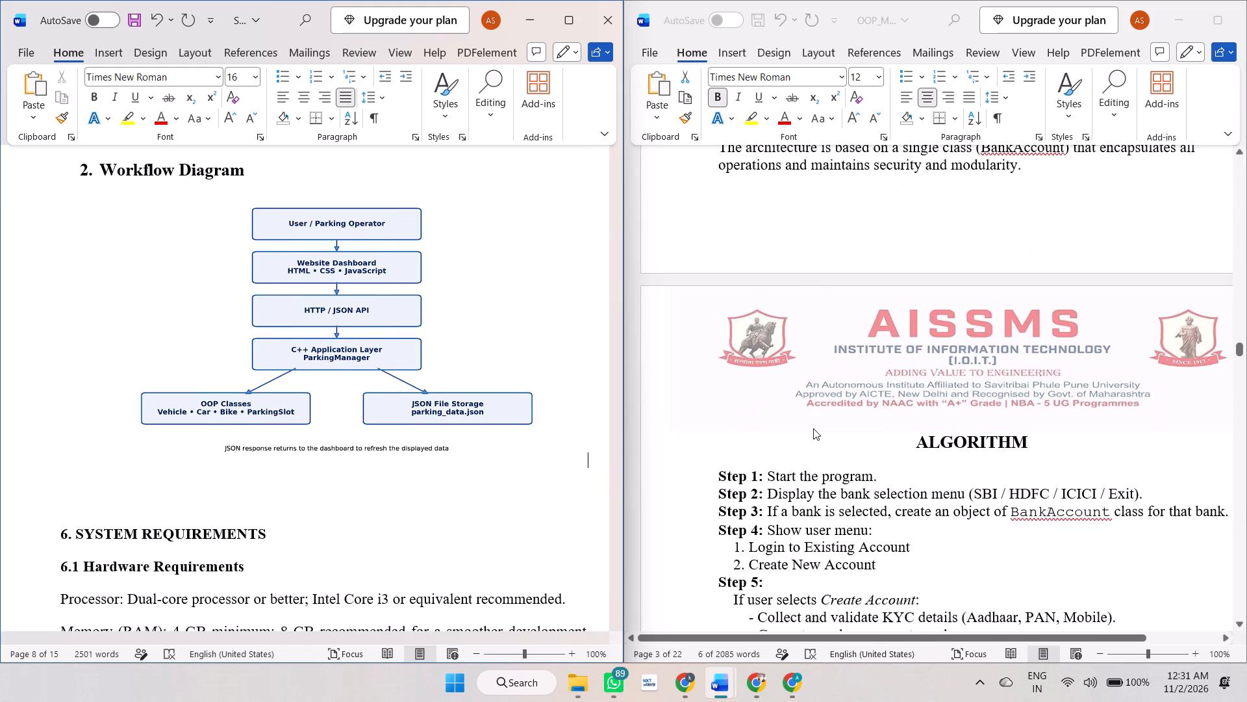
scroll(813, 428, up, 1)
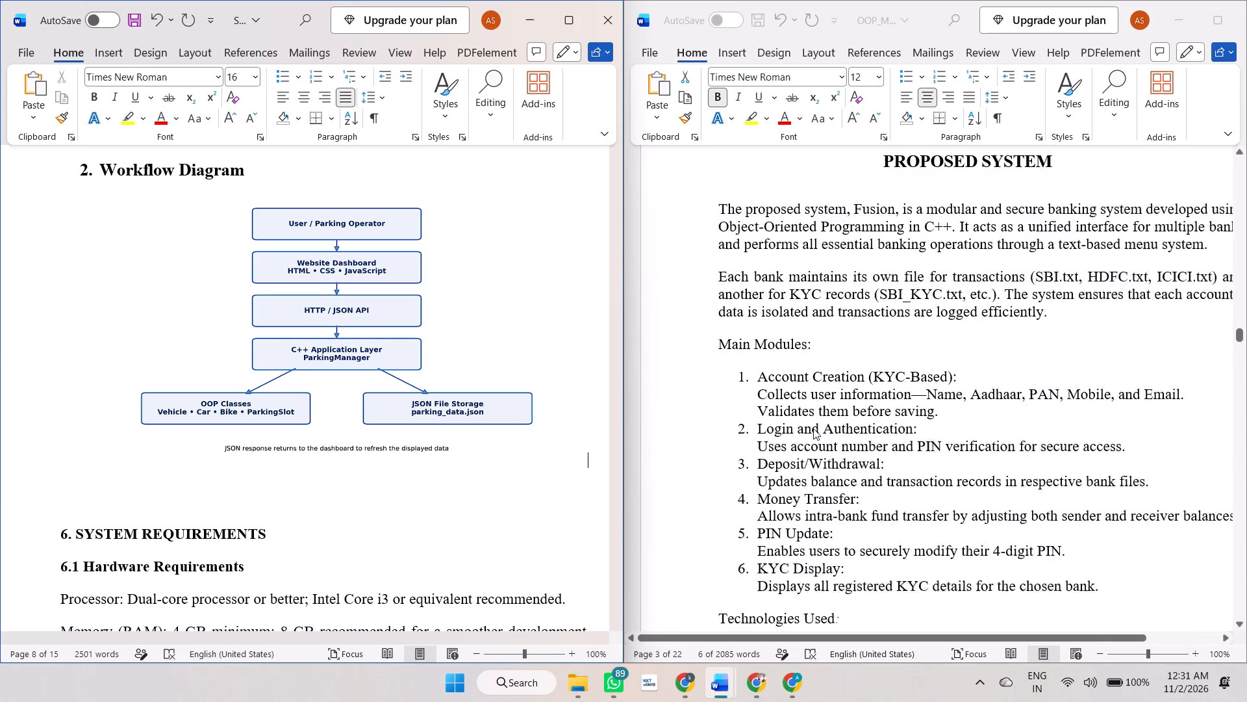
scroll(813, 428, up, 1)
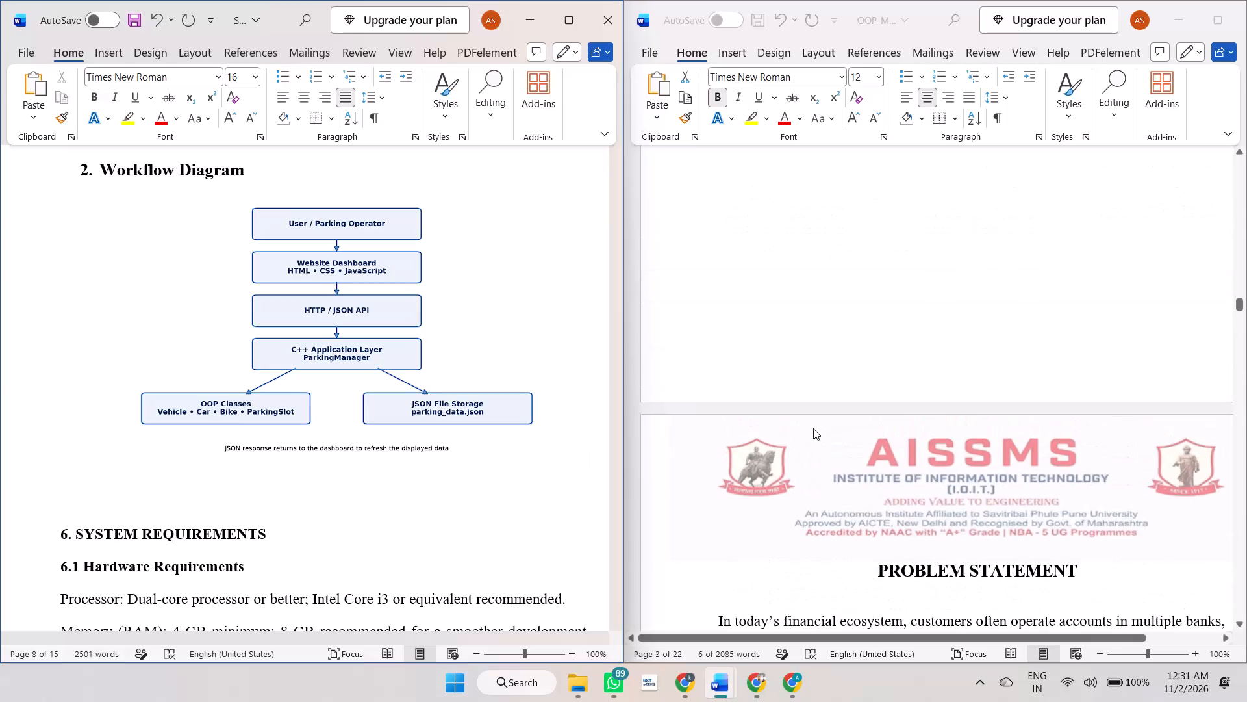
scroll(813, 428, up, 2)
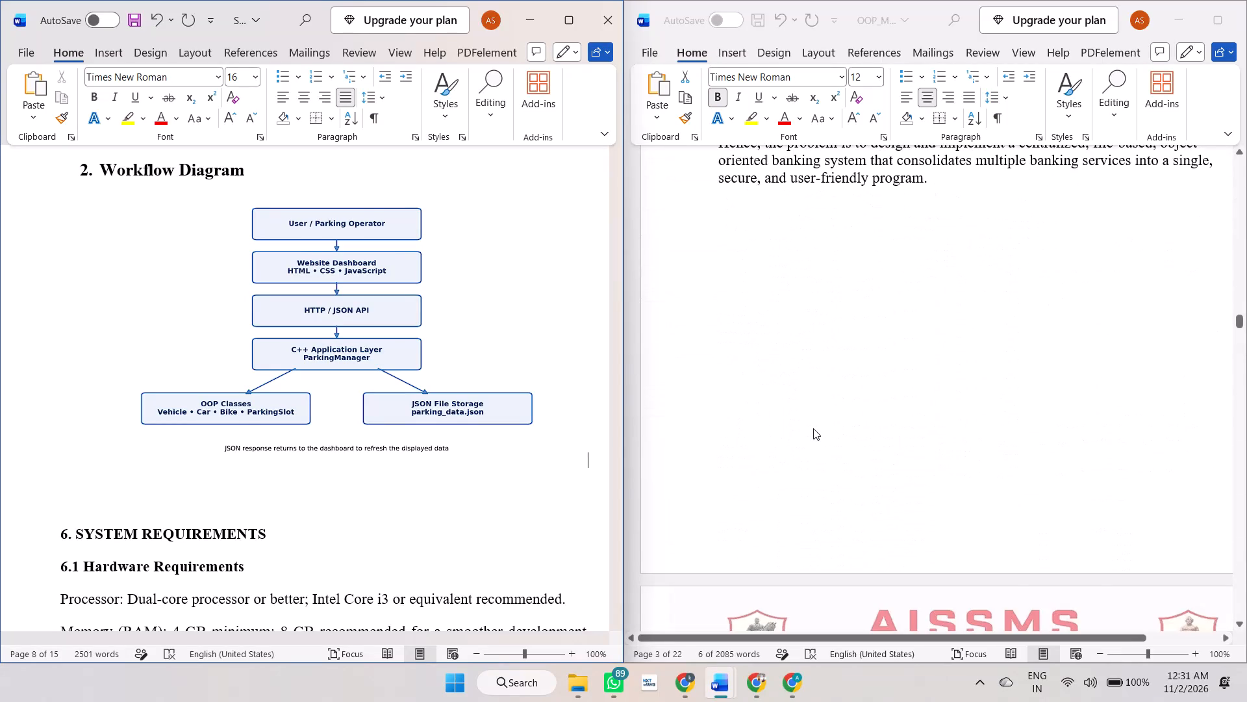
scroll(813, 428, up, 1)
scroll(813, 428, down, 1)
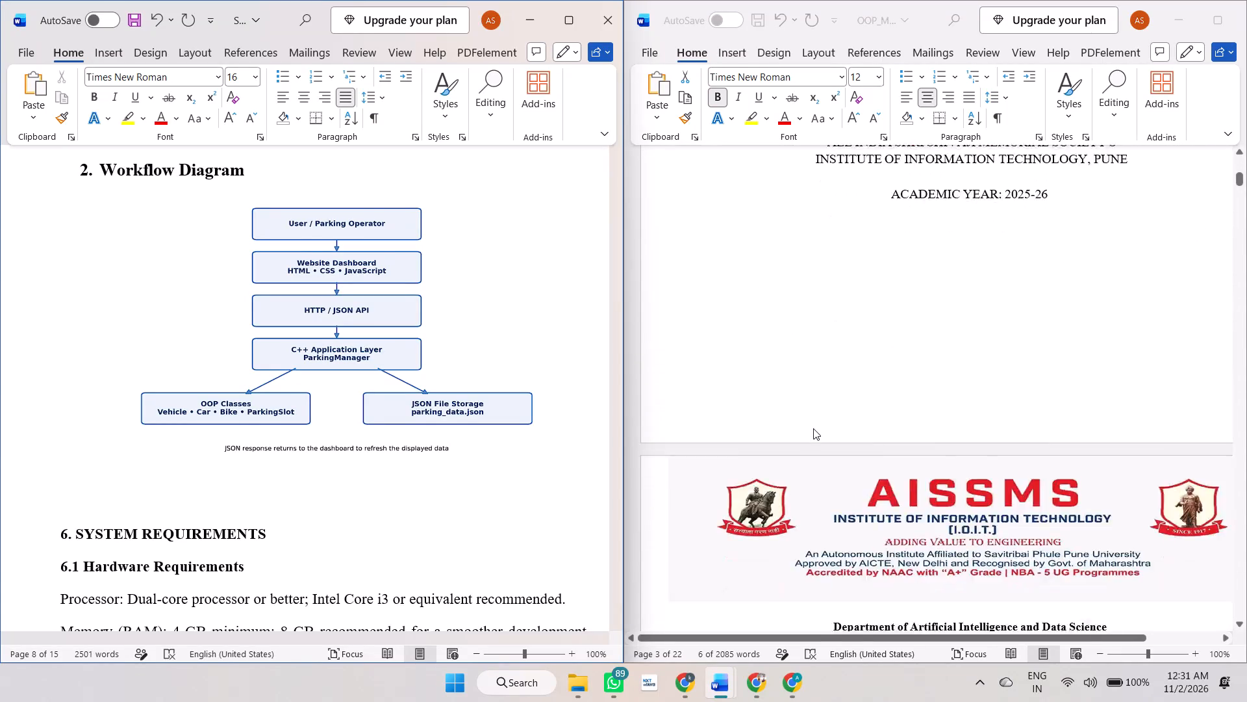
scroll(813, 428, down, 2)
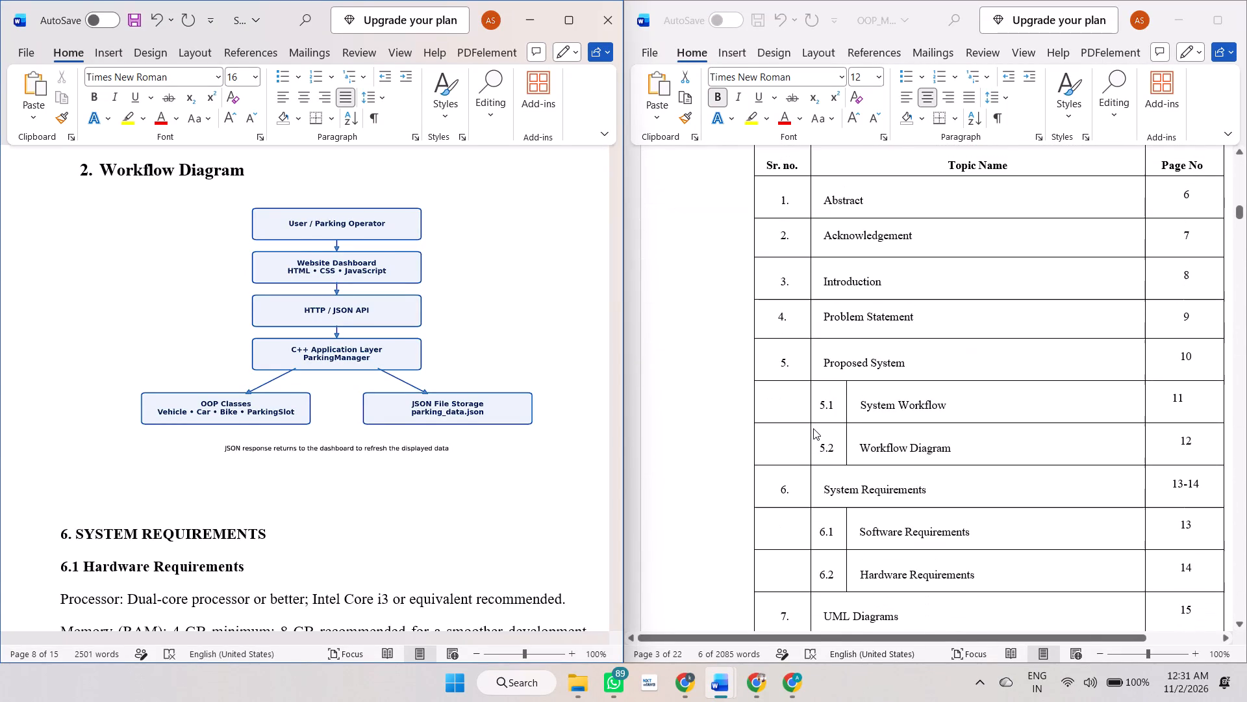
scroll(813, 428, down, 1)
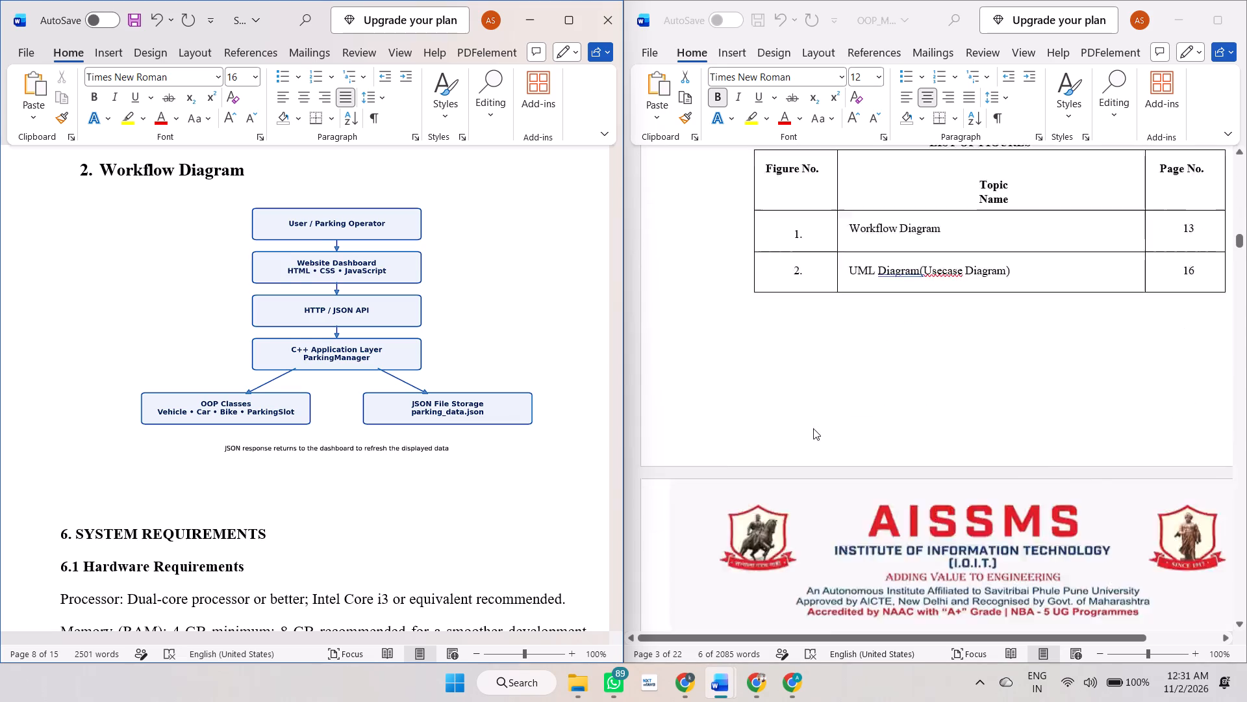
scroll(813, 428, down, 2)
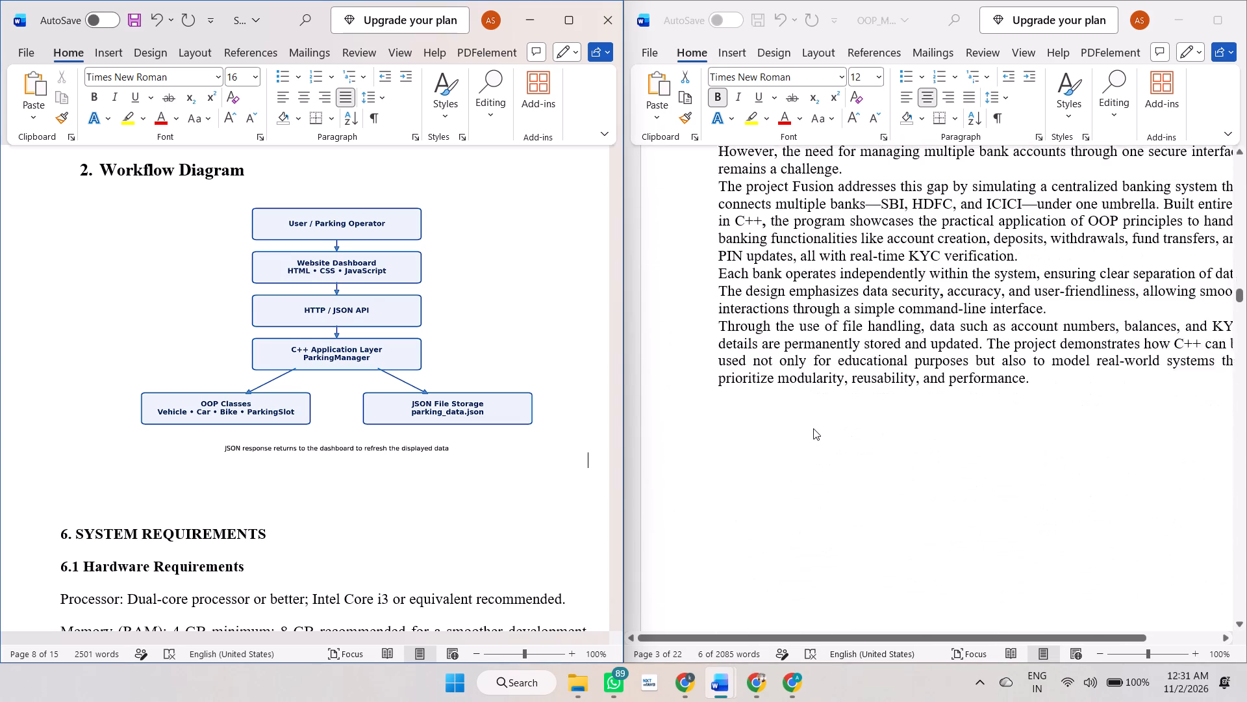
scroll(813, 428, down, 1)
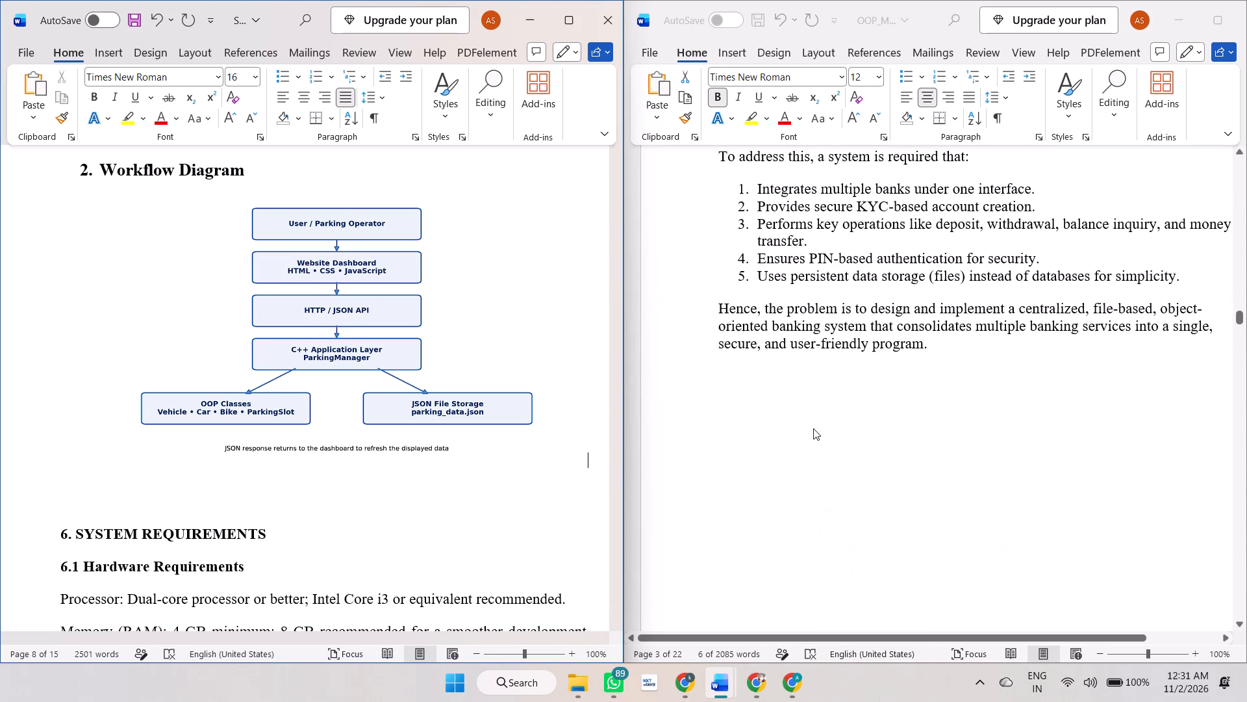
scroll(813, 428, down, 1)
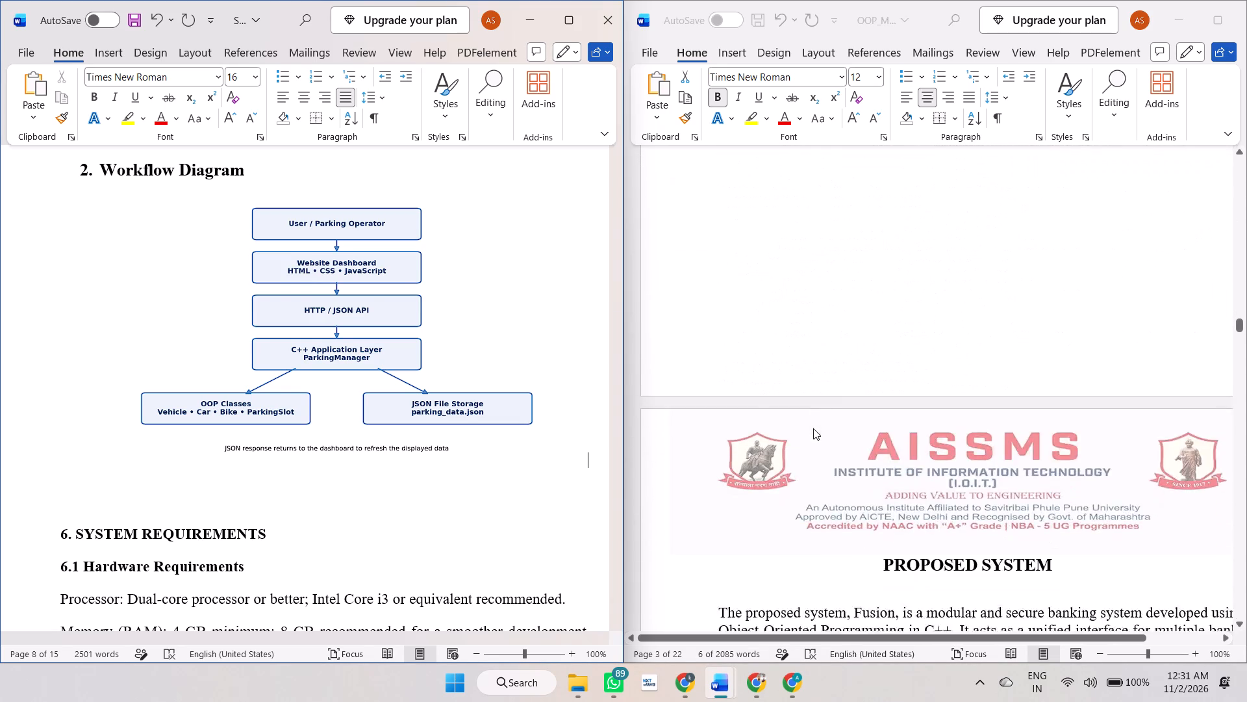
scroll(813, 428, down, 1)
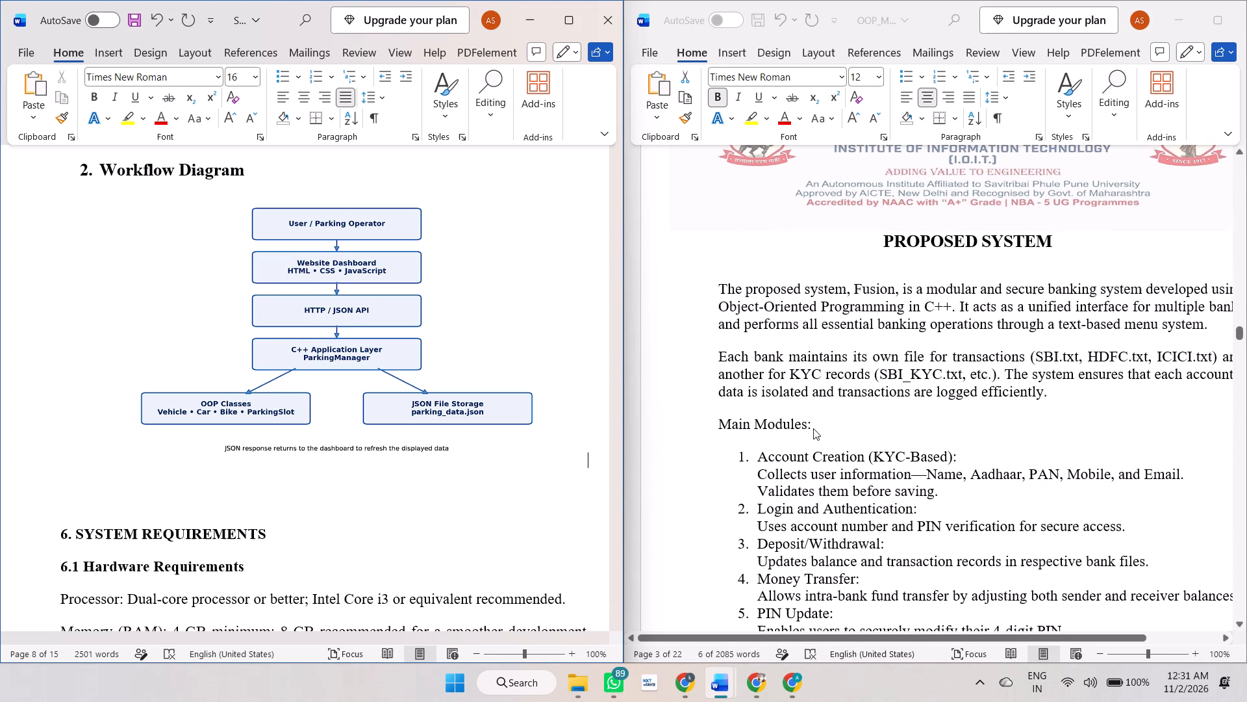
scroll(813, 428, up, 1)
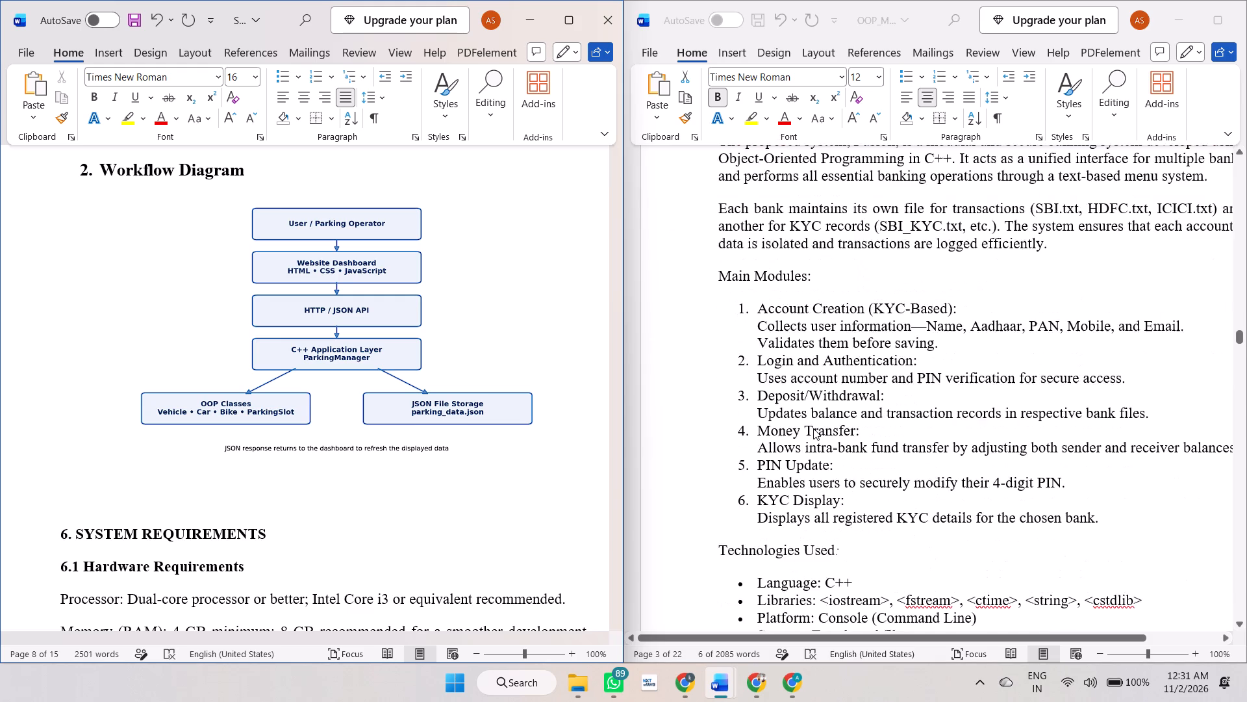
scroll(813, 428, up, 2)
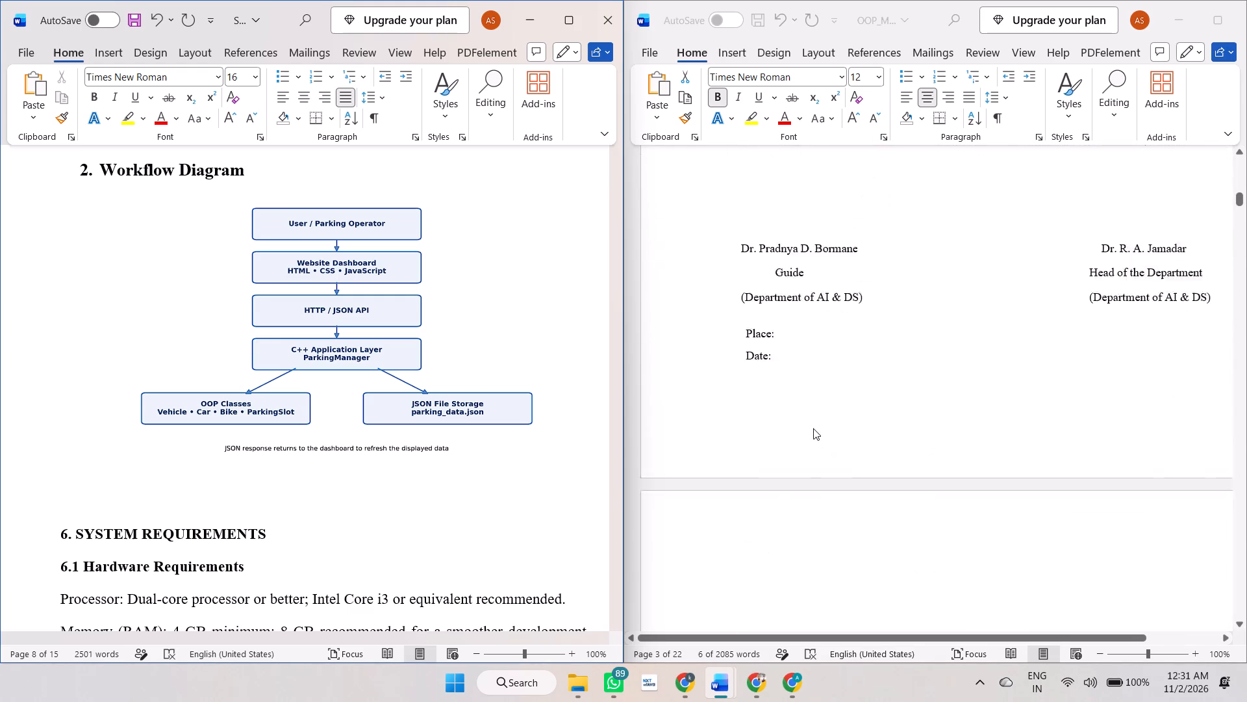
scroll(813, 428, up, 1)
scroll(813, 428, down, 1)
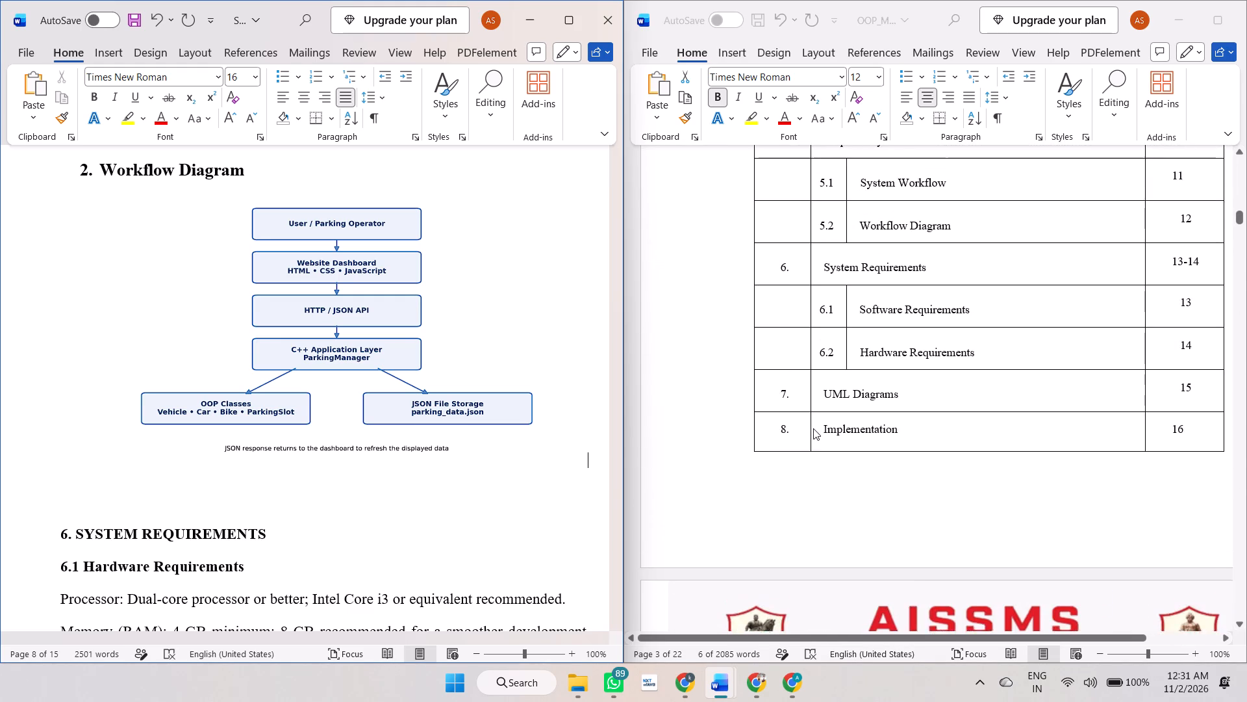
scroll(813, 428, down, 2)
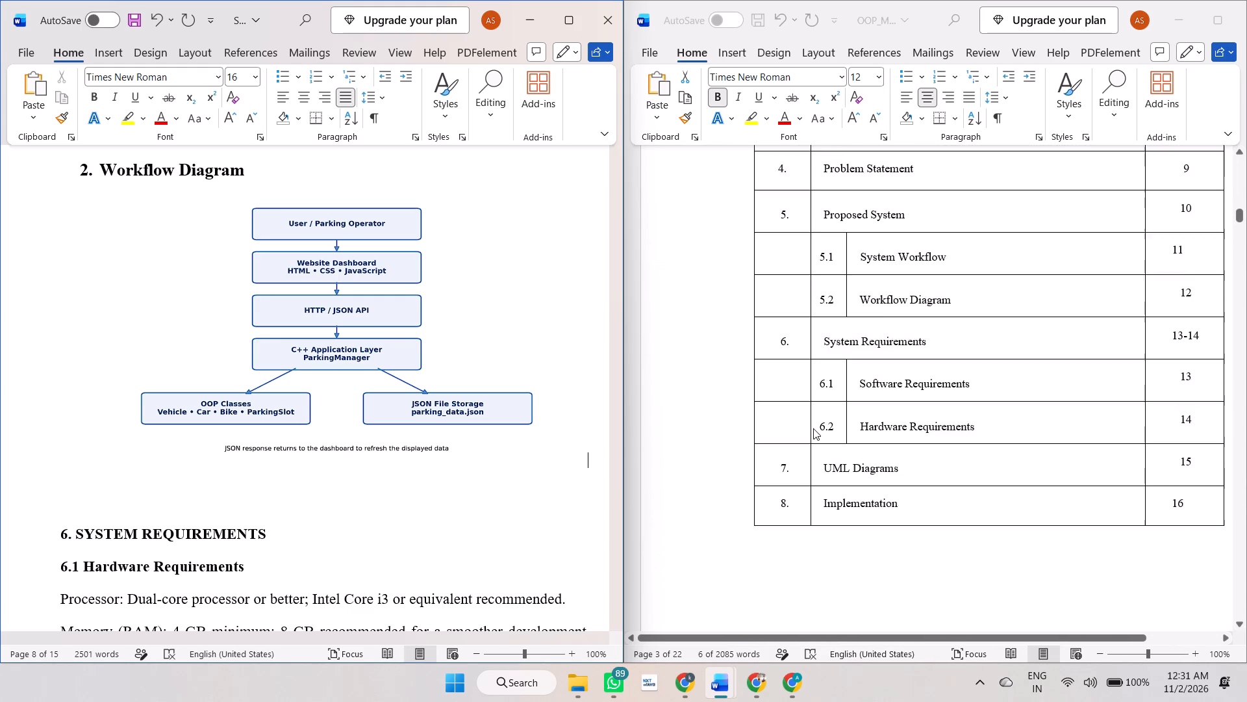
scroll(813, 428, down, 1)
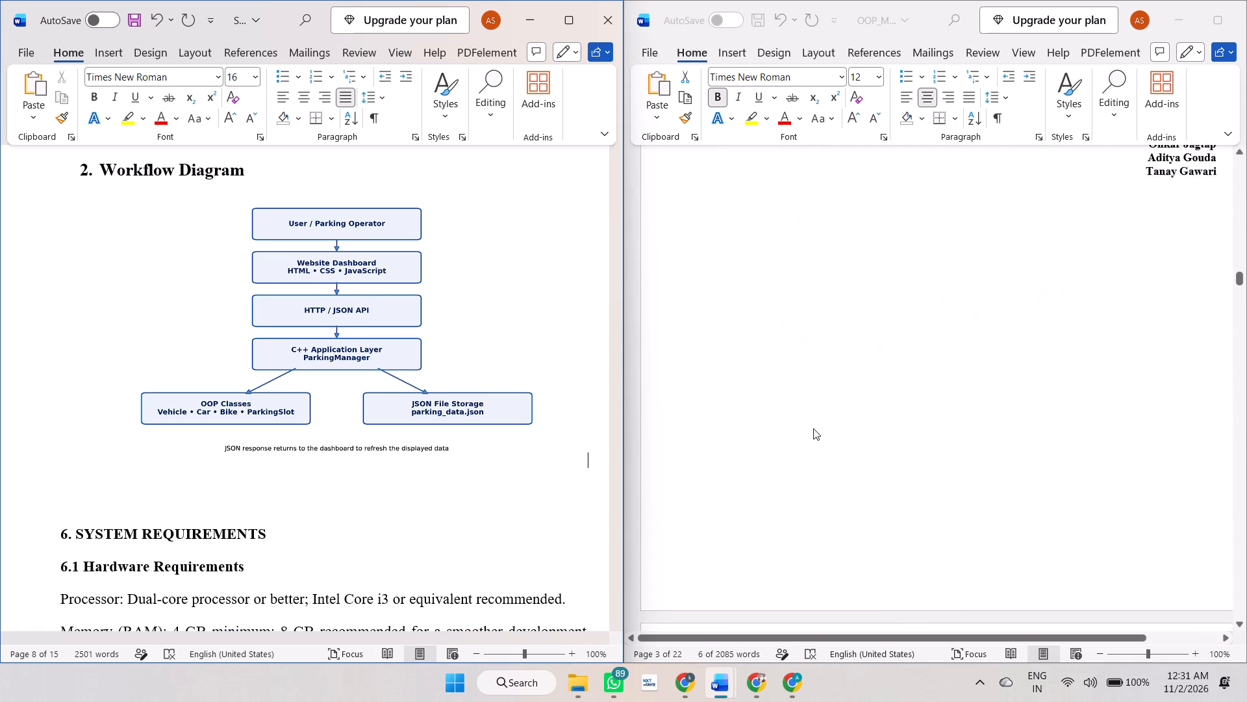
scroll(813, 428, down, 1)
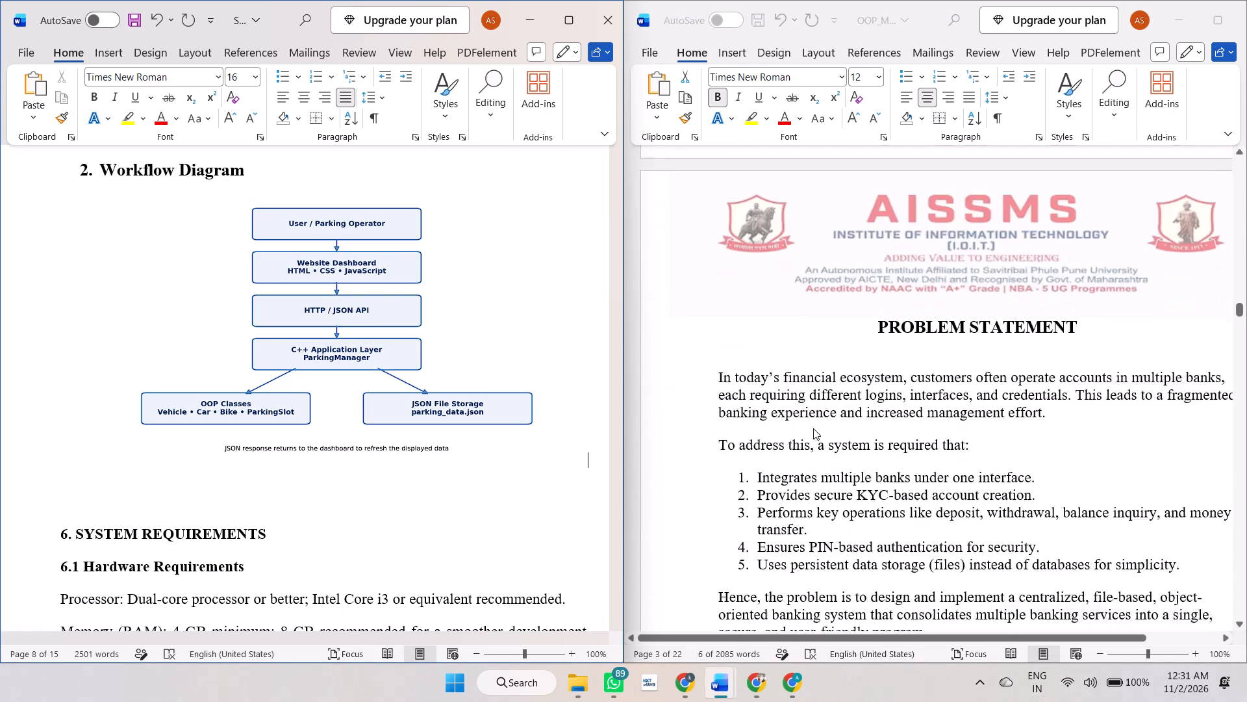
scroll(813, 428, down, 1)
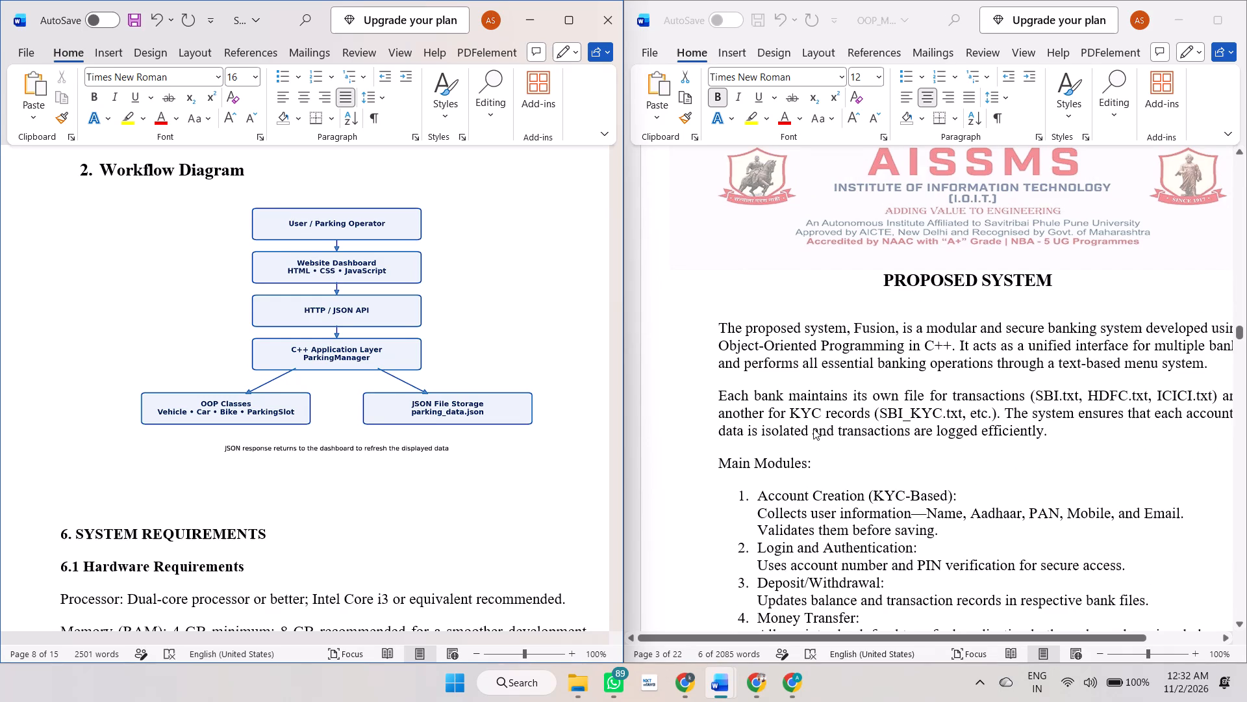
scroll(813, 428, down, 1)
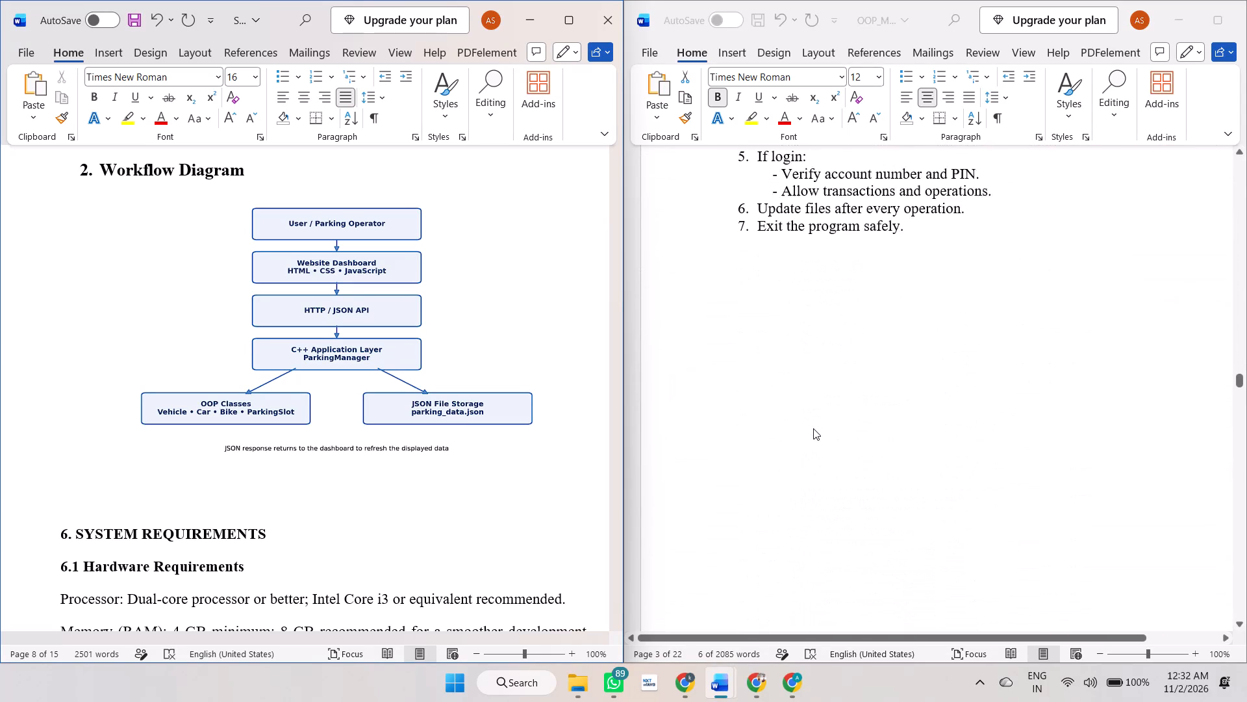
scroll(813, 428, down, 1)
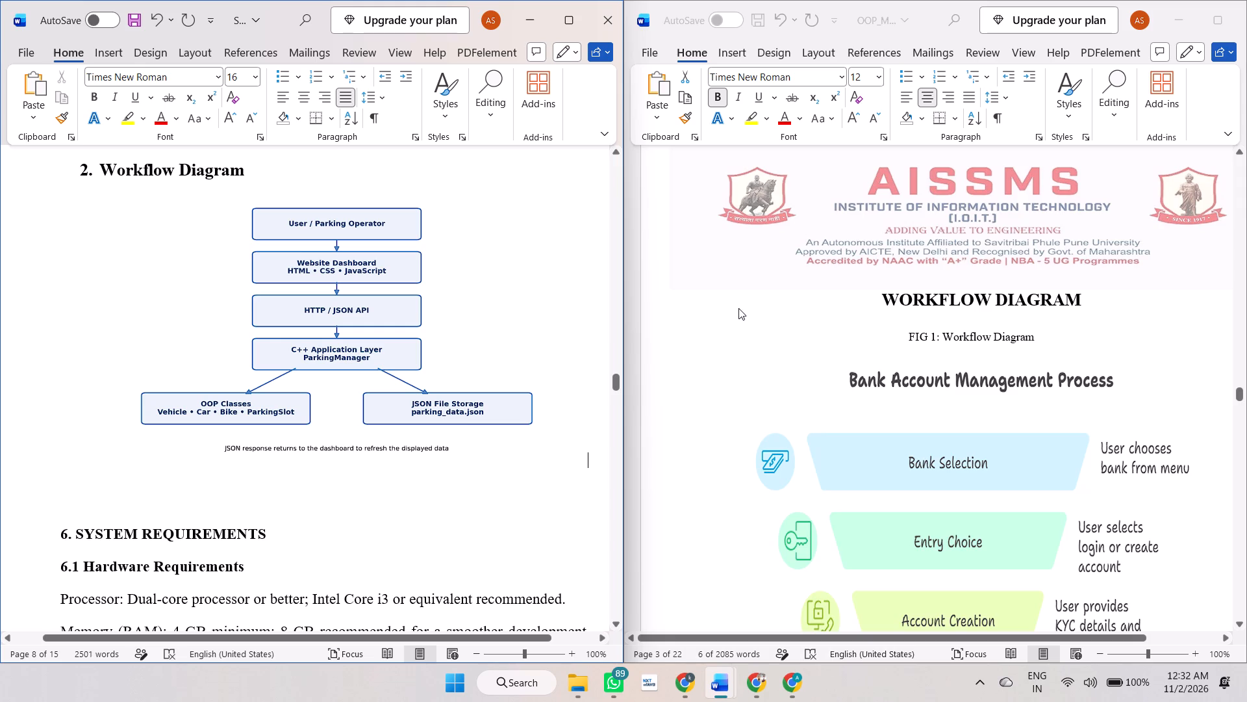
Review the index table and List of Figures in the OOP_Mini_Project reference document for section order and numbering.
scroll(738, 308, up, 10)
scroll(738, 308, down, 2)
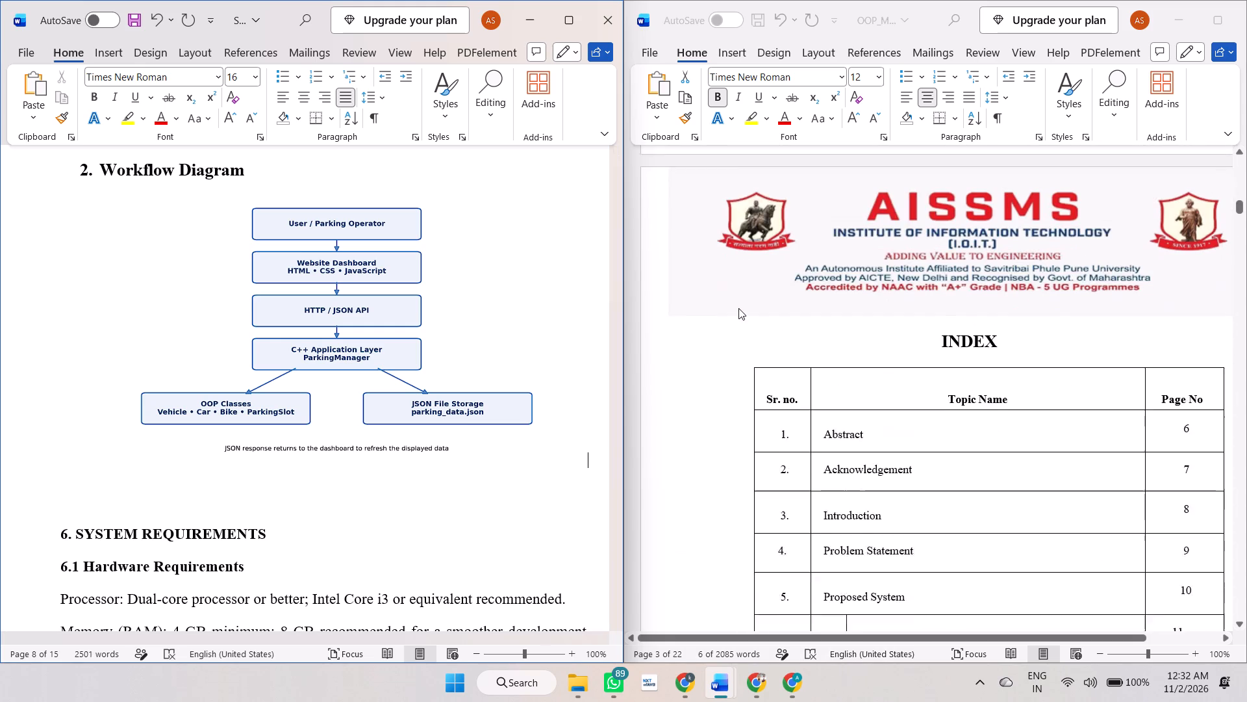
scroll(738, 308, down, 2)
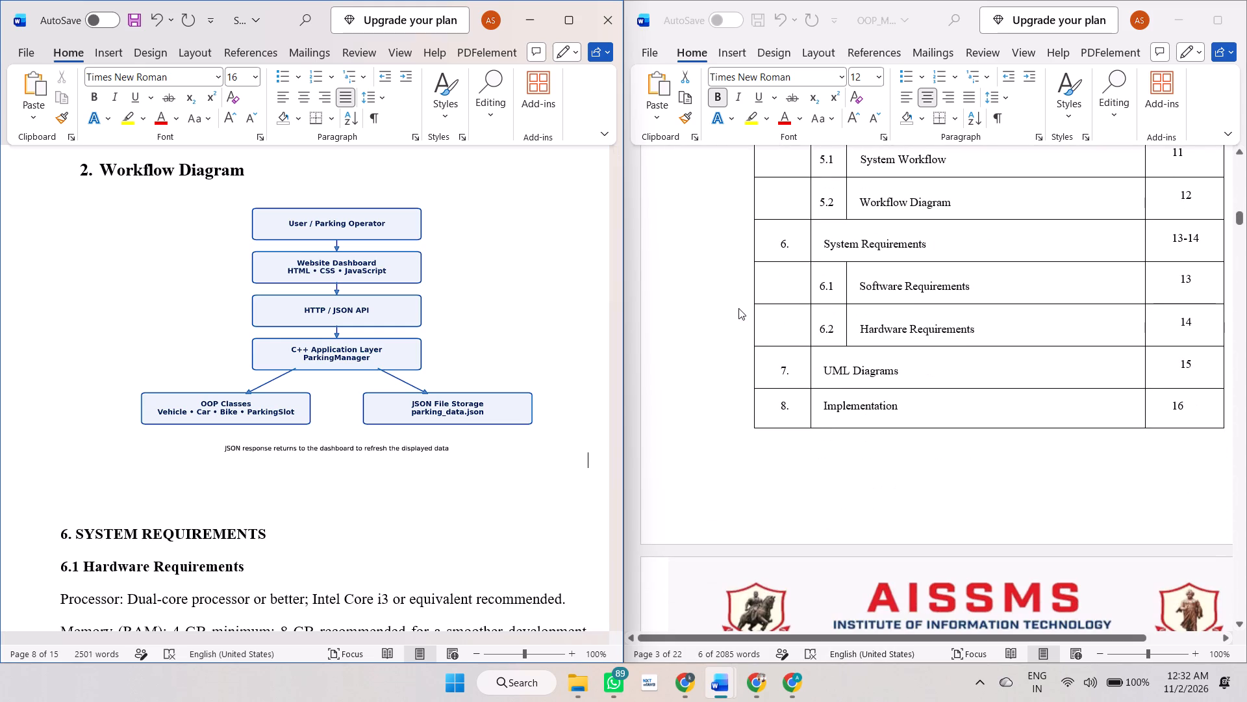
scroll(738, 308, down, 2)
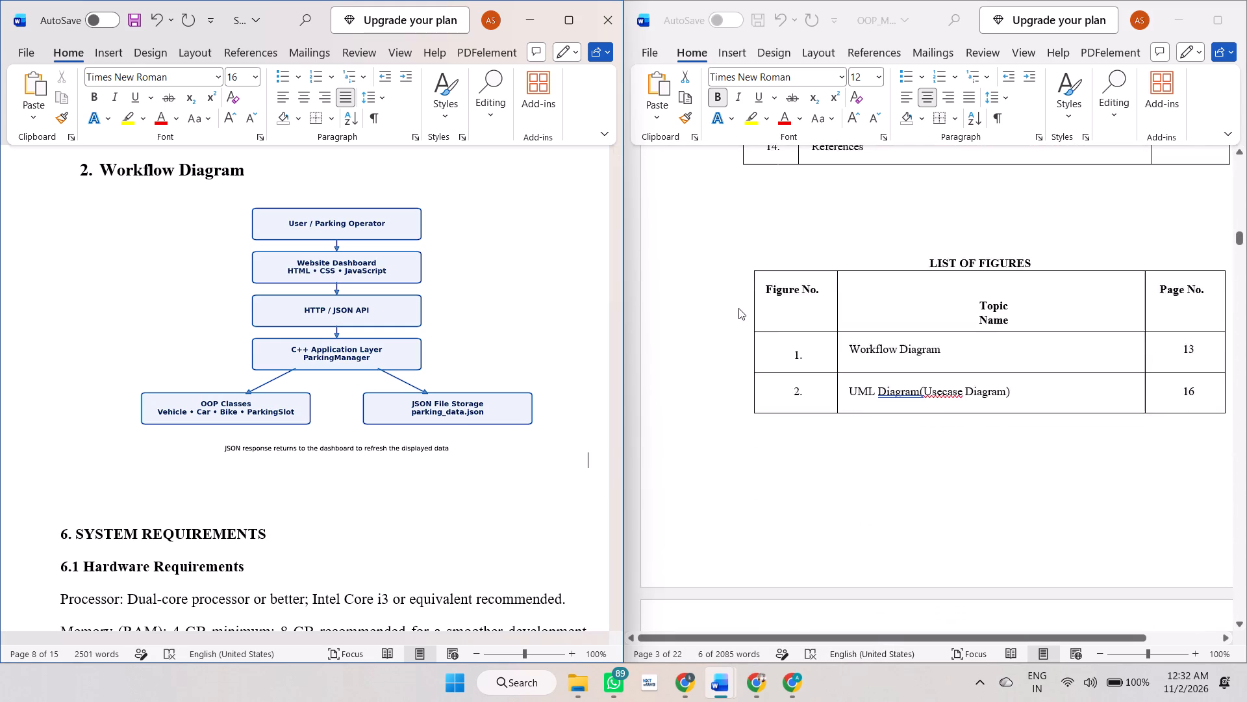
scroll(738, 308, down, 2)
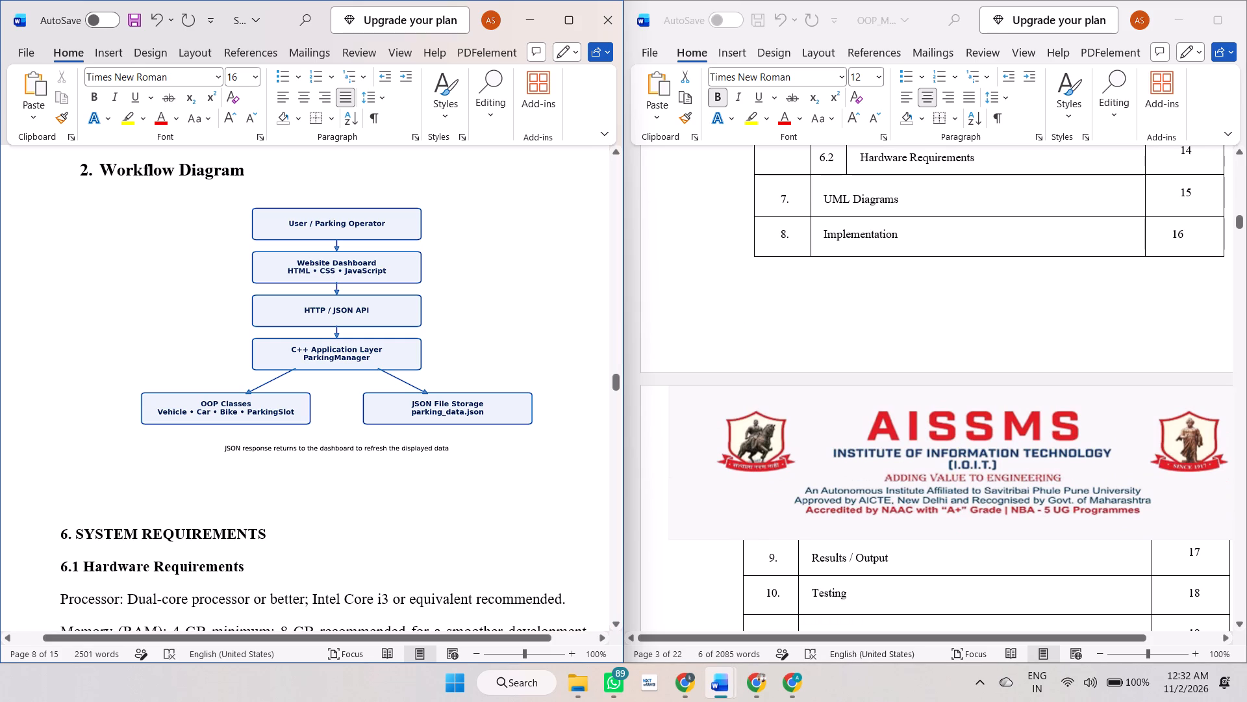
Remove the number 6. from the SYSTEM REQUIREMENTS heading, set the heading to 16 pt and centre it.
drag(74, 534, 60, 534)
key(BackSpace)
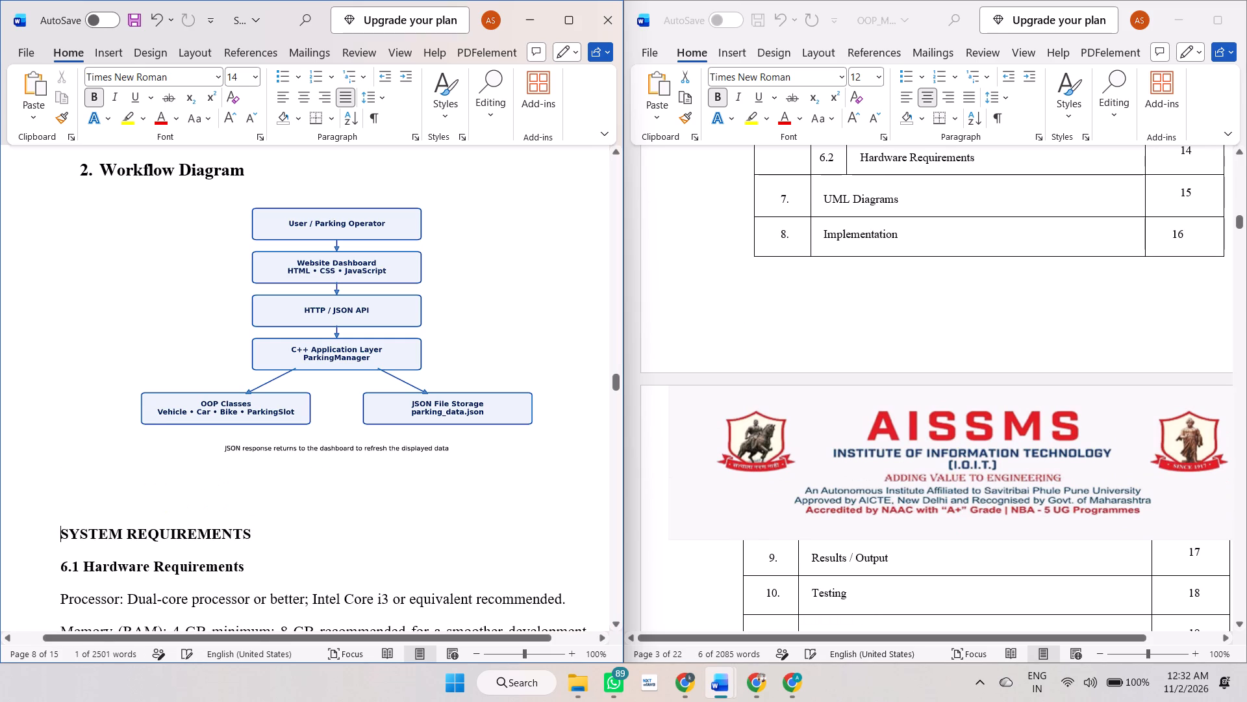
drag(61, 538, 248, 536)
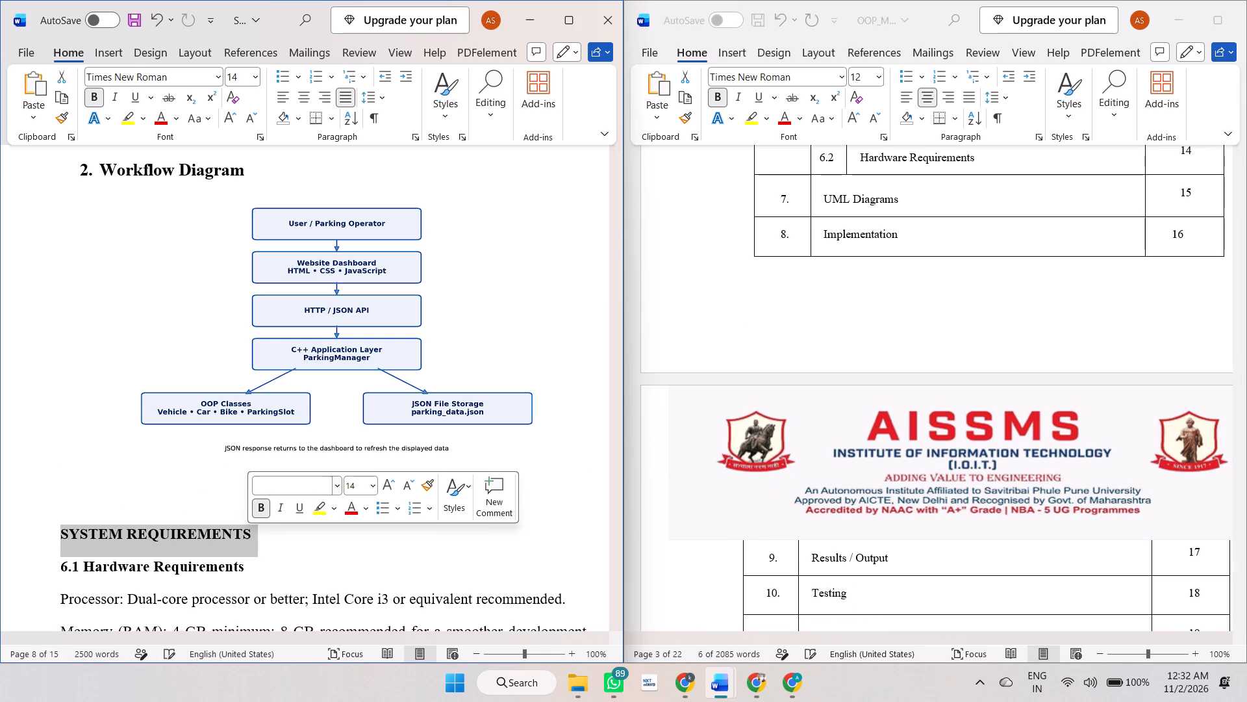
click(385, 487)
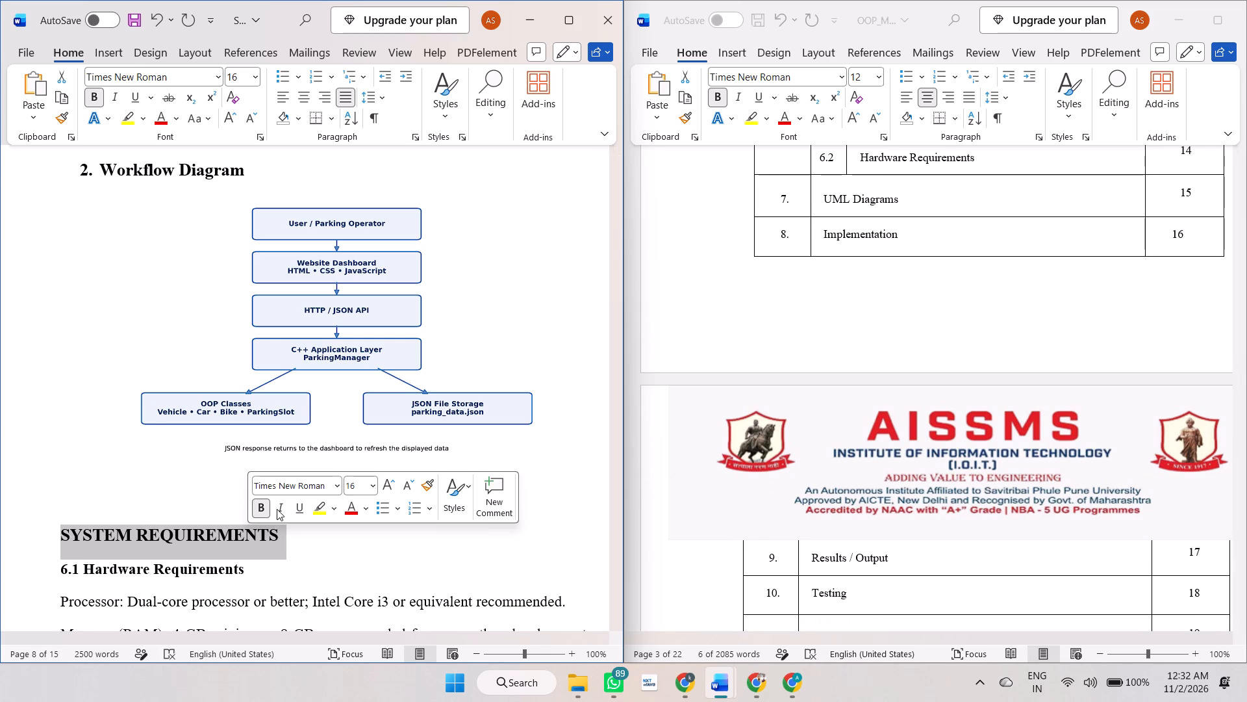
scroll(292, 305, down, 1)
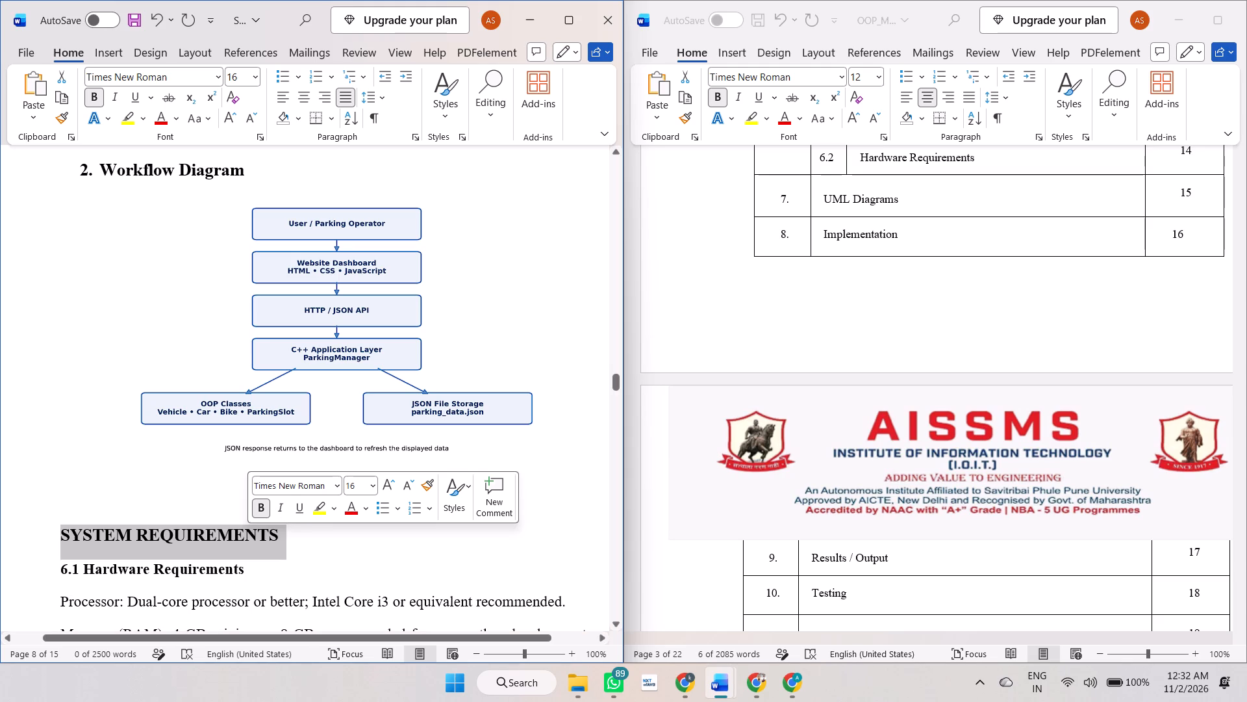
click(301, 101)
Insert thirteen blank lines between the workflow diagram and the SYSTEM REQUIREMENTS heading to push the heading onto the next page.
click(216, 520)
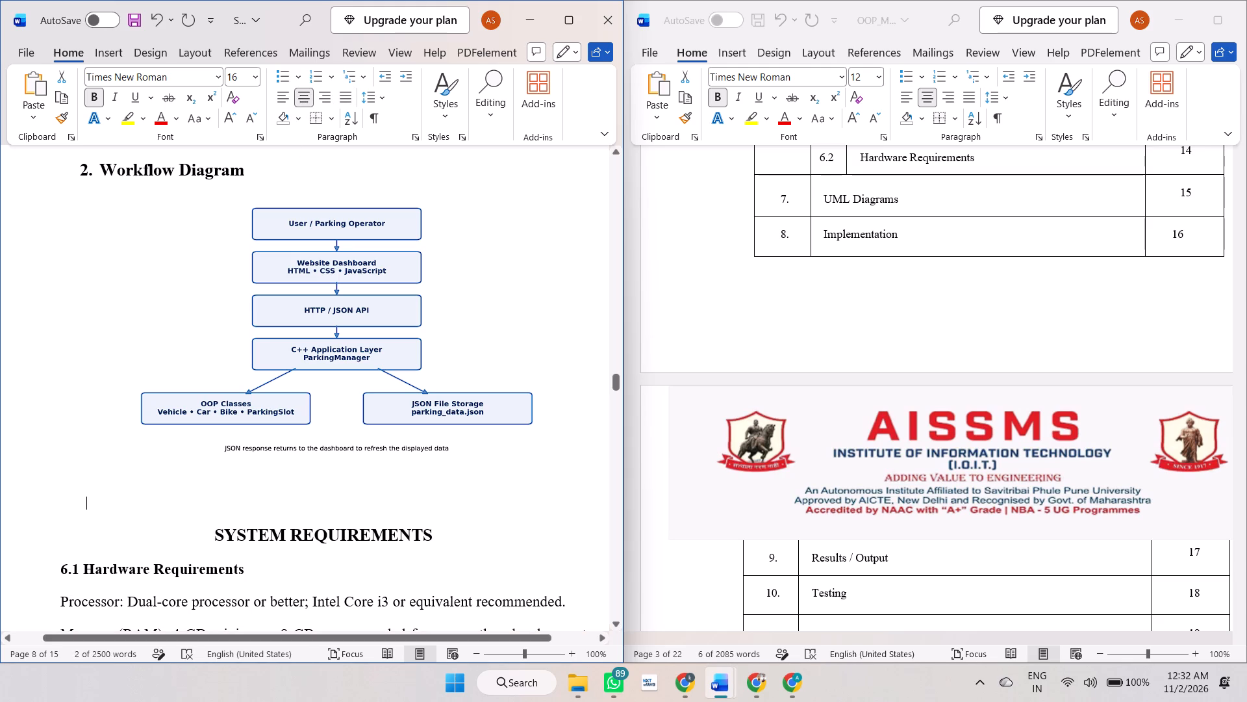
key(Return)
key(Return)
key(Return)
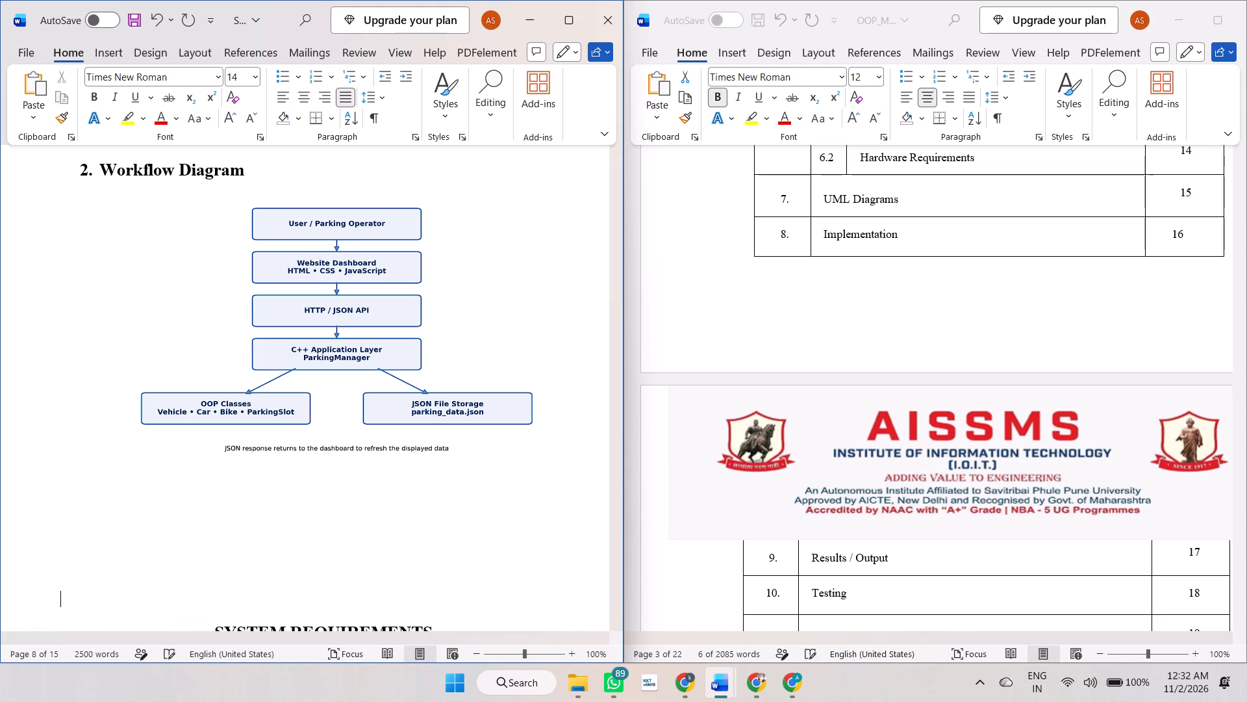
scroll(216, 512, right, 1)
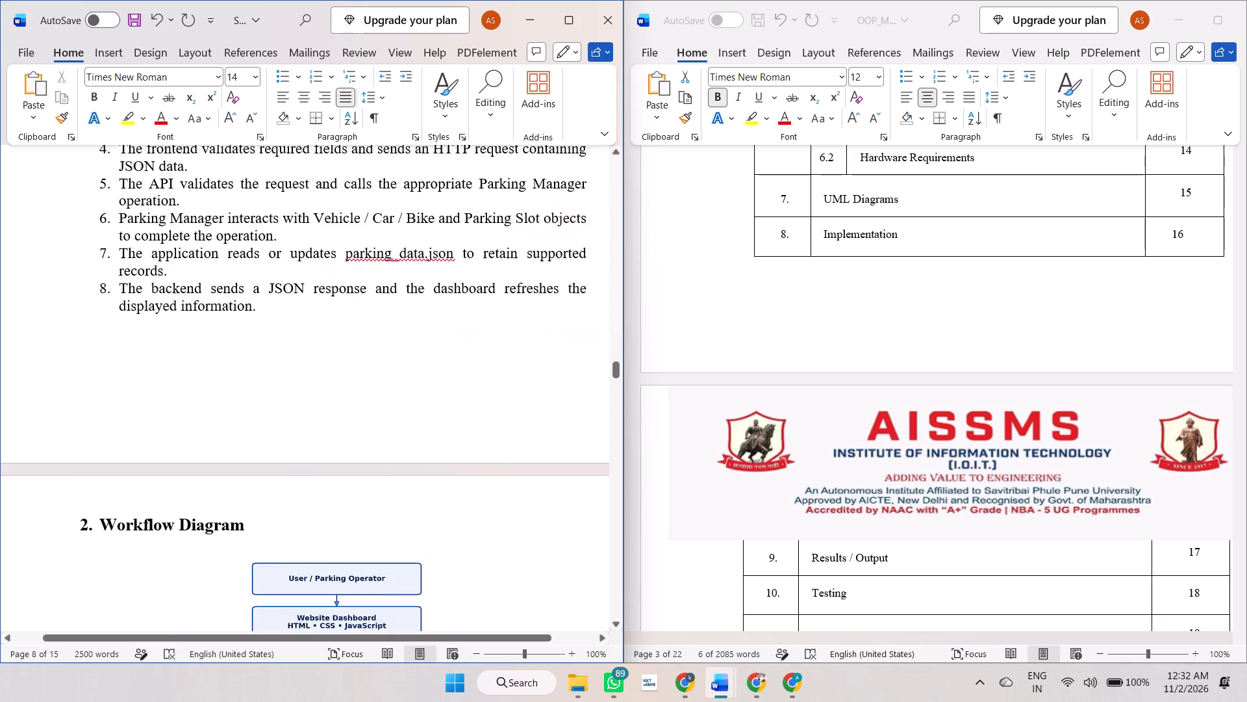
scroll(216, 512, right, 1)
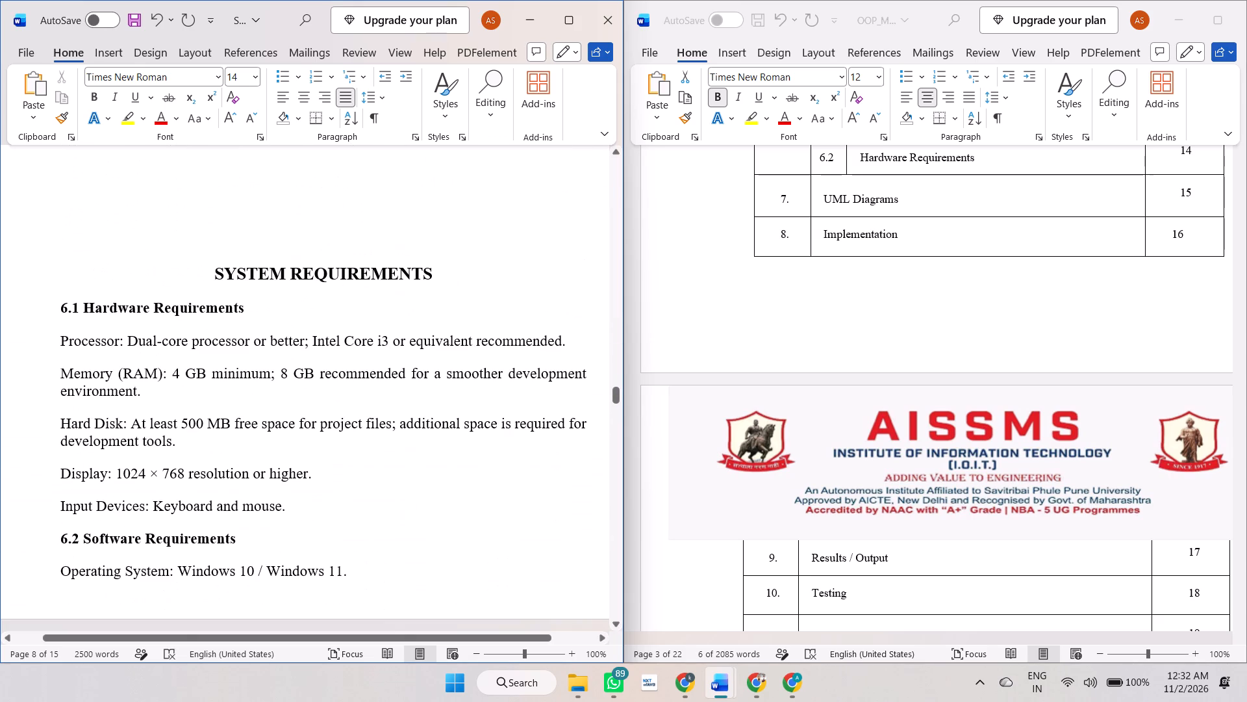
scroll(216, 512, right, 1)
key(Return)
key(Return)
key(Return)
key(Return)
key(Return)
key(Return)
key(Return)
key(Return)
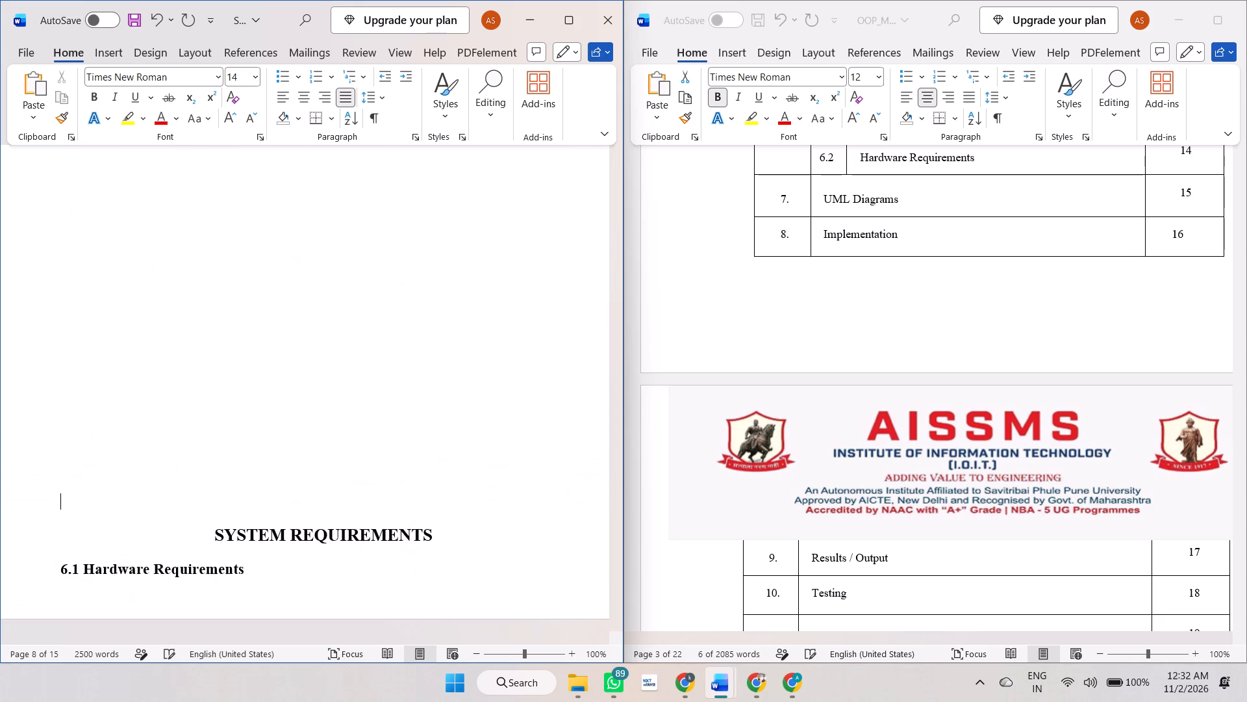
key(Return)
key(Return)
scroll(216, 512, up, 1)
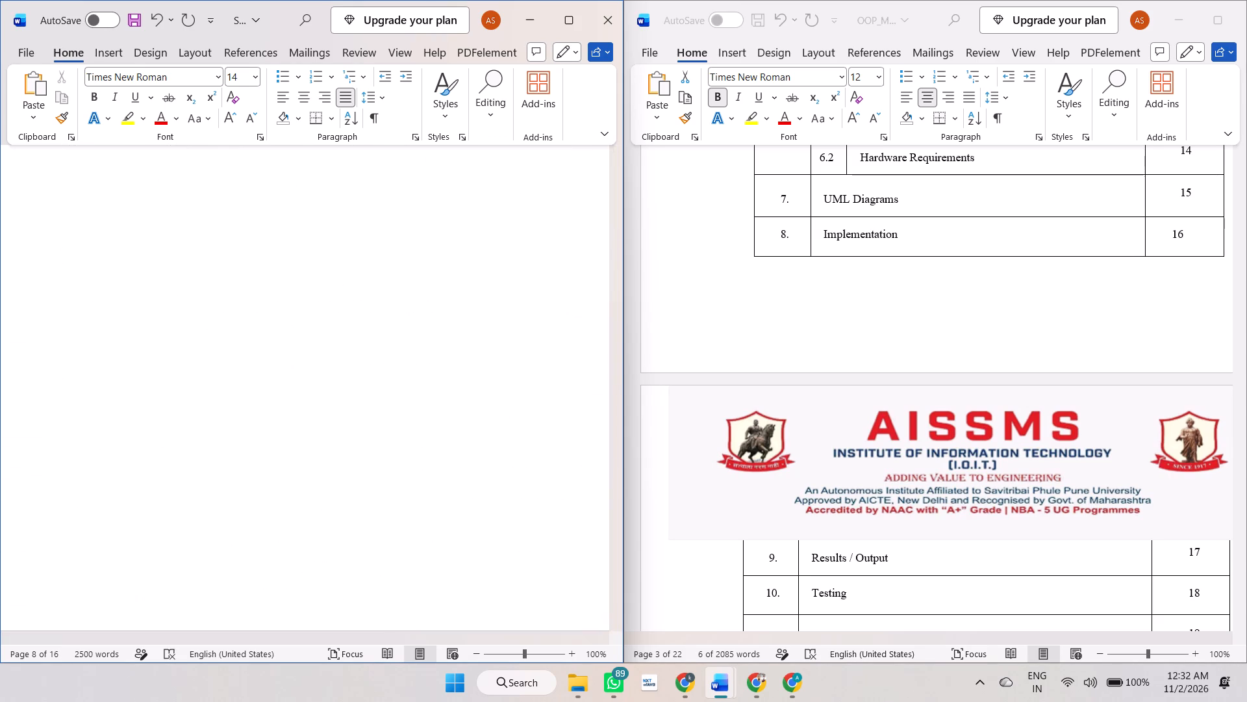
scroll(216, 512, up, 1)
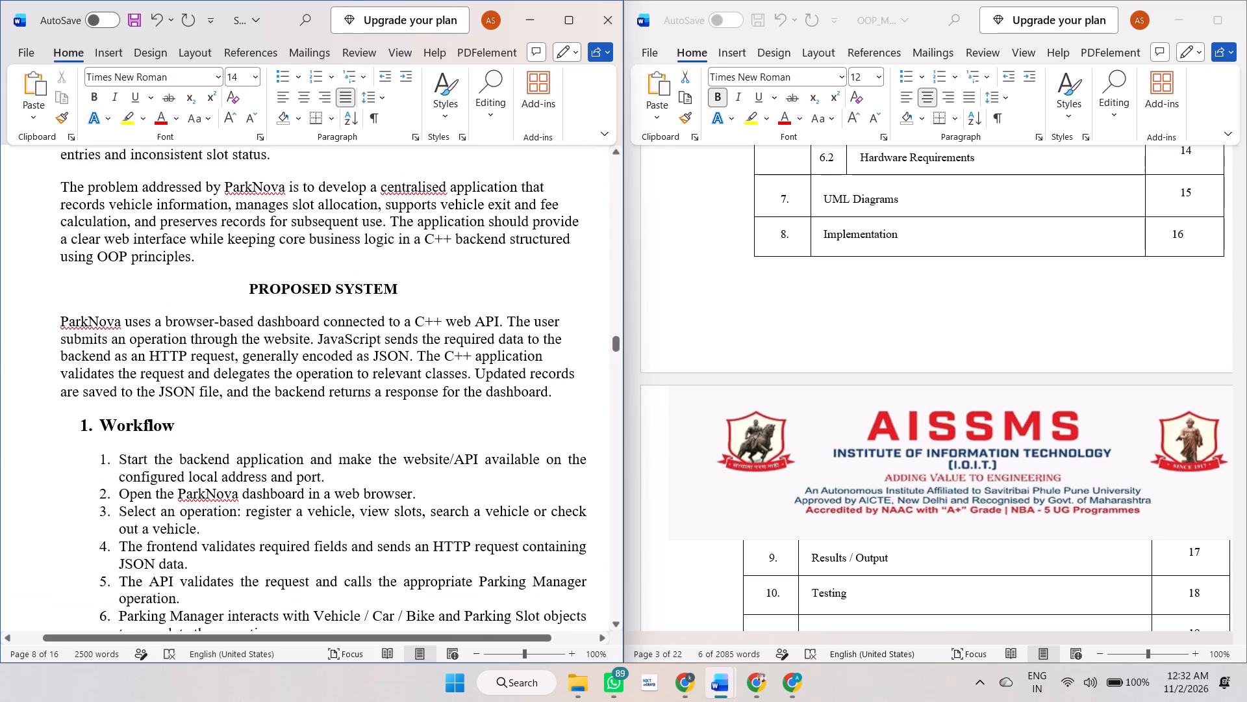
scroll(216, 512, up, 1)
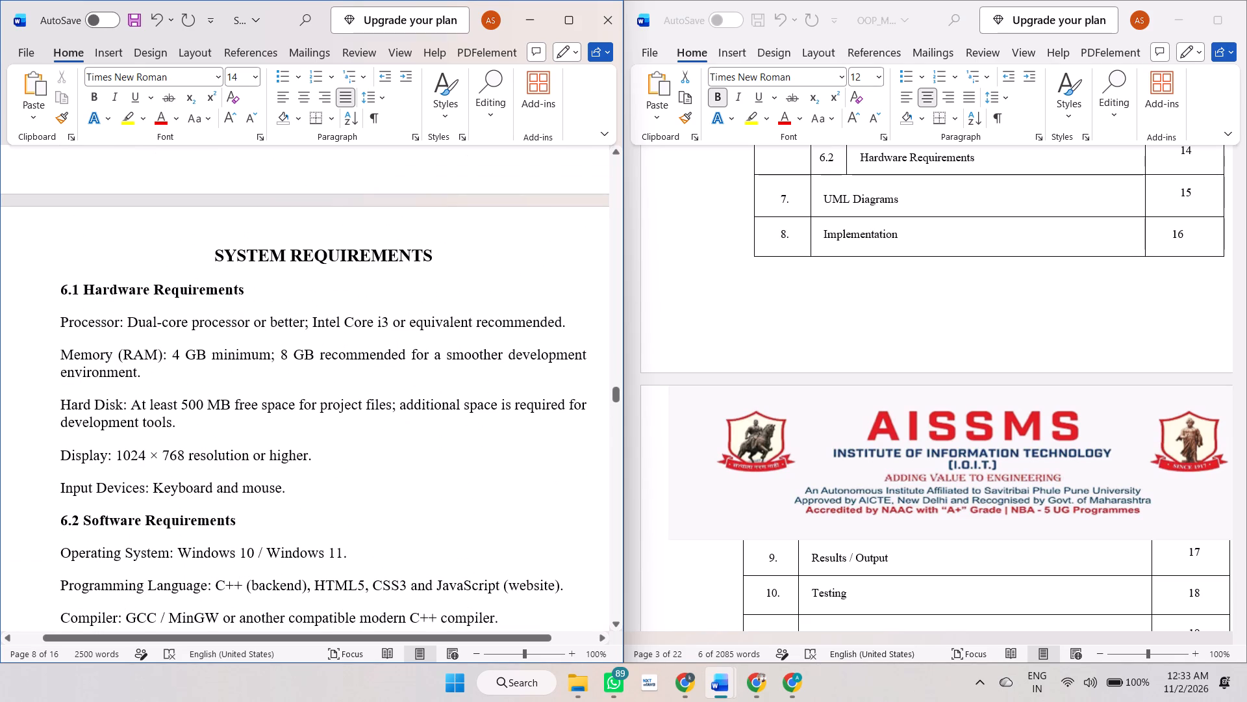
scroll(688, 361, down, 1)
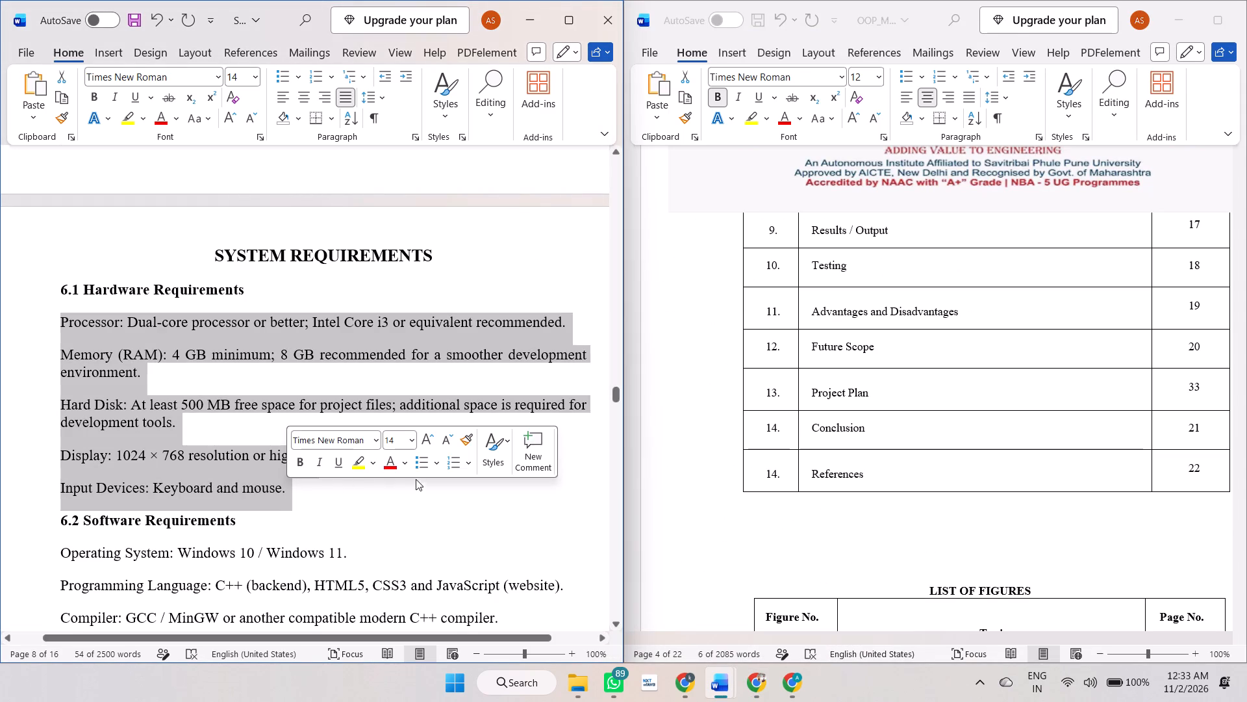
click(436, 464)
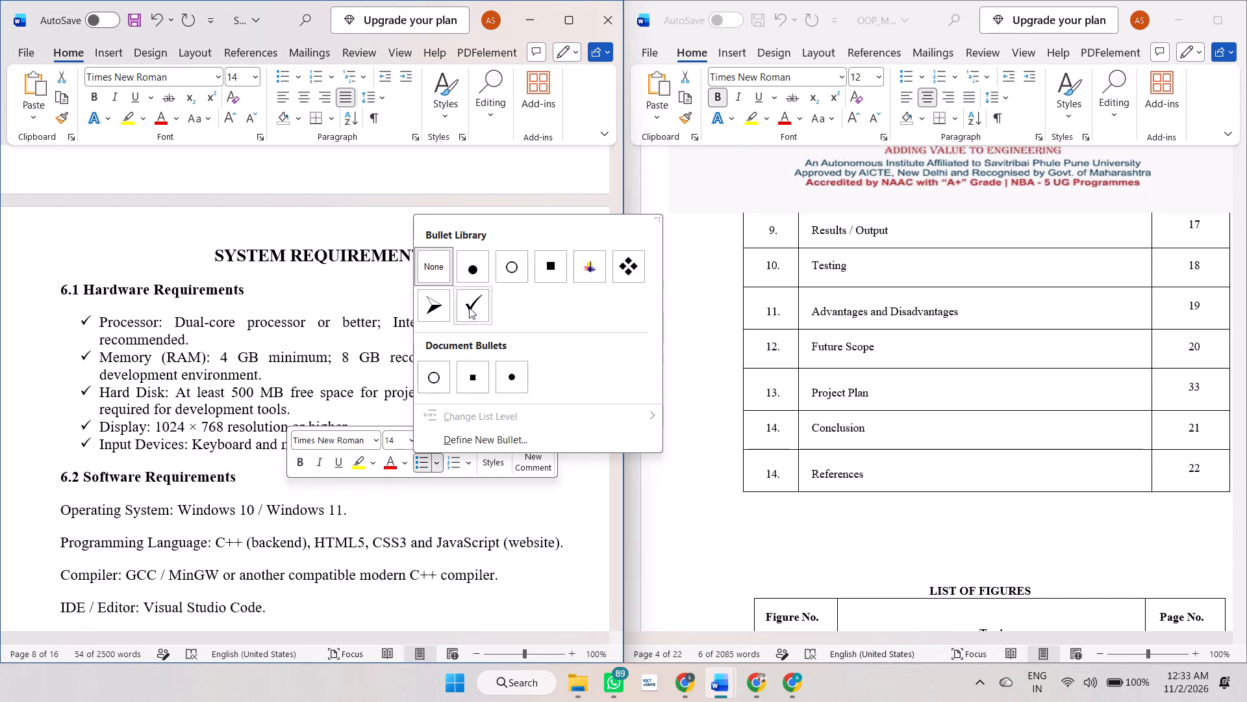
click(474, 268)
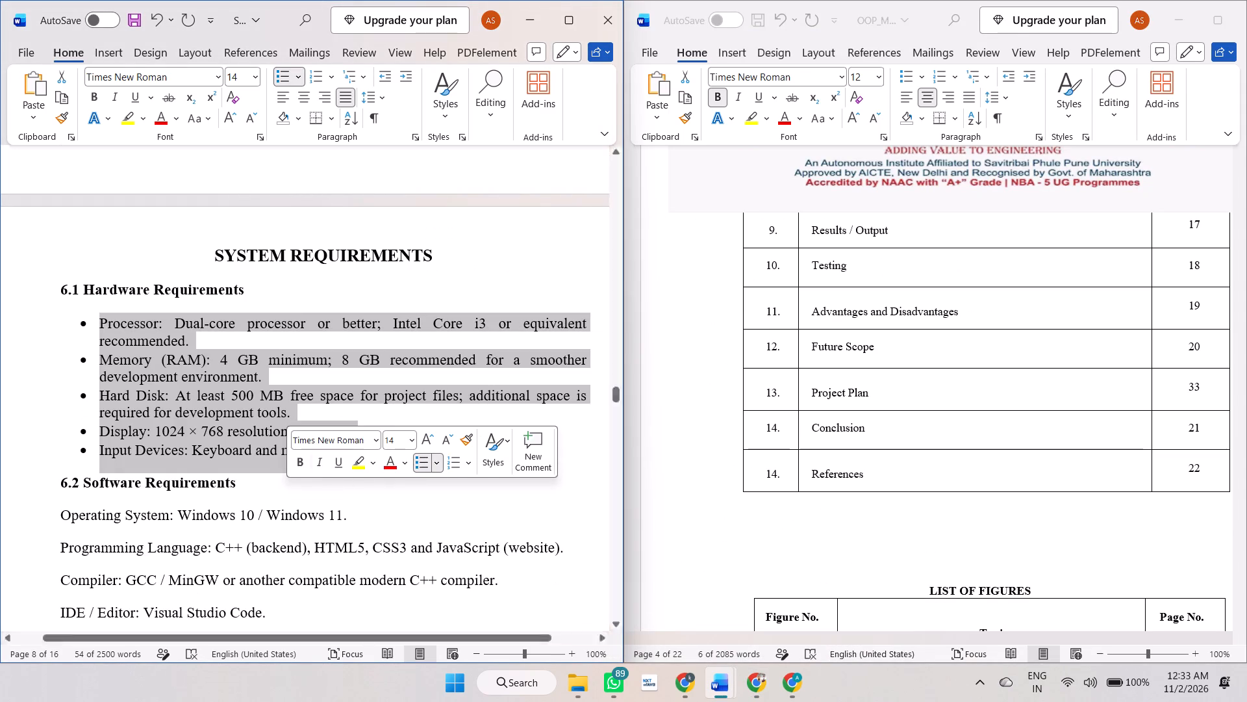
click(307, 504)
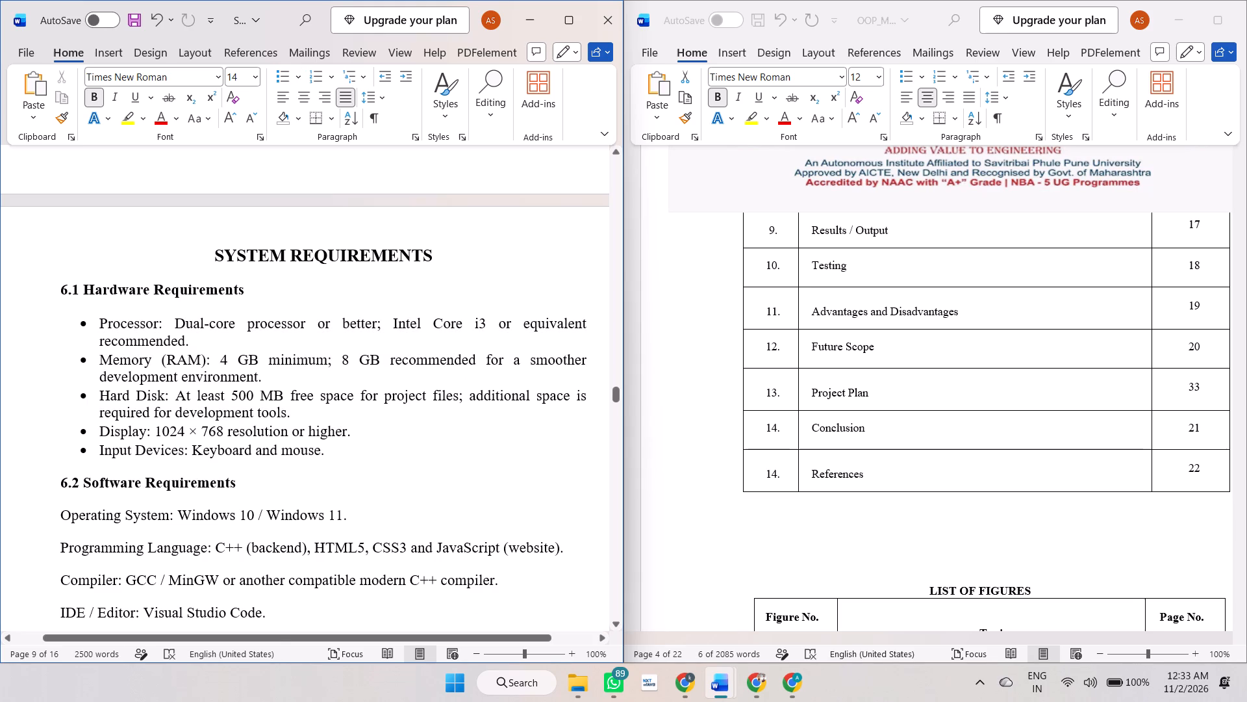
Turn the software requirement lines, from Operating System to Libraries, into a round-bulleted list.
scroll(65, 513, down, 1)
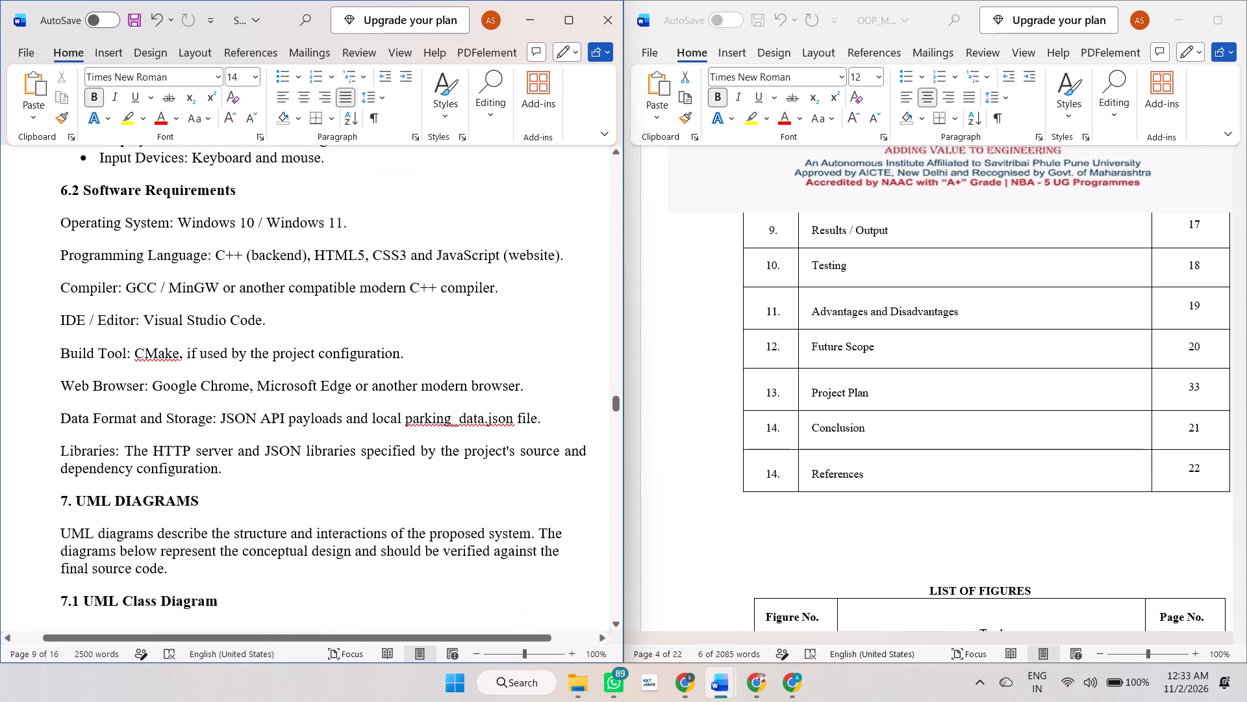
drag(62, 218, 263, 467)
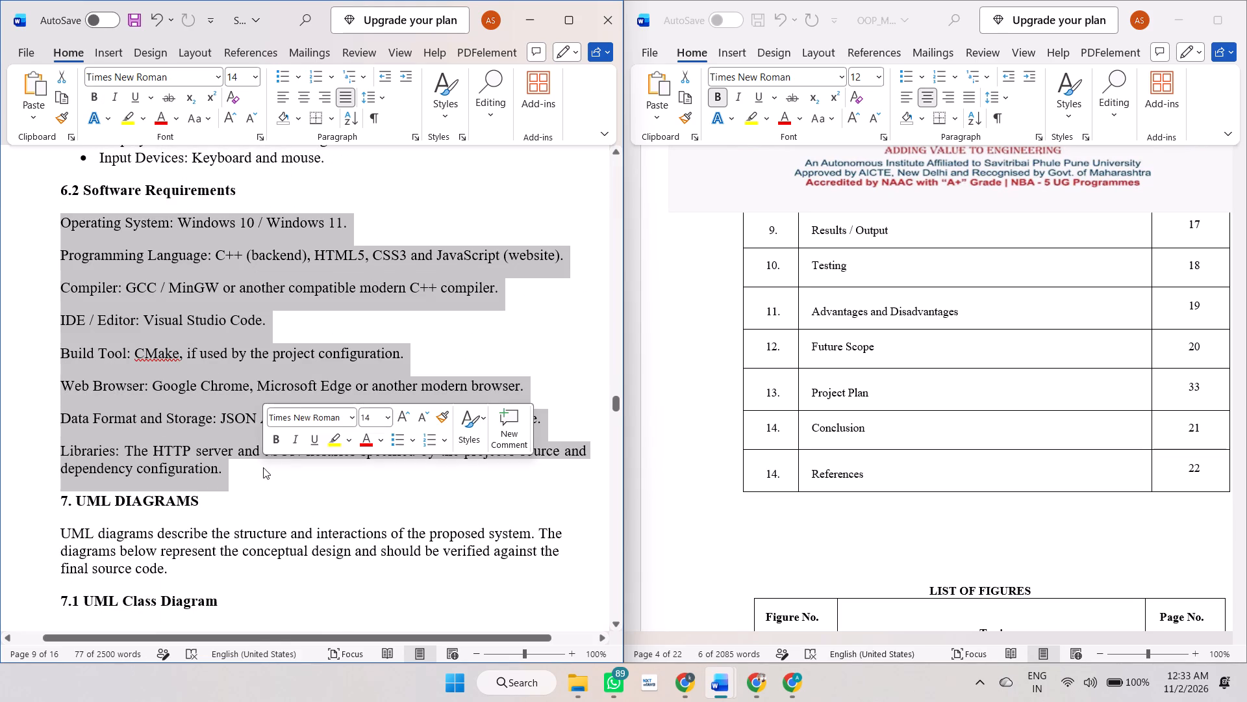
click(410, 446)
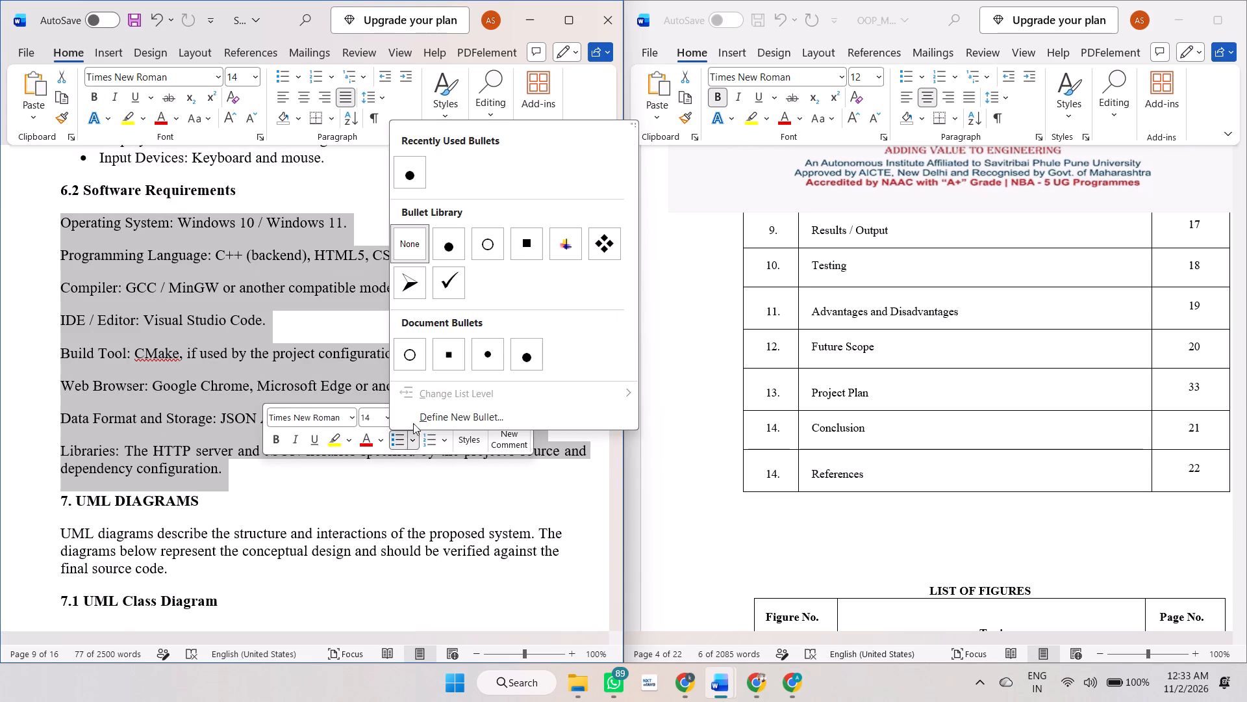
click(450, 250)
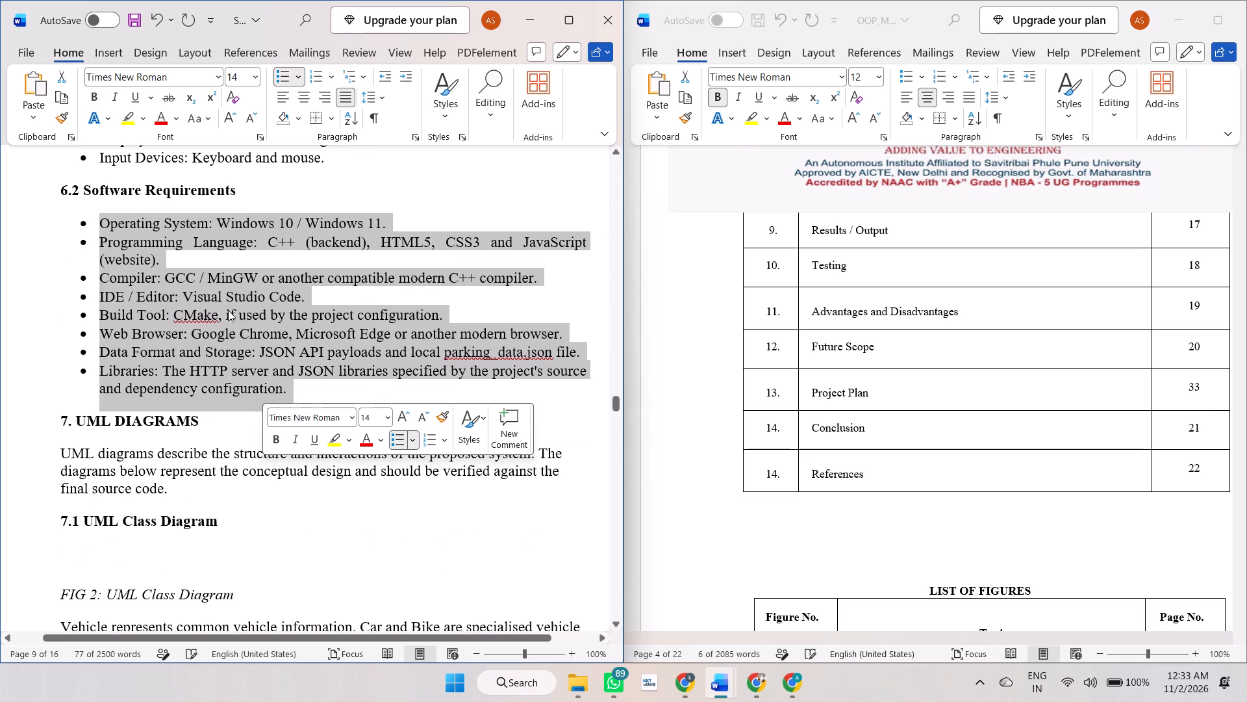
click(55, 315)
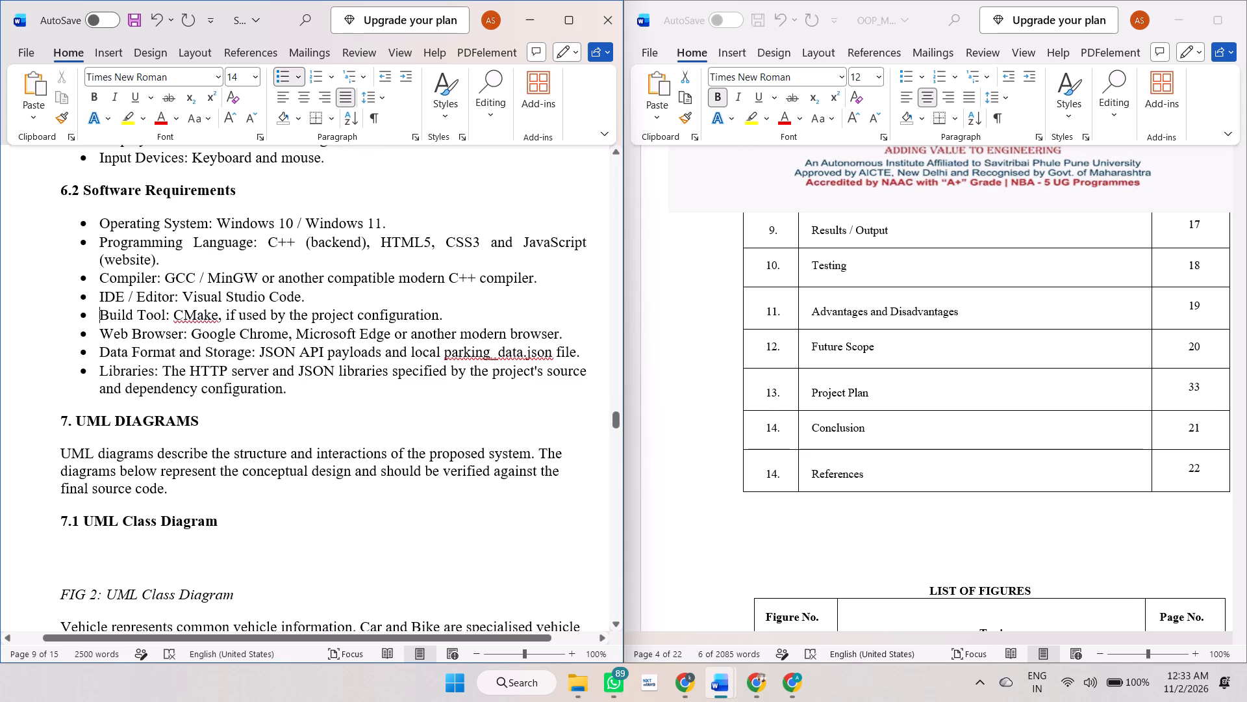
Renumber the Software Requirements heading as 2. and add a space in front of it.
click(72, 188)
key(BackSpace)
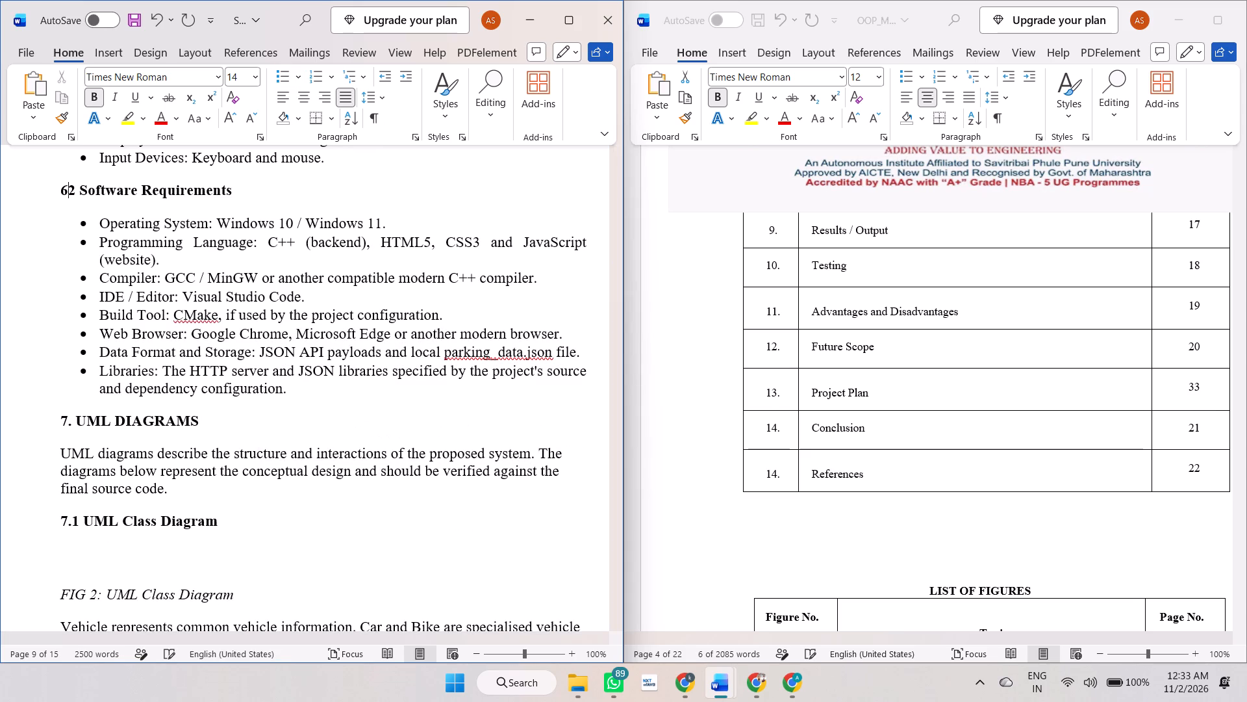
key(BackSpace)
click(70, 191)
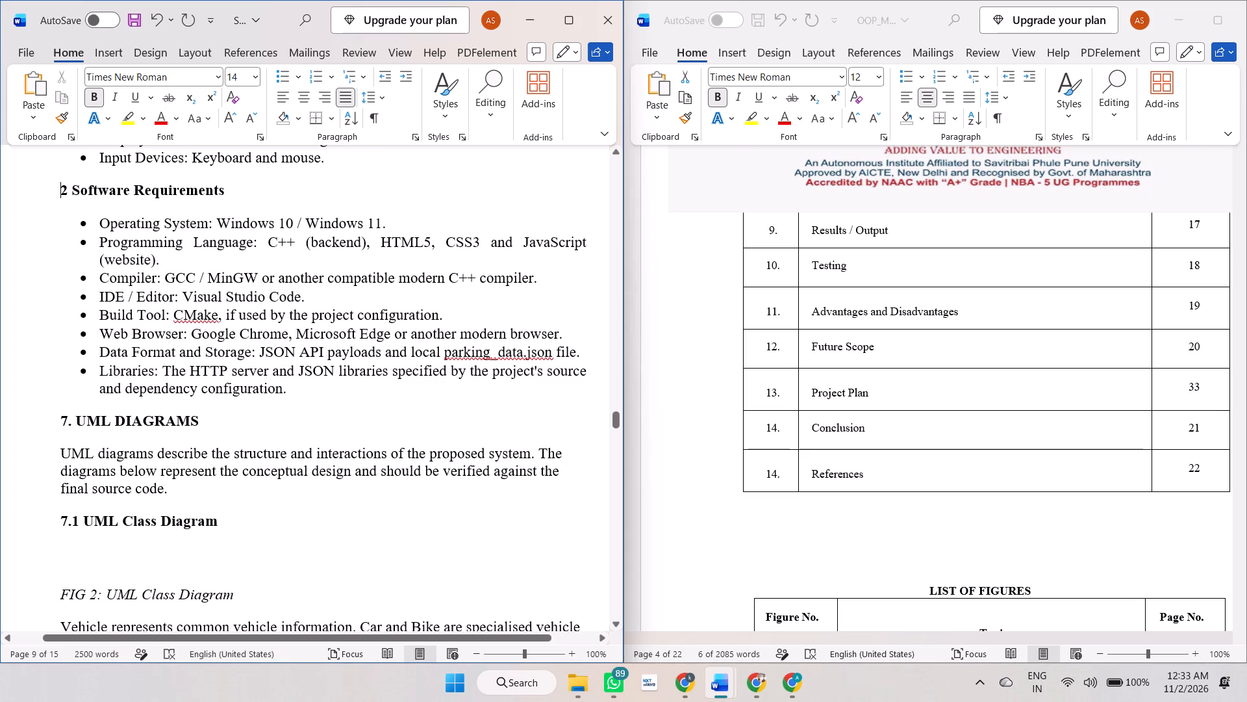
key(Left)
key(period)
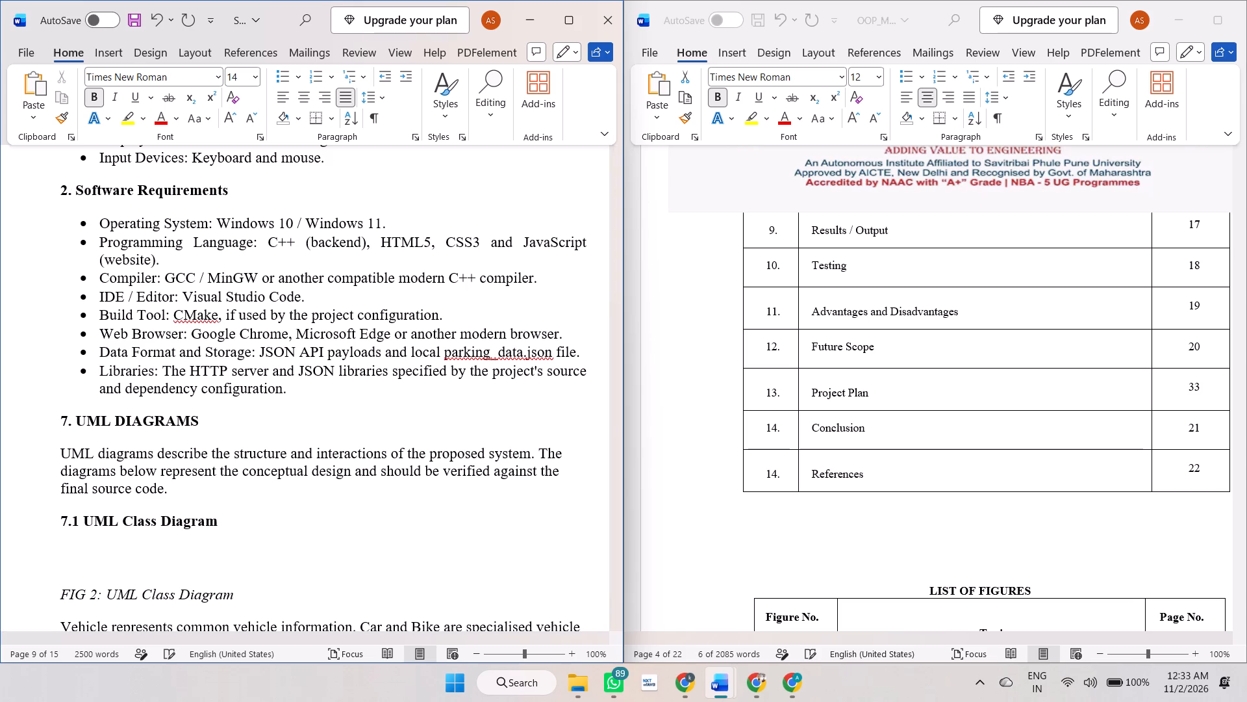
click(61, 189)
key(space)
Replace the Hardware Requirements heading's number with an automatic list number 1.
scroll(61, 189, up, 1)
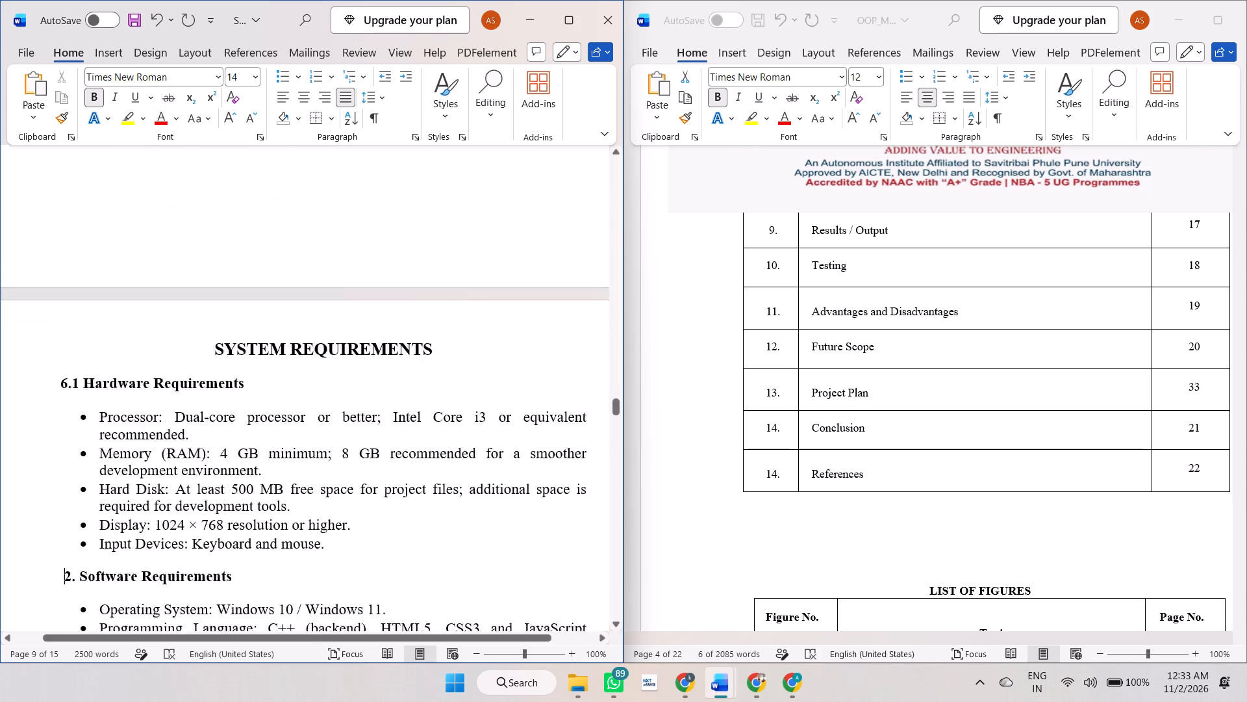
scroll(61, 189, up, 1)
drag(79, 302, 66, 297)
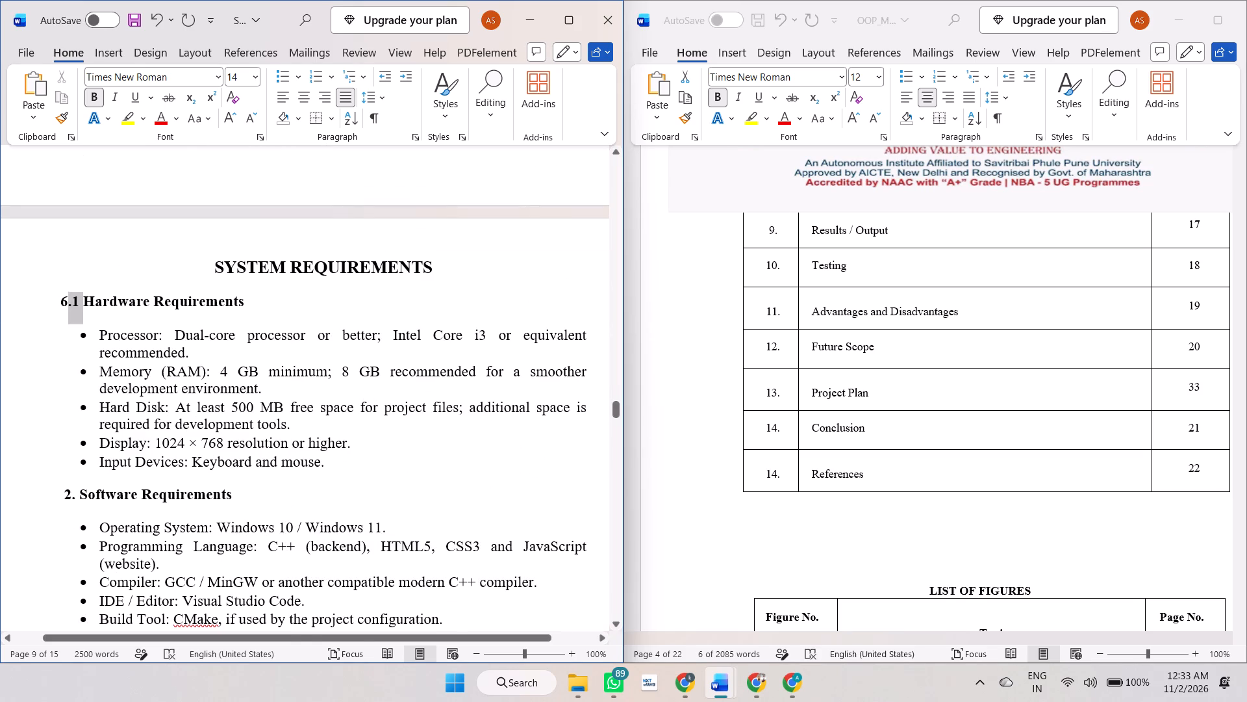
drag(66, 297, 62, 299)
key(BackSpace)
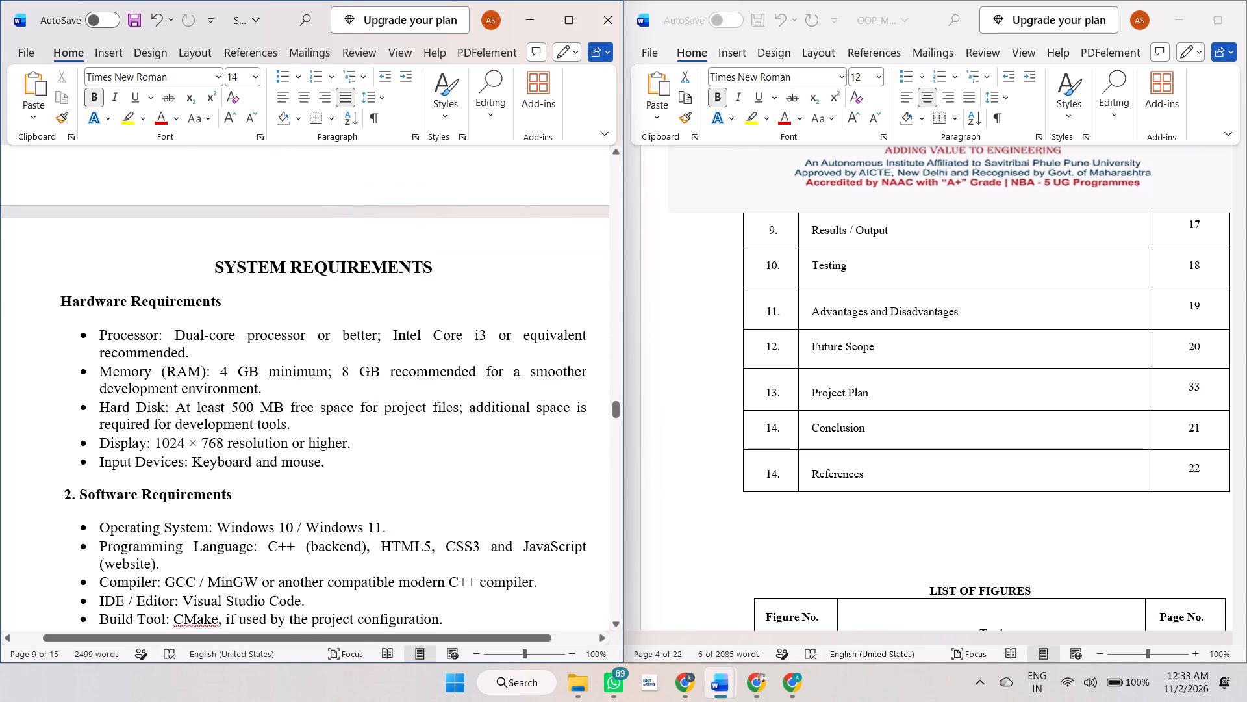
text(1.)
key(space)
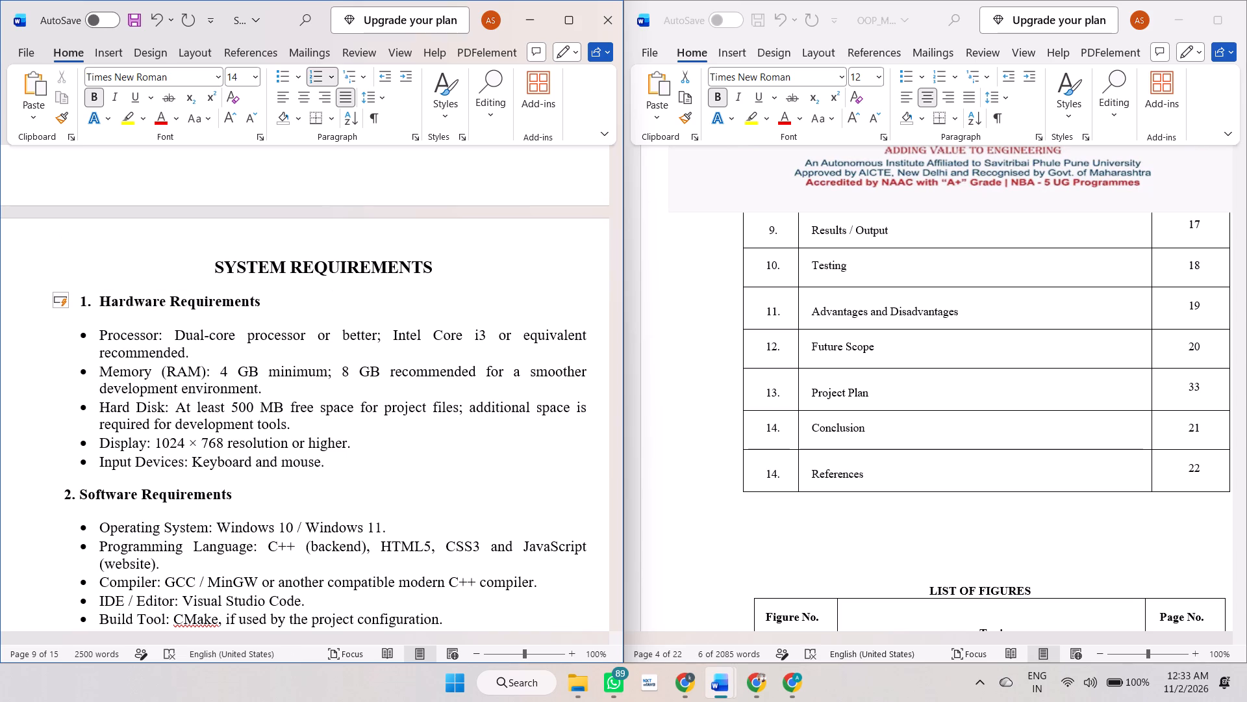
Re-enter the Software Requirements heading's number as automatic list number 2., matching the Hardware Requirements heading.
click(80, 493)
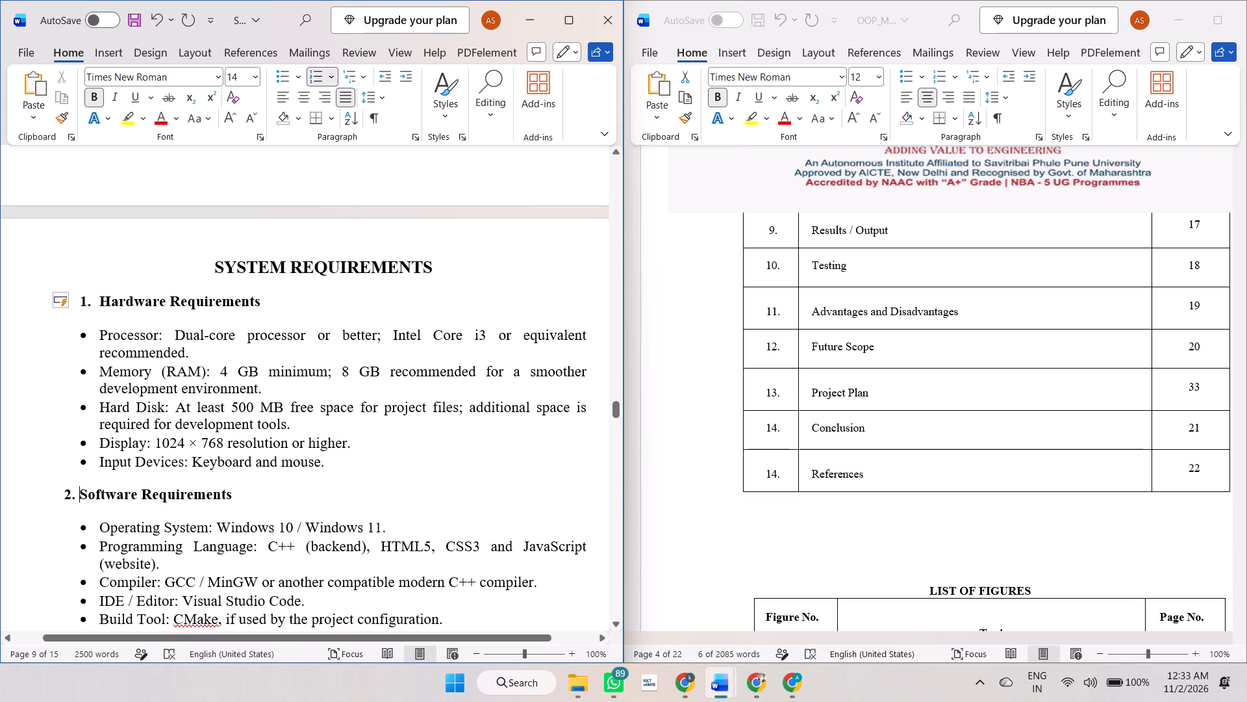
key(BackSpace)
key(BackSpace)
key(BackSpace)
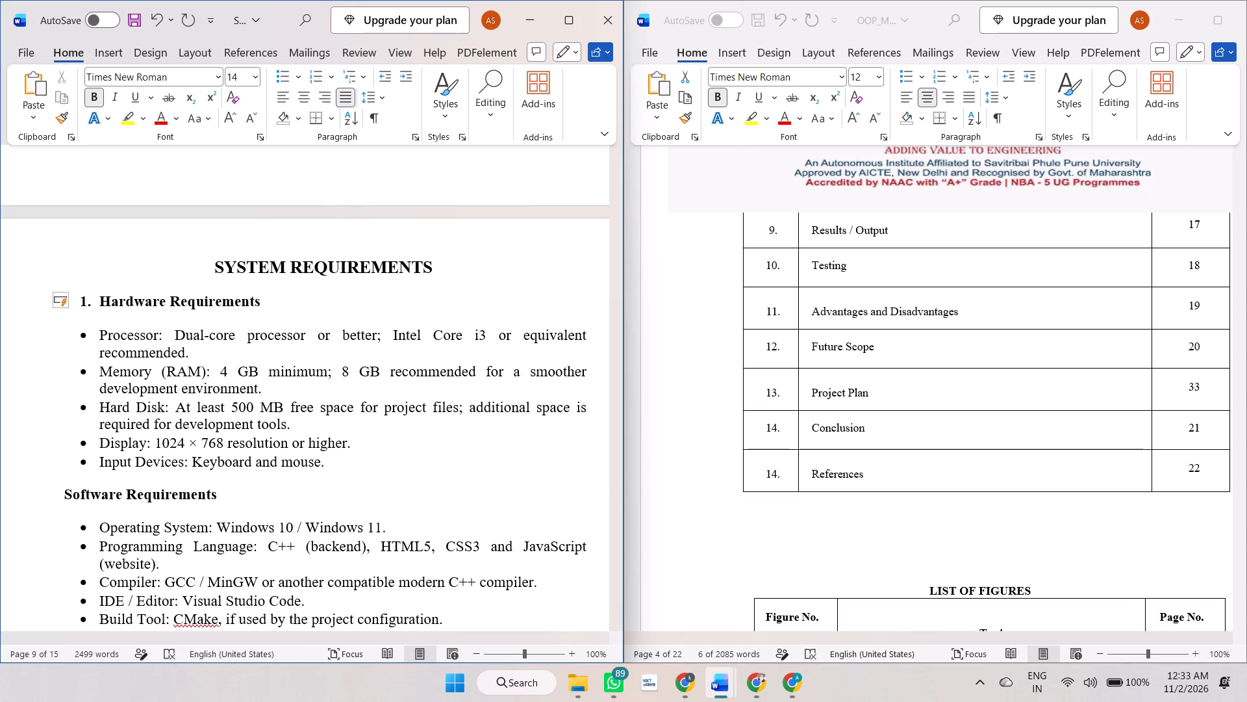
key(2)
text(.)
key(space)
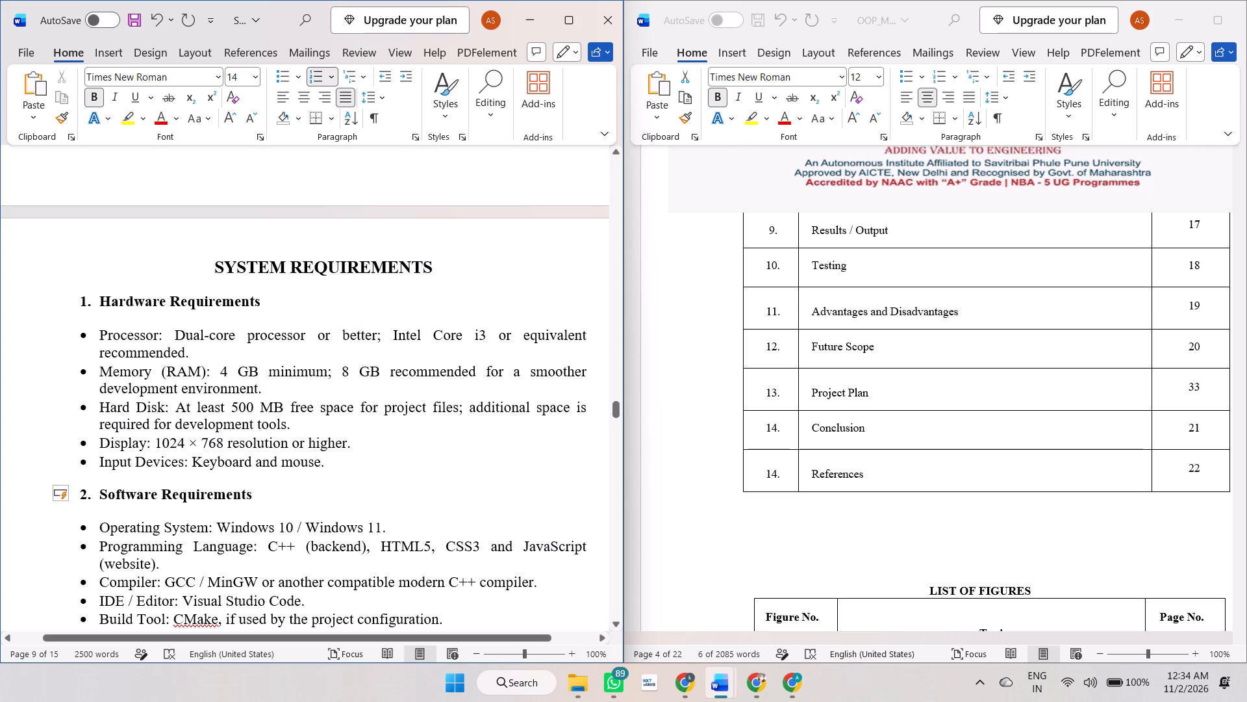
Indent the bullets of the hardware and software requirement lists further, so they sit beneath their numbered headings' text.
drag(80, 331, 90, 331)
drag(81, 333, 100, 333)
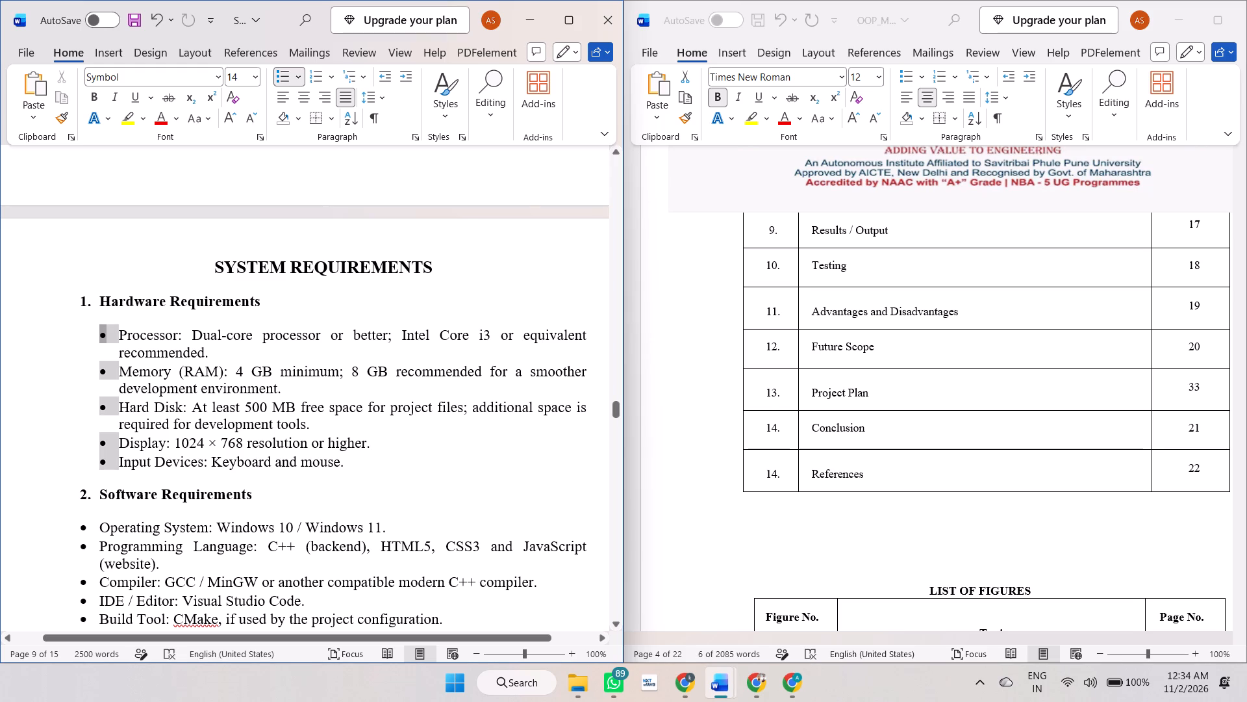
drag(81, 528, 96, 529)
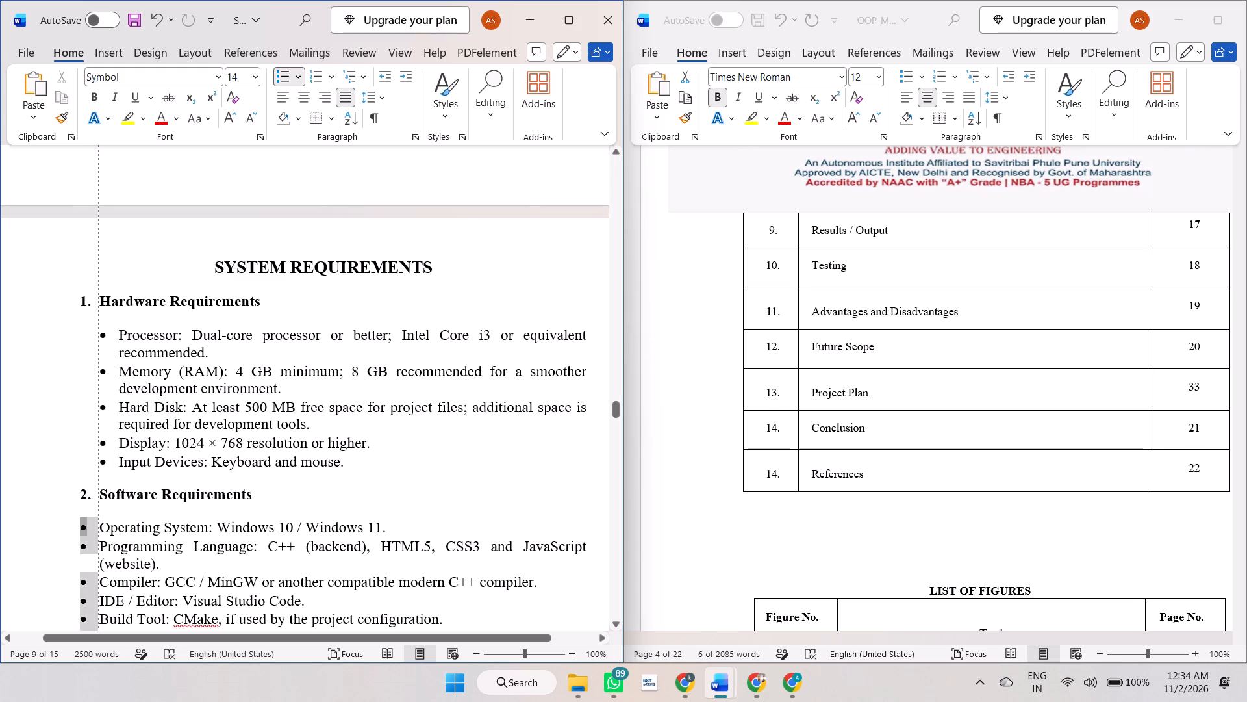
drag(96, 529, 97, 529)
Enlarge the Software Requirements and Hardware Requirements headings to 16 pt.
drag(73, 496, 236, 493)
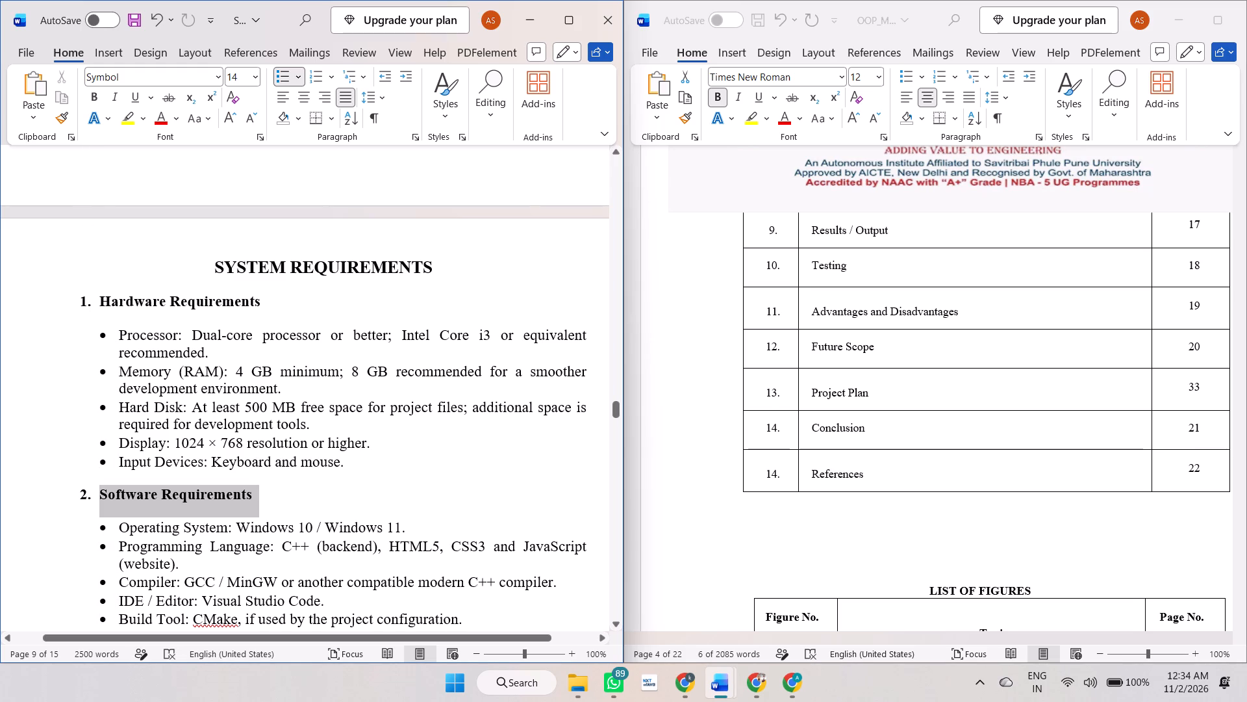
drag(236, 493, 241, 493)
click(377, 447)
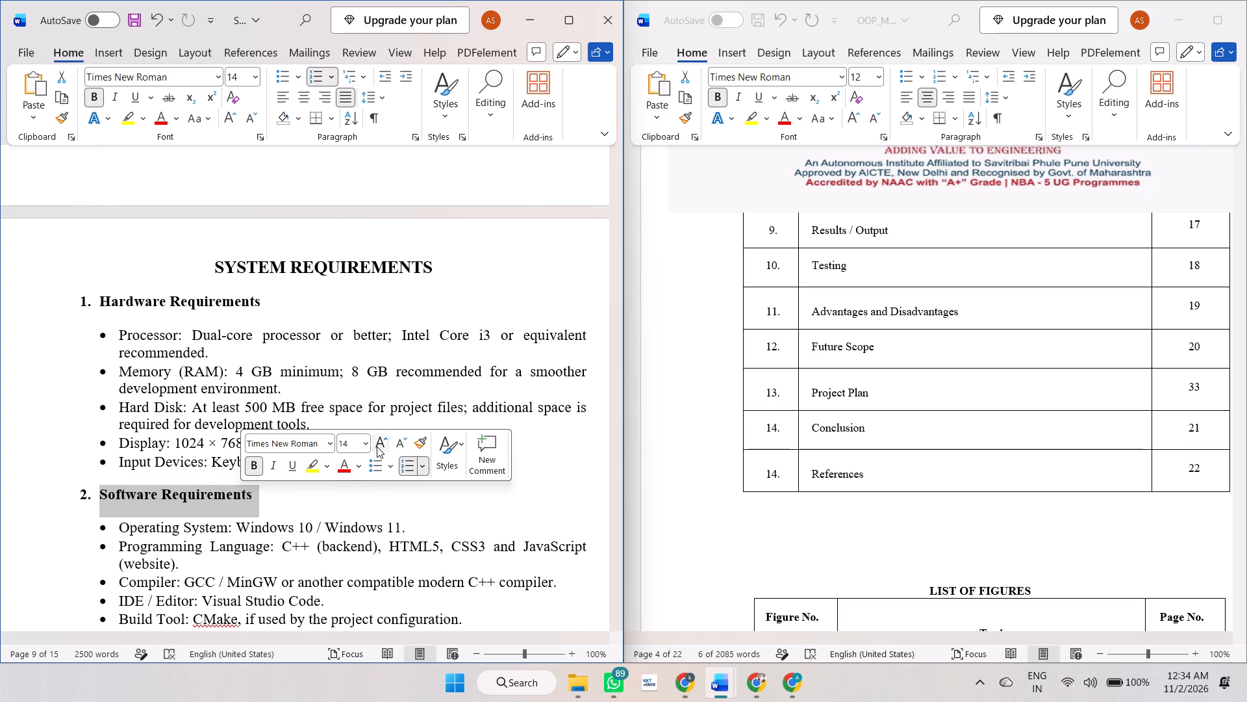
drag(75, 294, 253, 298)
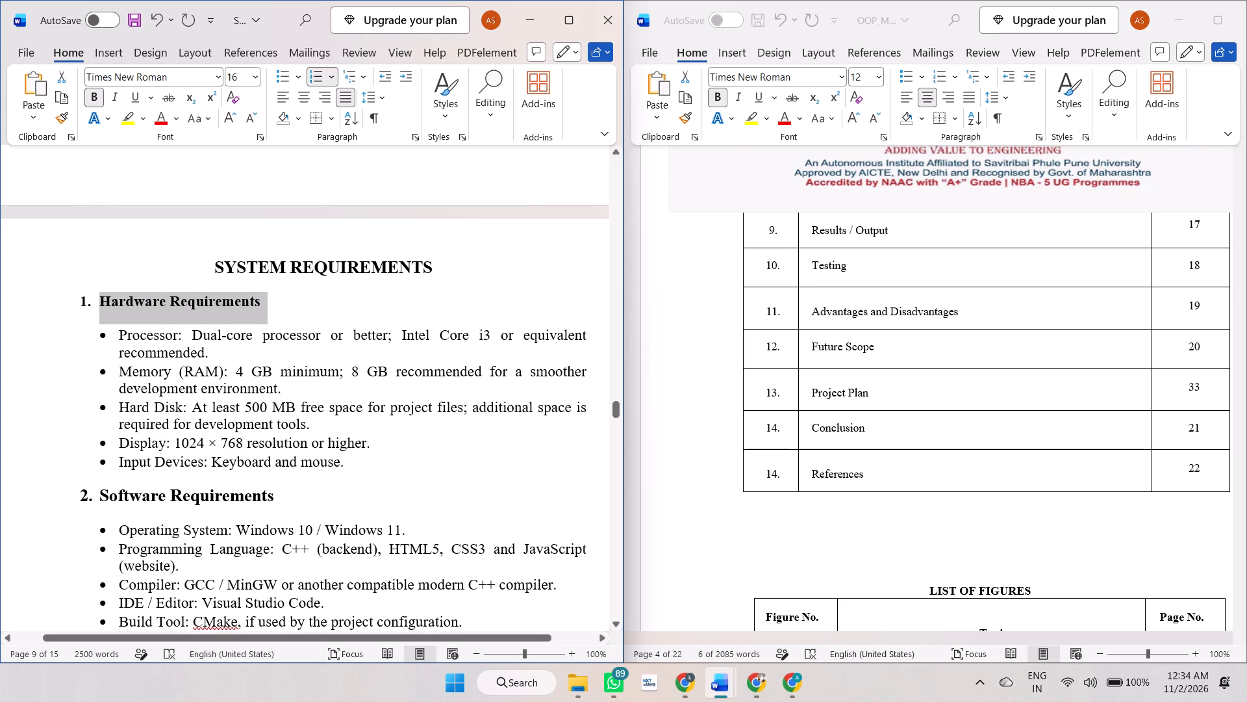
drag(253, 298, 254, 298)
click(386, 250)
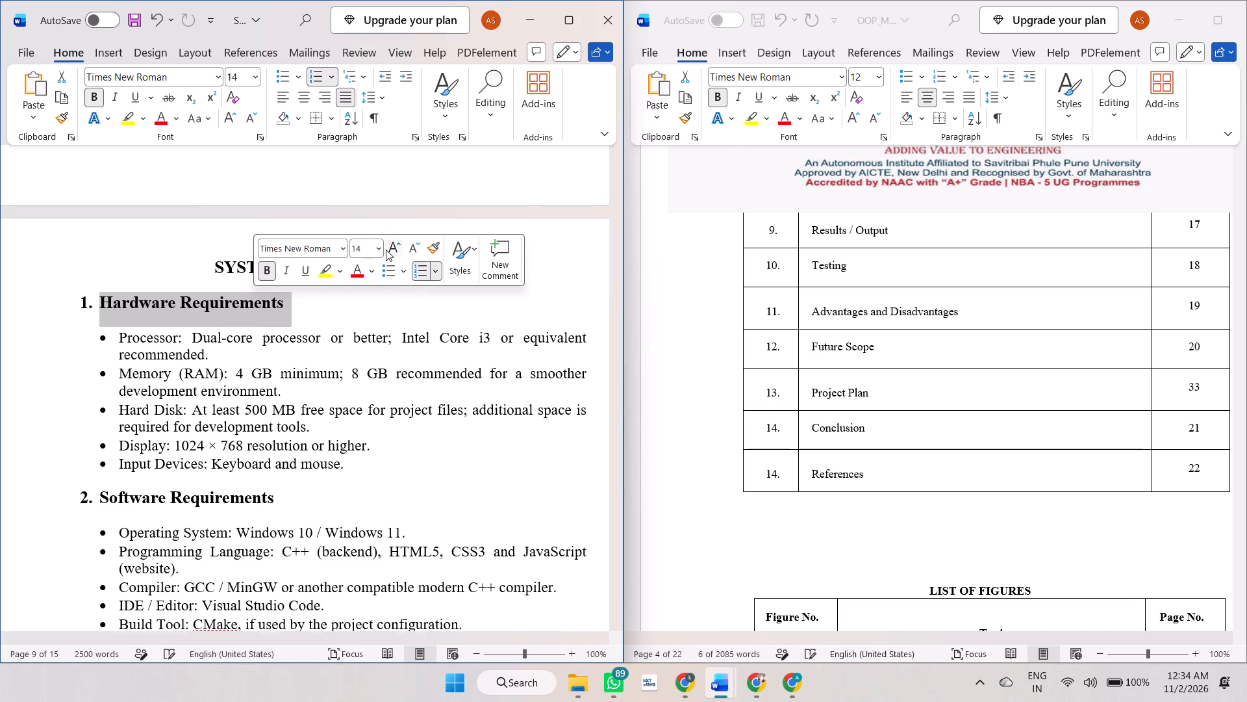
click(398, 476)
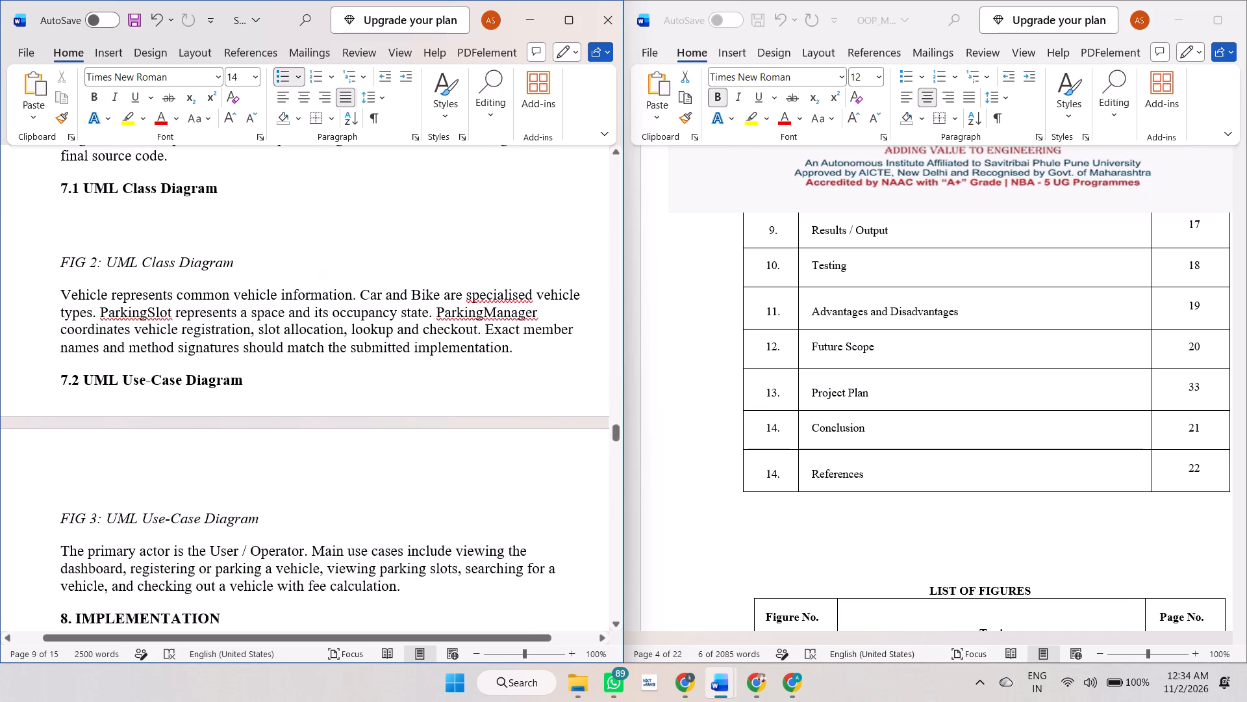
Remove the typed number 7. from the UML DIAGRAMS heading.
click(150, 369)
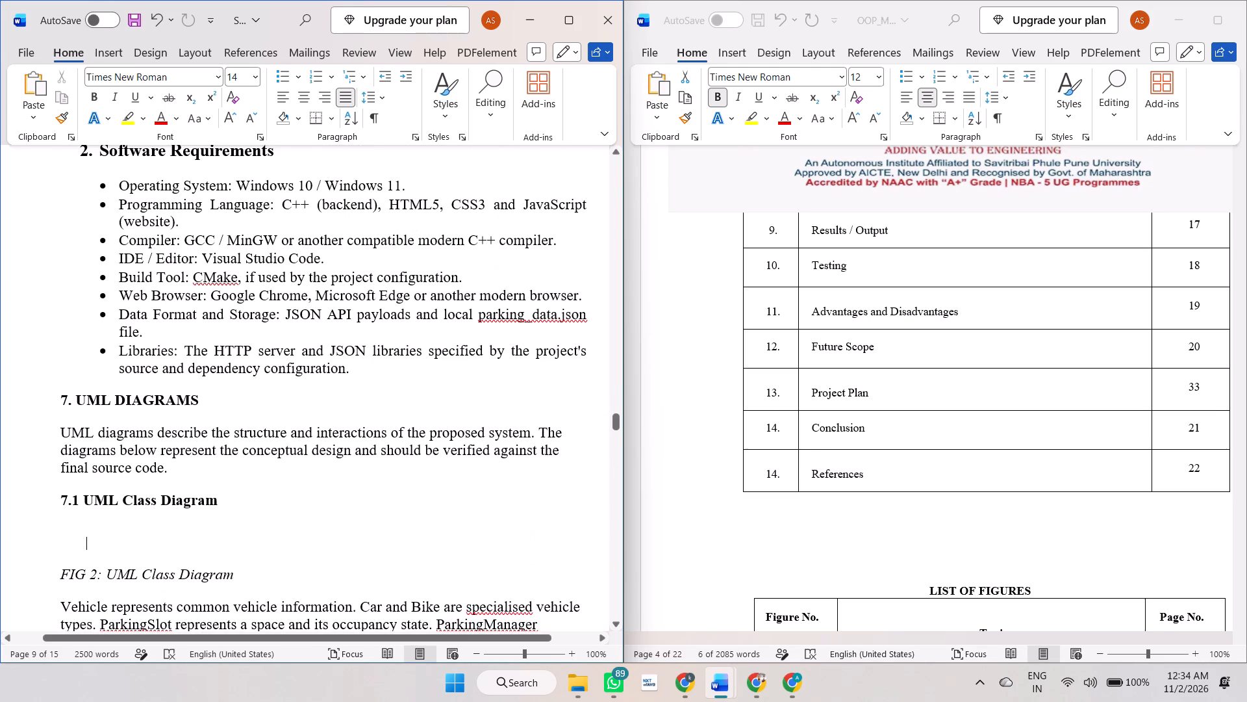
drag(73, 398, 57, 399)
drag(57, 399, 57, 399)
key(BackSpace)
Enlarge the UML DIAGRAMS heading to 16 pt and centre it.
drag(58, 399, 173, 399)
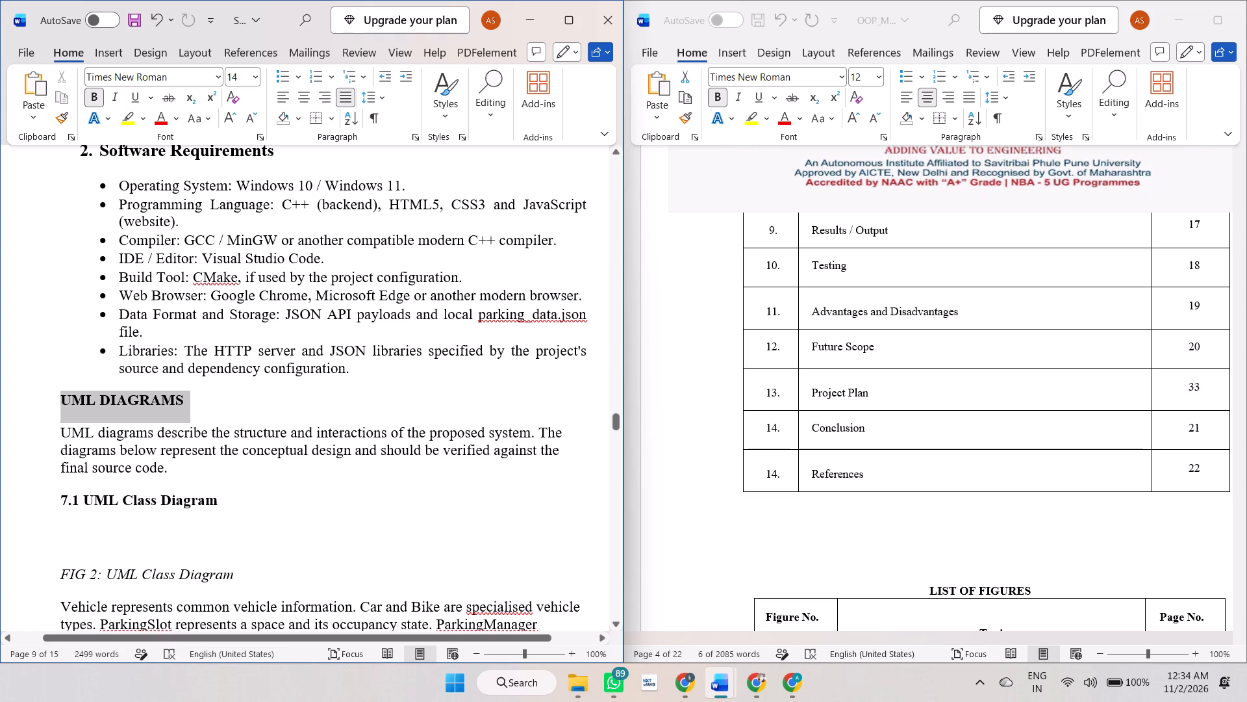
scroll(175, 399, right, 1)
drag(173, 399, 185, 397)
click(326, 343)
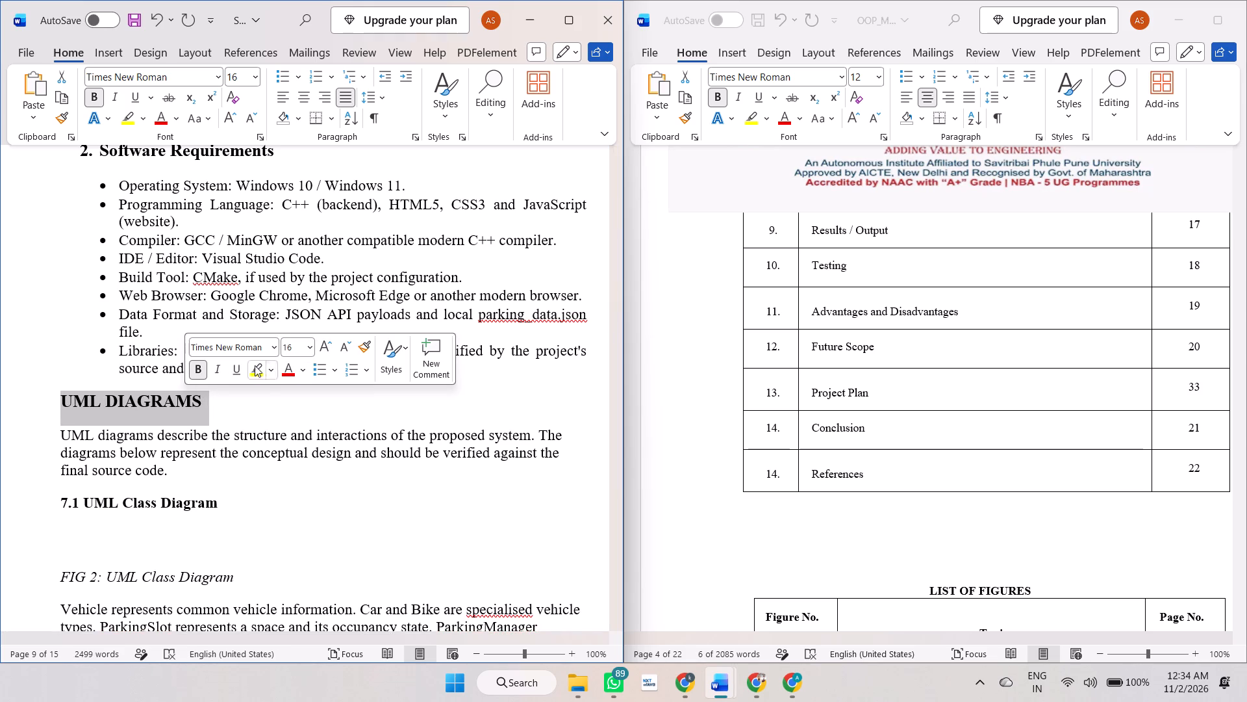
scroll(228, 173, down, 1)
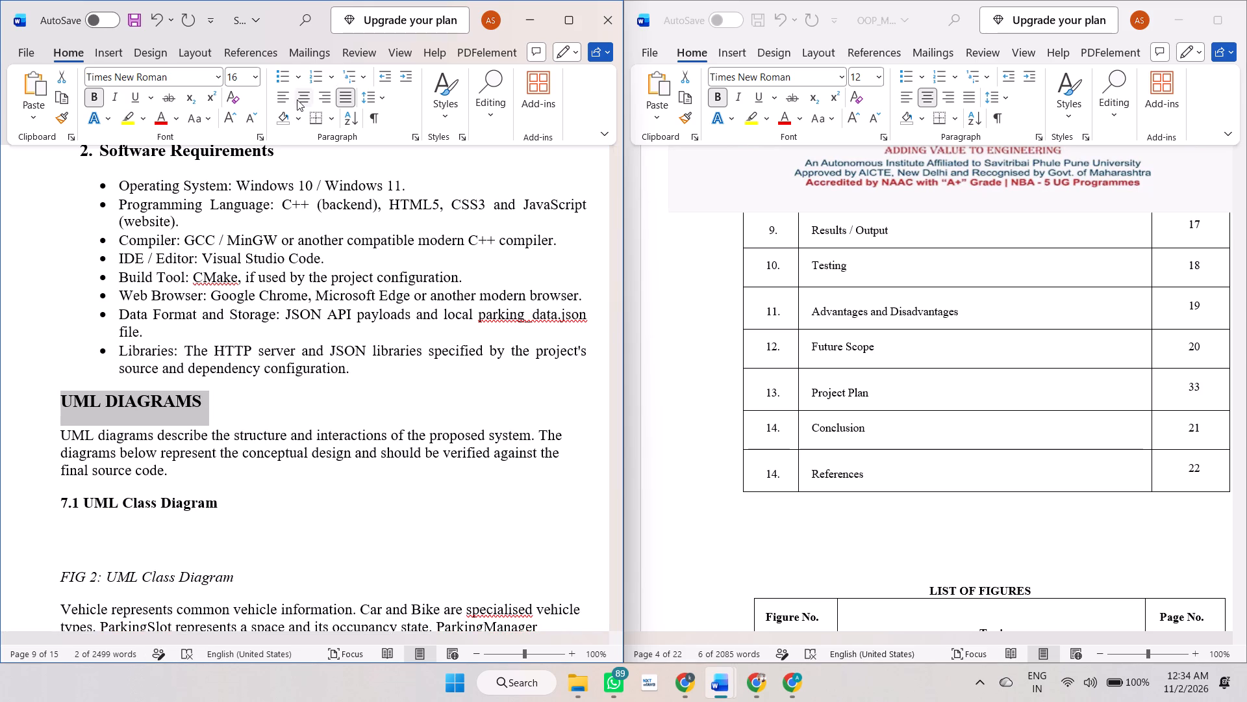
click(297, 99)
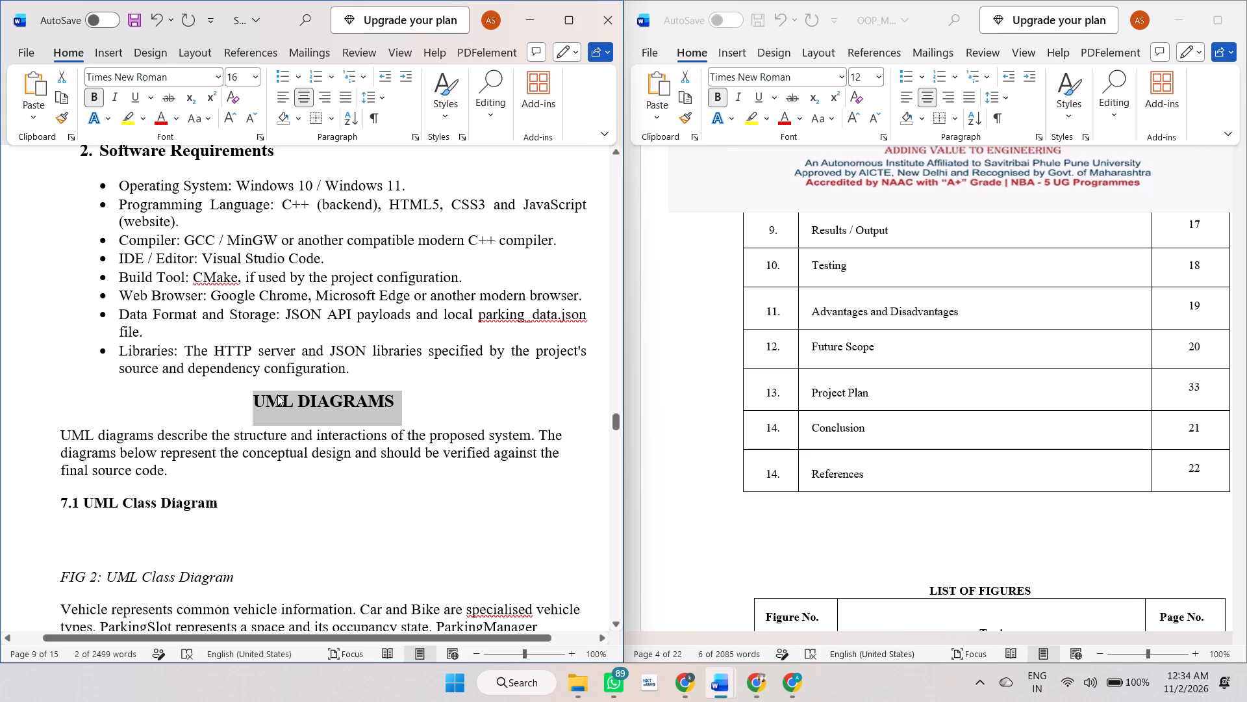
Insert blank lines before the UML DIAGRAMS heading to push the section to the start of a new page.
click(254, 397)
click(254, 397)
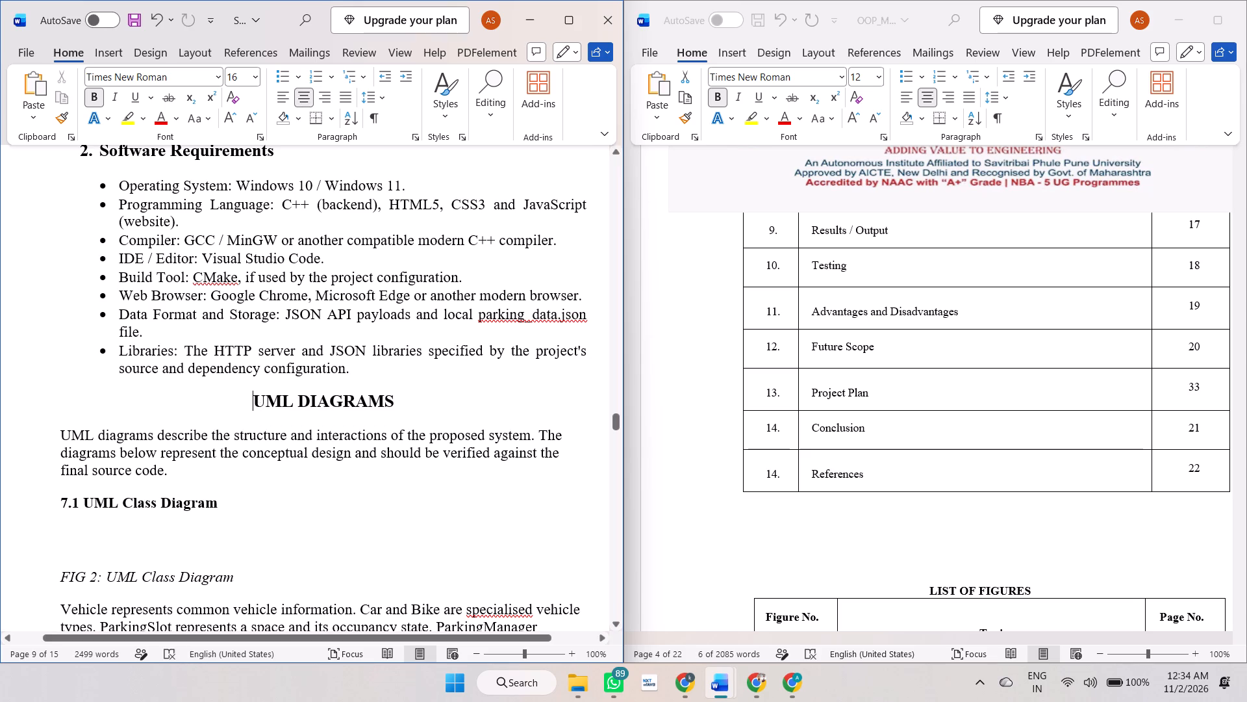
key(shift+Return)
key(shift+Return)
key(shift+Return)
key(shift+Return)
key(shift+Return)
key(shift+Return)
key(shift+Return)
key(shift+Return)
key(shift+Return)
key(shift+Return)
key(shift+Return)
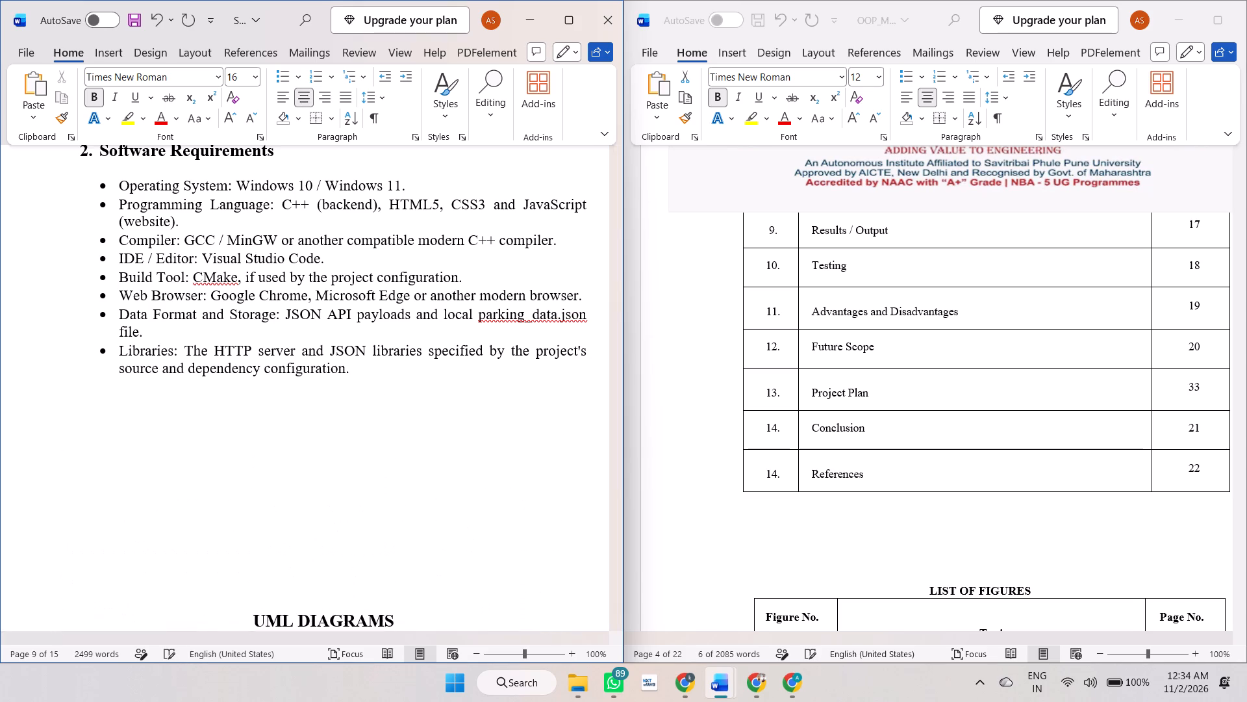
key(shift+Return)
key(shift+Return)
key(shift+Return)
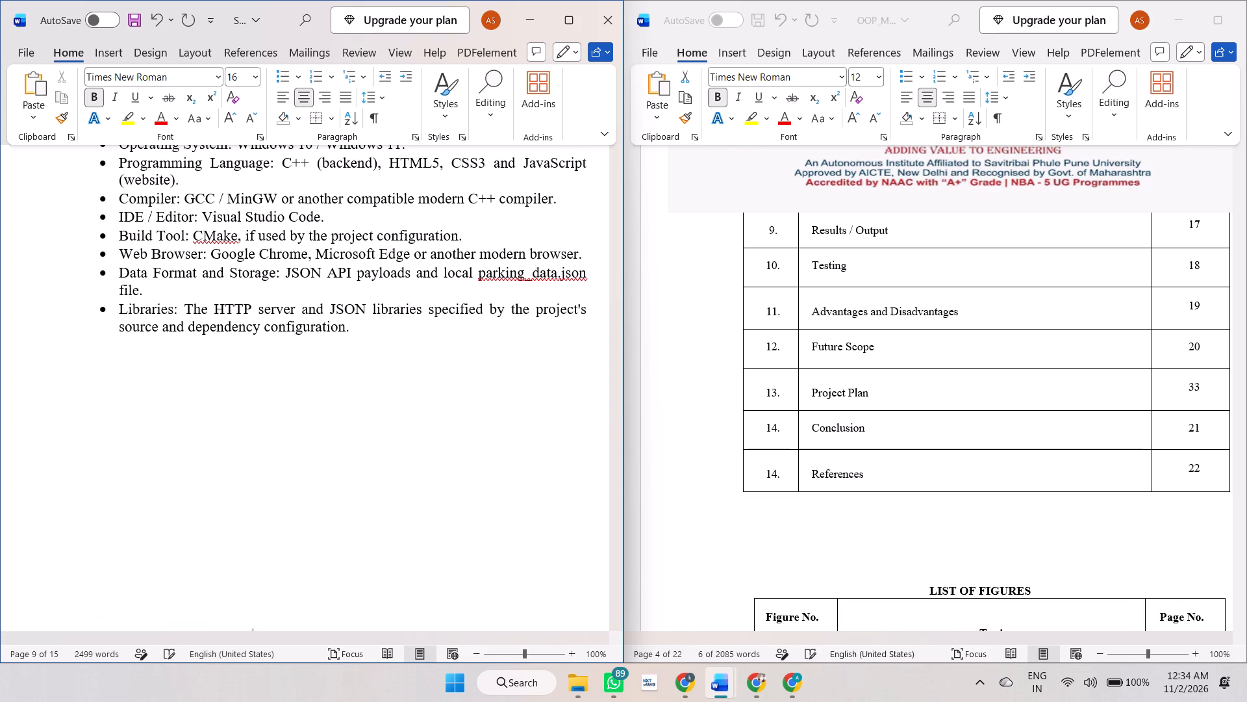
key(shift+Return)
key(shift+Return)
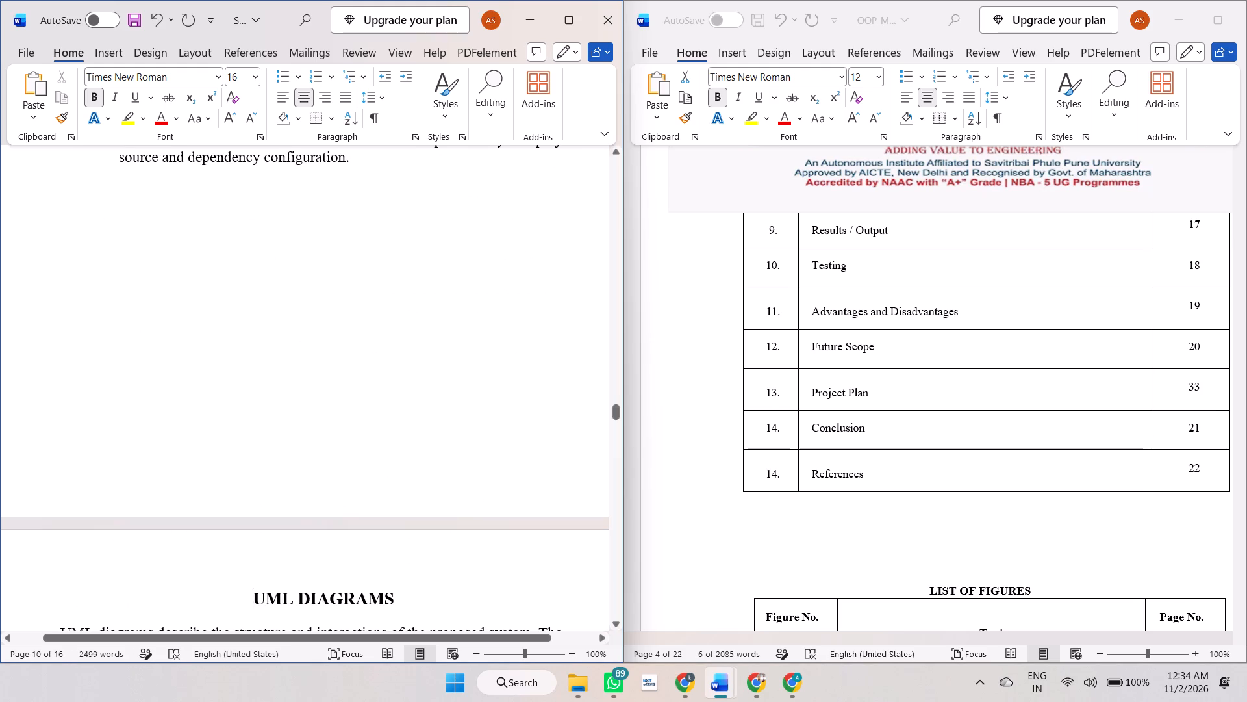
key(BackSpace)
key(Return)
Change the UML Class Diagram heading's number to 1.
scroll(254, 397, down, 1)
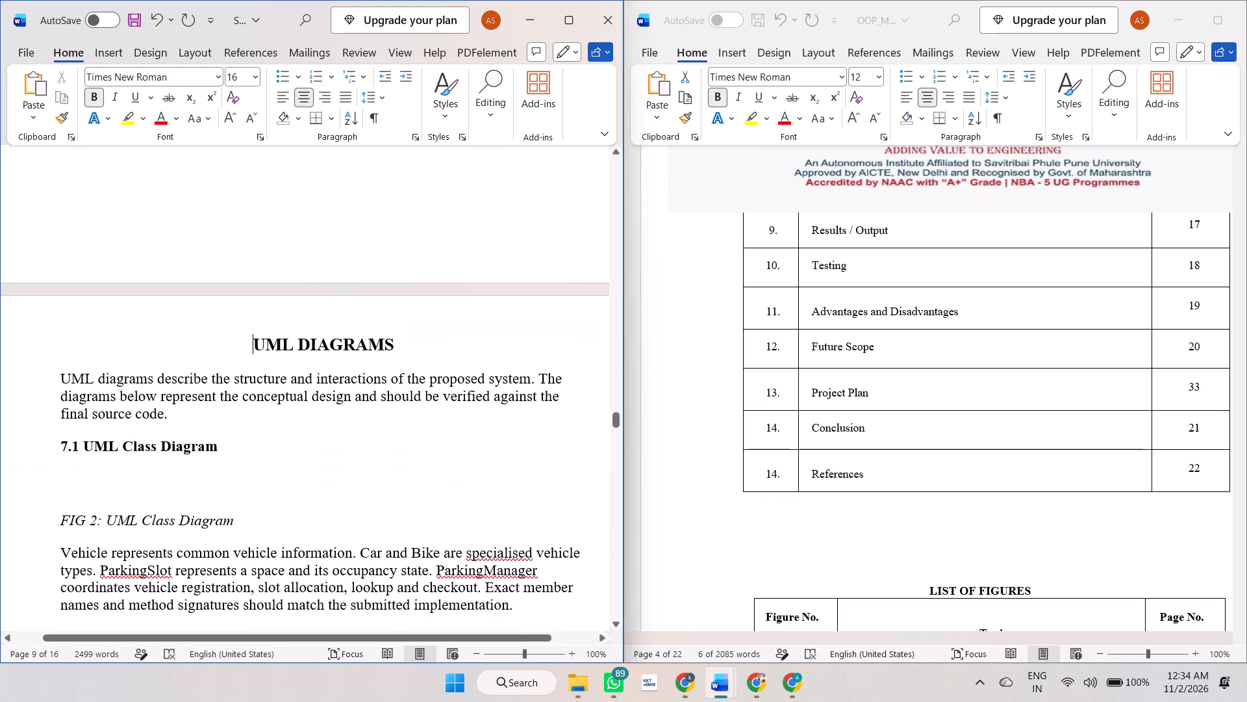
click(71, 448)
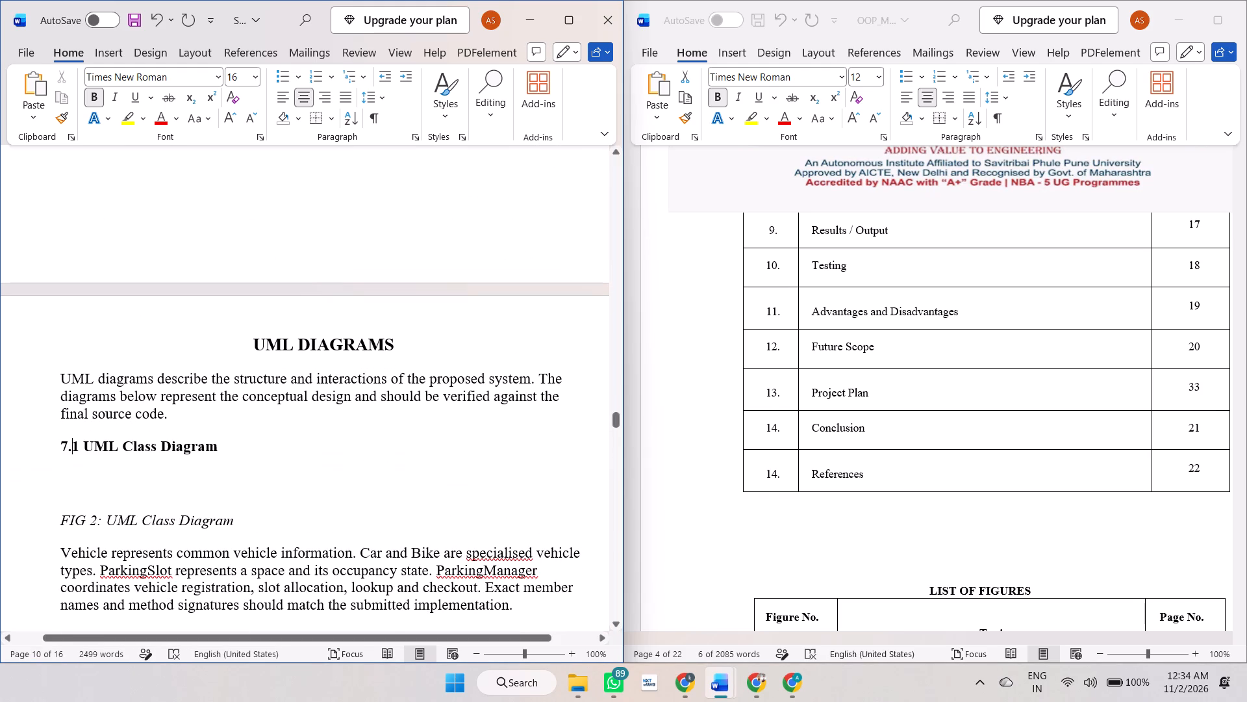
key(BackSpace)
key(BackSpace)
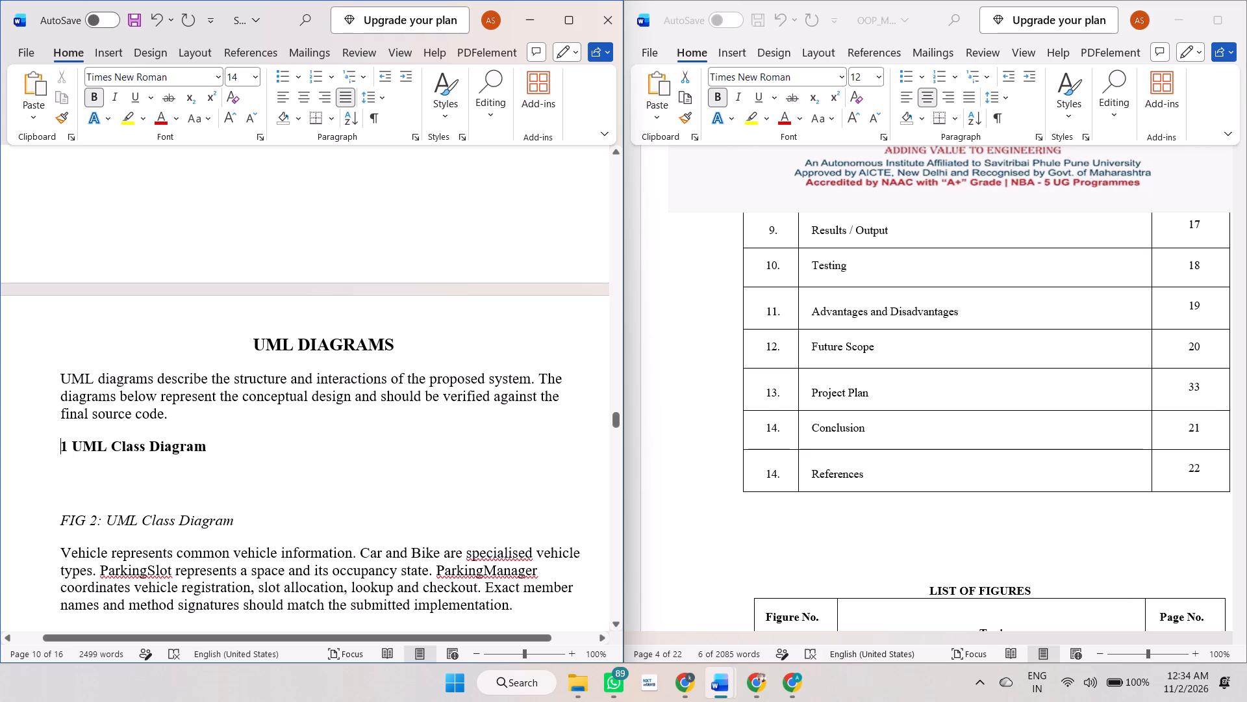
click(68, 445)
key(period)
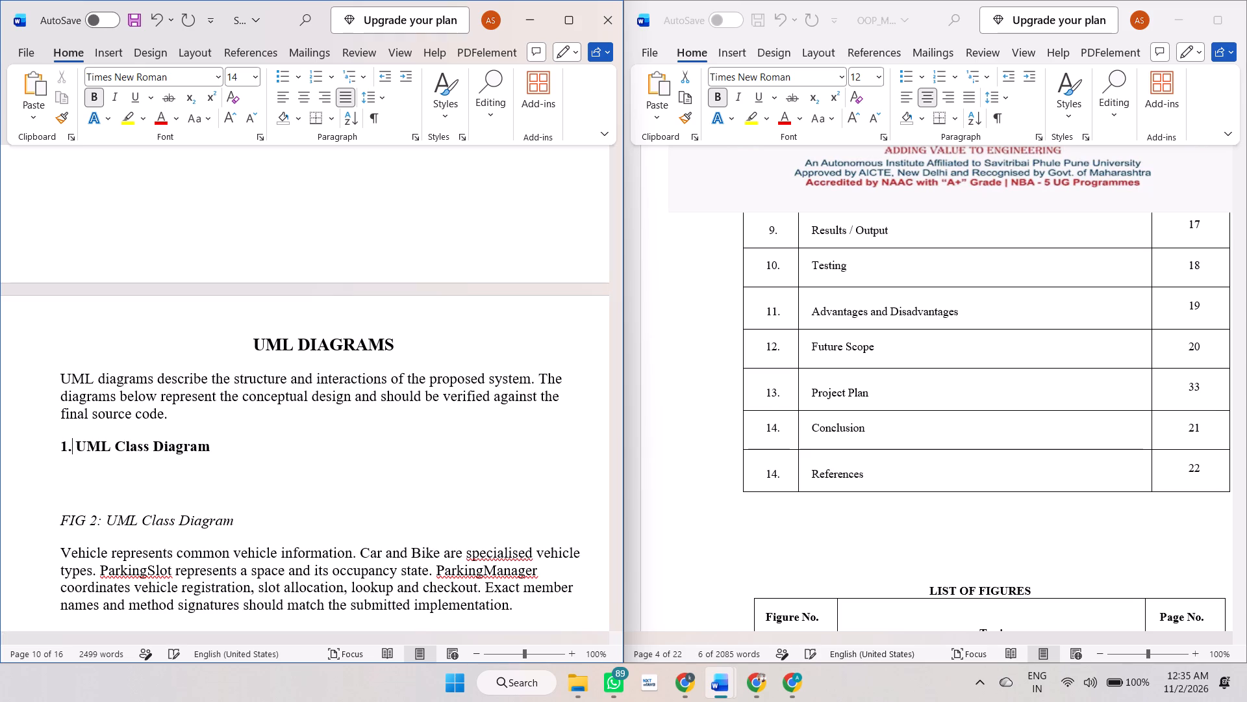
Replace the UML Class Diagram heading's typed number with a slightly indented automatic list number 1.
key(Left)
key(Left)
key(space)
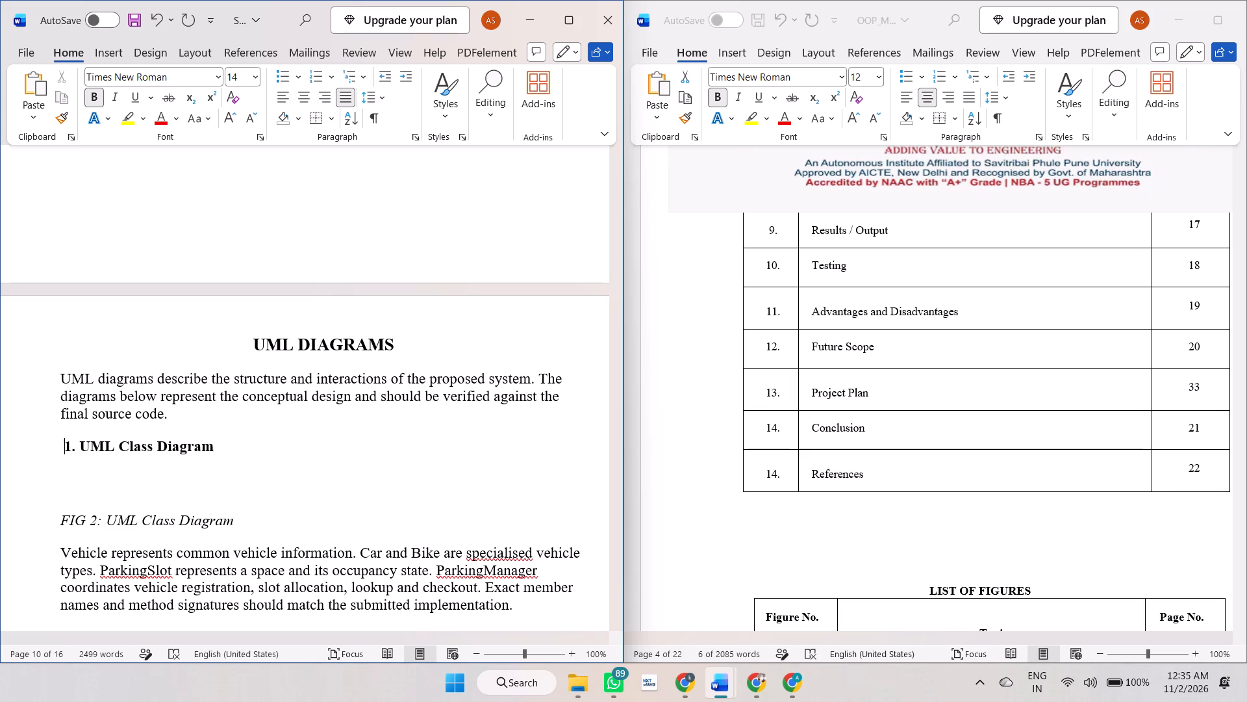
key(BackSpace)
key(BackSpace)
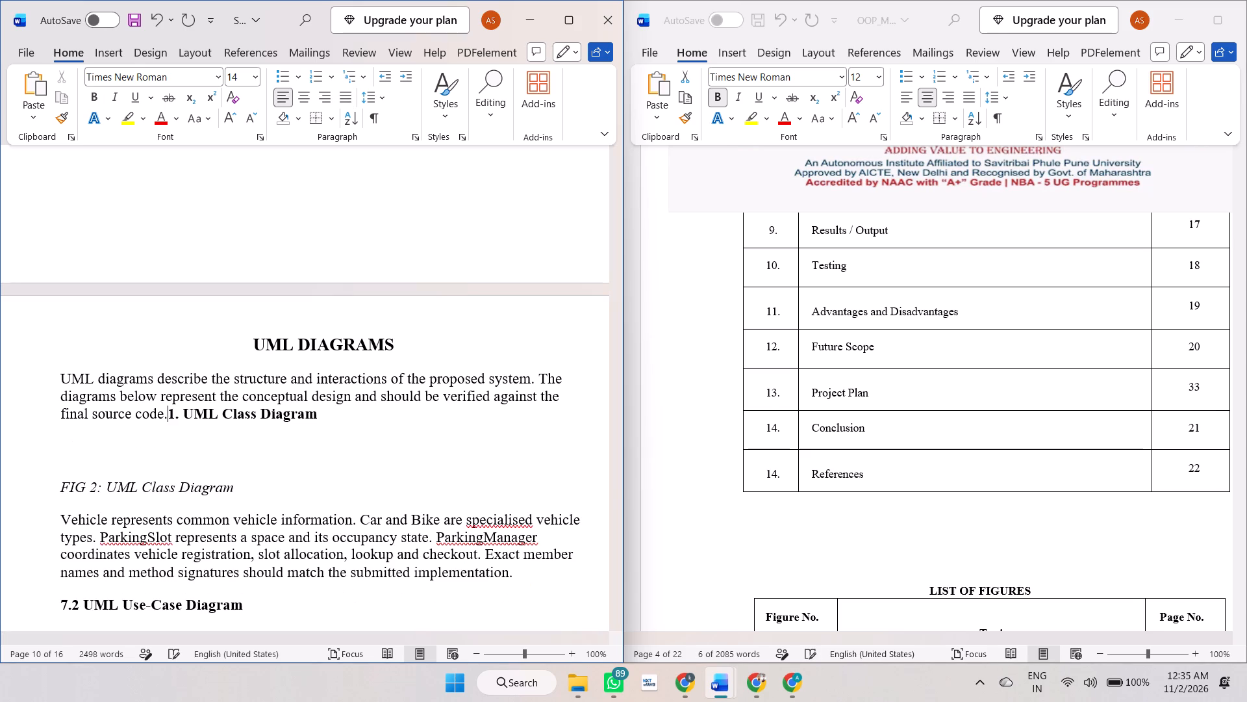
key(Return)
key(Return)
key(BackSpace)
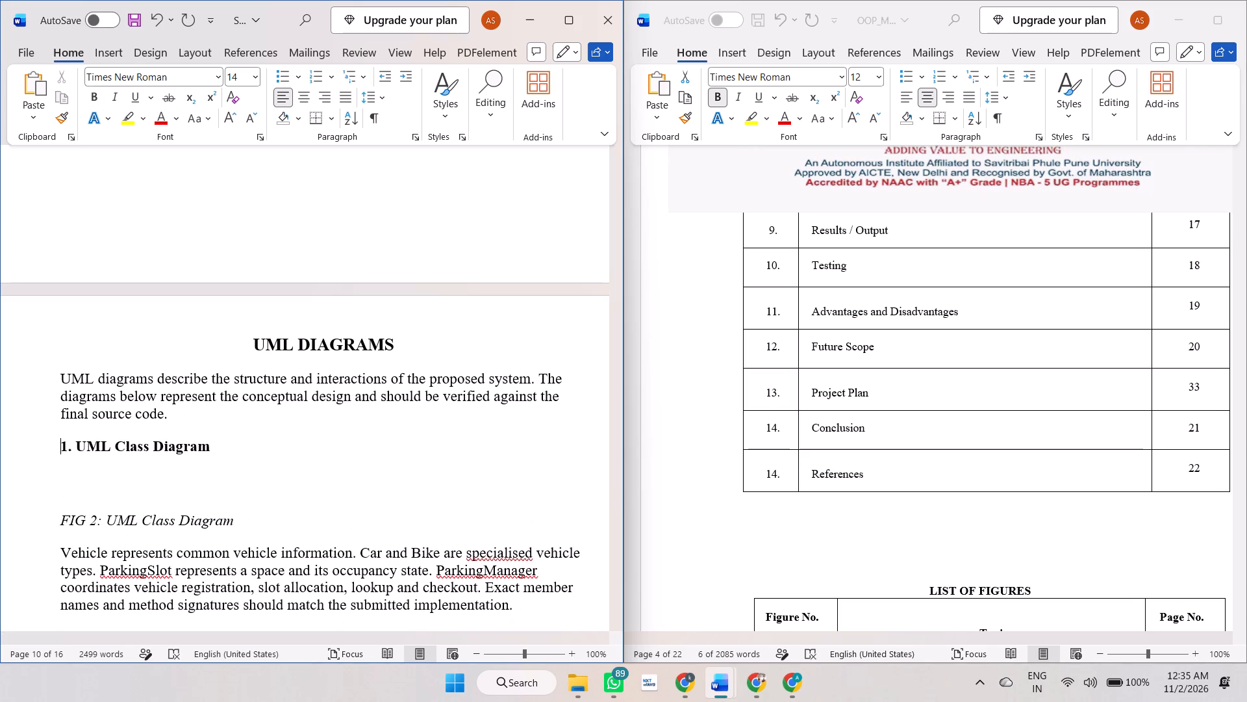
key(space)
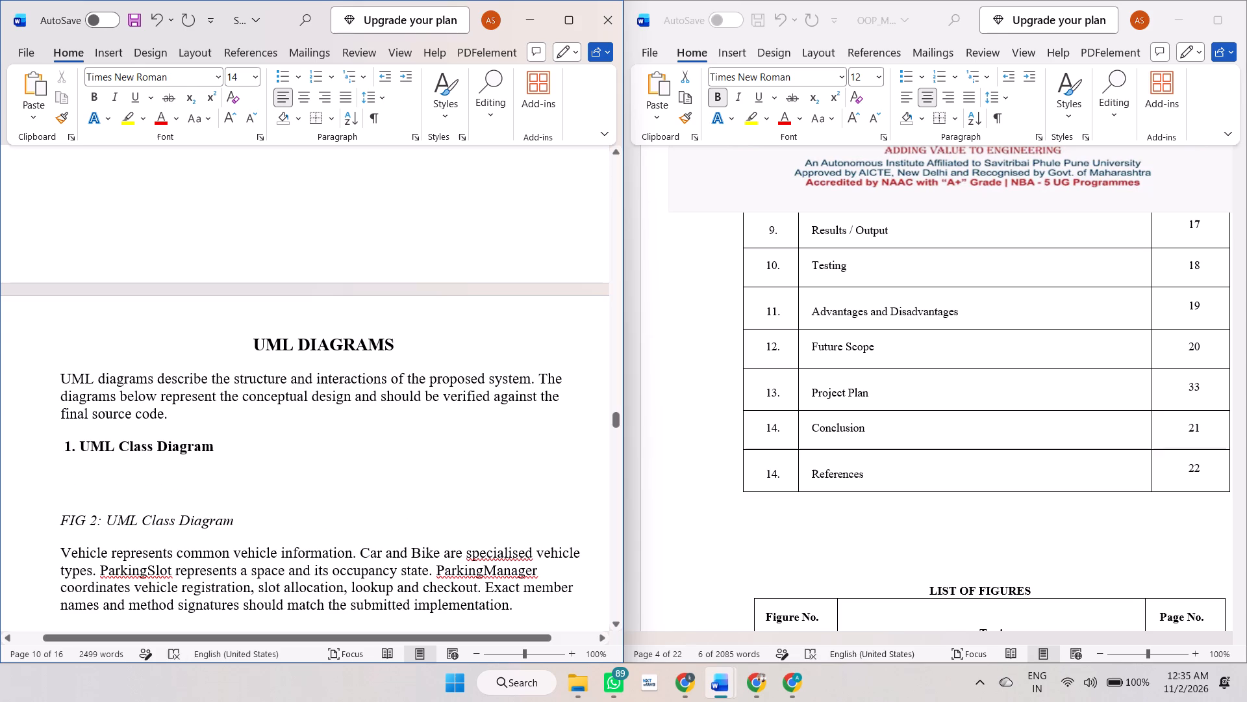
click(72, 446)
key(BackSpace)
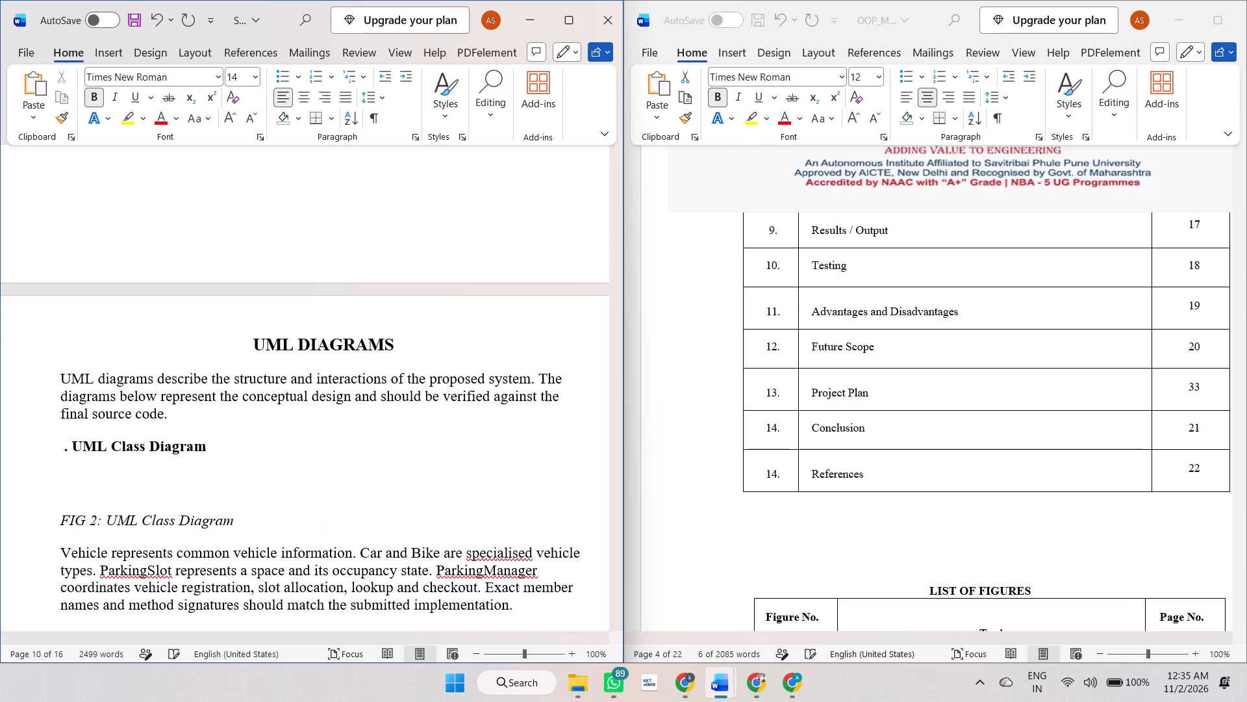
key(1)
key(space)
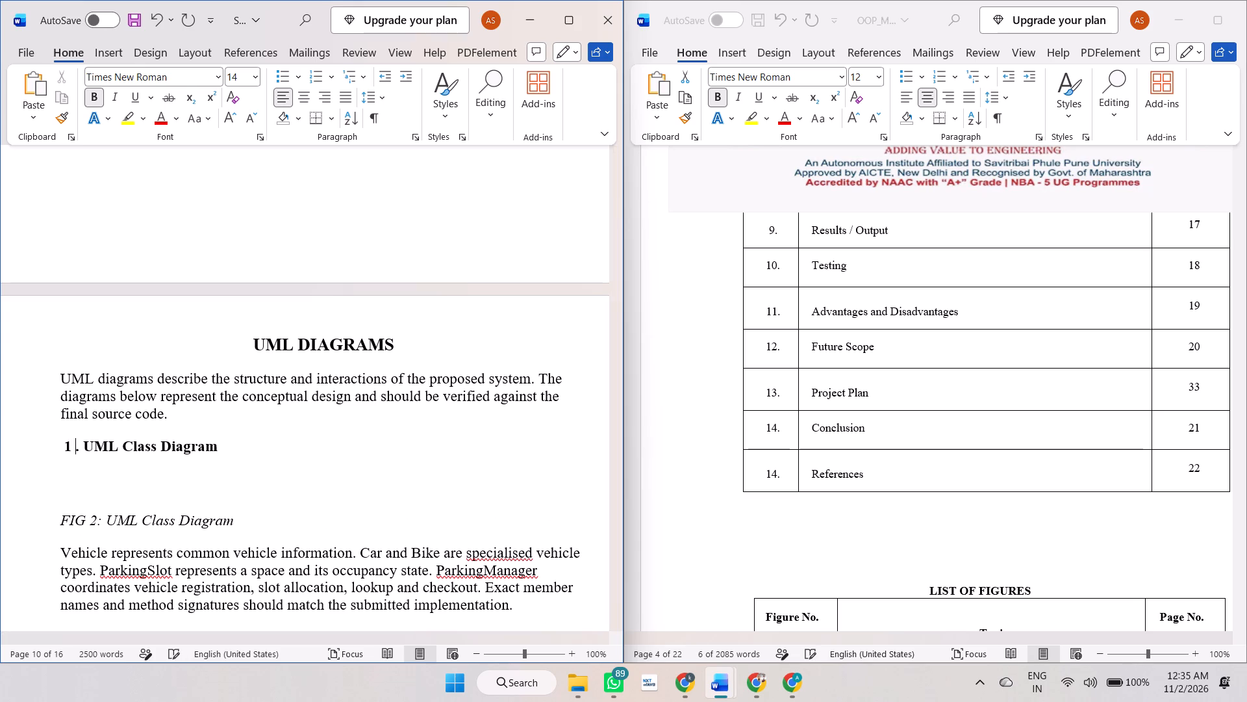
key(BackSpace)
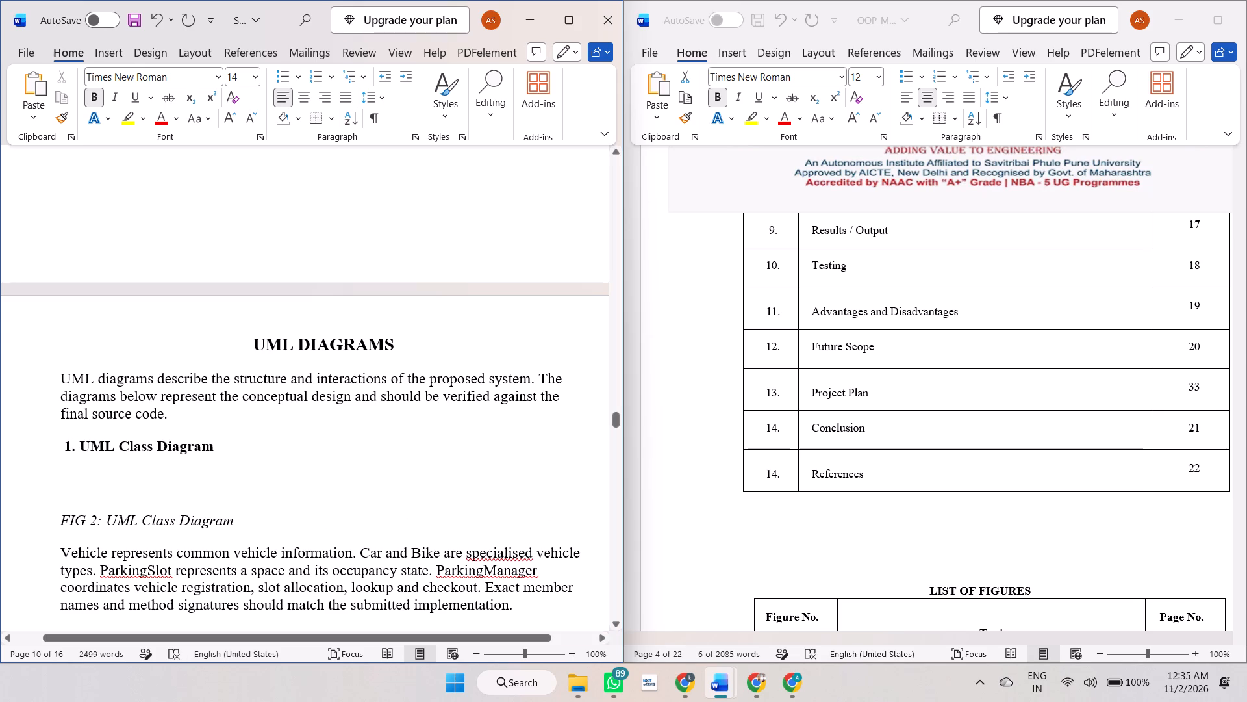
click(81, 447)
key(BackSpace)
key(BackSpace)
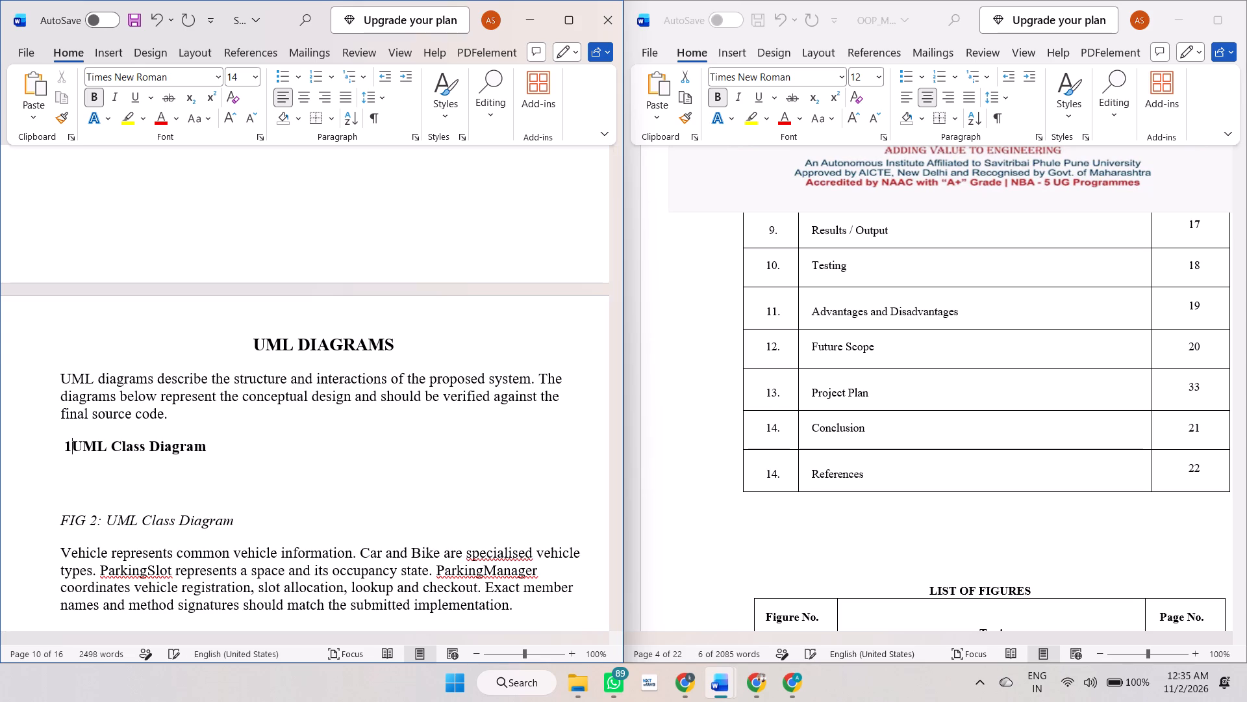
key(BackSpace)
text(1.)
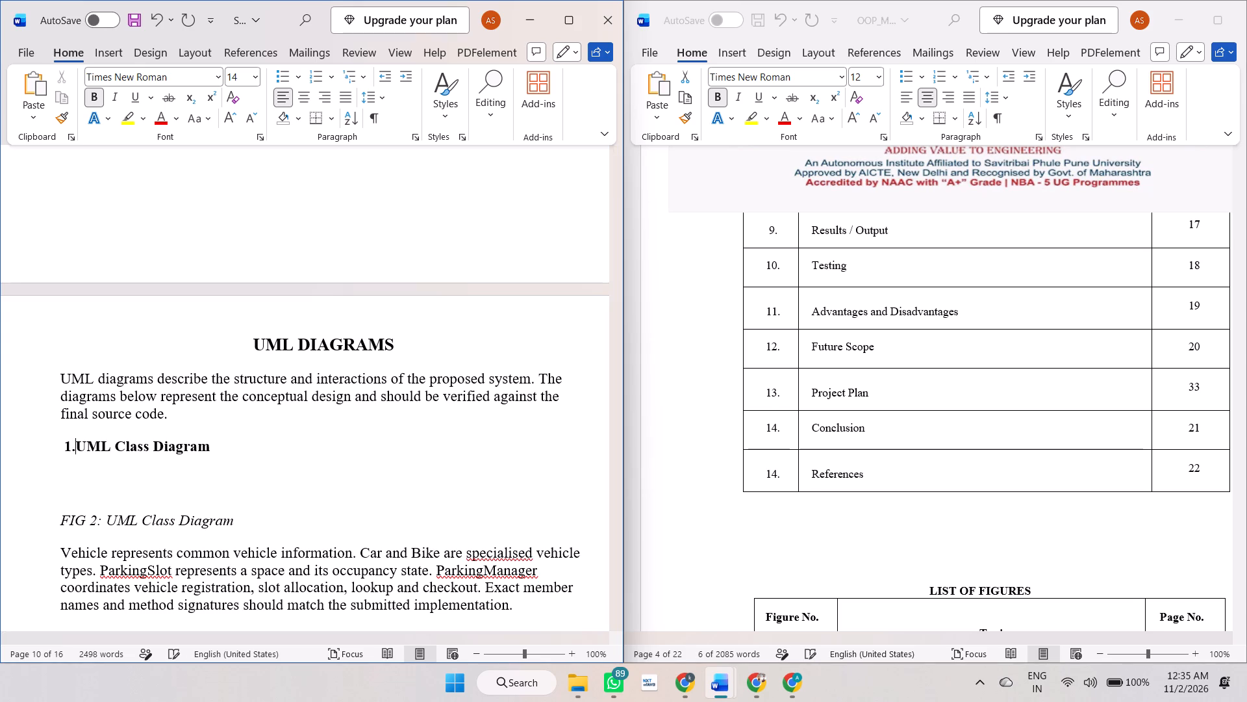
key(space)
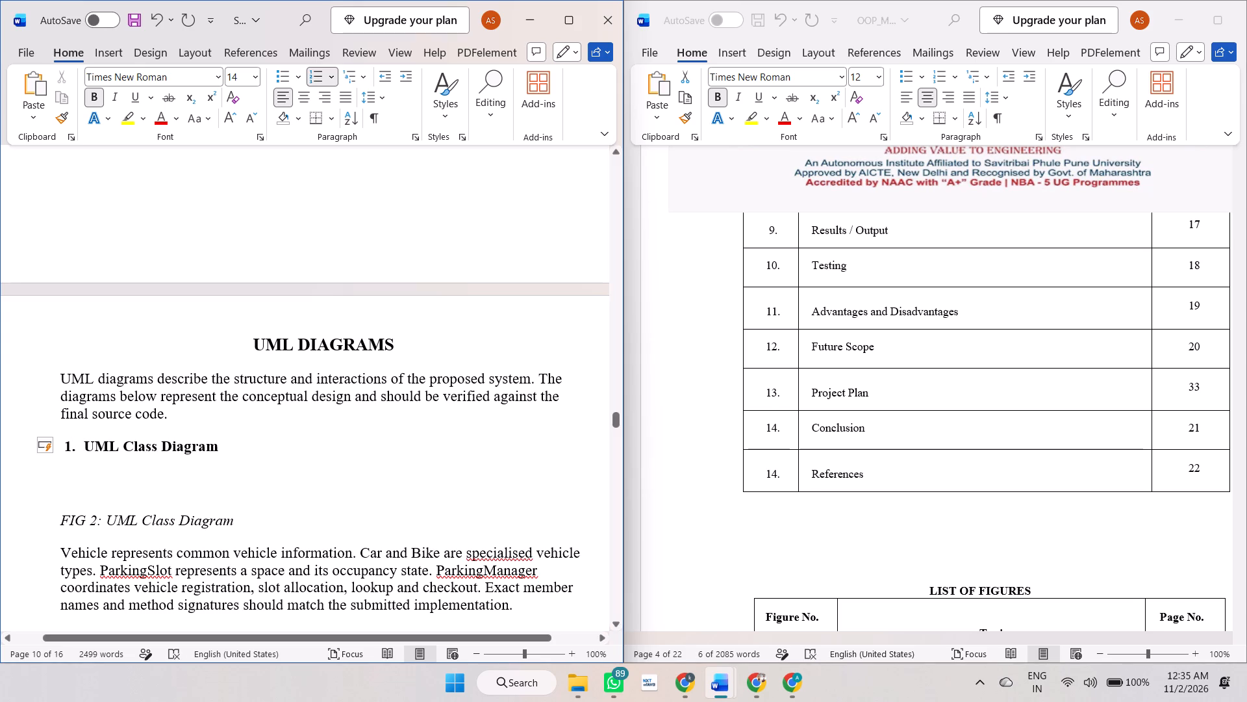
Enlarge the UML Class Diagram heading to 16 pt.
drag(63, 451, 202, 445)
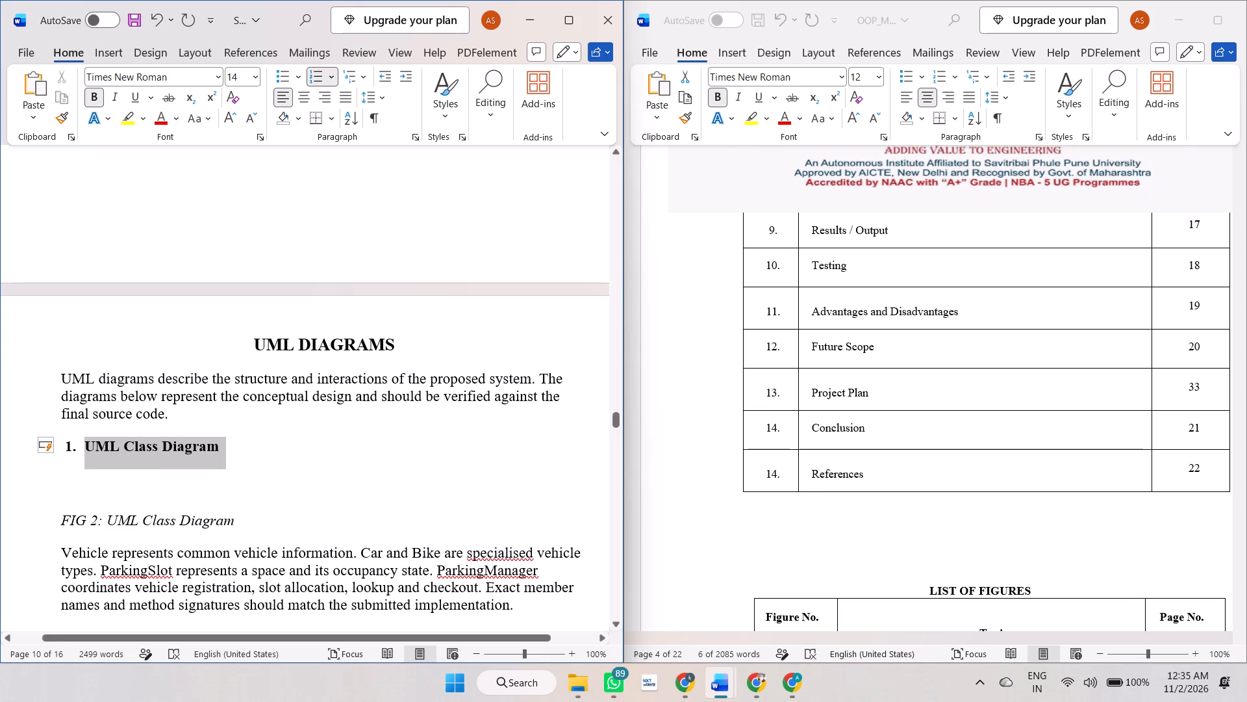
drag(202, 445, 208, 445)
click(344, 400)
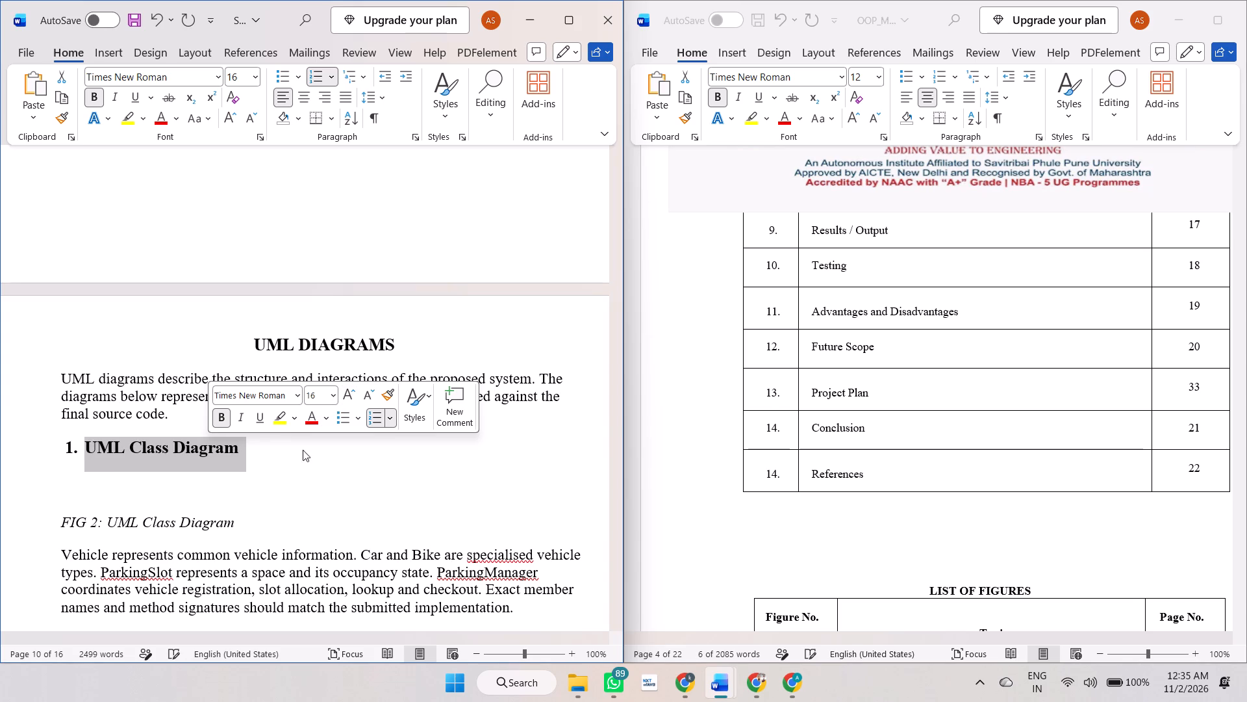
click(292, 470)
scroll(828, 404, right, 4)
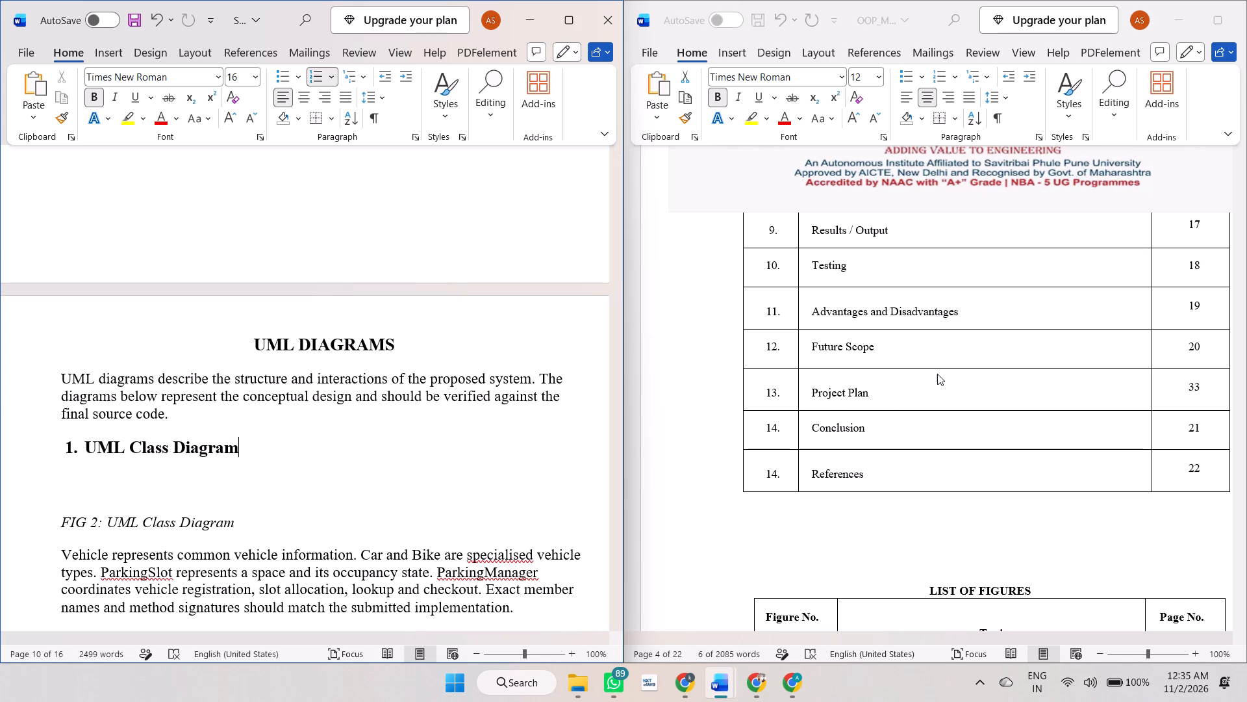
scroll(938, 374, down, 1)
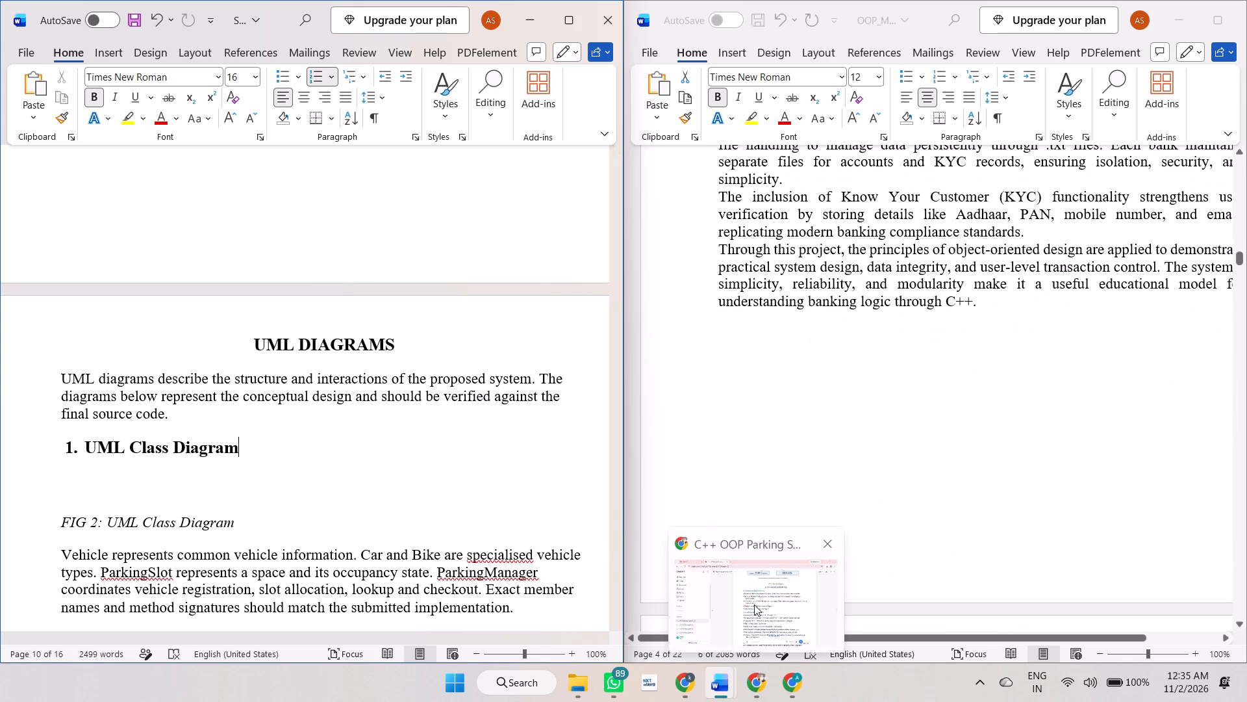
click(765, 586)
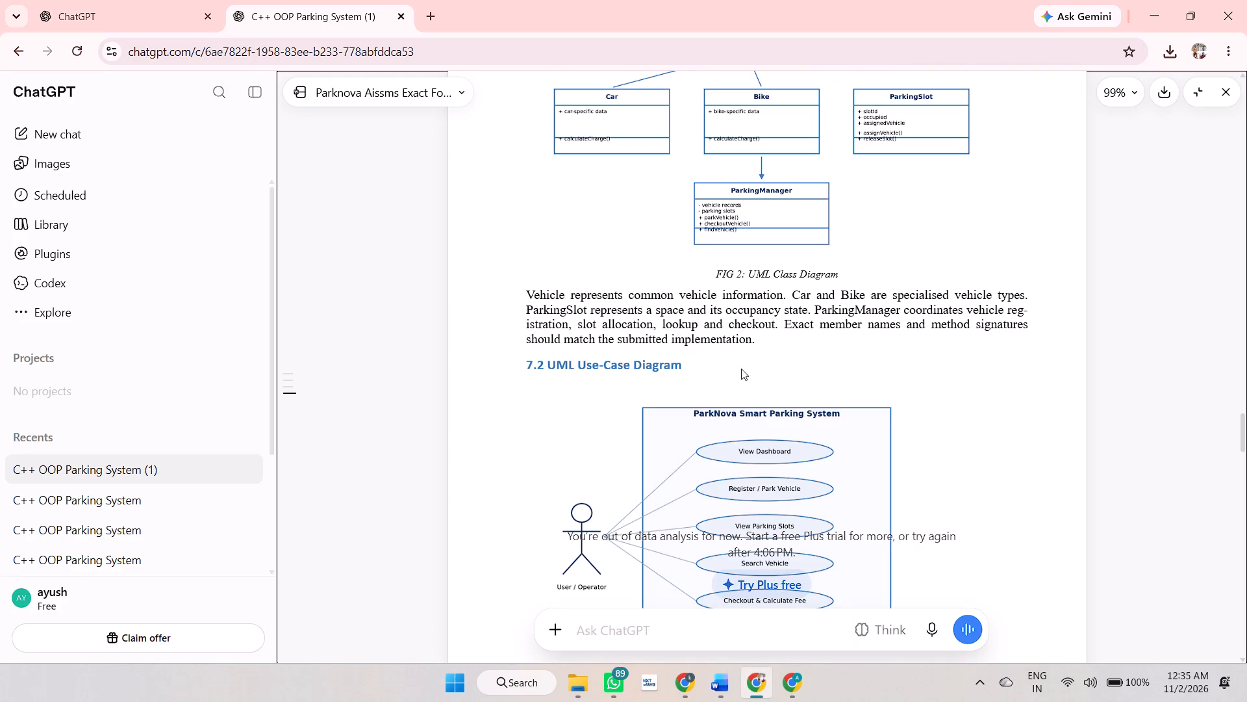
scroll(748, 331, up, 1)
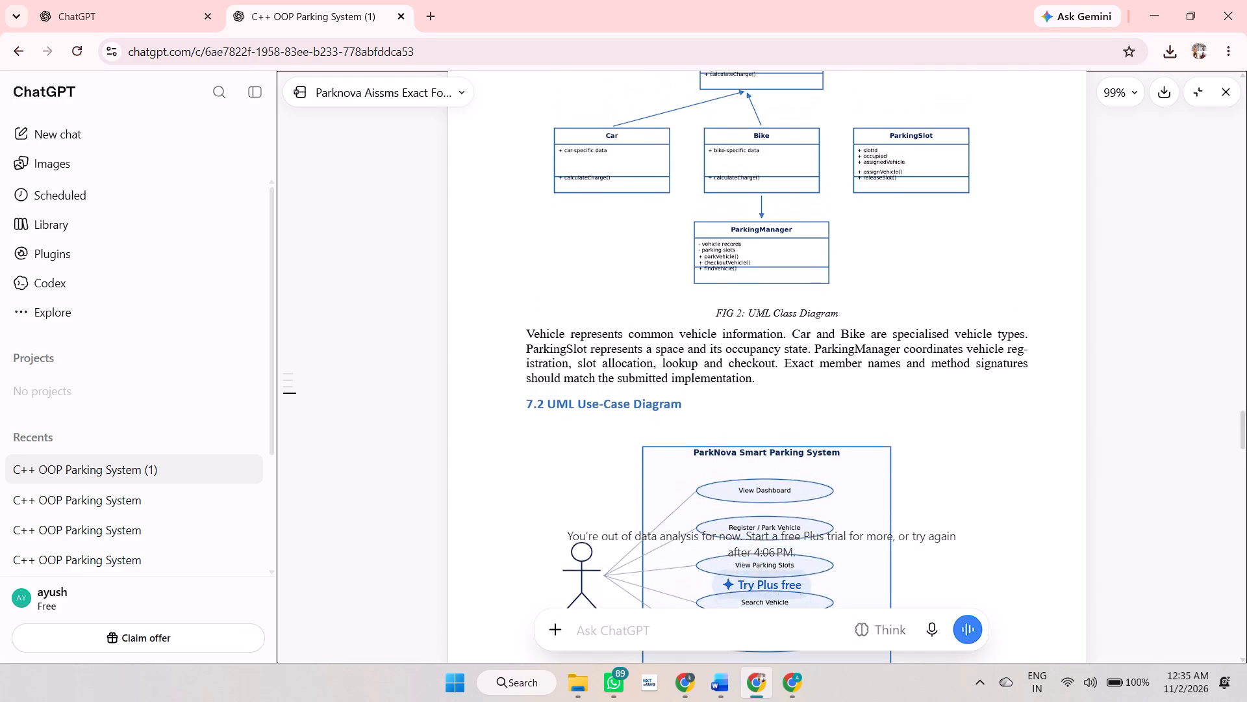
scroll(748, 331, up, 1)
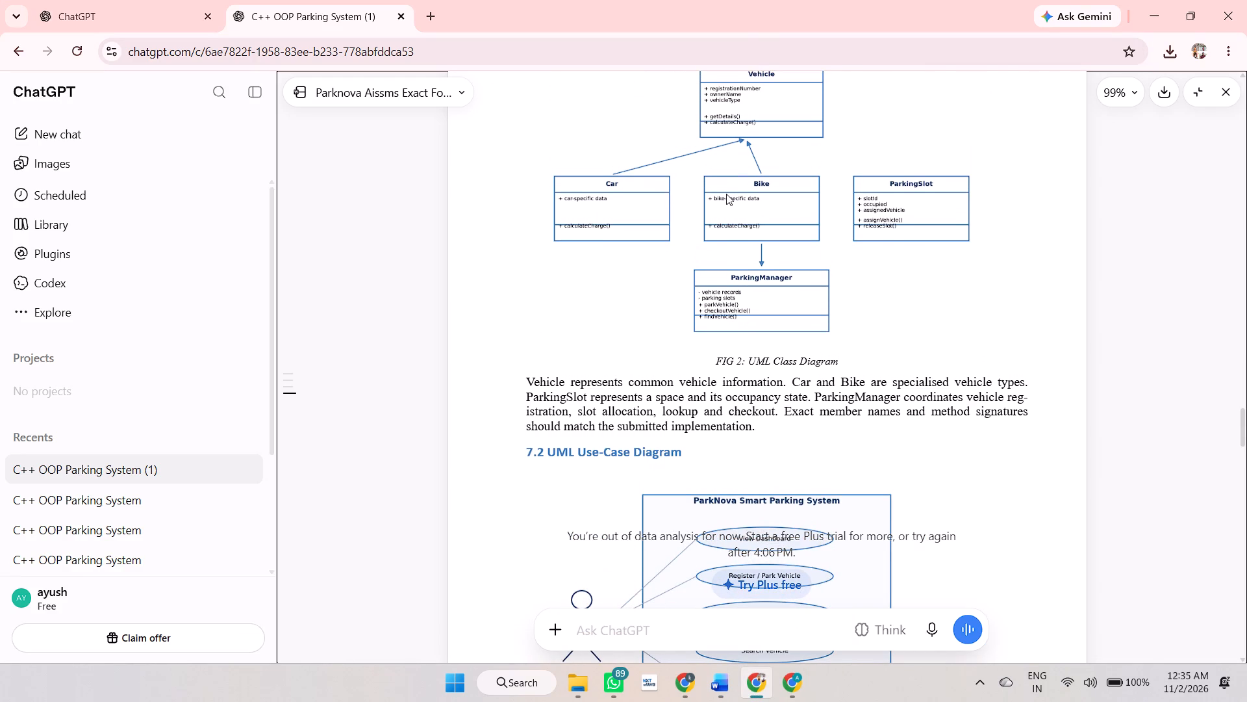
scroll(726, 194, up, 2)
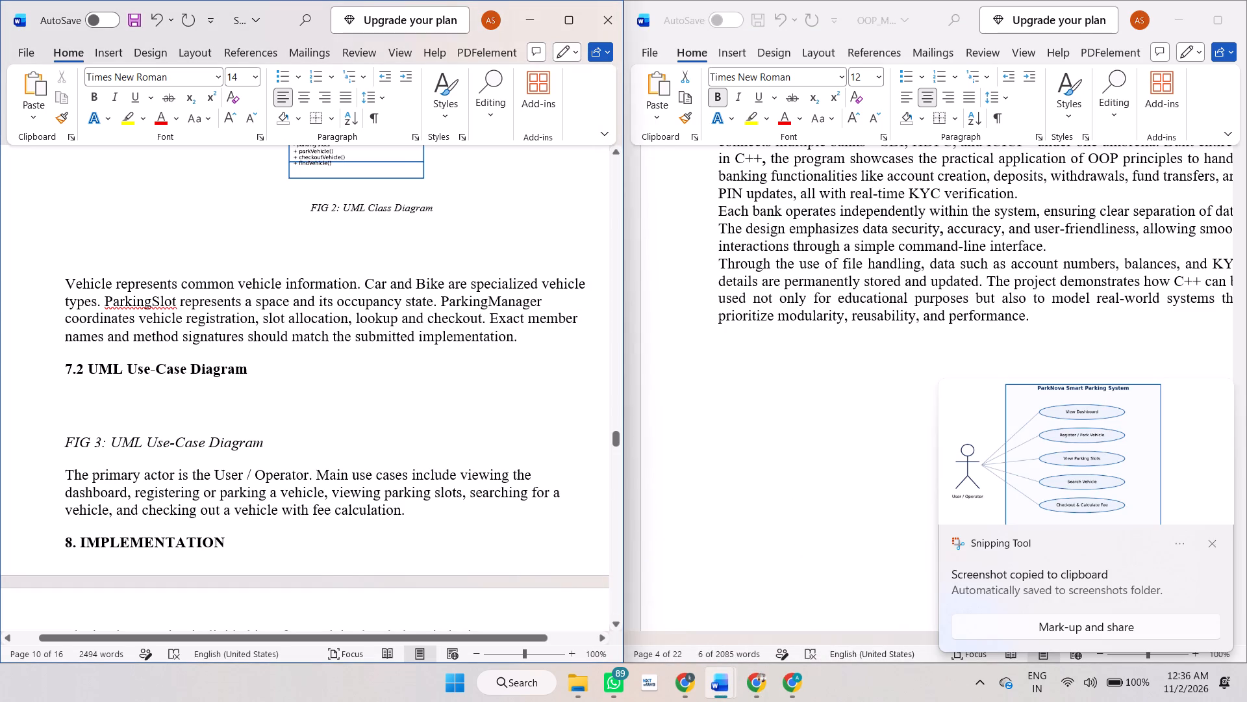
drag(64, 443, 296, 444)
key(BackSpace)
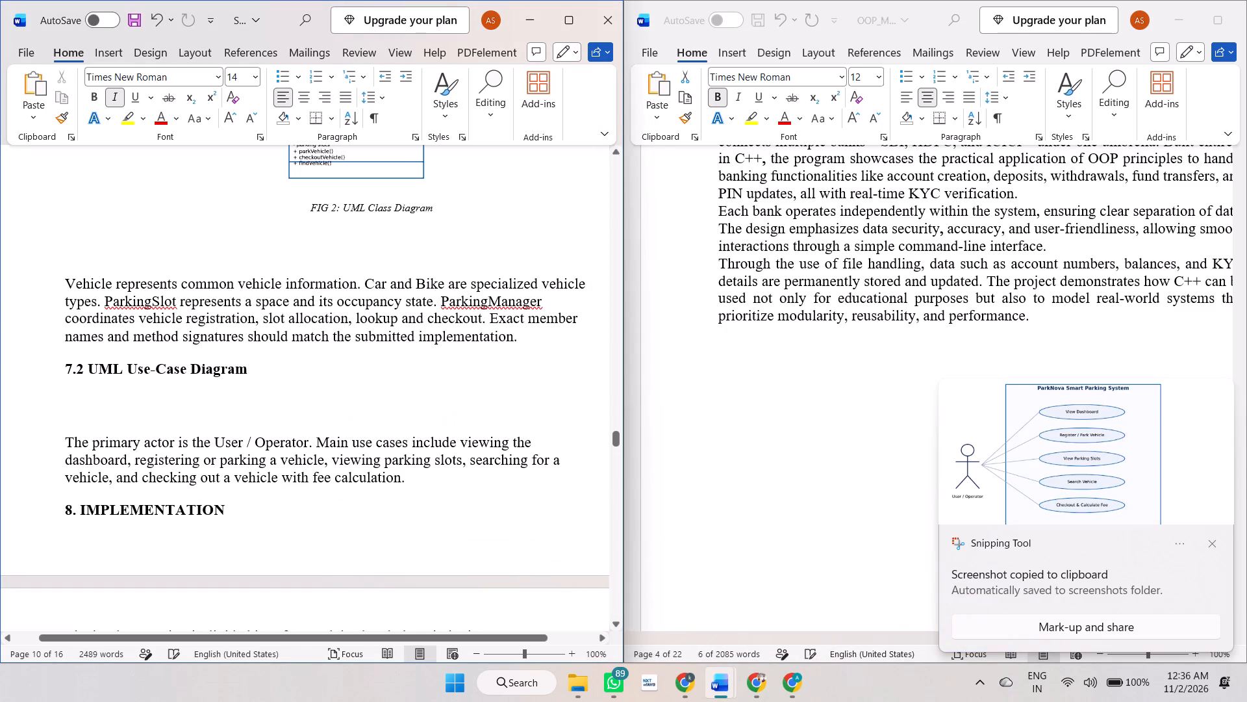
Replace the UML Use-Case Diagram heading's typed number 7.2 with an automatic list number 2.
click(83, 367)
key(BackSpace)
key(BackSpace)
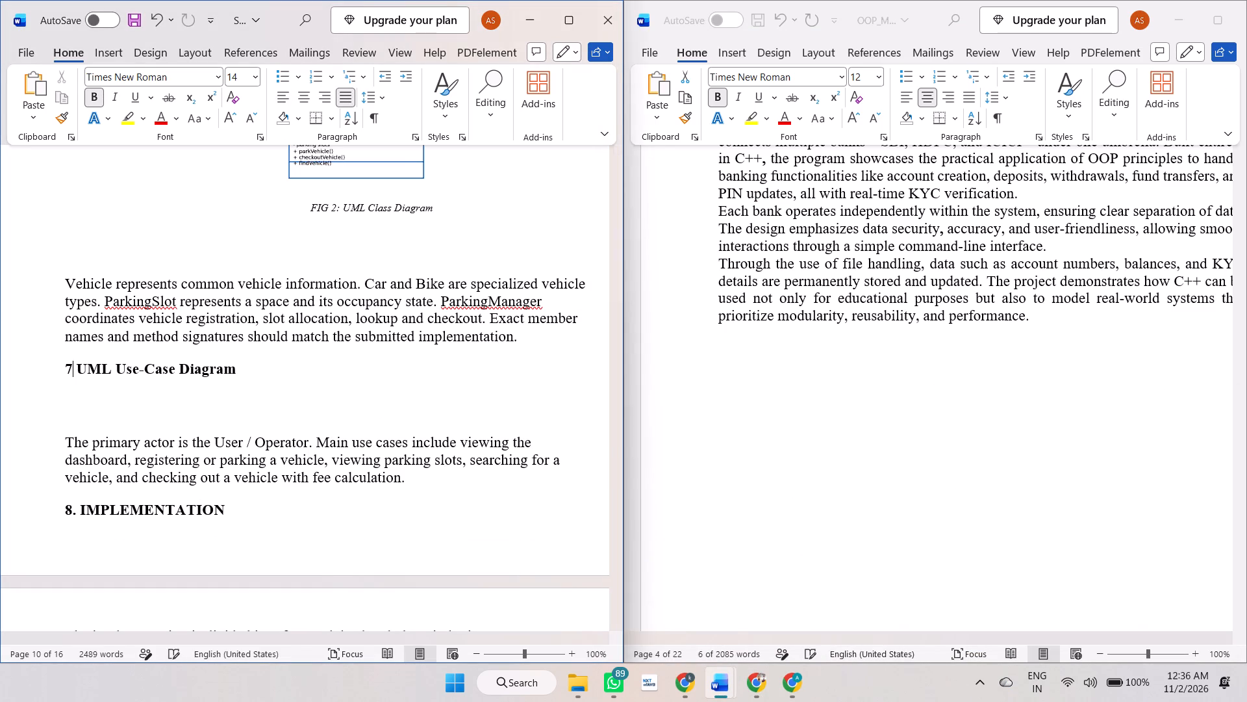
key(BackSpace)
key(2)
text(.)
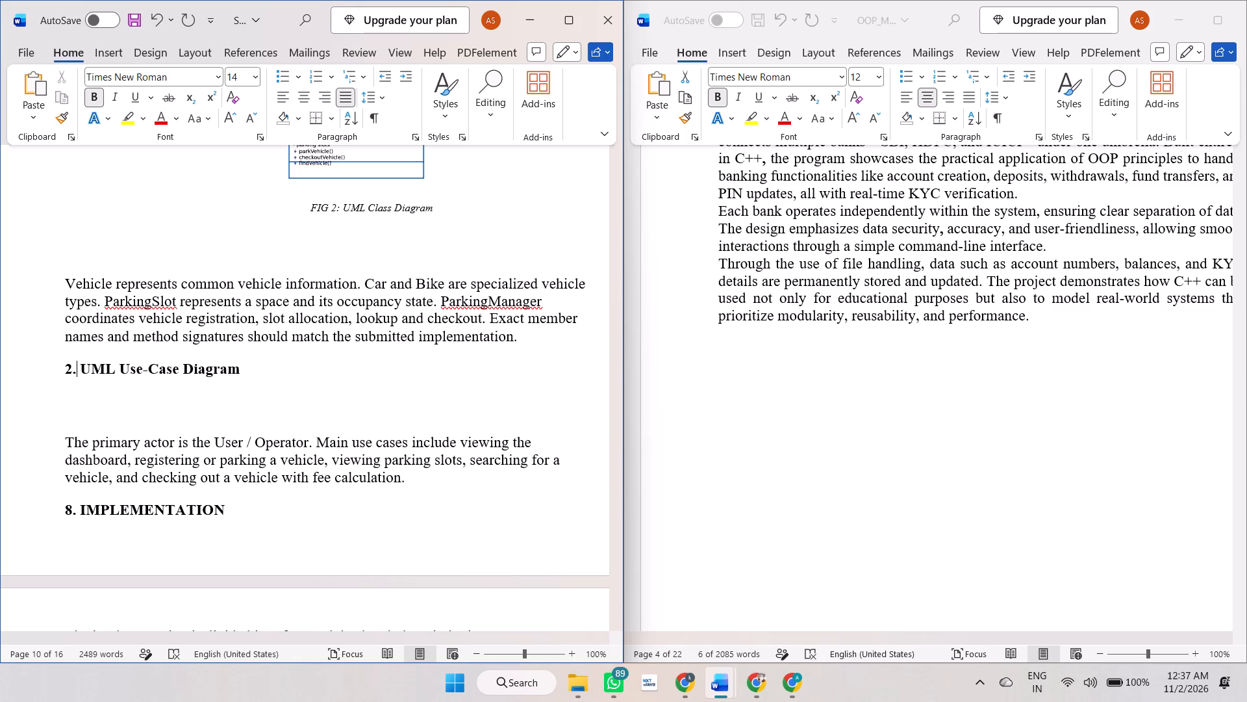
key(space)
Enlarge the UML Use-Case Diagram heading to 16 pt.
drag(69, 366, 209, 366)
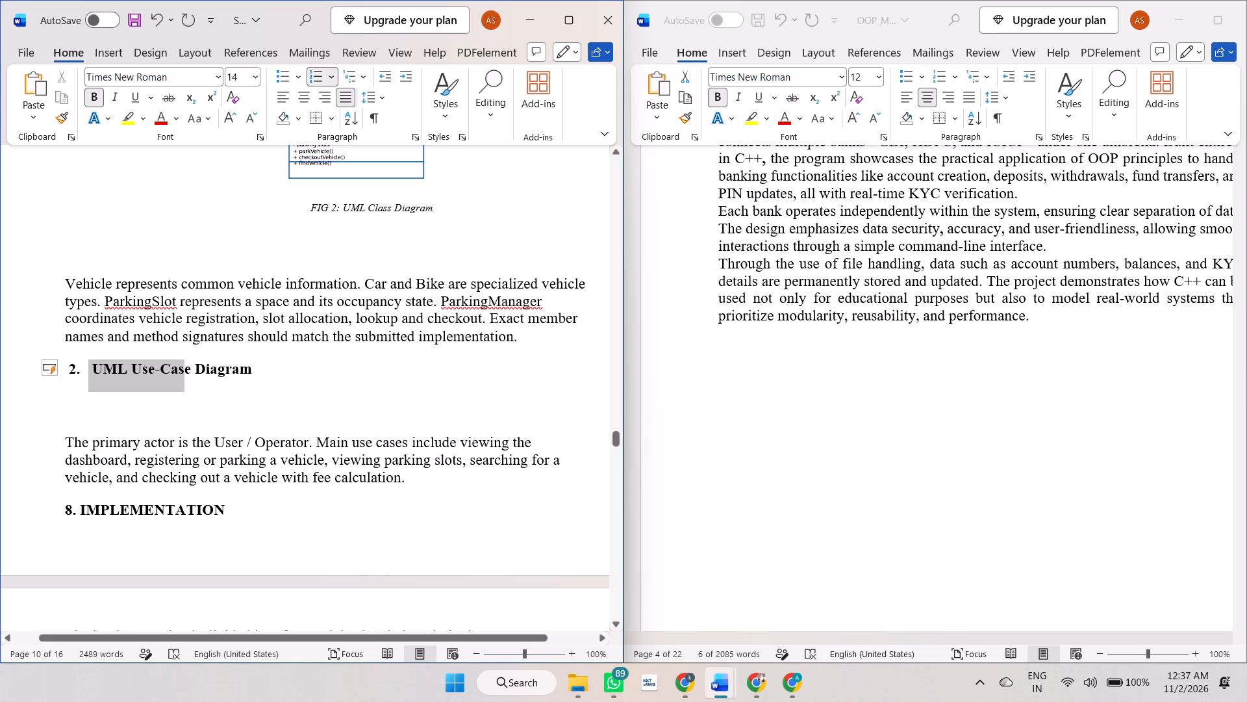
drag(209, 366, 244, 363)
click(380, 315)
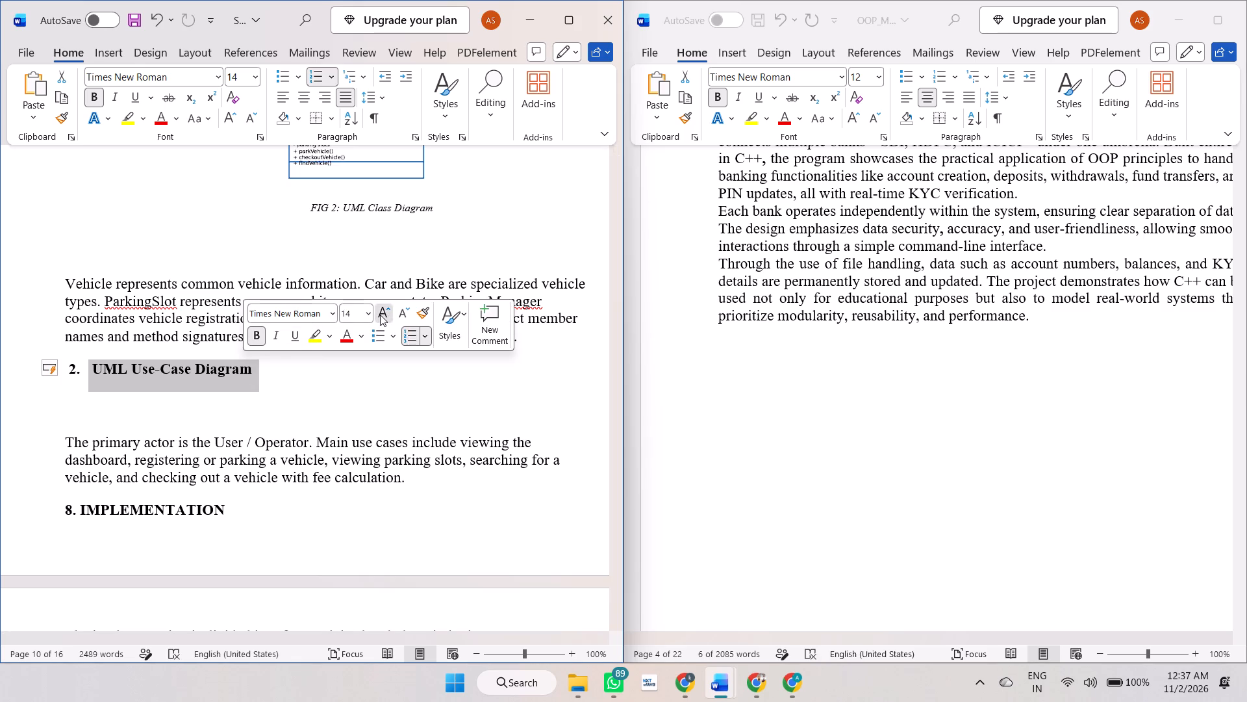
click(299, 398)
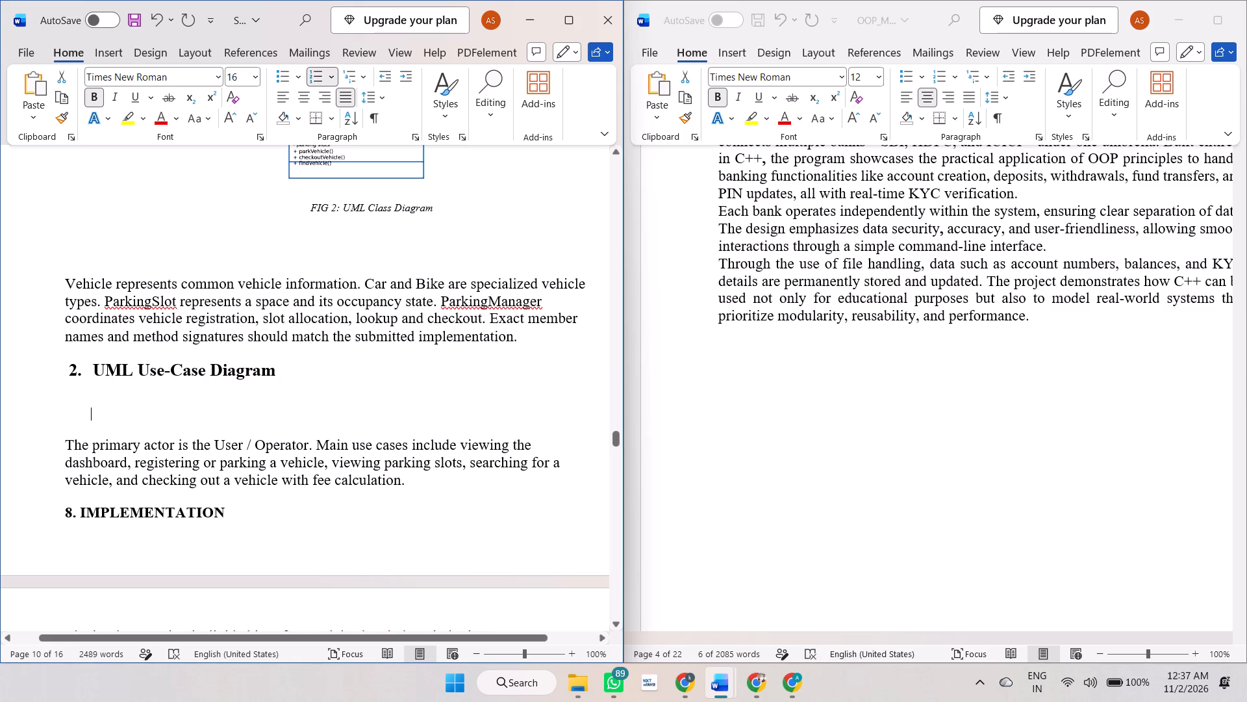
Paste the captured use-case diagram with its FIG 3 caption on a new line below the UML Use-Case Diagram heading.
click(284, 372)
key(Return)
key(BackSpace)
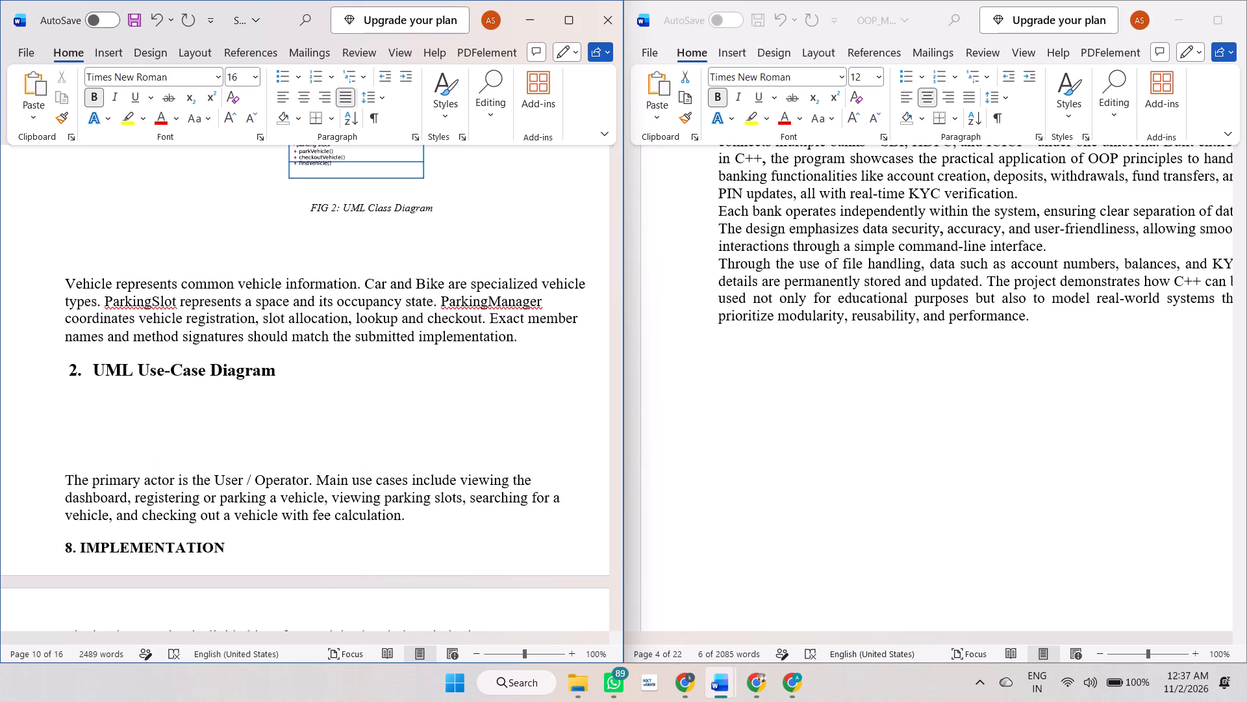
key(ctrl+v)
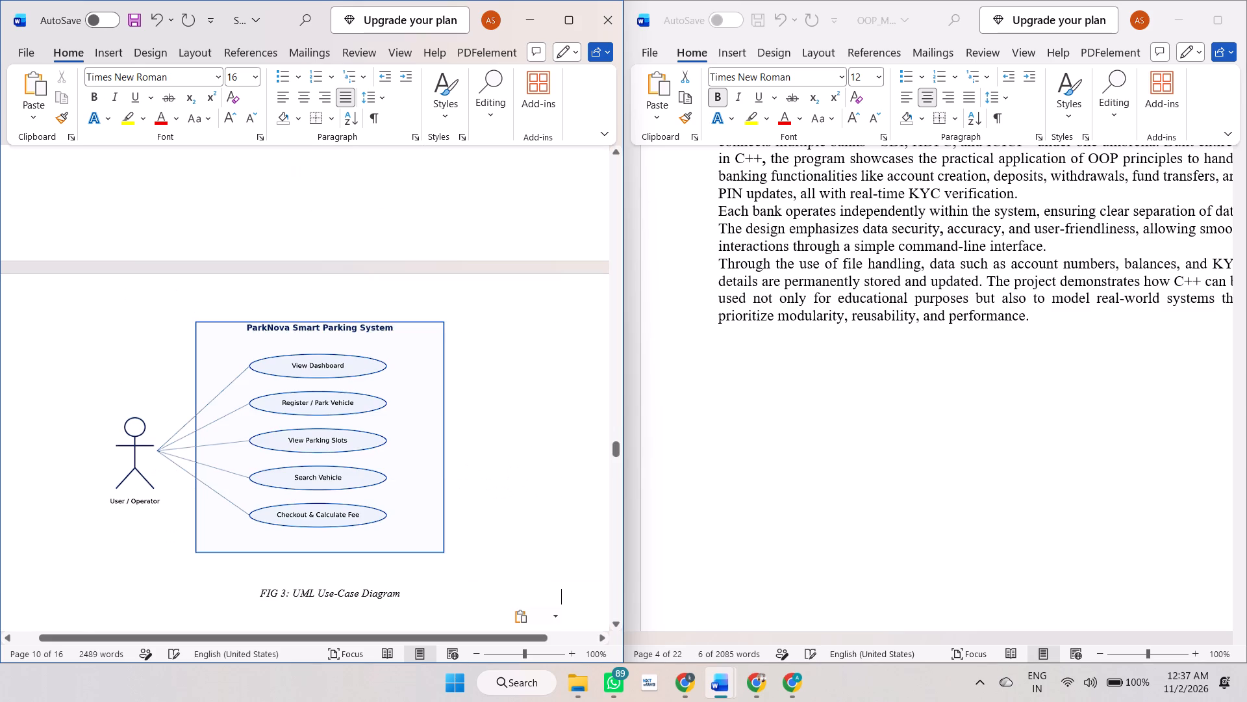
Remove the empty lines between the FIG 2 UML class diagram and the paragraph describing Vehicle, Car and Bike.
scroll(187, 252, up, 1)
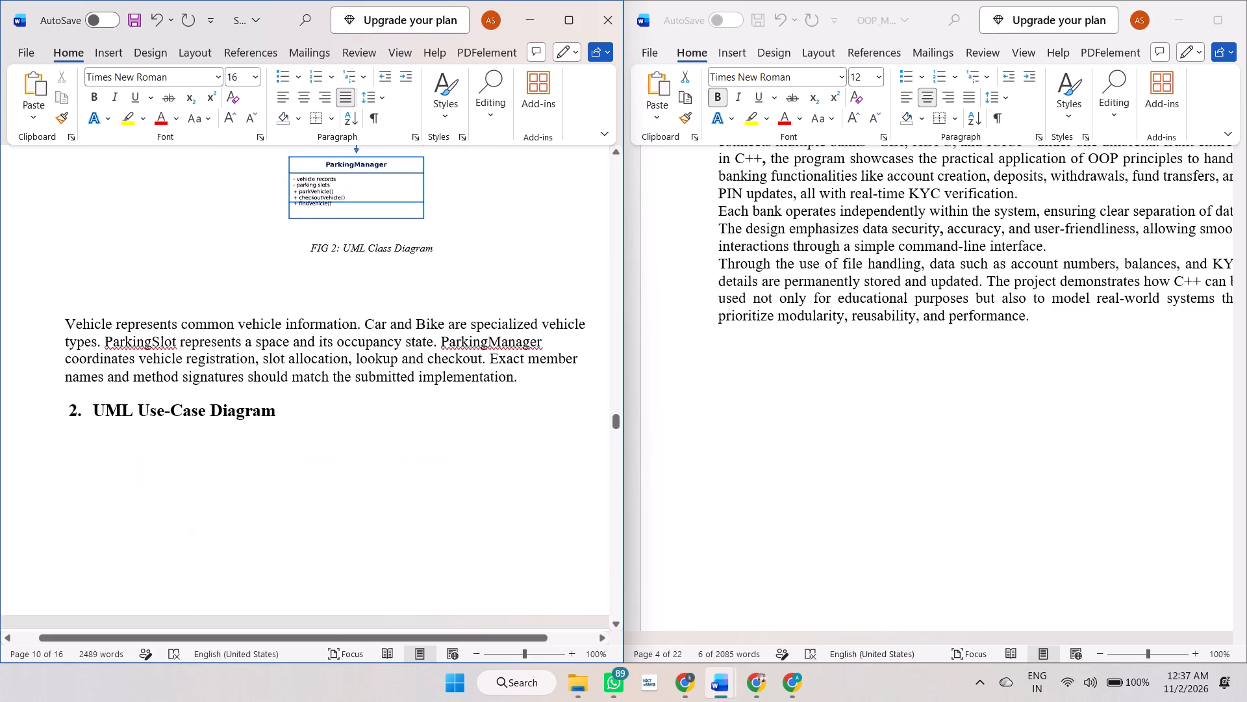
scroll(187, 252, up, 1)
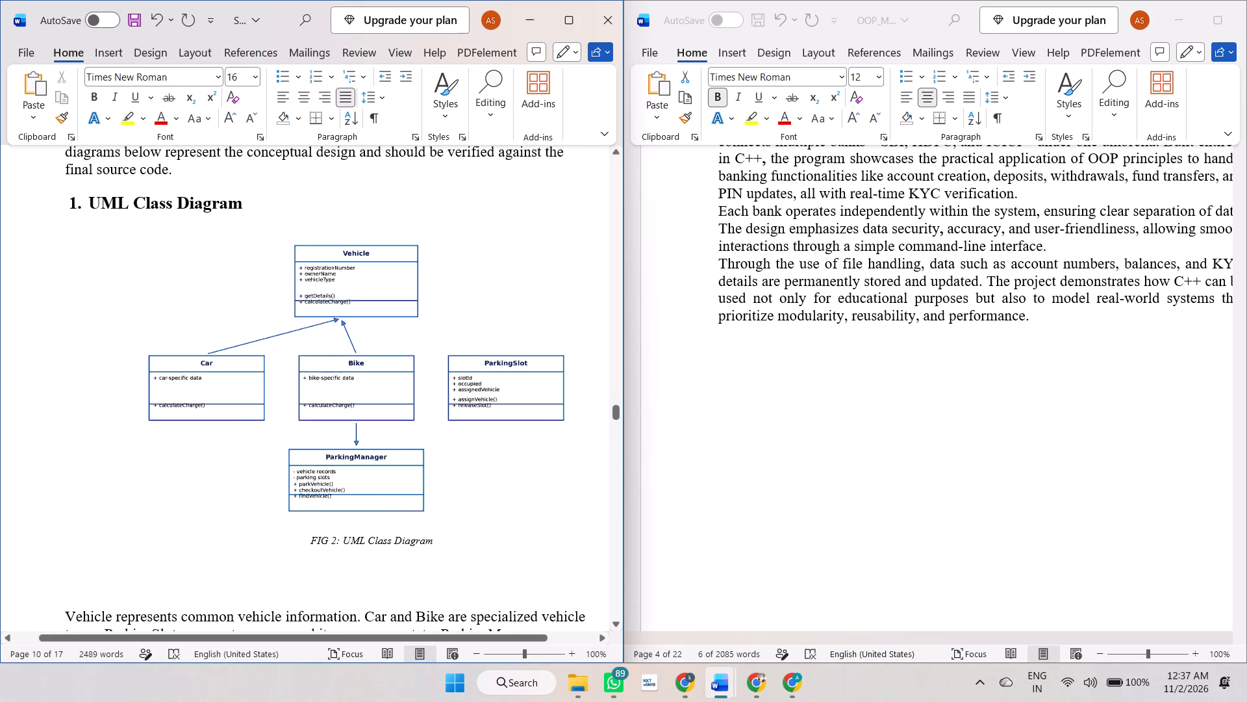
click(227, 567)
key(BackSpace)
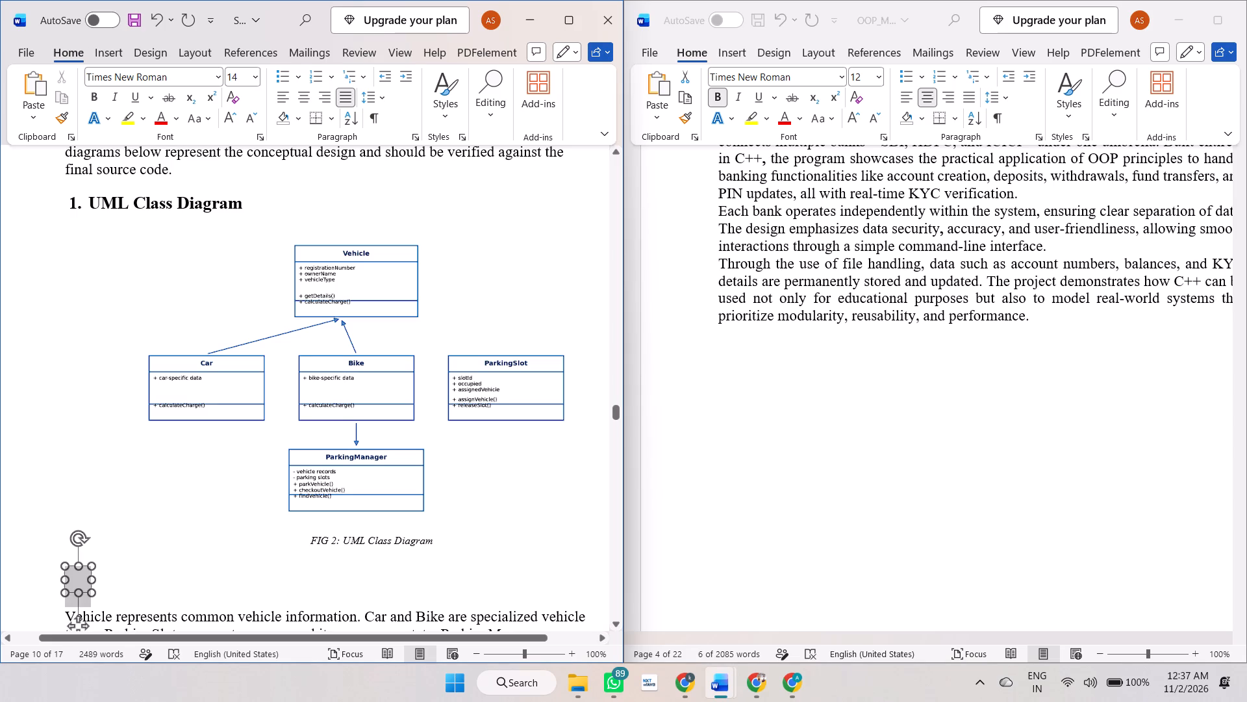
click(227, 567)
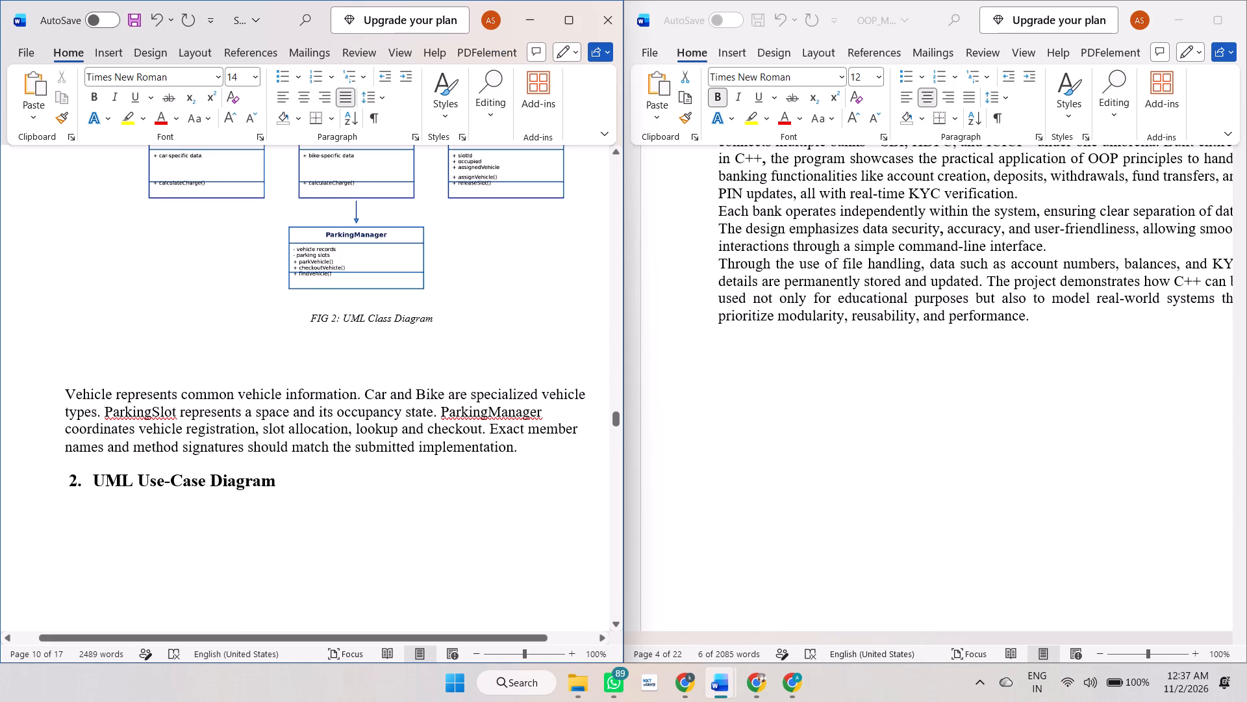
key(BackSpace)
key(BackSpace)
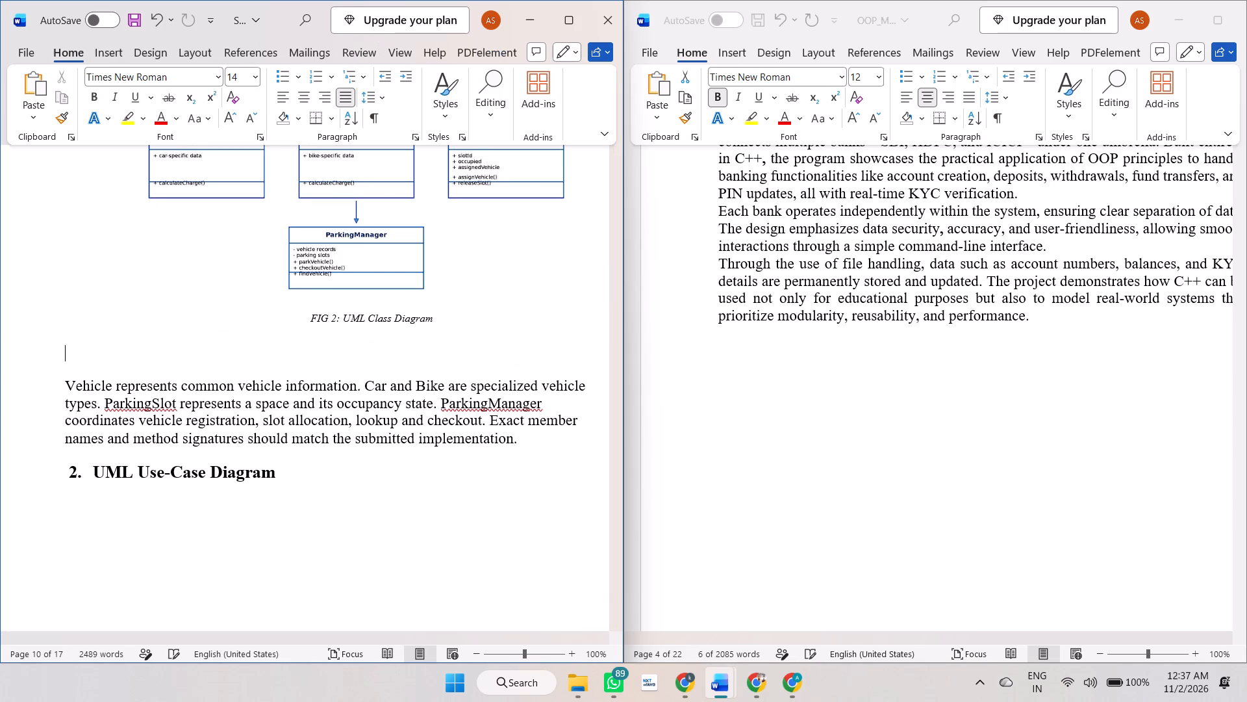
key(BackSpace)
key(BackSpace)
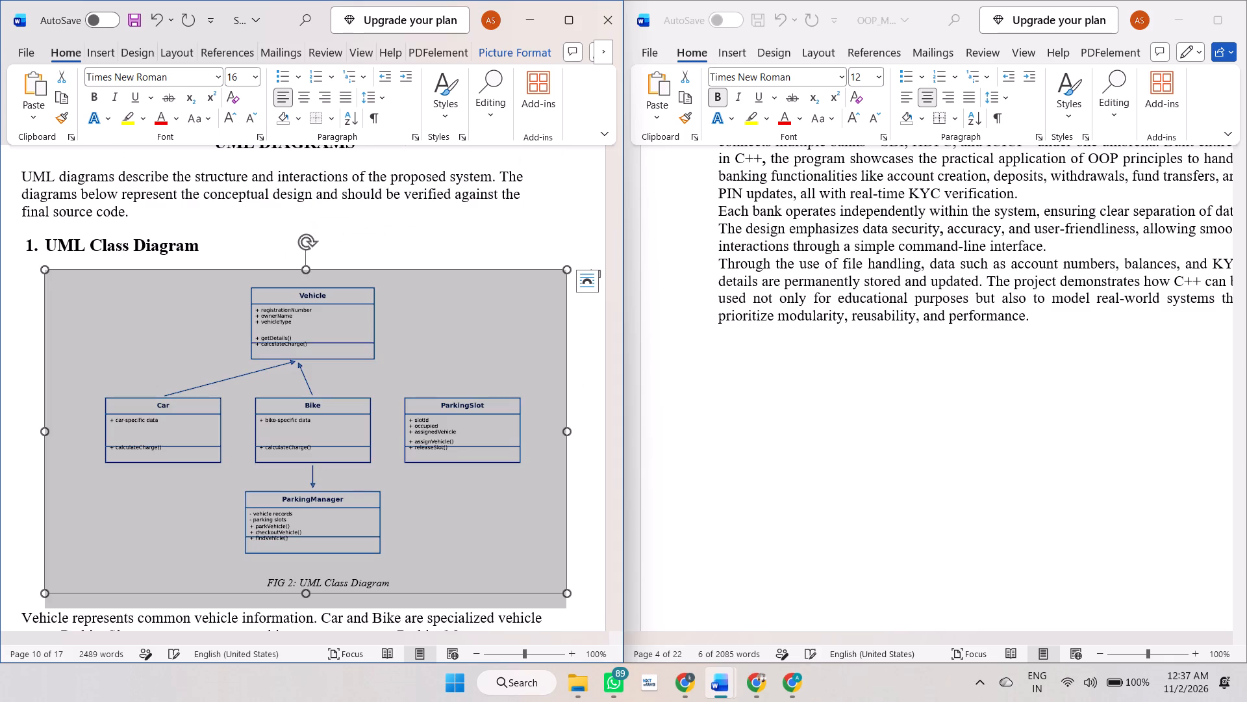
key(Return)
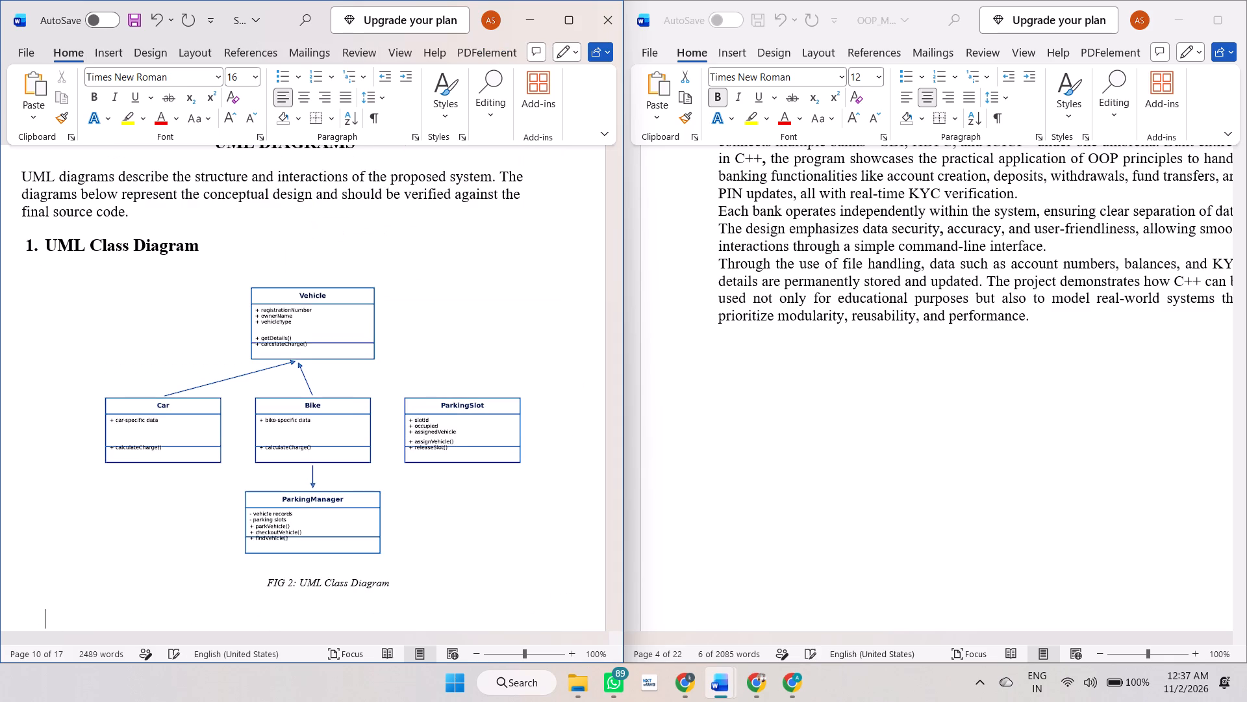
scroll(227, 456, down, 1)
key(BackSpace)
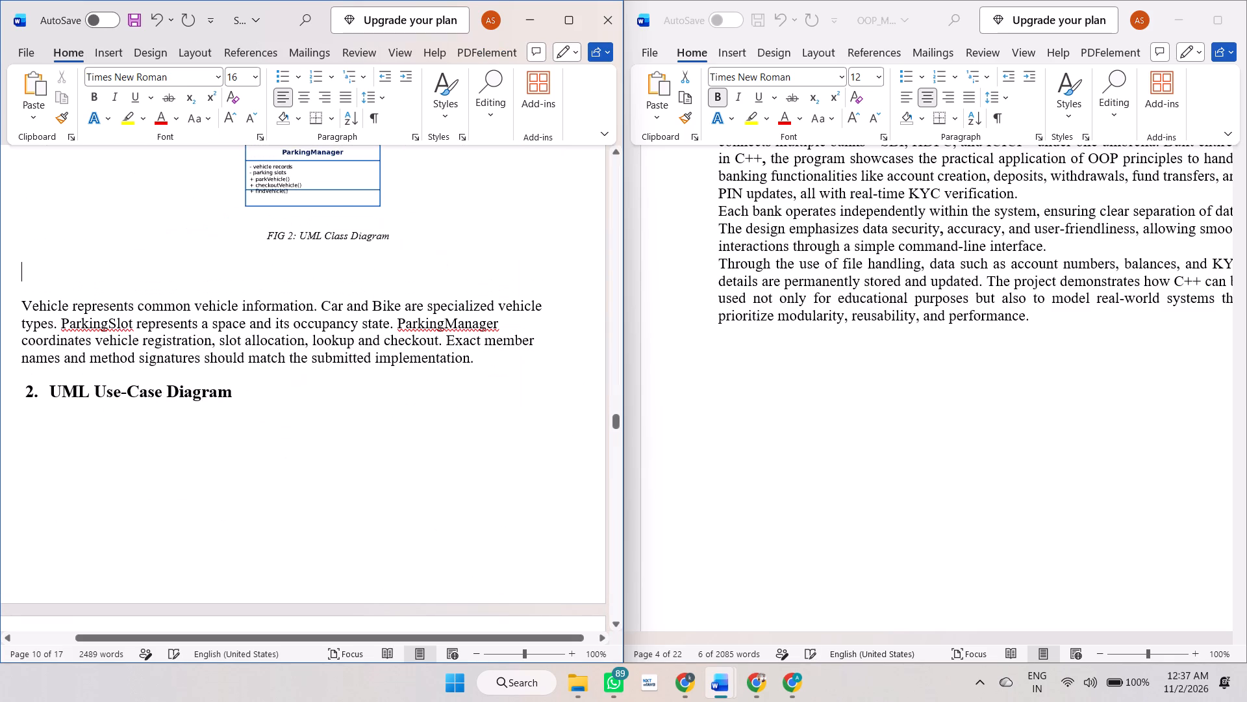
key(BackSpace)
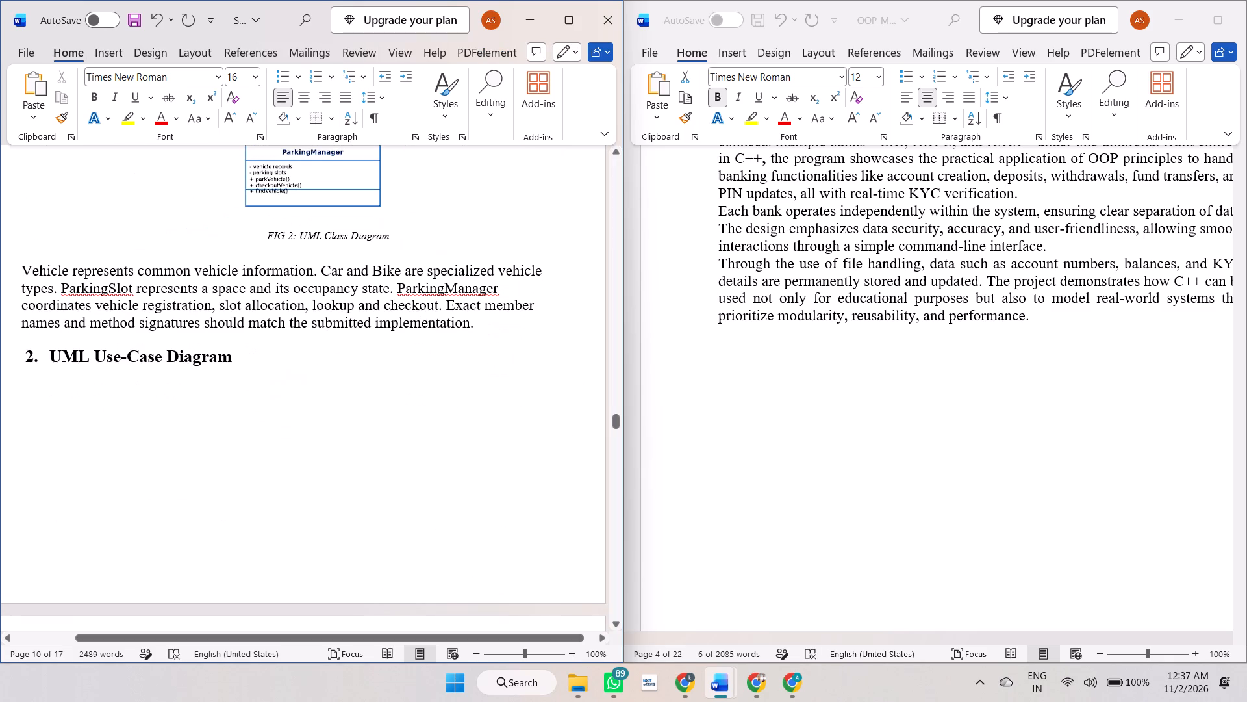
Review the pages of Smart Parking System.docx against OOP_Mini_Project-1.docx, comparing the overall page layout and header banners.
scroll(179, 430, up, 1)
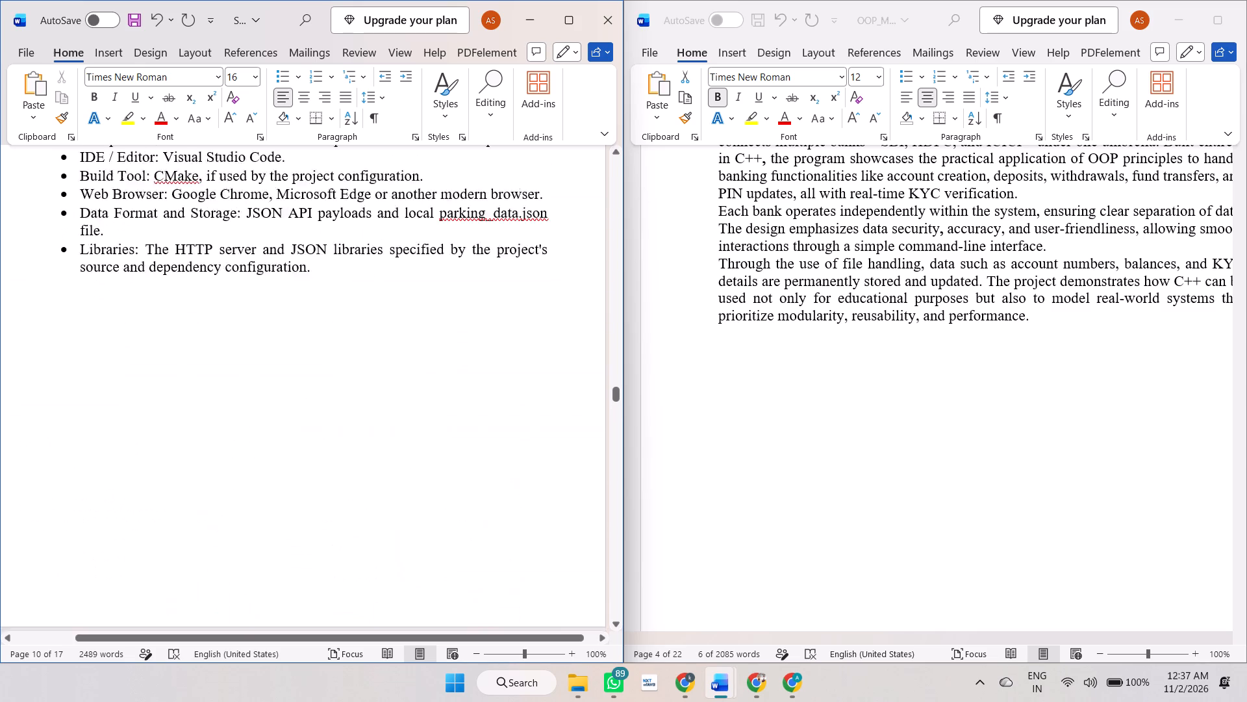
scroll(179, 430, up, 1)
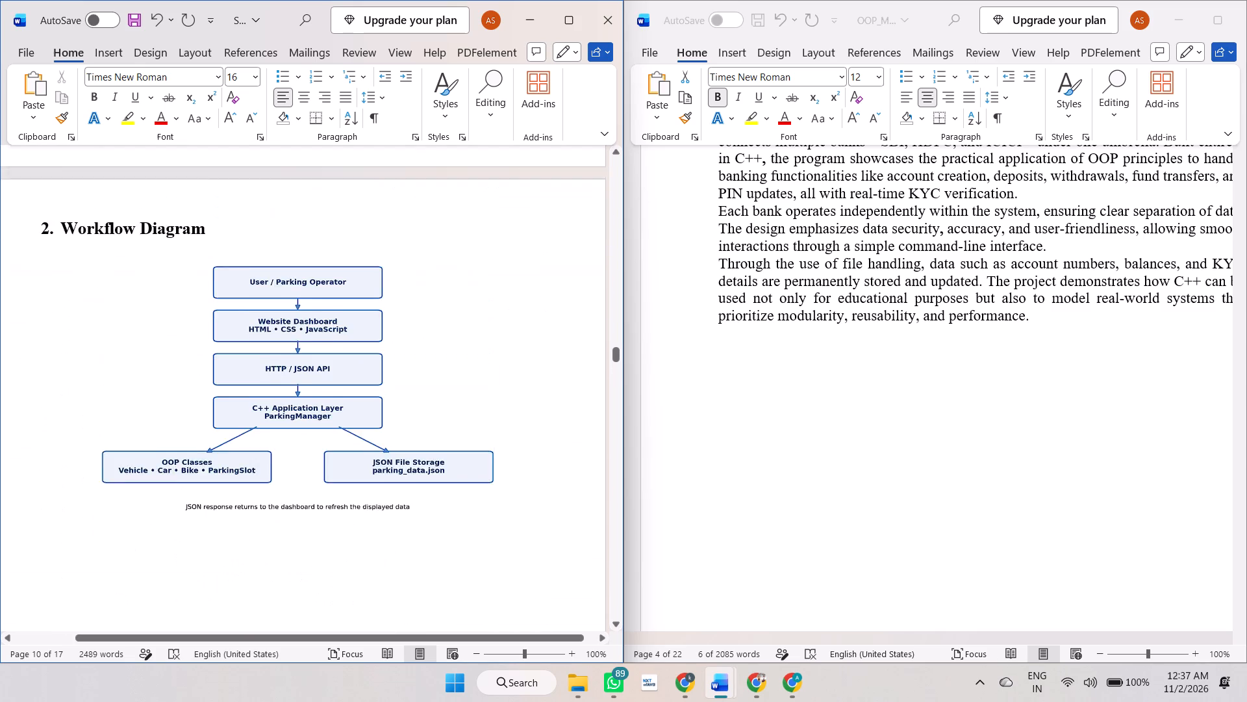
scroll(179, 430, up, 1)
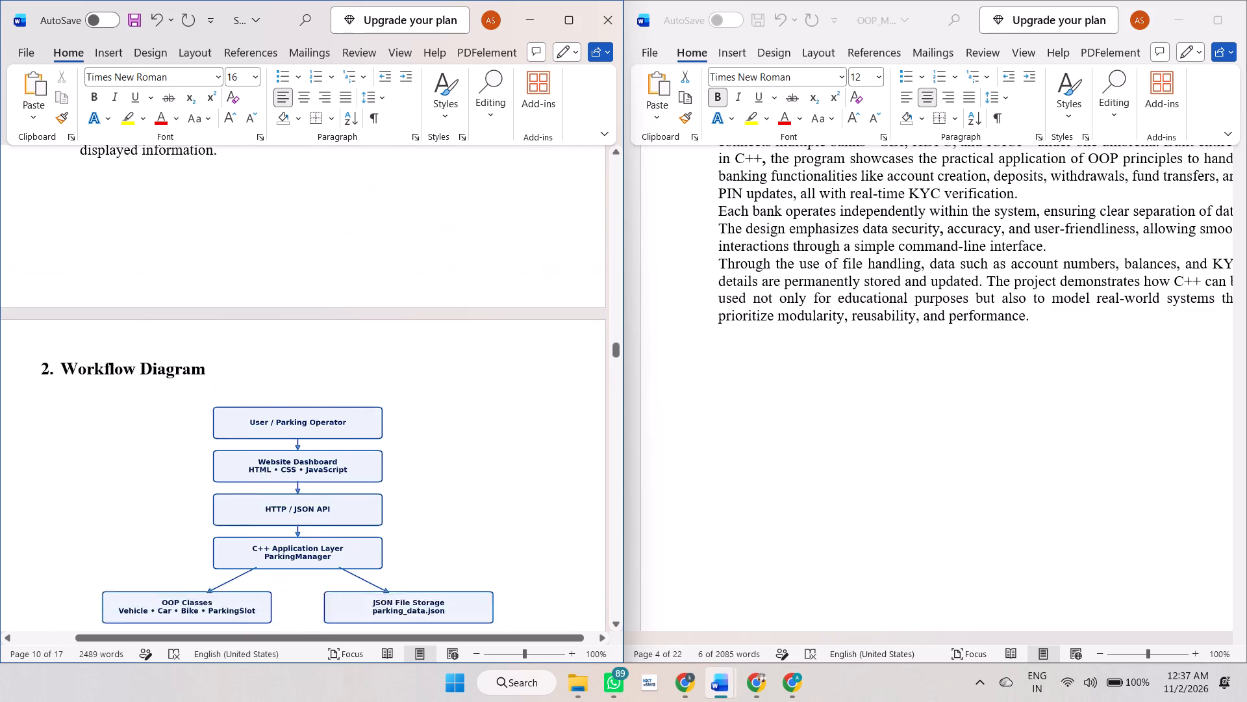
scroll(179, 430, up, 1)
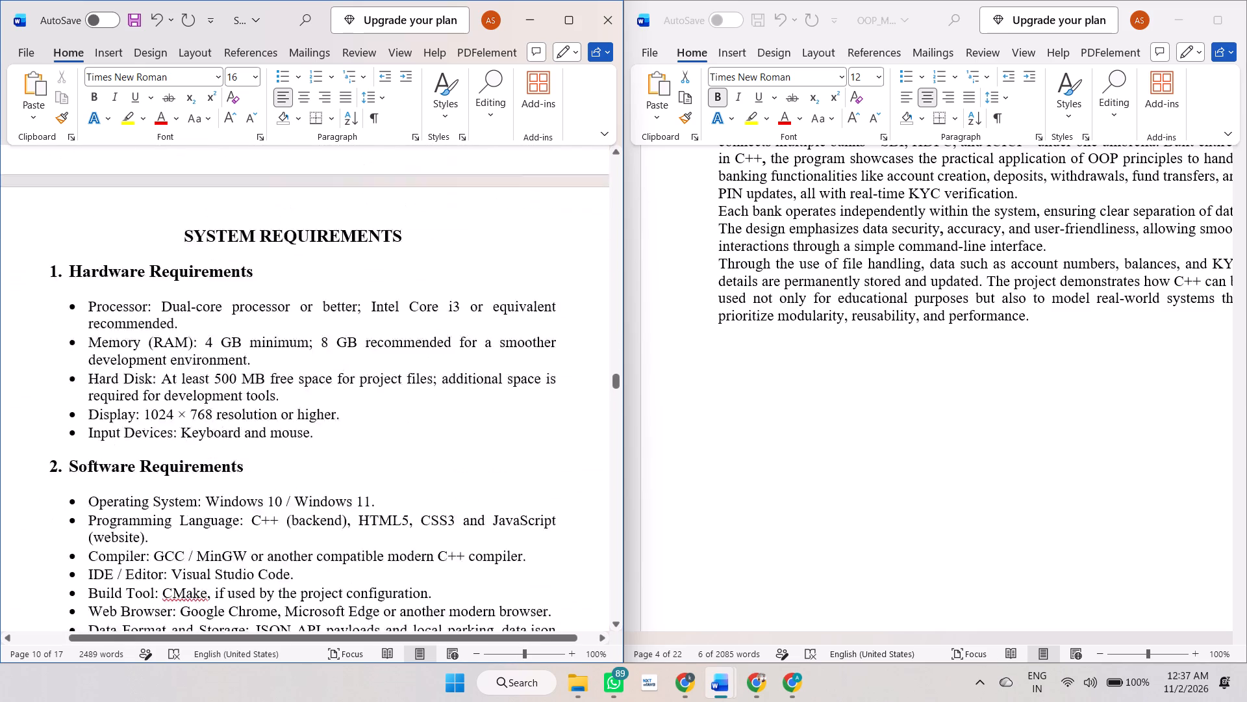
scroll(179, 430, up, 2)
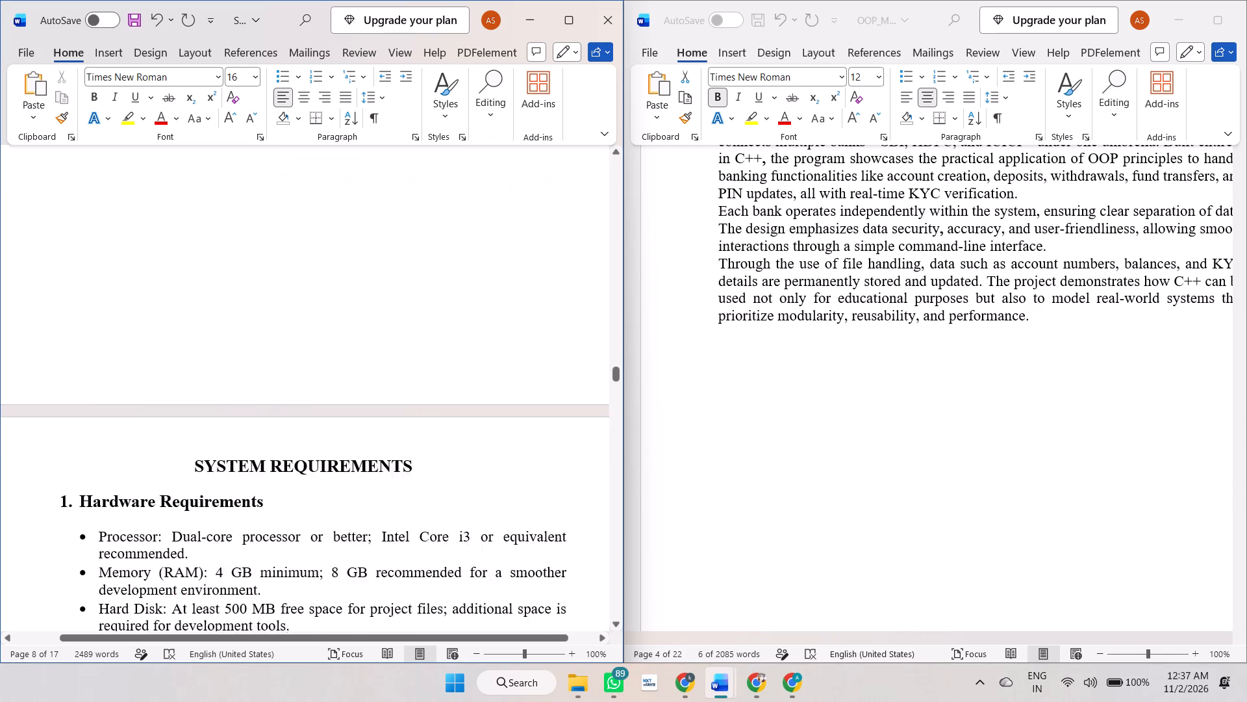
scroll(179, 430, up, 2)
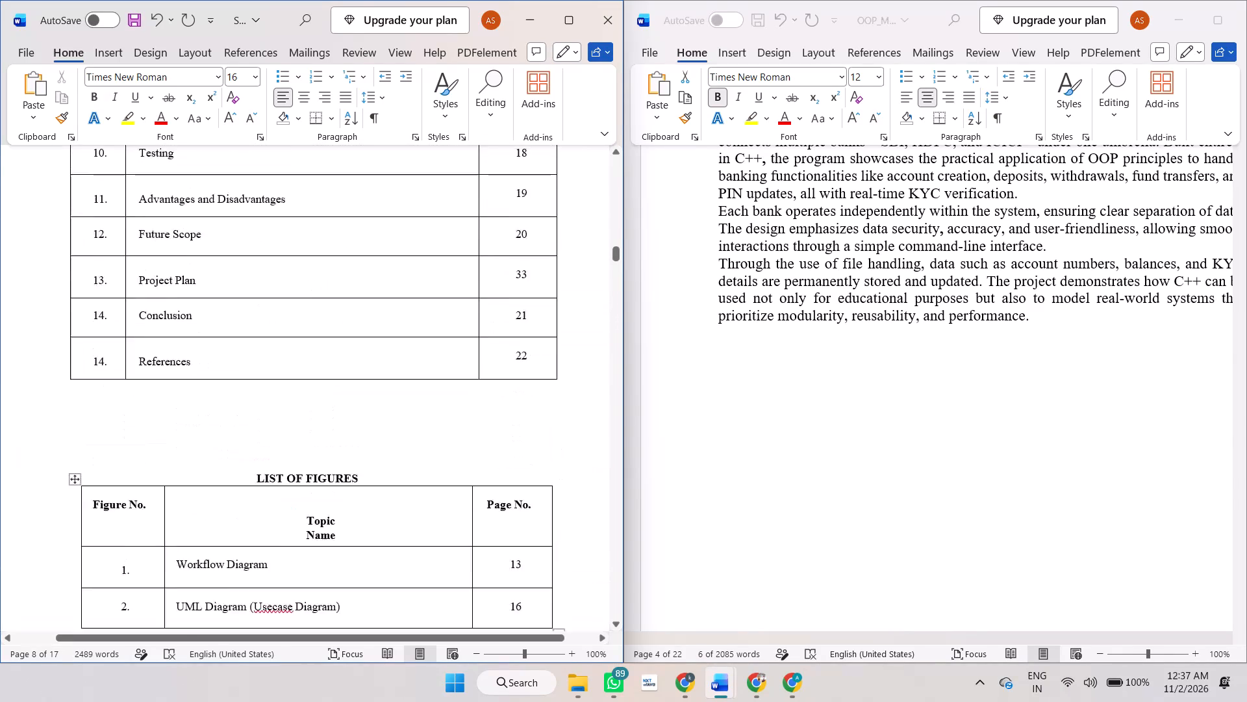
scroll(179, 430, up, 1)
scroll(179, 430, down, 1)
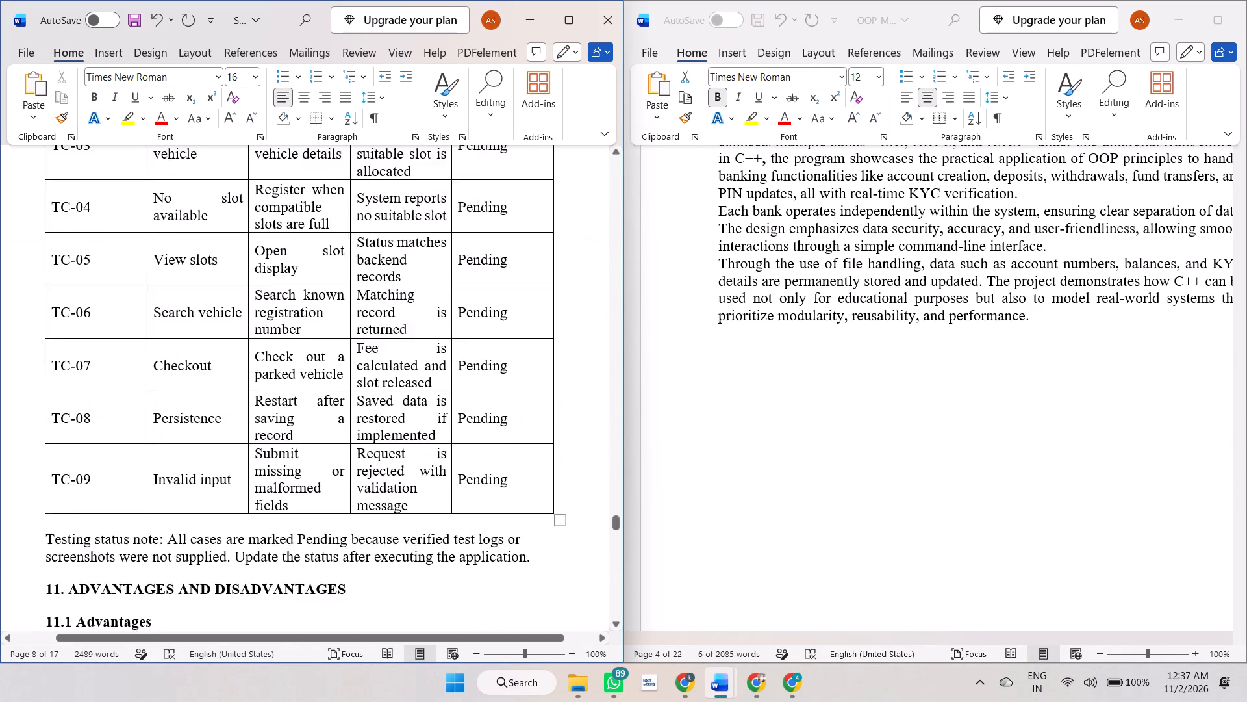
scroll(179, 430, down, 2)
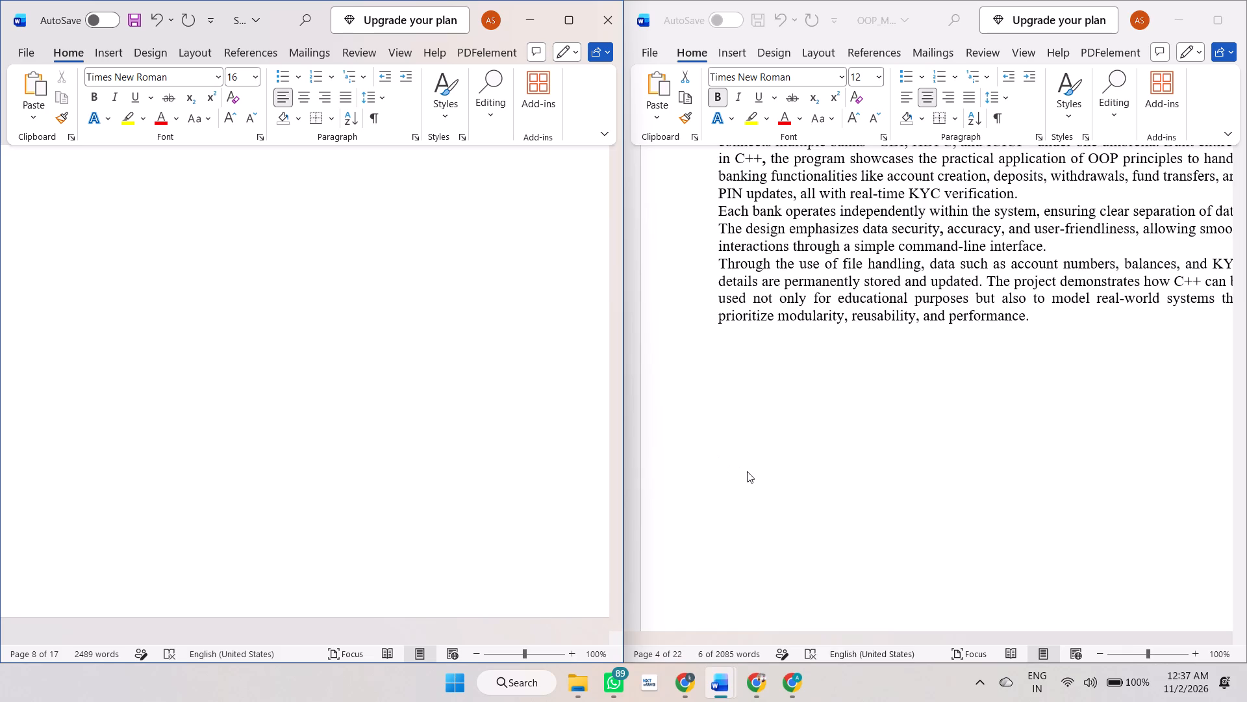
ctrl+scroll(747, 471, down, 6)
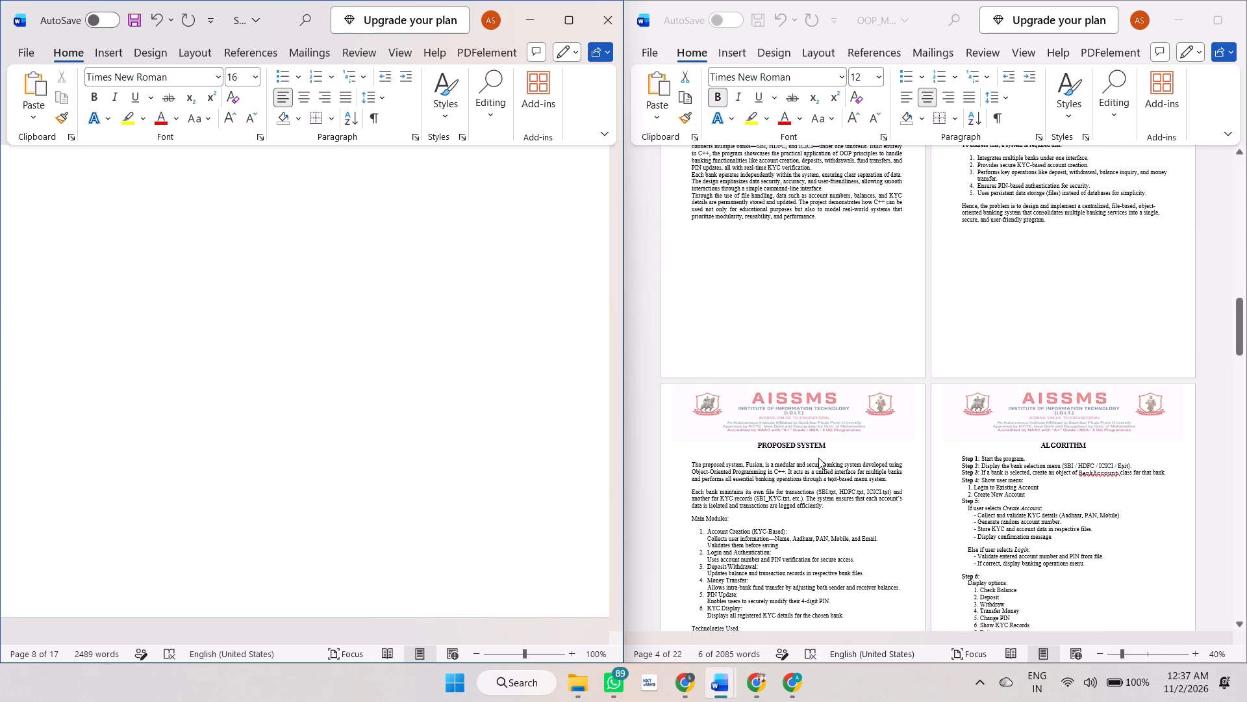
scroll(850, 442, up, 1)
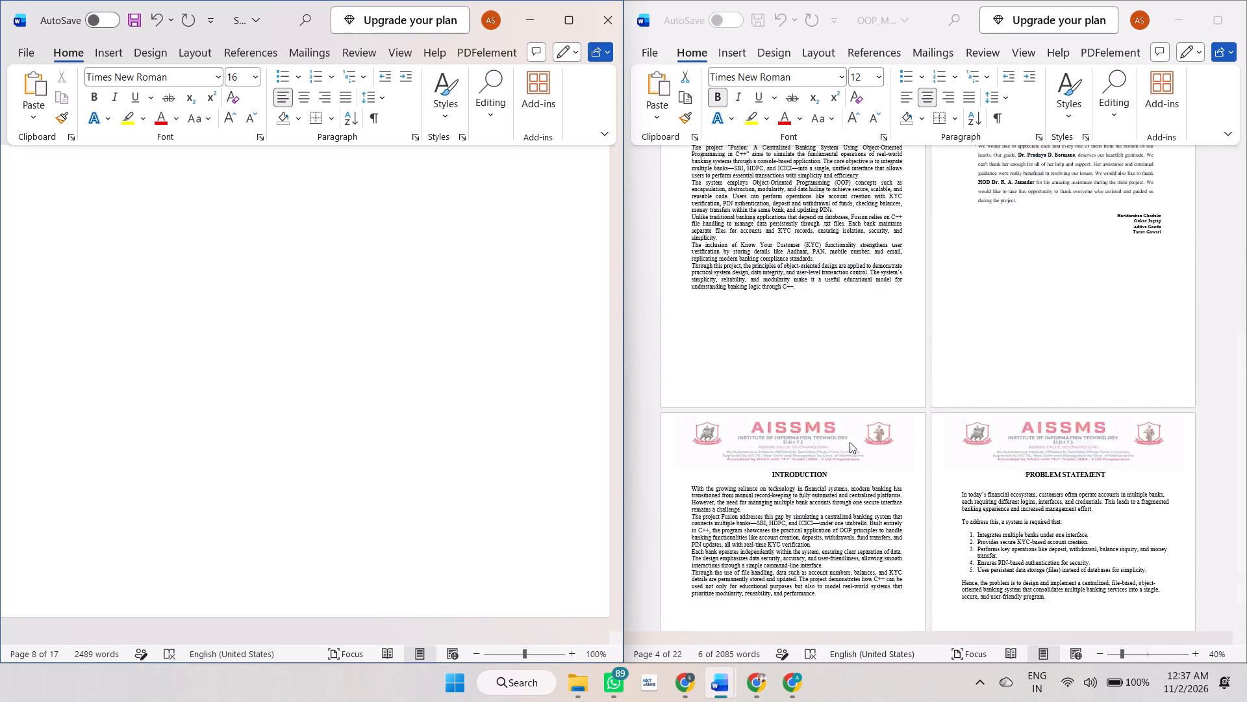
scroll(850, 442, up, 1)
scroll(519, 379, up, 1)
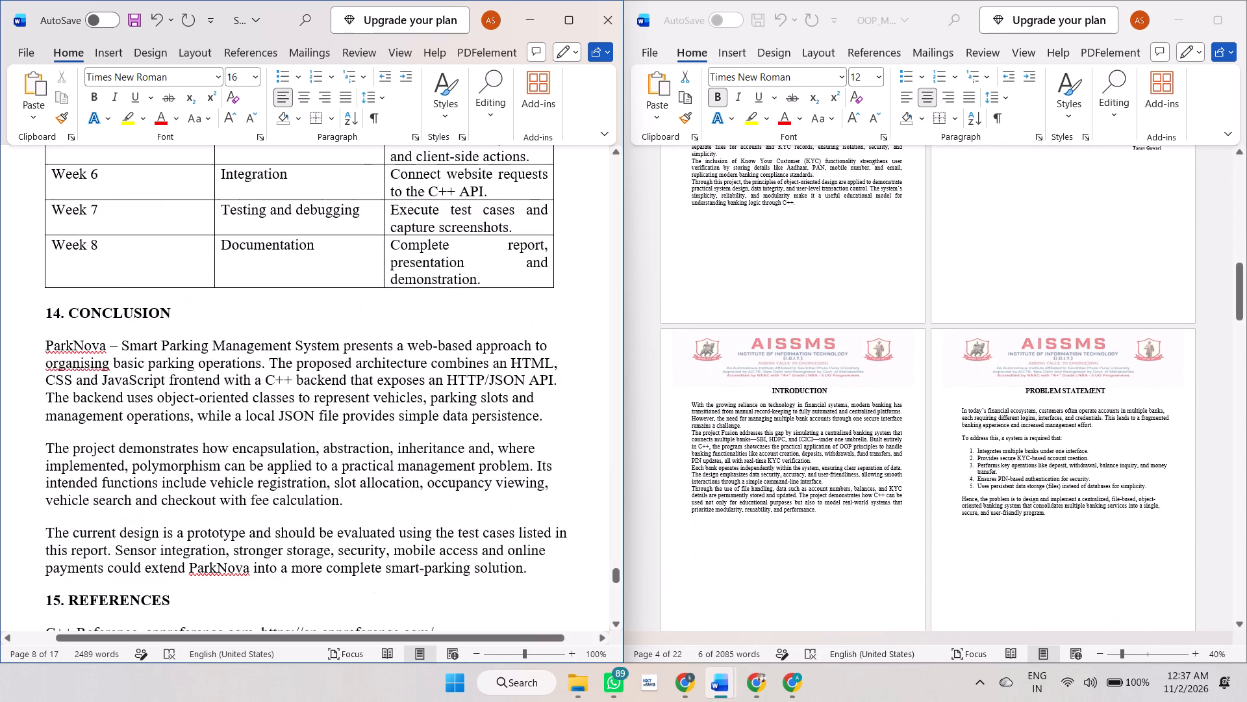
ctrl+scroll(519, 379, down, 9)
scroll(519, 379, up, 1)
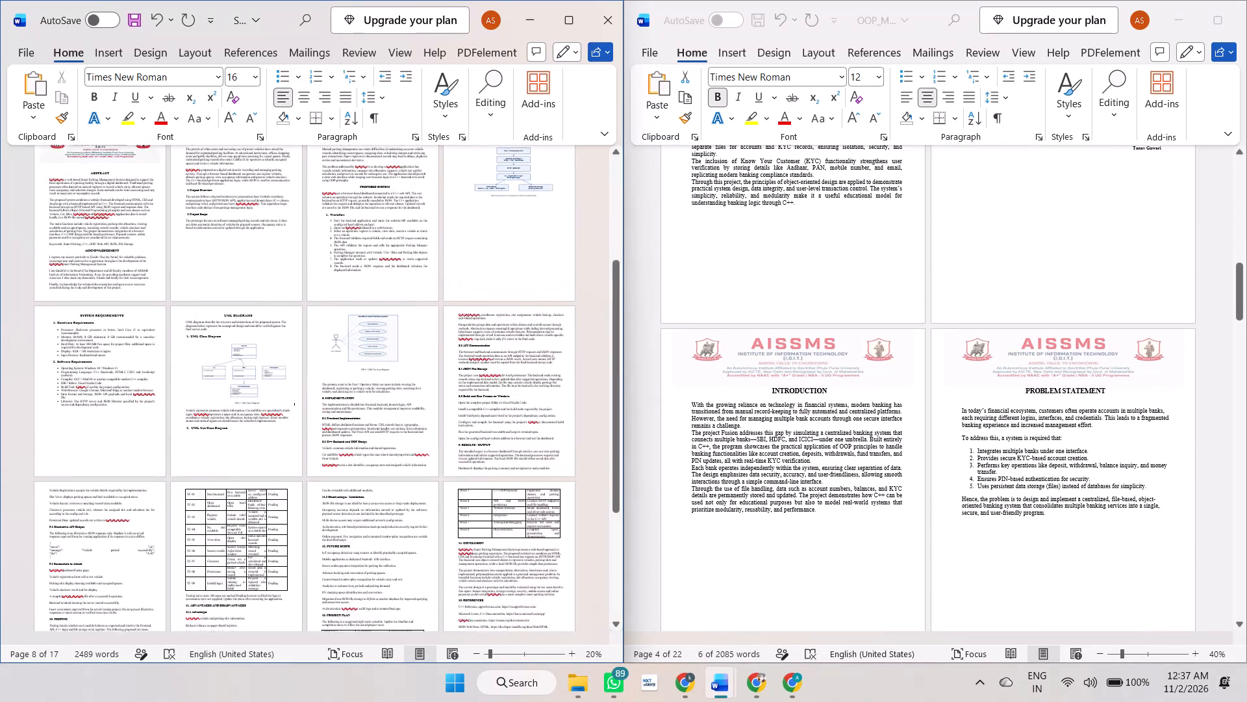
scroll(519, 379, up, 1)
Cut the AISSMS header banner from the Index page of OOP_Mini_Project-1.docx and paste it onto the Introduction page of Smart Parking System.docx.
click(802, 363)
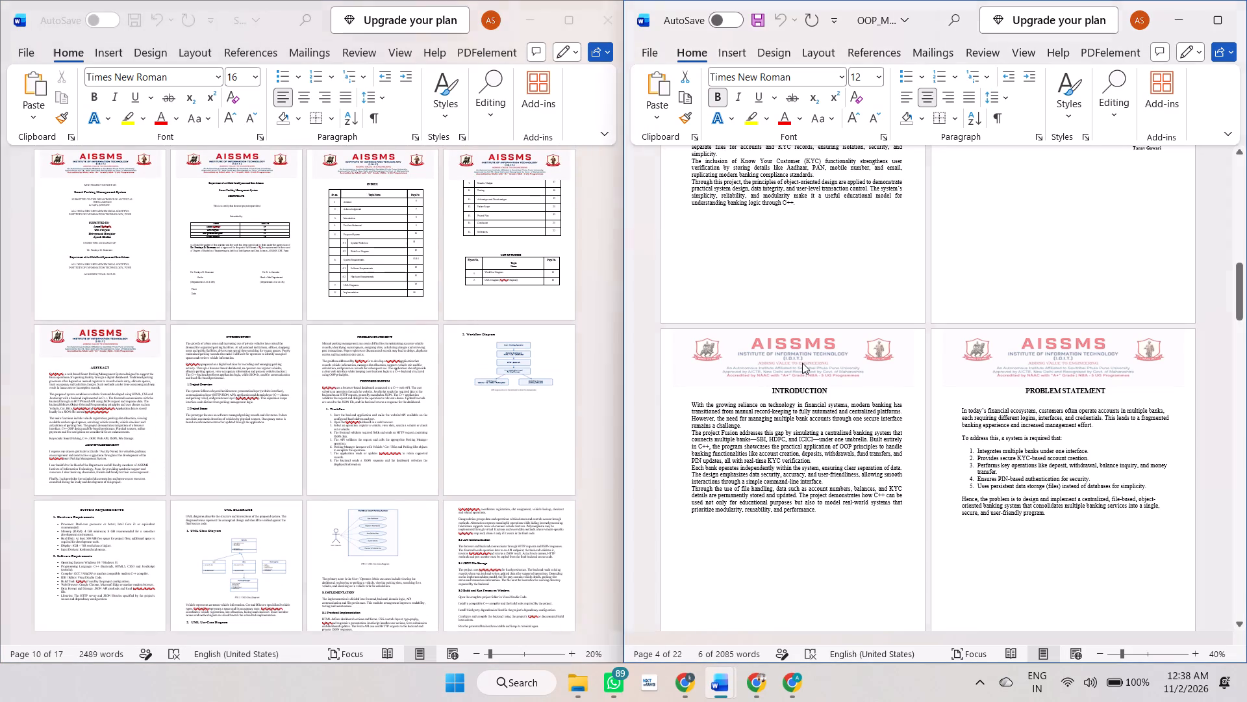
click(802, 363)
scroll(798, 292, up, 1)
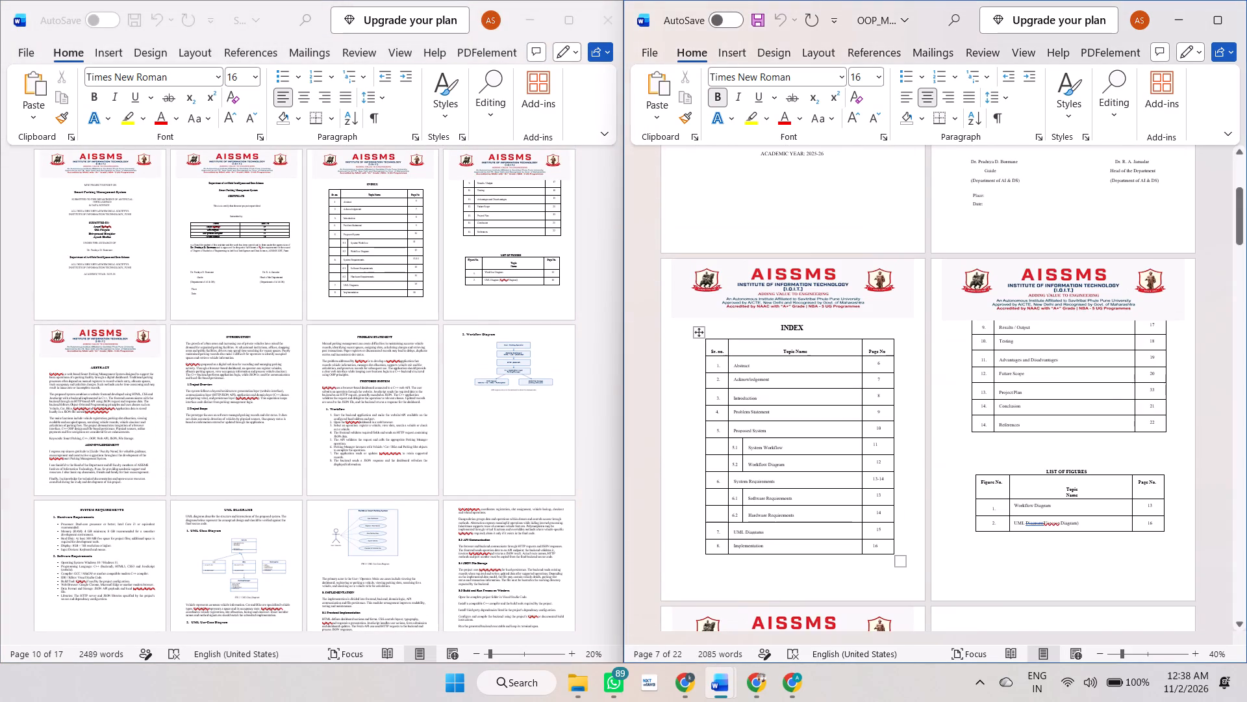
scroll(798, 292, up, 1)
click(798, 292)
click(798, 292)
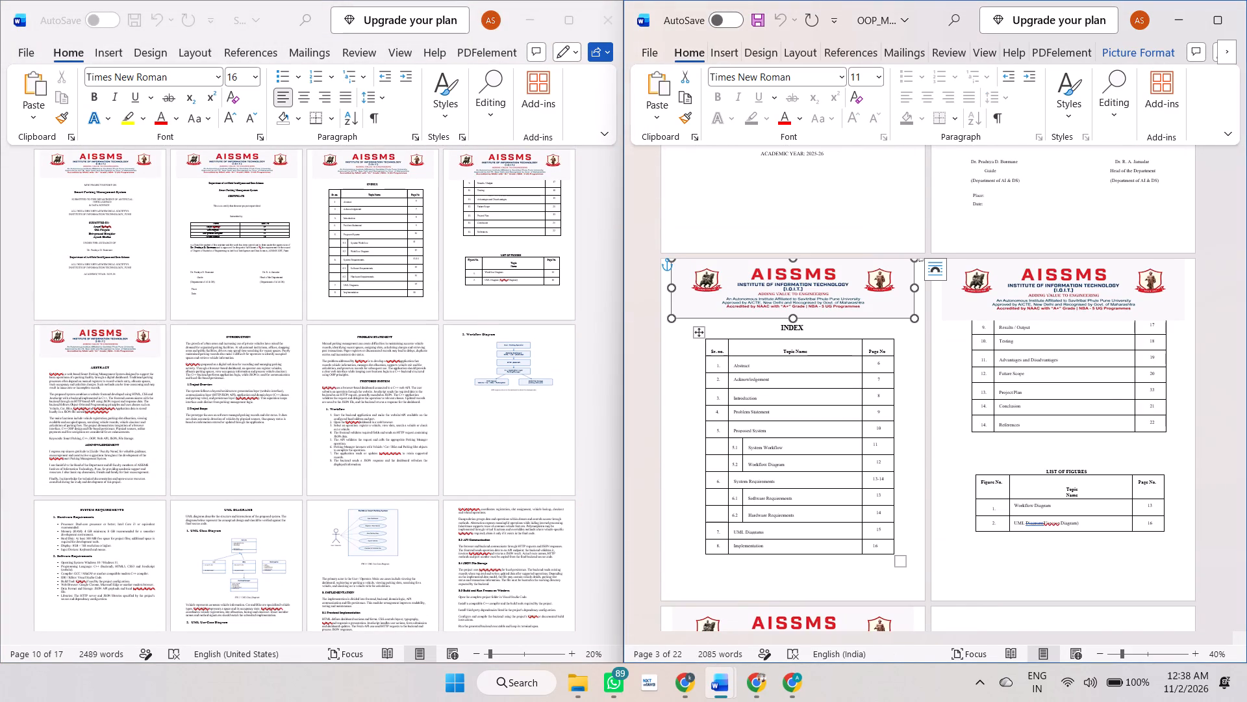
key(ctrl+x)
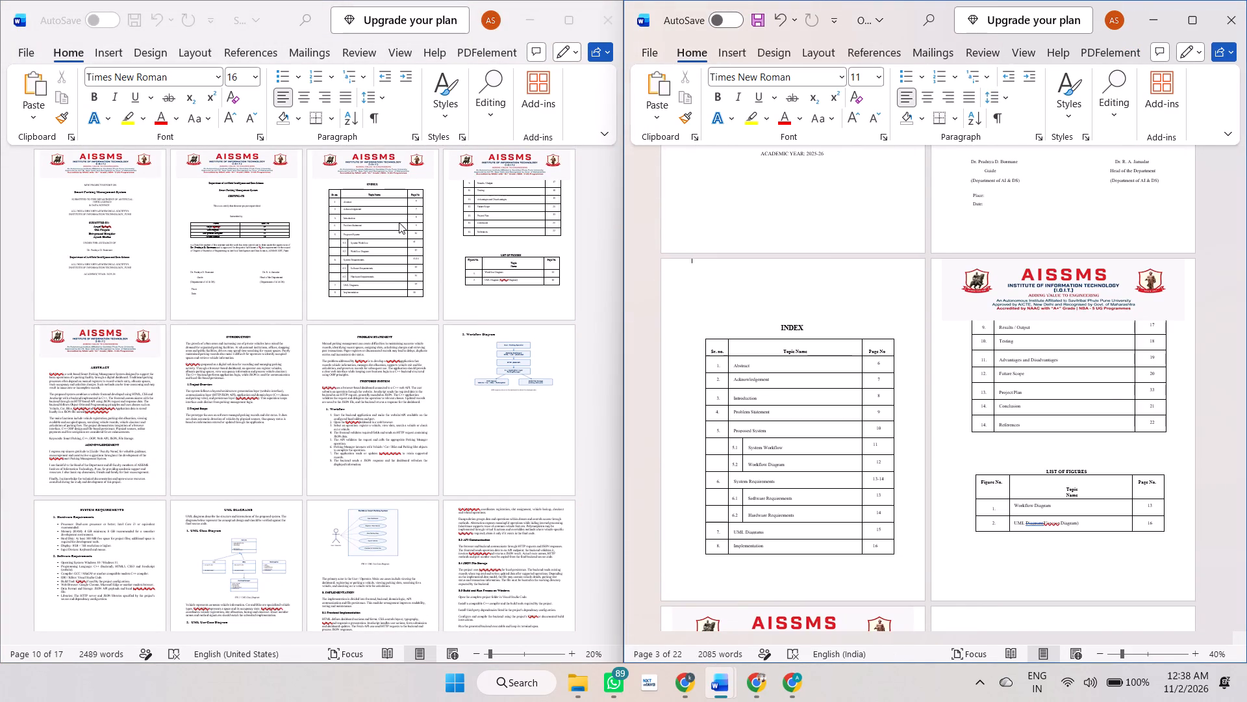
click(218, 329)
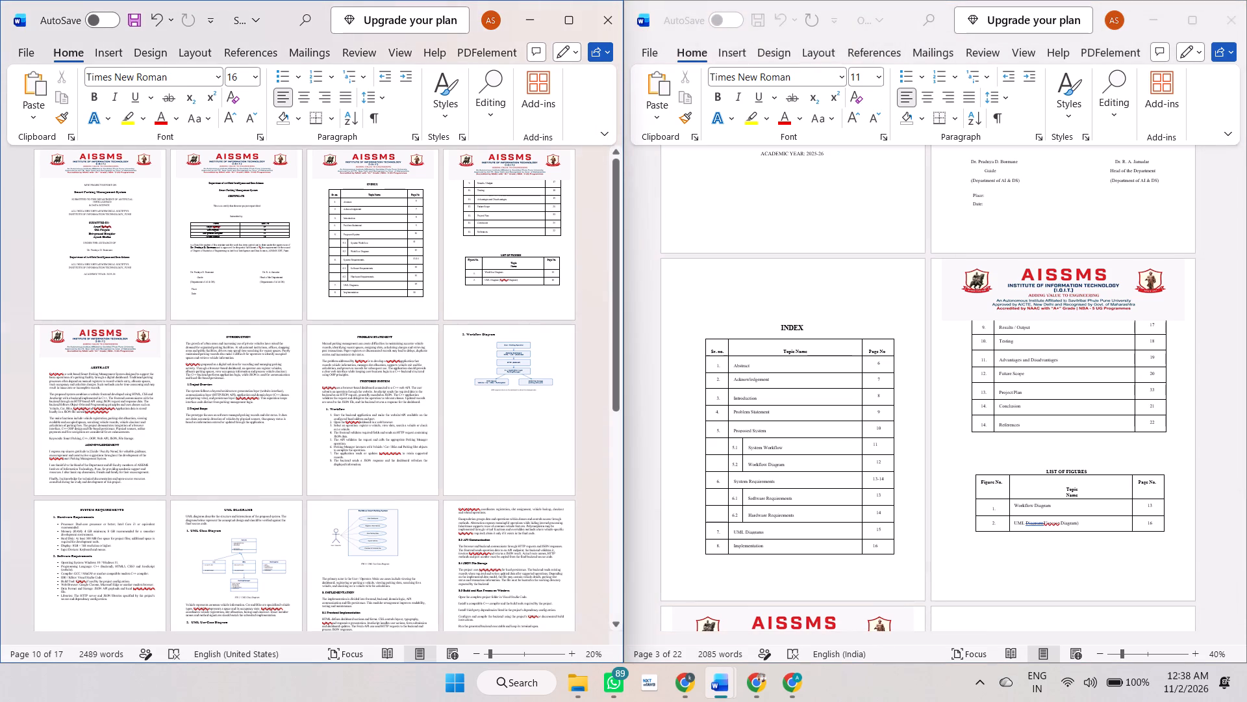
click(219, 332)
key(ctrl+v)
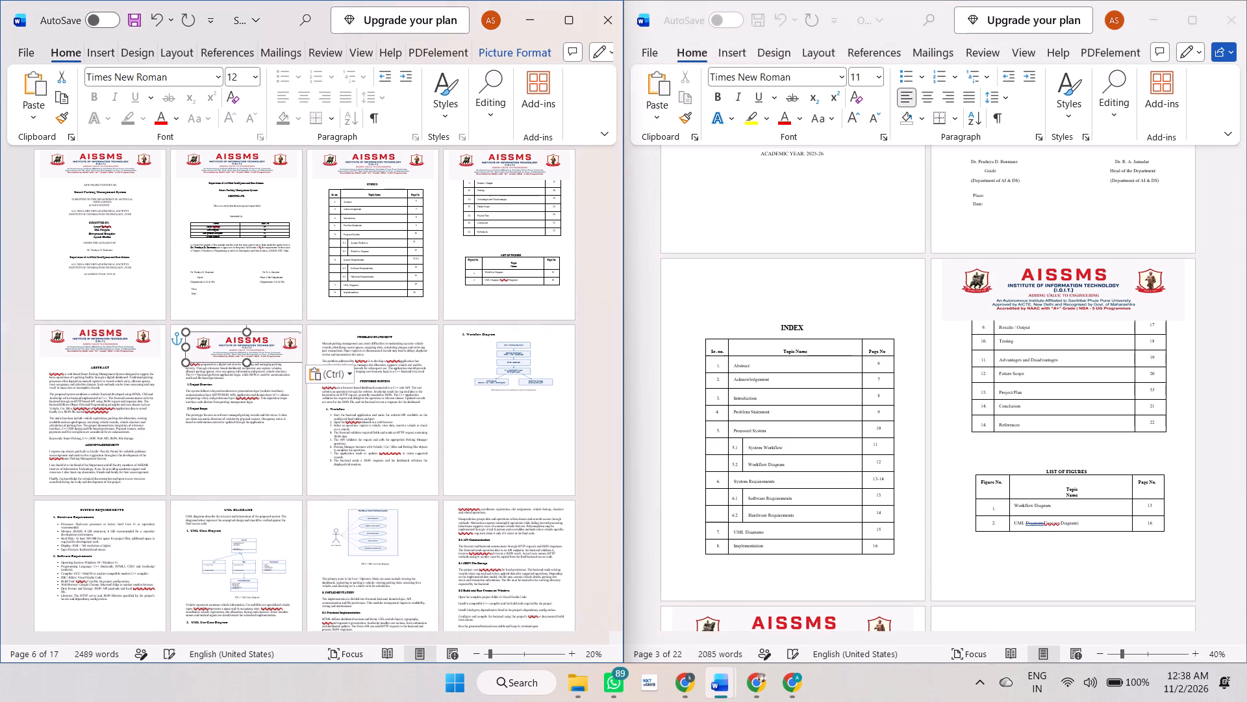
Move the pasted AISSMS banner up to the top of the Introduction page, within the page width.
ctrl+scroll(210, 333, up, 2)
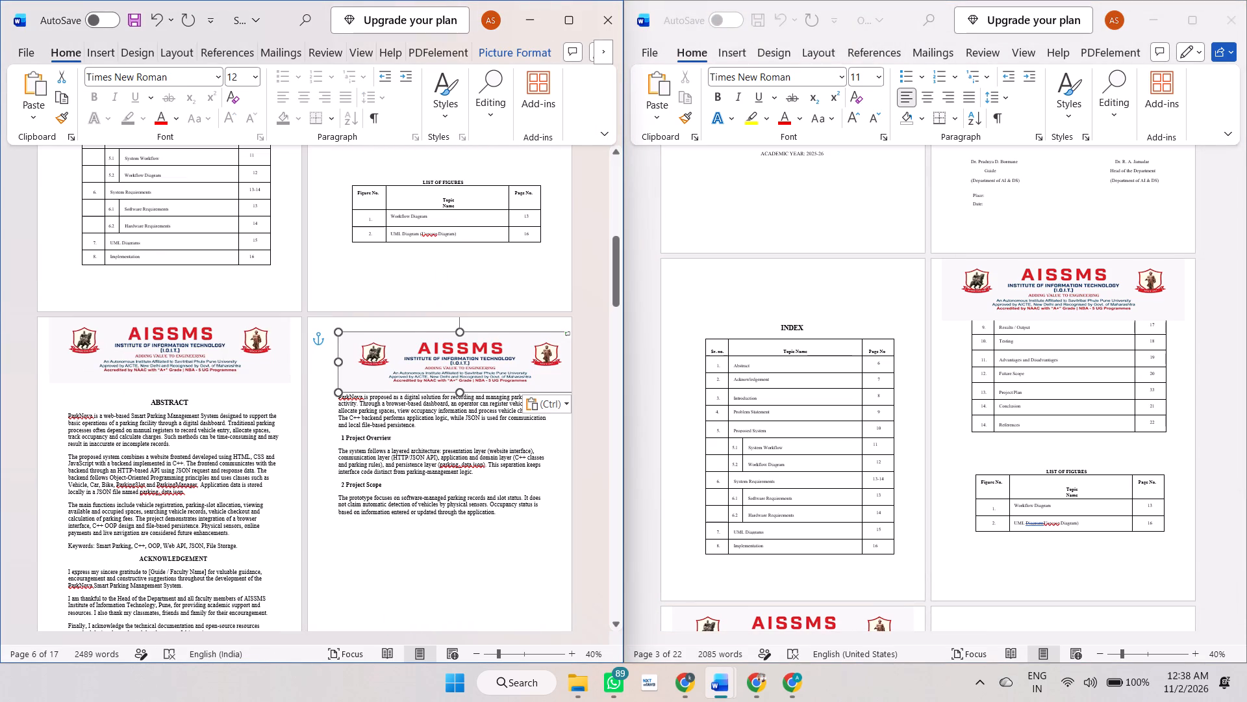
drag(373, 330, 365, 316)
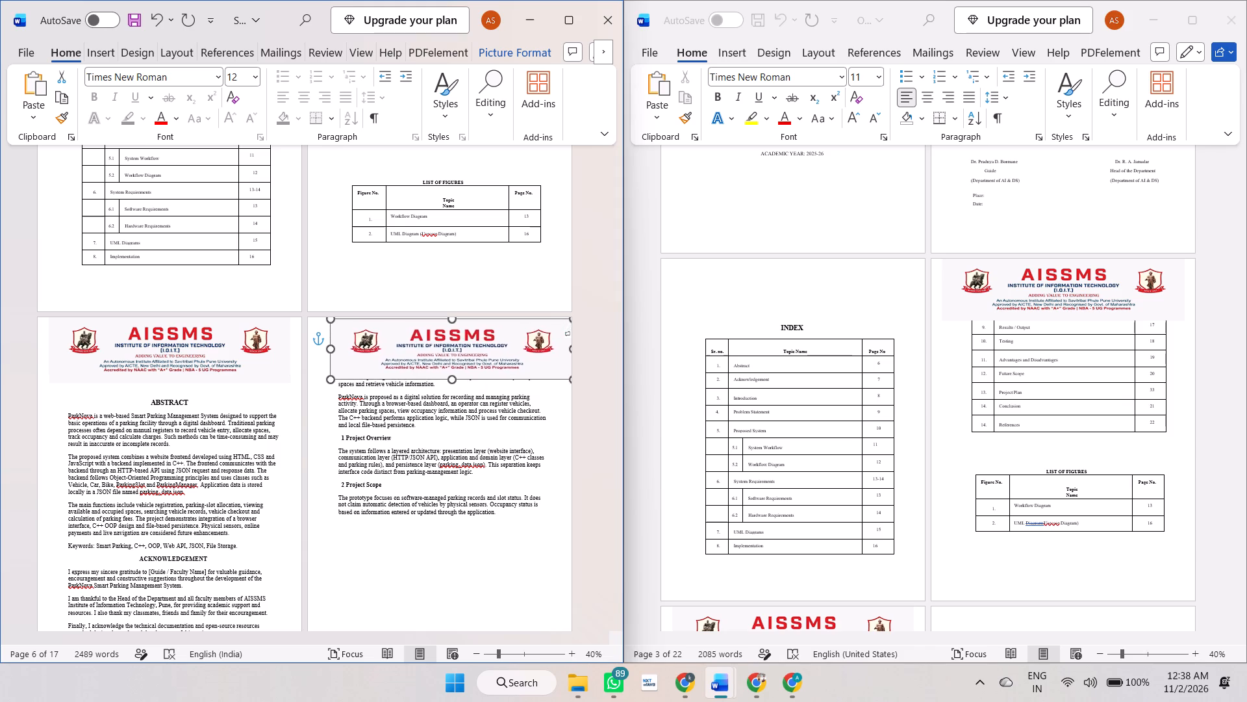
drag(365, 316, 360, 322)
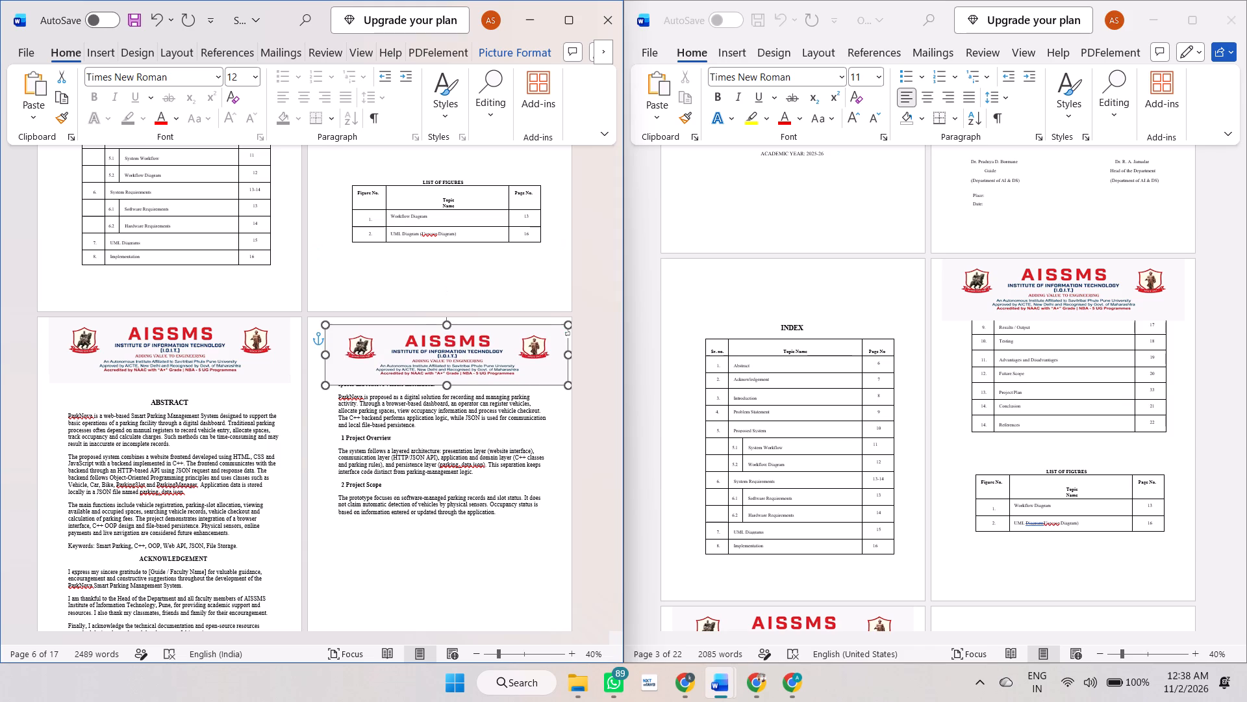
drag(360, 322, 361, 322)
Set the AISSMS banner on the Introduction page to top-and-bottom text wrapping.
right_click(361, 322)
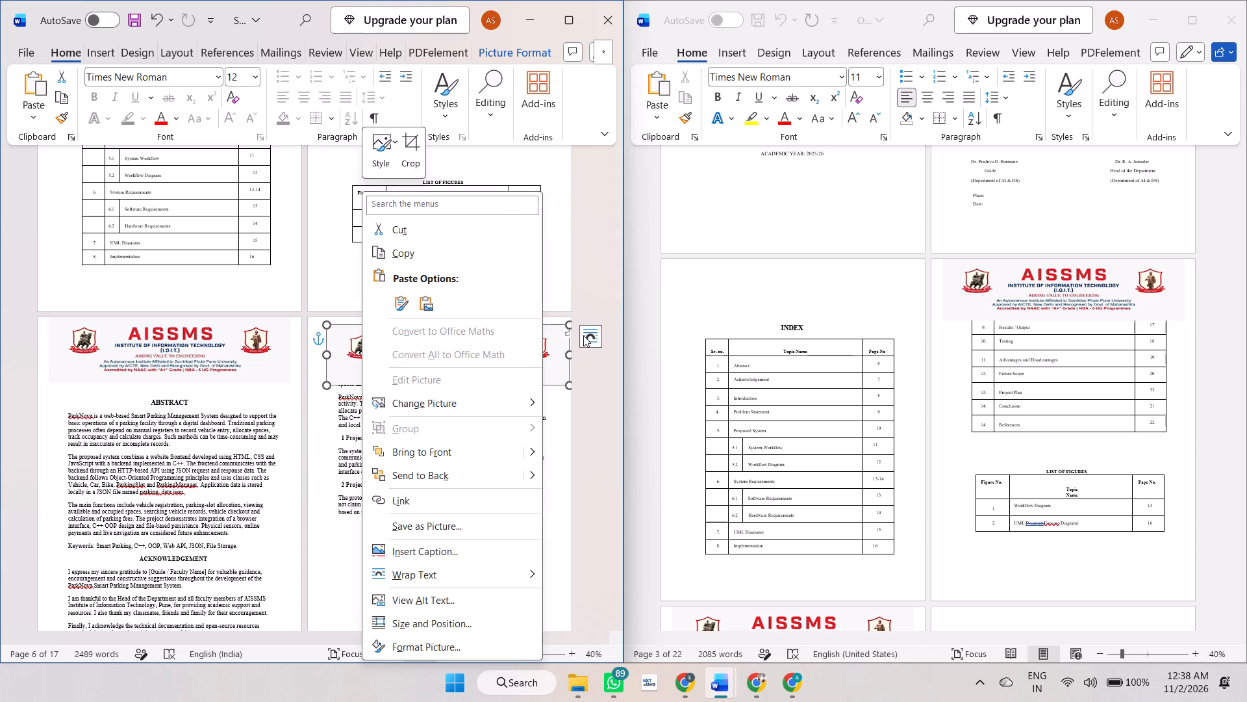
click(584, 335)
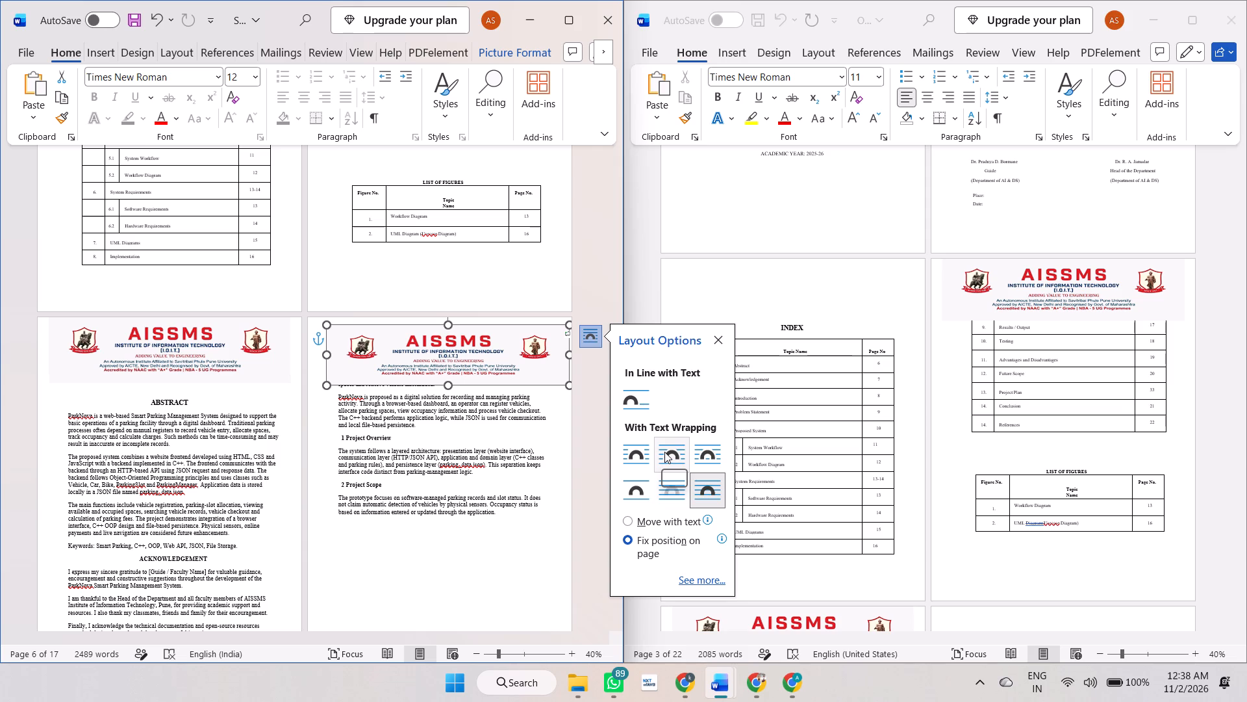
click(638, 487)
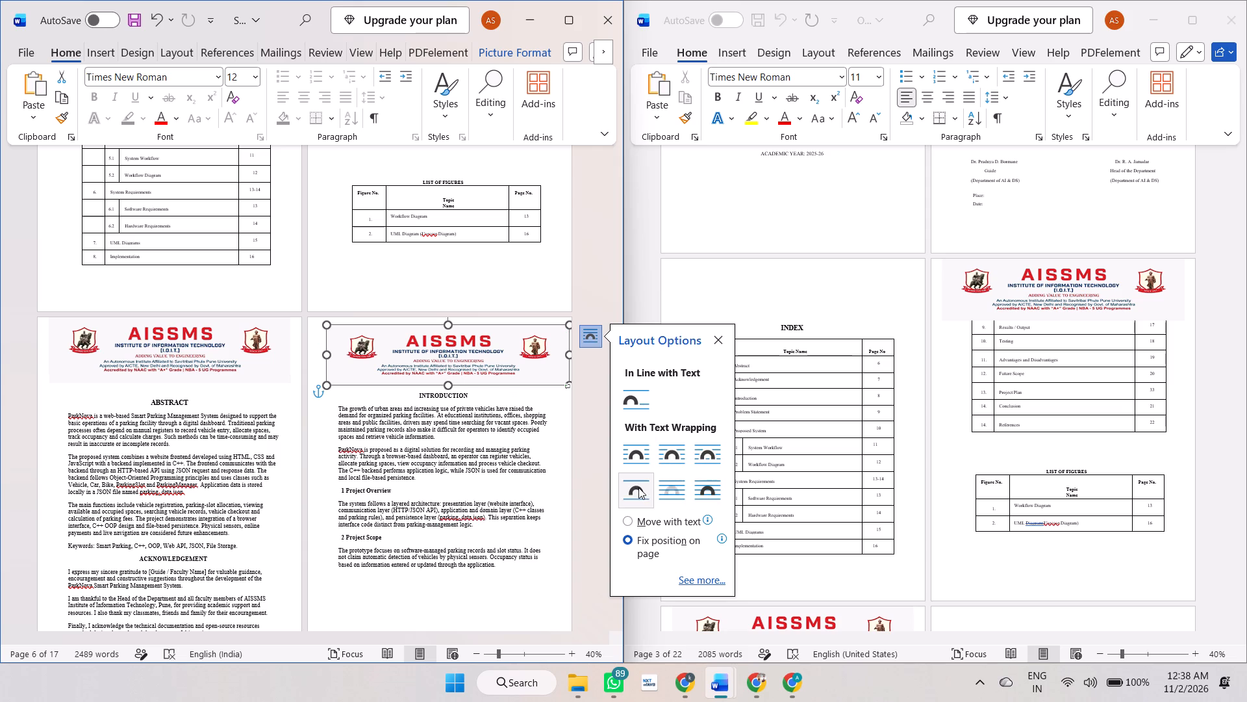
click(628, 489)
click(575, 460)
Move the Introduction page banner flush to the page's top edge, centred like the banner on the Abstract page.
drag(432, 357, 430, 357)
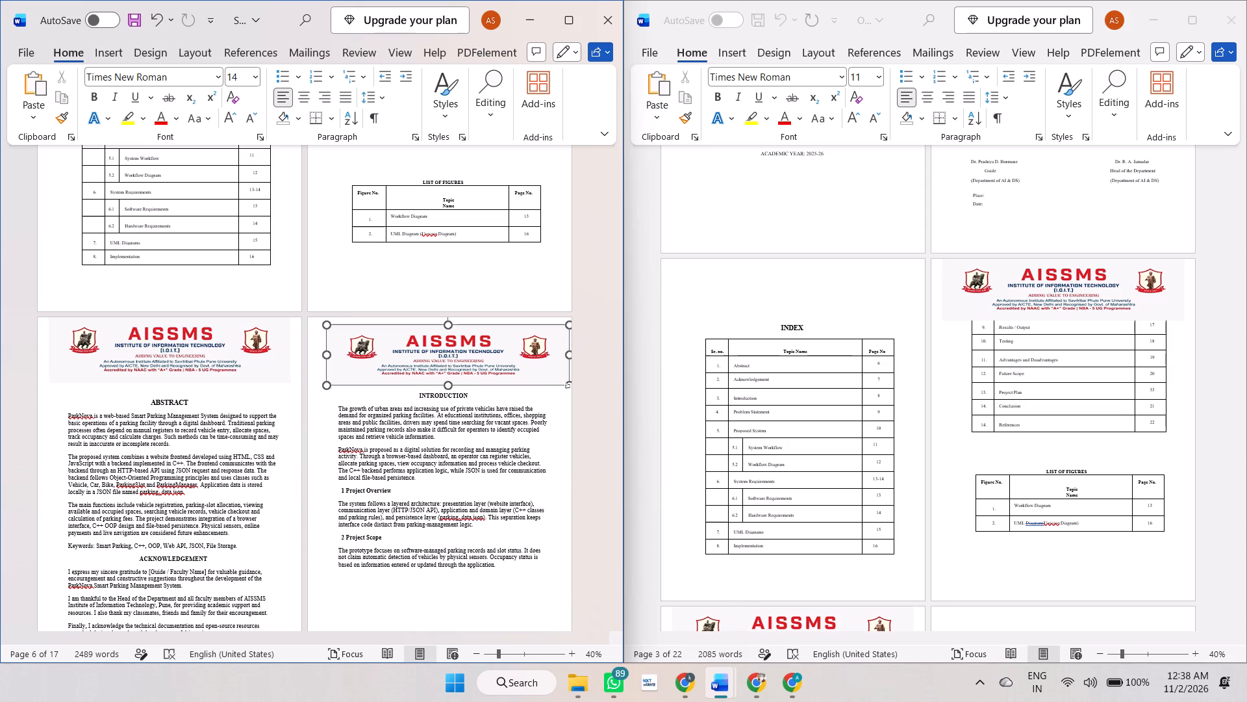
drag(430, 357, 425, 354)
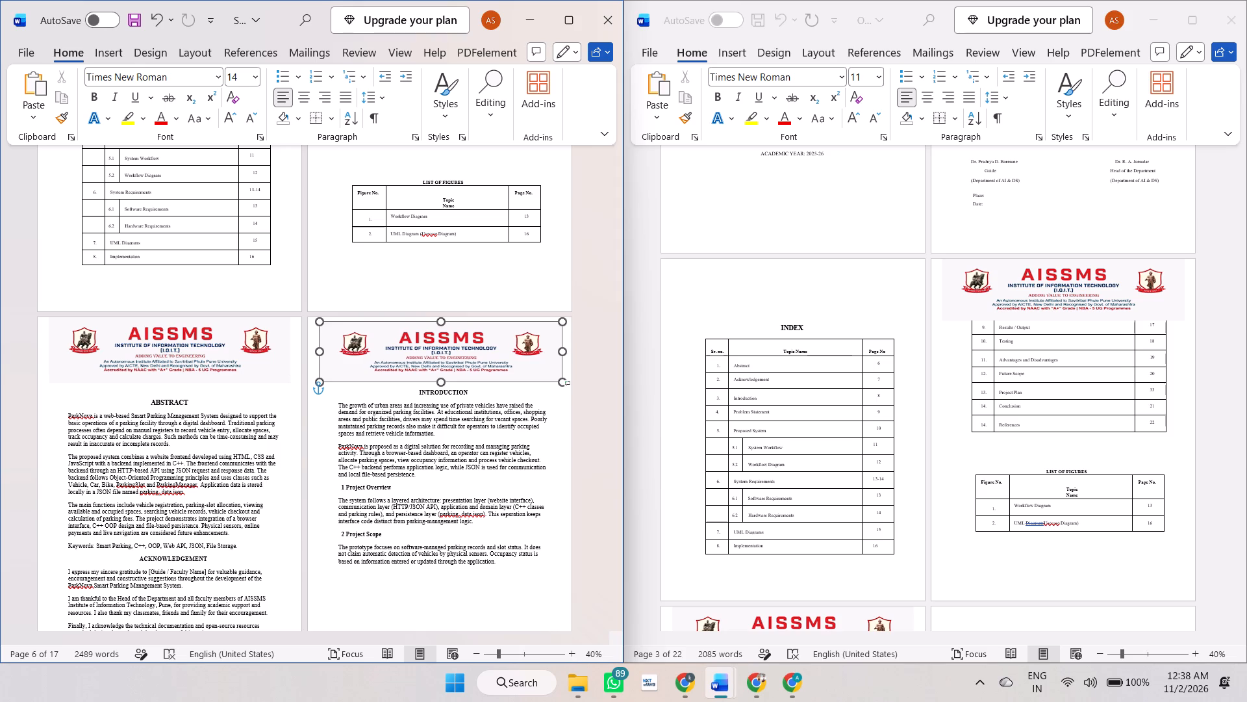
drag(425, 354, 425, 349)
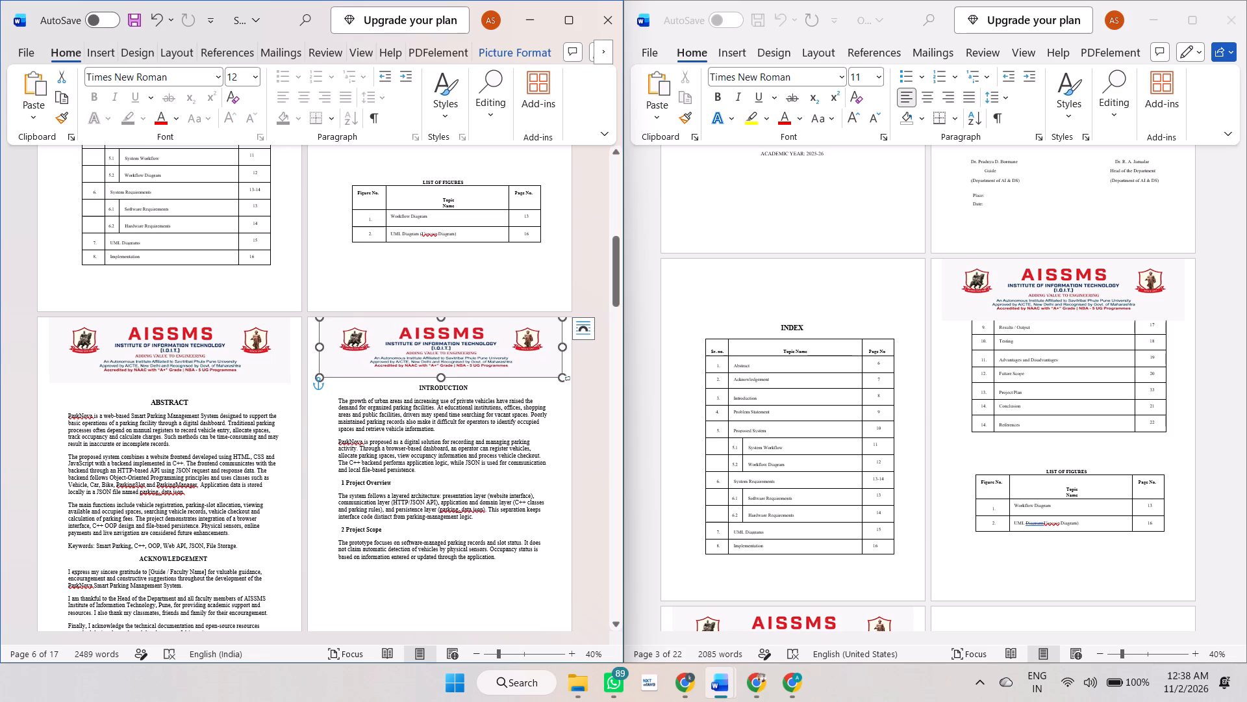
click(373, 281)
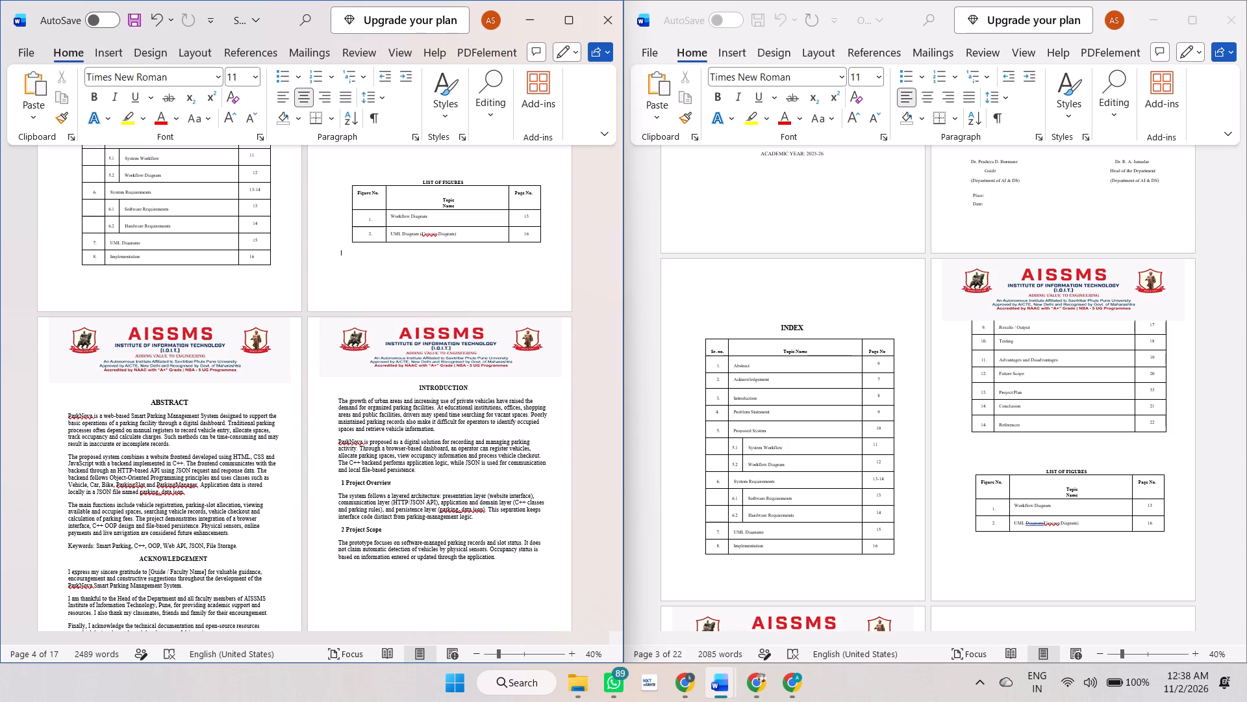
Set the AISSMS banner on the second index page, above the List of Figures, to top-and-bottom text wrapping.
scroll(351, 278, up, 1)
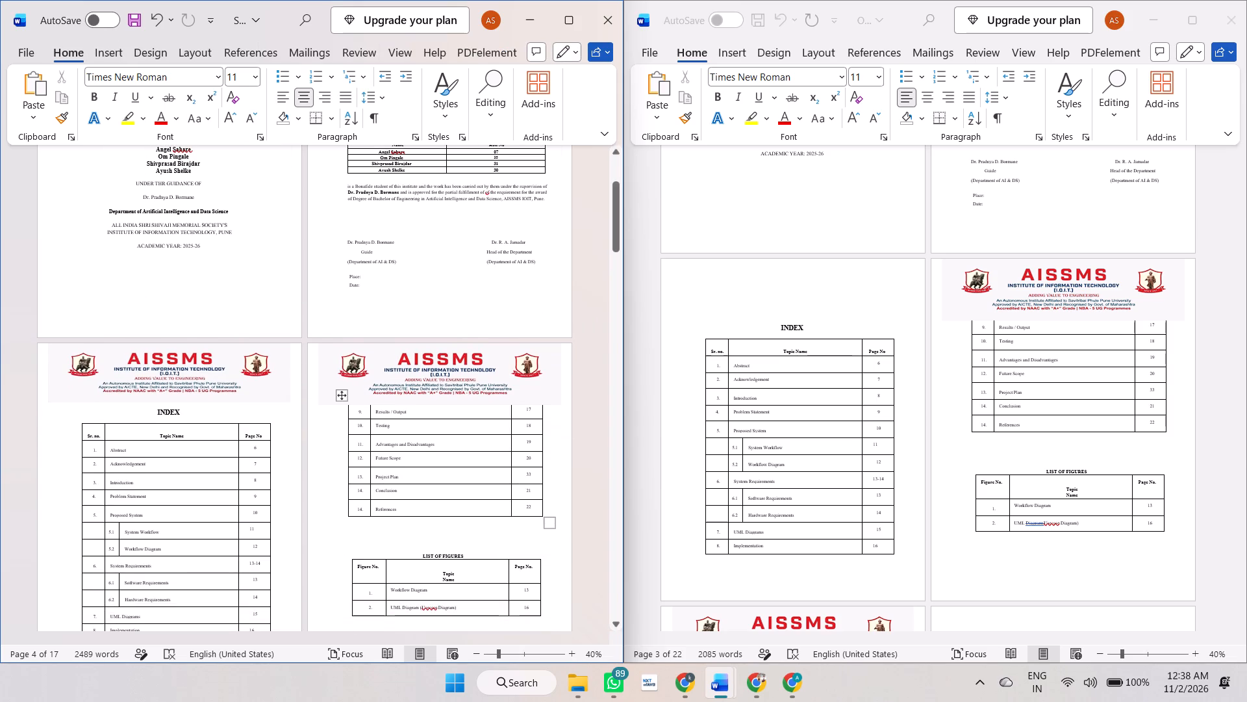
click(406, 363)
right_click(406, 363)
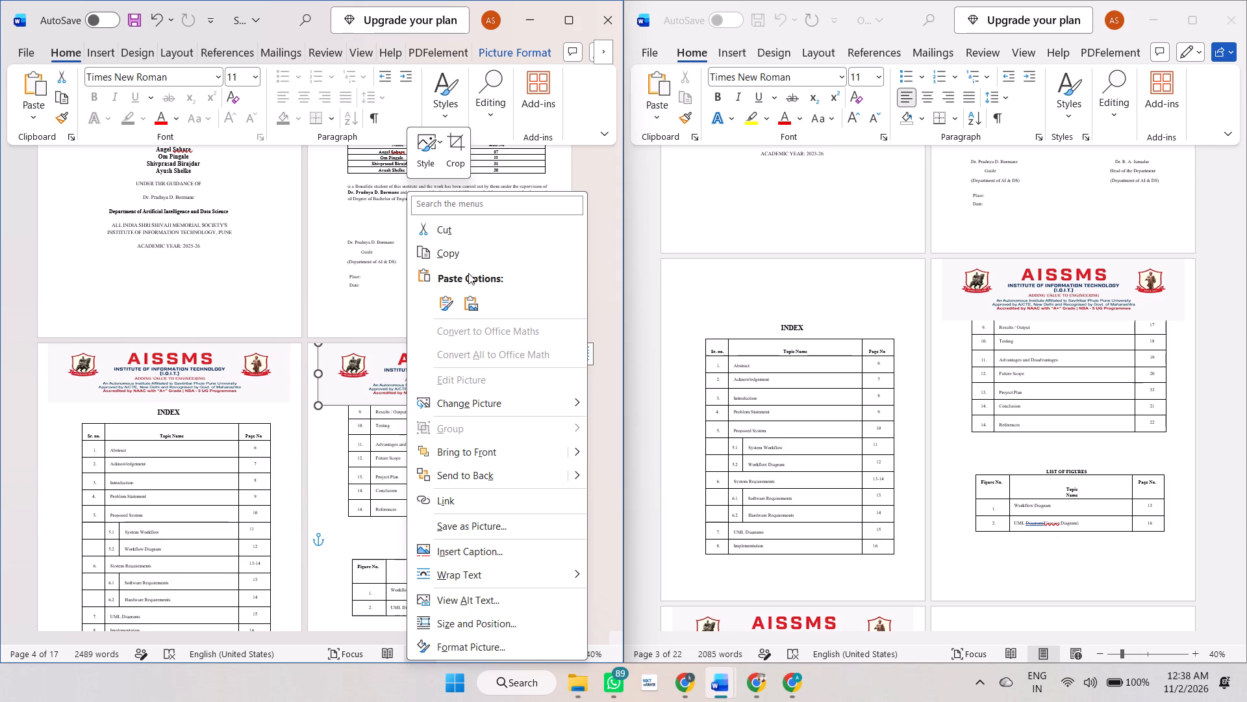
click(590, 348)
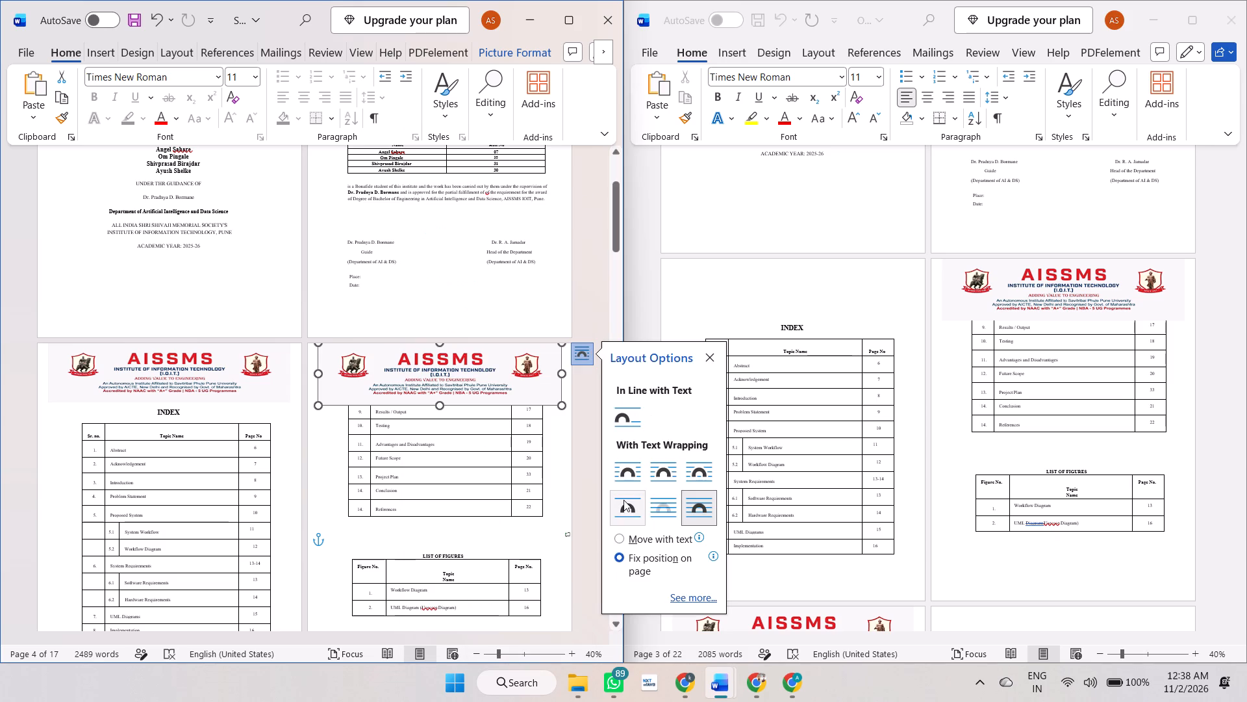
click(623, 500)
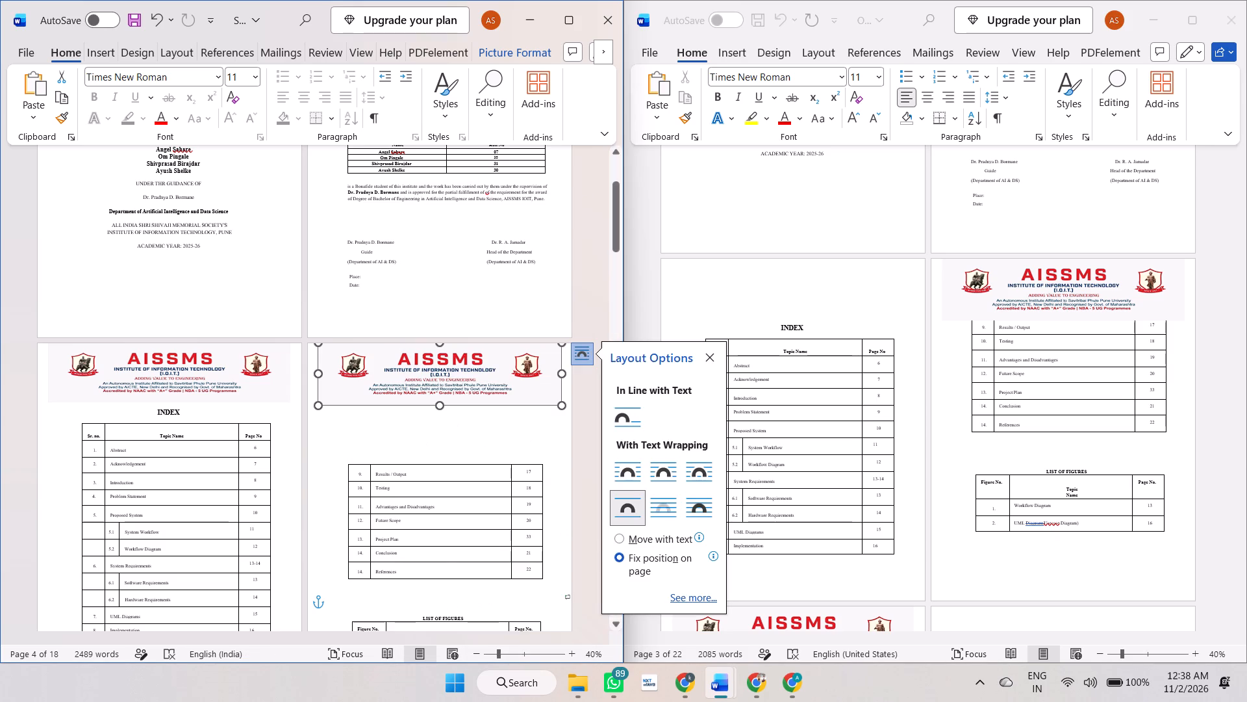
Remove the surplus empty lines between the second index page's banner and the continued index table, leaving a small gap.
click(451, 432)
key(BackSpace)
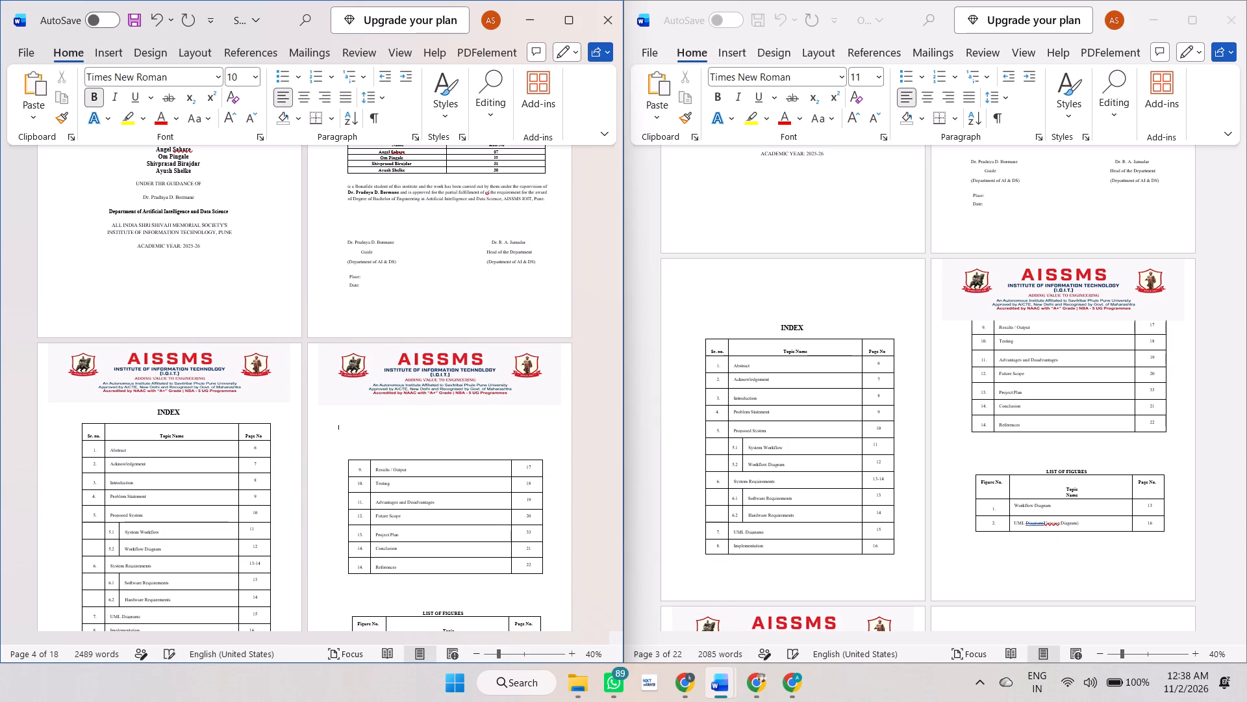
key(BackSpace)
key(BackSpace)
key(BackSpace)
key(BackSpace)
key(Down)
key(Down)
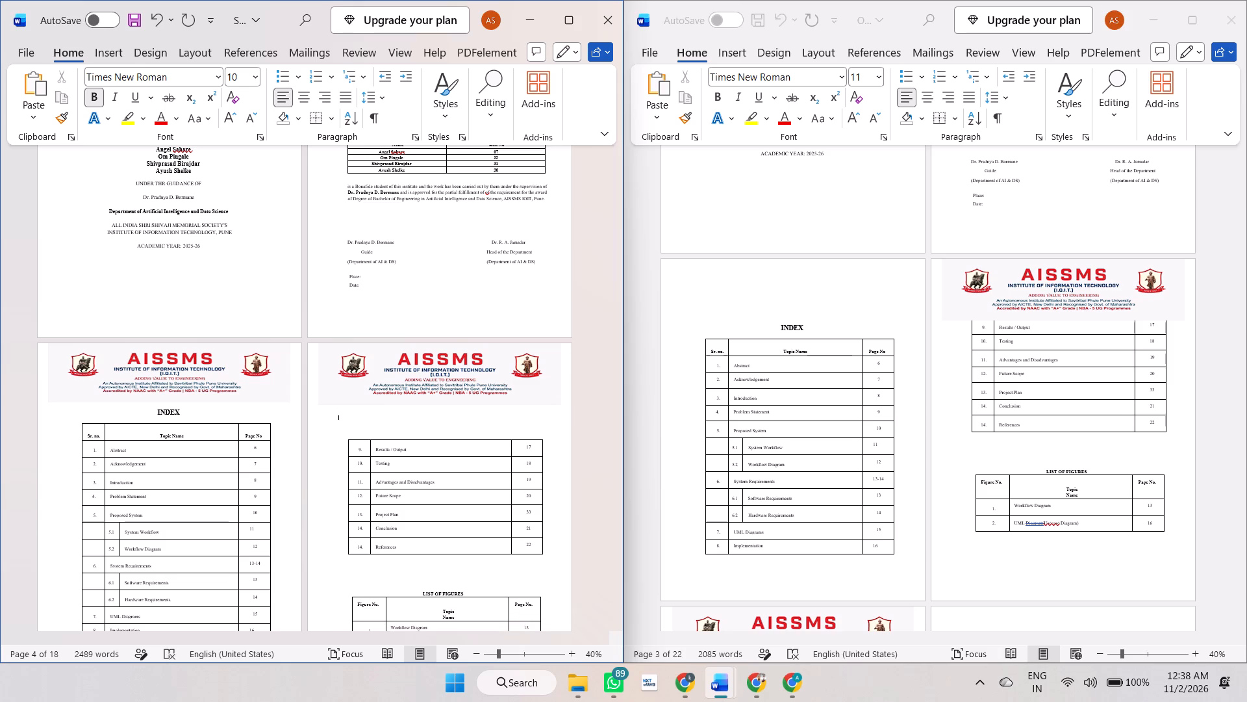
key(Down)
key(Down)
key(Down)
key(BackSpace)
key(BackSpace)
key(BackSpace)
key(BackSpace)
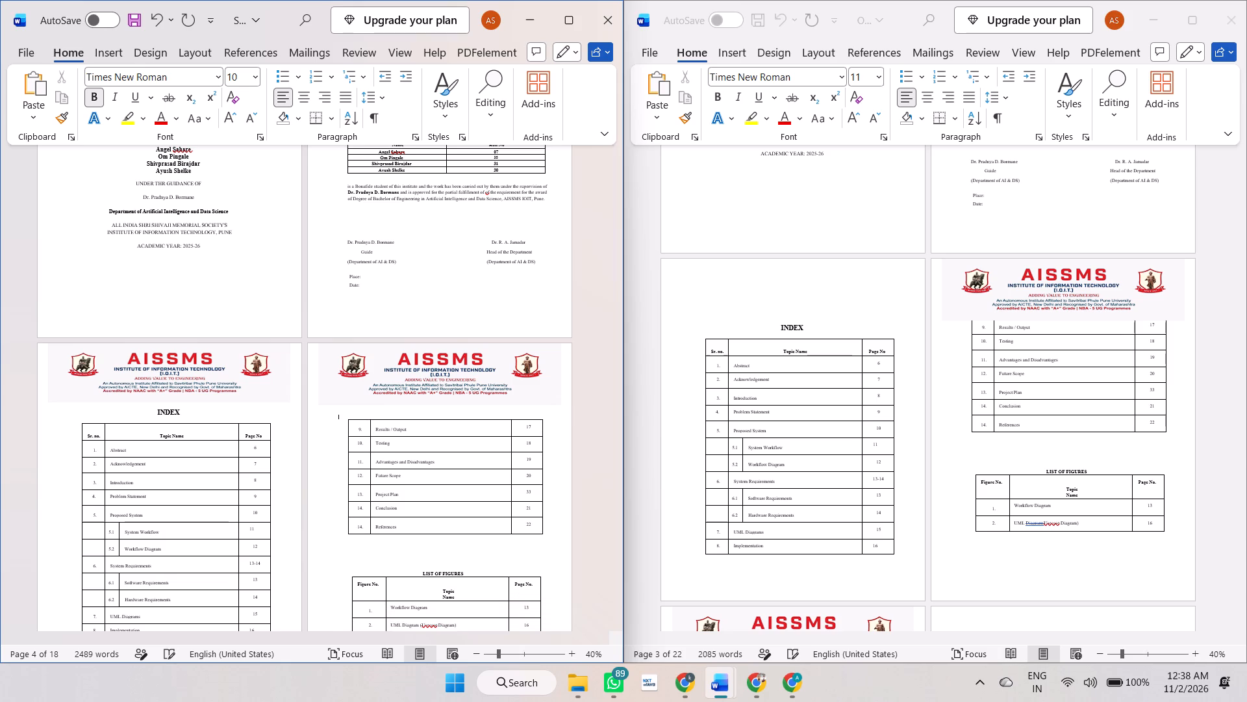
key(BackSpace)
key(Return)
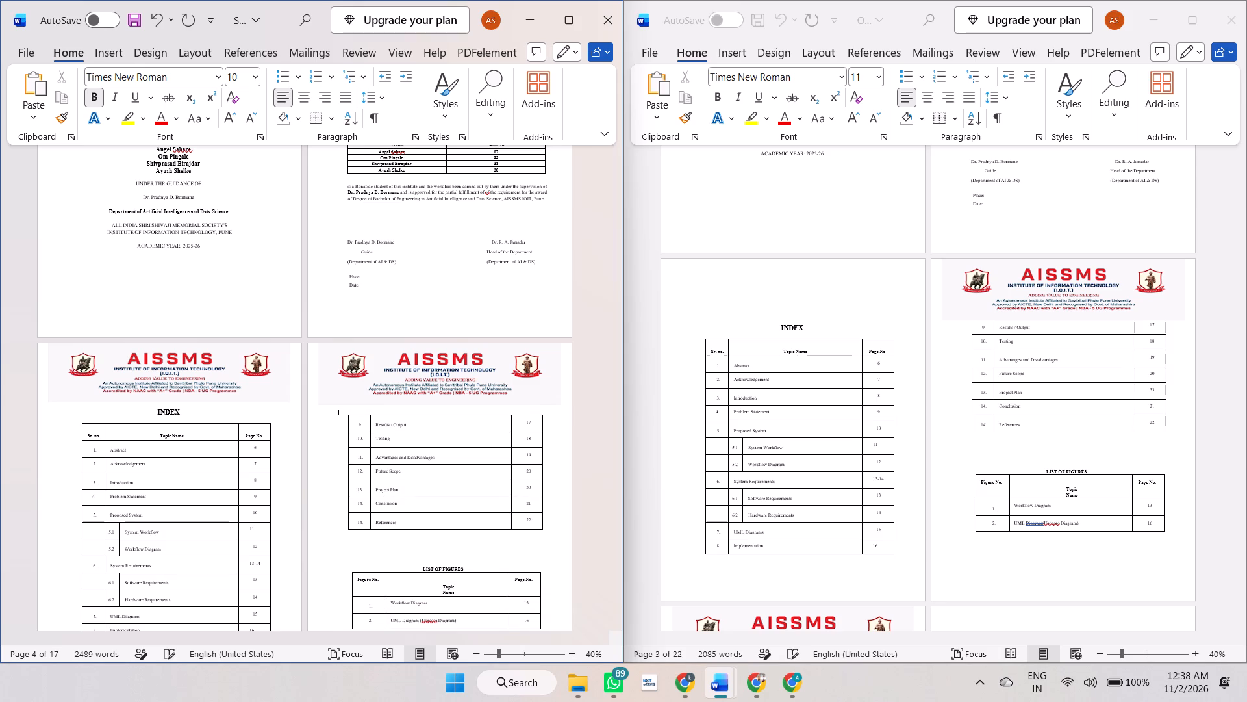
key(Return)
key(Return)
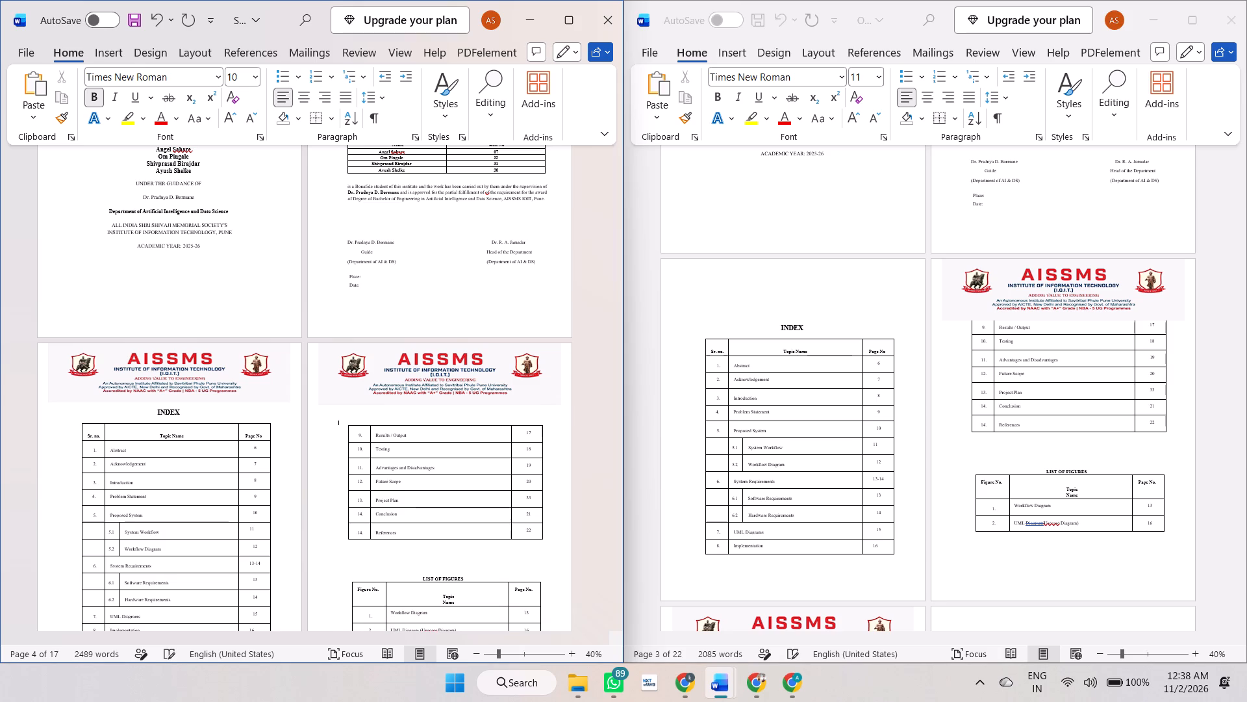
Copy the AISSMS banner from the Introduction page and paste it at the top of the Problem Statement page.
scroll(436, 437, right, 1)
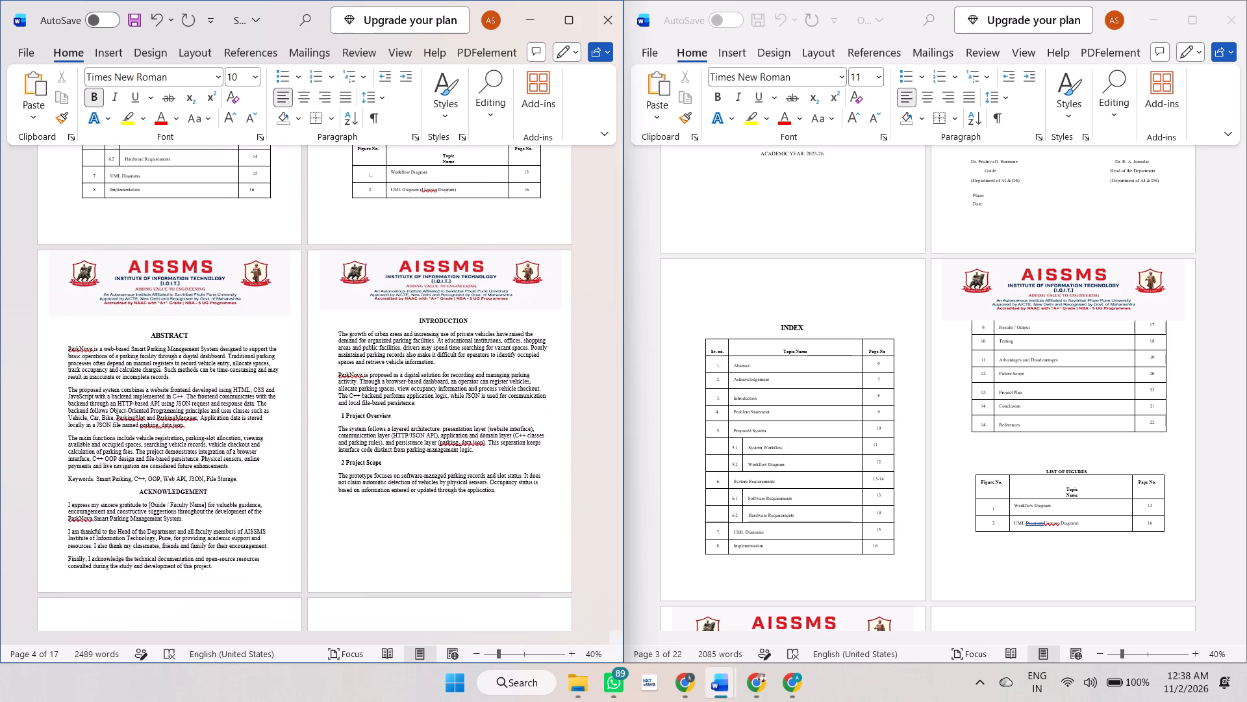
scroll(436, 437, right, 1)
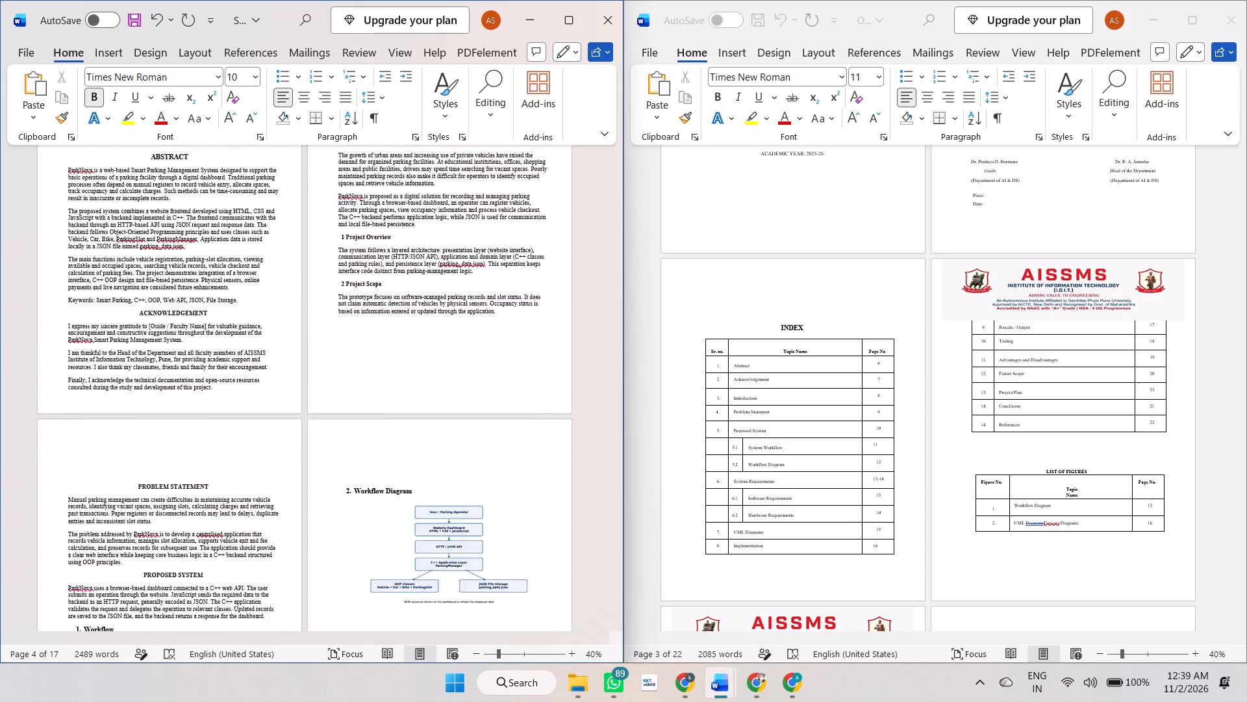
scroll(436, 437, right, 1)
scroll(436, 437, up, 1)
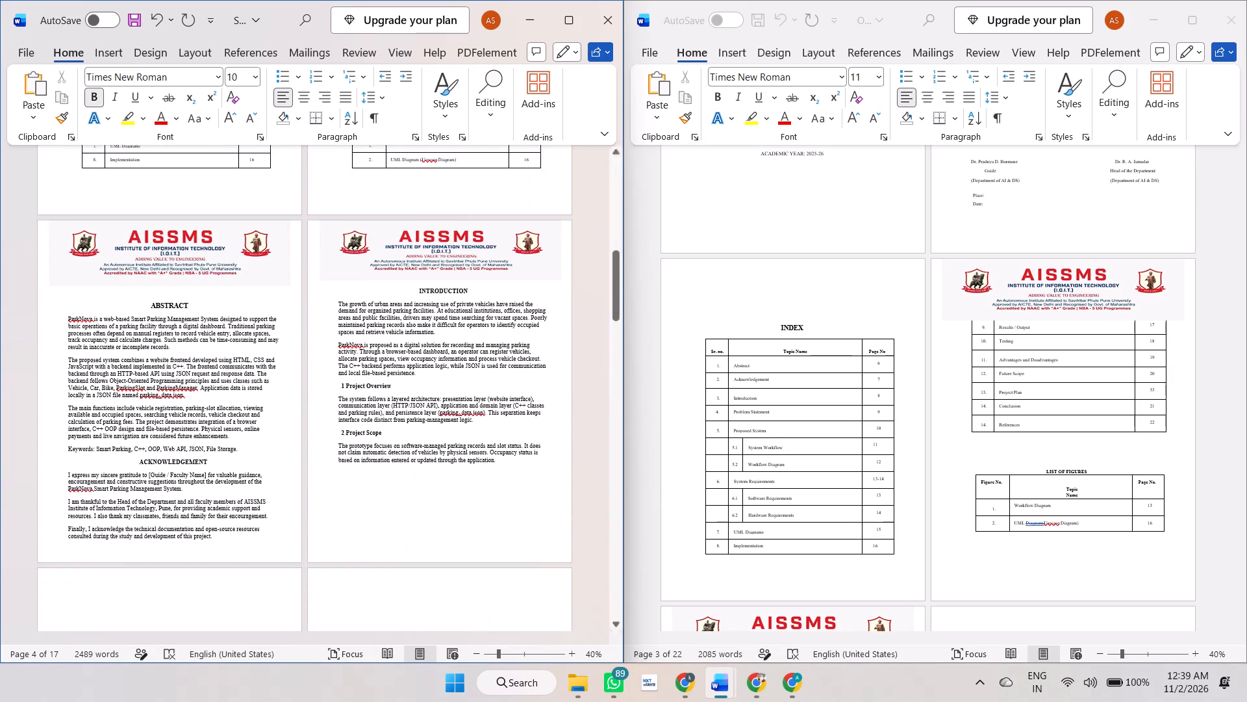
scroll(436, 437, up, 1)
click(446, 317)
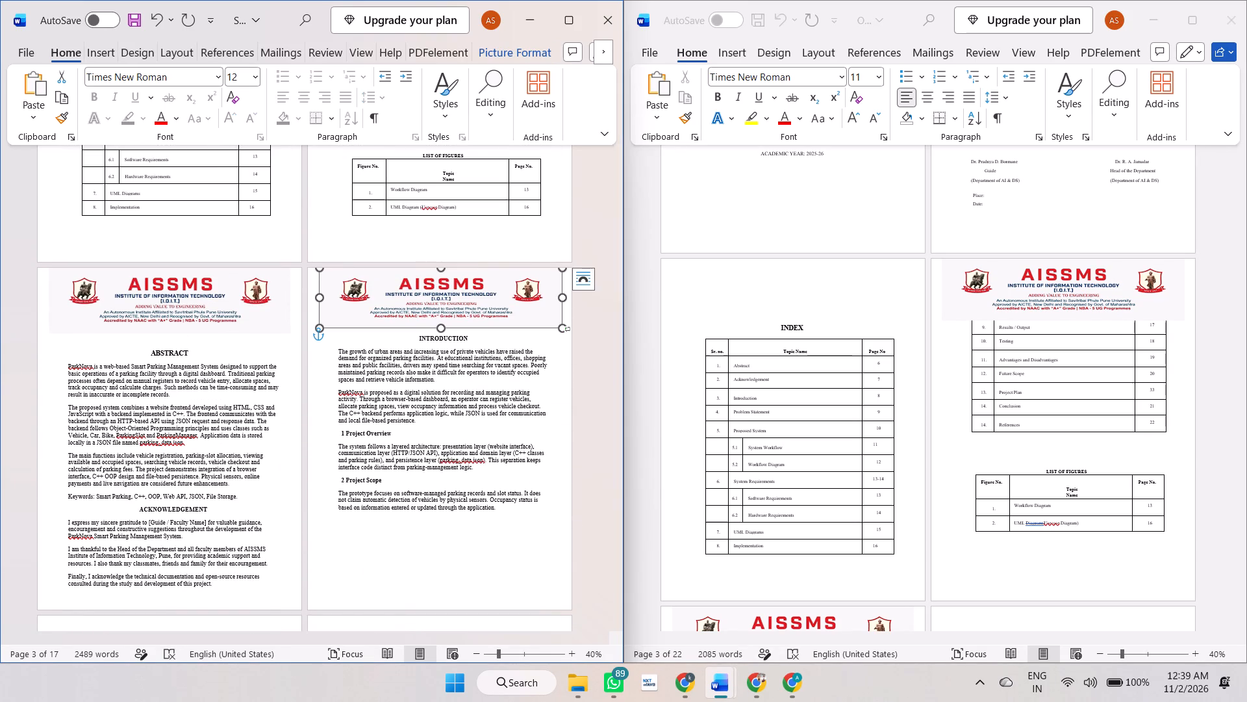
key(ctrl+c)
scroll(234, 389, down, 1)
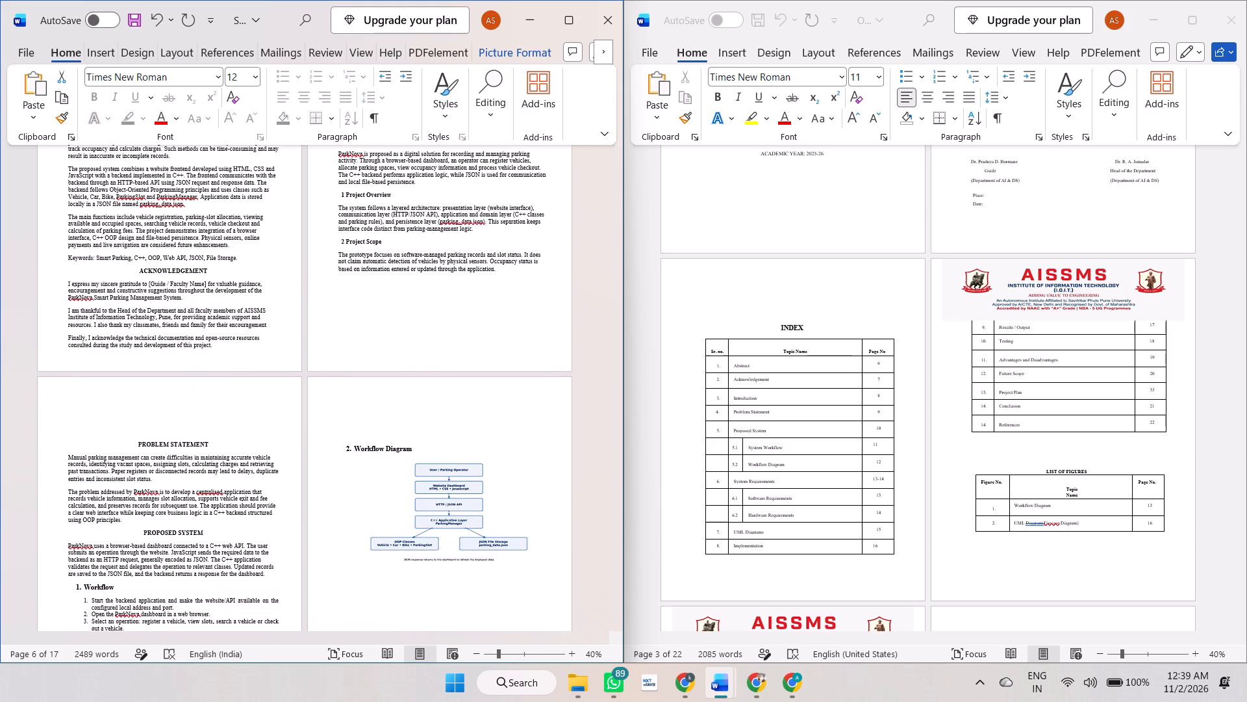
click(168, 386)
key(ctrl+v)
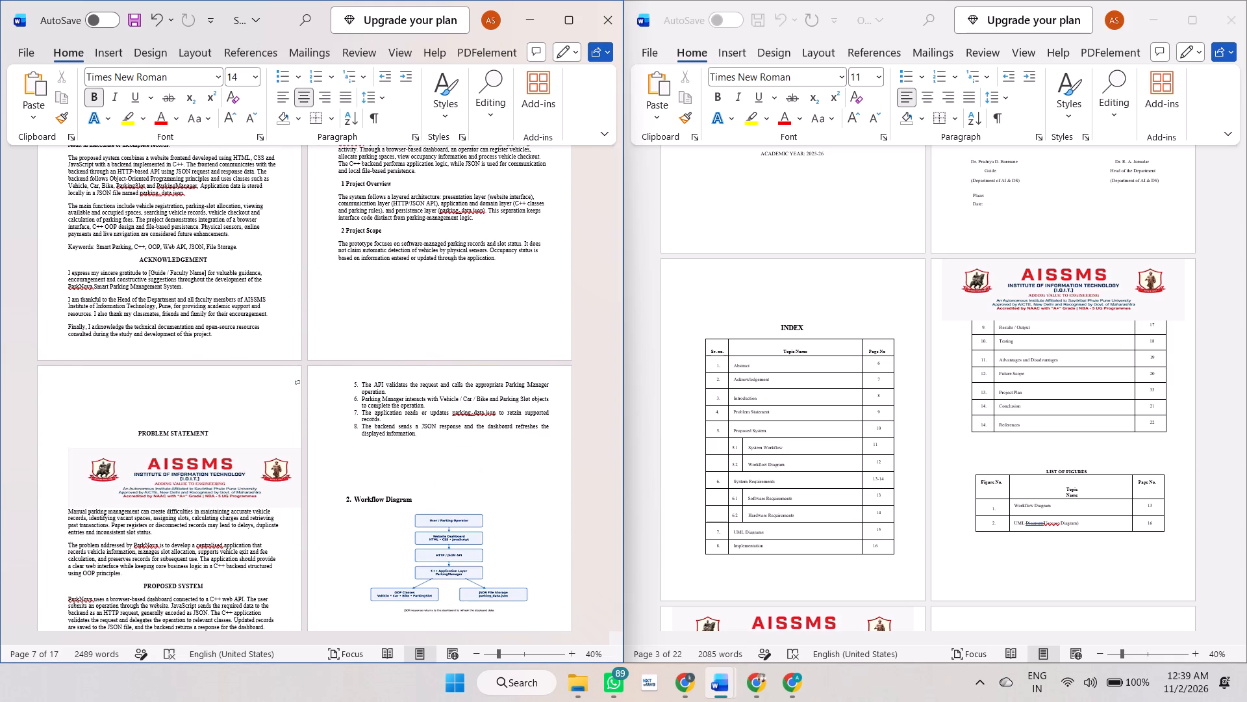
Move the pasted banner above the PROBLEM STATEMENT heading, up to the page's top edge.
drag(133, 446, 118, 380)
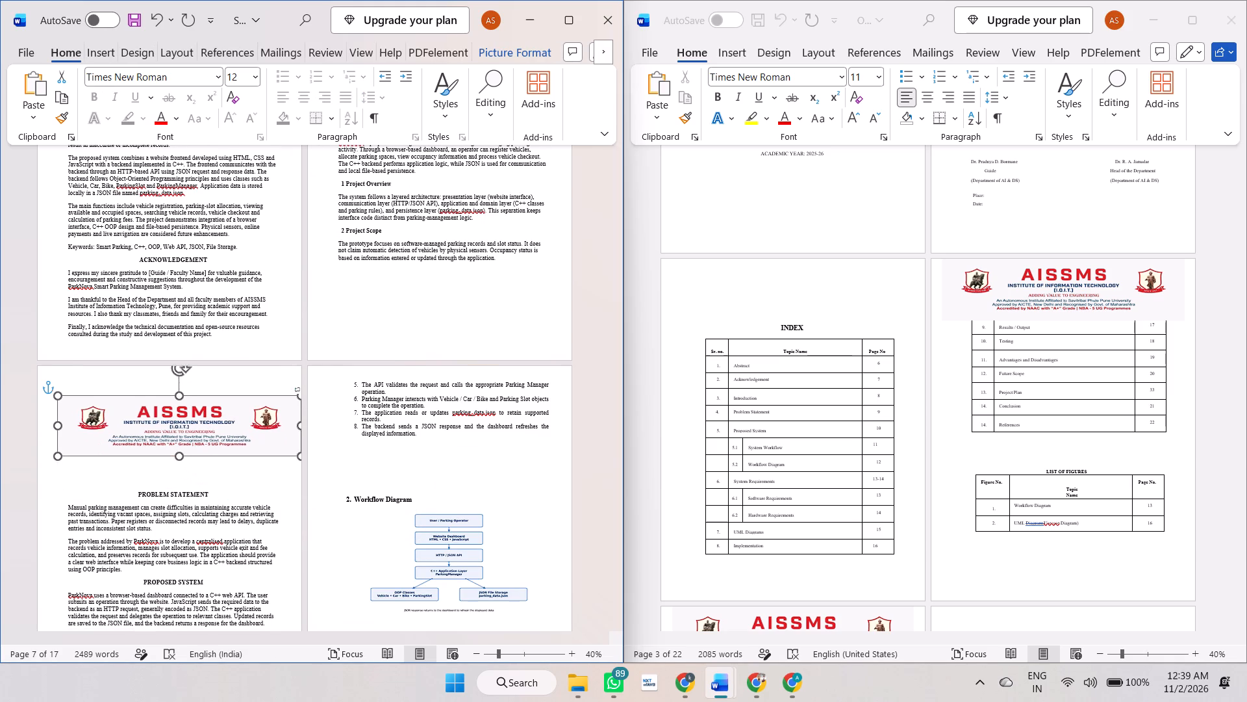
drag(118, 380, 119, 374)
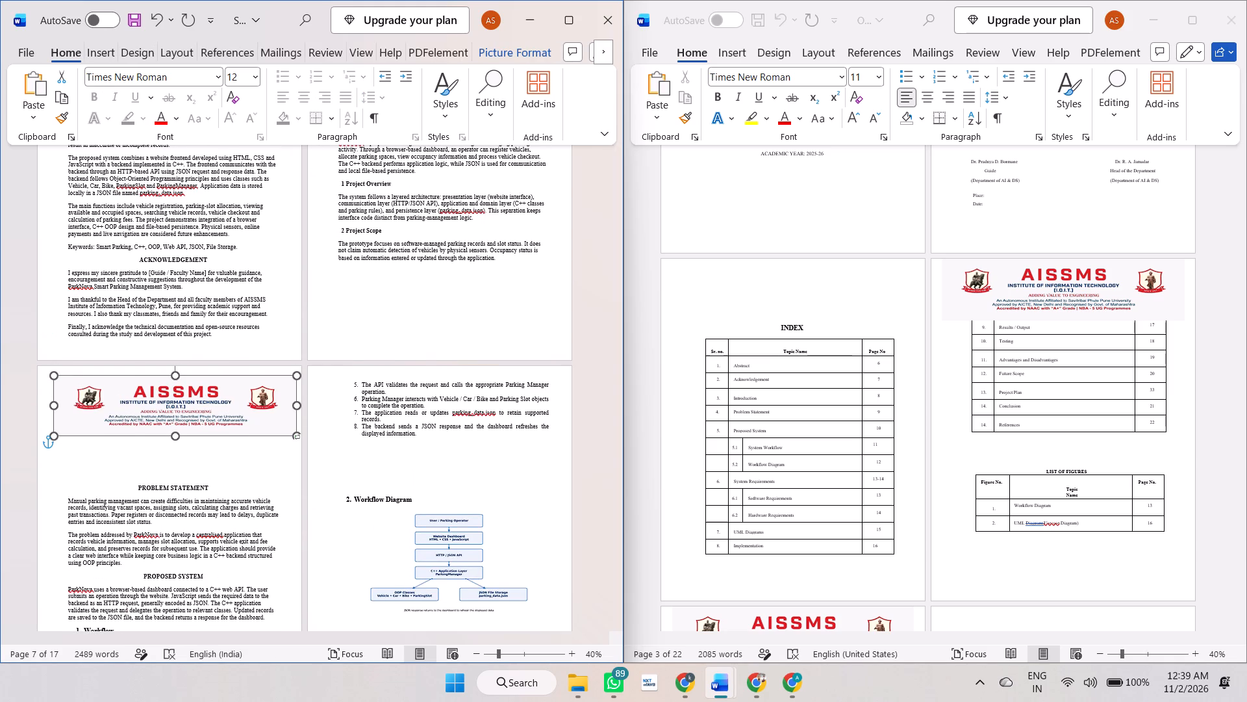
drag(119, 374, 119, 368)
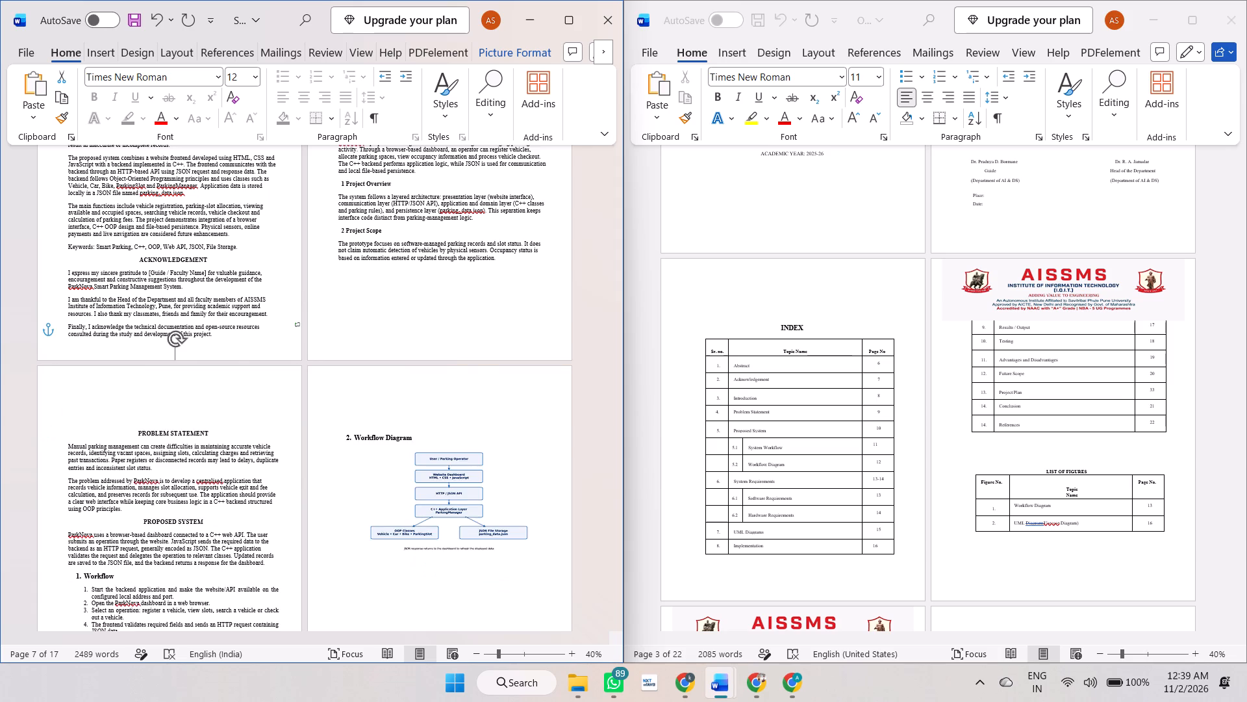
drag(119, 368, 119, 367)
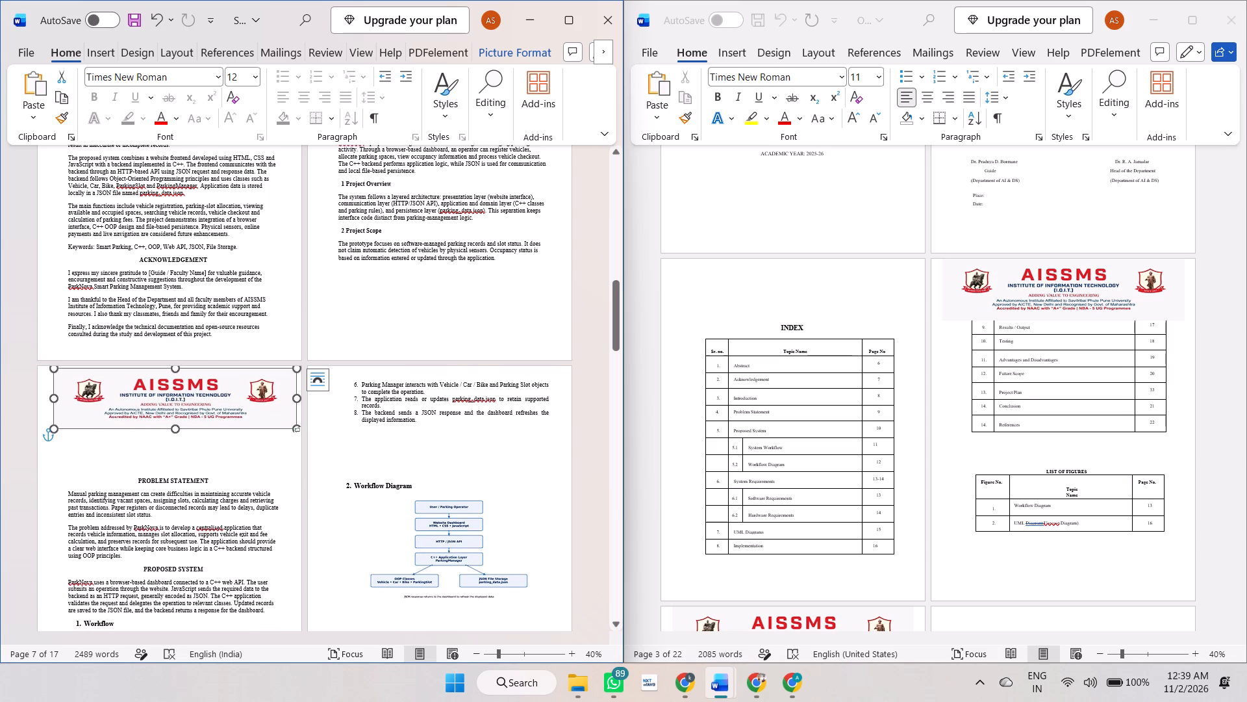
Remove the extra empty lines between the banner and the PROBLEM STATEMENT heading, leaving a small gap.
click(193, 467)
key(BackSpace)
key(BackSpace)
key(BackSpace)
key(BackSpace)
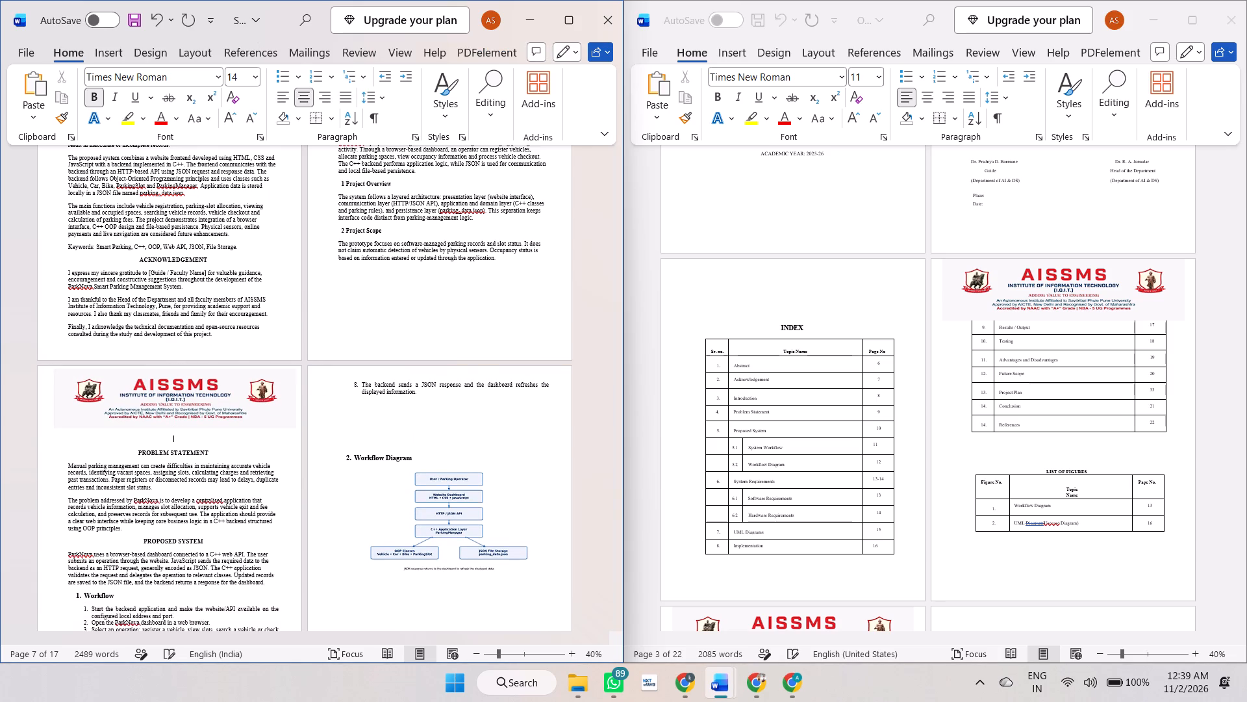
key(BackSpace)
key(BackSpace)
key(Return)
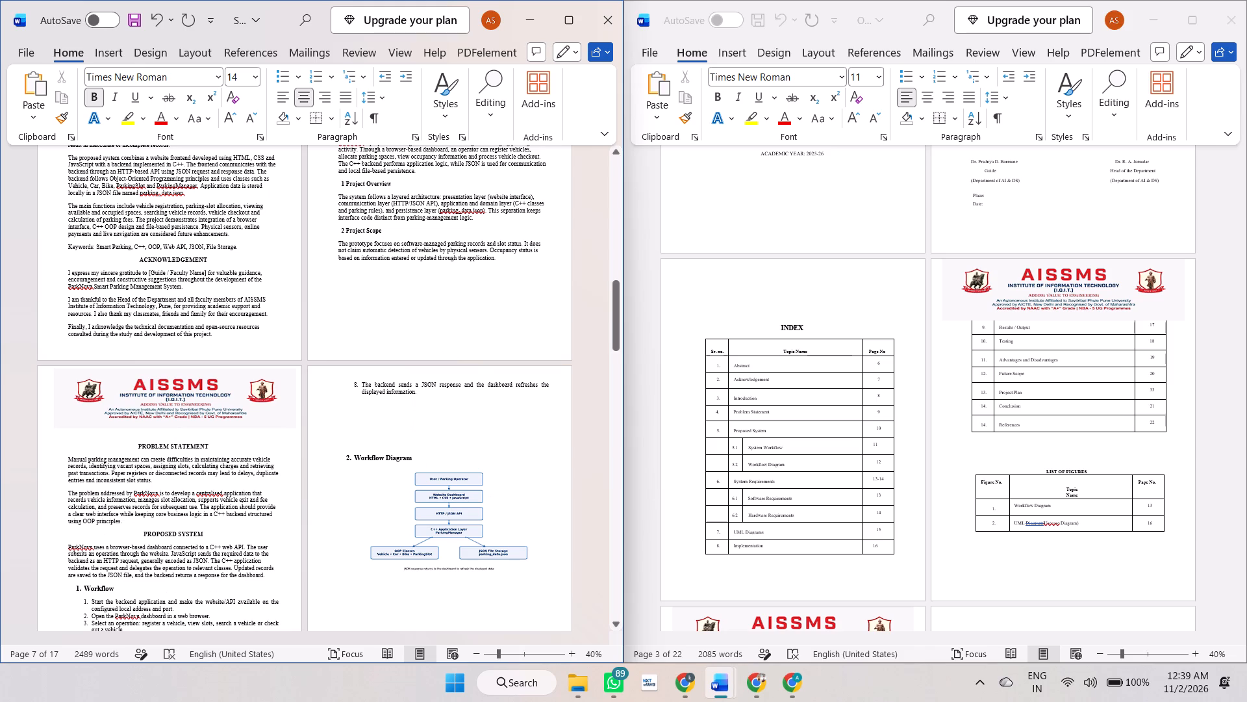
Apply top-and-bottom text wrapping to the AISSMS banner on the Problem Statement page.
right_click(255, 415)
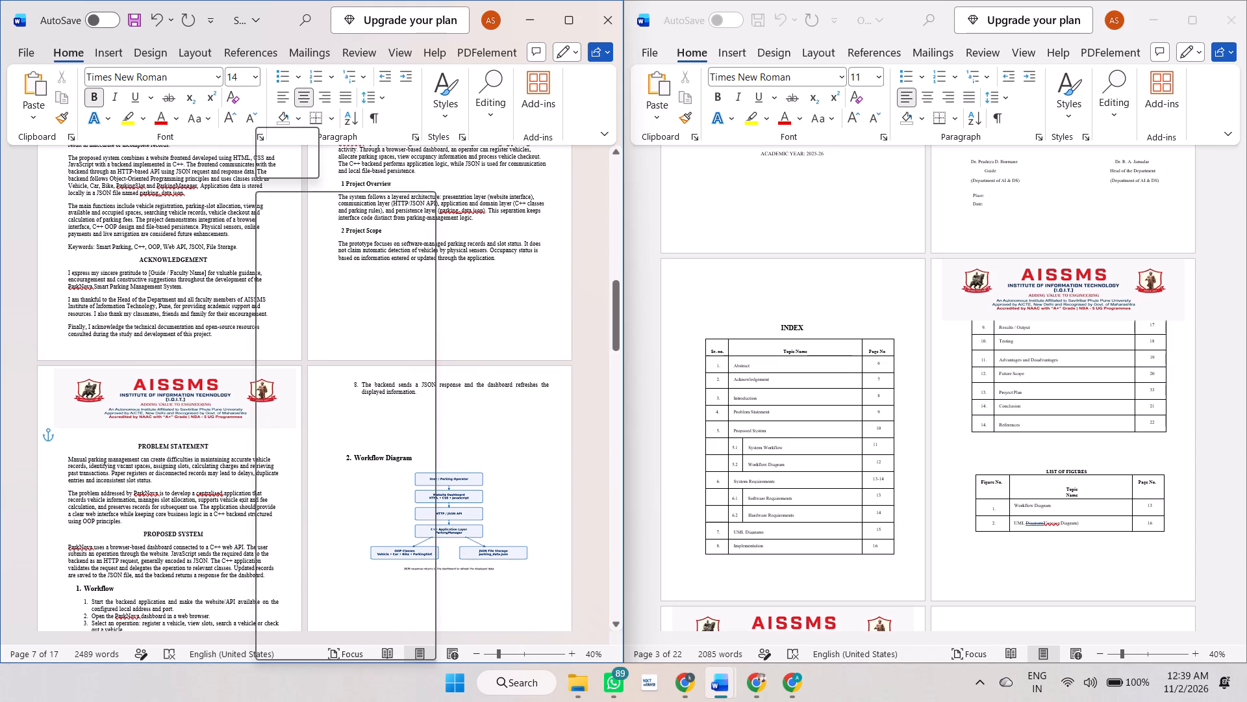
click(192, 401)
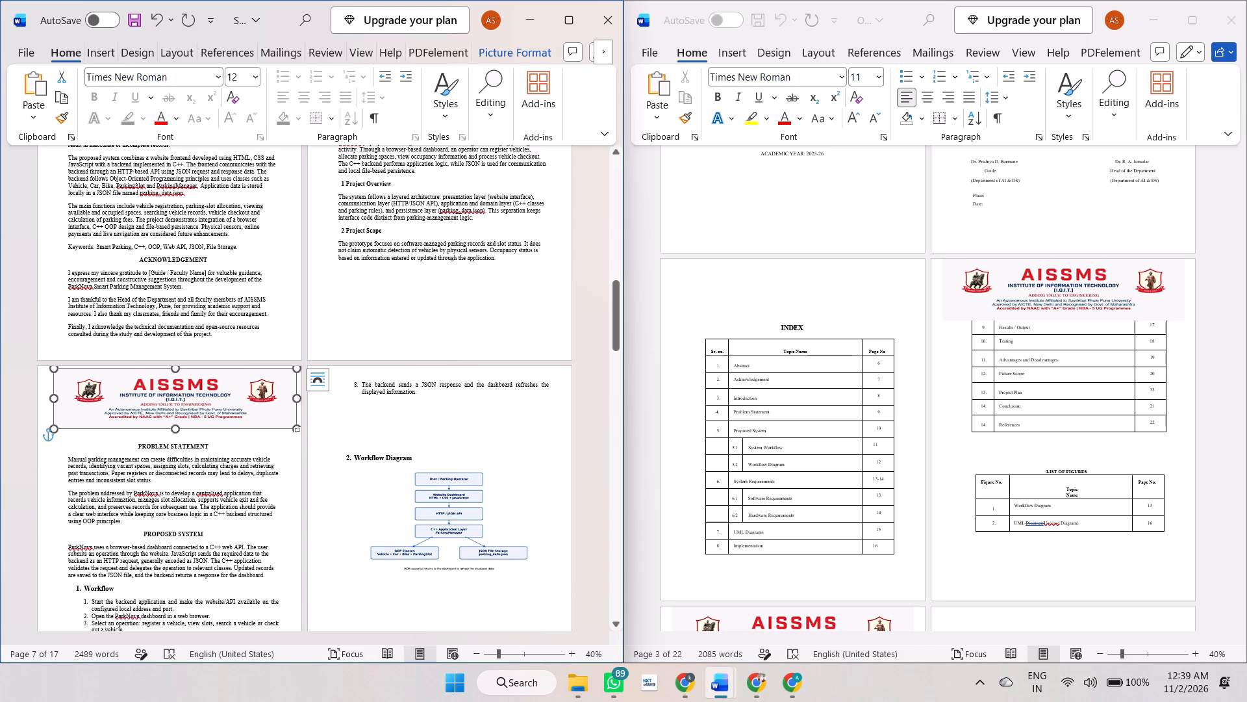
click(308, 383)
click(370, 527)
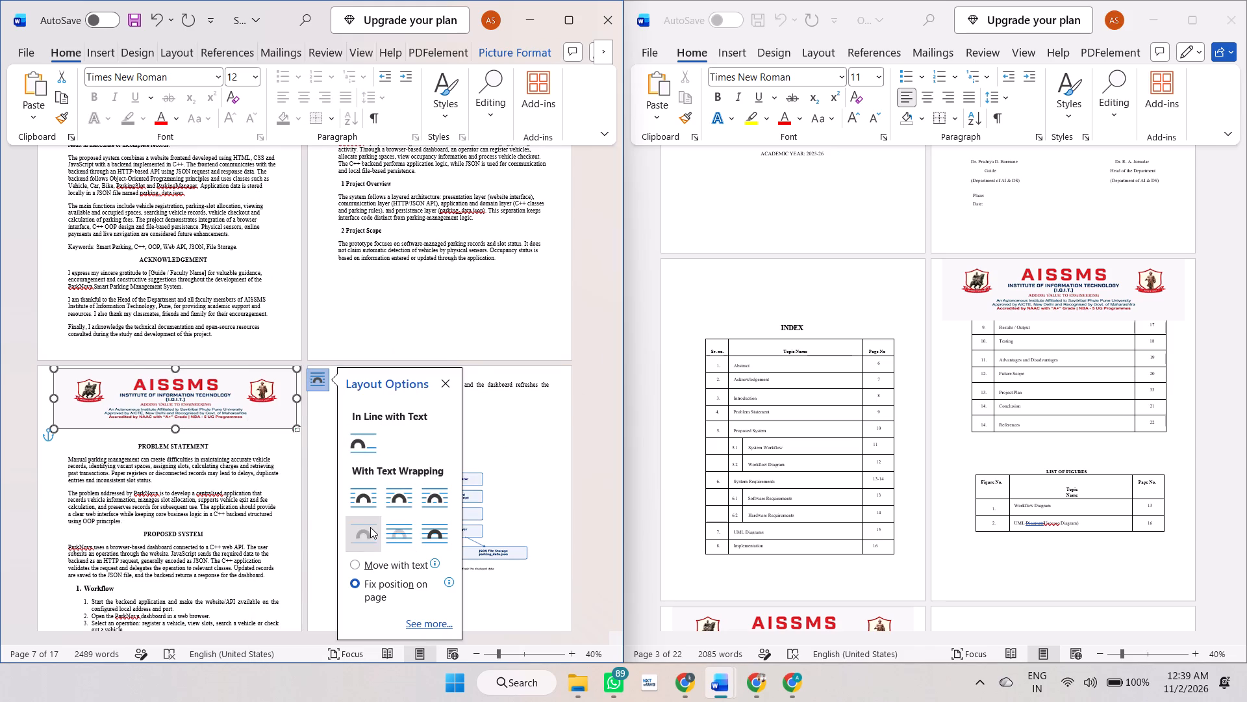
click(229, 456)
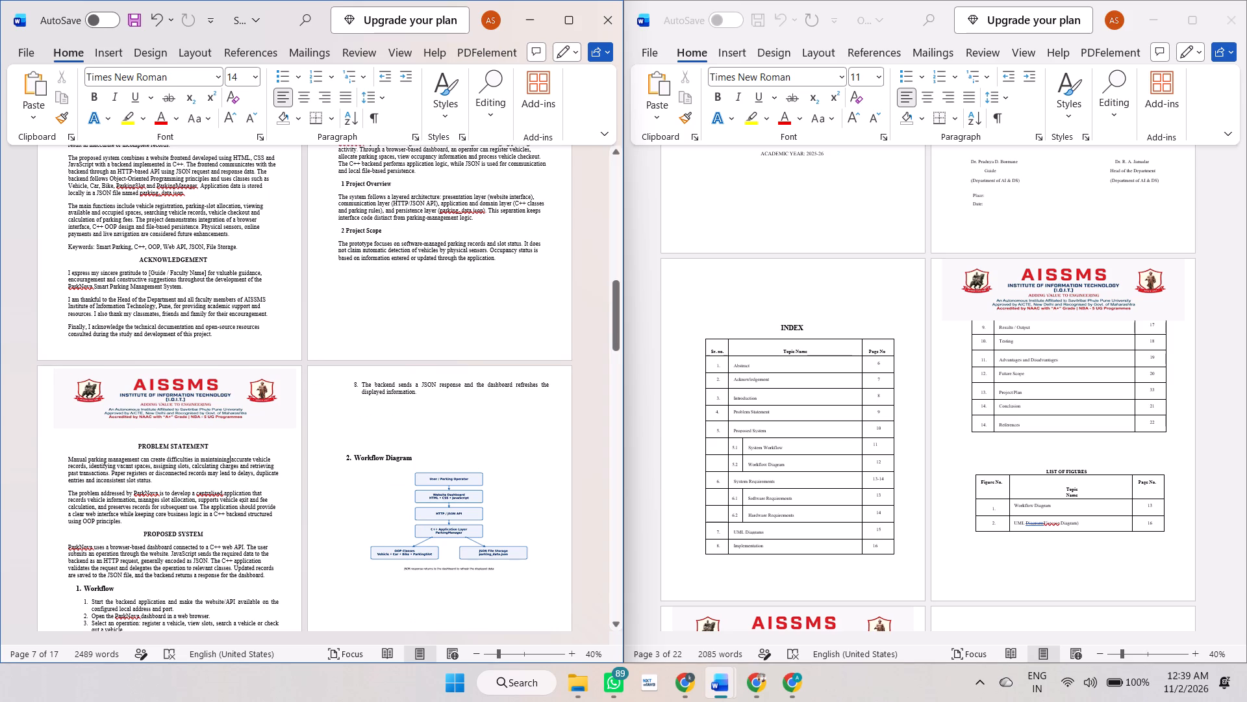
Insert blank lines before the PROPOSED SYSTEM heading so that the section starts on a new page.
scroll(268, 504, down, 1)
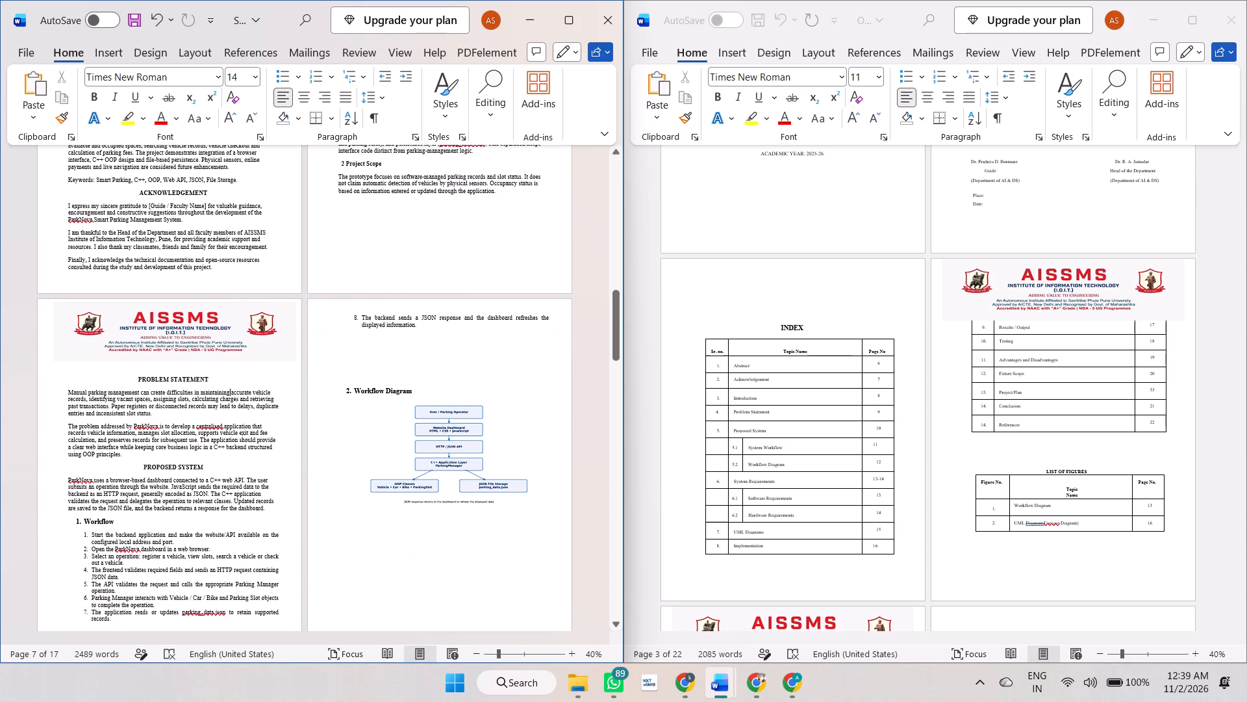
click(144, 467)
key(Return)
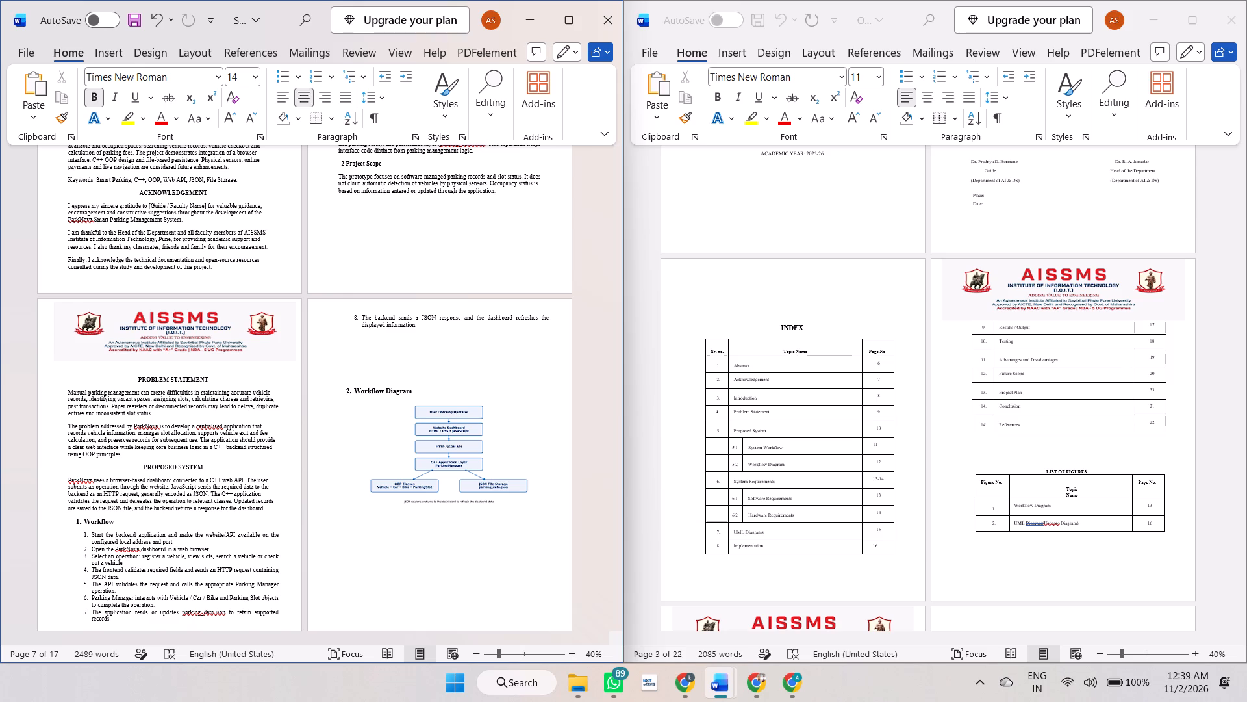
key(Return)
key(Return)
key(Return)
key(Return)
key(Return)
key(Return)
key(Return)
key(Return)
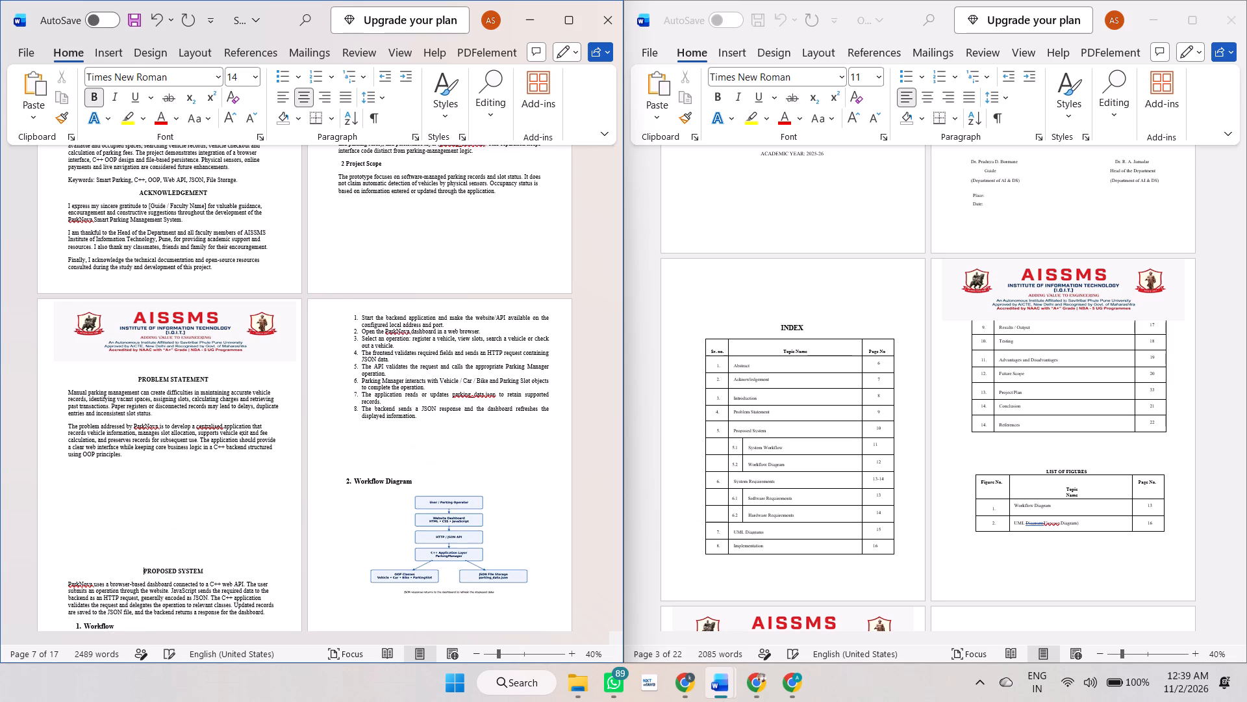
key(Return)
key(Return)
key(Return)
key(Return)
key(Return)
key(Return)
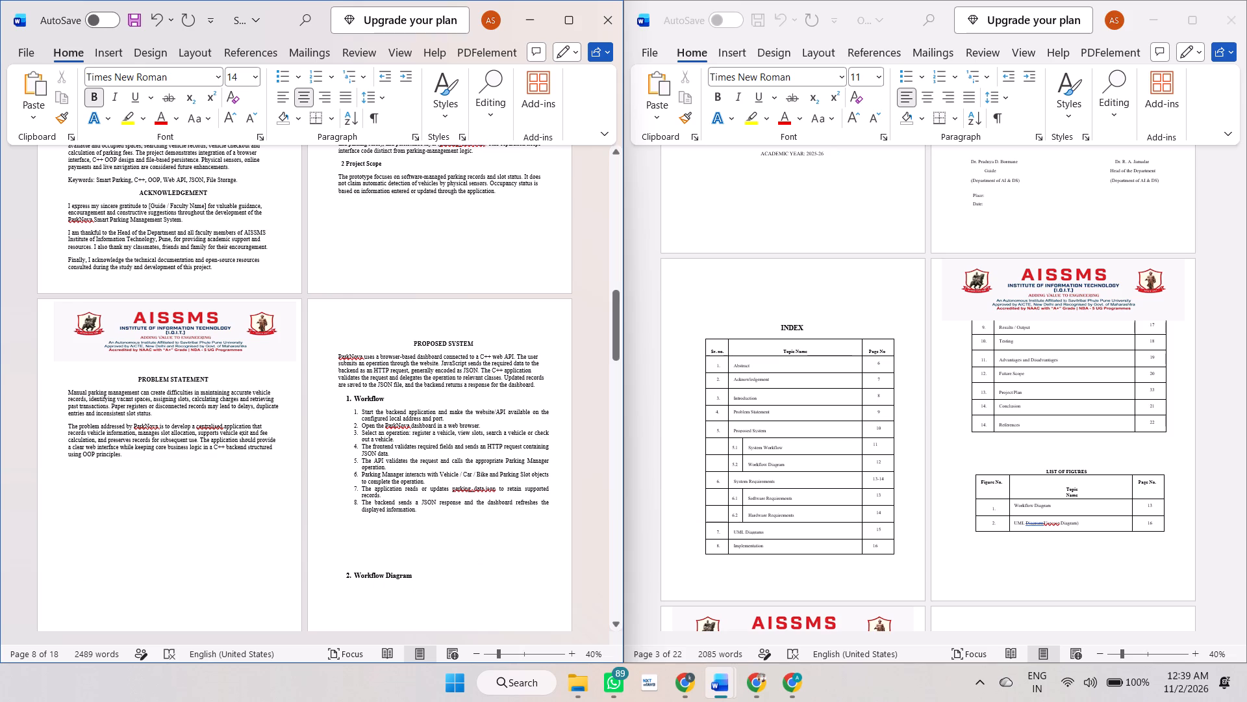
Remove the empty lines between the last Workflow list item and the Workflow Diagram heading.
scroll(413, 379, right, 1)
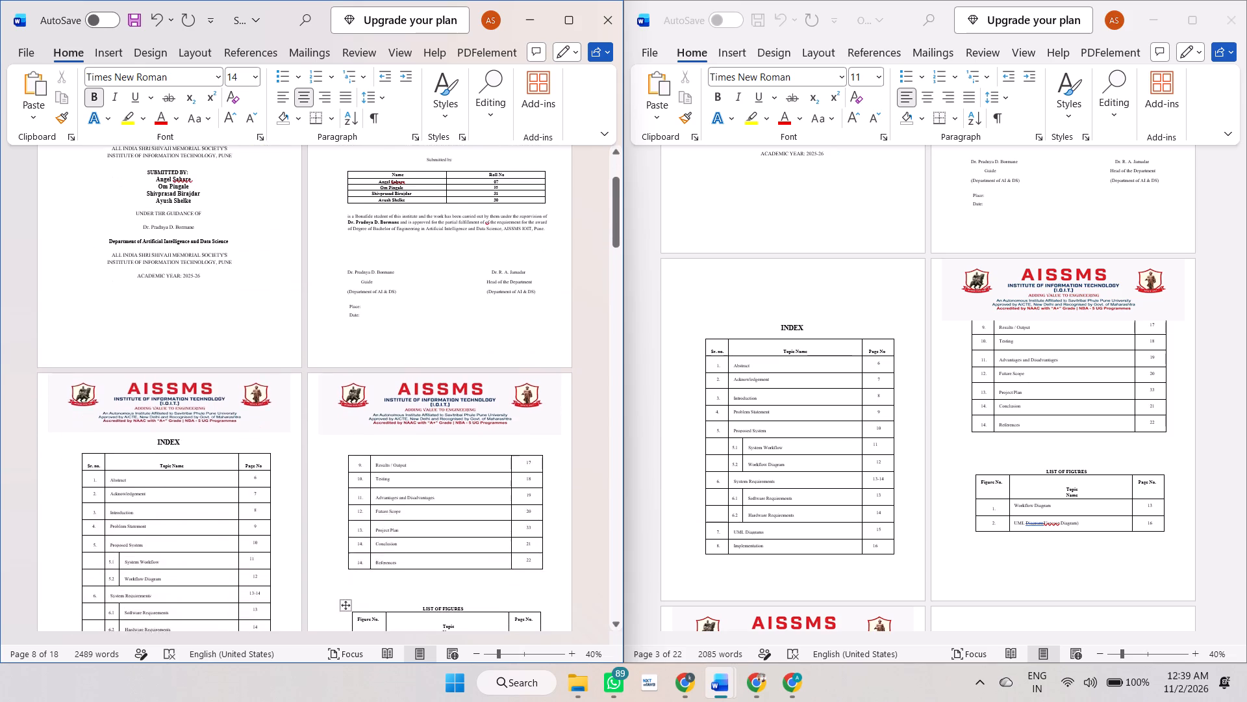
scroll(413, 379, right, 1)
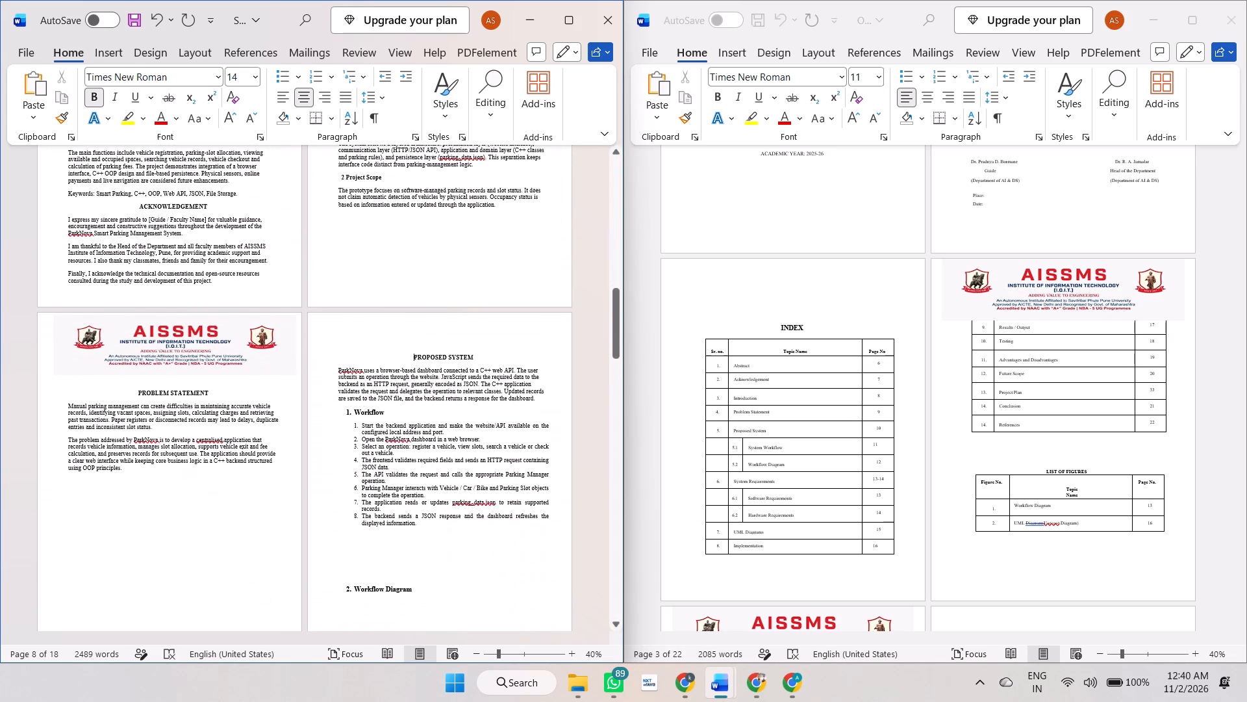
scroll(413, 379, right, 1)
click(360, 565)
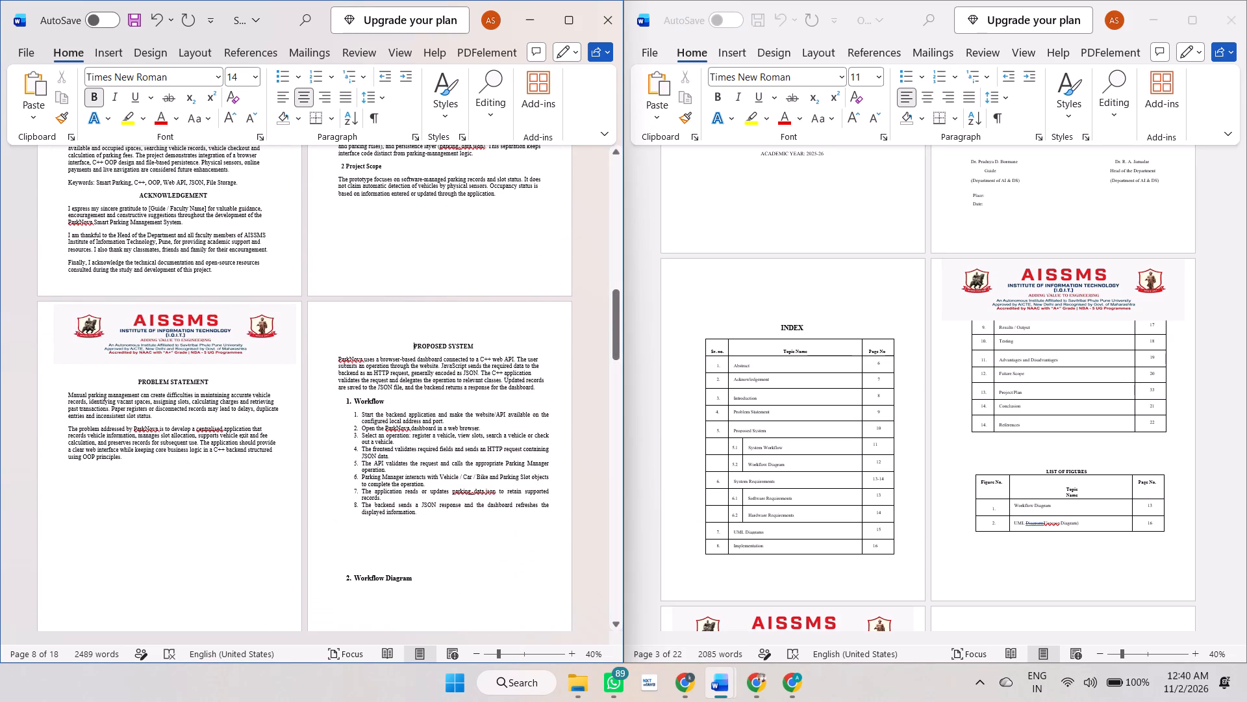
key(BackSpace)
key(BackSpace)
key(BackSpace)
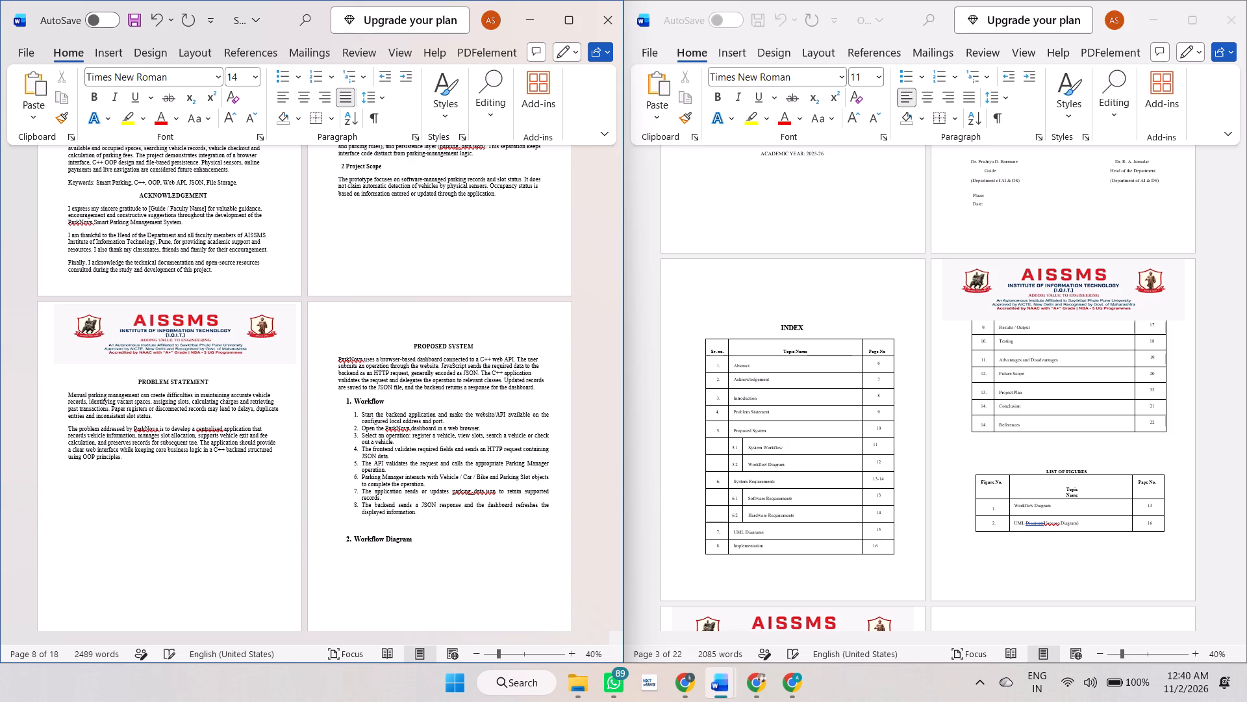
key(BackSpace)
key(BackSpace)
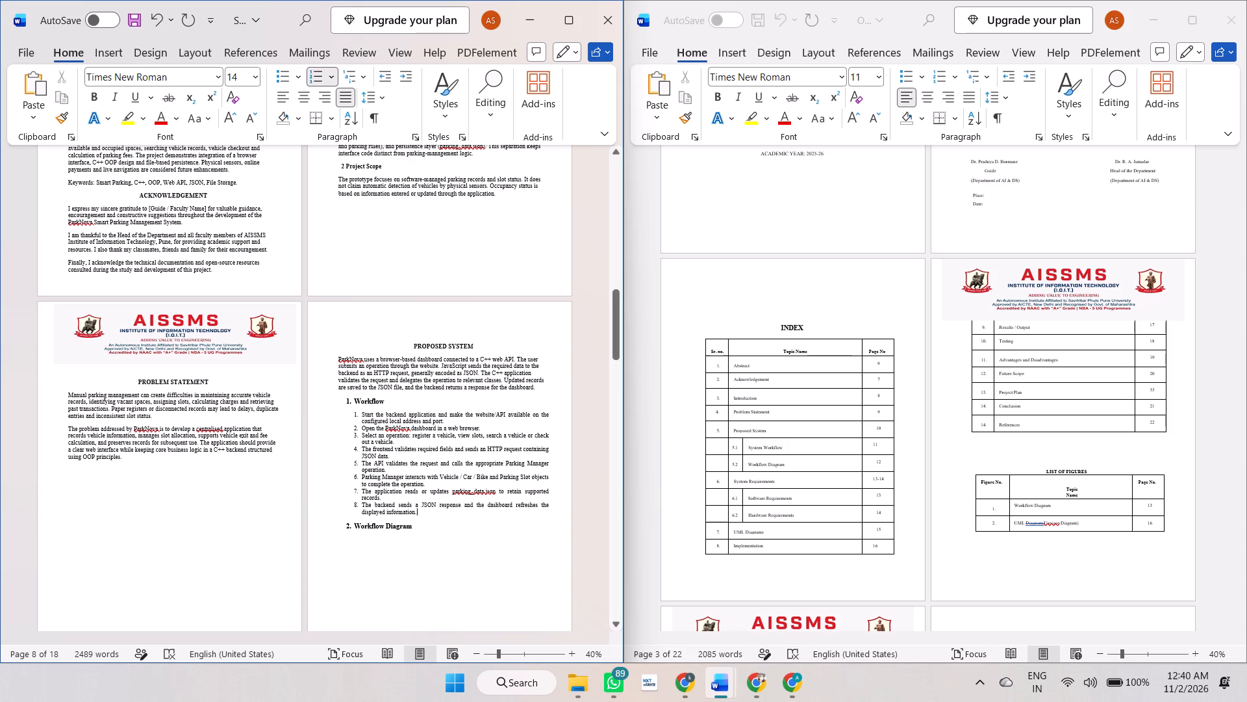
Copy the AISSMS banner from the Problem Statement page and paste it at the top of the Proposed System page.
click(233, 329)
click(233, 329)
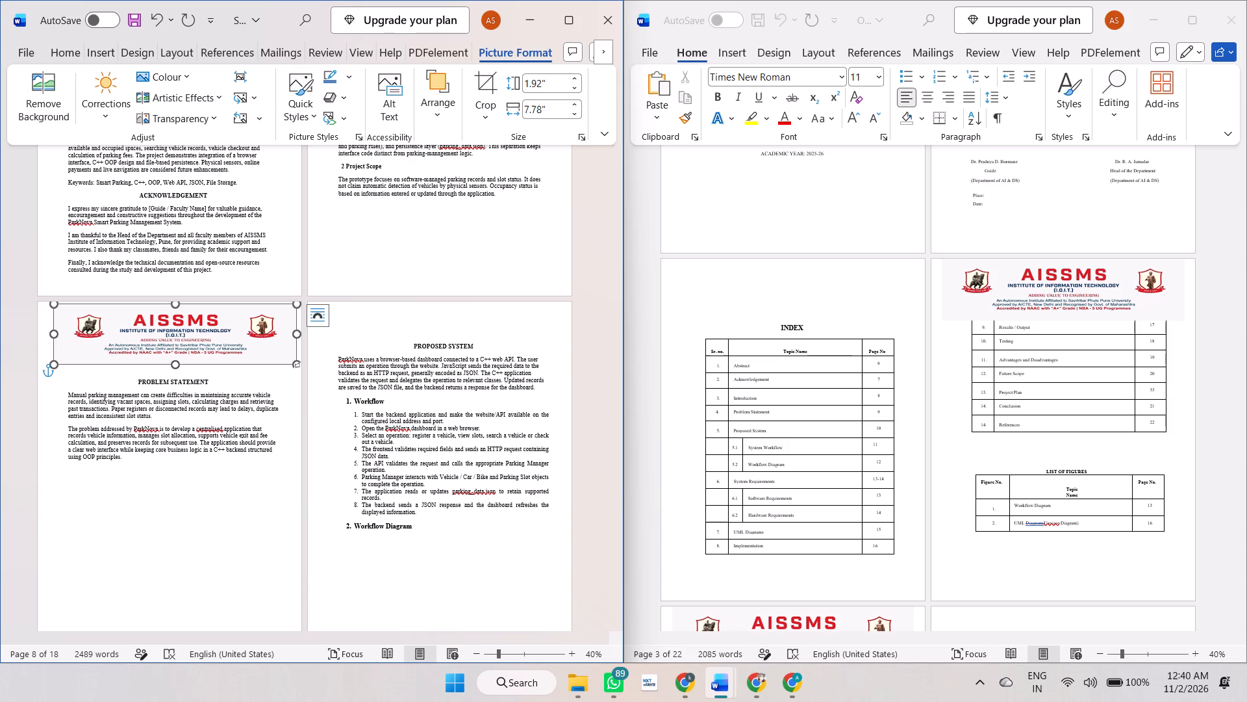
key(ctrl+c)
click(362, 315)
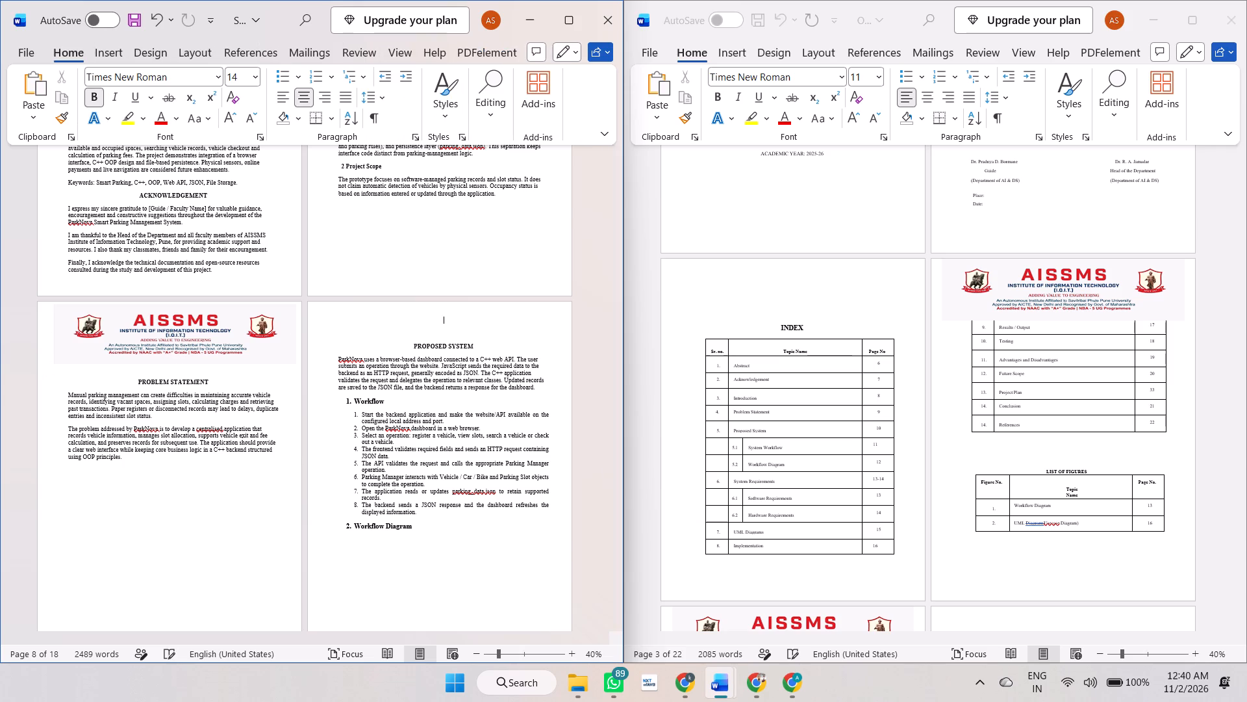
key(ctrl+v)
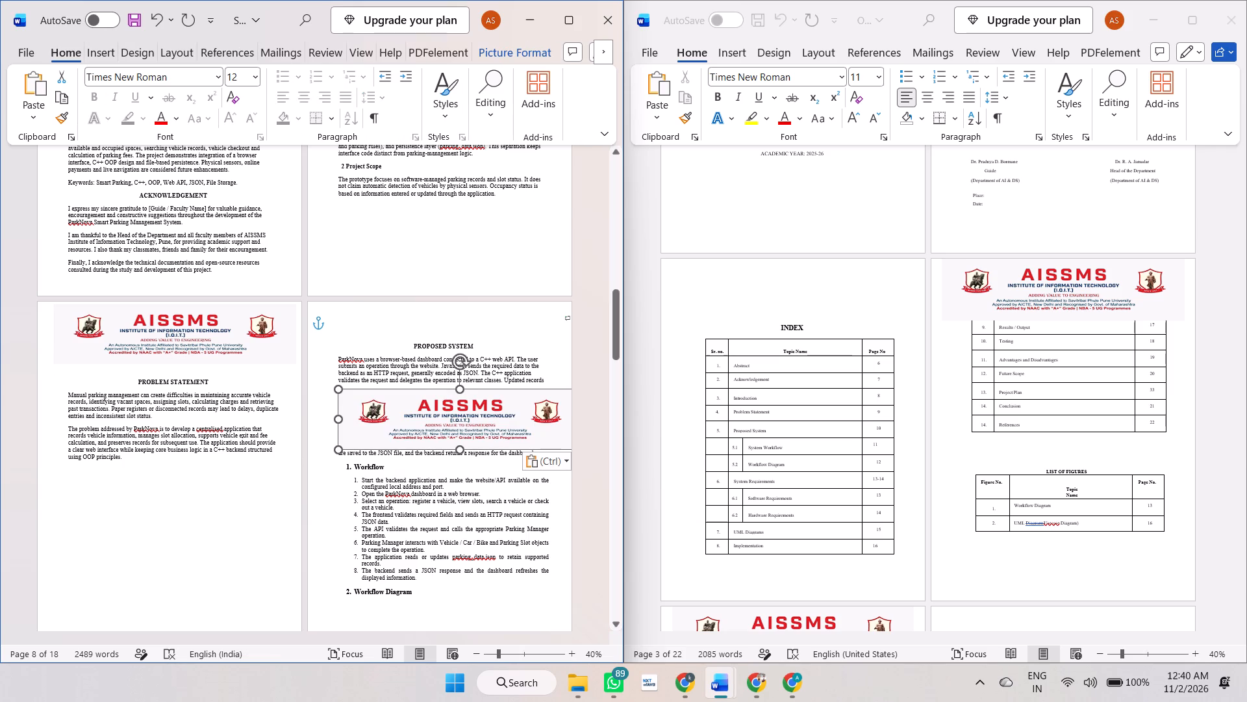
Move the pasted banner above the PROPOSED SYSTEM heading, up to the page's top edge.
drag(405, 385, 388, 301)
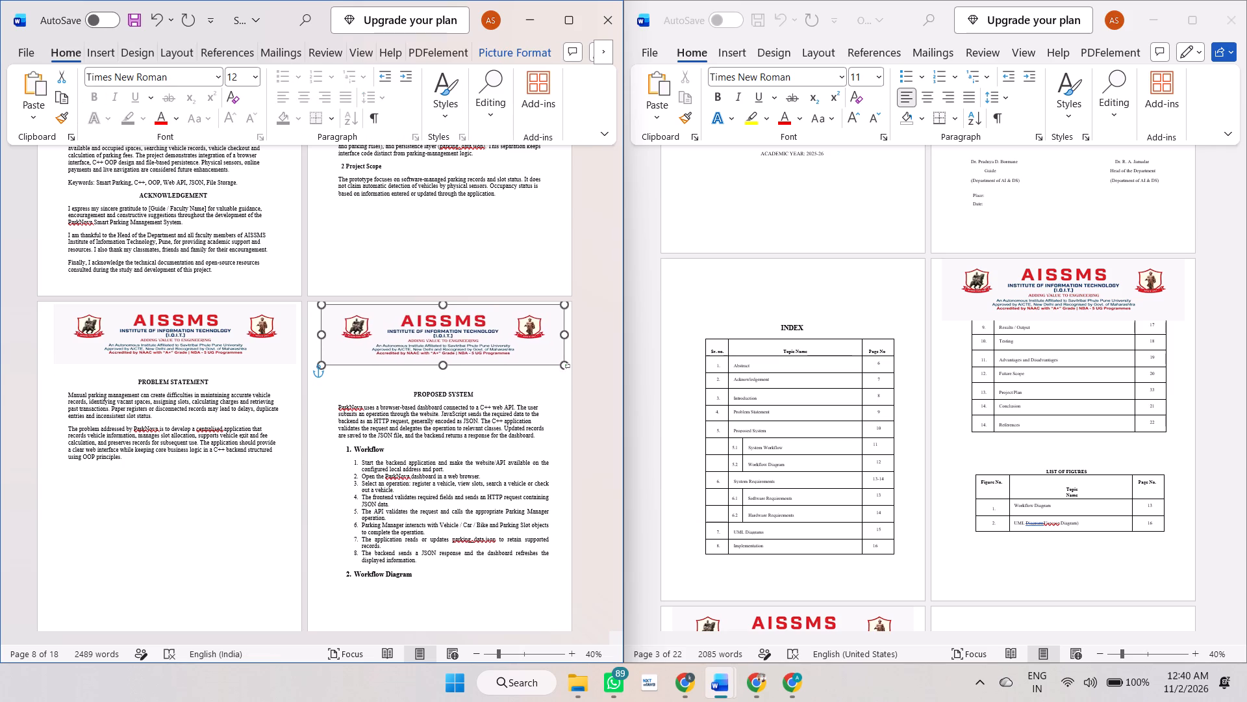
drag(388, 301, 389, 302)
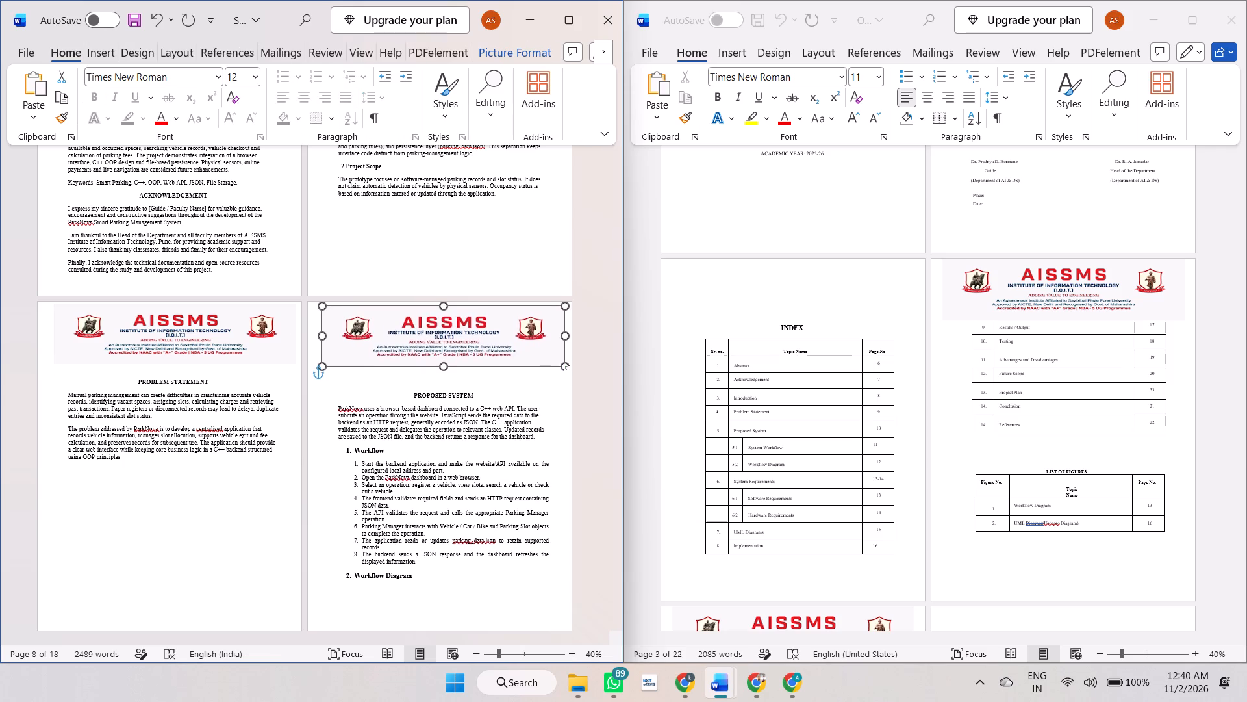
drag(389, 302, 390, 306)
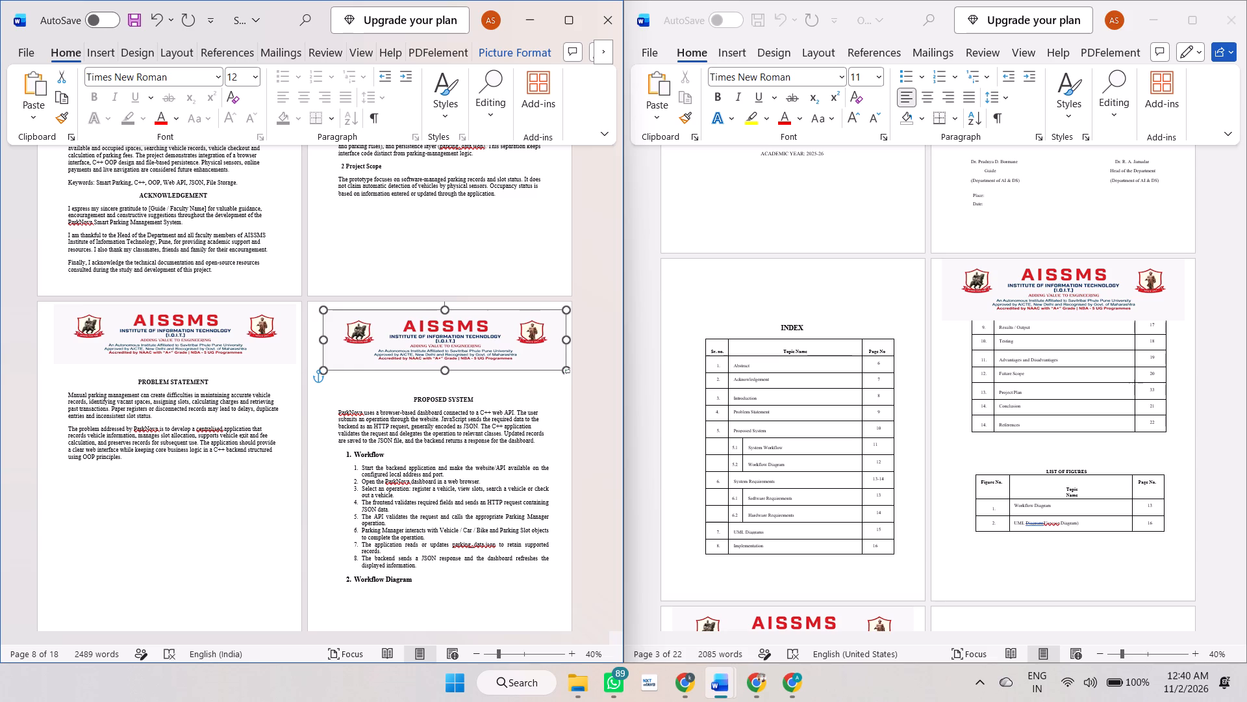
drag(390, 306, 390, 300)
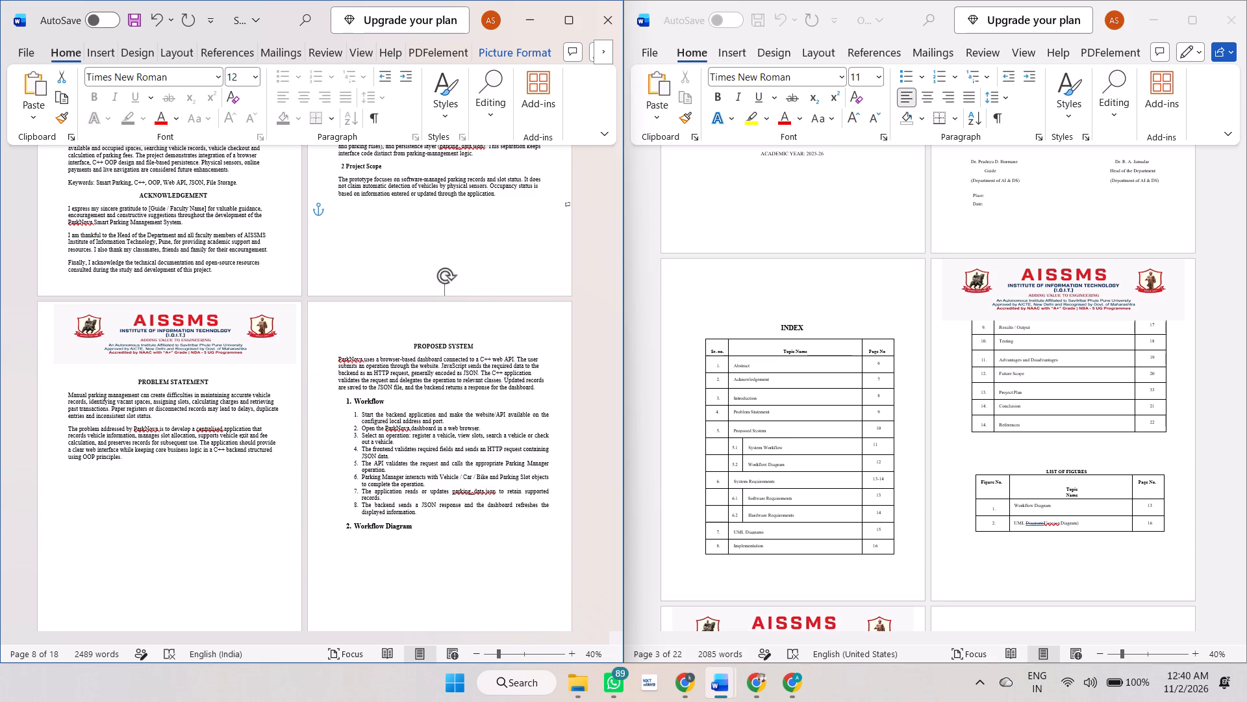
drag(390, 300, 389, 301)
drag(389, 301, 390, 302)
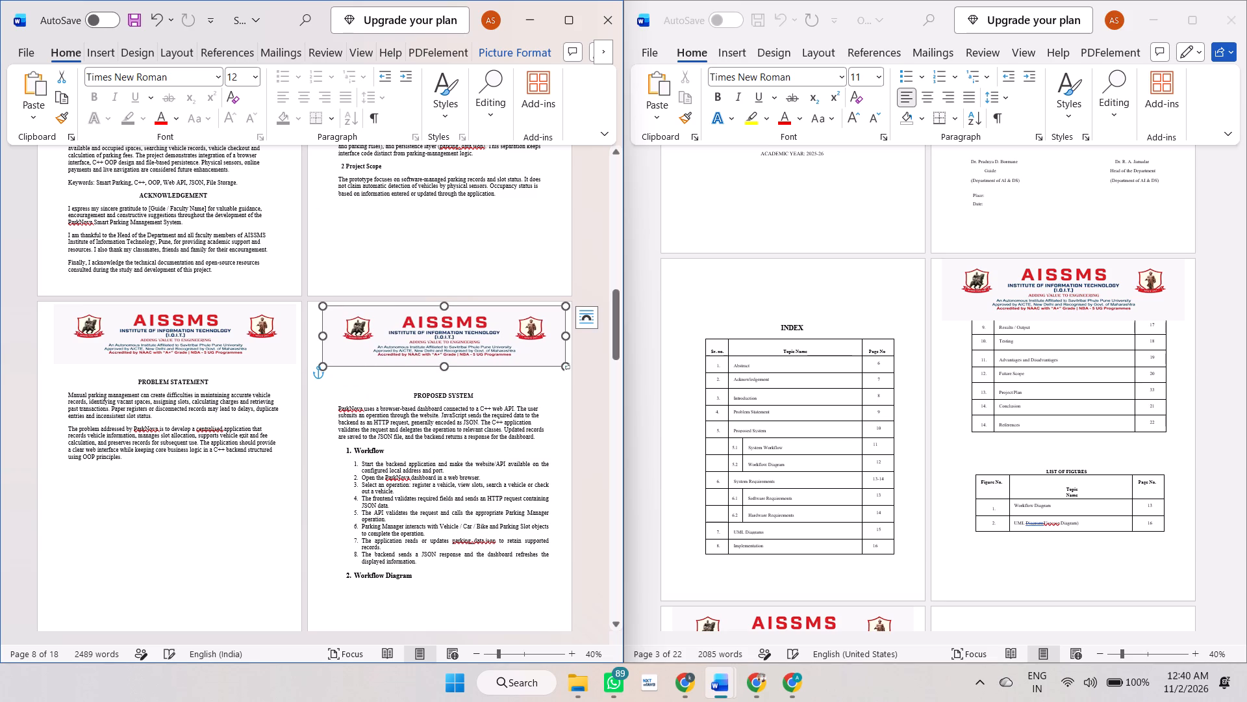
Remove the extra empty line between the banner and the PROPOSED SYSTEM heading.
click(360, 398)
key(BackSpace)
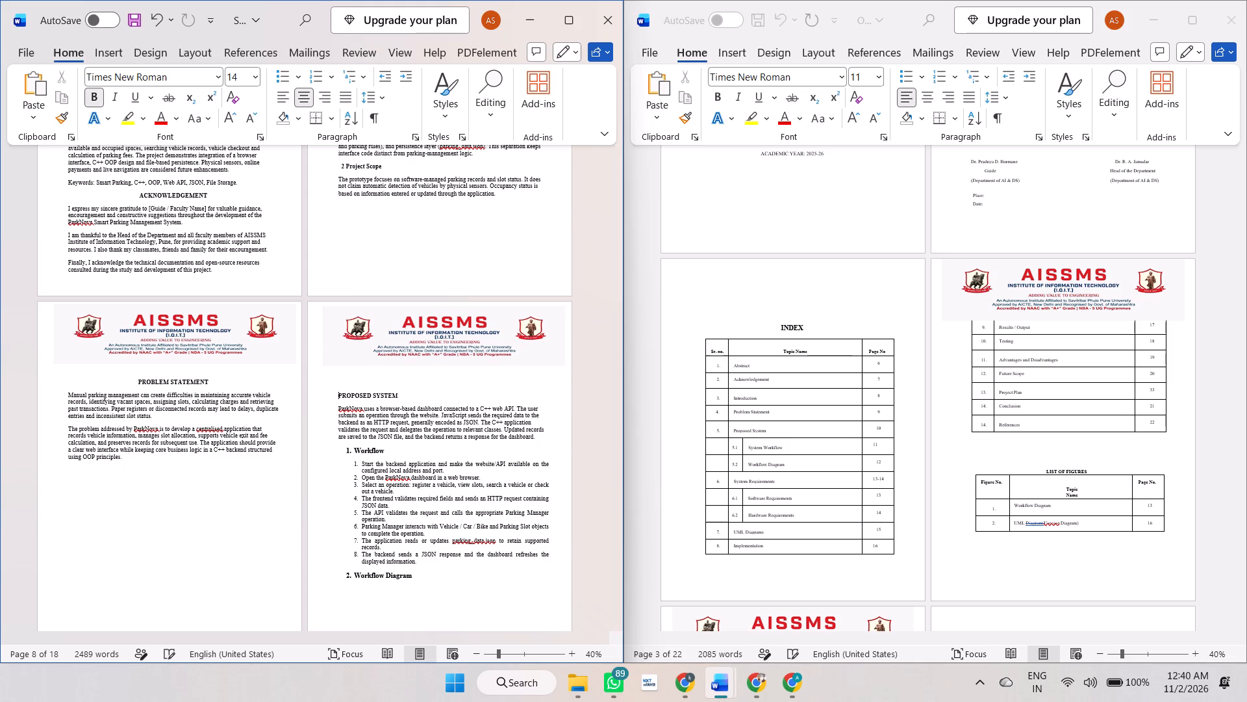
key(BackSpace)
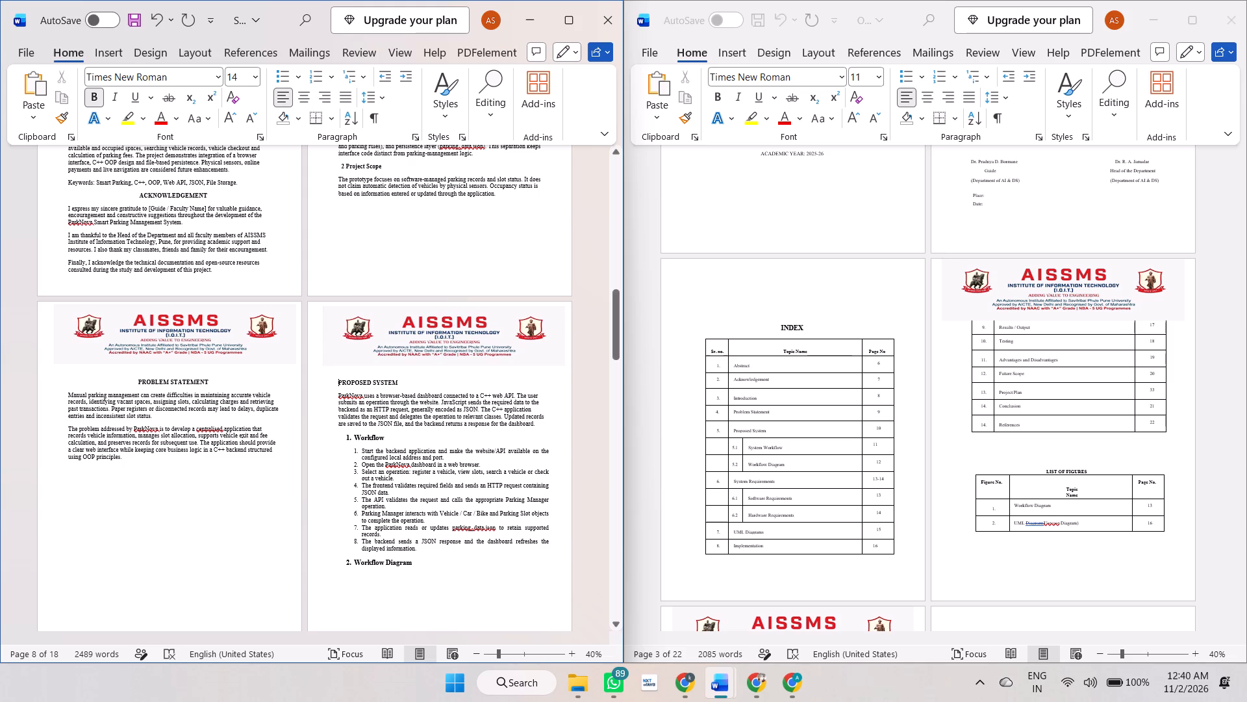
Centre the PROPOSED SYSTEM heading and increase its font size to 16.
drag(337, 380, 403, 385)
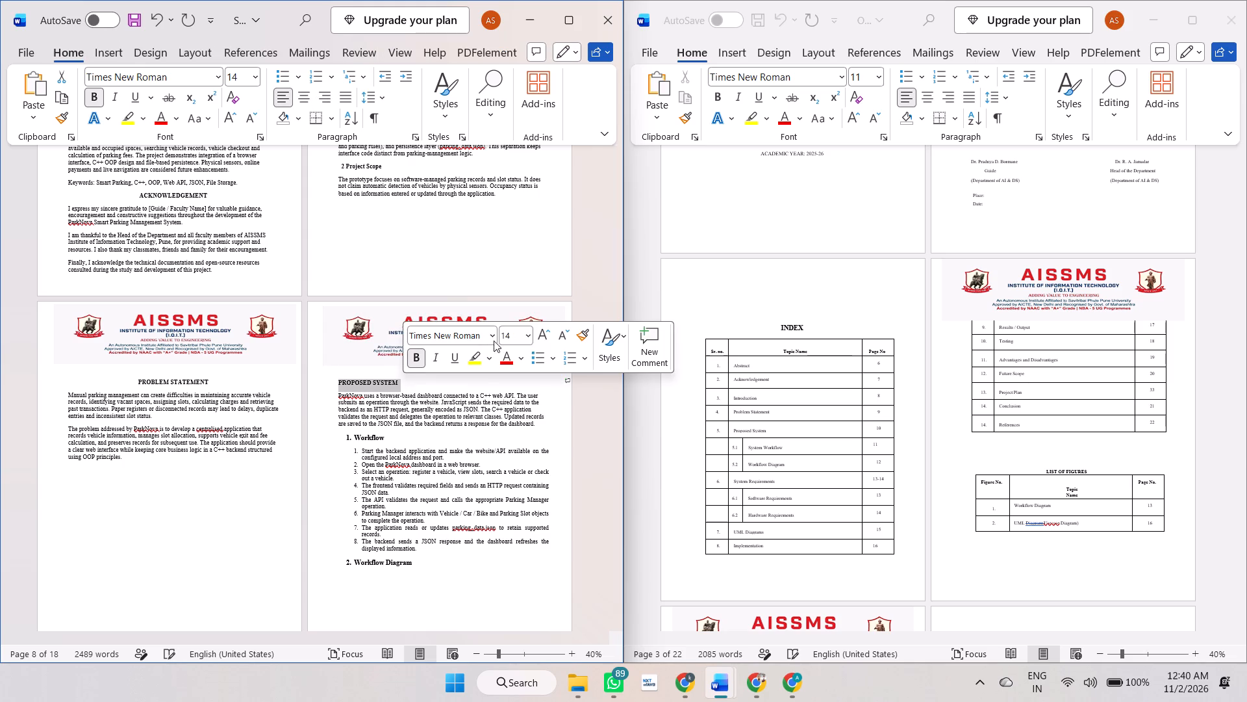
drag(314, 105, 309, 101)
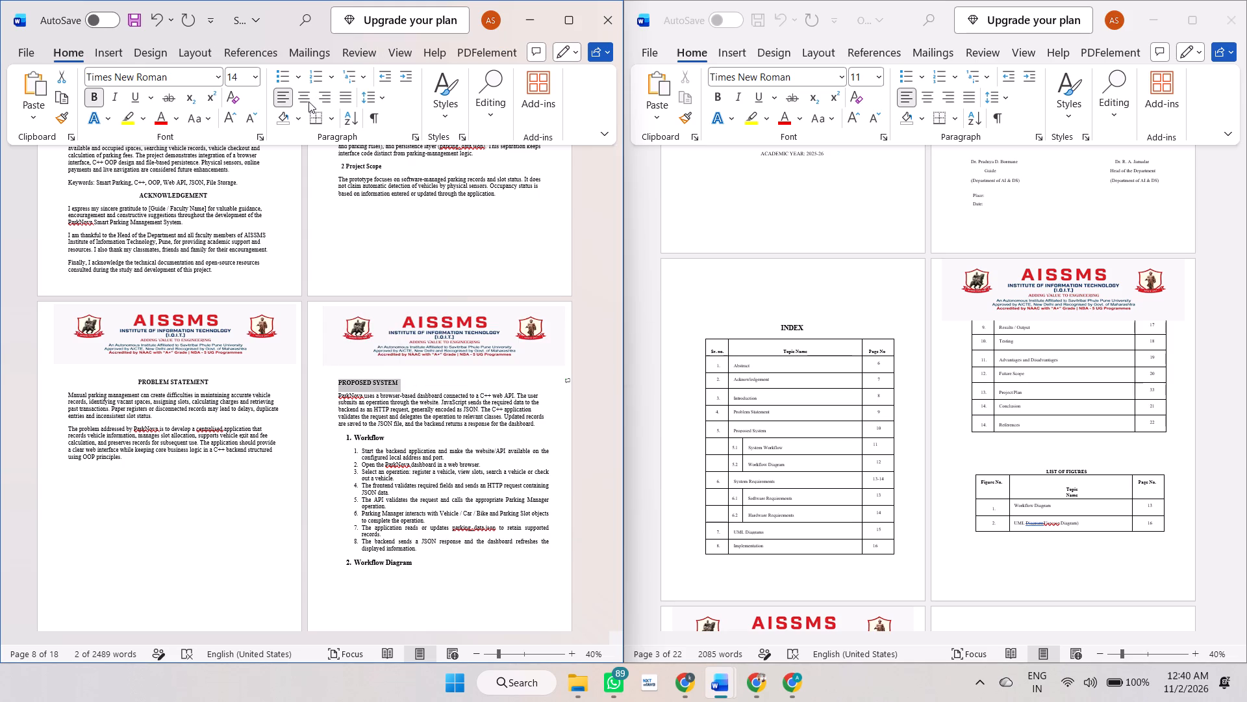
drag(309, 101, 305, 98)
click(305, 98)
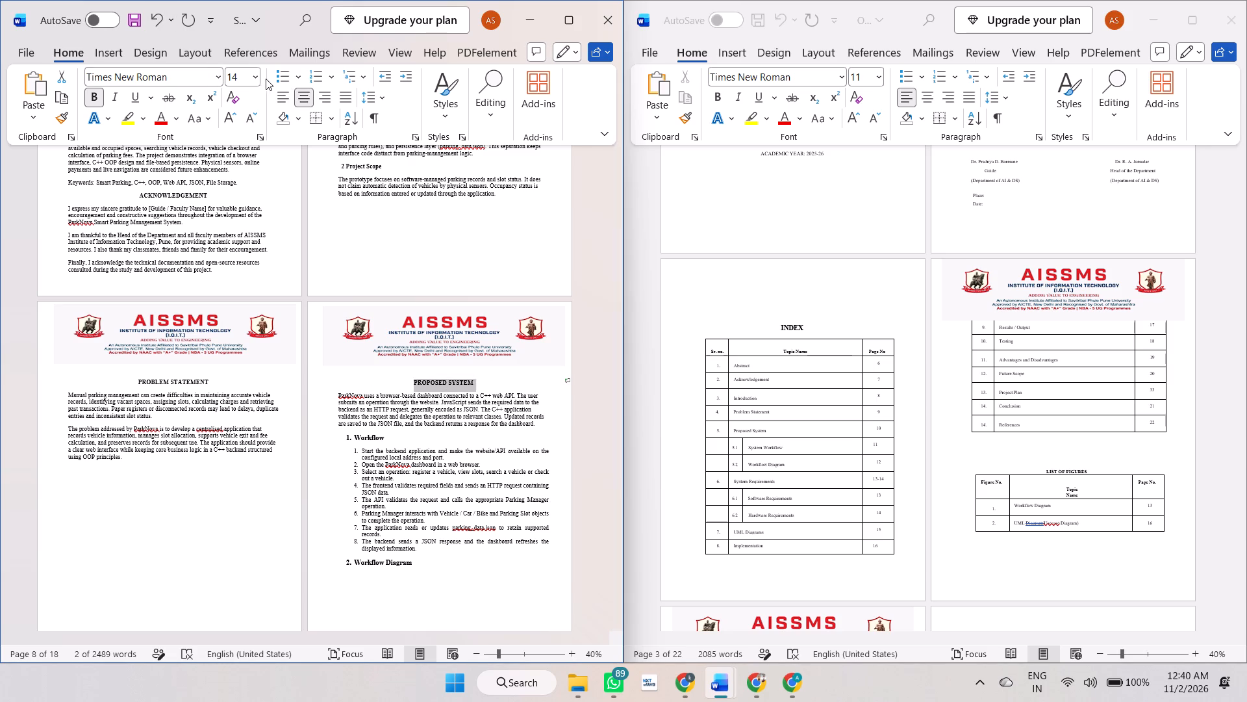
click(233, 116)
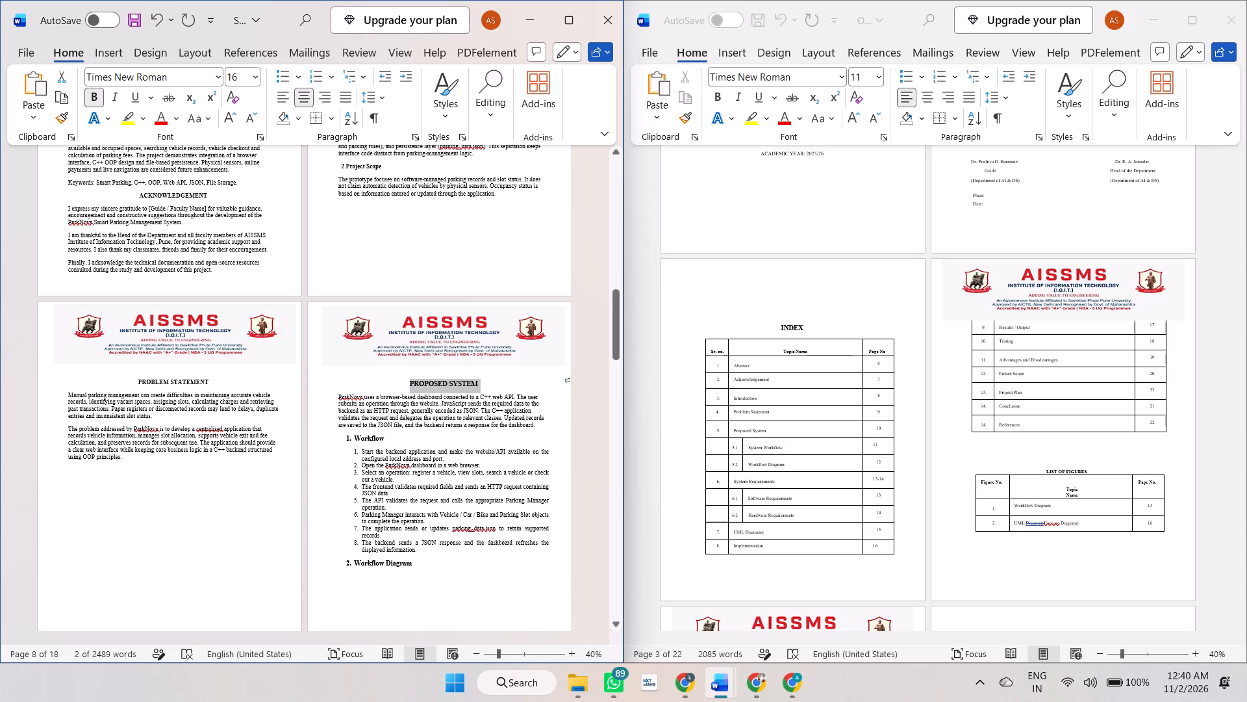
click(340, 496)
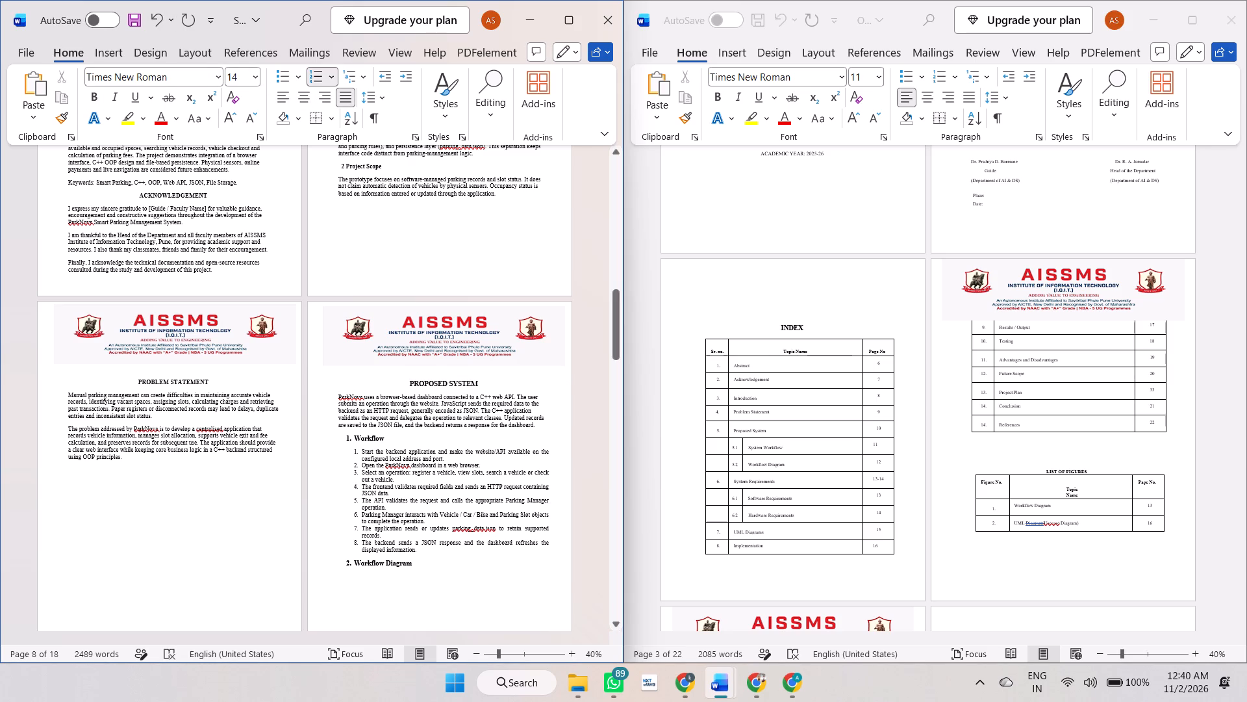
Increase the PROBLEM STATEMENT heading's font size by one increment to match the PROPOSED SYSTEM heading.
drag(346, 437, 386, 438)
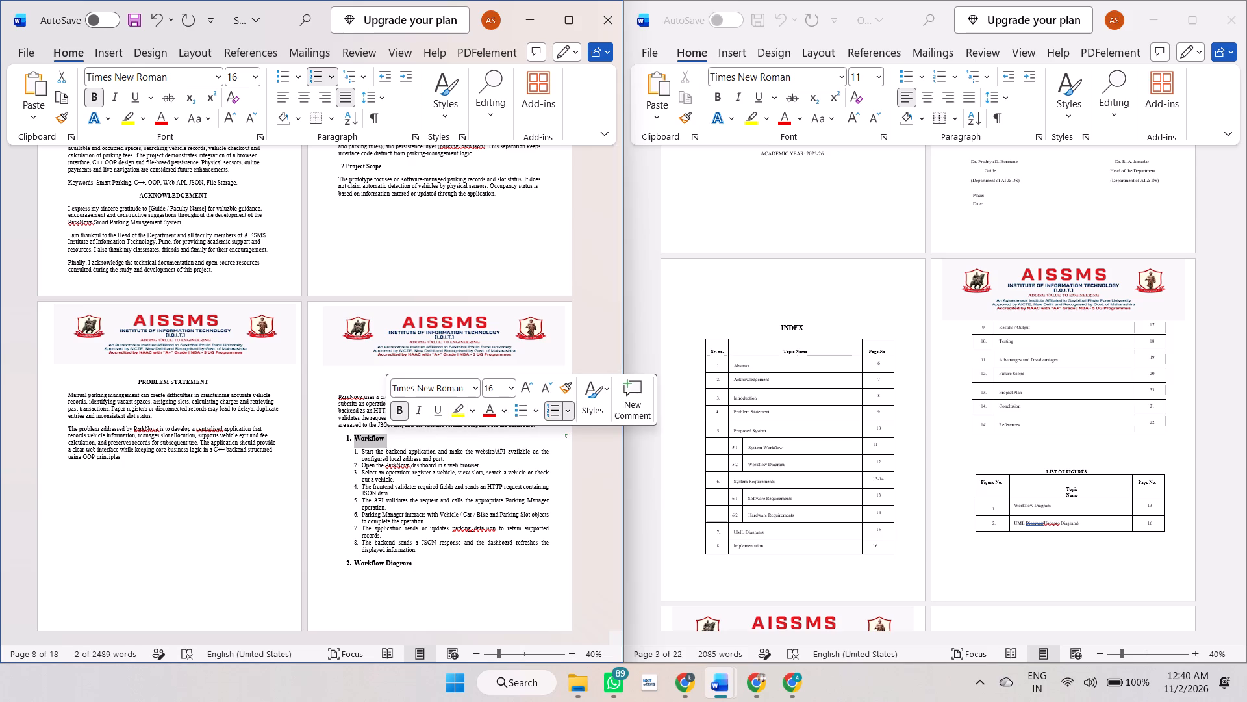
drag(136, 378, 183, 376)
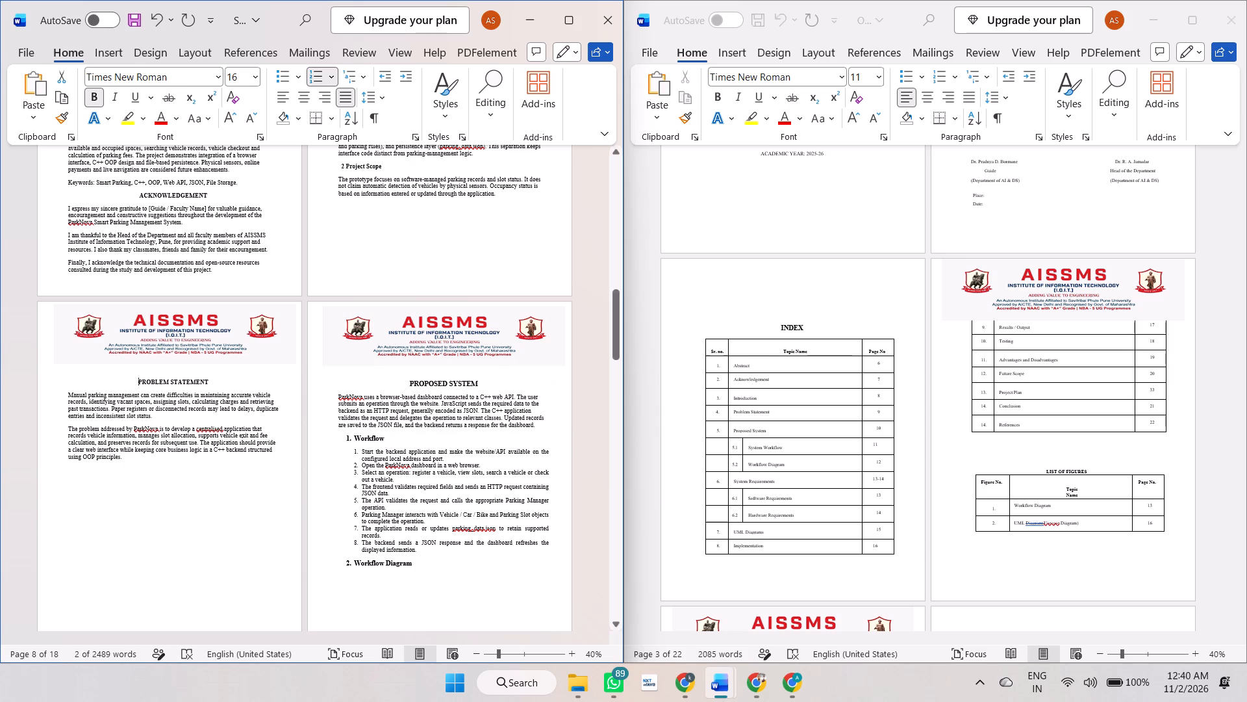
drag(183, 376, 219, 380)
click(359, 324)
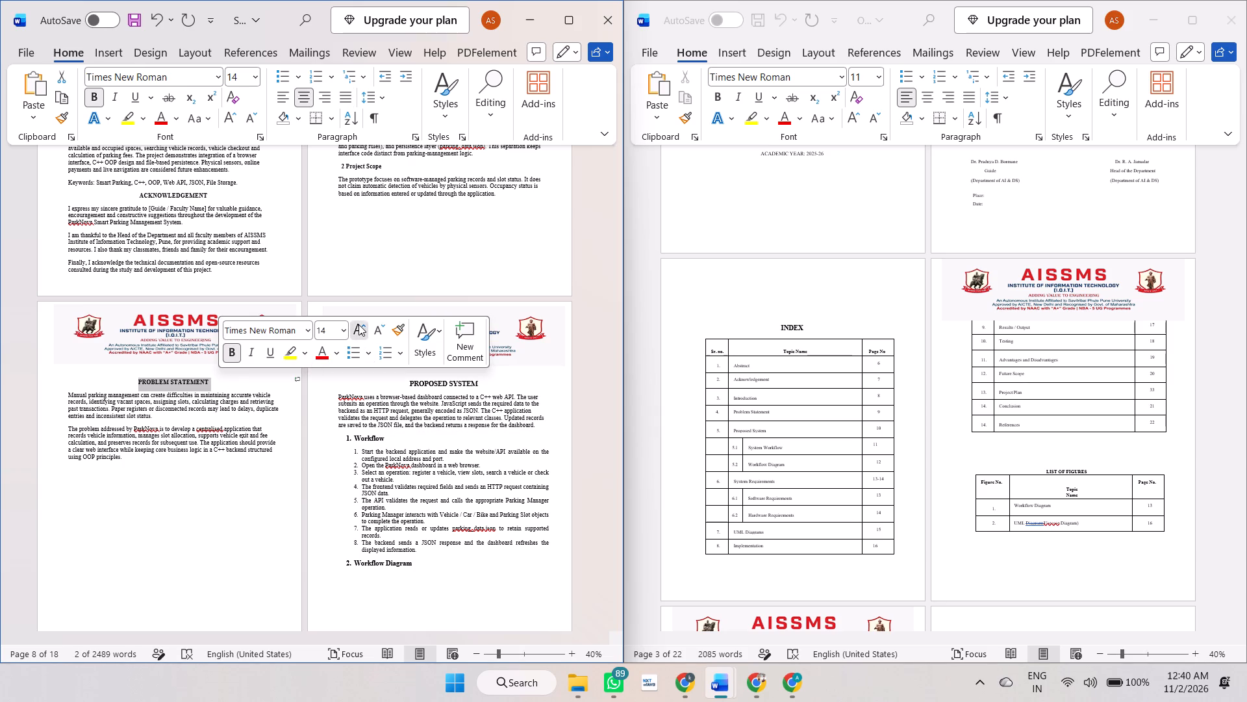
click(283, 483)
Insert blank lines after the Workflow list so that the Workflow Diagram heading starts at the top of the next page.
scroll(283, 483, down, 1)
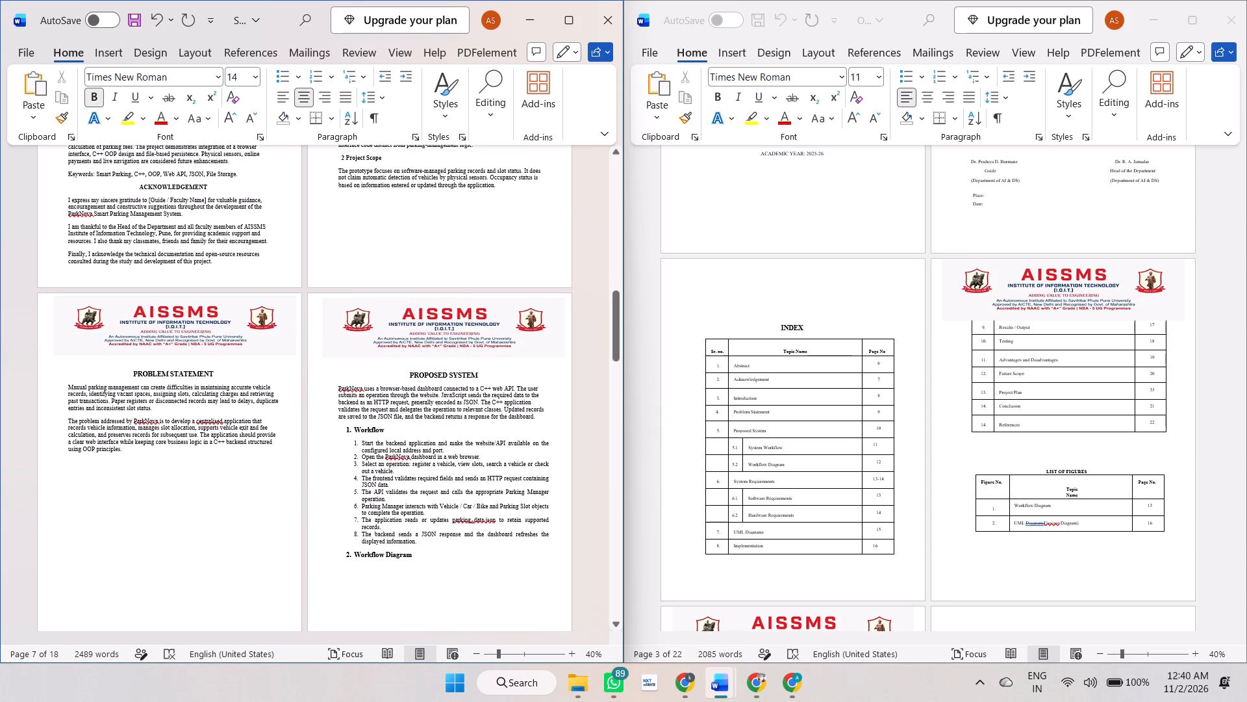
scroll(283, 483, down, 1)
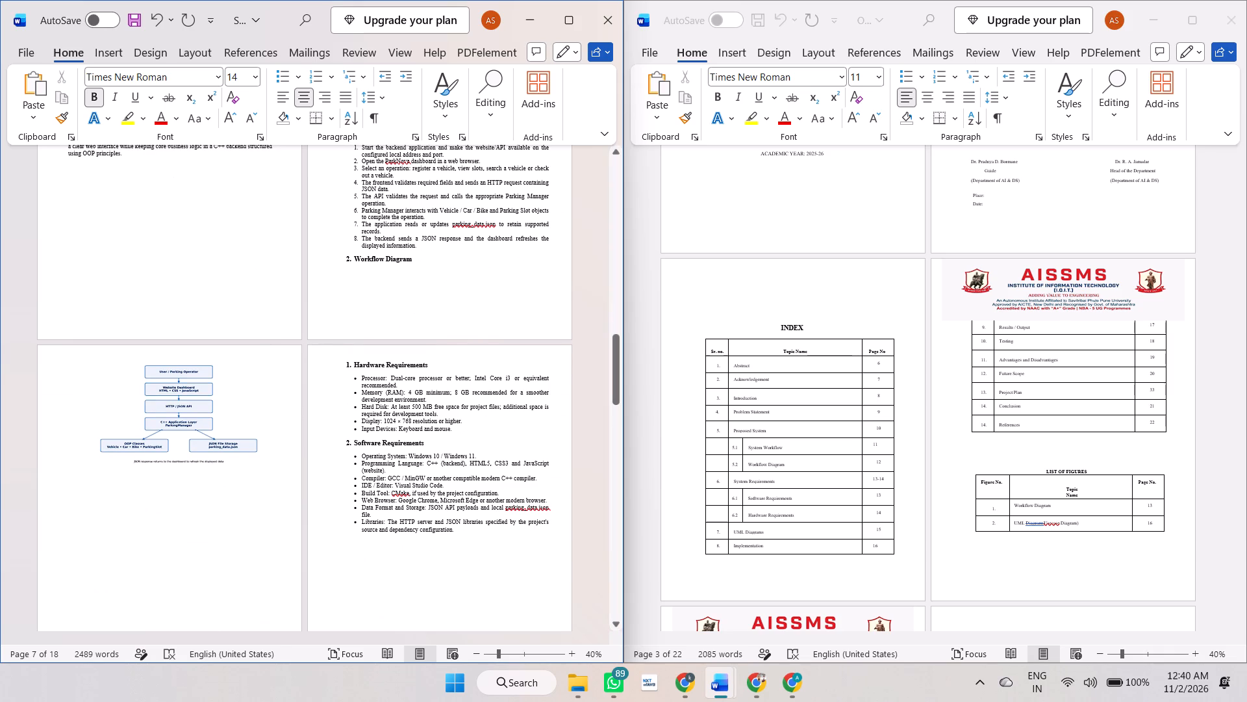
click(342, 258)
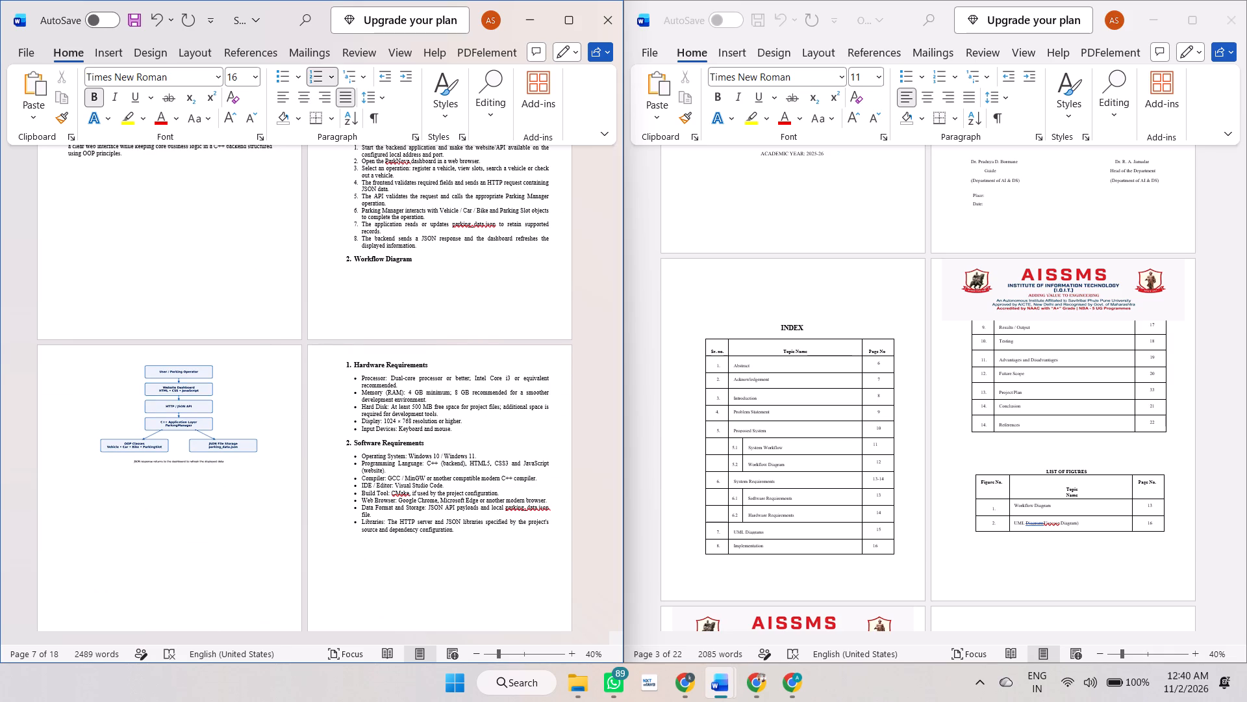
key(Left)
key(Left)
key(Return)
key(Return)
key(Return)
key(Return)
key(Return)
key(Return)
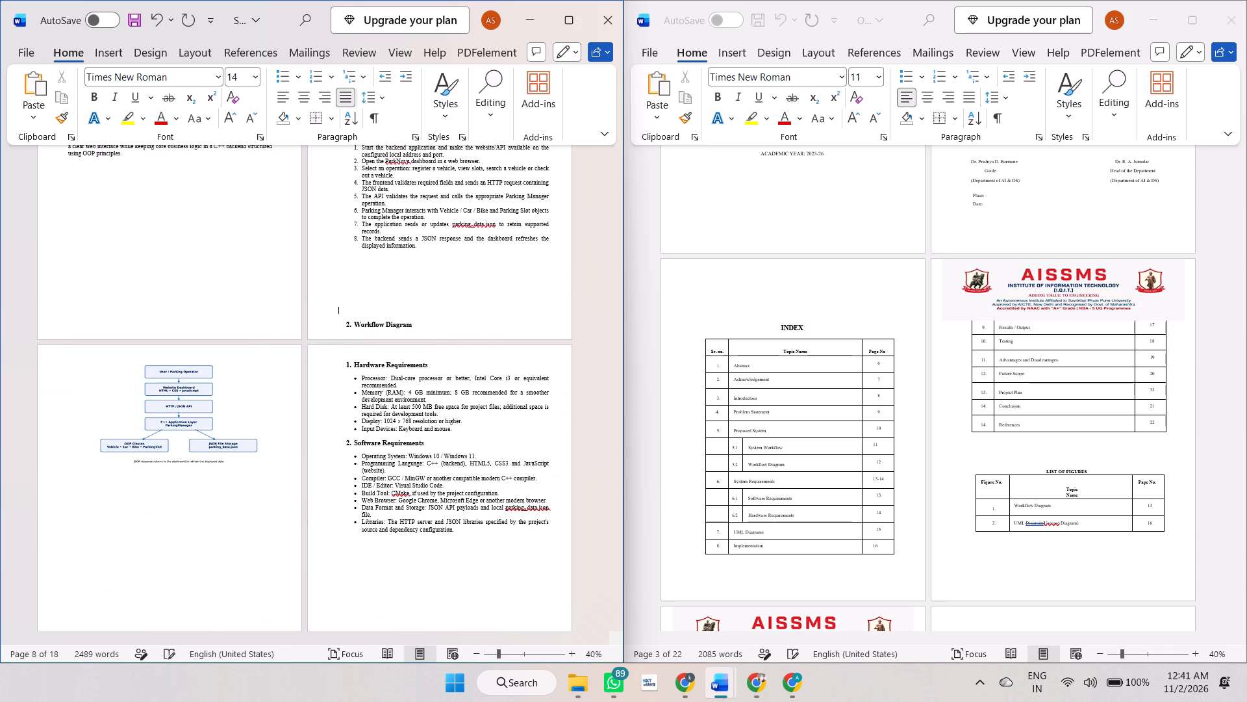
key(Return)
key(Return)
key(BackSpace)
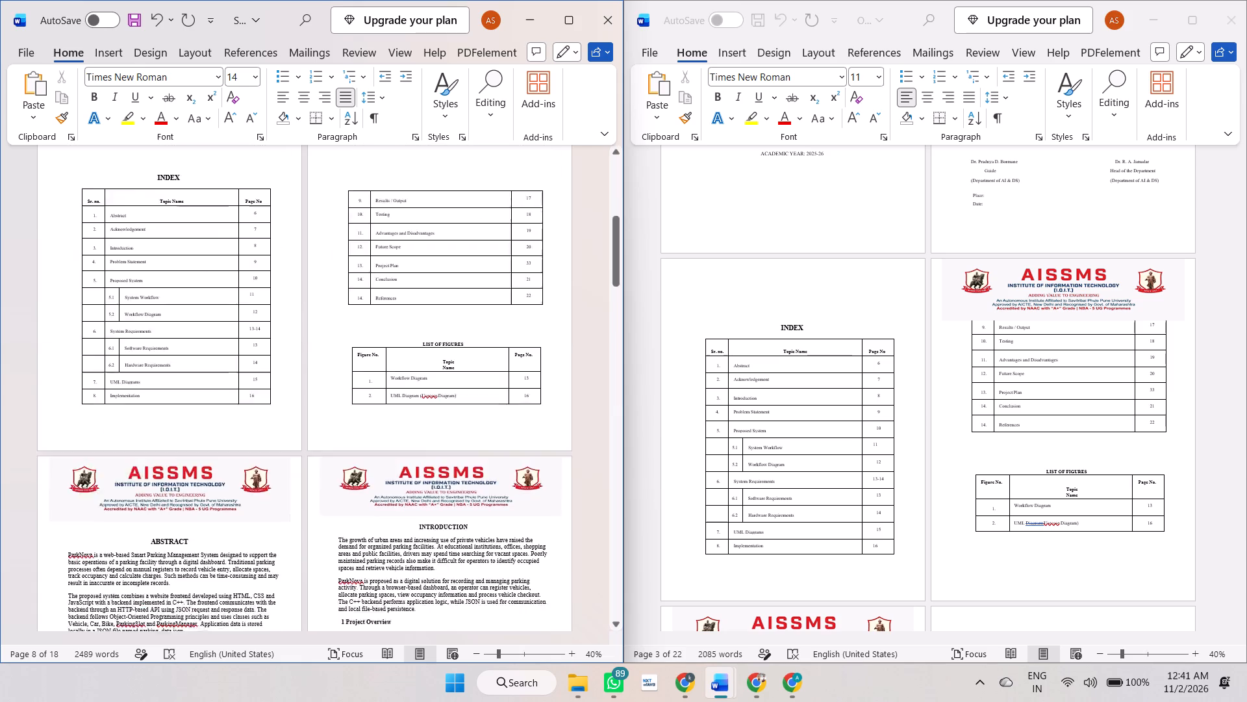
scroll(186, 307, down, 1)
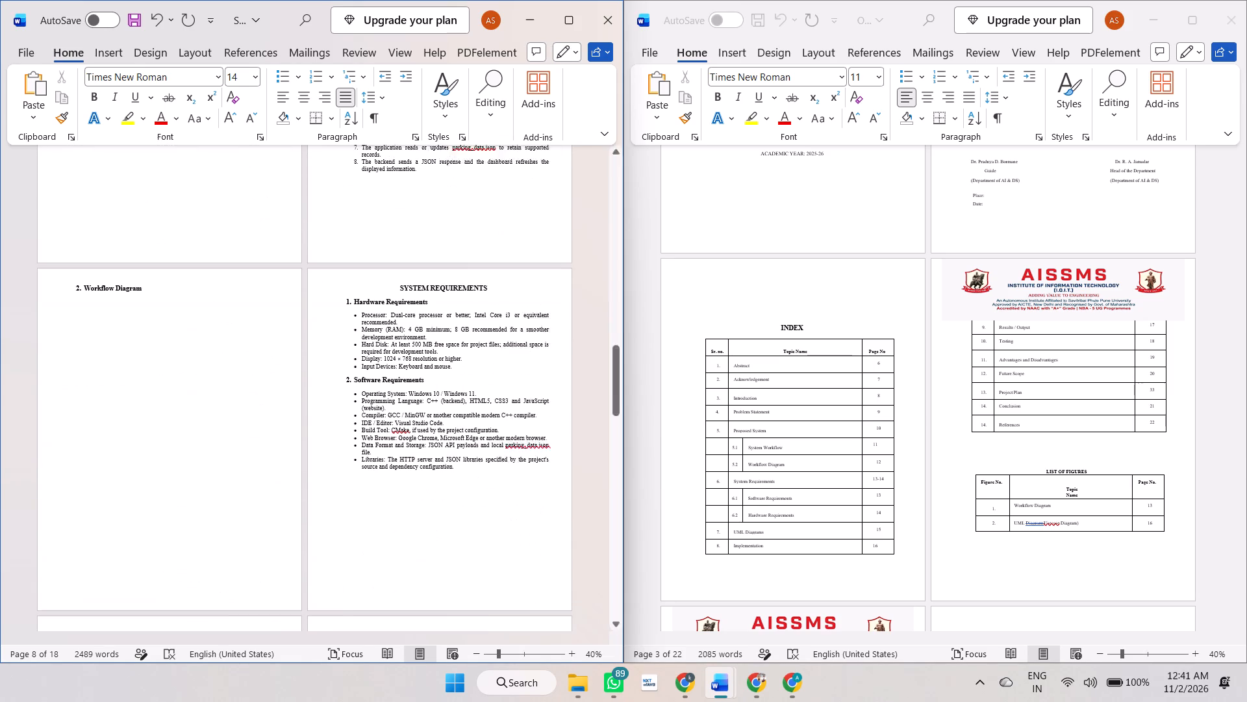
Paste the AISSMS banner and centre it across the top of the Workflow Diagram page with Top and Bottom text wrapping.
scroll(186, 307, down, 1)
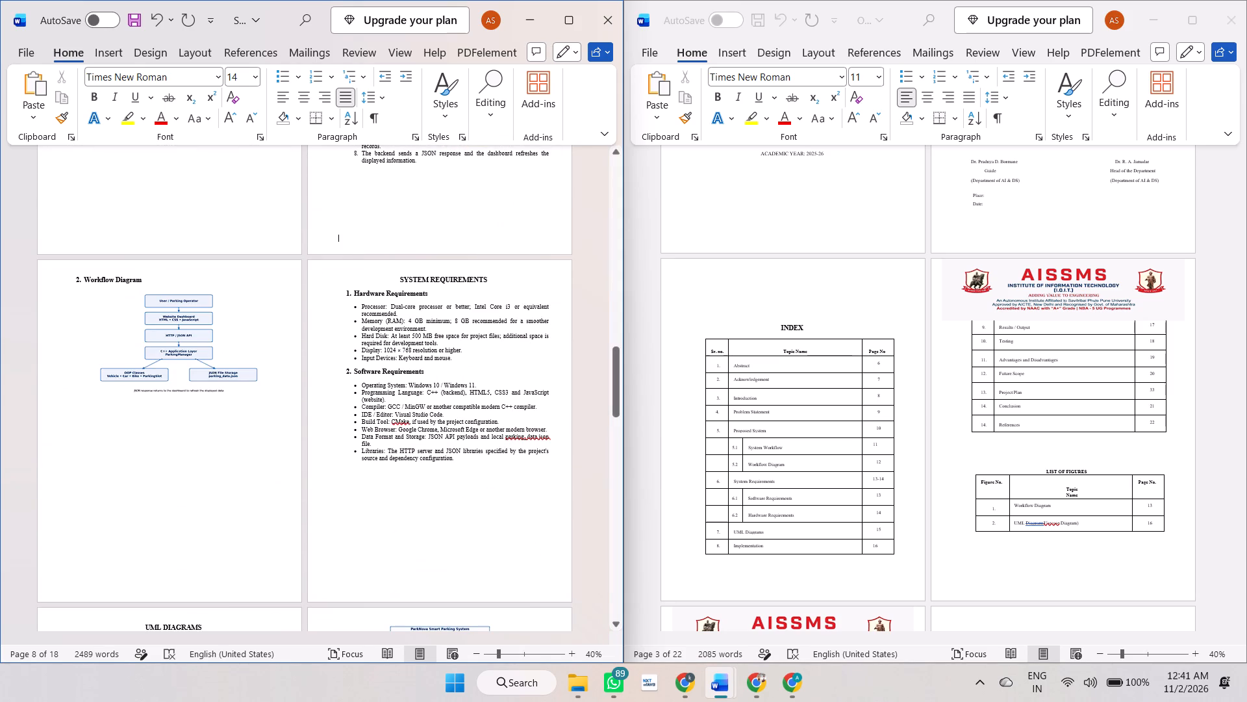
key(ctrl+v)
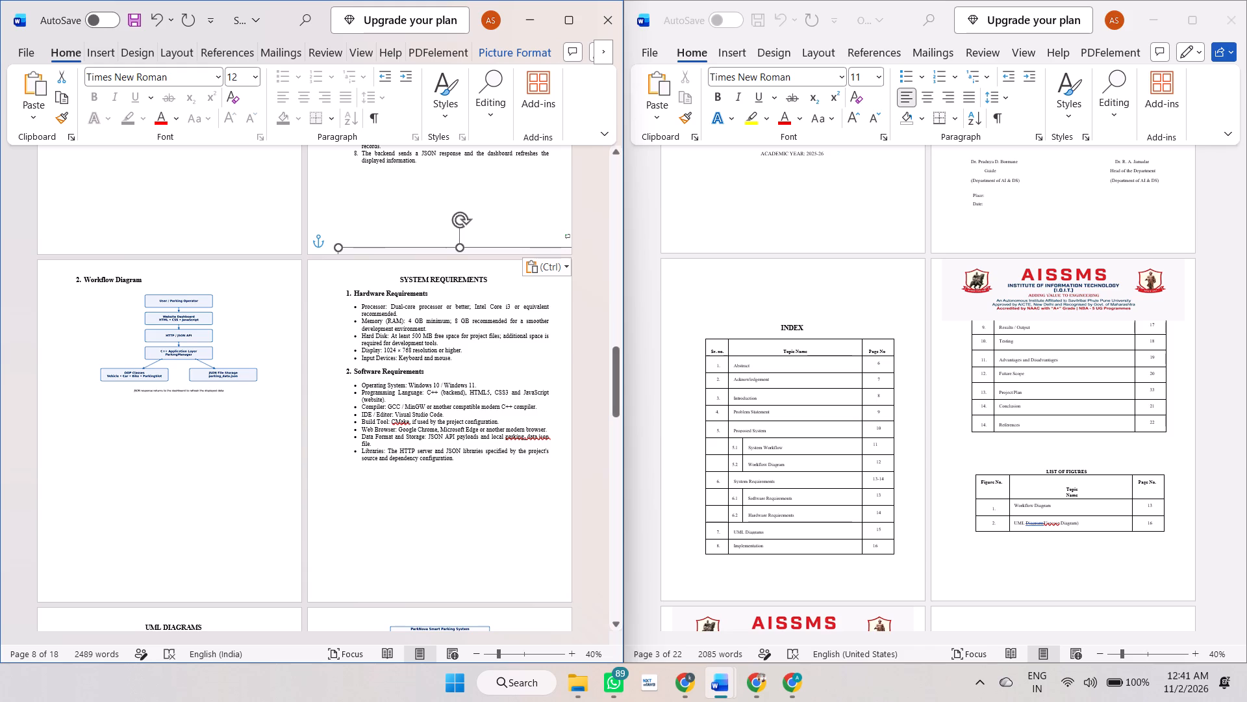
drag(378, 248, 112, 259)
scroll(171, 270, left, 1)
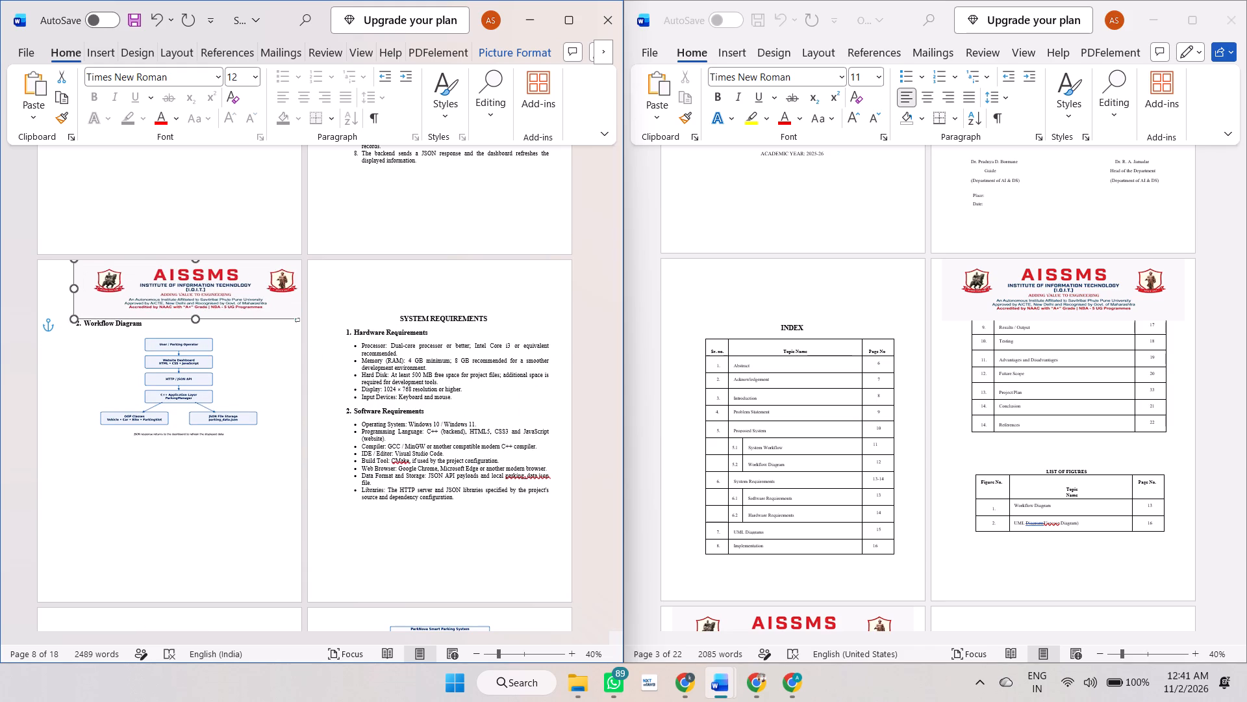
scroll(112, 259, left, 1)
drag(112, 259, 102, 262)
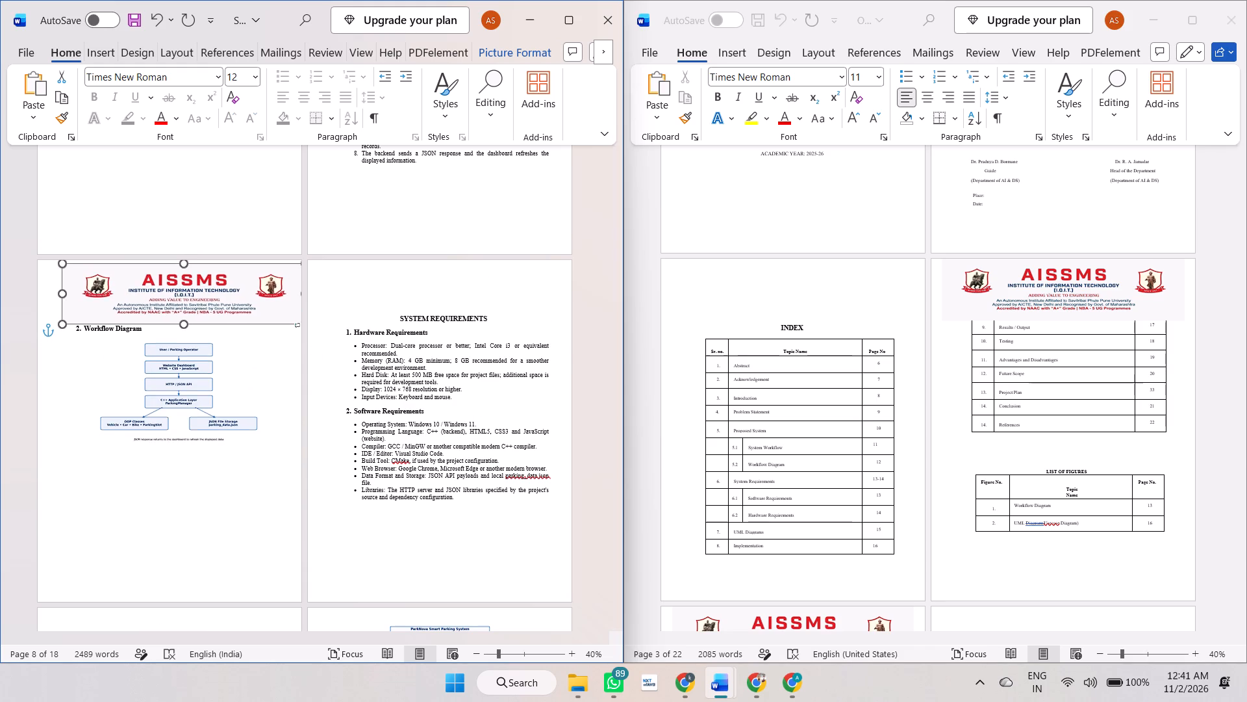
drag(102, 262, 96, 261)
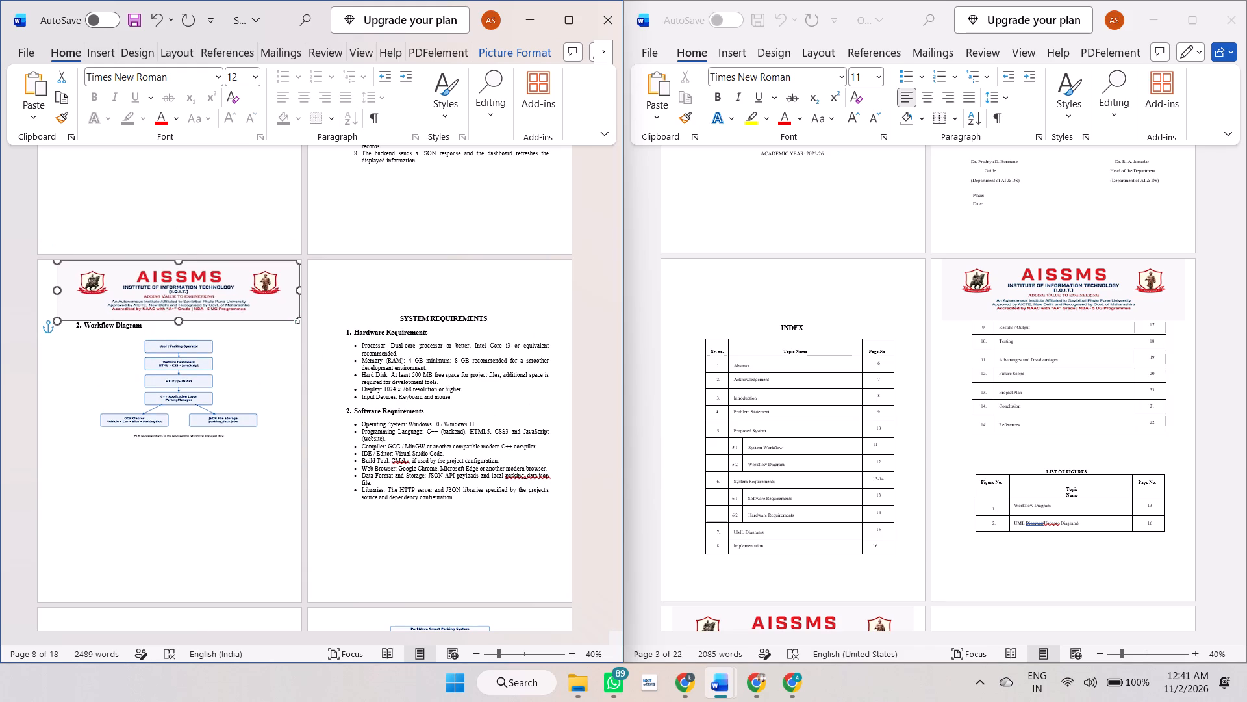
drag(96, 261, 92, 263)
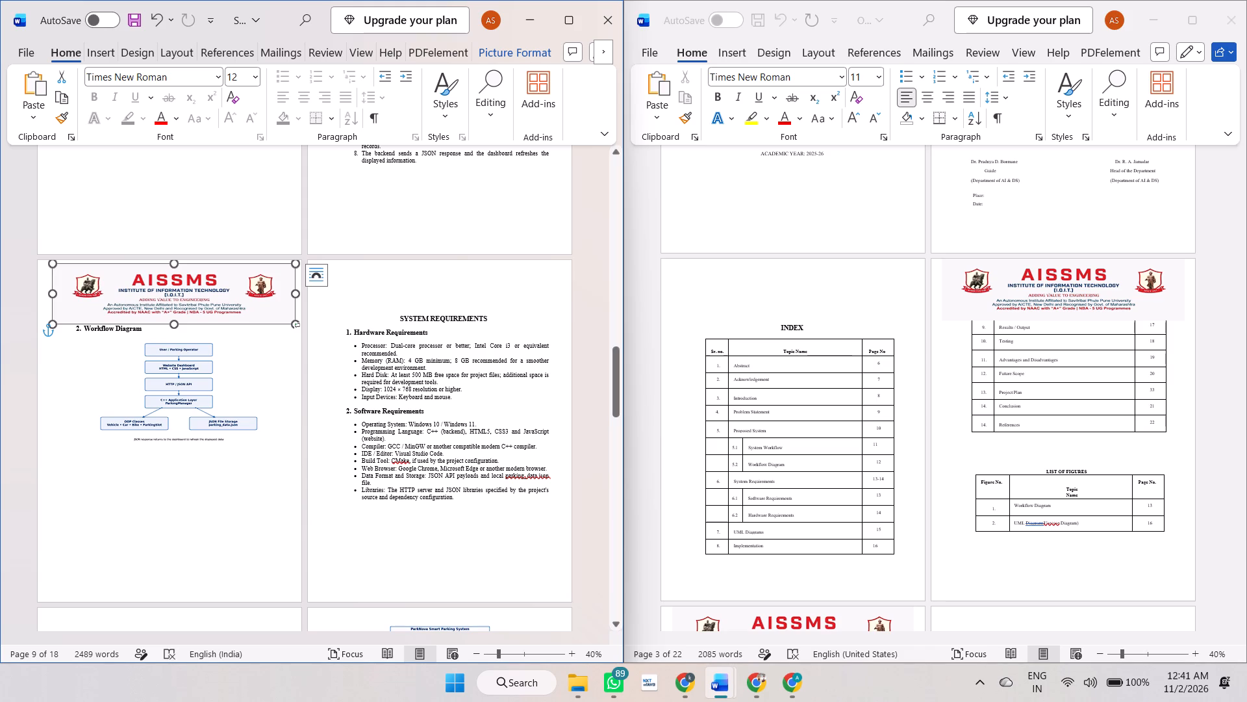
click(72, 327)
click(309, 284)
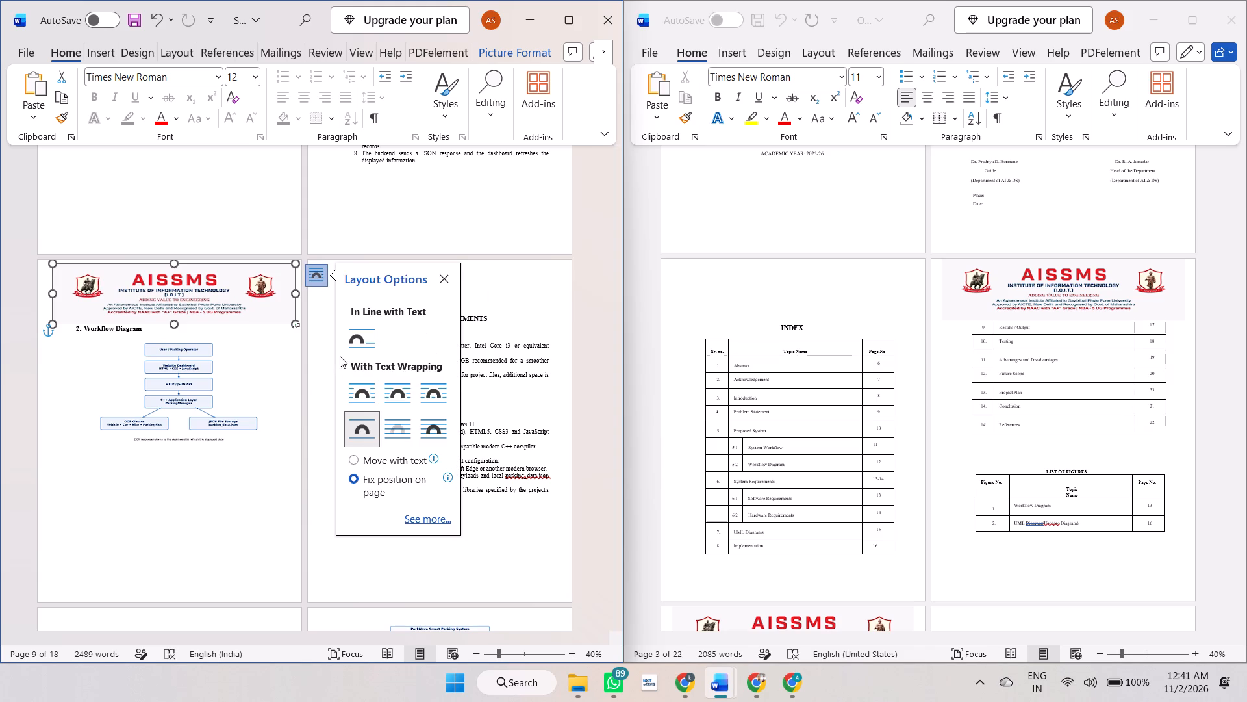
scroll(347, 368, up, 1)
click(355, 428)
Insert one blank line between the banner and the Workflow Diagram heading.
click(83, 335)
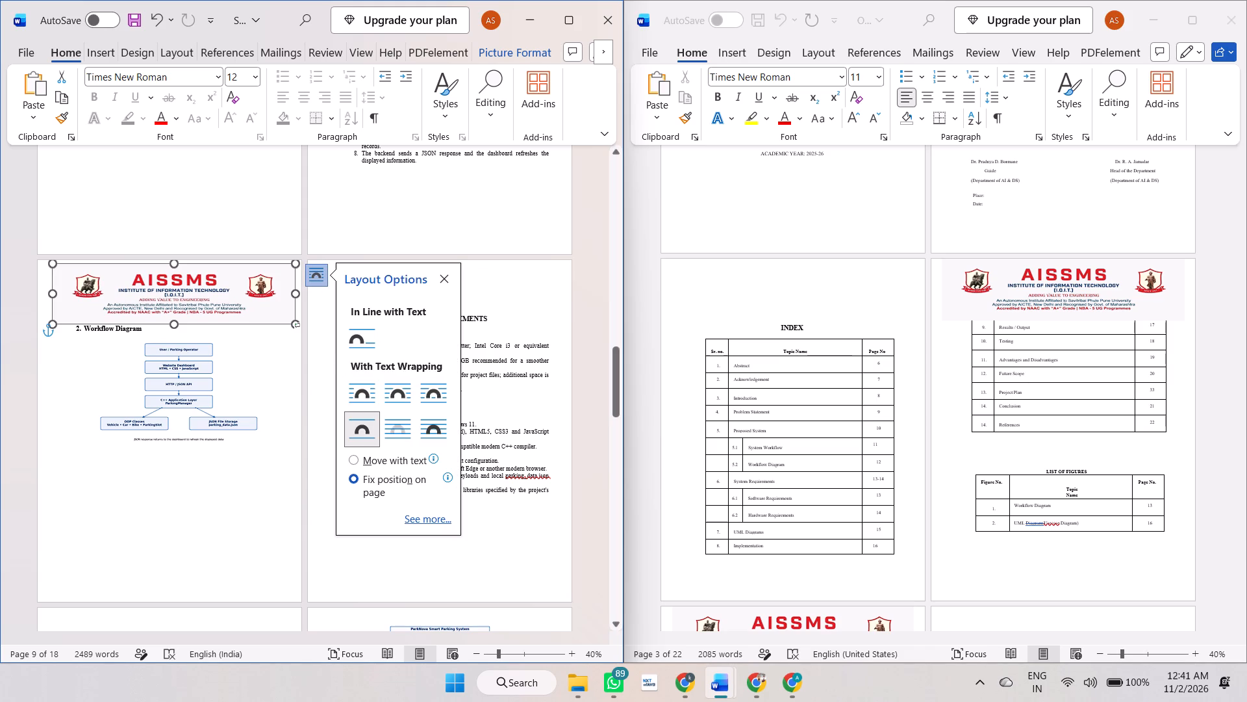
click(69, 330)
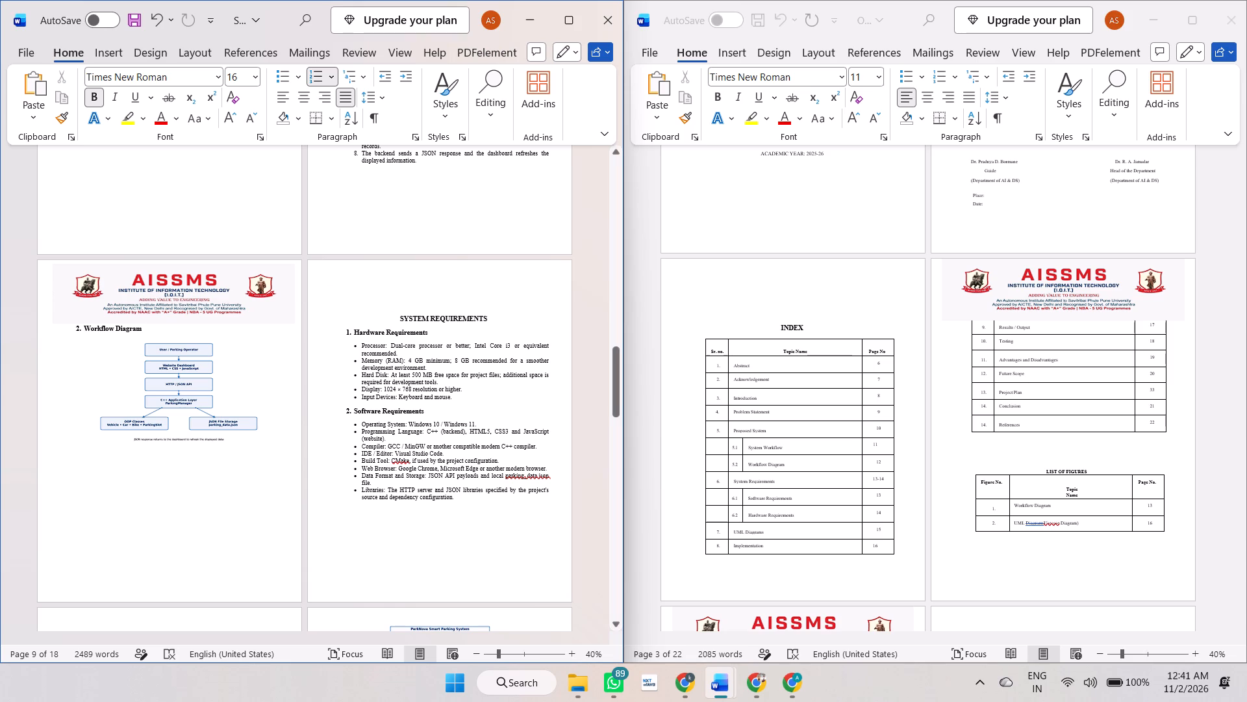
click(75, 328)
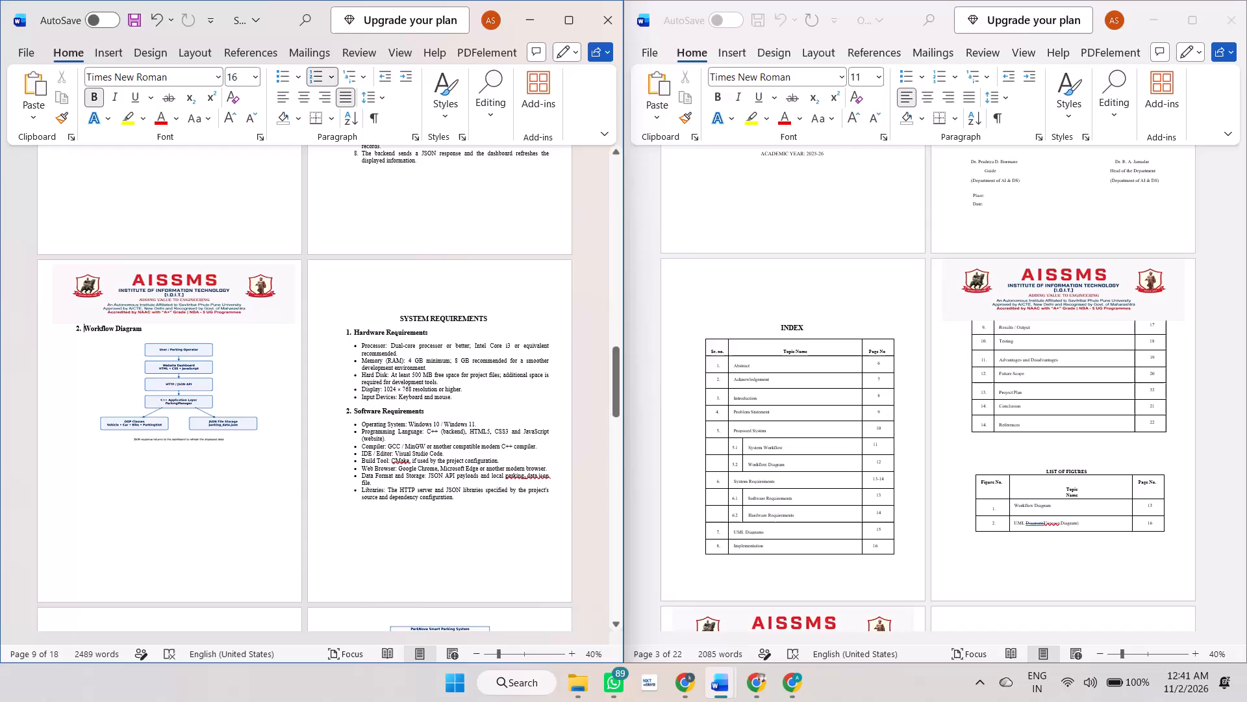
key(Left)
key(Left)
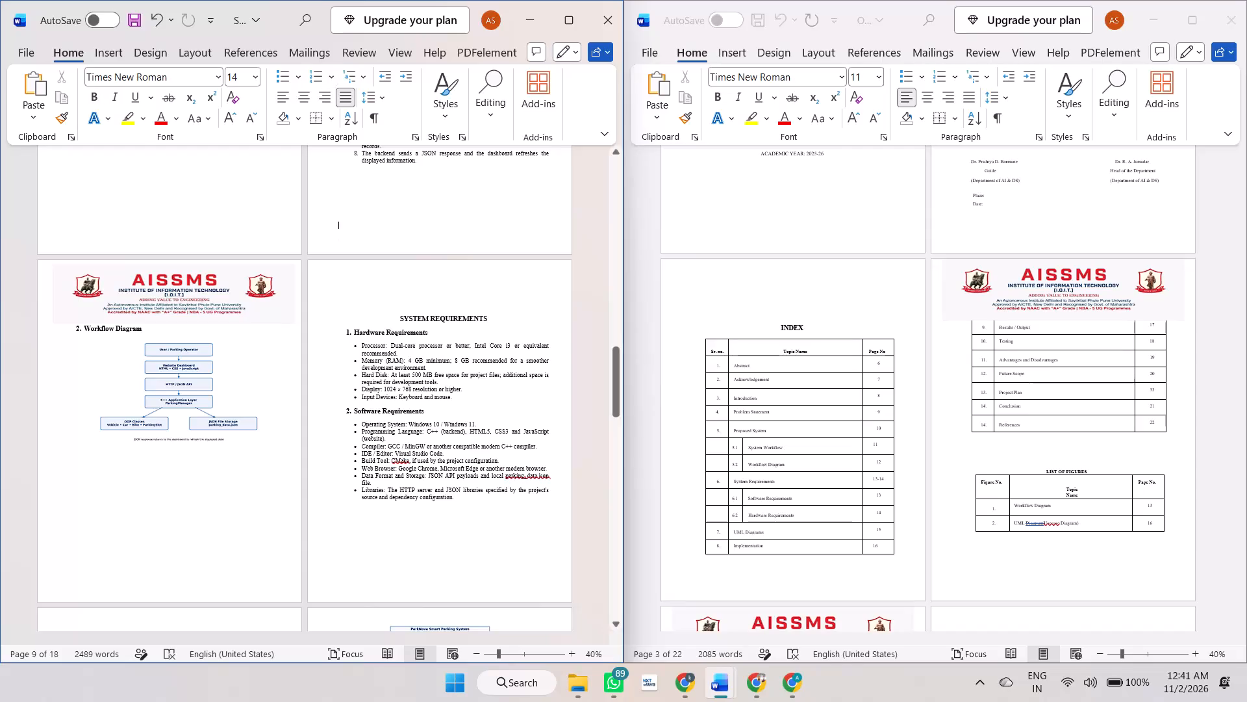
key(Return)
key(Return)
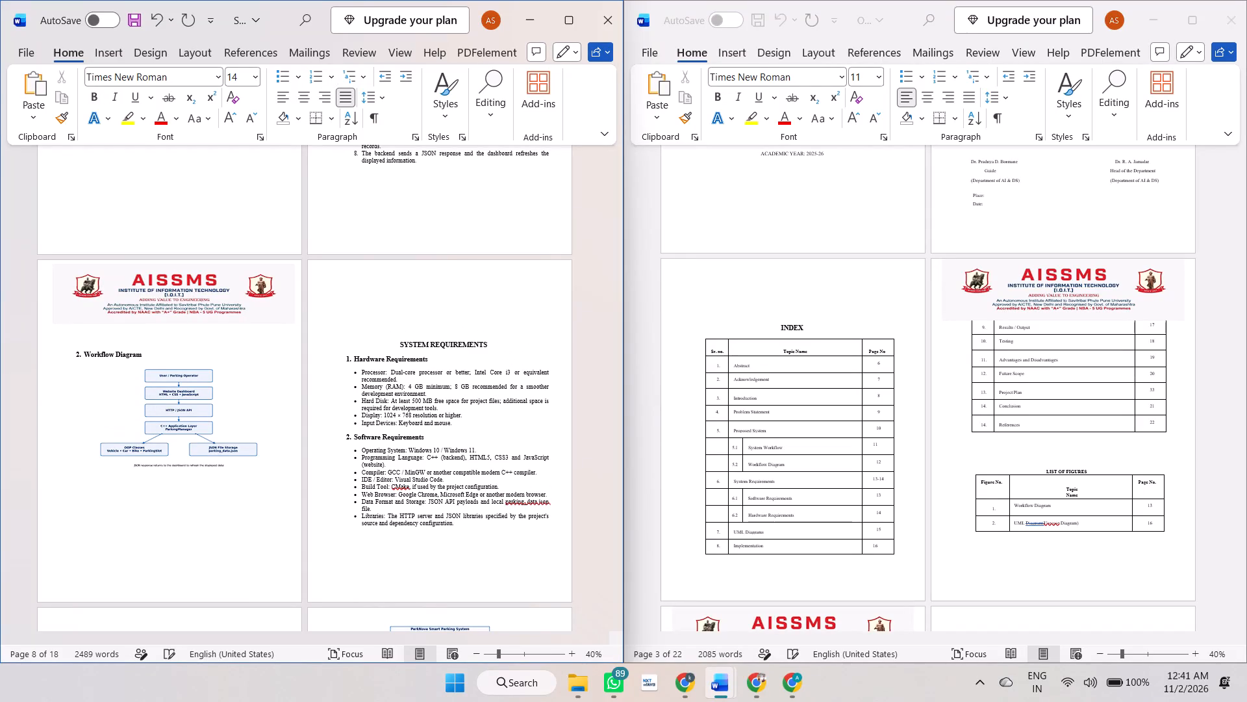
key(BackSpace)
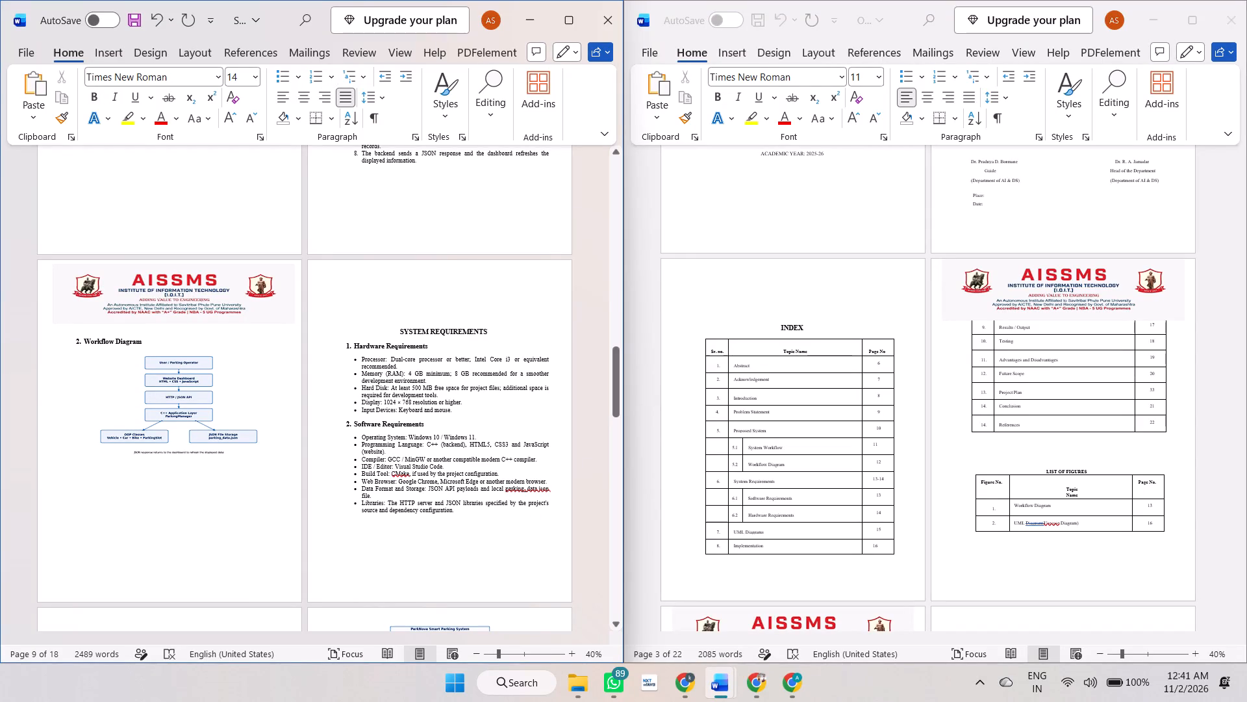
Copy the Workflow Diagram page's banner onto the SYSTEM REQUIREMENTS page and centre it across the top of that page.
click(233, 310)
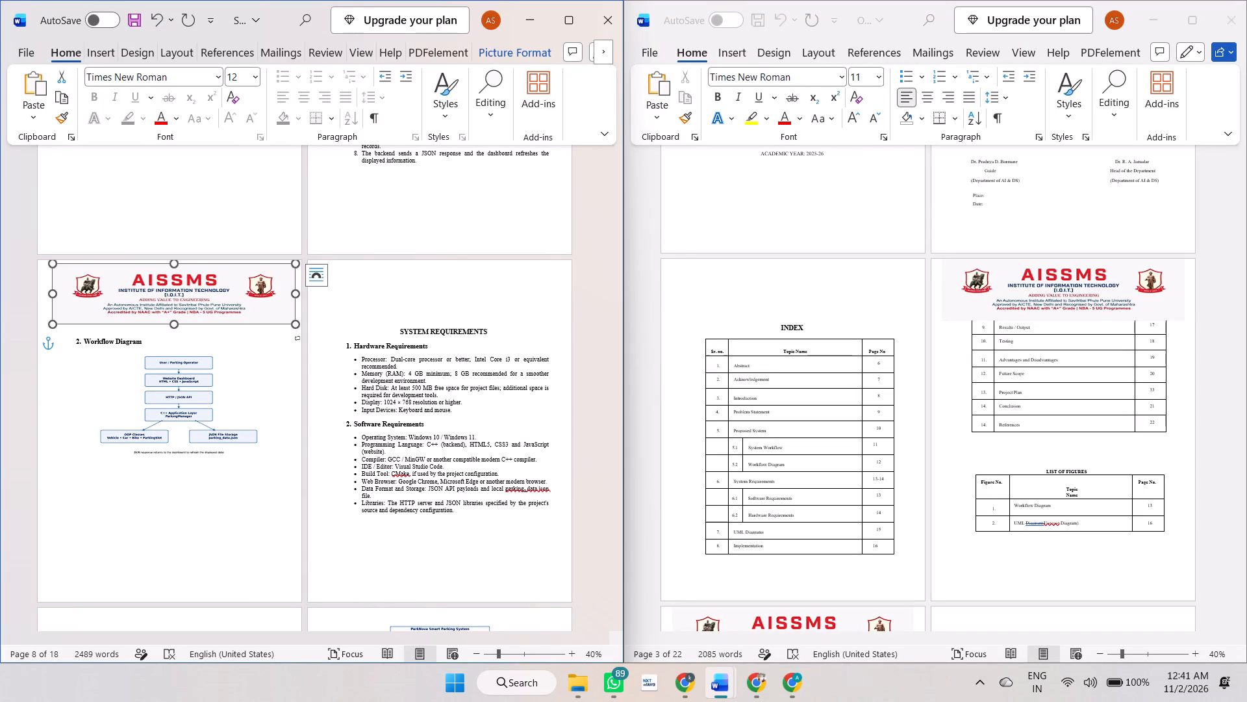
key(ctrl+c)
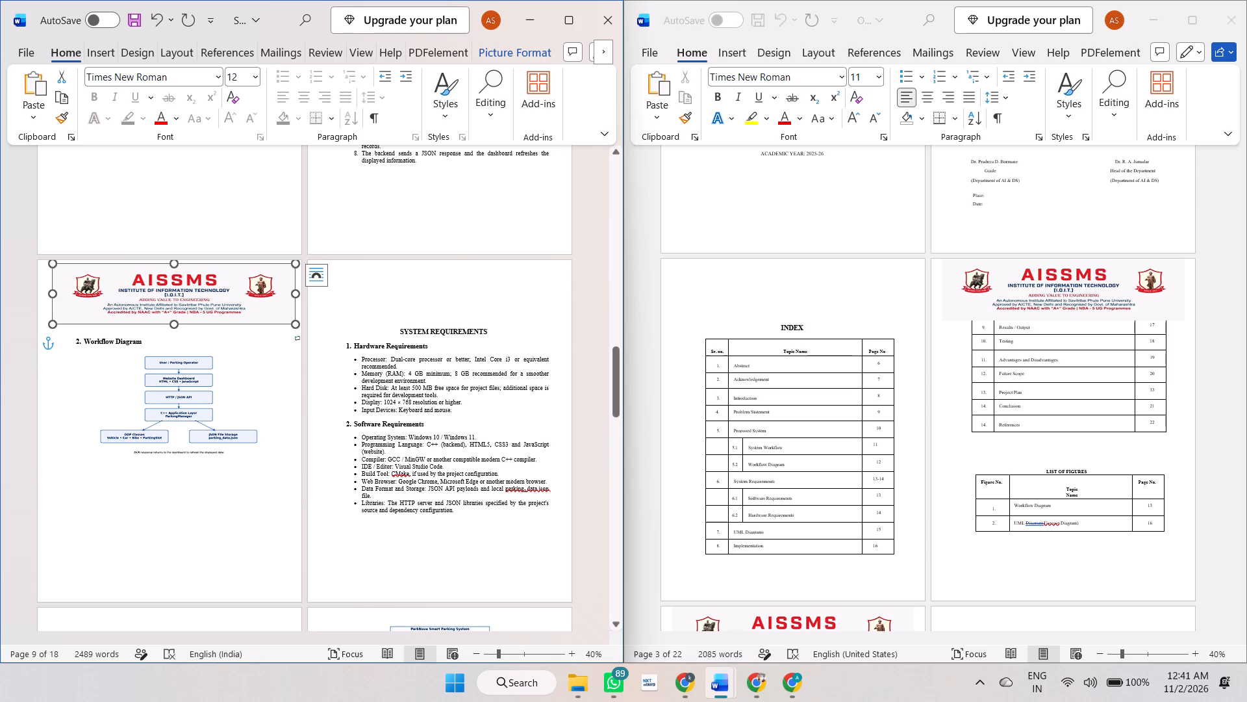
click(367, 283)
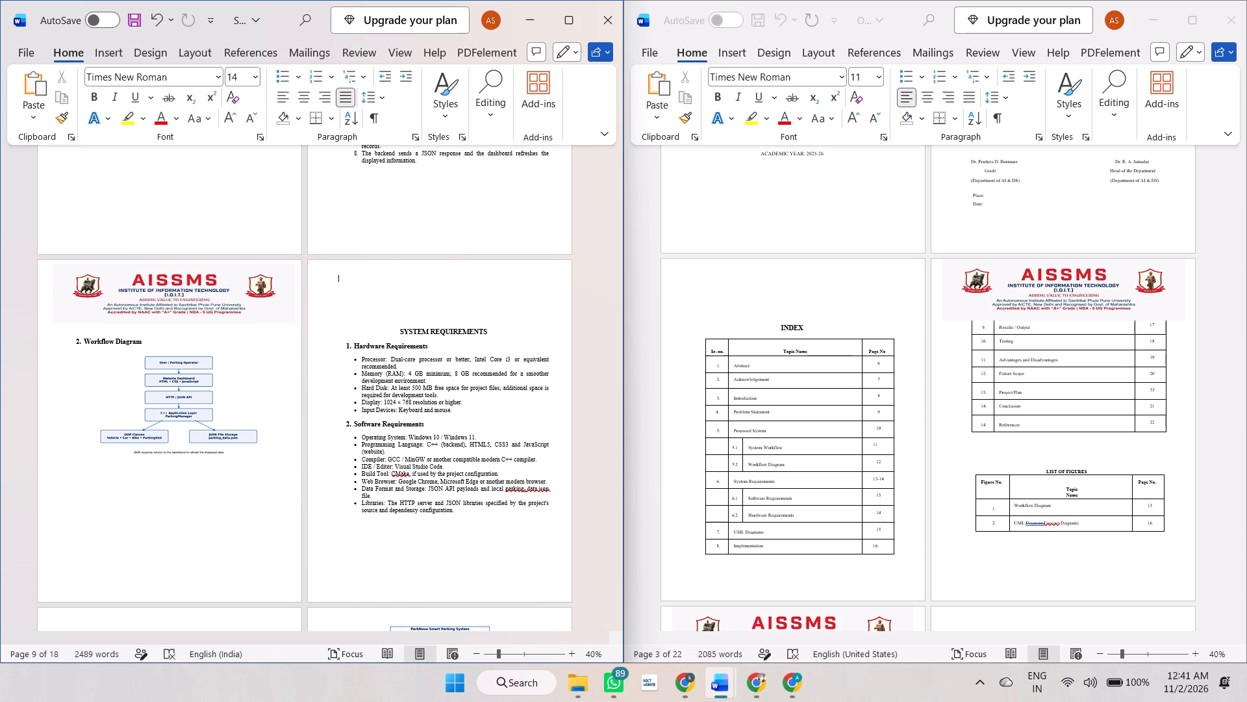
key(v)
key(BackSpace)
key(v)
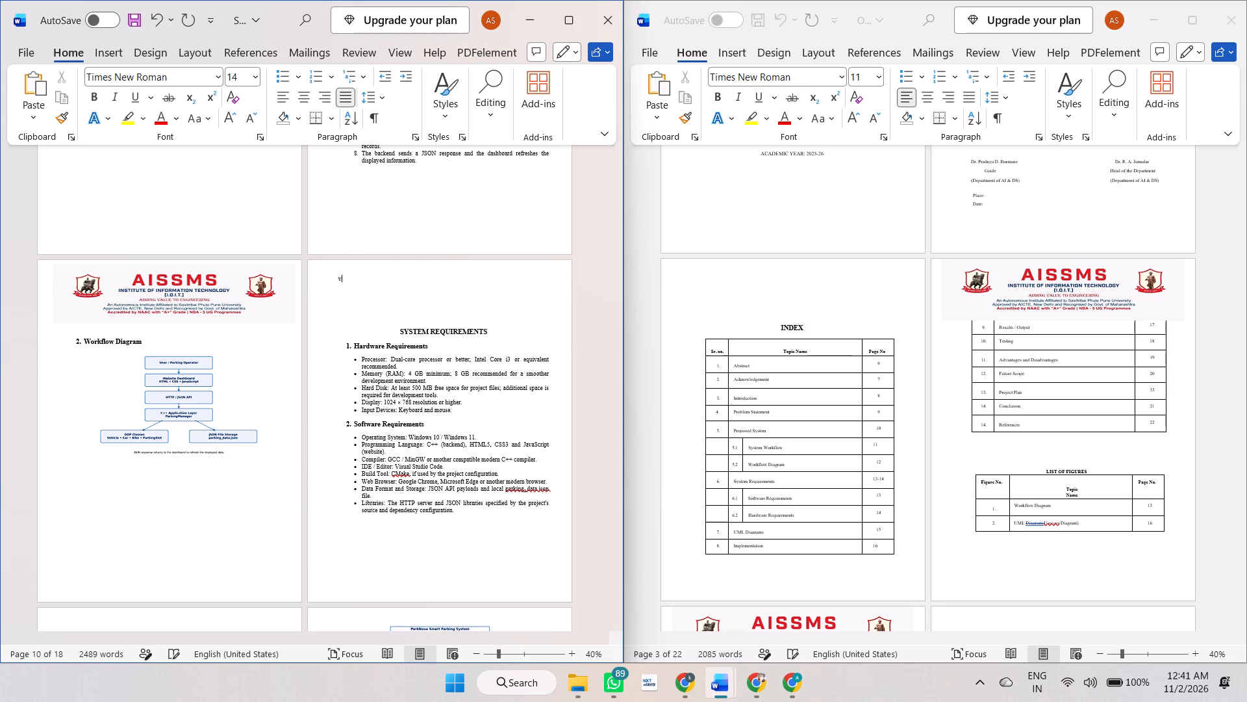
key(BackSpace)
key(ctrl+v)
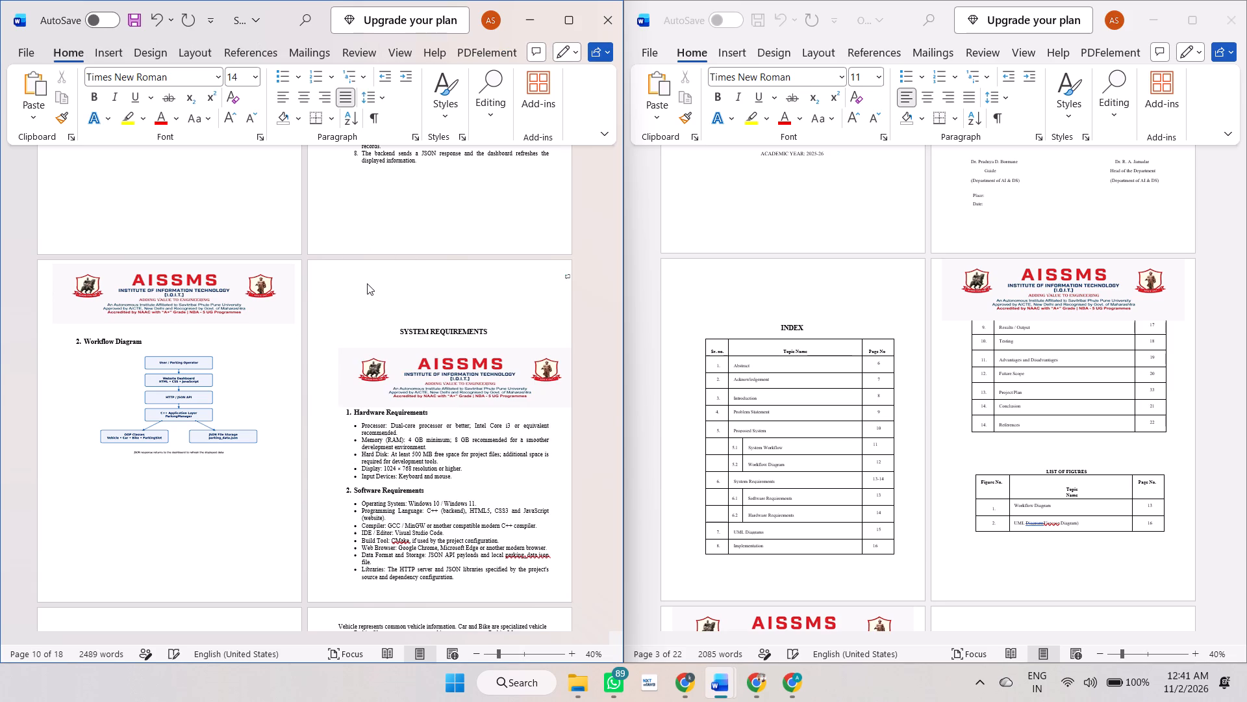
drag(394, 346, 392, 332)
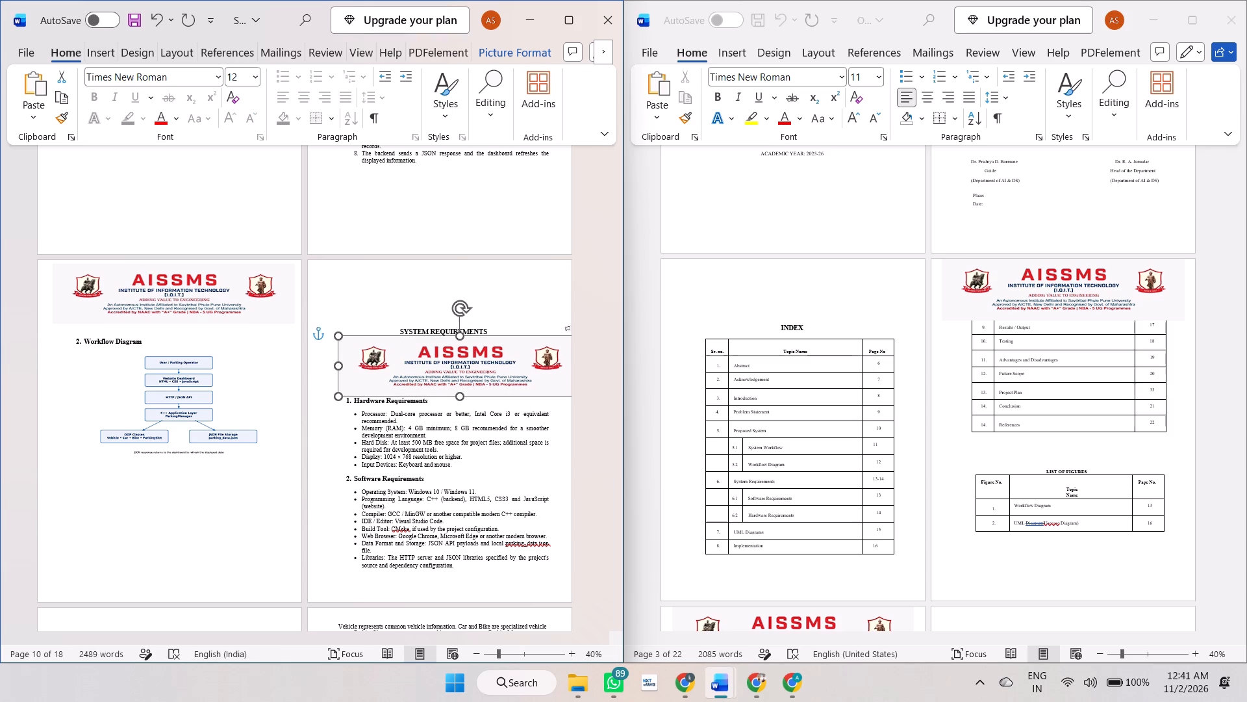
drag(392, 332, 377, 265)
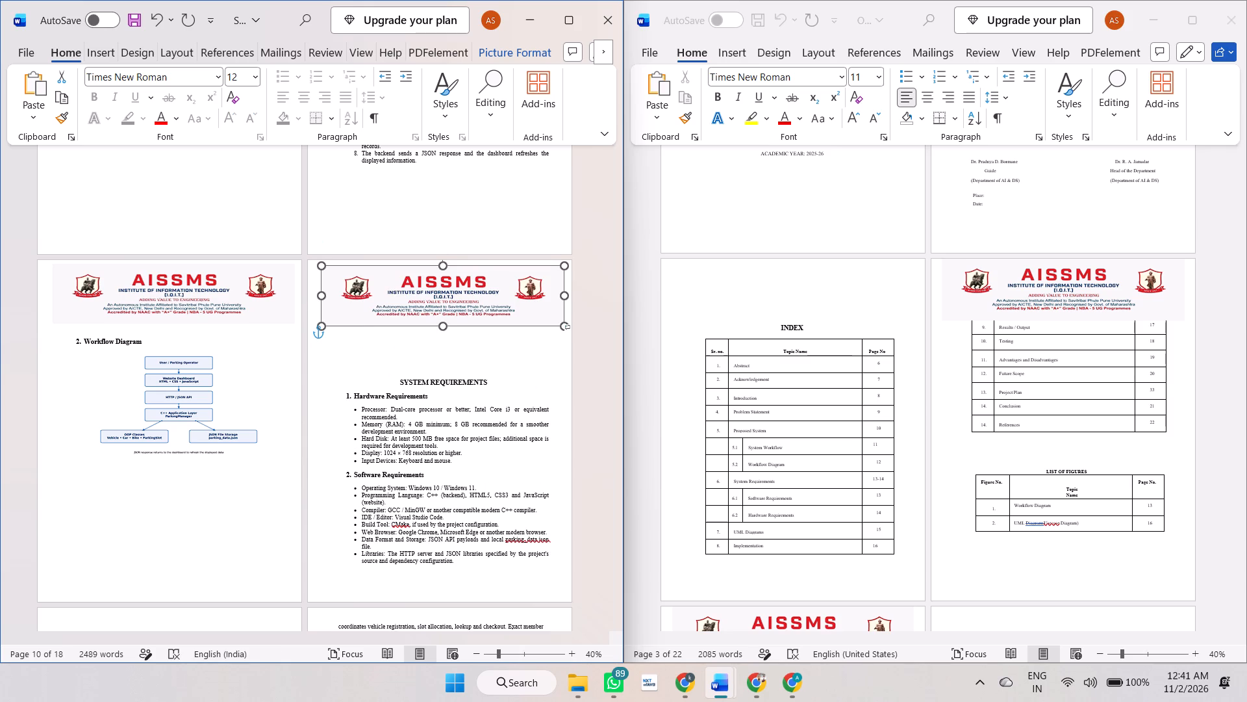
drag(377, 265, 377, 259)
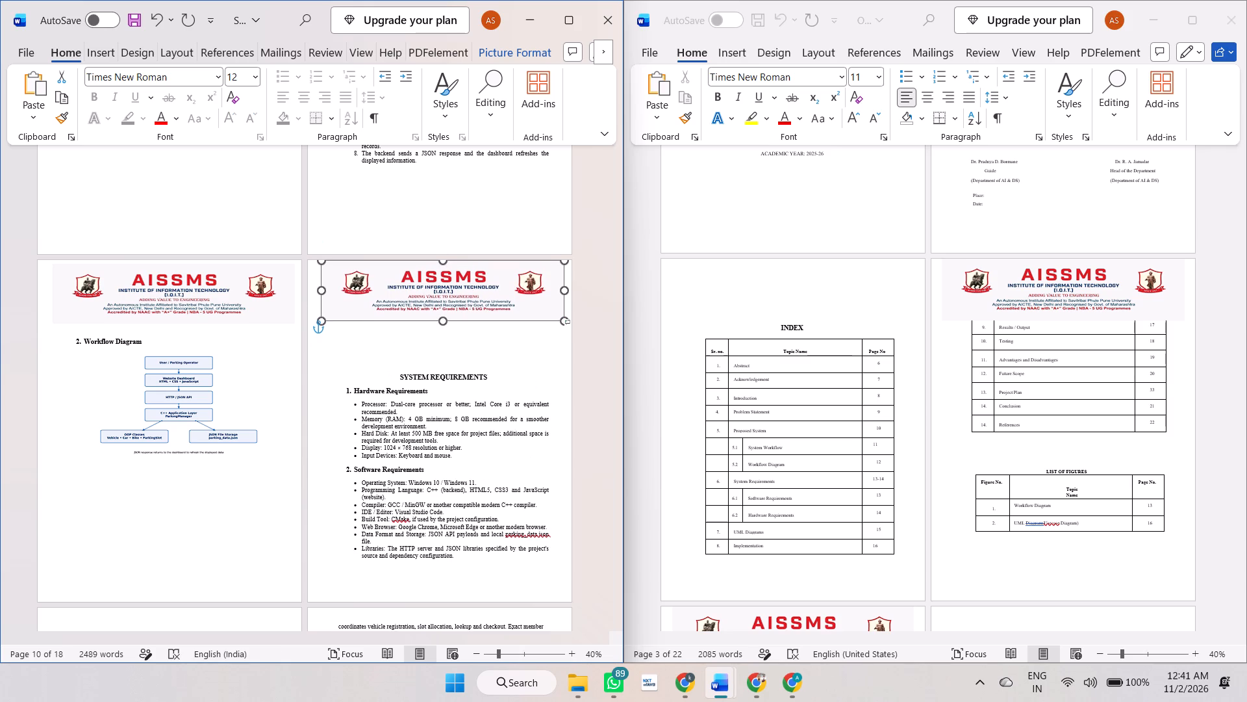
drag(377, 259, 376, 263)
Remove the surplus empty lines above the SYSTEM REQUIREMENTS heading, leaving one blank line below the banner.
click(400, 375)
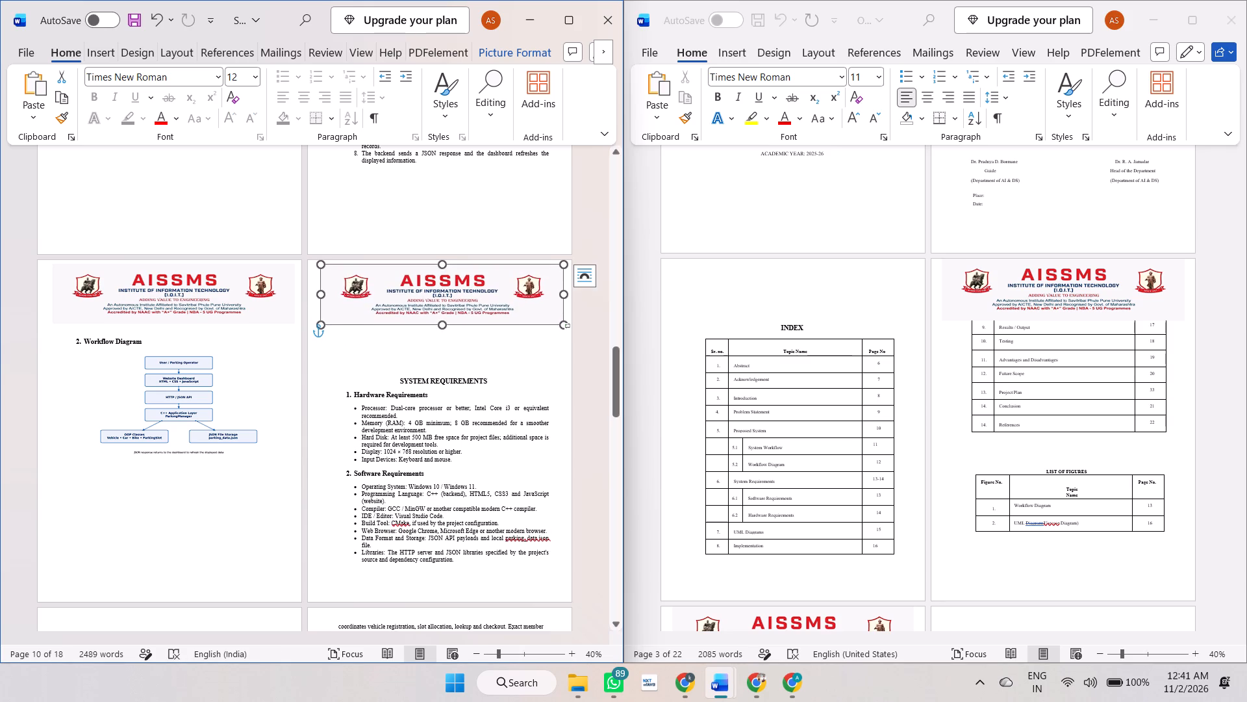
key(BackSpace)
key(BackSpace)
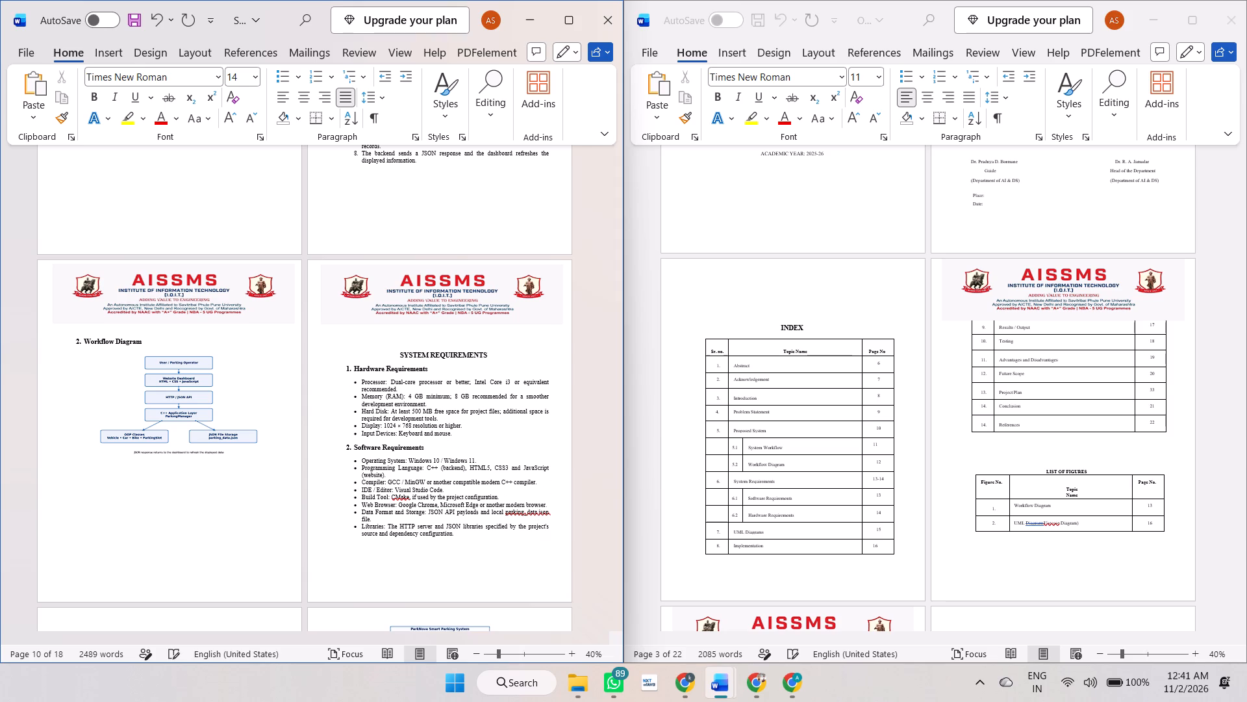
key(BackSpace)
key(BackSpace)
key(Return)
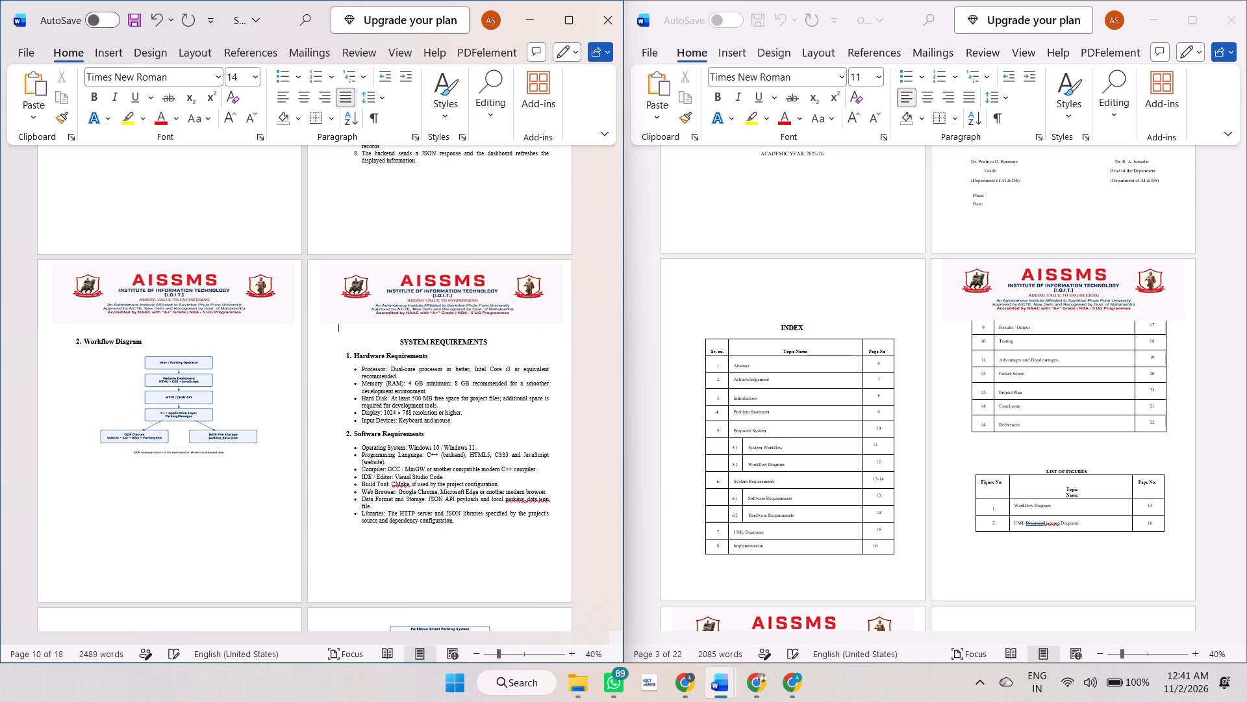
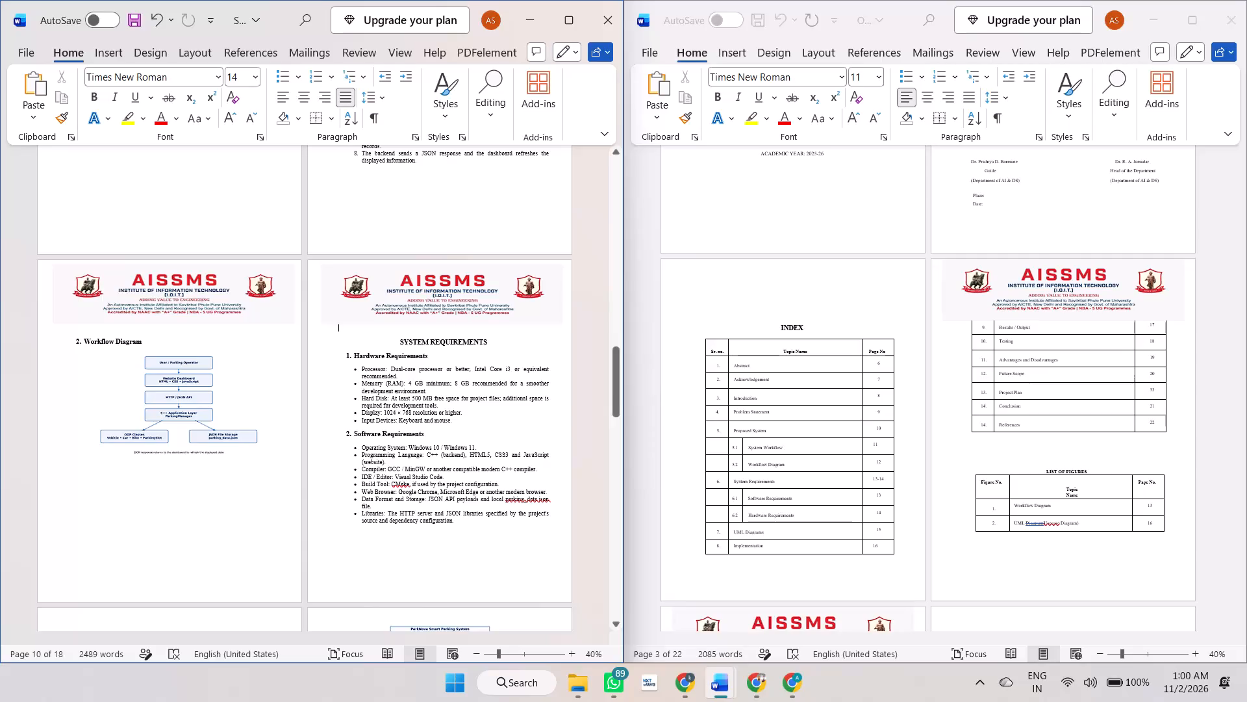
Paste the AISSMS banner image at the start of the UML DIAGRAMS page.
scroll(309, 336, down, 1)
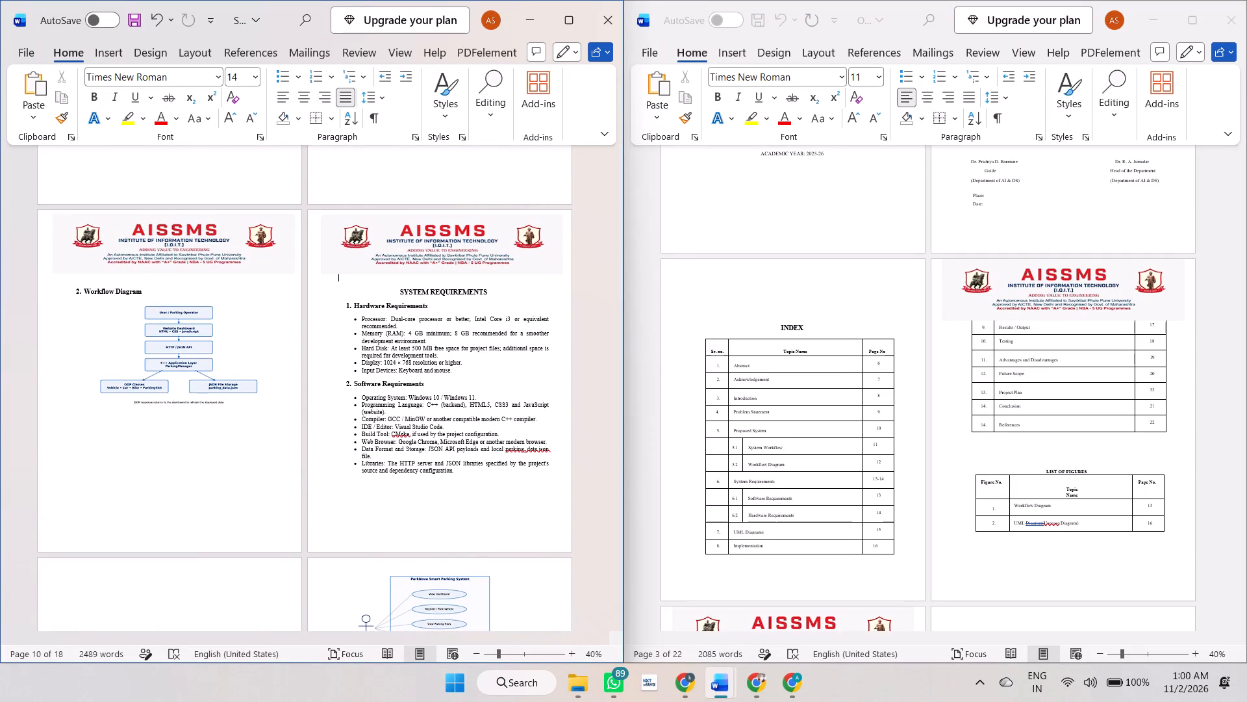
scroll(309, 336, down, 1)
click(216, 344)
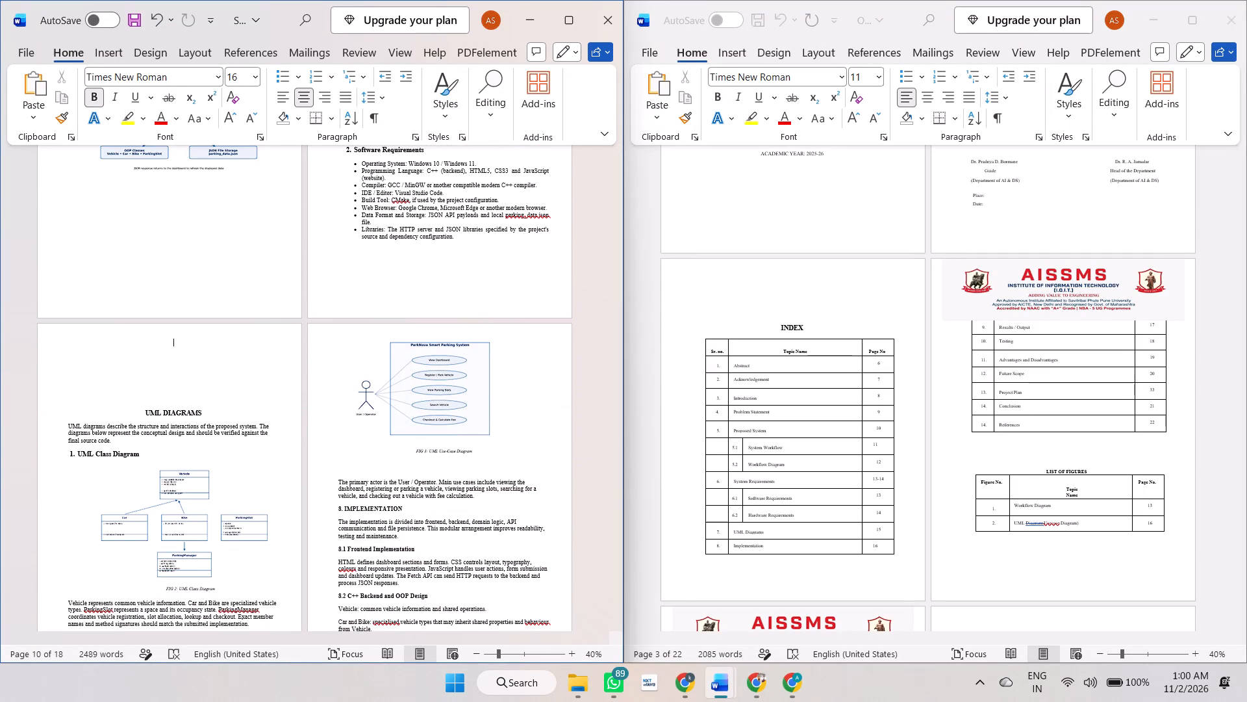
key(ctrl+v)
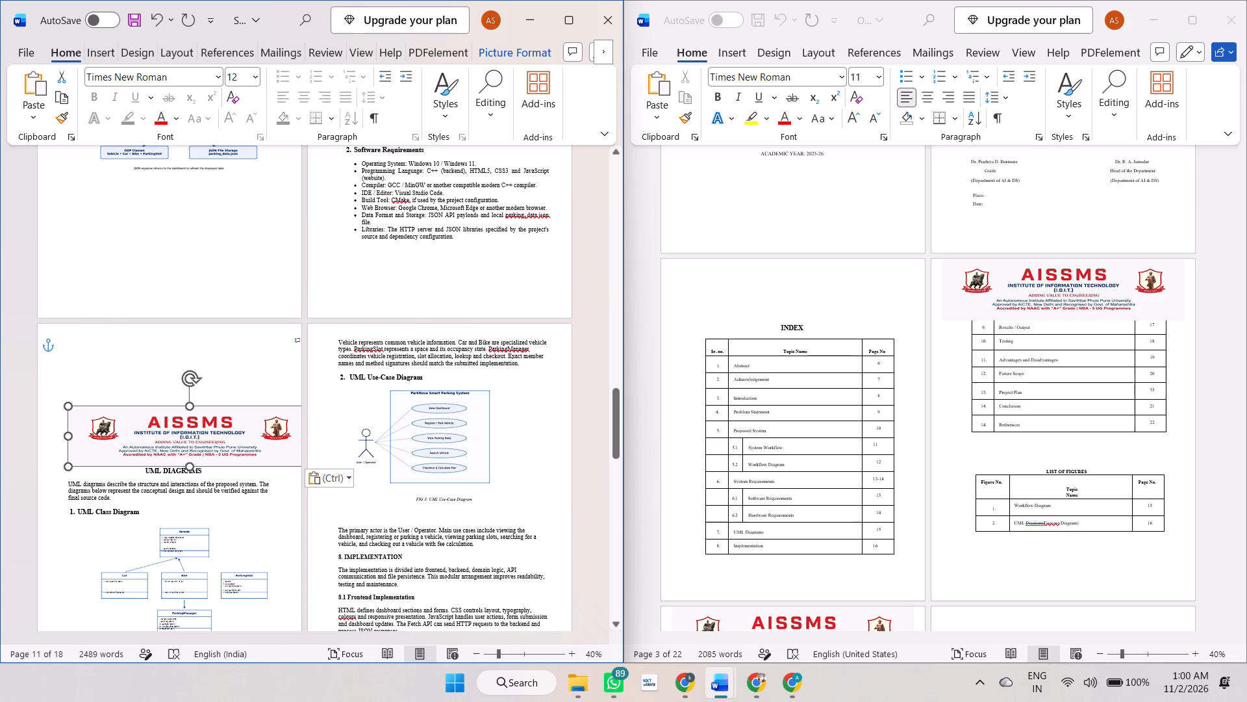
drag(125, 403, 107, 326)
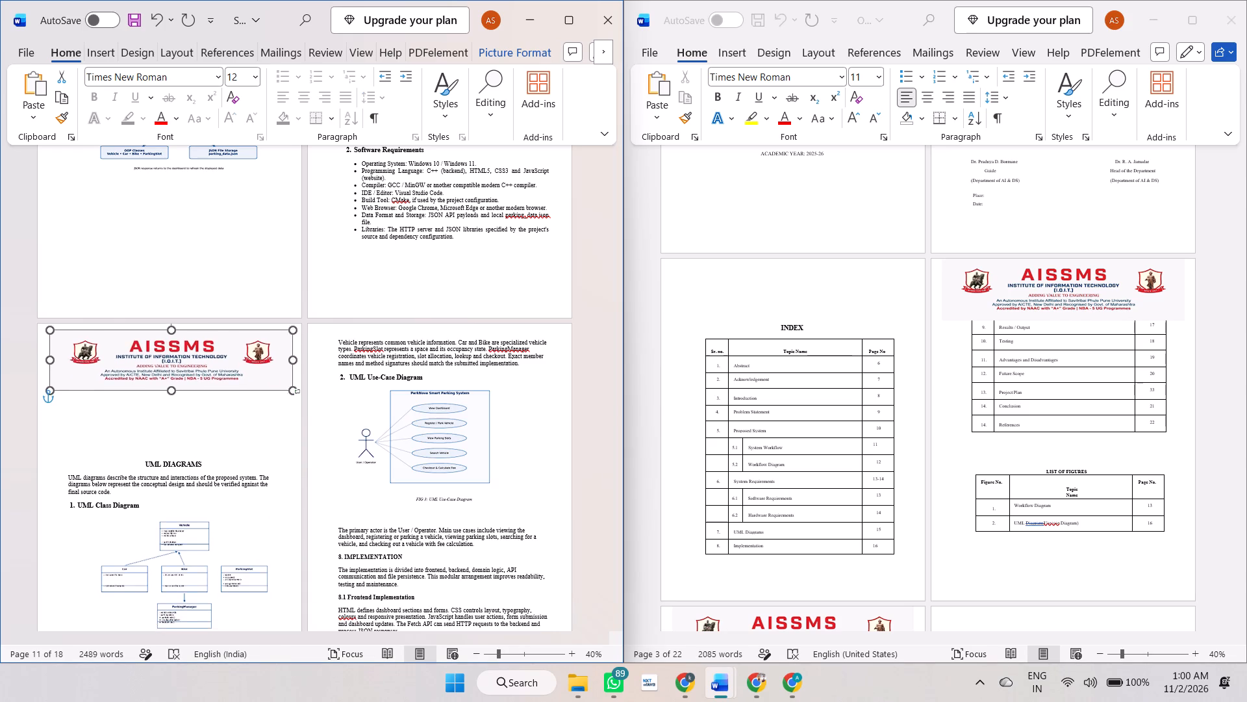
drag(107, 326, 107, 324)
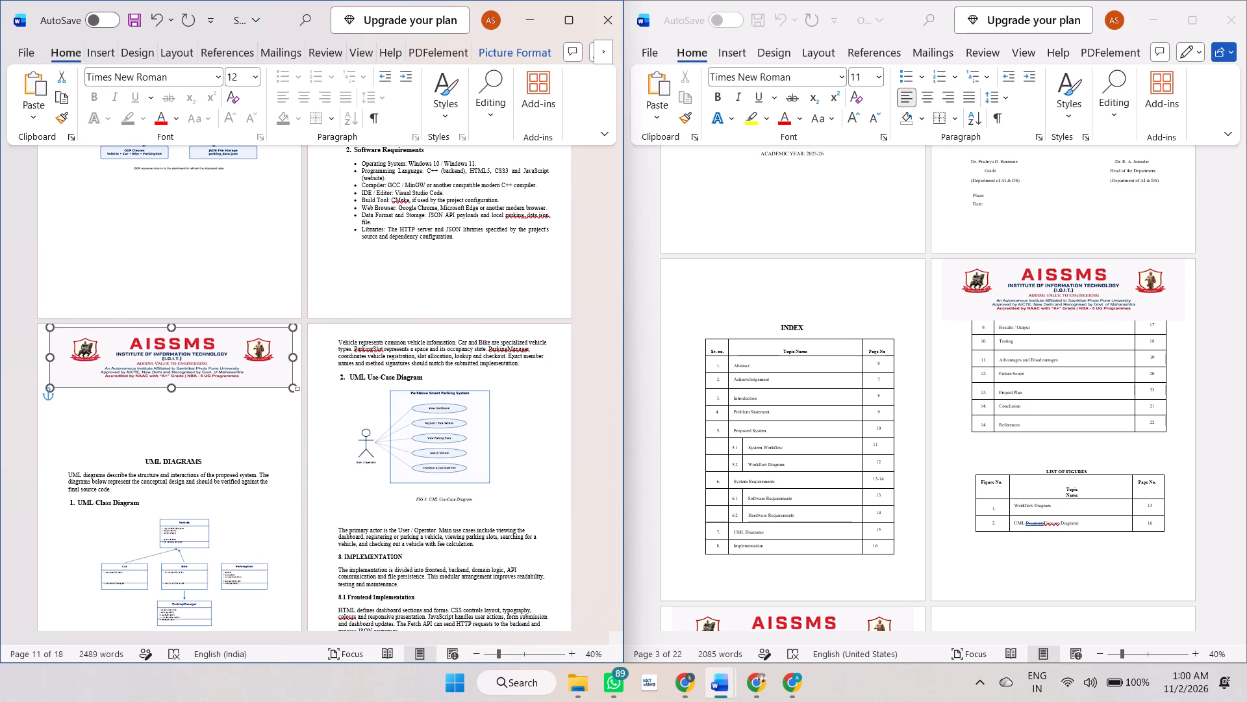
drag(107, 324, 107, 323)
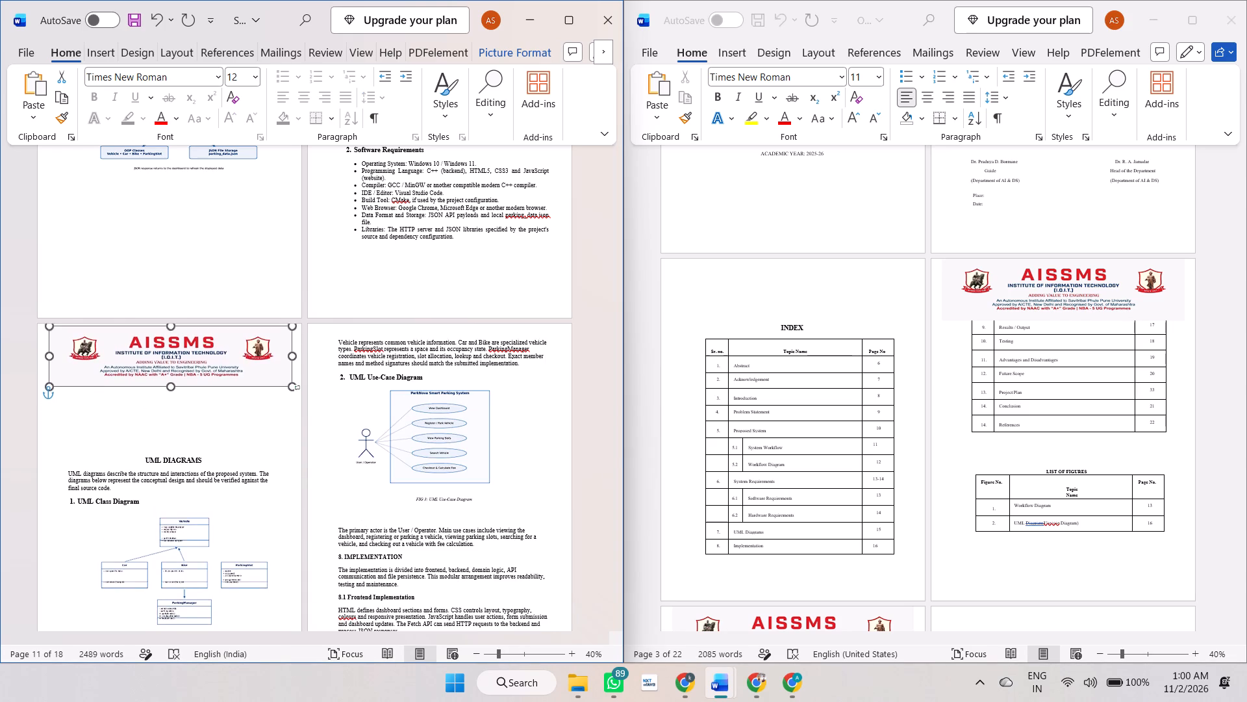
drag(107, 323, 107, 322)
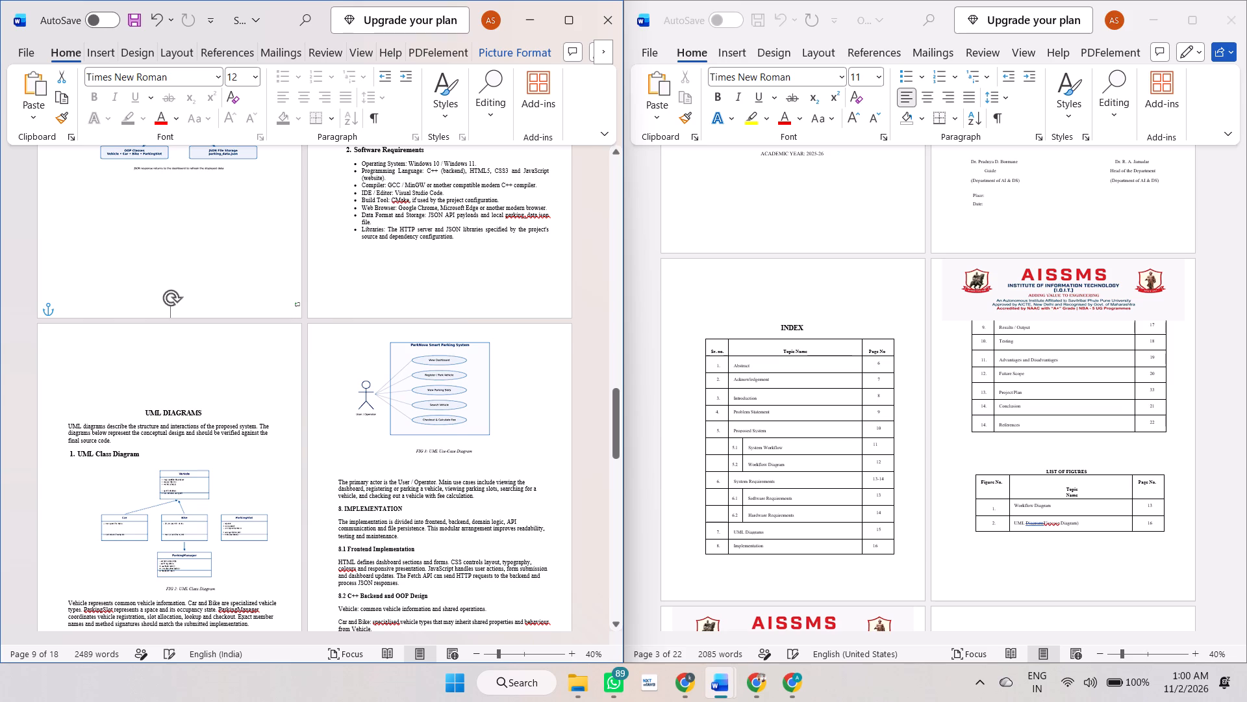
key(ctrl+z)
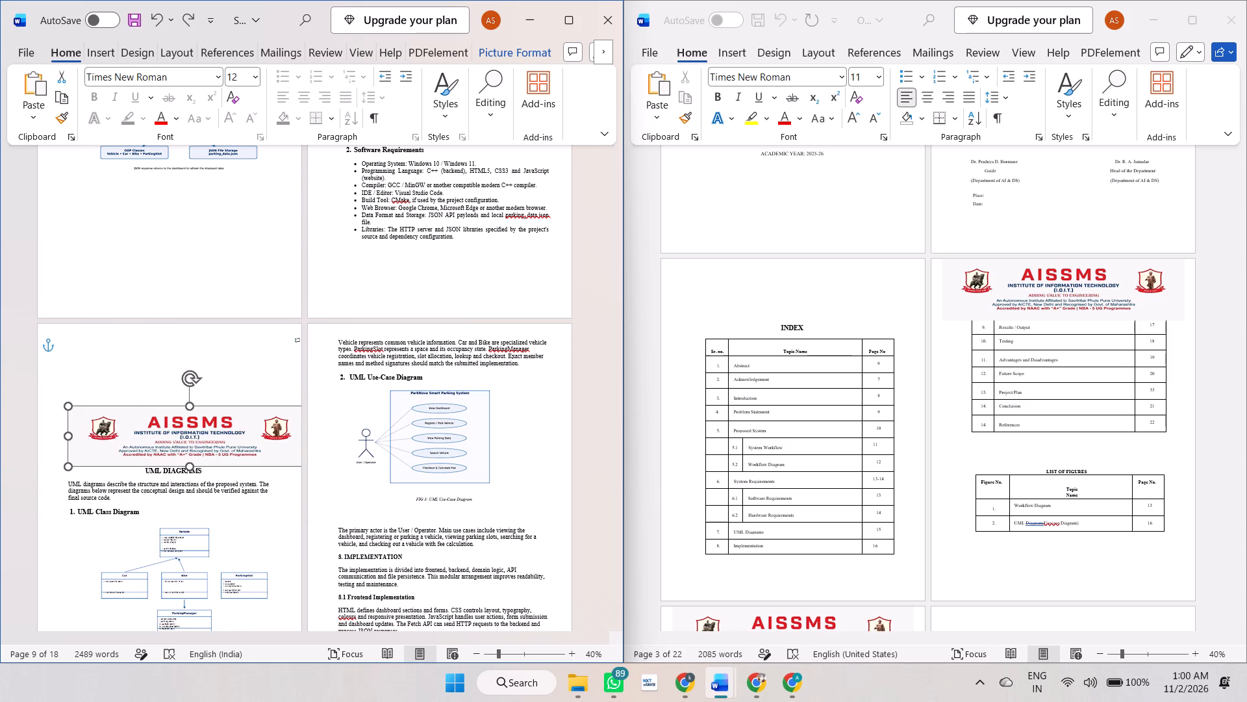
Move the pasted AISSMS banner to the top edge of the UML DIAGRAMS page, roughly centred across its width.
drag(138, 406, 116, 328)
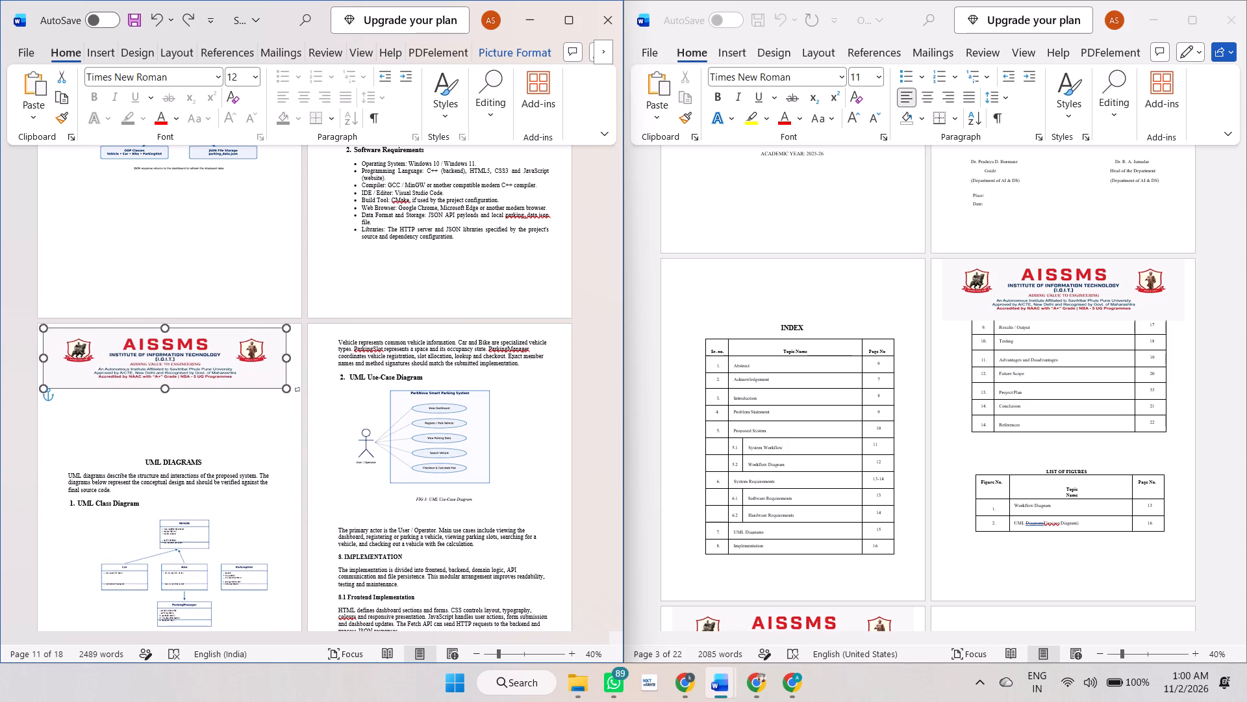
drag(116, 328, 123, 326)
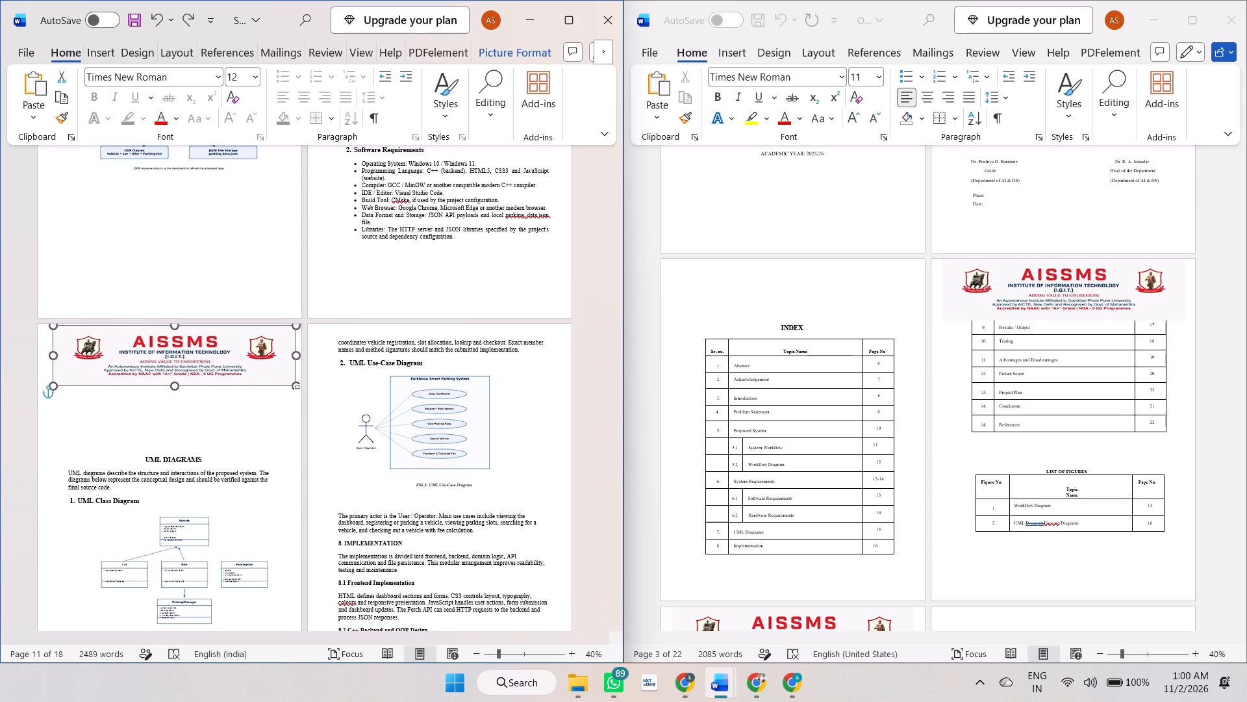
drag(123, 326, 120, 325)
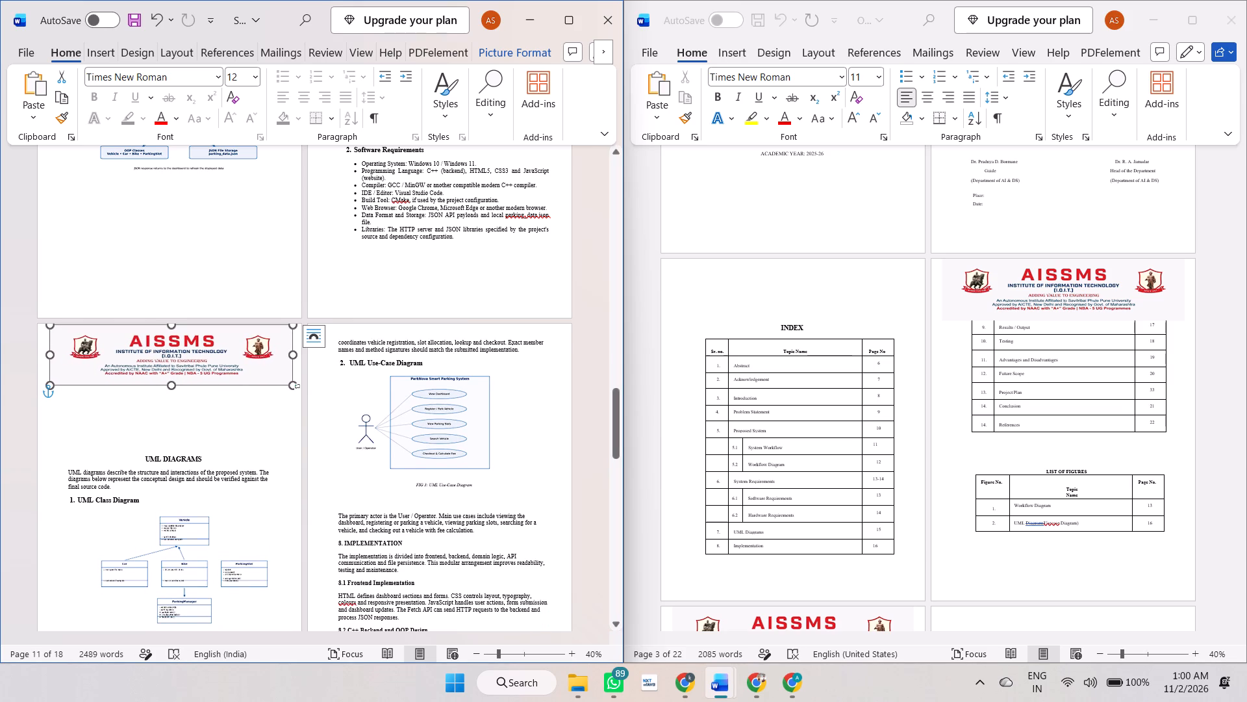
Remove the extra blank lines above the UML DIAGRAMS heading so it sits just below the banner.
click(139, 454)
key(BackSpace)
key(BackSpace)
key(BackSpace)
key(BackSpace)
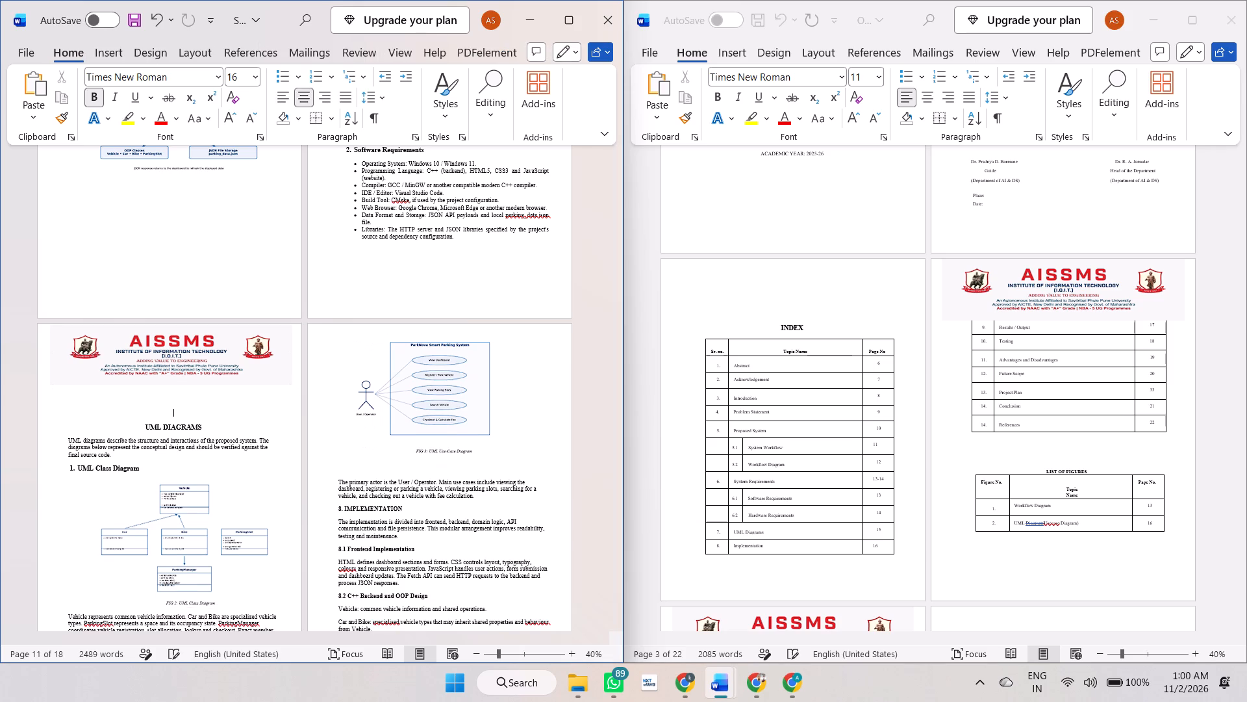
key(BackSpace)
key(BackSpace)
key(BackSpace)
key(BackSpace)
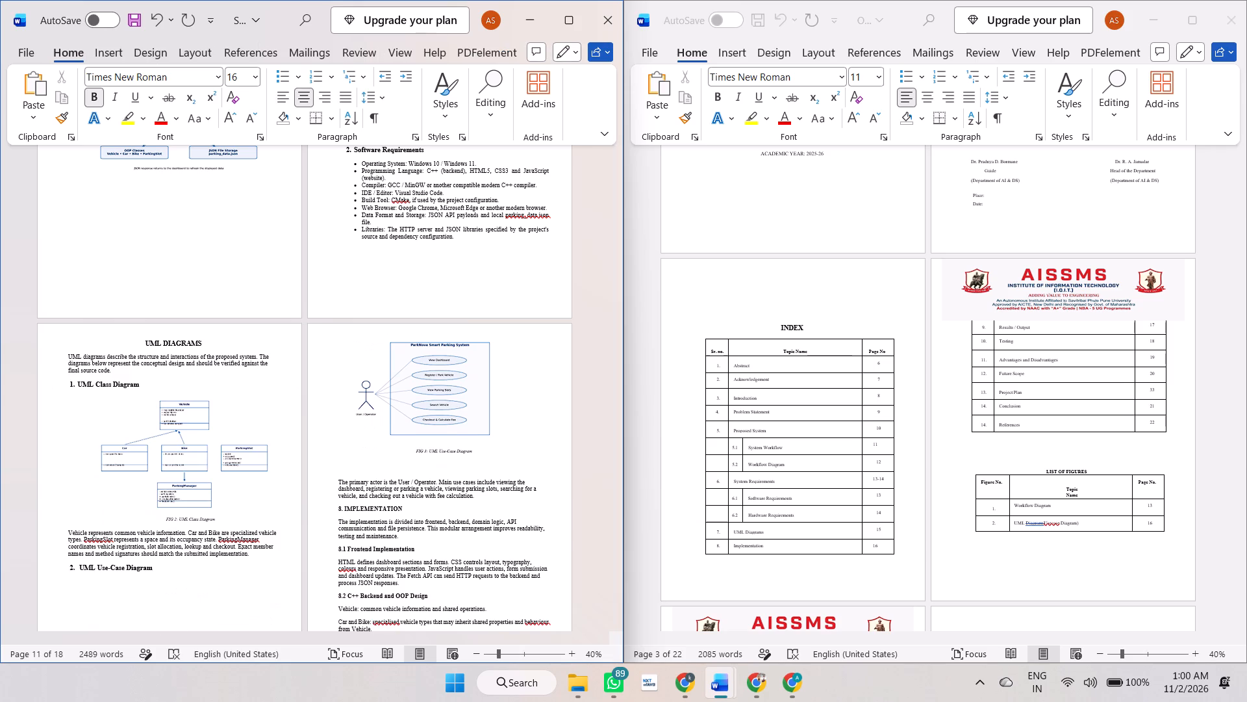
key(Return)
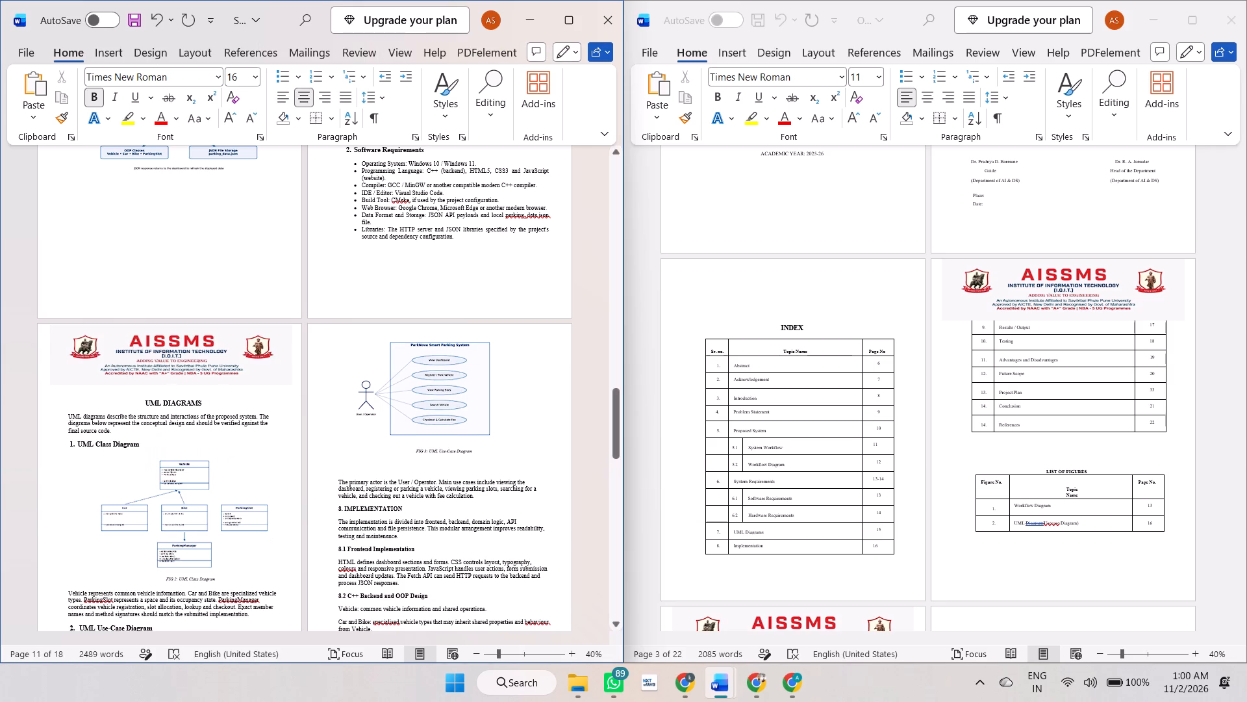
Insert blank lines after the class diagram description to move the UML Use-Case Diagram heading onto the following page.
scroll(360, 425, down, 1)
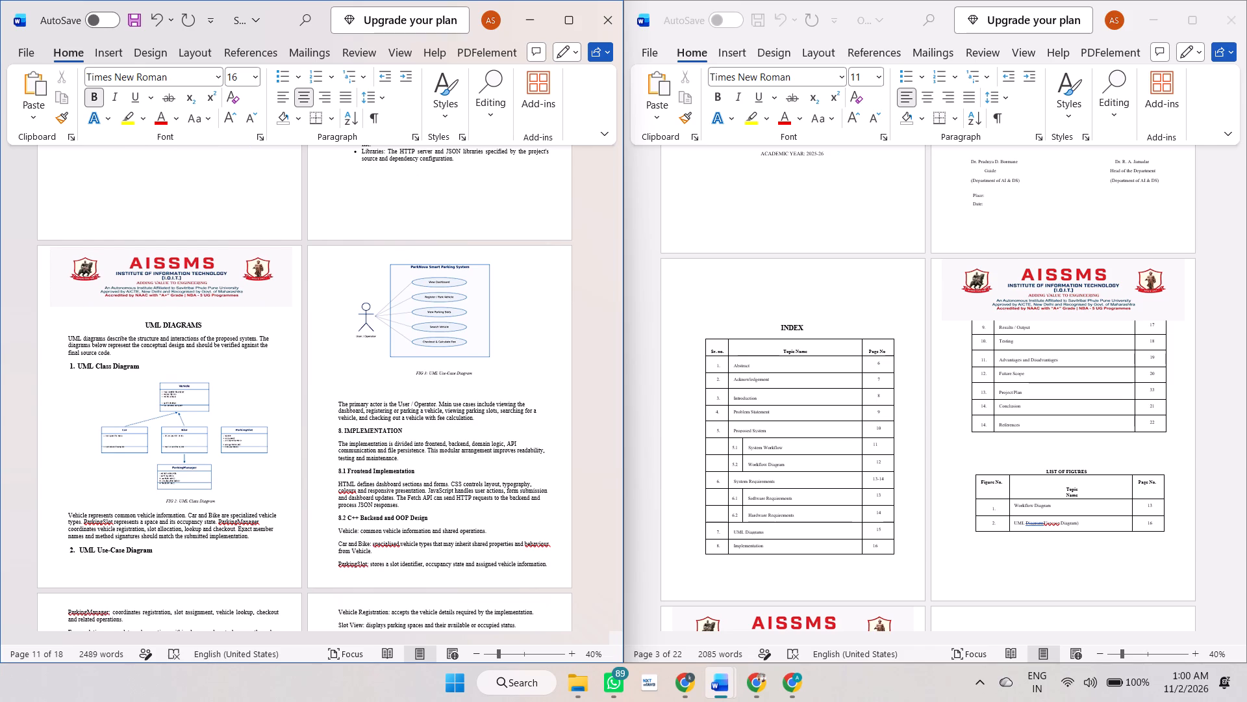
click(68, 551)
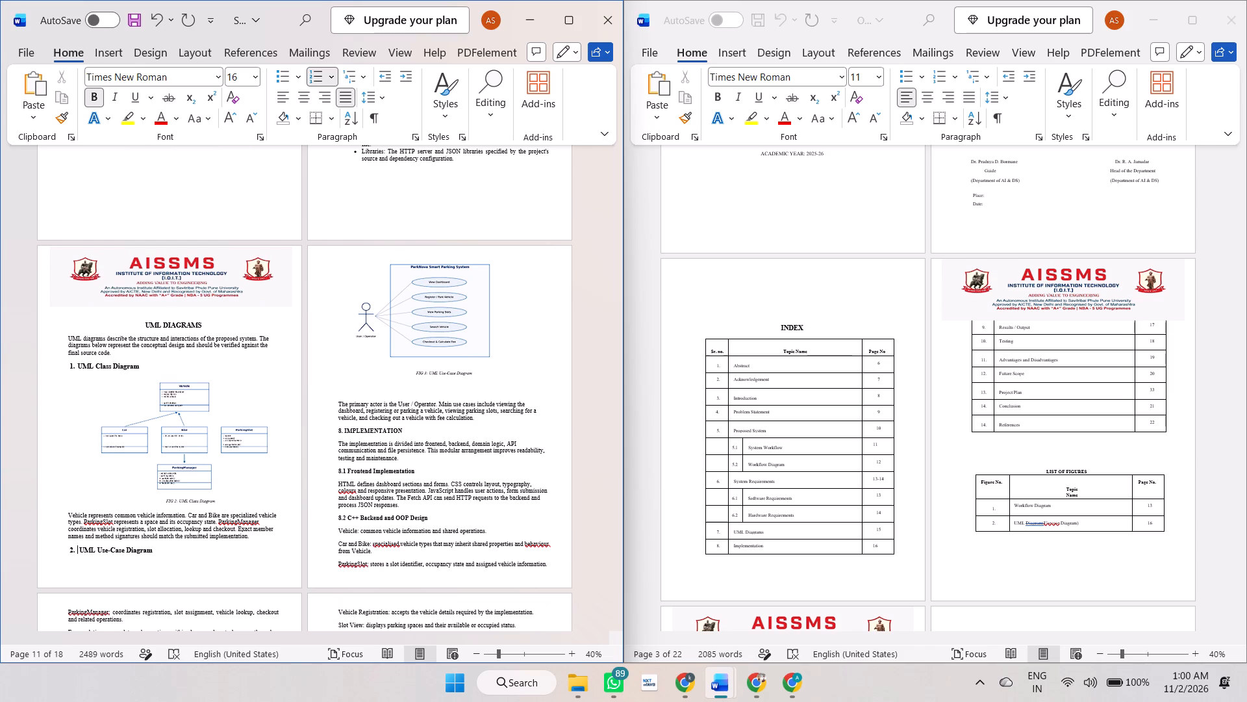
key(Left)
key(Left)
key(Return)
key(Return)
key(Return)
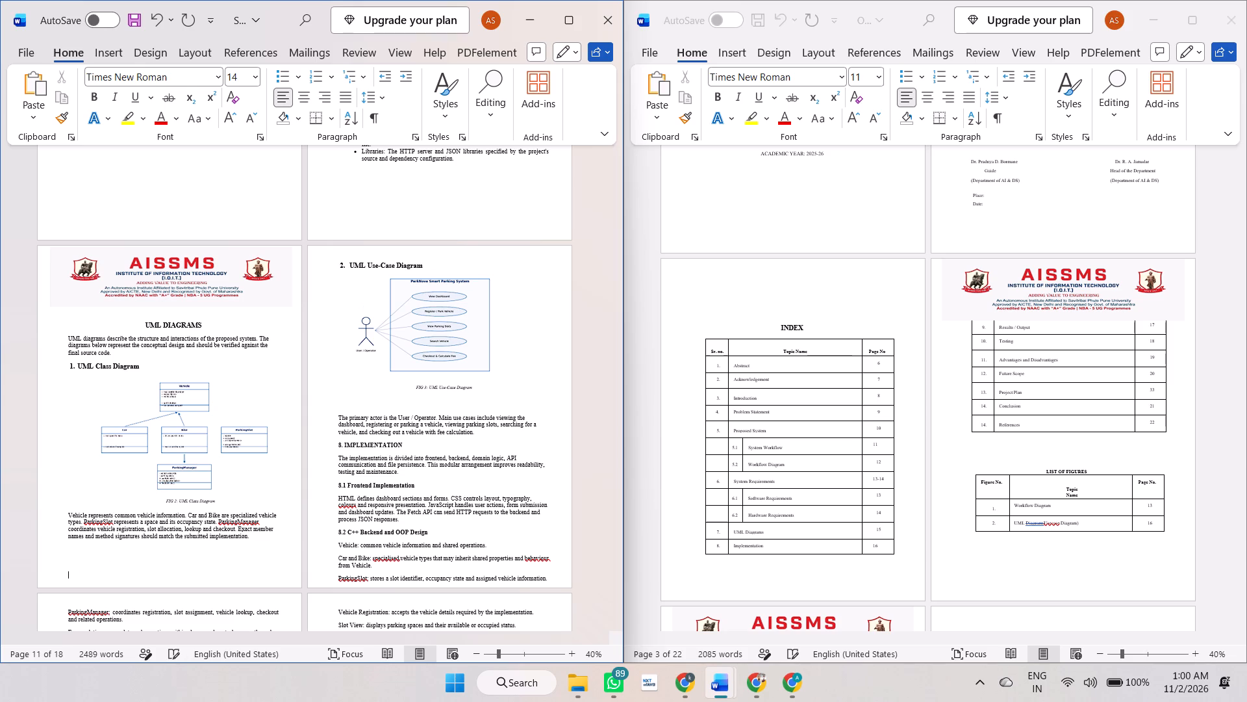
Remove the number 8 from the IMPLEMENTATION heading and centre the heading.
click(344, 445)
key(BackSpace)
key(BackSpace)
key(BackSpace)
drag(339, 445, 401, 442)
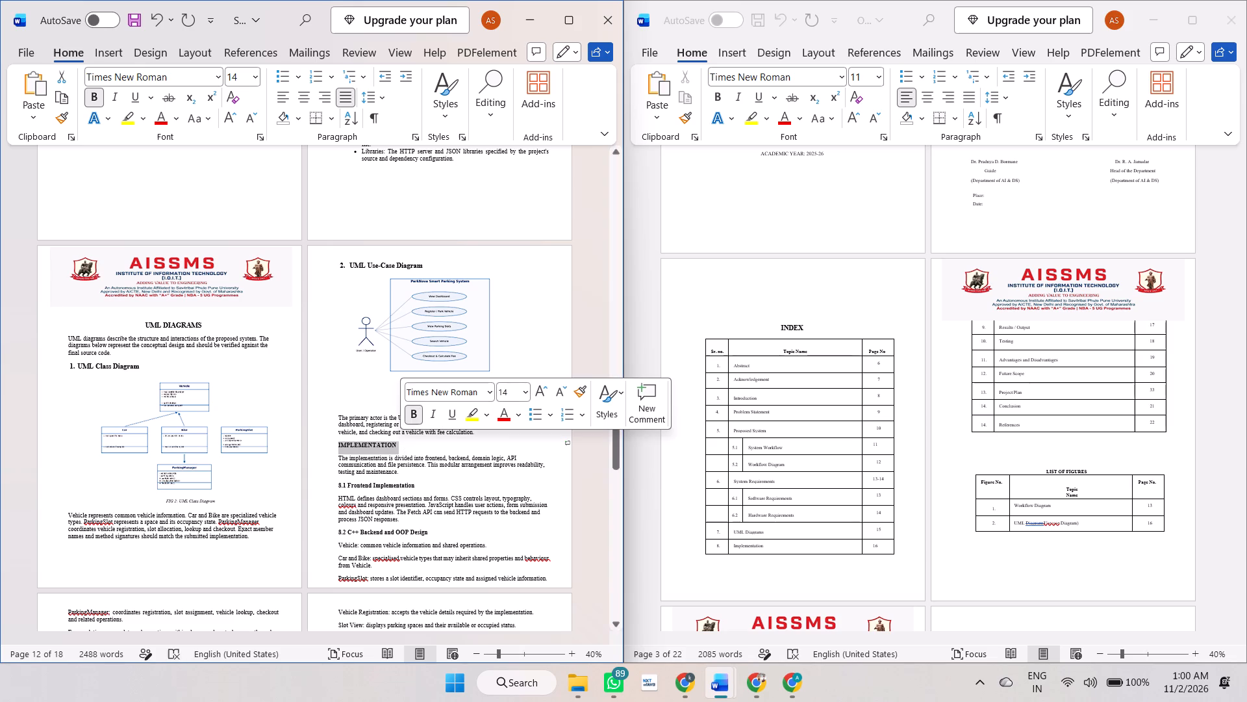
click(305, 97)
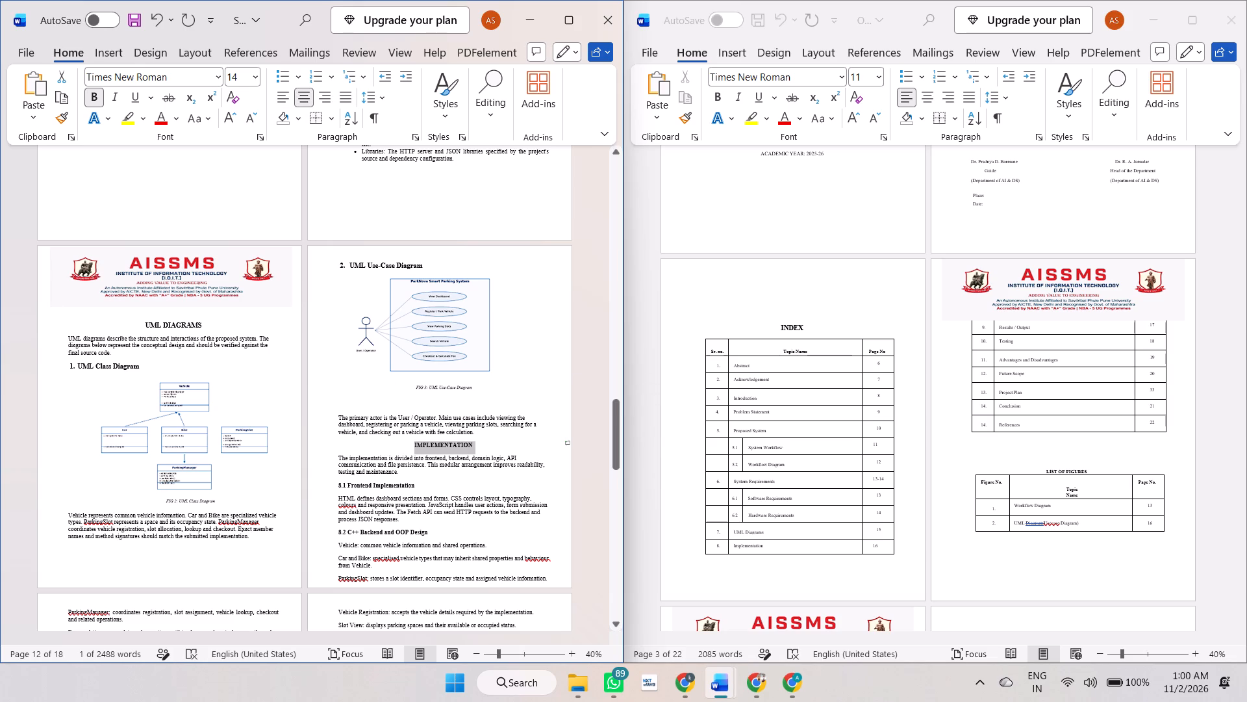
Insert line breaks before the IMPLEMENTATION heading until it starts on a new page.
click(405, 441)
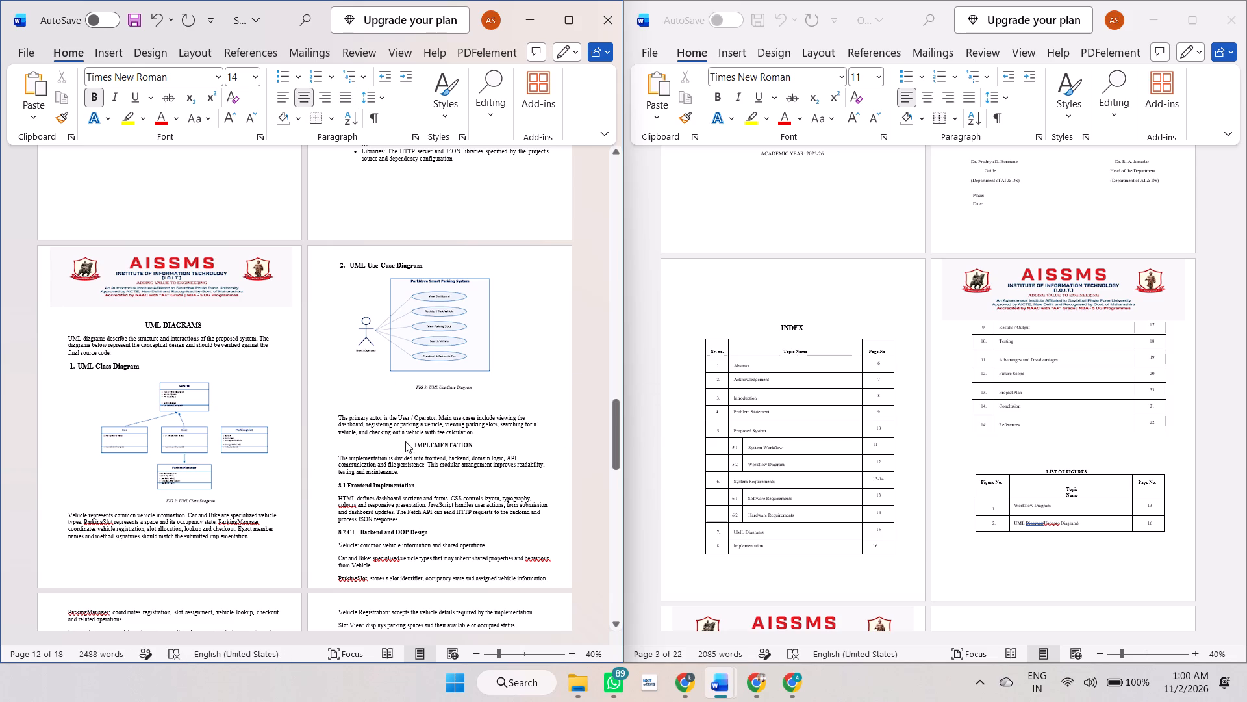
key(shift+Return)
key(shift+Return)
key(shift+Return)
key(shift+Return)
key(shift+Return)
key(shift+Return)
key(shift+Return)
key(shift+Return)
key(shift+Return)
key(shift+Return)
key(shift+Return)
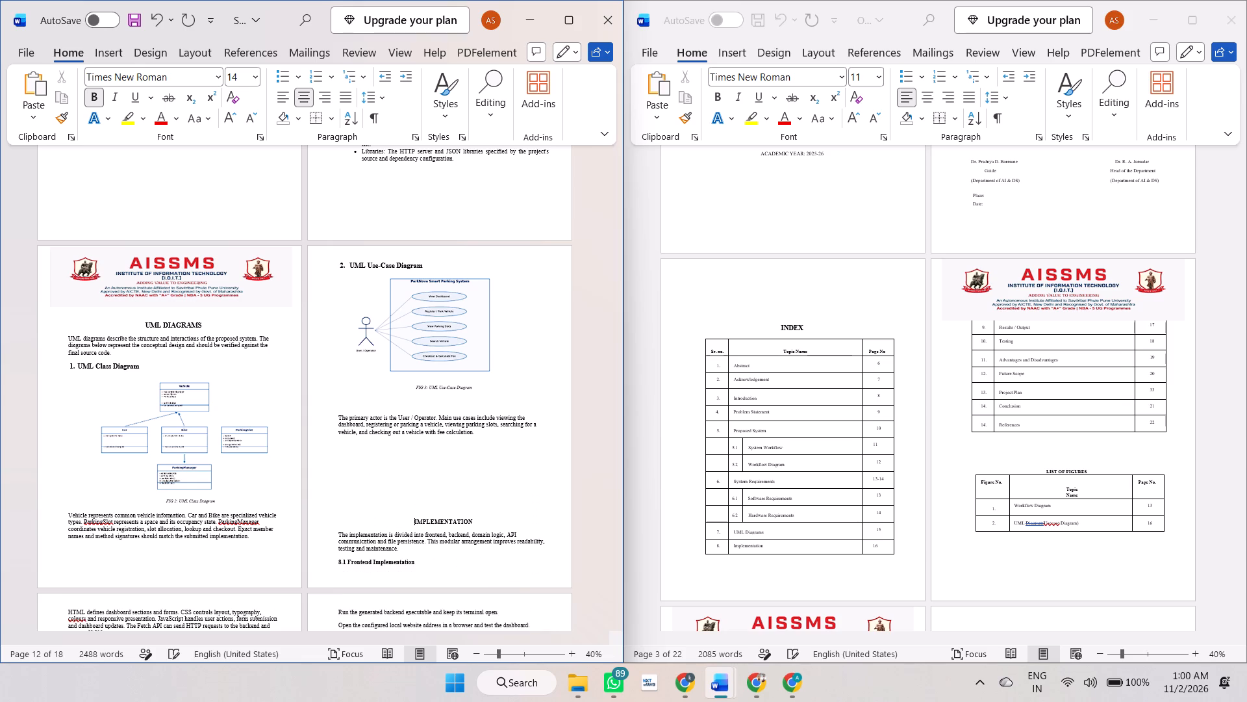
key(shift+Return)
key(shift+Return)
key(shift+Return)
key(shift+Return)
key(shift+Return)
key(shift+Return)
key(shift+Return)
key(shift+Return)
key(shift+Return)
key(shift+Return)
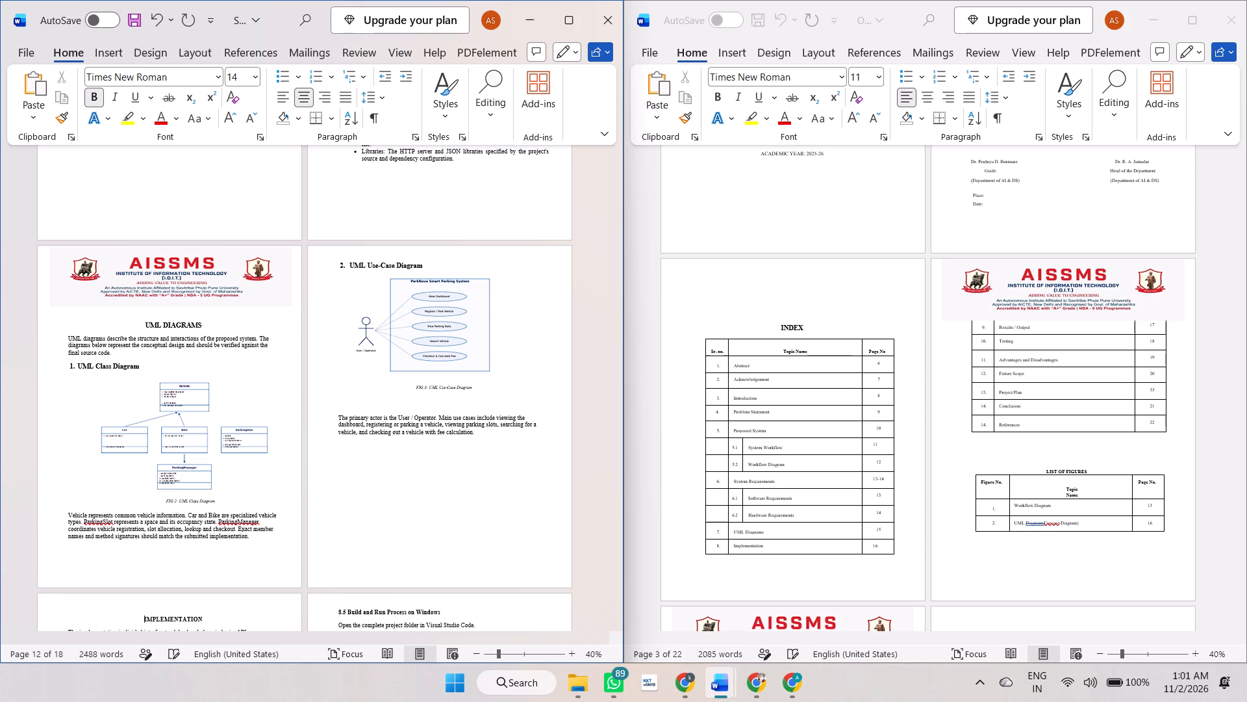
Paste the AISSMS banner and place it at the top of the UML Use-Case Diagram page.
right_click(244, 285)
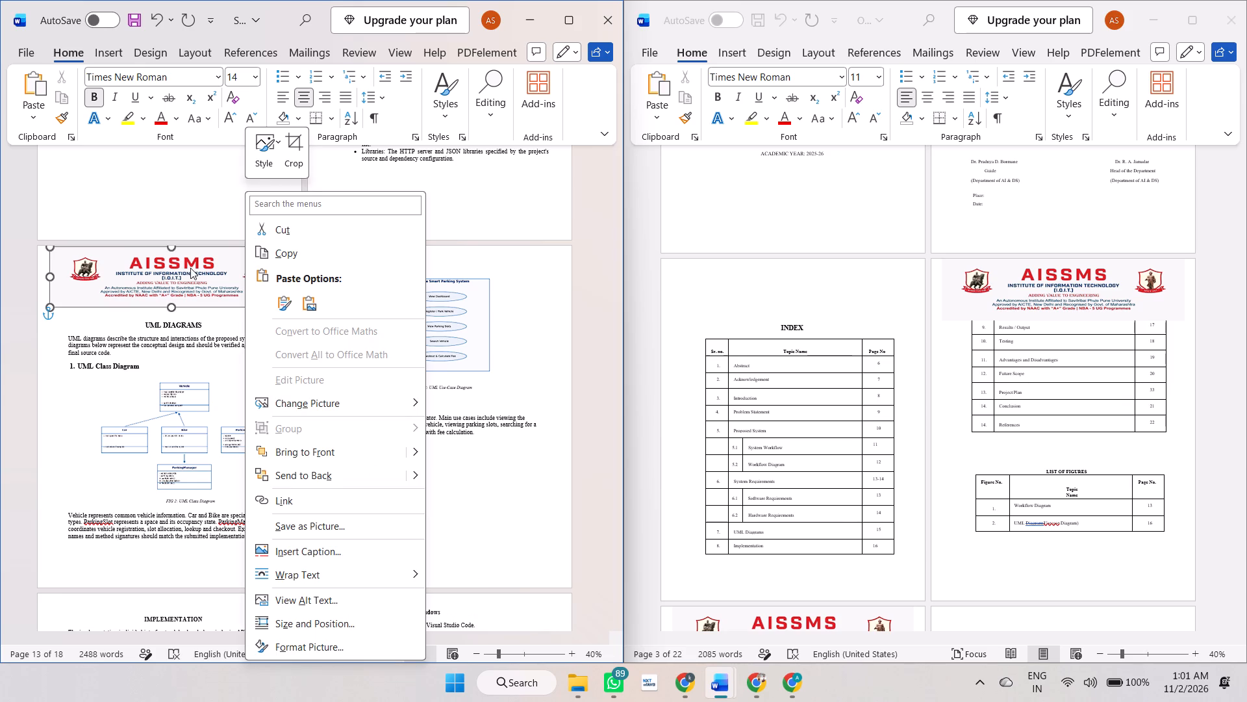
click(462, 272)
click(344, 252)
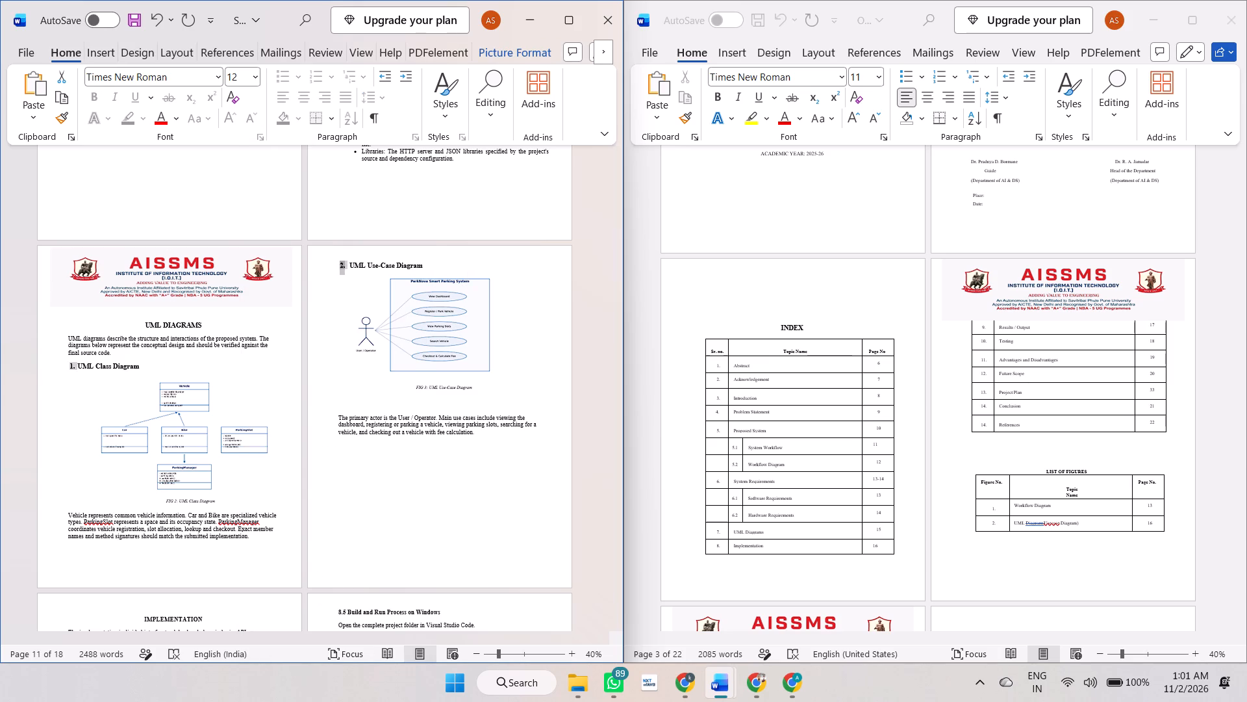
click(344, 252)
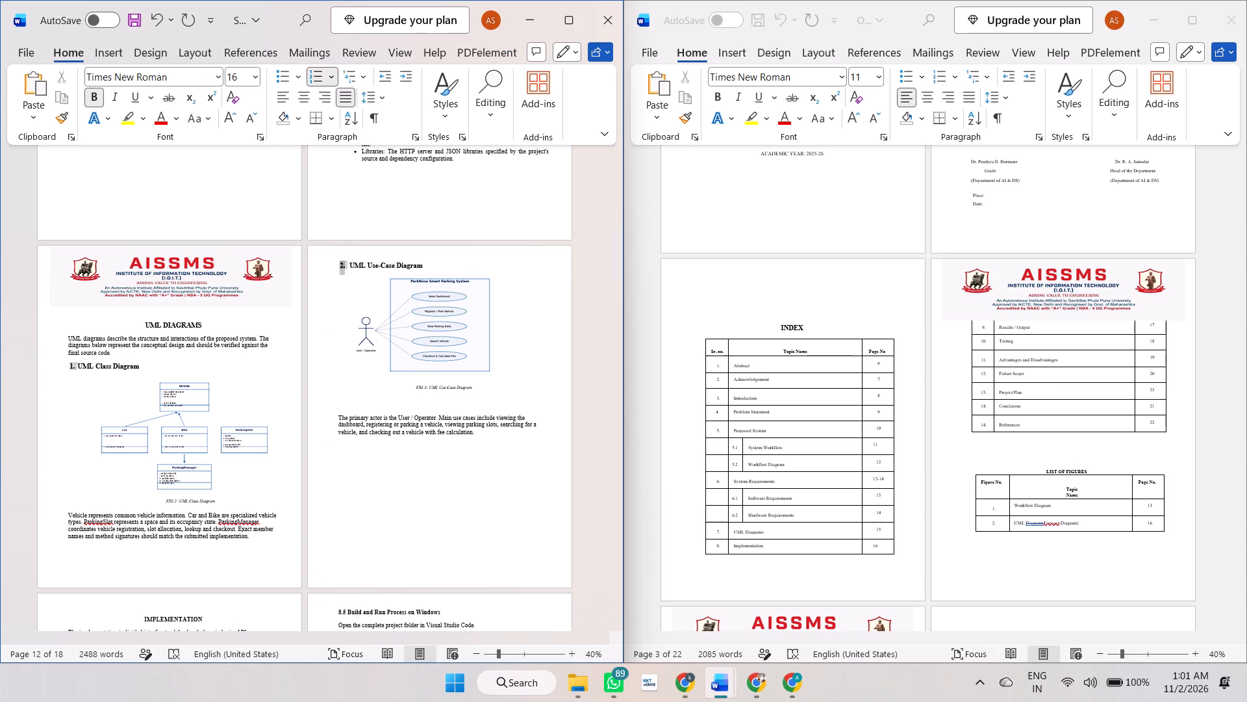
key(Left)
key(ctrl+v)
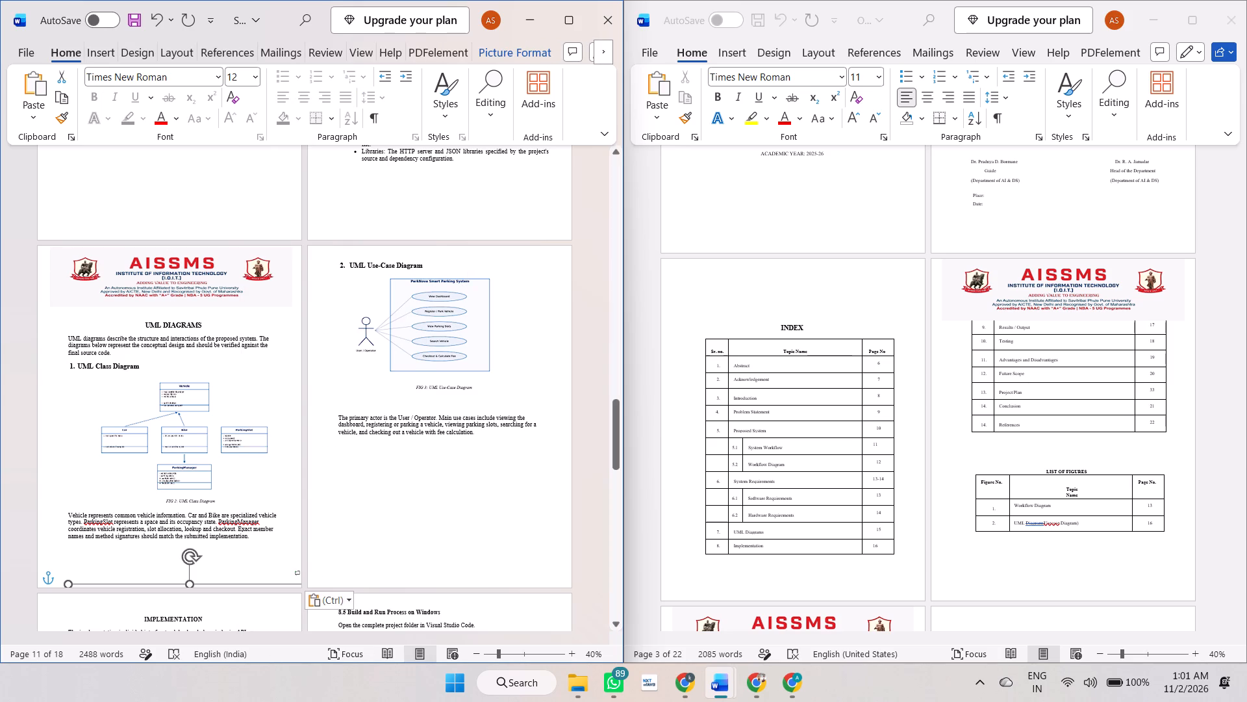
drag(217, 582, 438, 254)
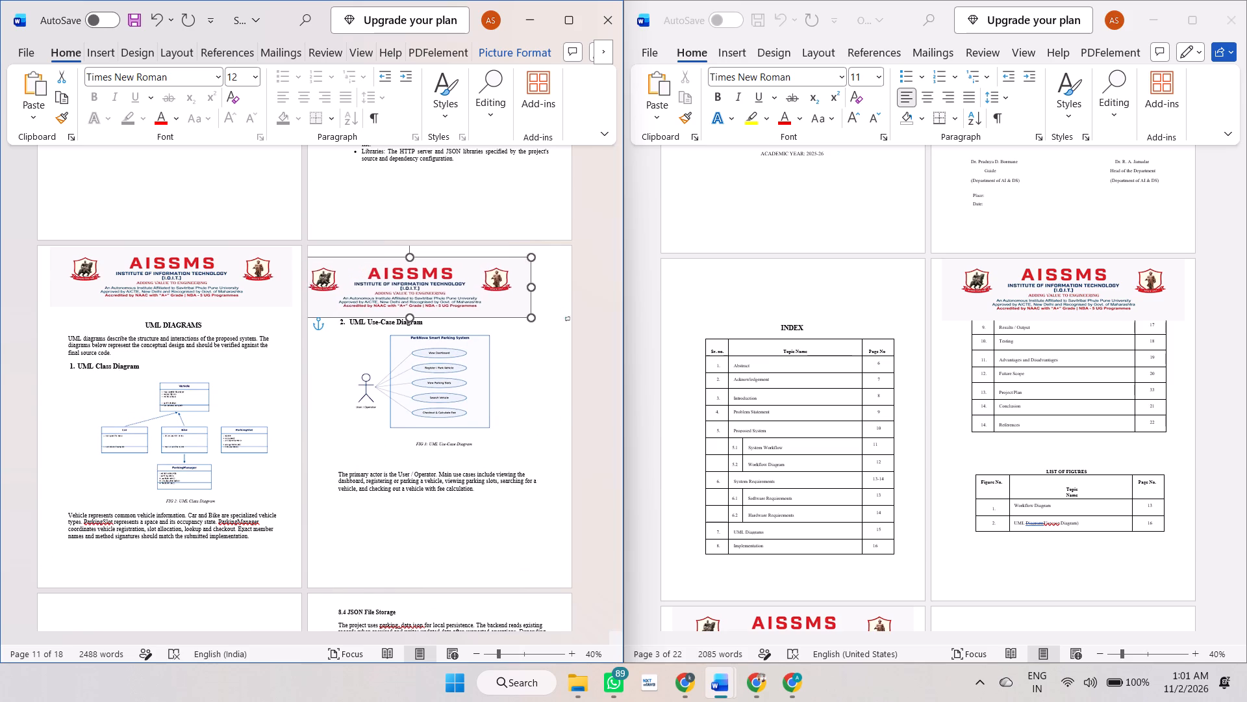
drag(438, 254, 458, 250)
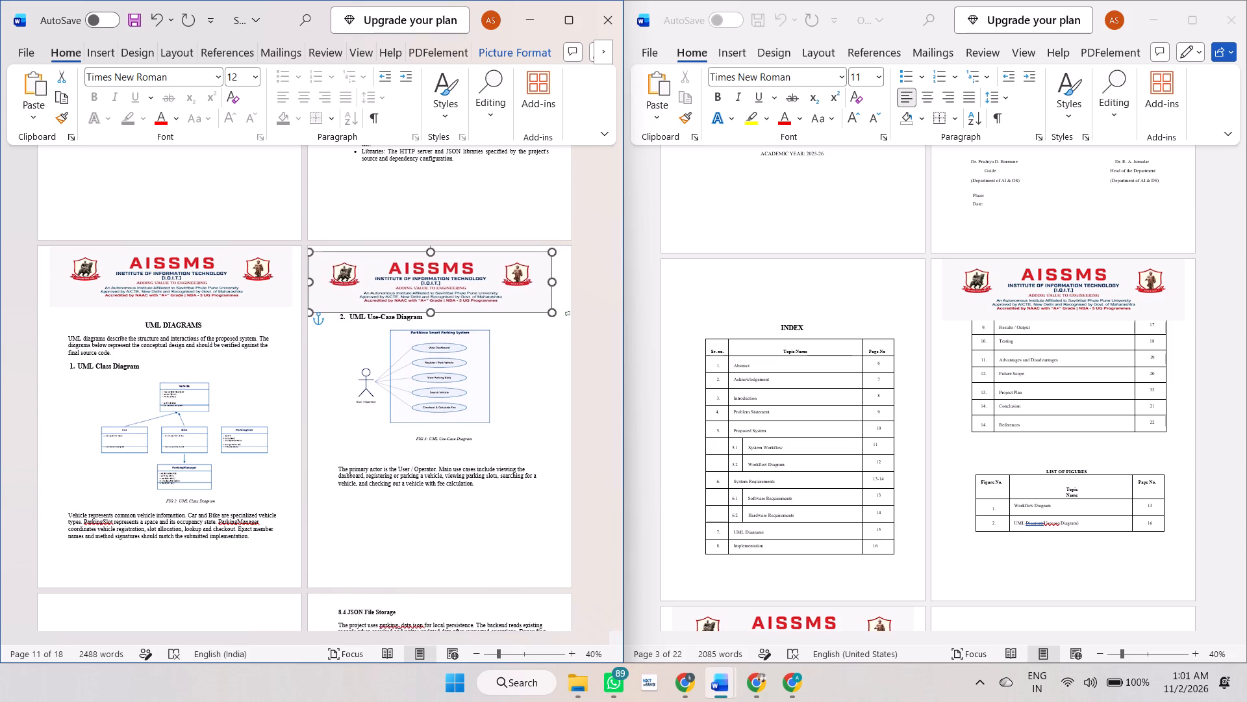
drag(458, 250, 460, 245)
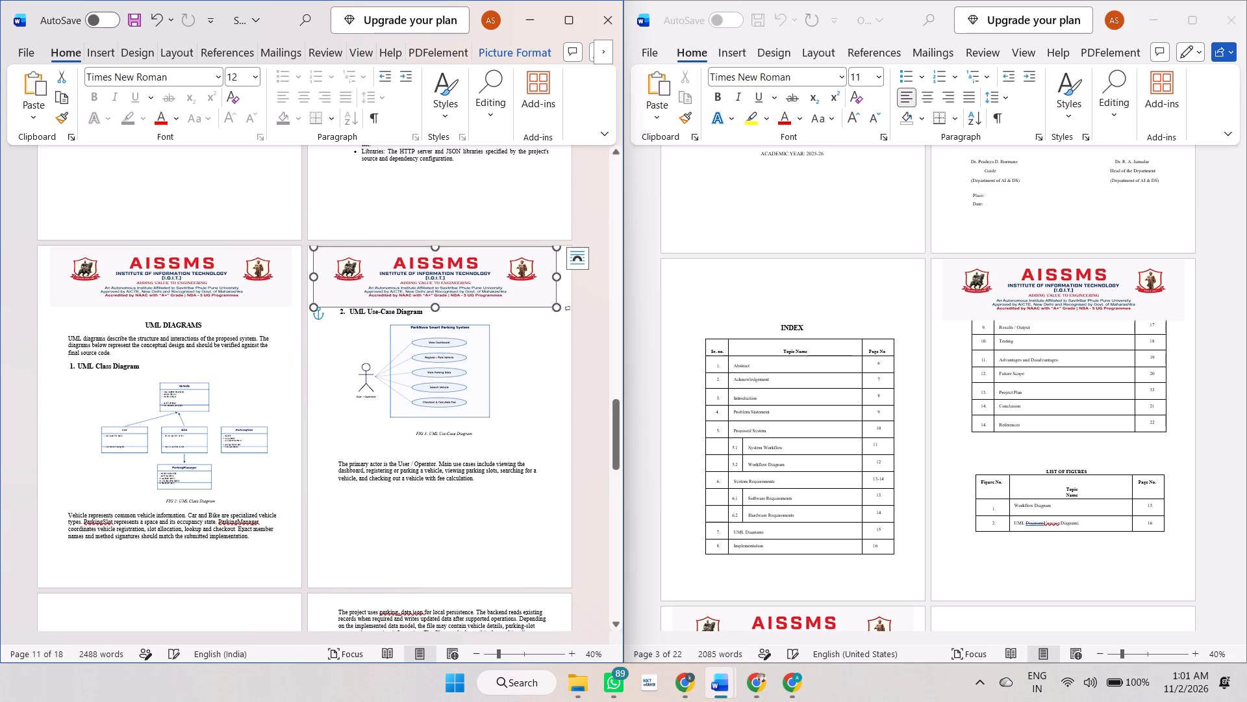
Add one blank line above the UML Use-Case Diagram heading to space it from the banner.
click(347, 364)
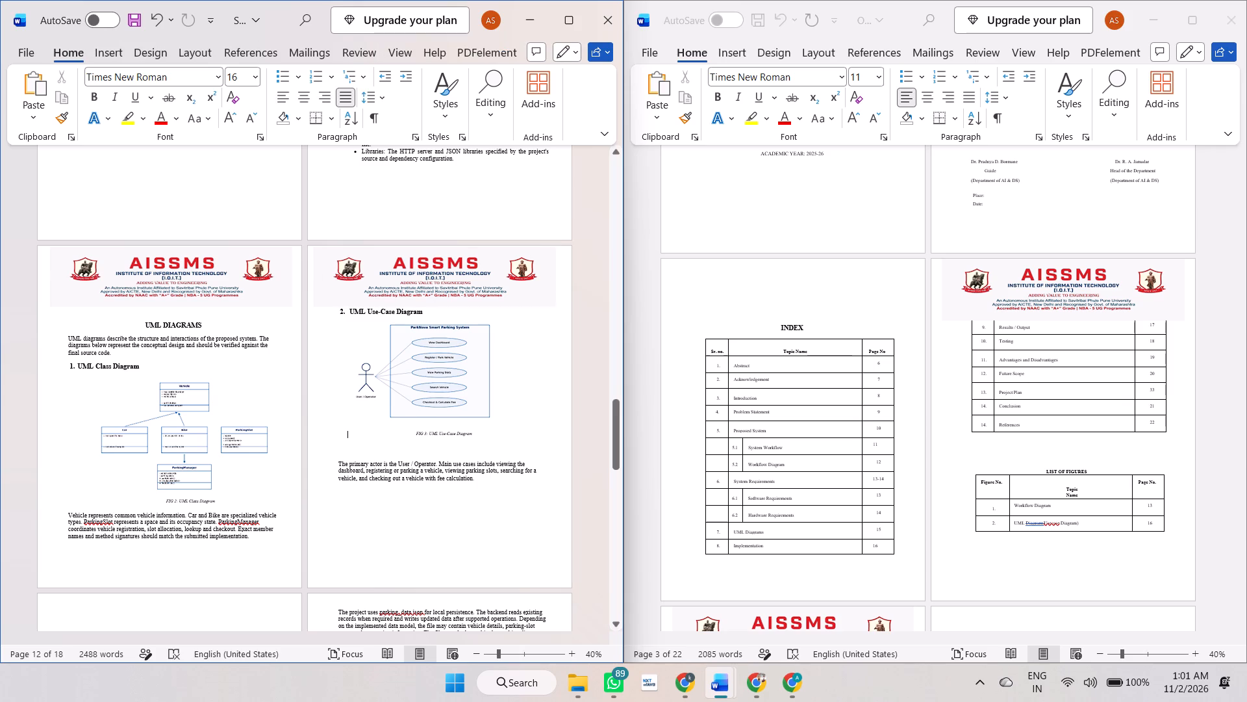
click(334, 313)
key(Left)
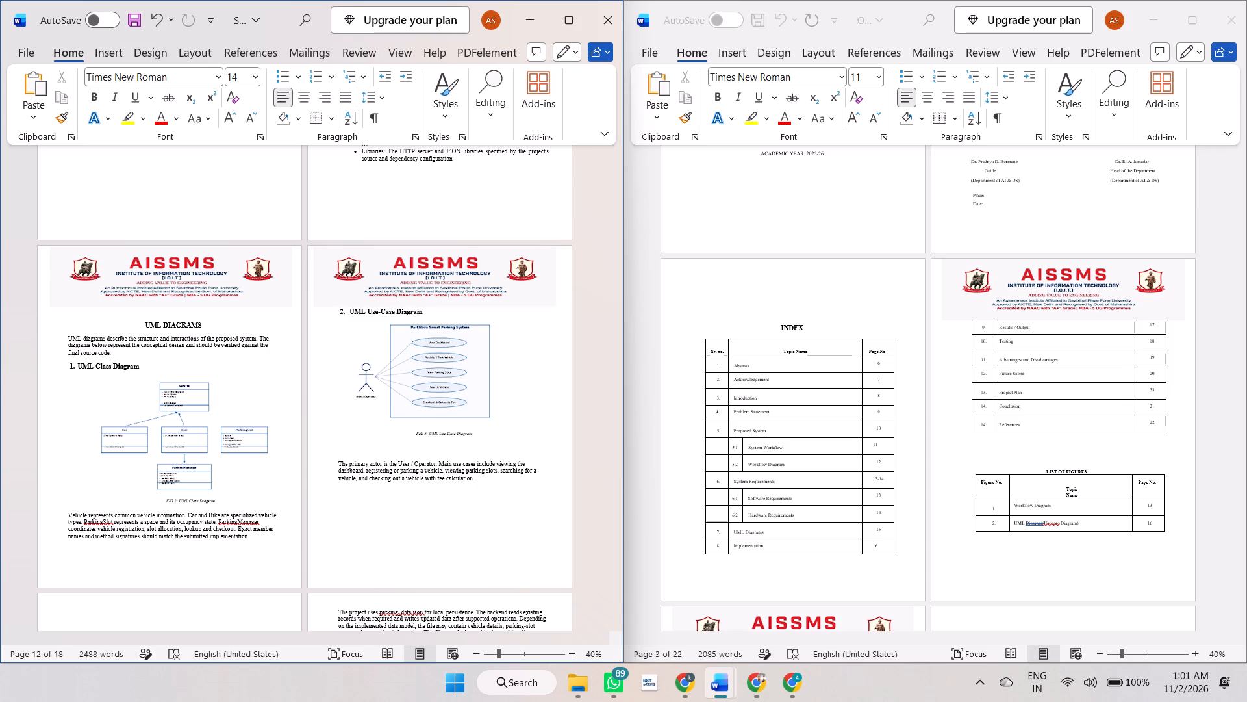
key(Left)
key(Return)
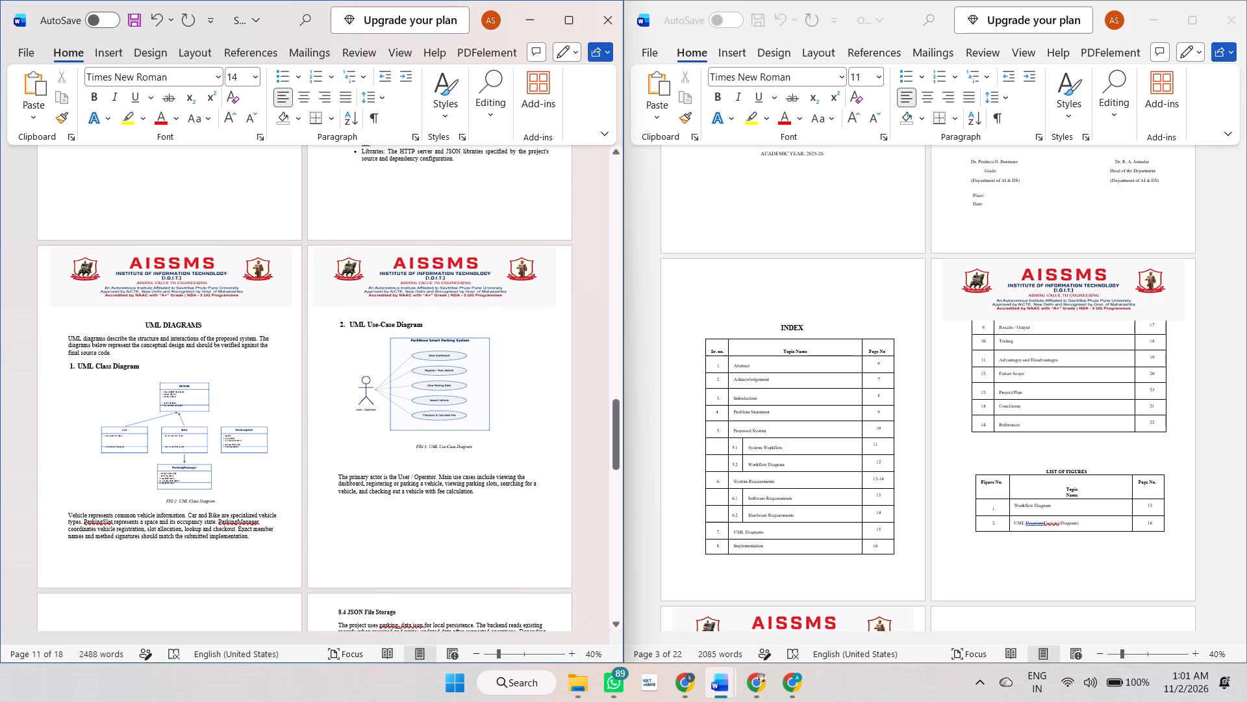
scroll(245, 370, down, 1)
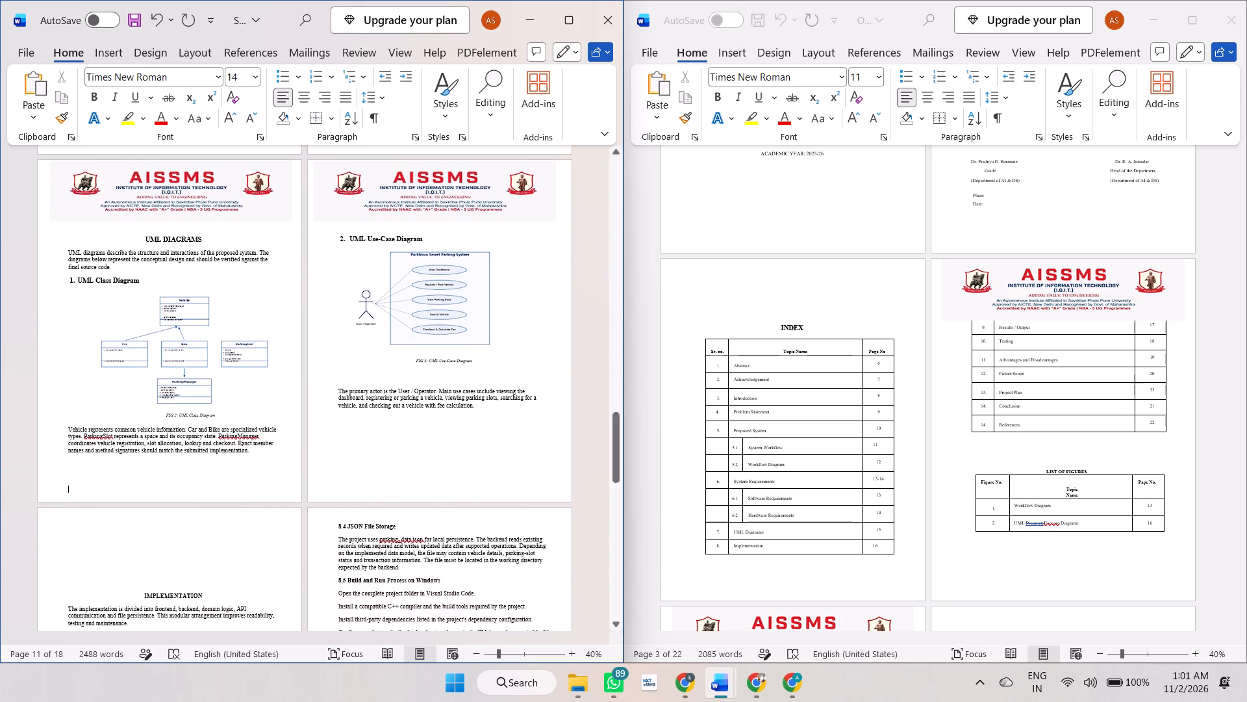
Copy the AISSMS banner from the System Requirements page and place it at the top of the IMPLEMENTATION page.
scroll(245, 370, down, 1)
scroll(249, 352, up, 1)
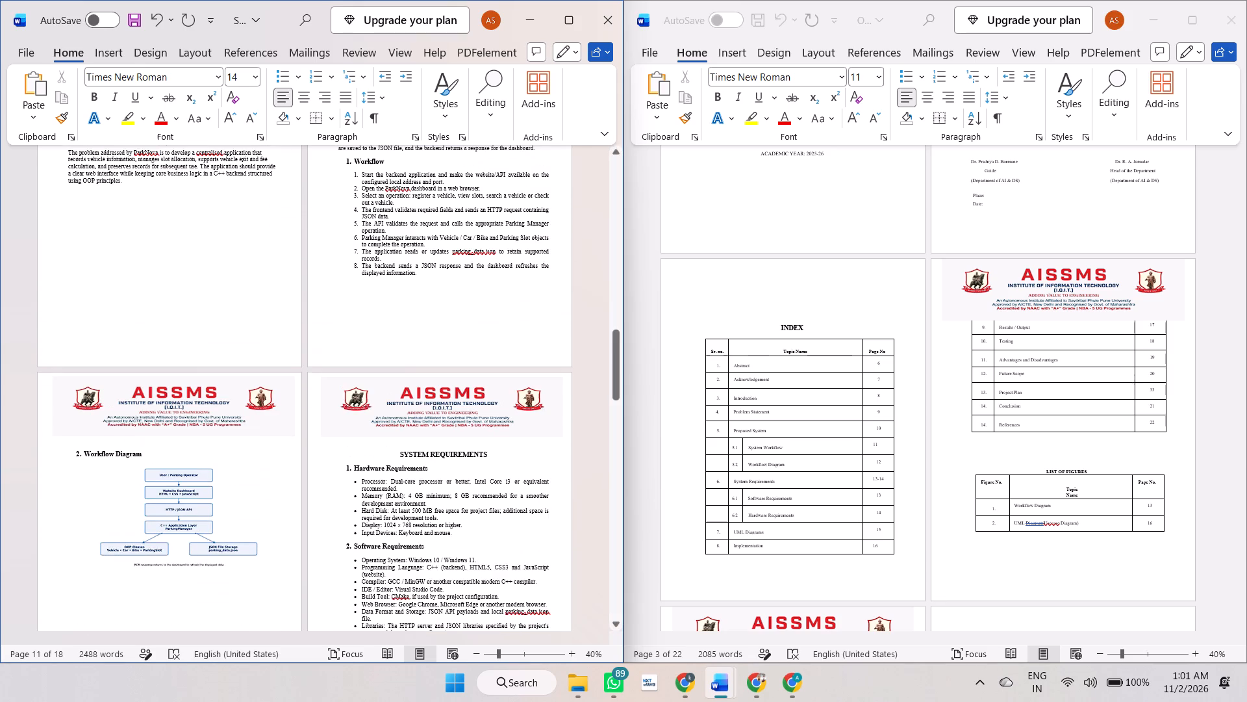
right_click(367, 387)
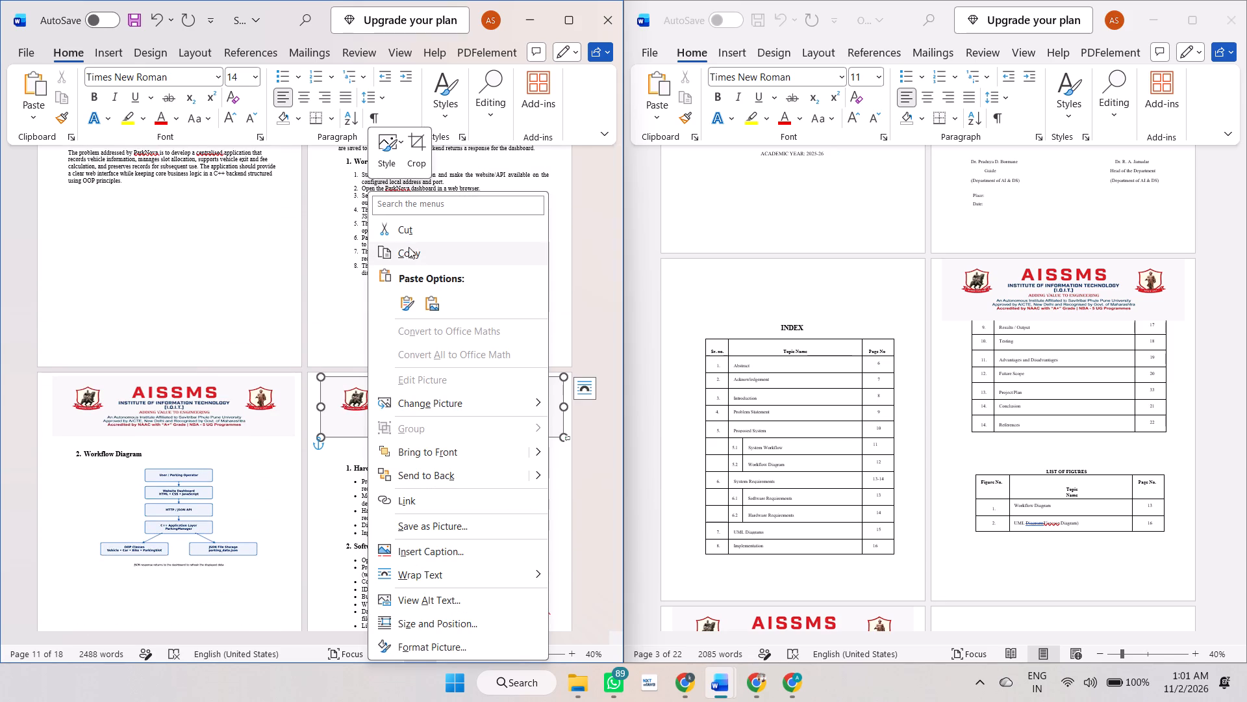
click(406, 257)
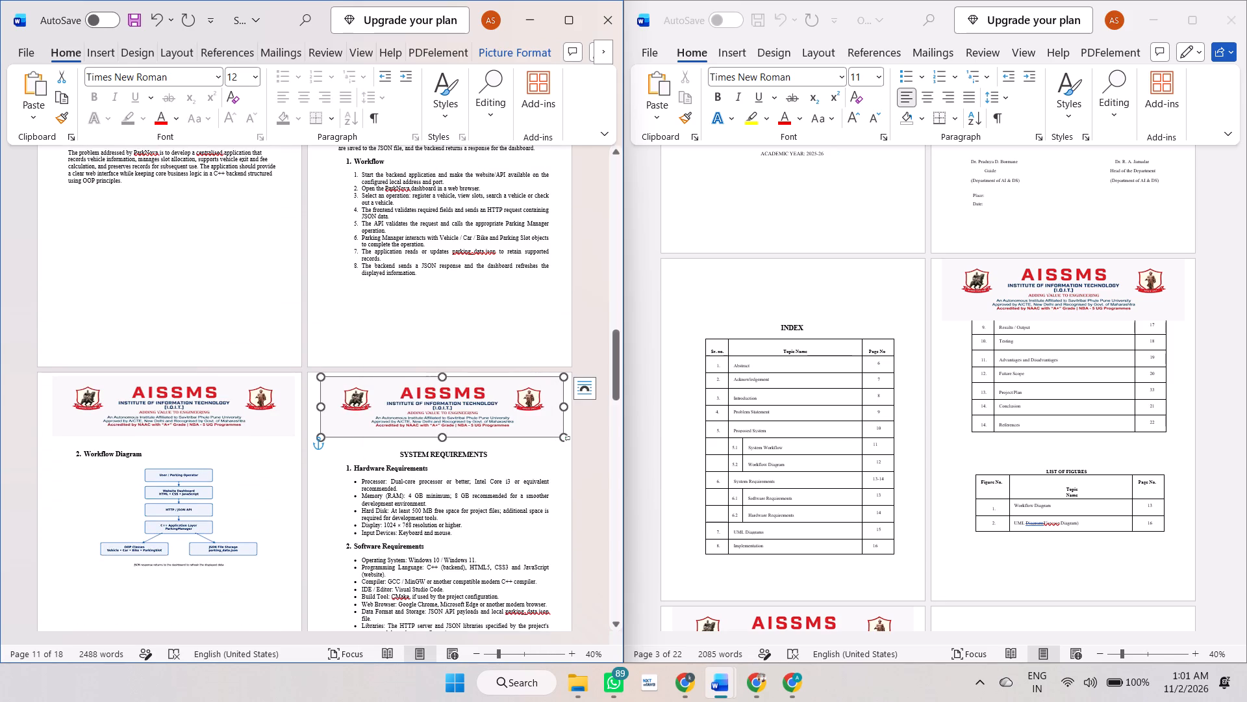
scroll(403, 384, down, 1)
scroll(268, 415, down, 1)
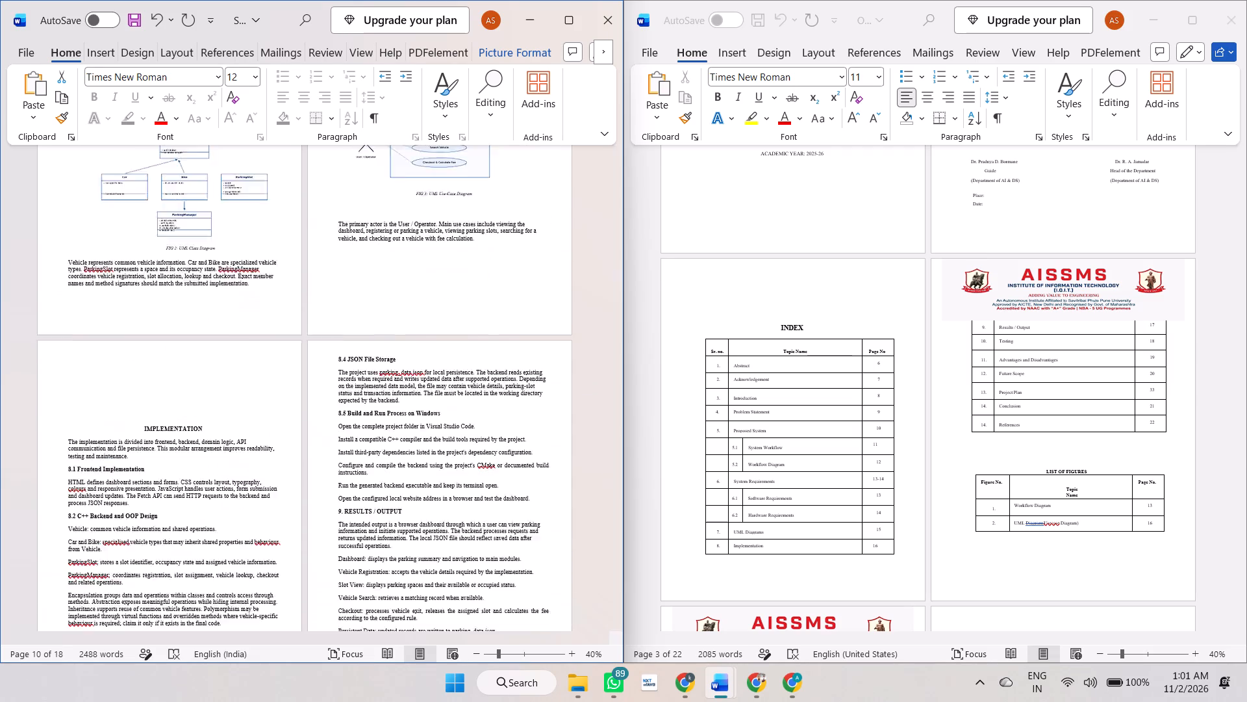
scroll(268, 415, down, 1)
click(188, 266)
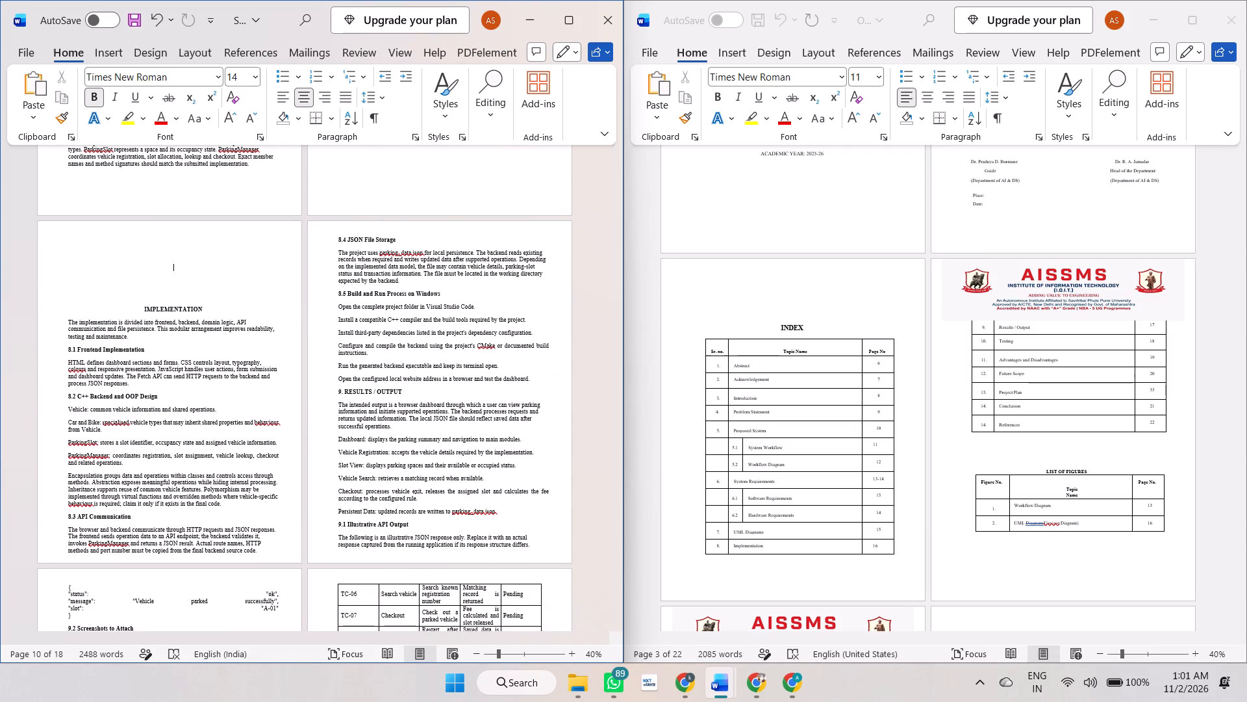
key(ctrl+v)
drag(157, 269, 138, 220)
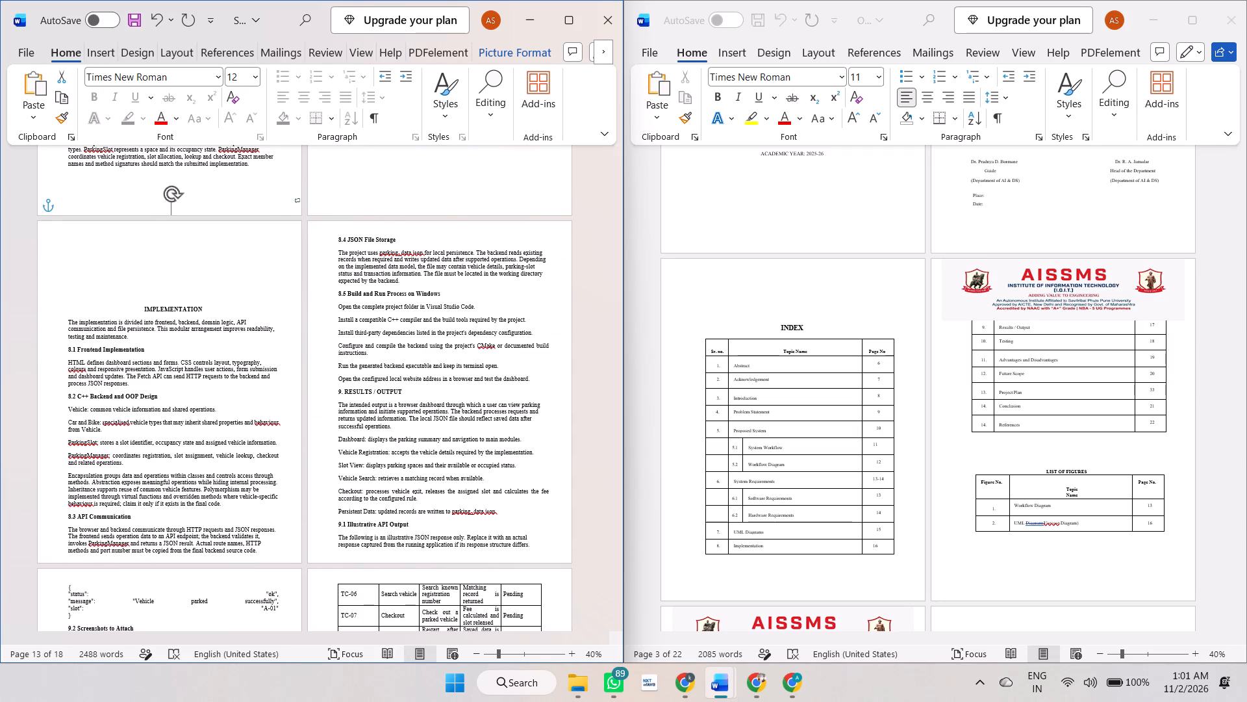
drag(138, 220, 136, 220)
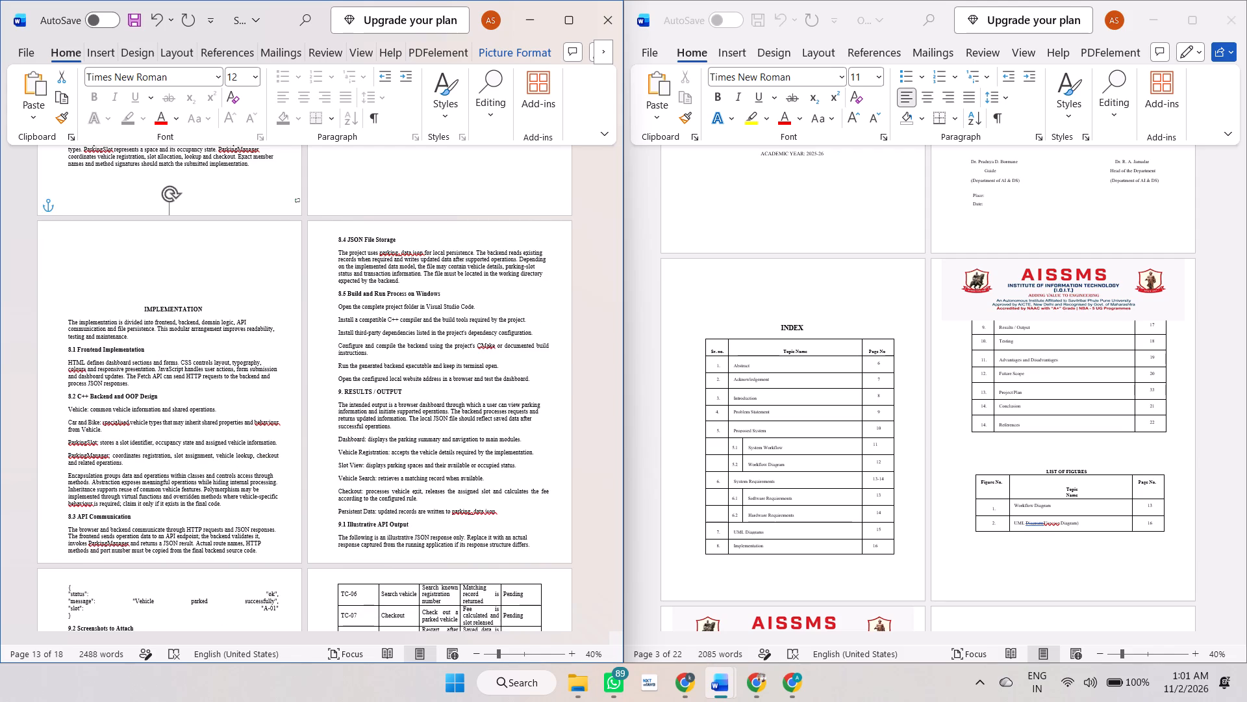
drag(136, 220, 135, 221)
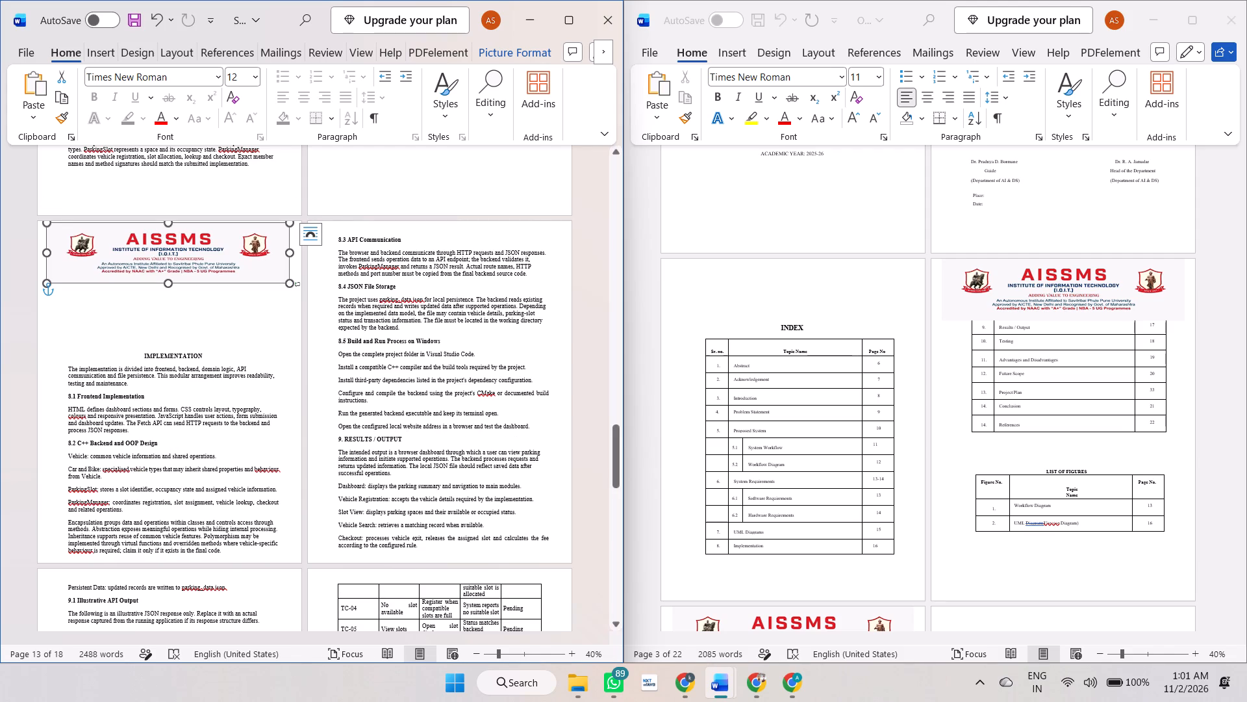
Remove the extra blank lines above the IMPLEMENTATION heading, leaving one blank line below the banner.
click(147, 341)
key(BackSpace)
key(BackSpace)
key(BackSpace)
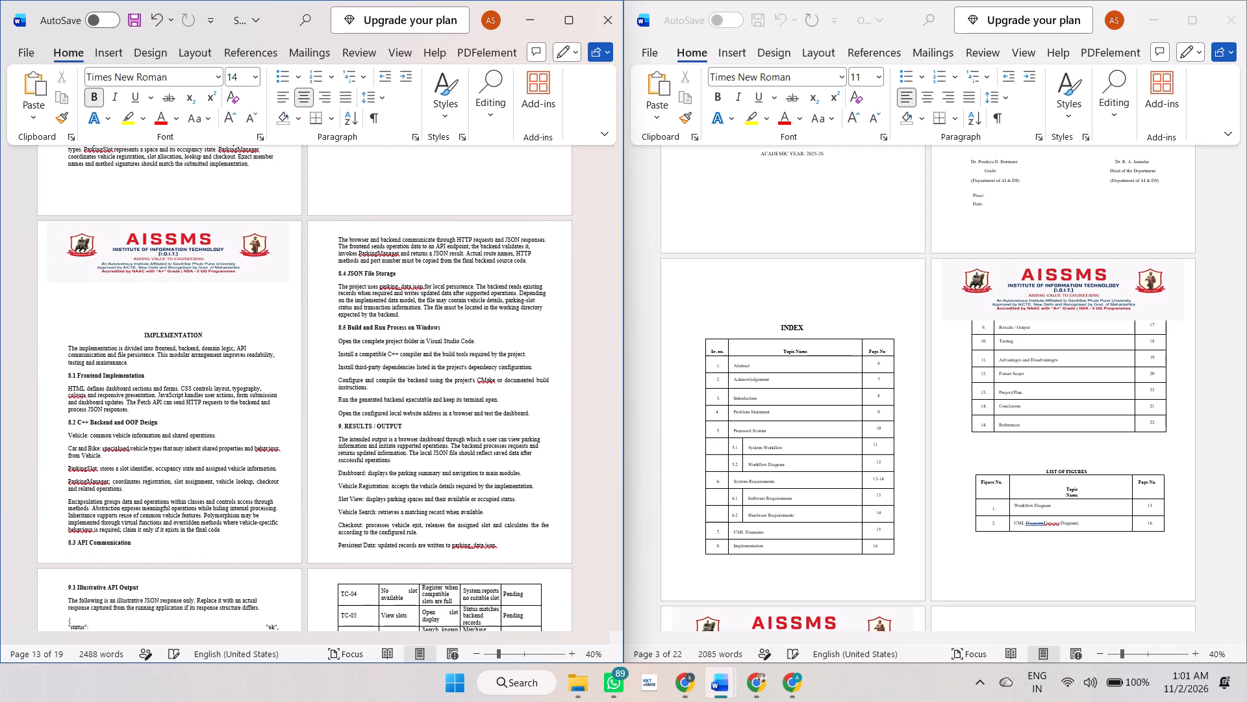
key(BackSpace)
key(BackSpace)
key(BackSpace)
key(BackSpace)
key(BackSpace)
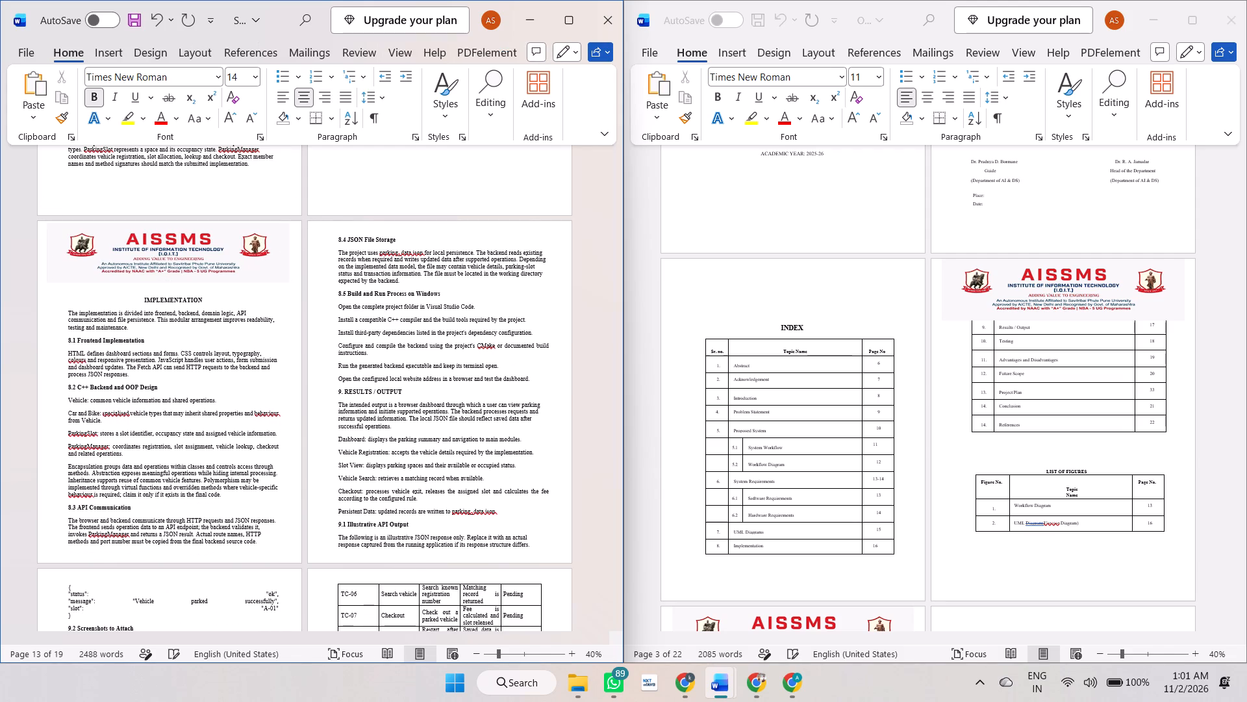
key(BackSpace)
key(Return)
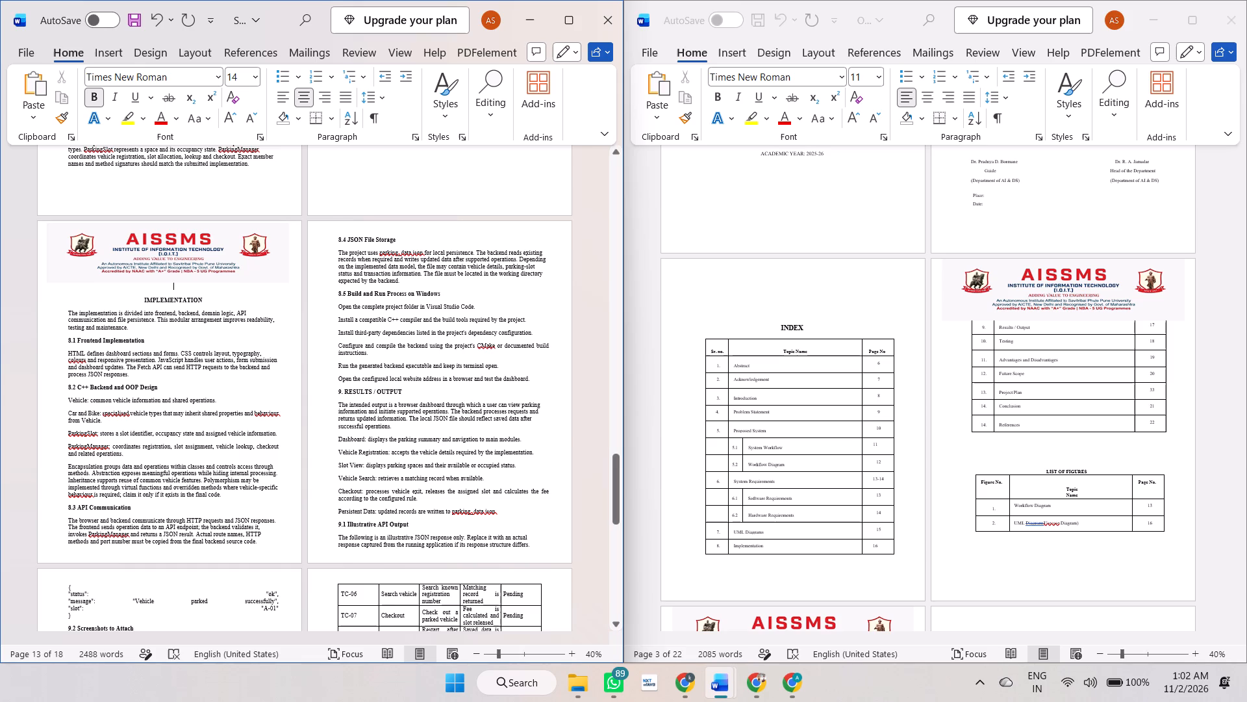
Increase the IMPLEMENTATION heading's font size to 16.
ctrl+scroll(157, 303, up, 2)
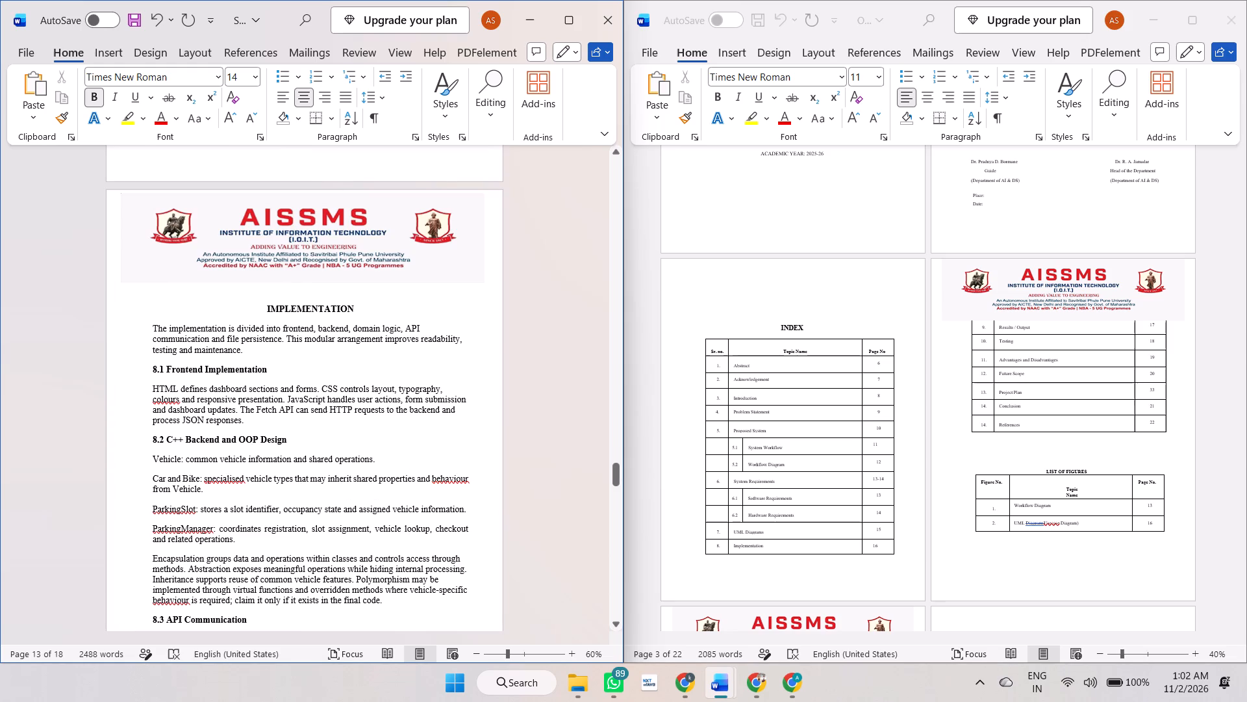
ctrl+scroll(157, 303, up, 2)
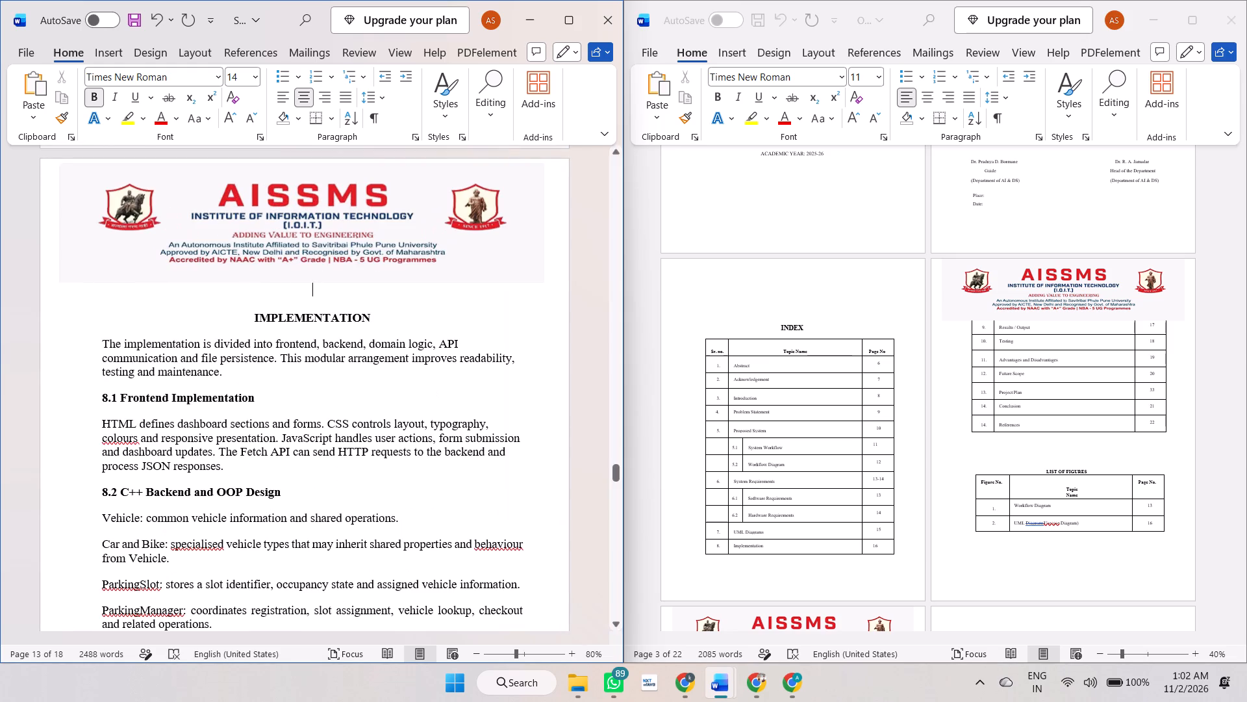
ctrl+scroll(157, 303, up, 2)
drag(233, 325, 373, 317)
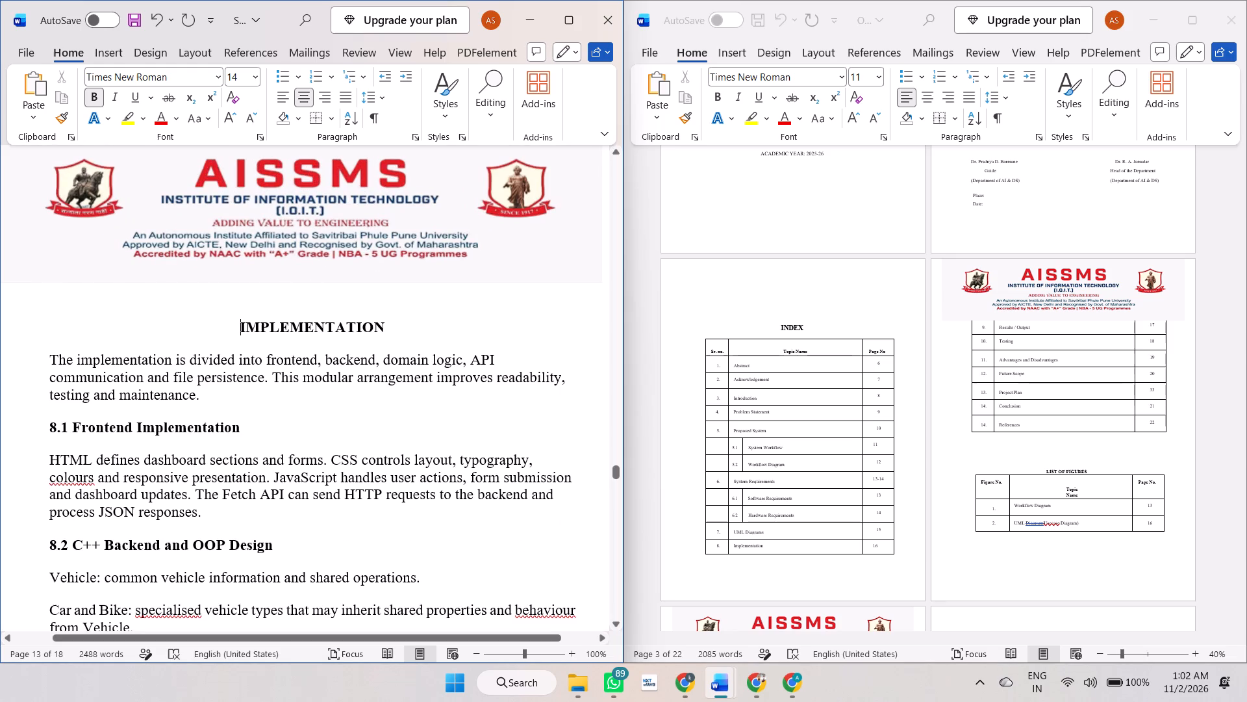
drag(373, 317, 413, 322)
click(555, 271)
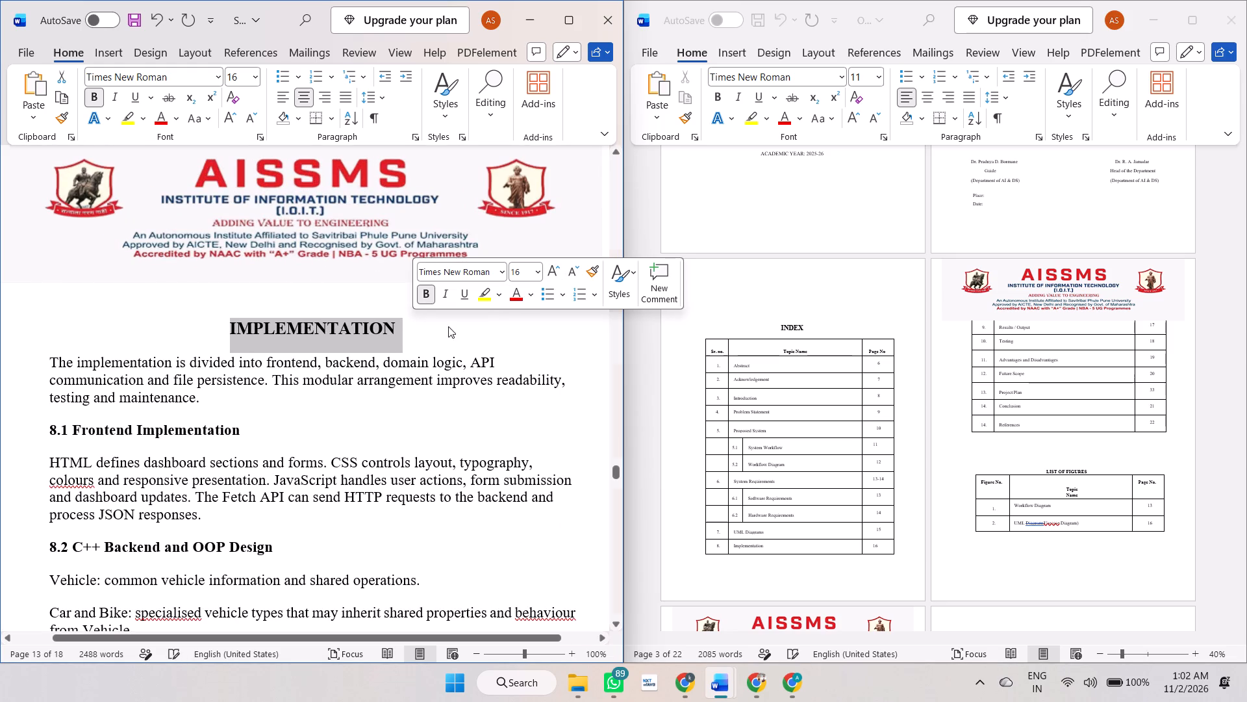
Renumber the Frontend Implementation subheading from 8.1 to a numbered list item 1.
click(62, 425)
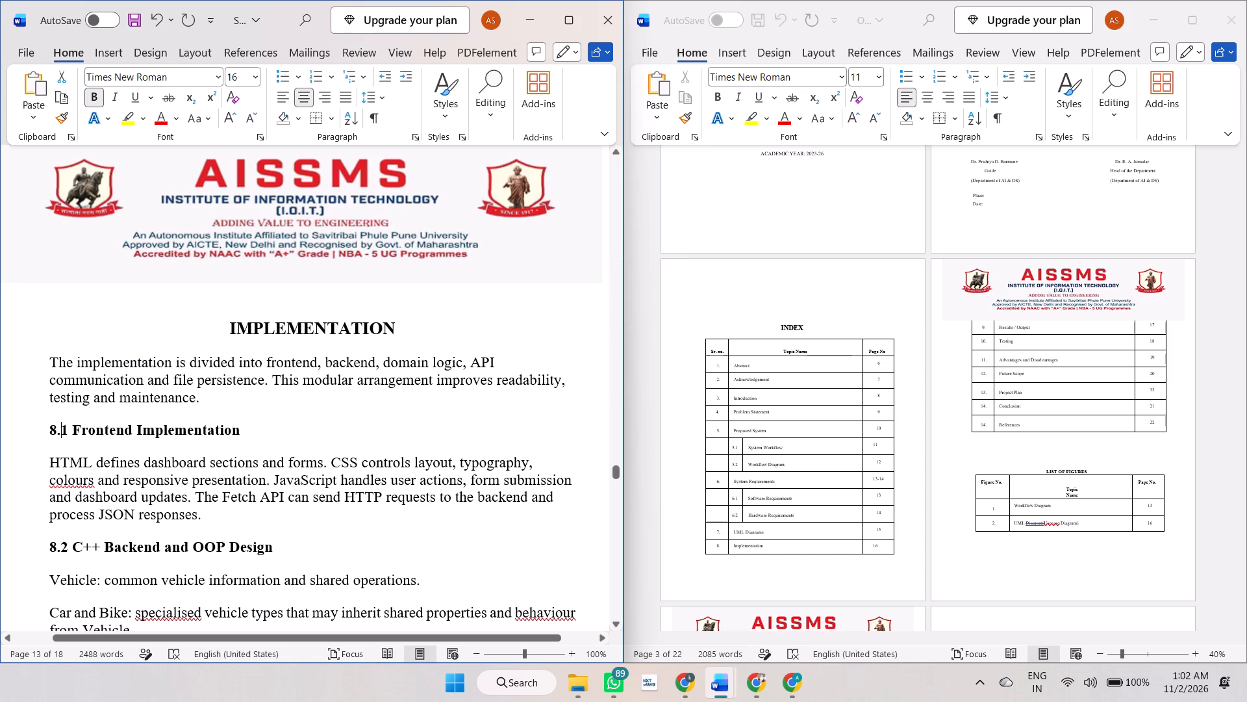
key(BackSpace)
key(BackSpace)
key(Right)
text(.)
key(space)
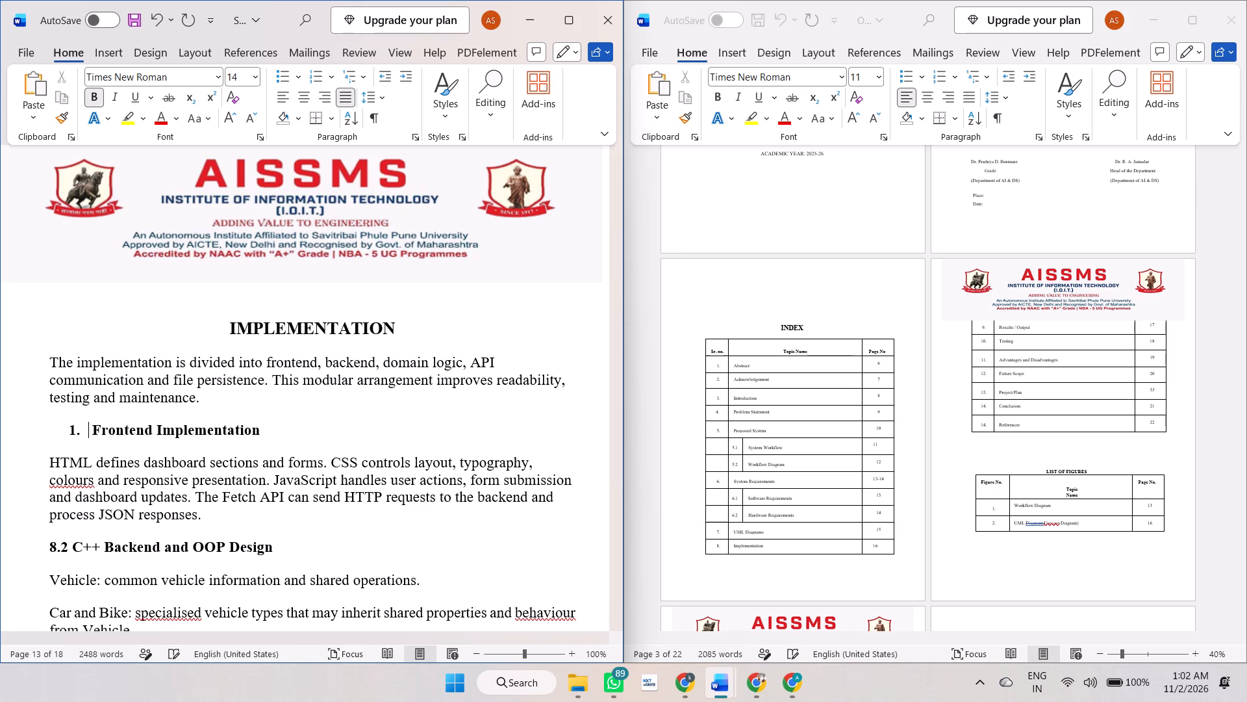
Renumber the C++ Backend and OOP Design subheading from 8.2 to numbered list item 2.
click(62, 544)
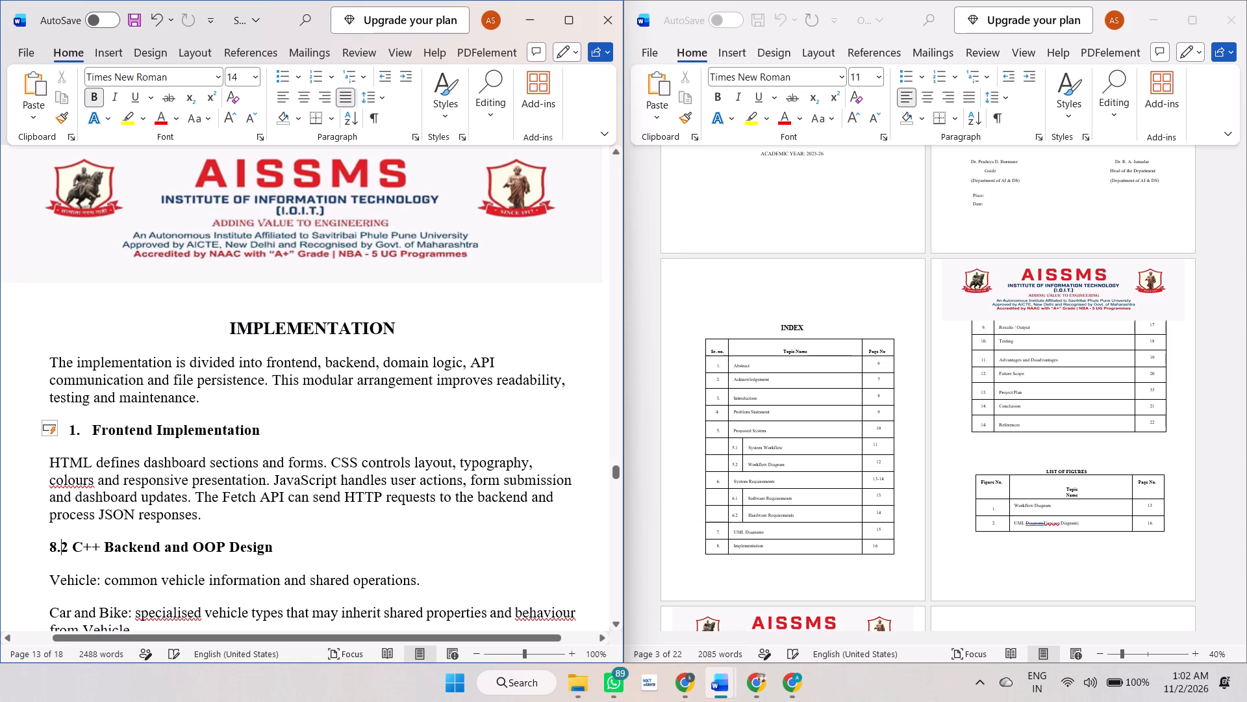
key(BackSpace)
key(BackSpace)
key(Right)
text(.)
key(space)
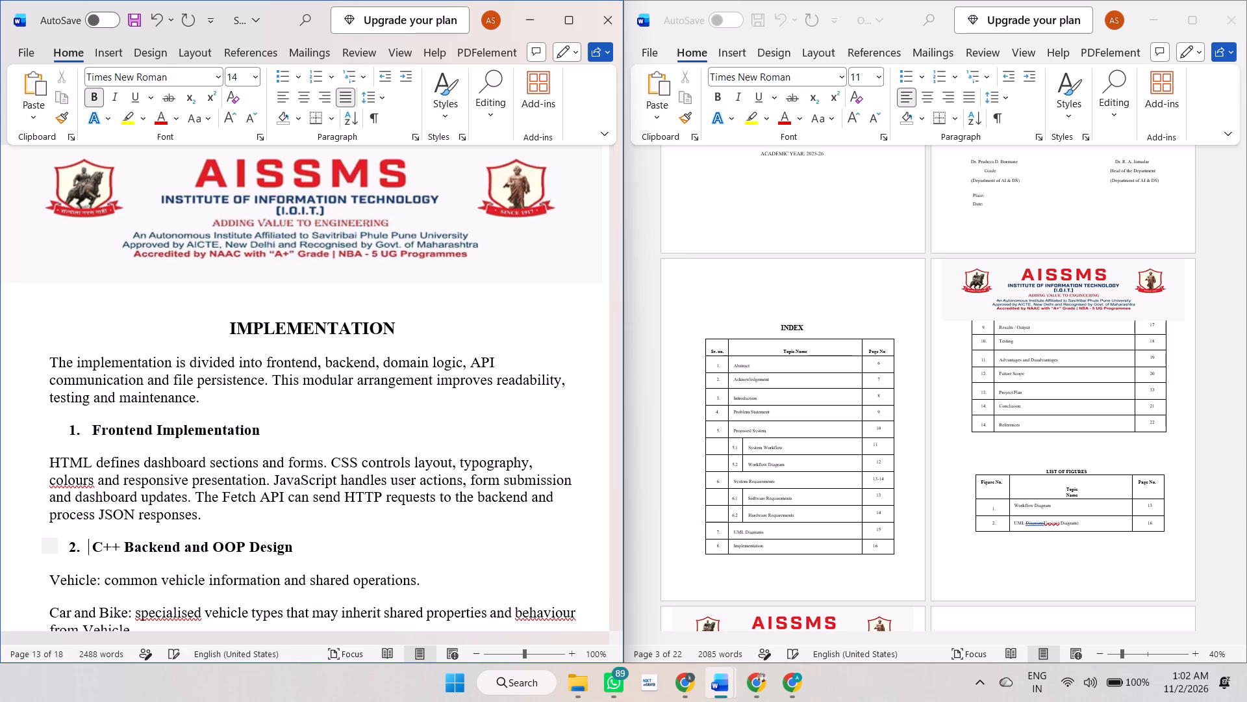
Apply round bullets to the Vehicle, Car and Bike, ParkingSlot and ParkingManager paragraphs under C++ Backend and OOP Design.
scroll(62, 544, down, 1)
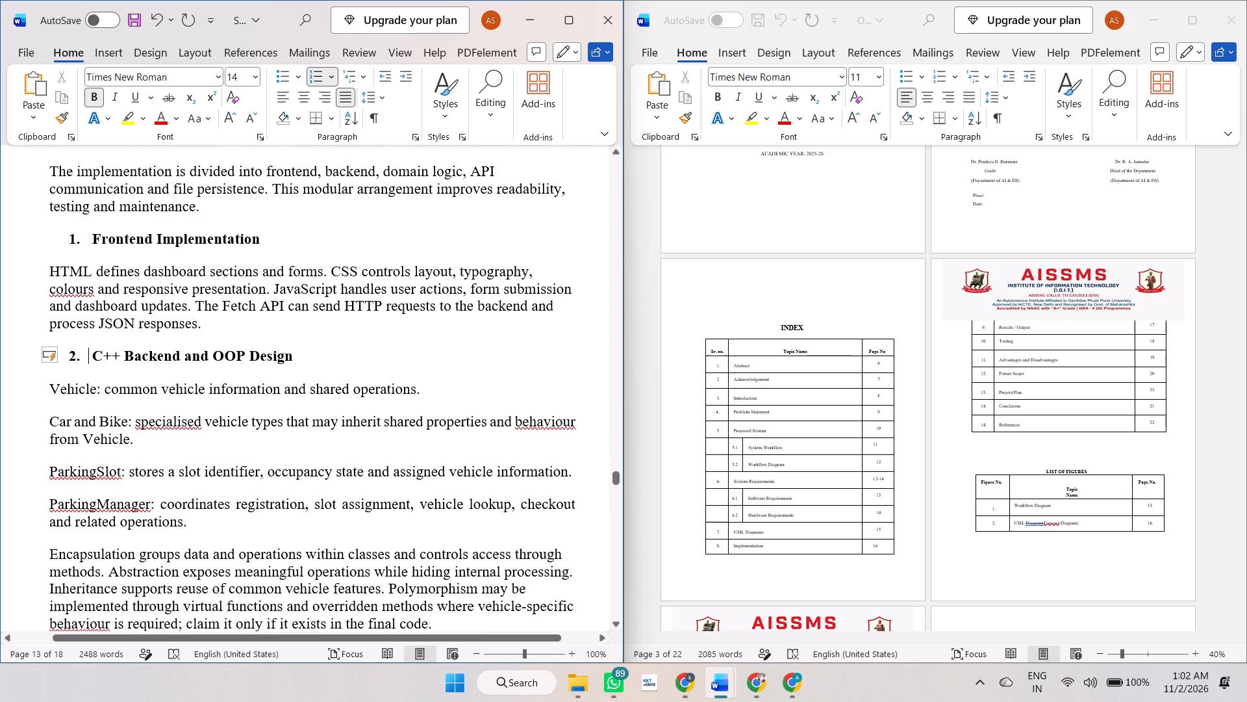
drag(51, 387, 206, 507)
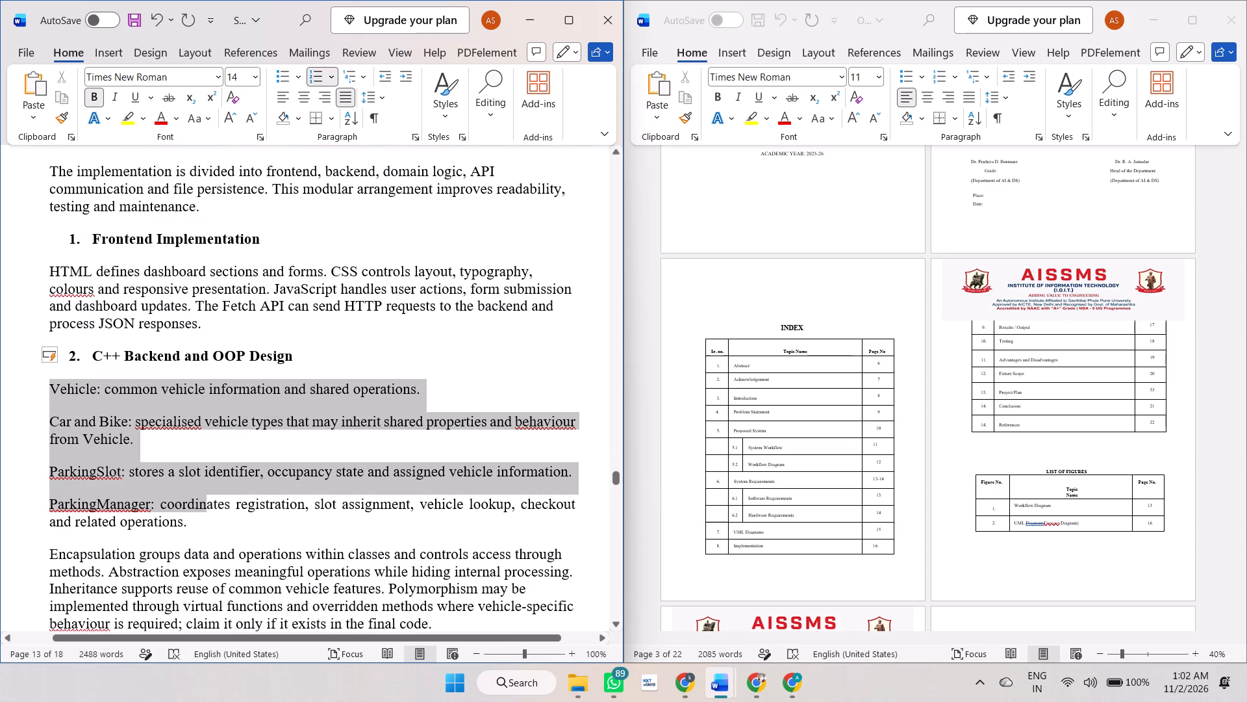
drag(206, 507, 205, 513)
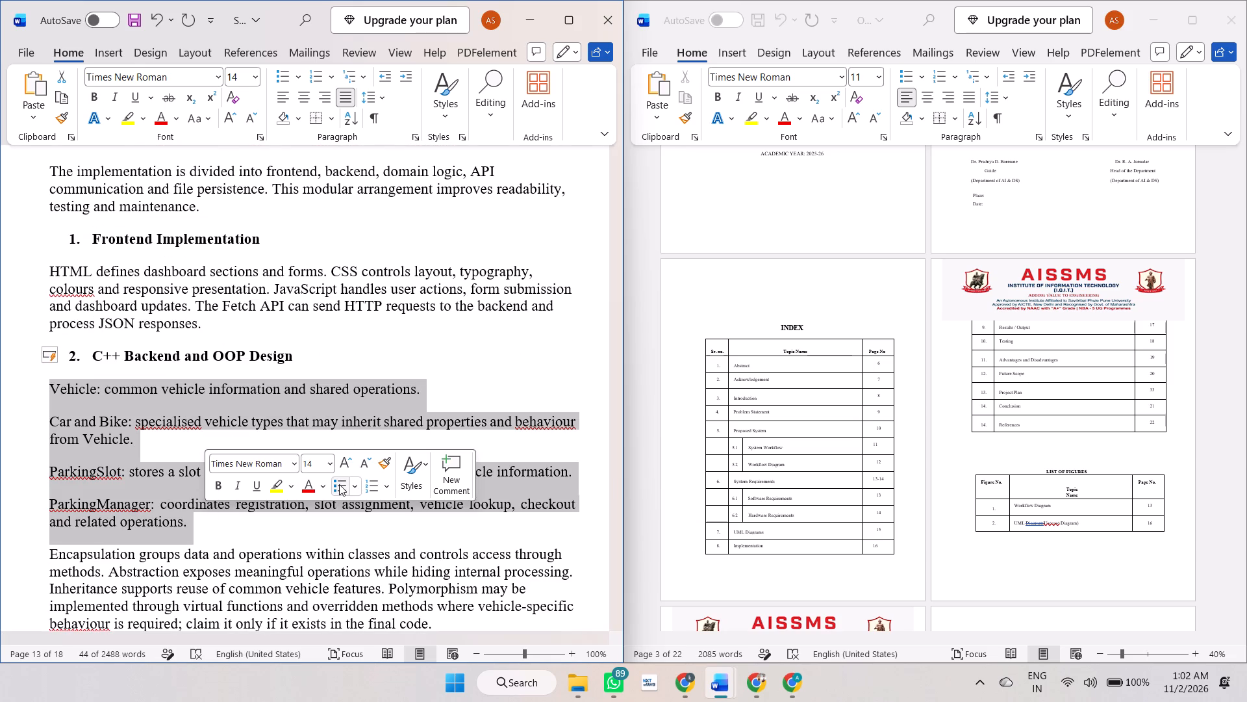
click(360, 484)
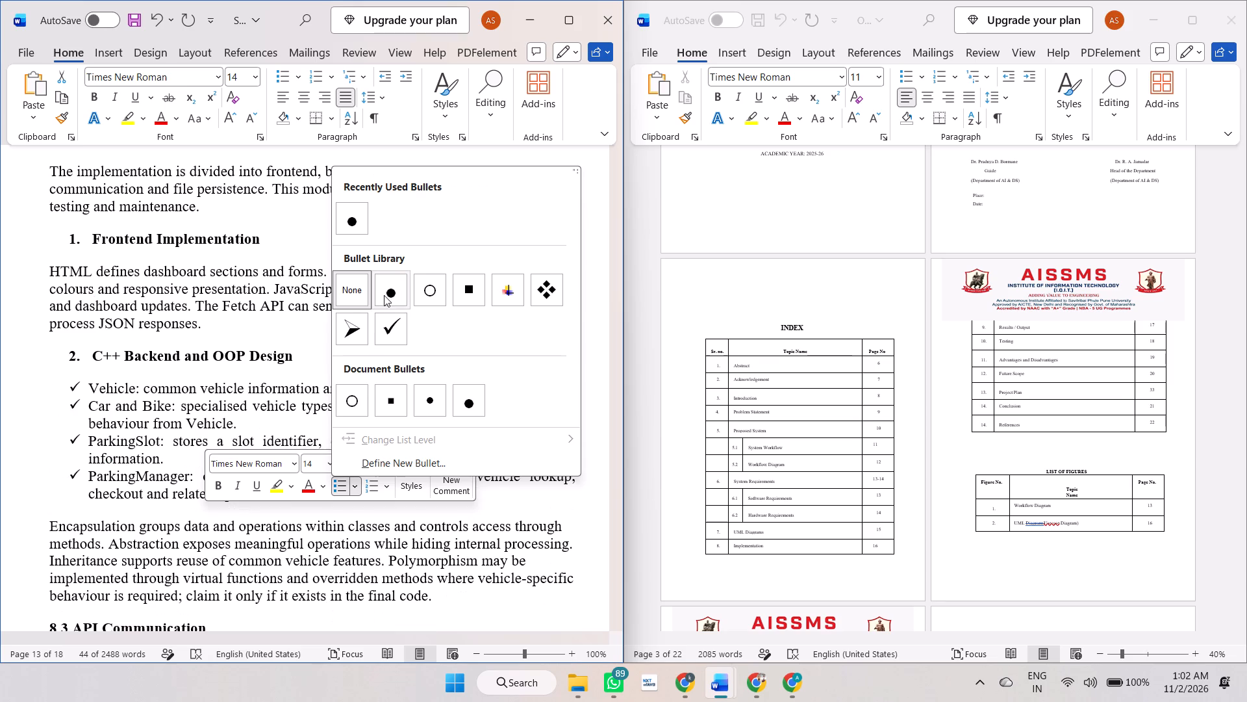
click(385, 295)
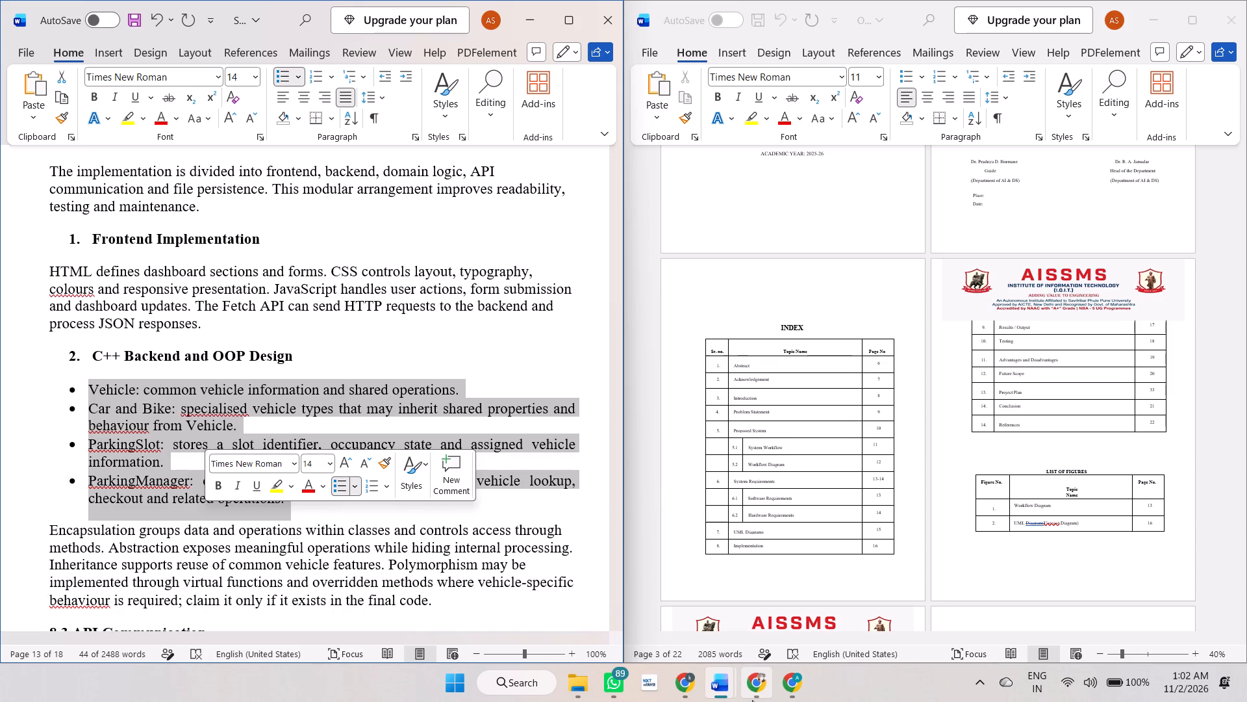
Switch to the ChatGPT report preview in Chrome, examine the formatting from Implementation through References, and return to the Word report.
click(786, 617)
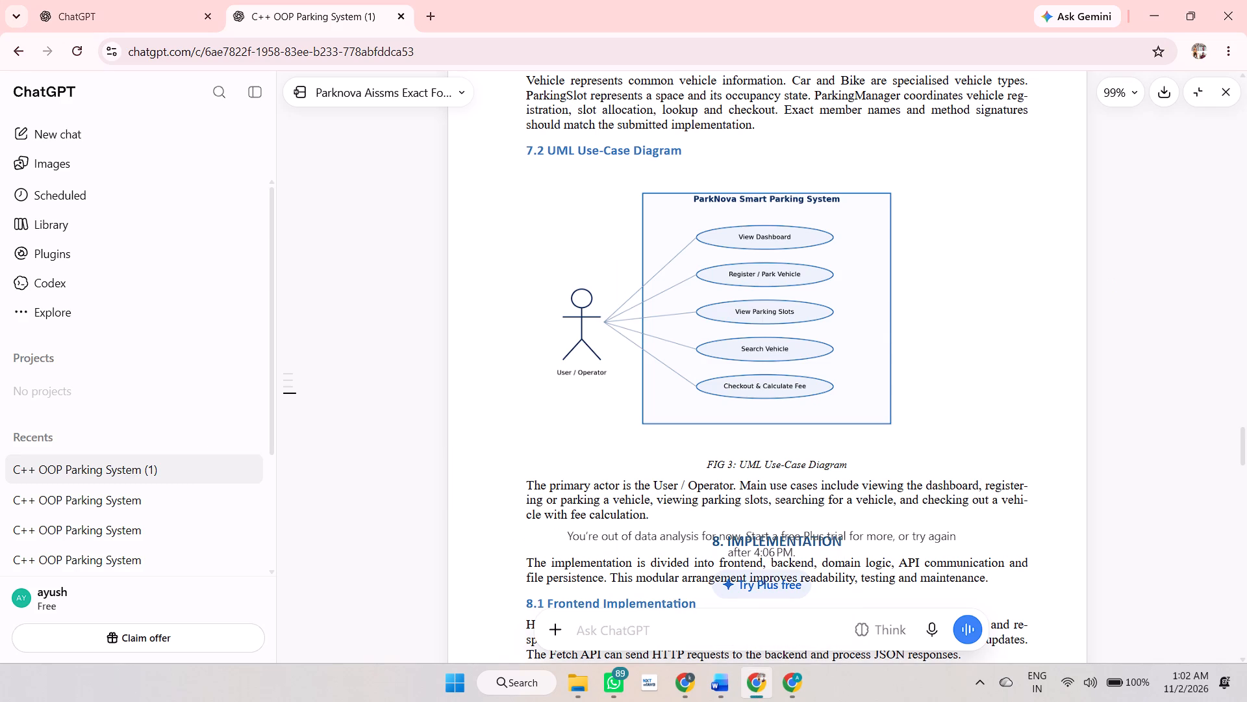
click(732, 493)
scroll(717, 458, down, 3)
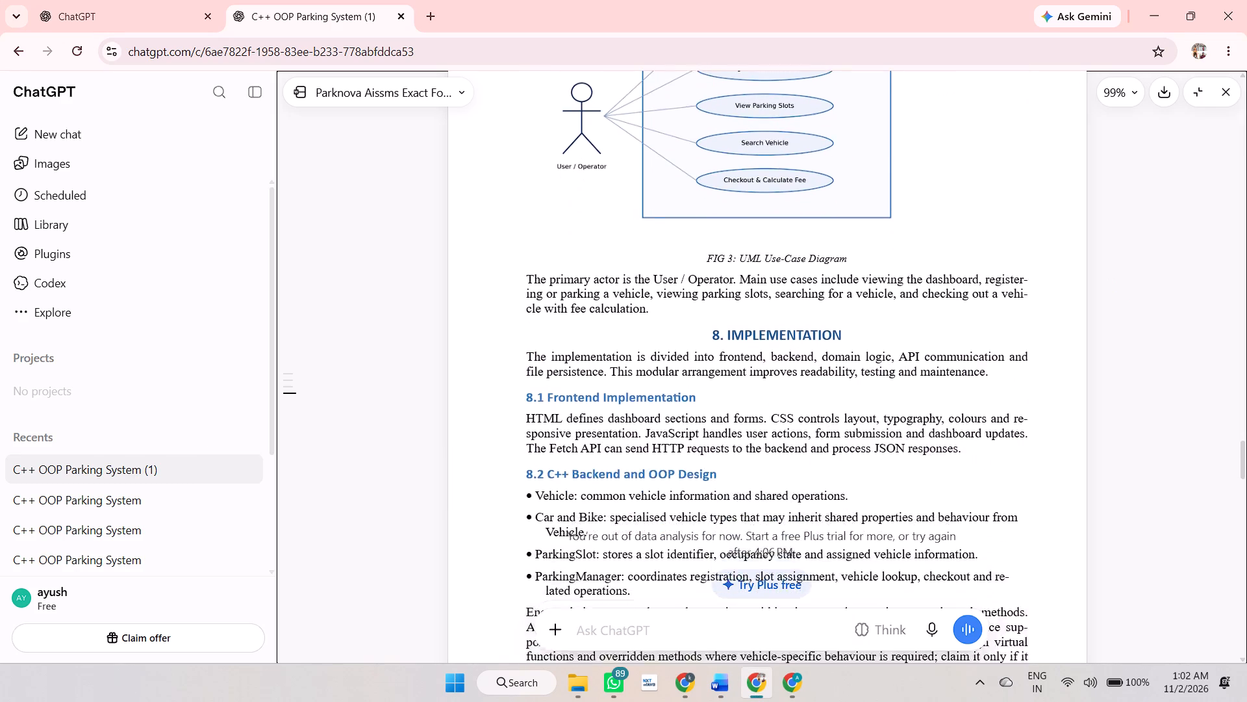
scroll(717, 458, down, 3)
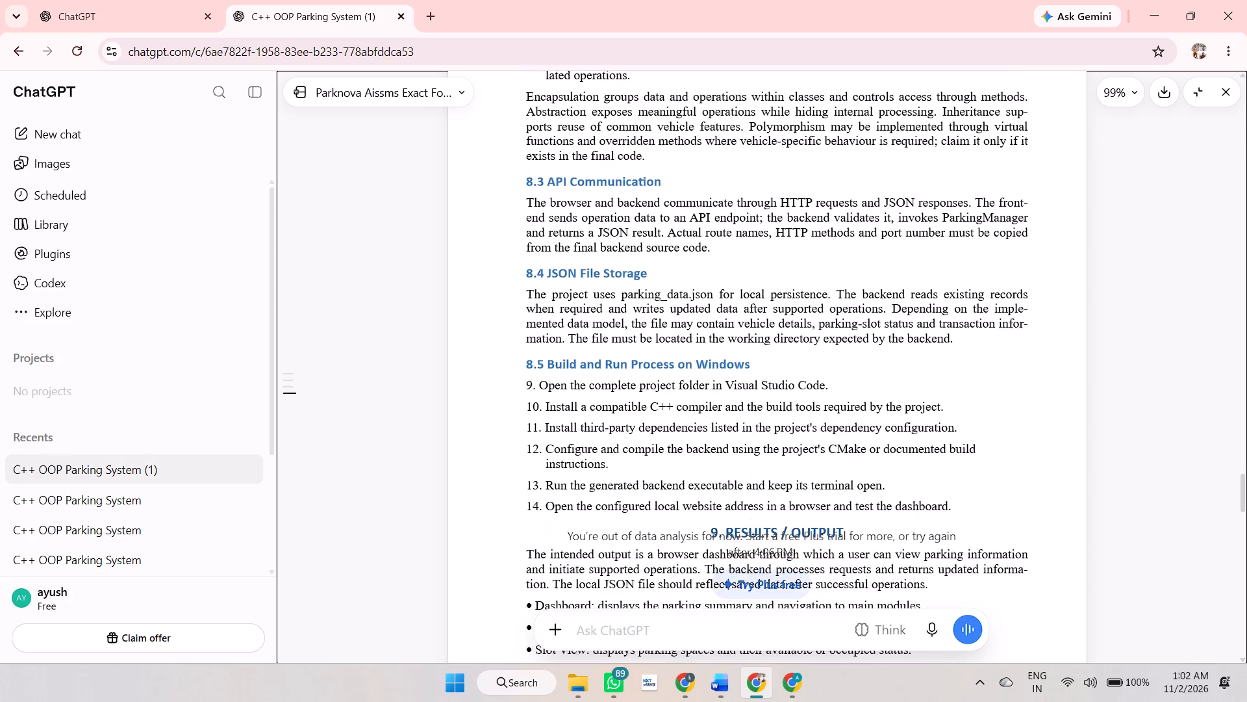
scroll(717, 458, down, 2)
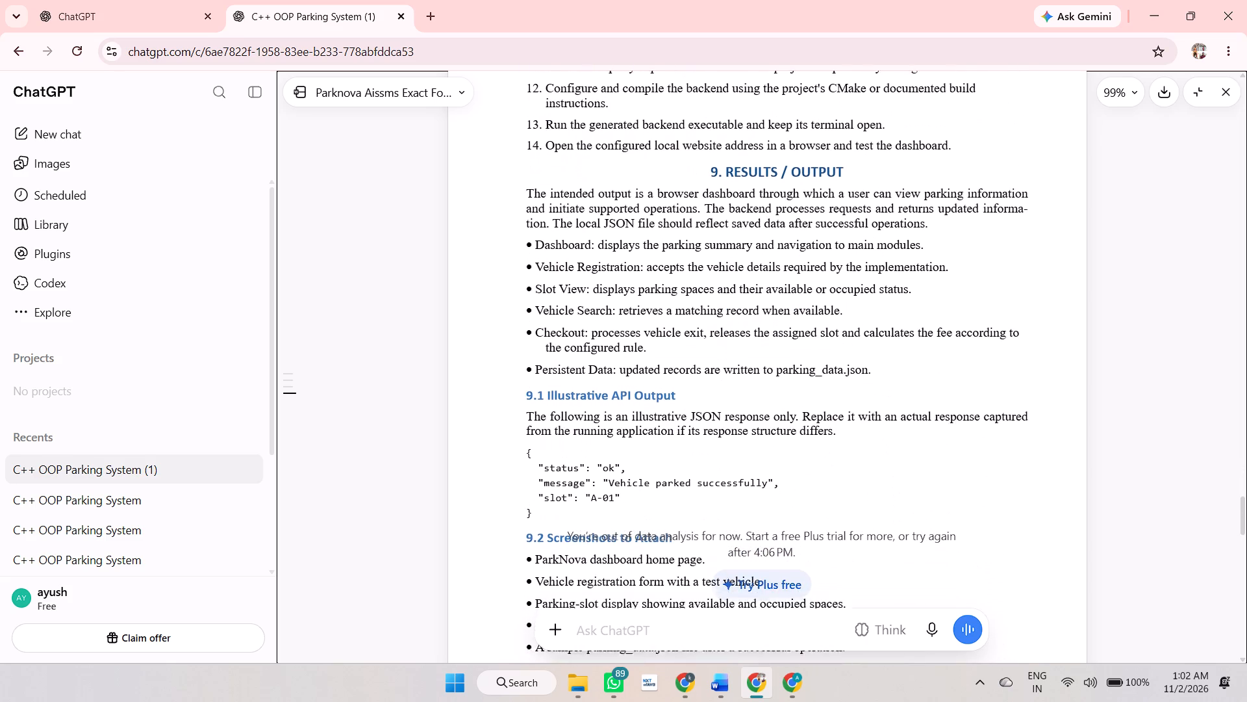
scroll(717, 458, down, 2)
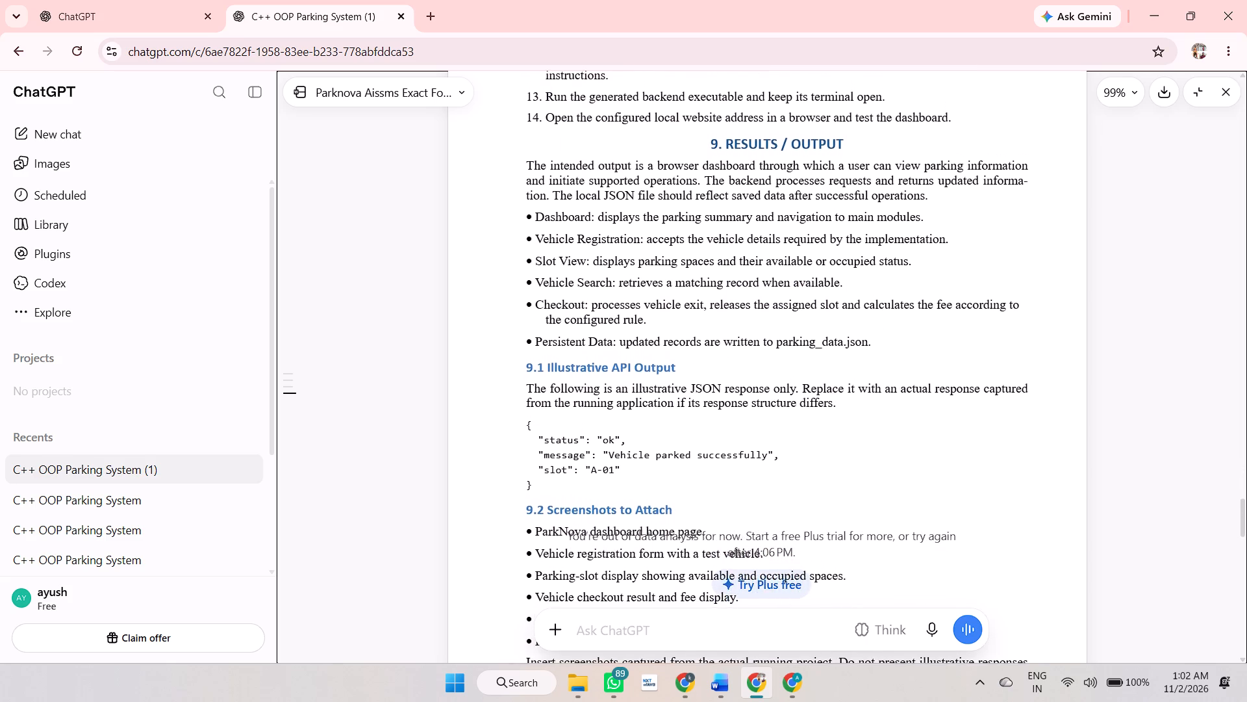
scroll(717, 458, down, 8)
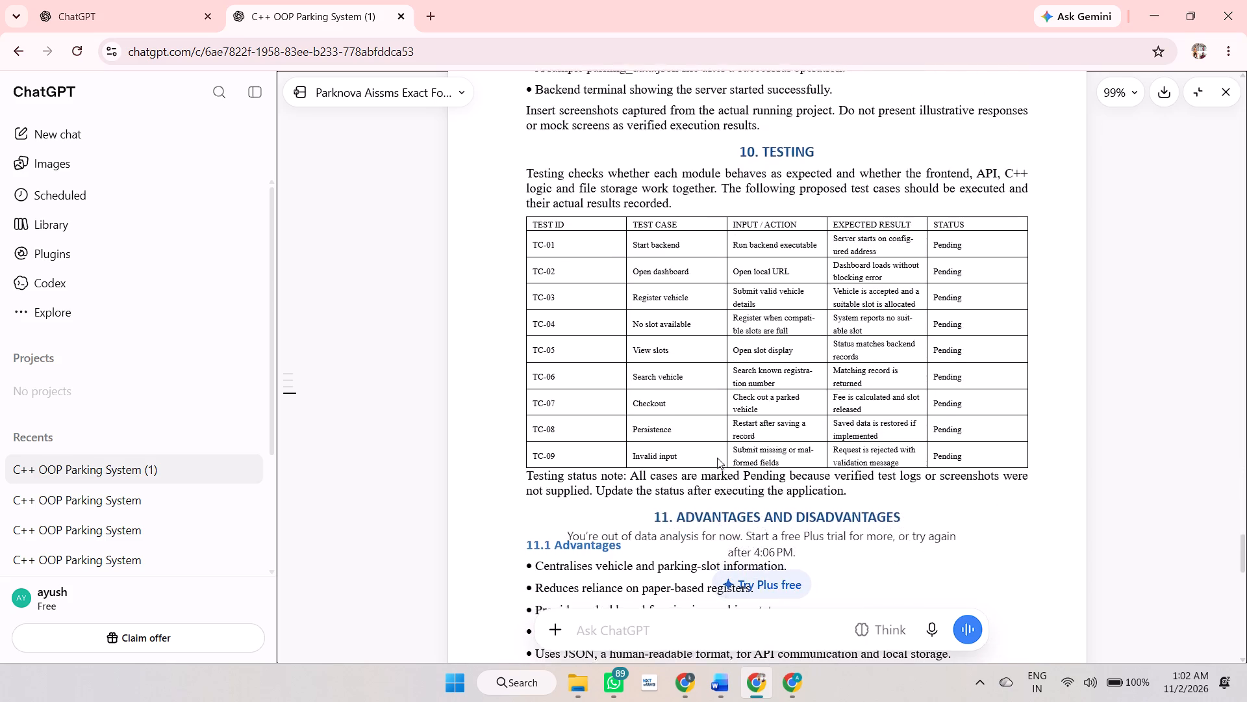
scroll(717, 458, down, 9)
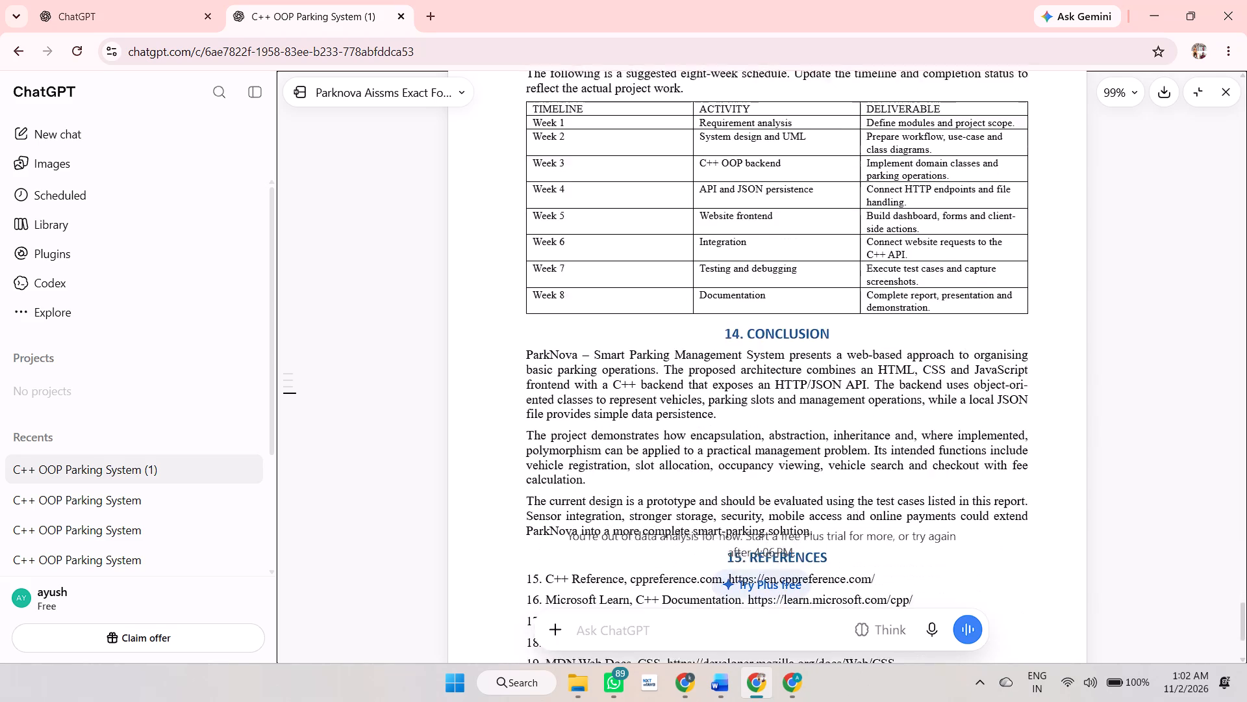
scroll(717, 458, down, 1)
scroll(717, 458, up, 5)
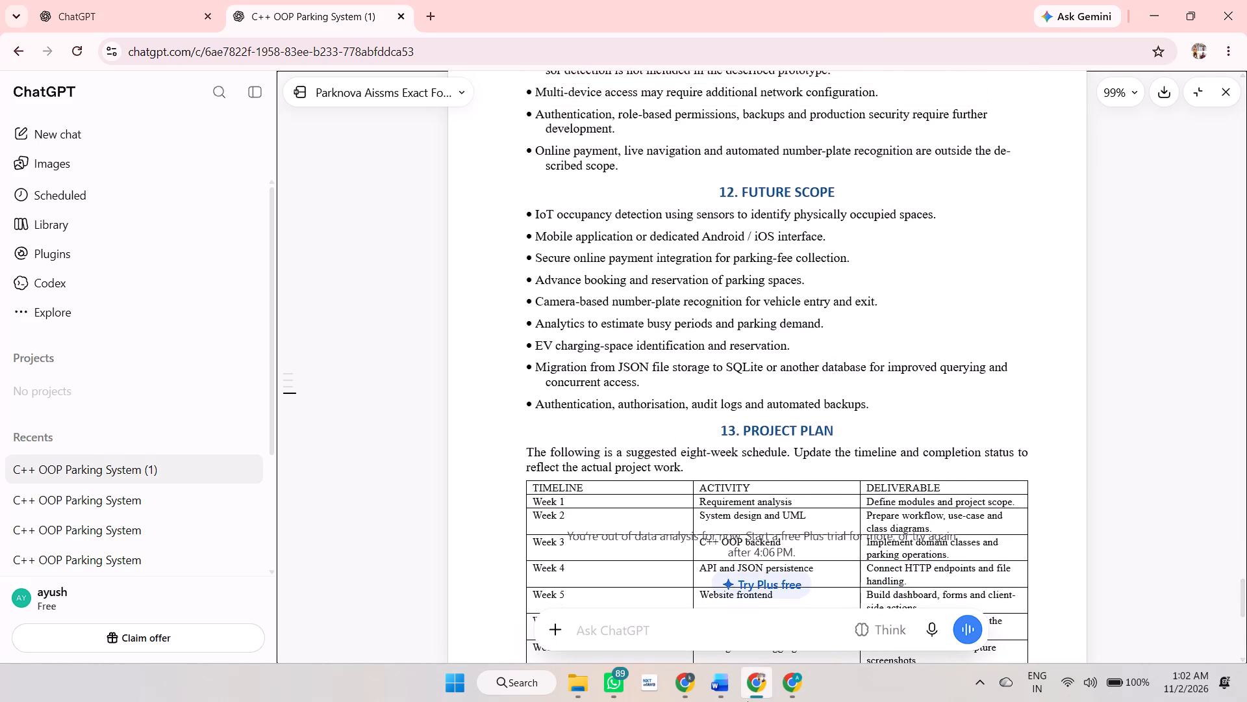
click(664, 654)
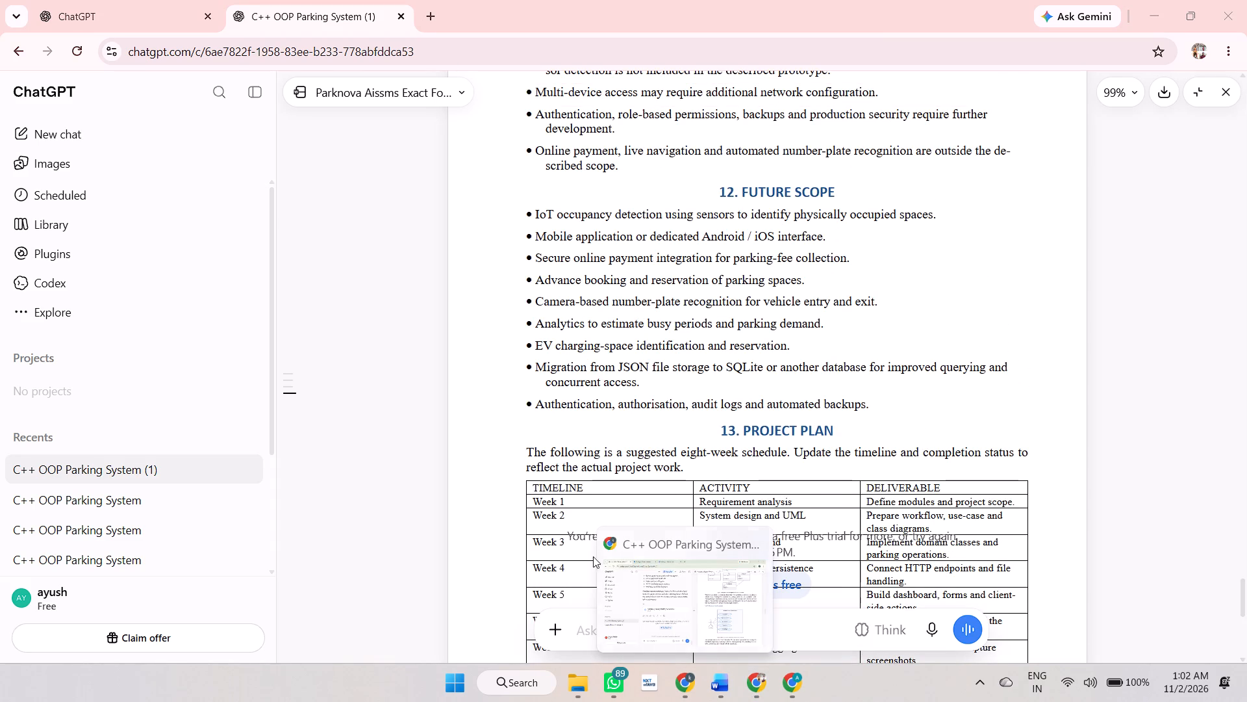
click(638, 607)
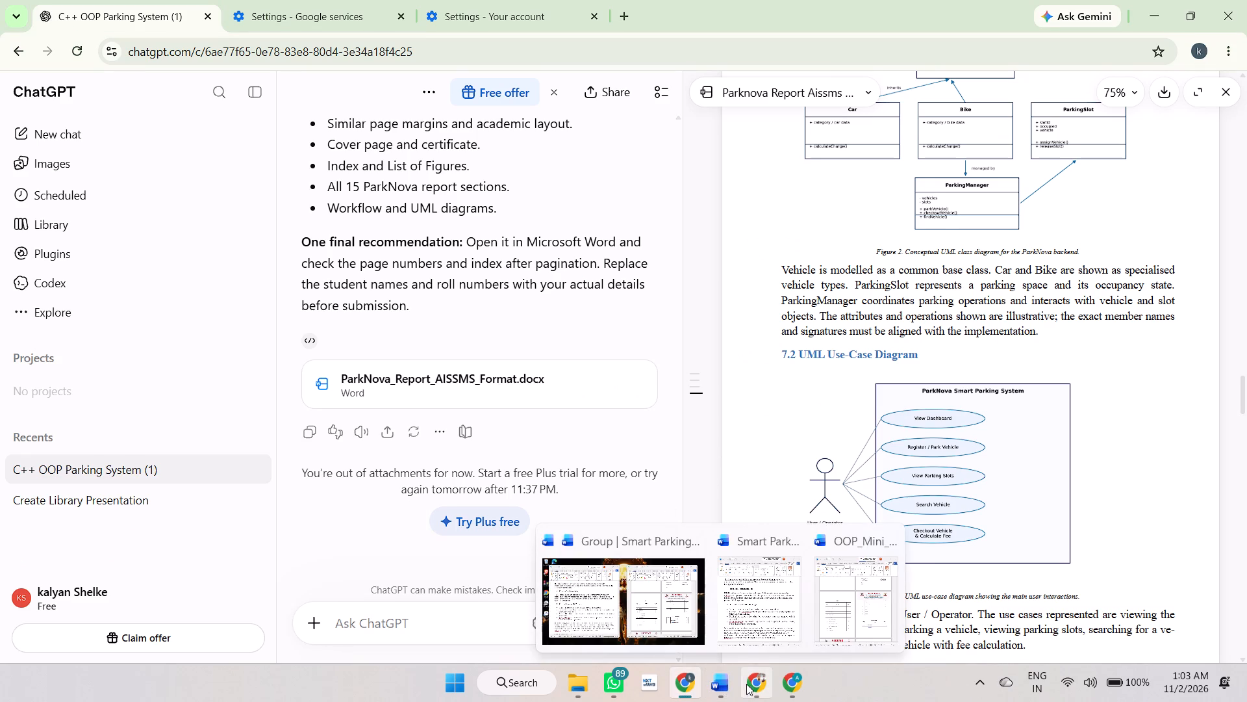
click(654, 637)
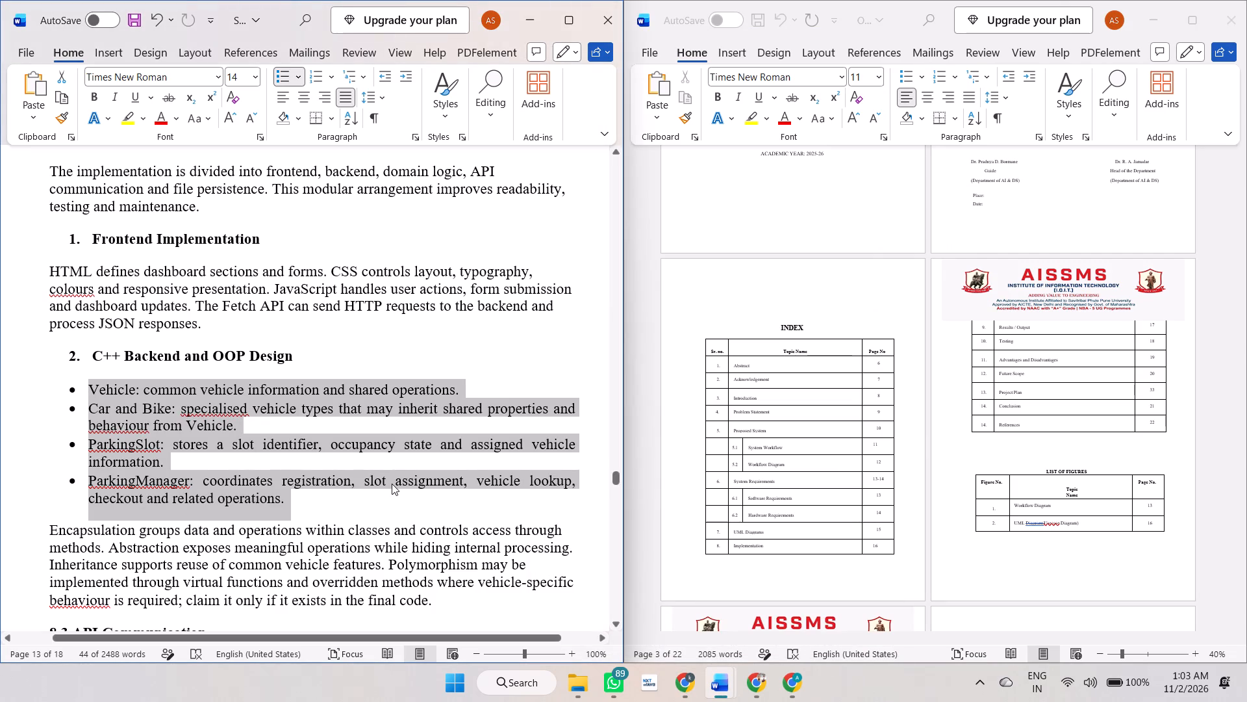
Insert a line break before the JSON sample under 9.1 Illustrative API Output so the whole block starts on the following page.
scroll(392, 484, down, 1)
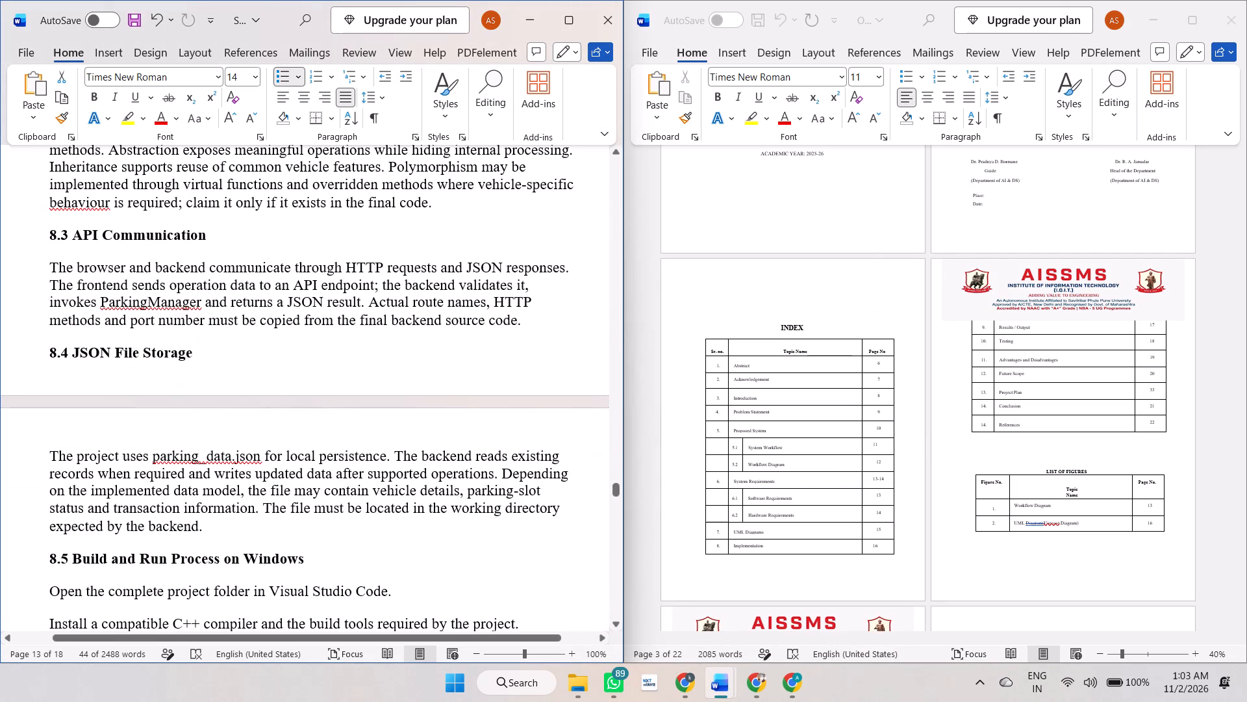
scroll(392, 484, down, 2)
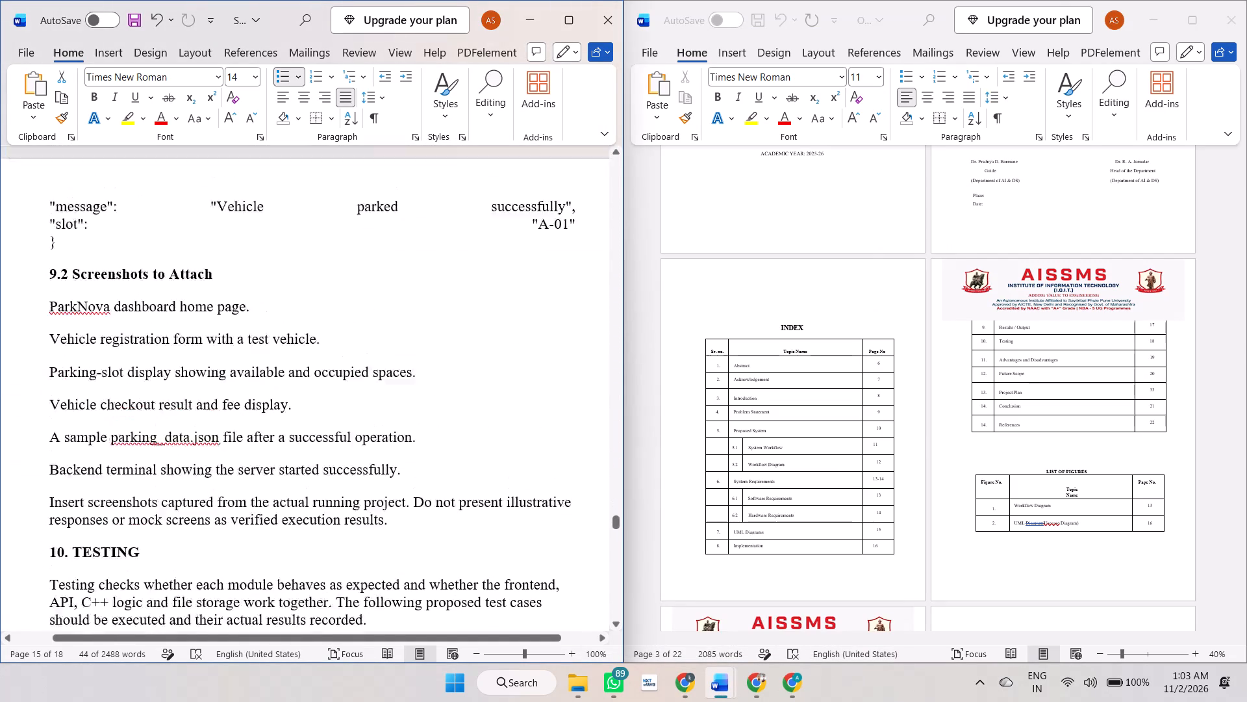
scroll(392, 484, down, 2)
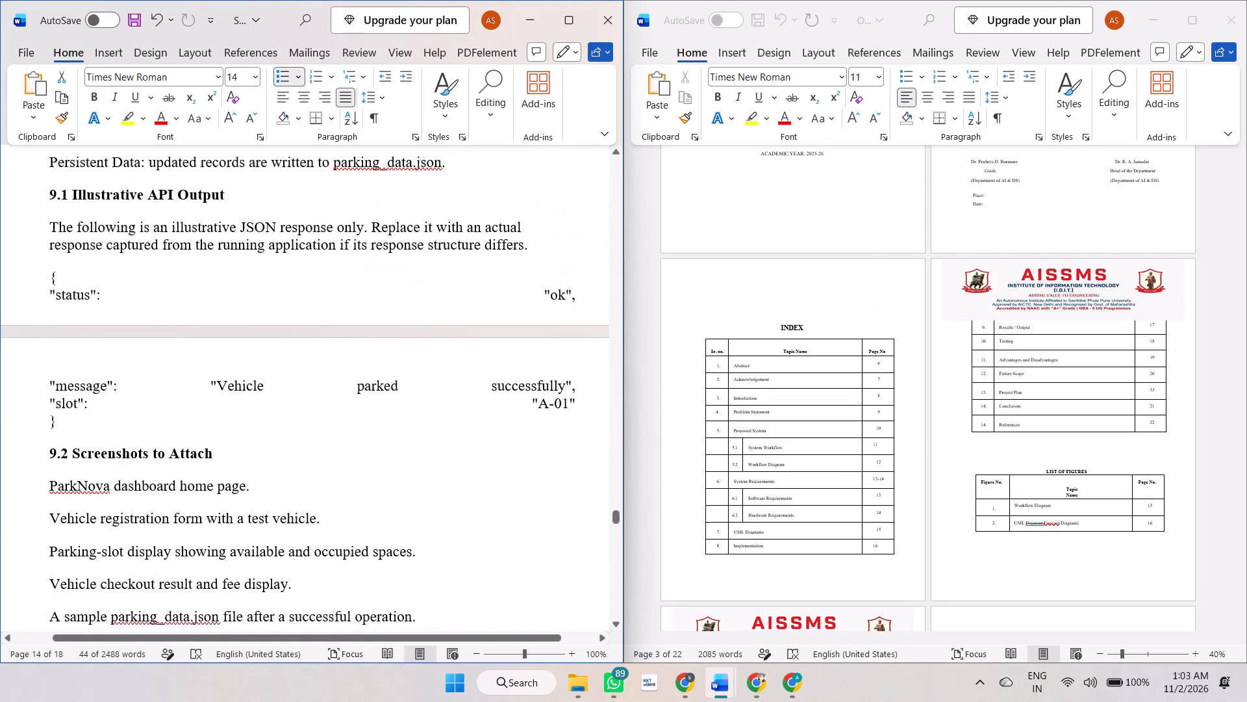
click(49, 281)
key(Return)
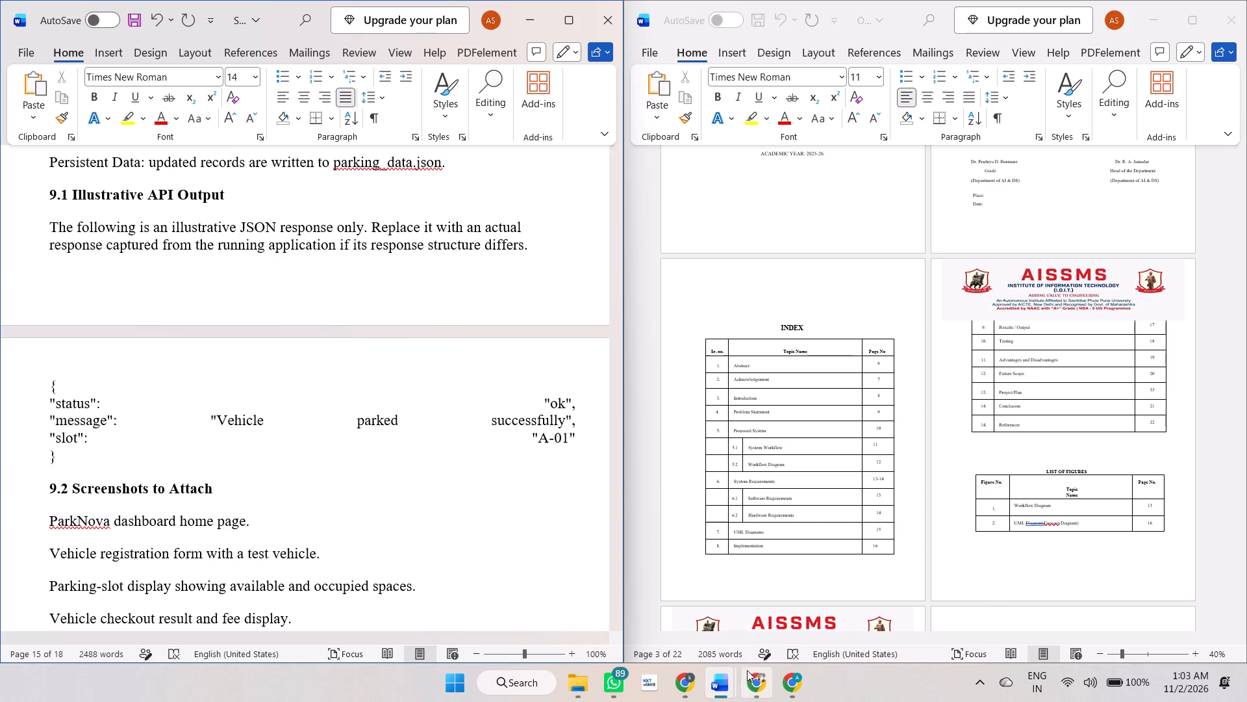
Switch to the ChatGPT report preview in Chrome and copy the JSON sample under 9.1 Illustrative API Output.
click(753, 599)
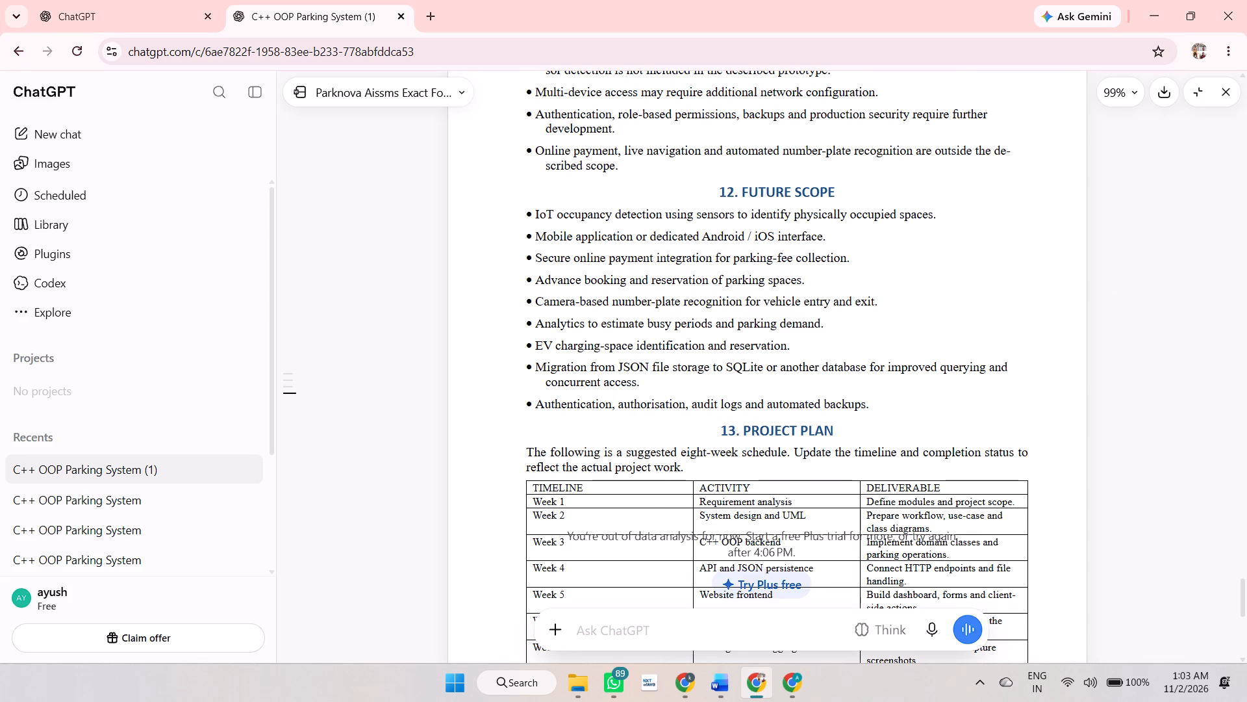
scroll(716, 521, up, 6)
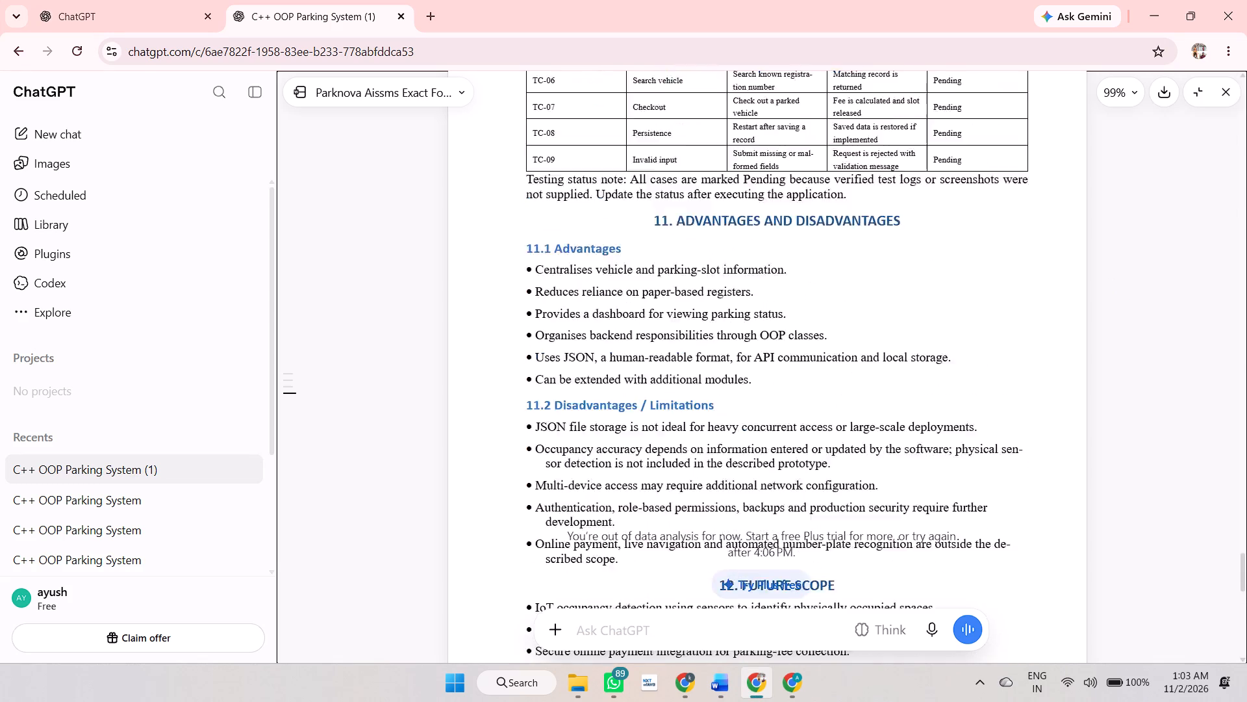
scroll(716, 521, up, 7)
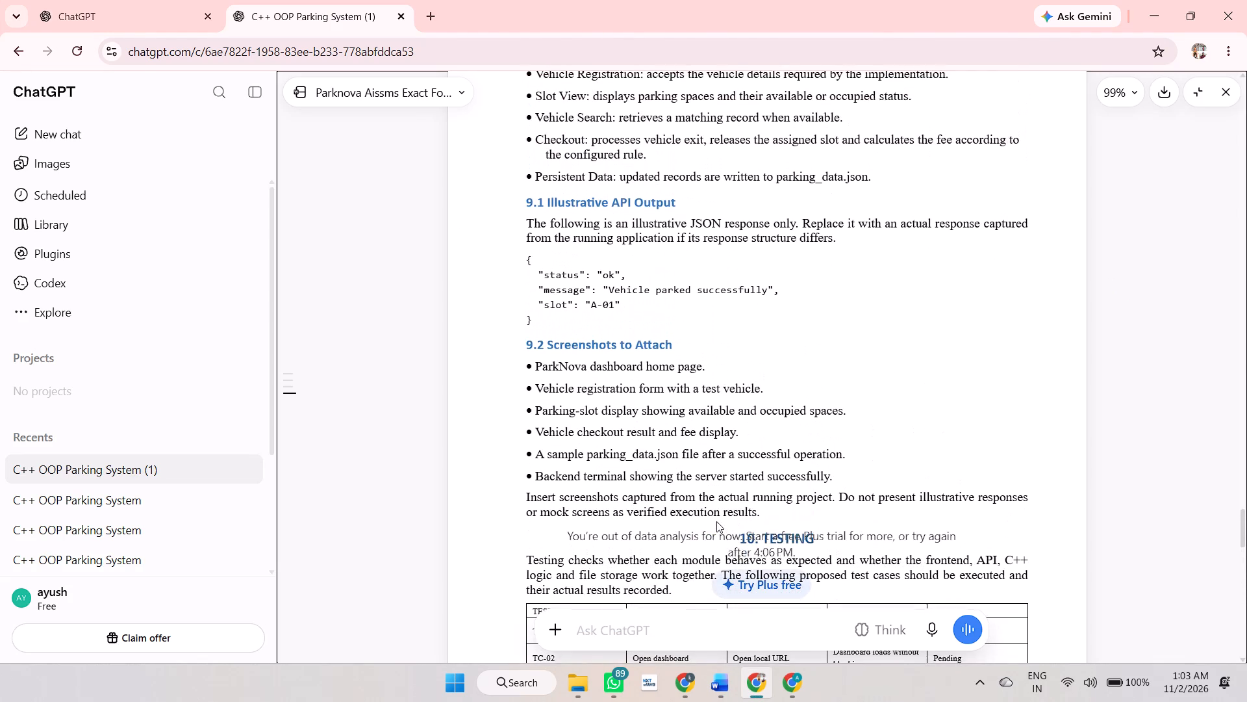
drag(528, 256, 543, 283)
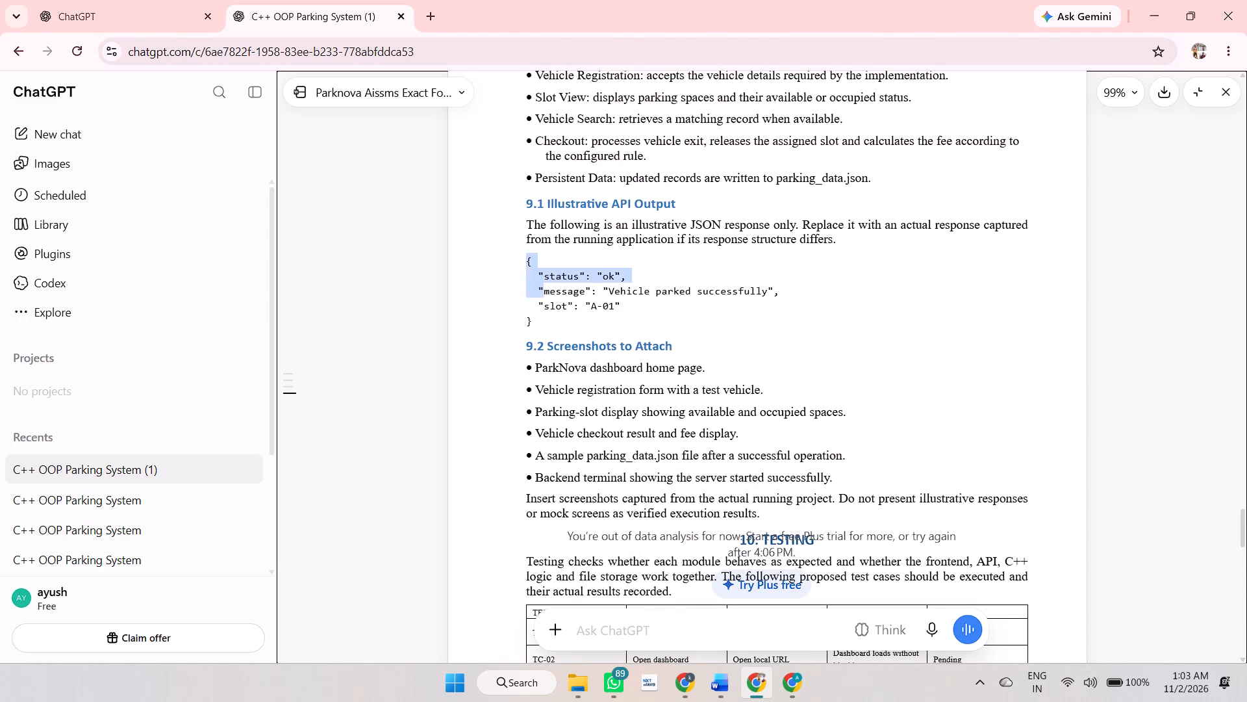
drag(543, 283, 541, 321)
key(ctrl+c)
key(ctrl+c)
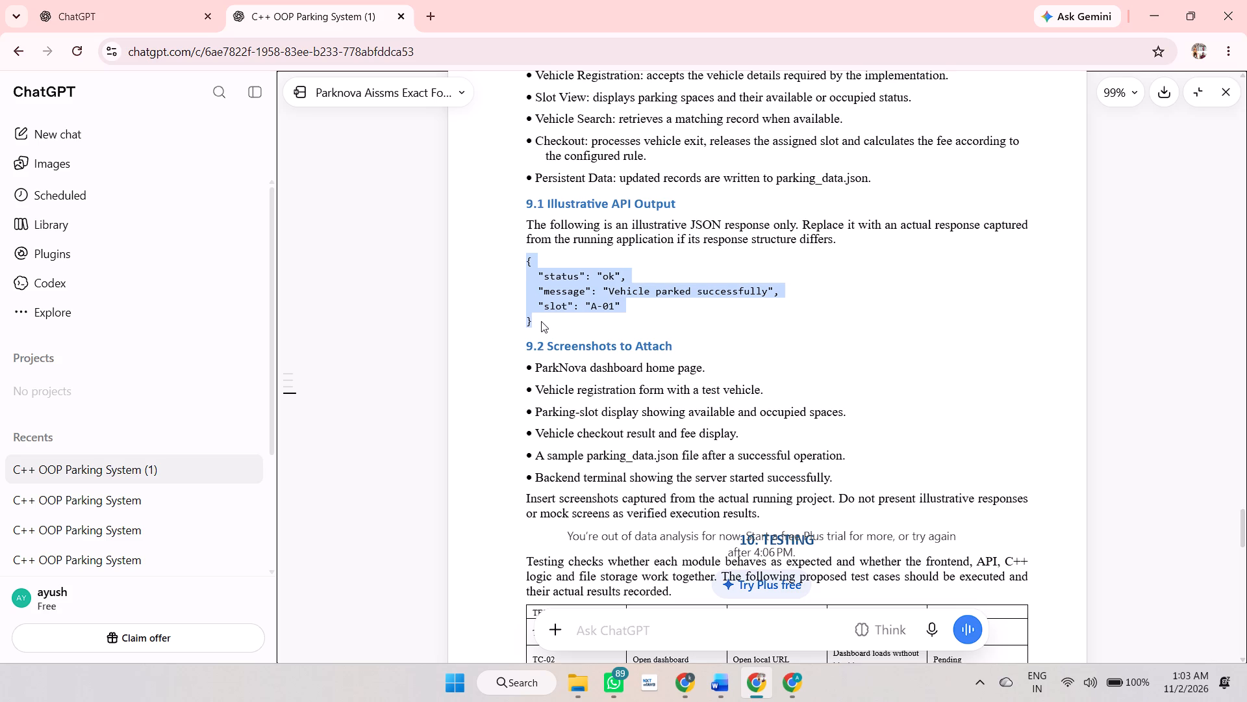
Return to the Word report and replace its JSON sample with the copied one, keeping the 9.2 Screenshots to Attach heading on its own line.
click(598, 612)
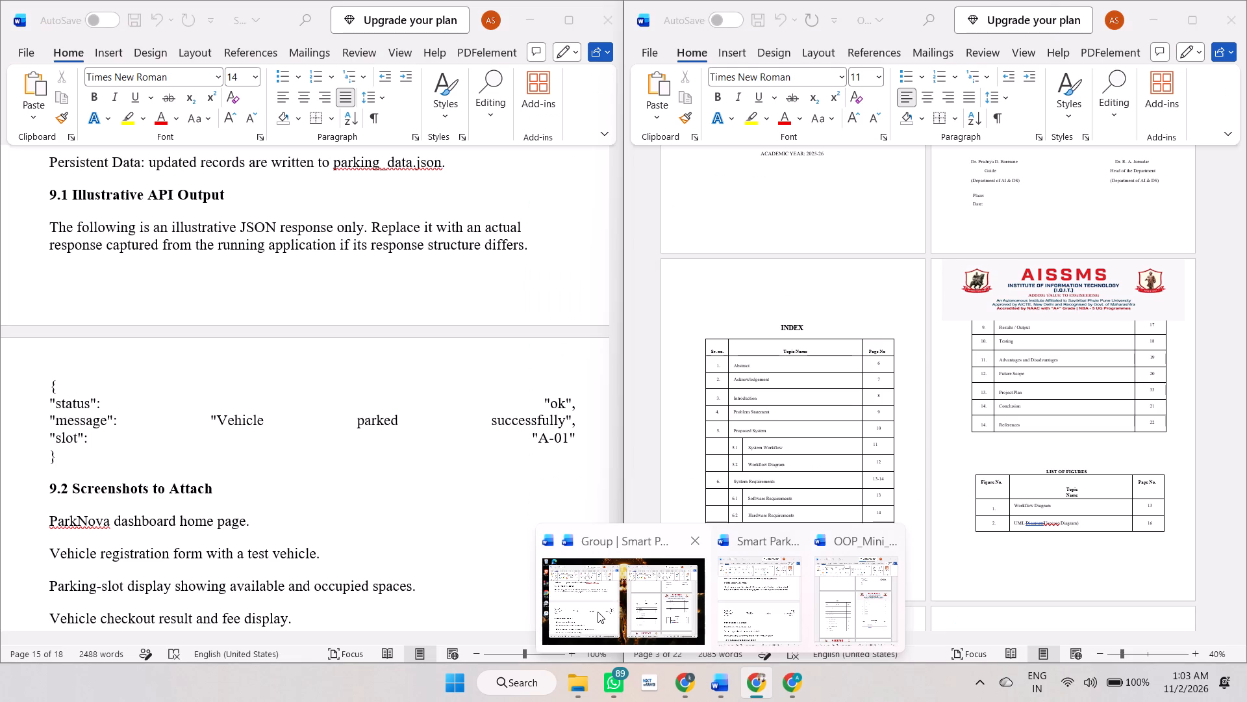
drag(52, 384, 90, 463)
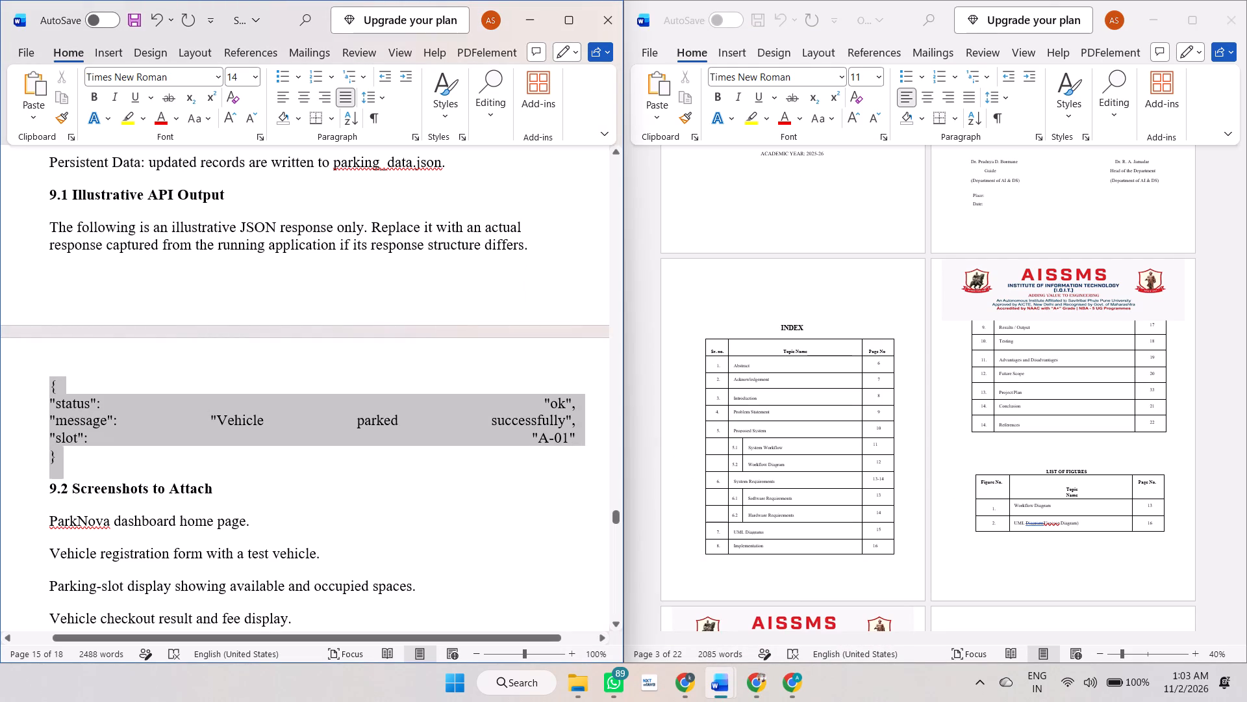
drag(90, 463, 88, 463)
key(ctrl+v)
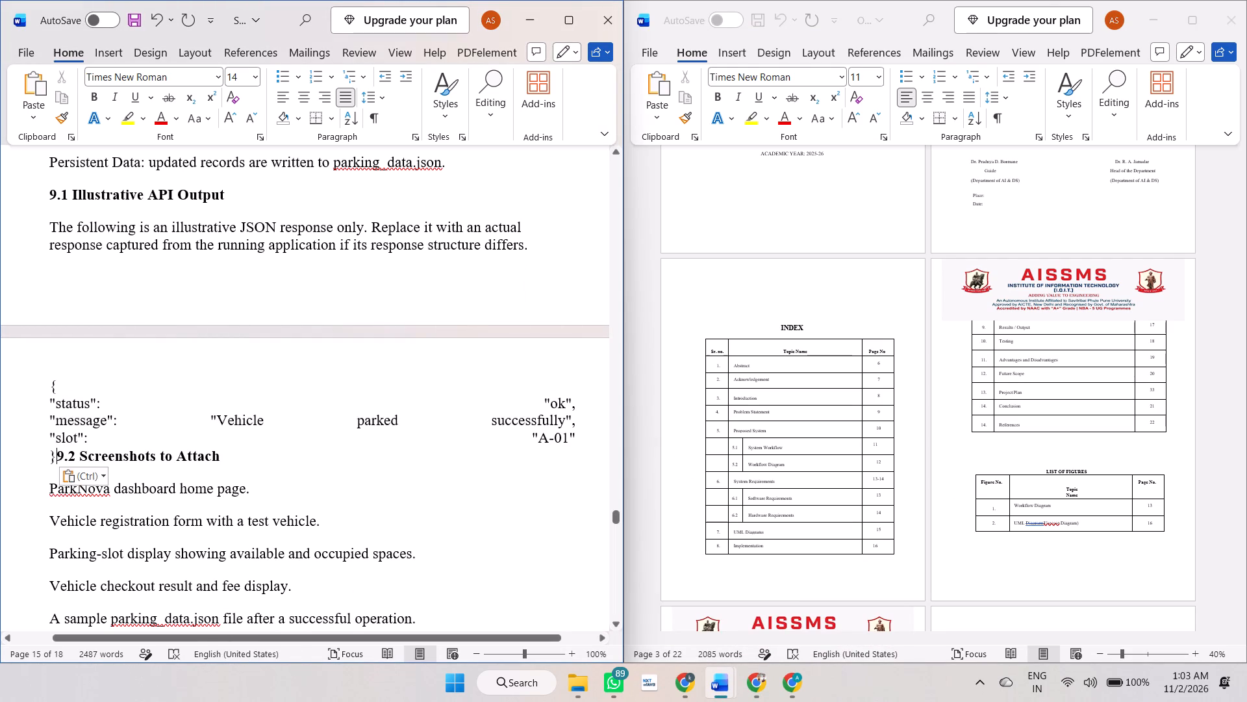
key(ctrl+z)
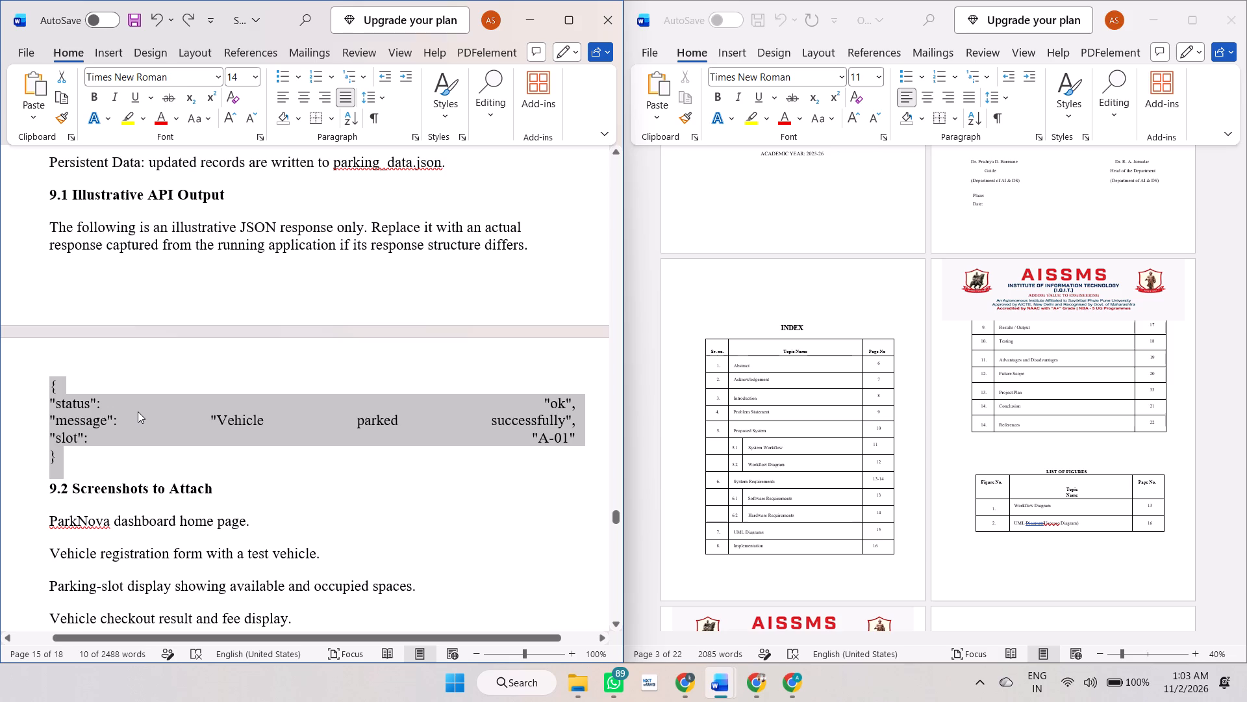
key(ctrl+v)
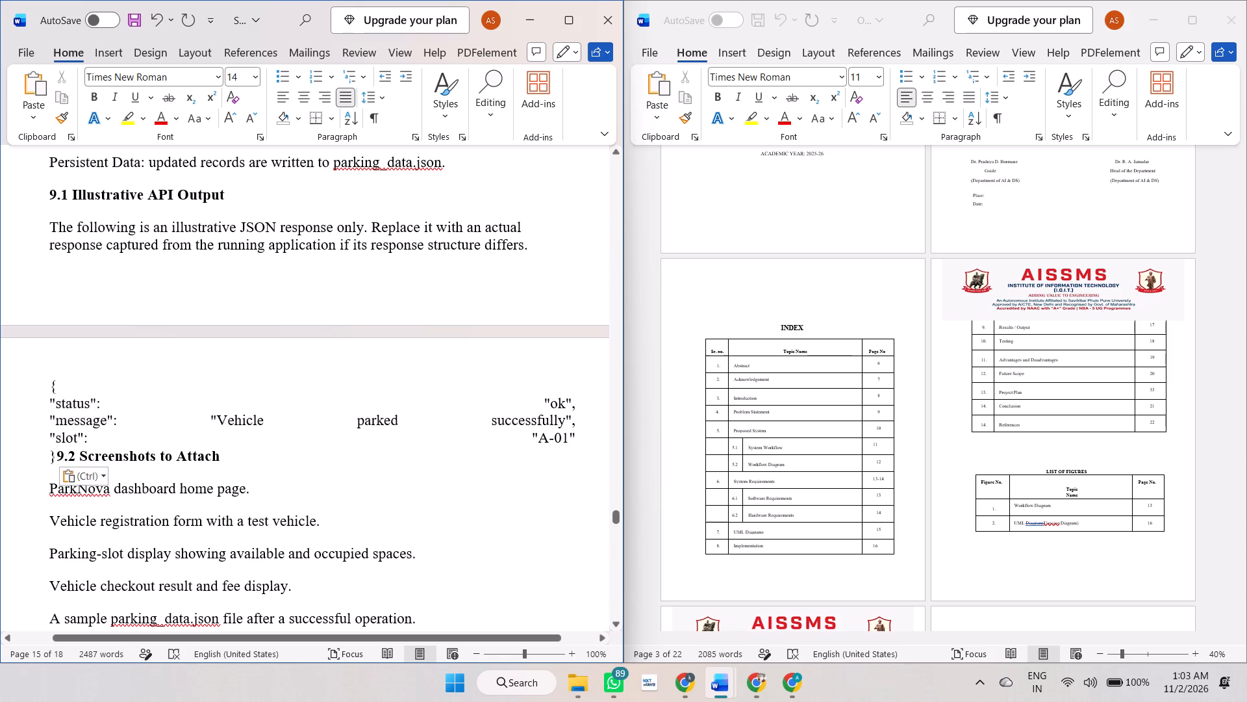
key(Return)
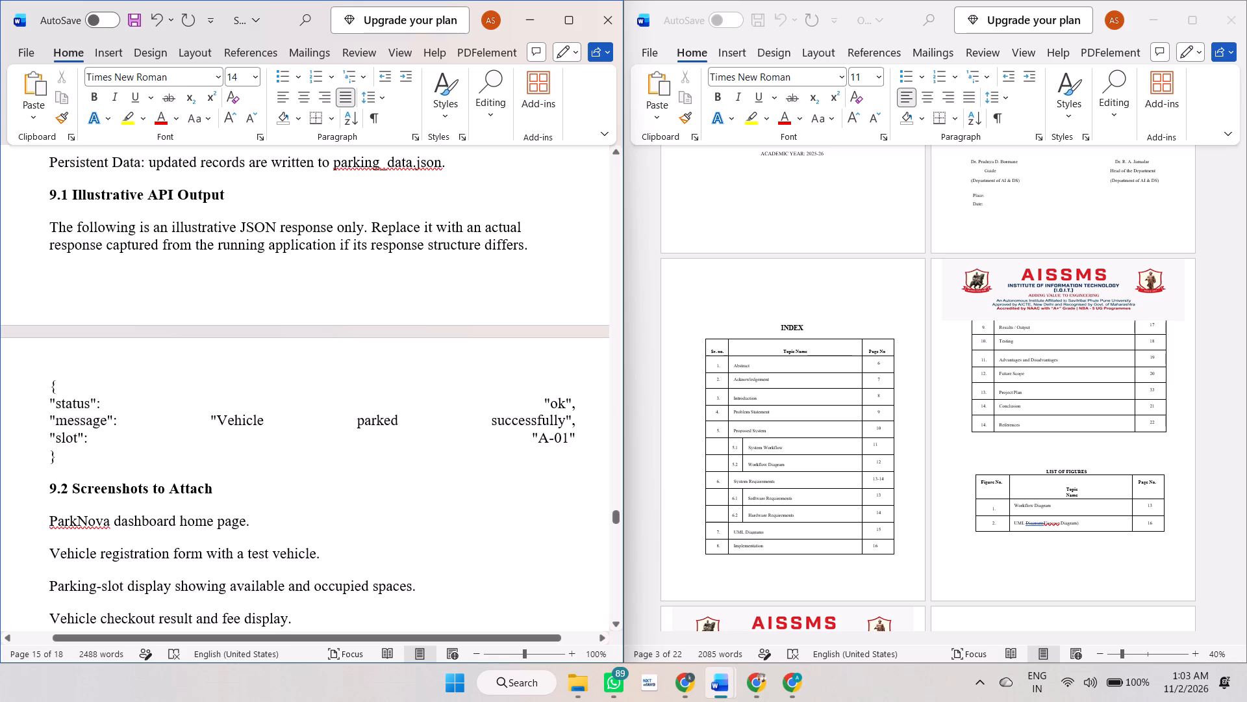
Delete the space between "message": and "Vehicle in the JSON sample, and re-enter the space before parked.
click(212, 414)
key(BackSpace)
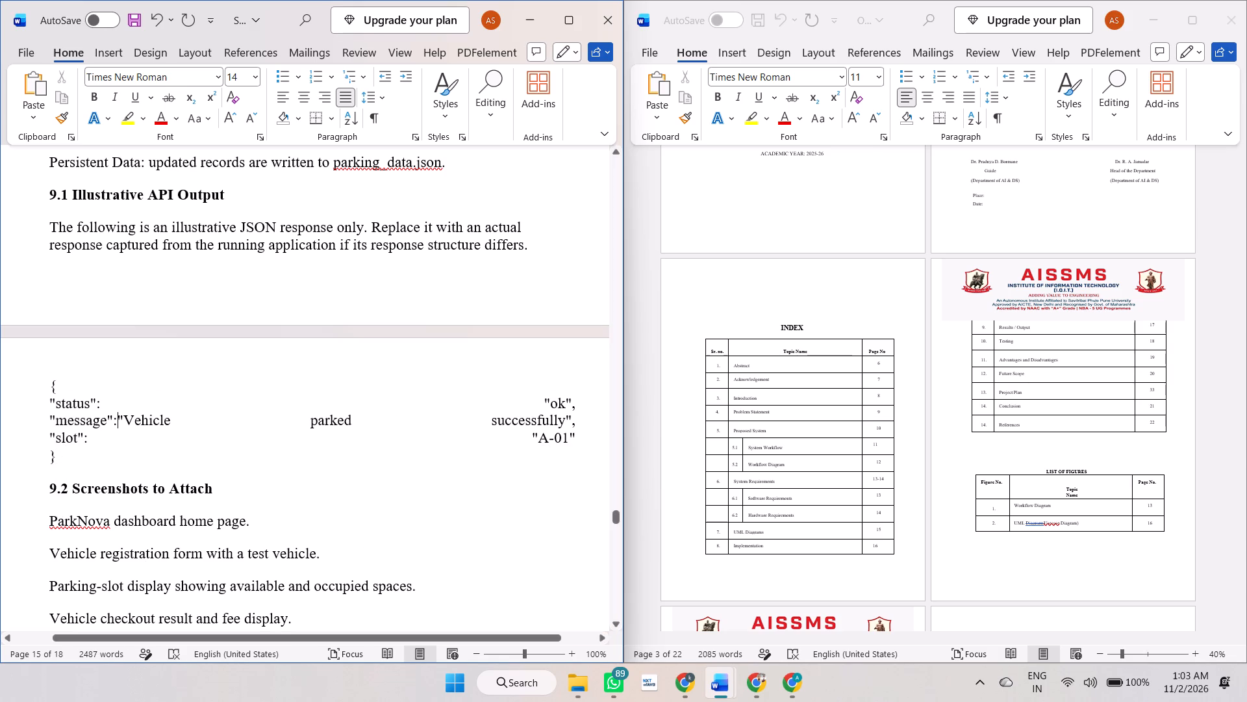
click(313, 423)
key(BackSpace)
key(space)
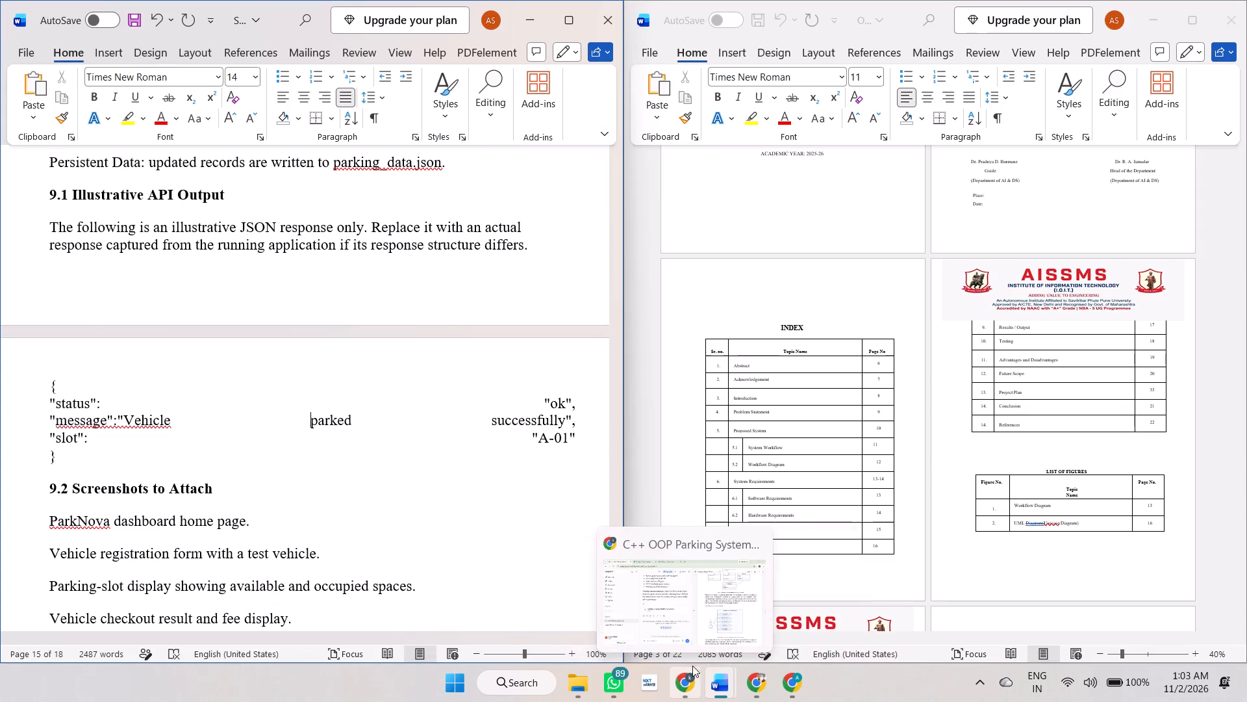
Switch to the other ChatGPT conversation in Chrome and examine its ParkNova report preview from the workflow diagram to the Results / Output section.
click(699, 608)
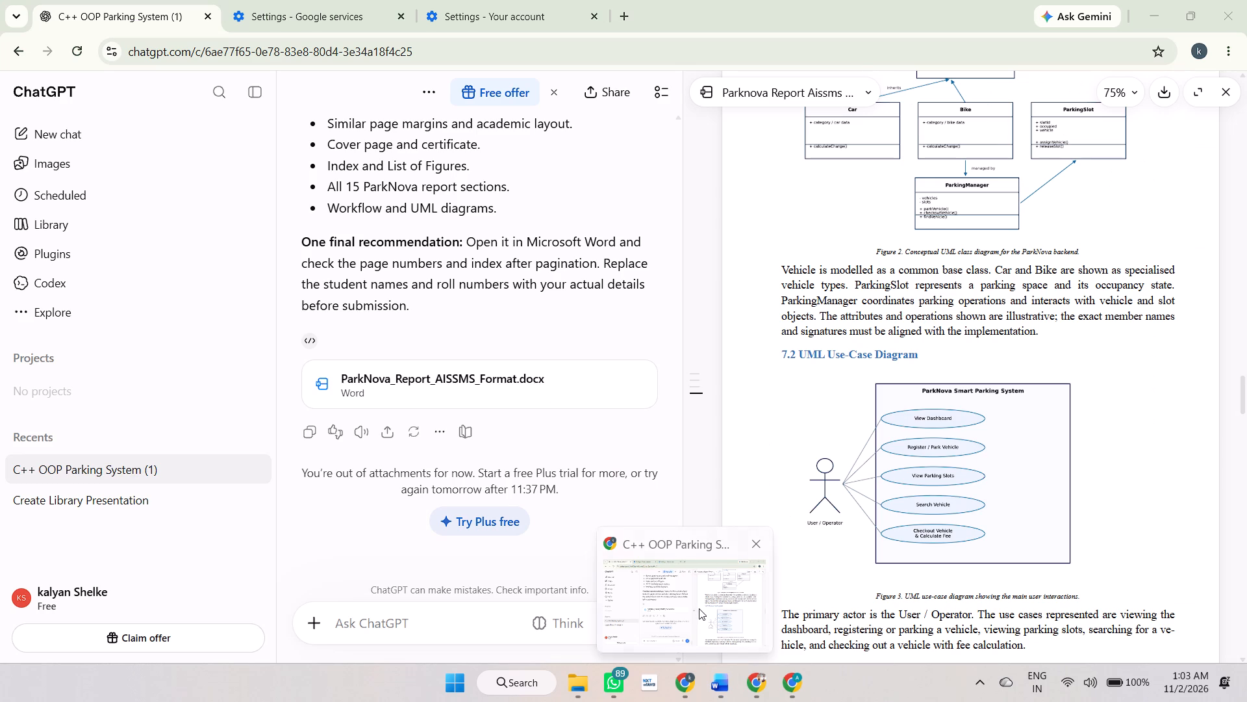
scroll(831, 539, down, 4)
scroll(831, 539, up, 1)
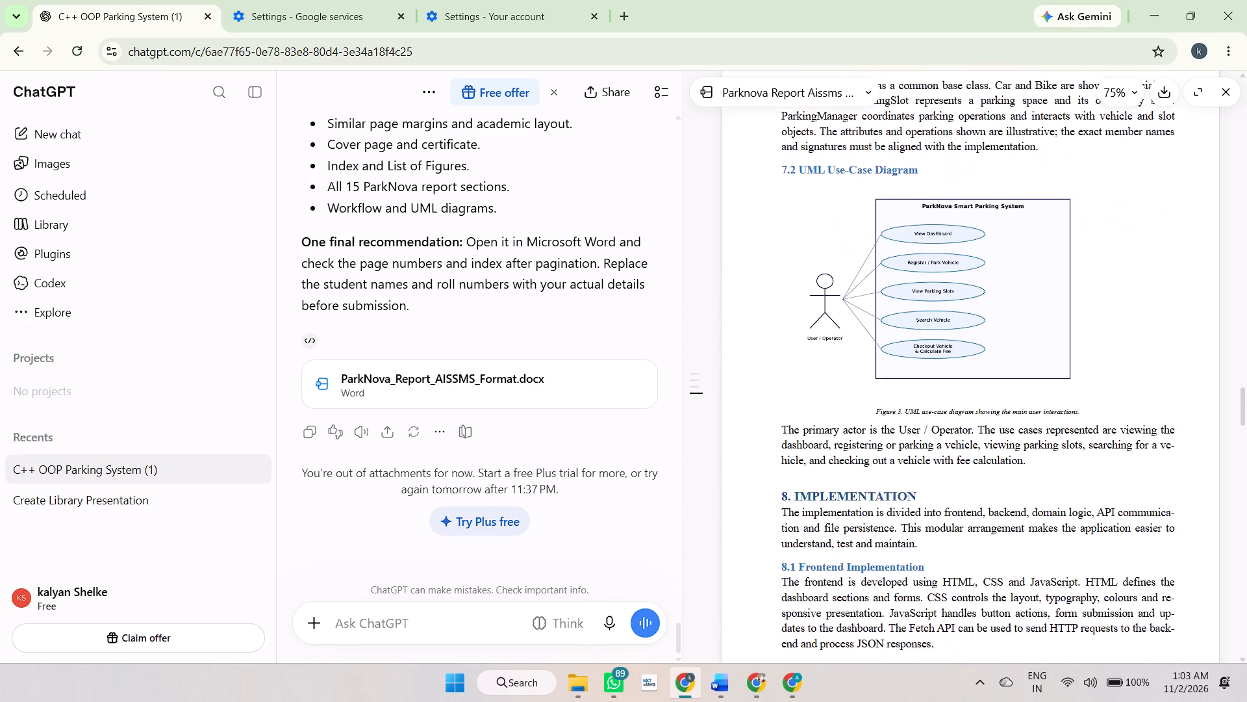
scroll(831, 539, up, 3)
scroll(831, 539, down, 3)
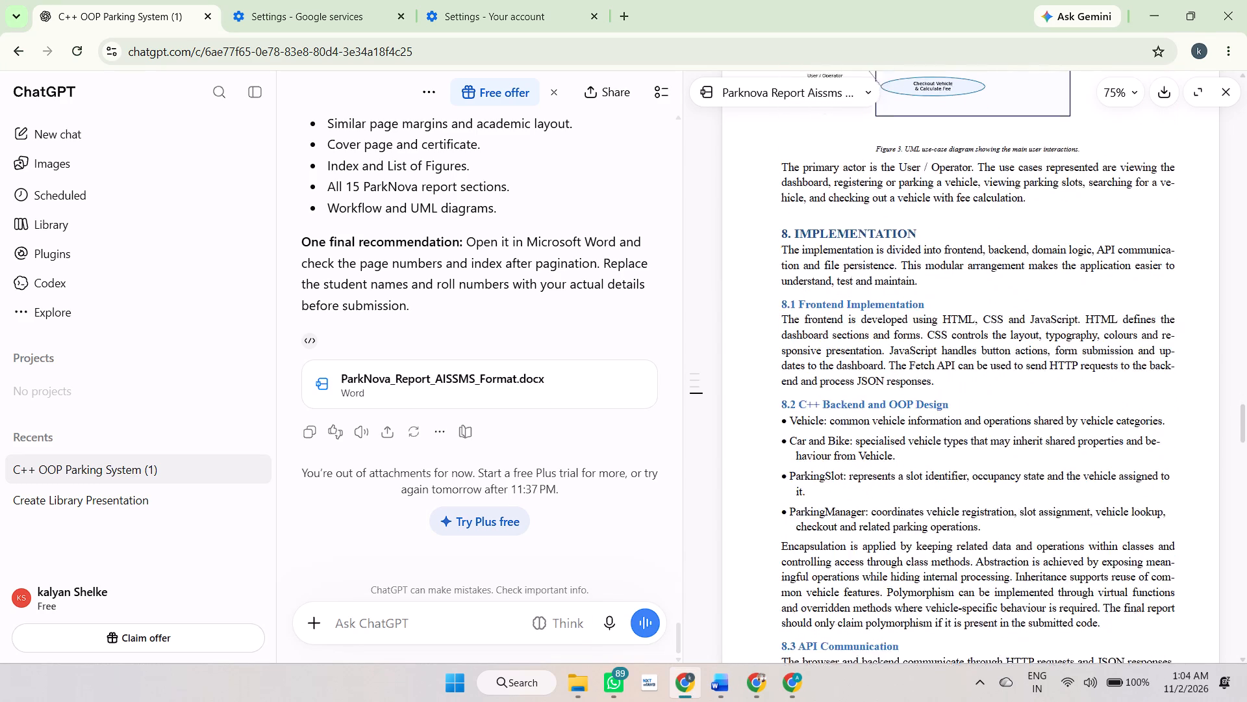
scroll(831, 539, down, 9)
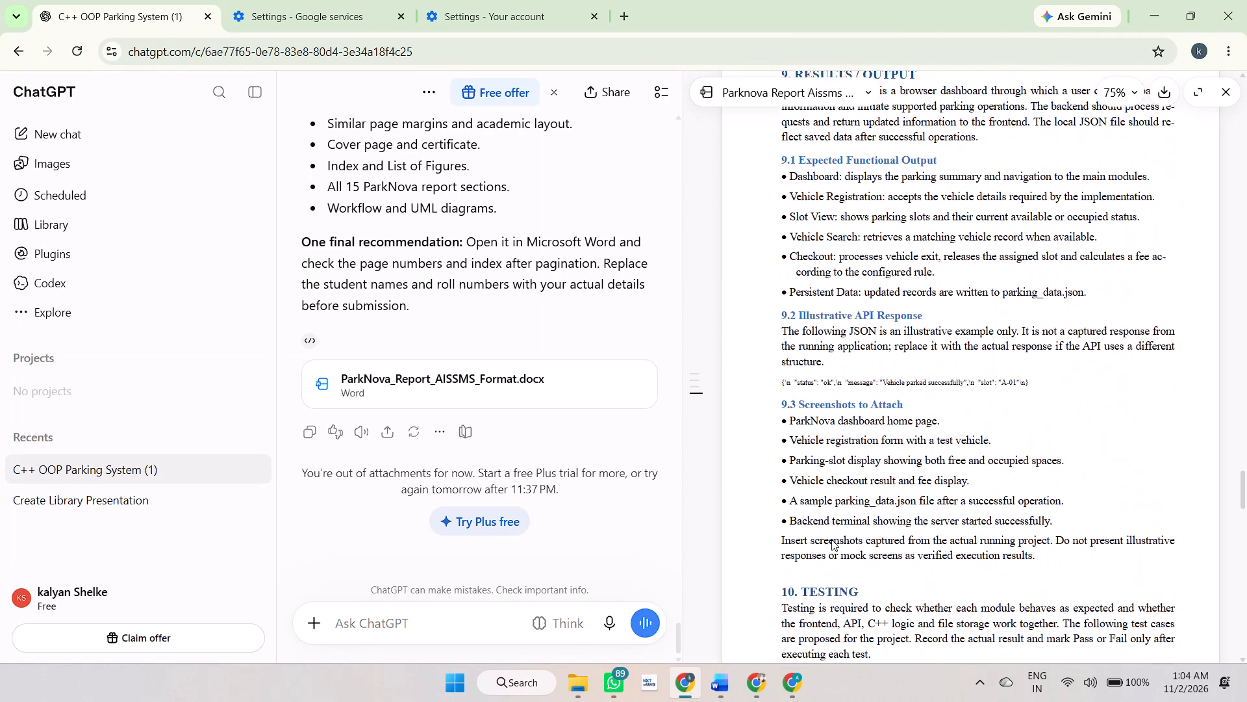
scroll(831, 539, up, 3)
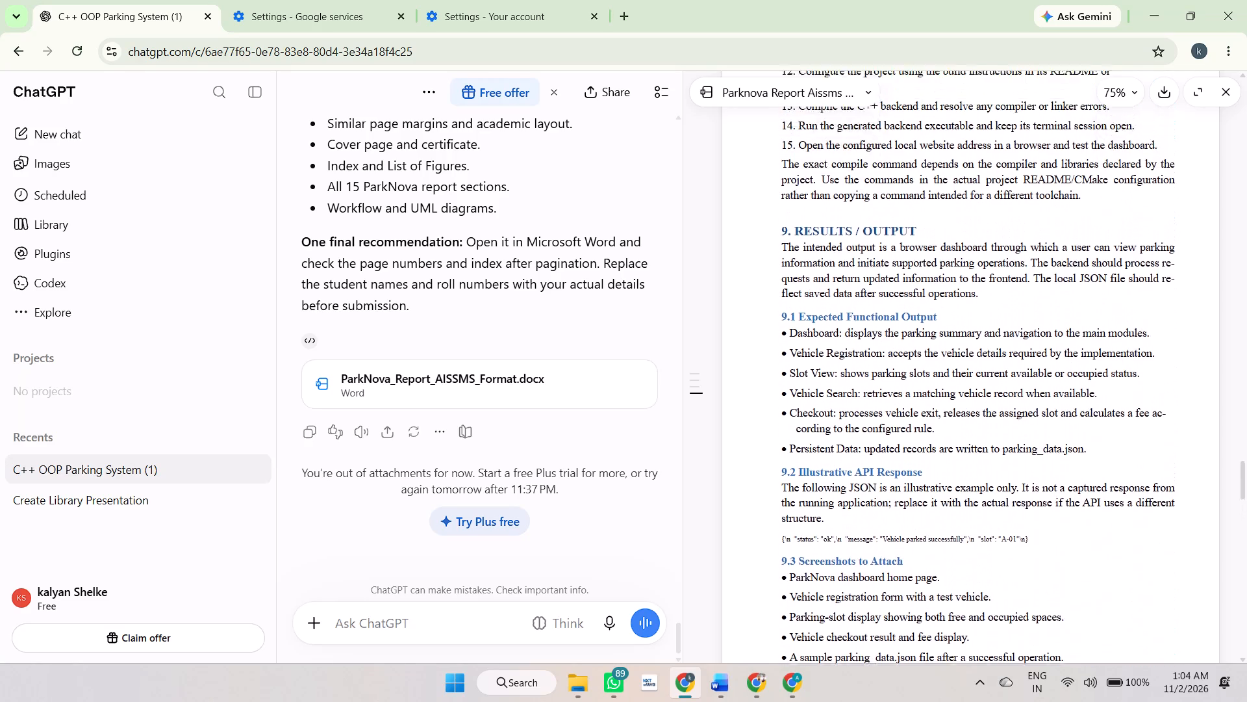
scroll(831, 539, up, 10)
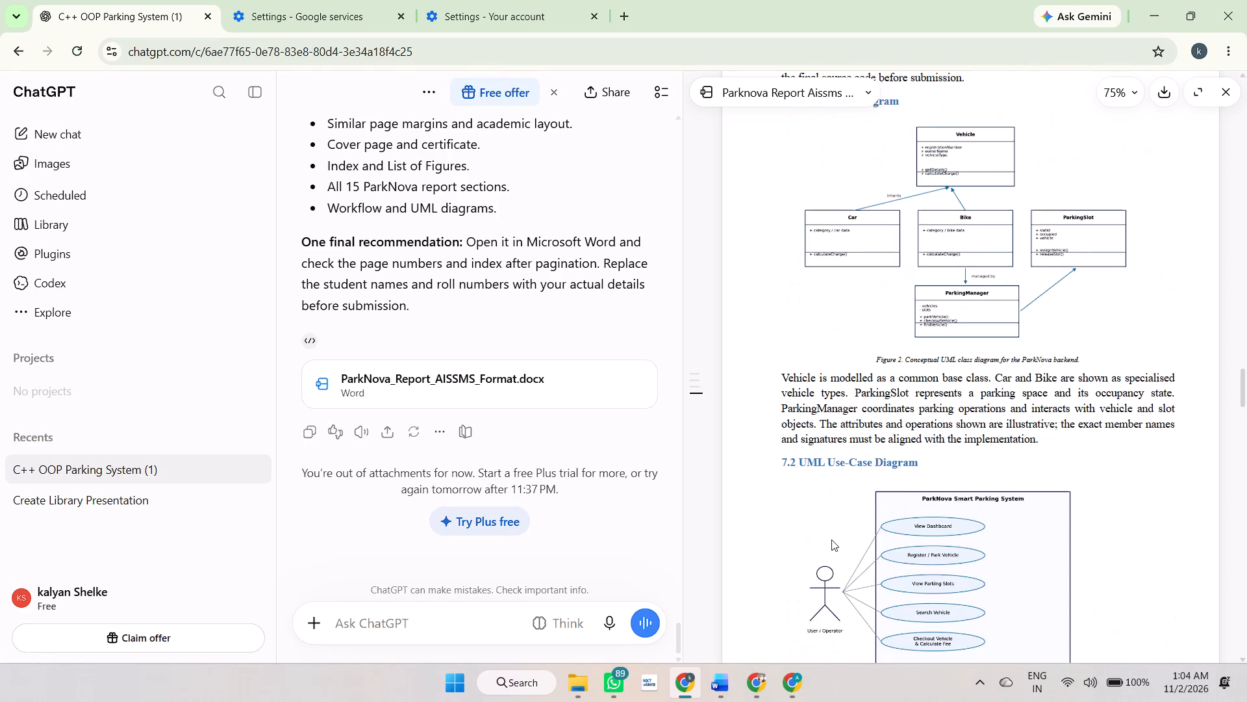
scroll(831, 539, up, 9)
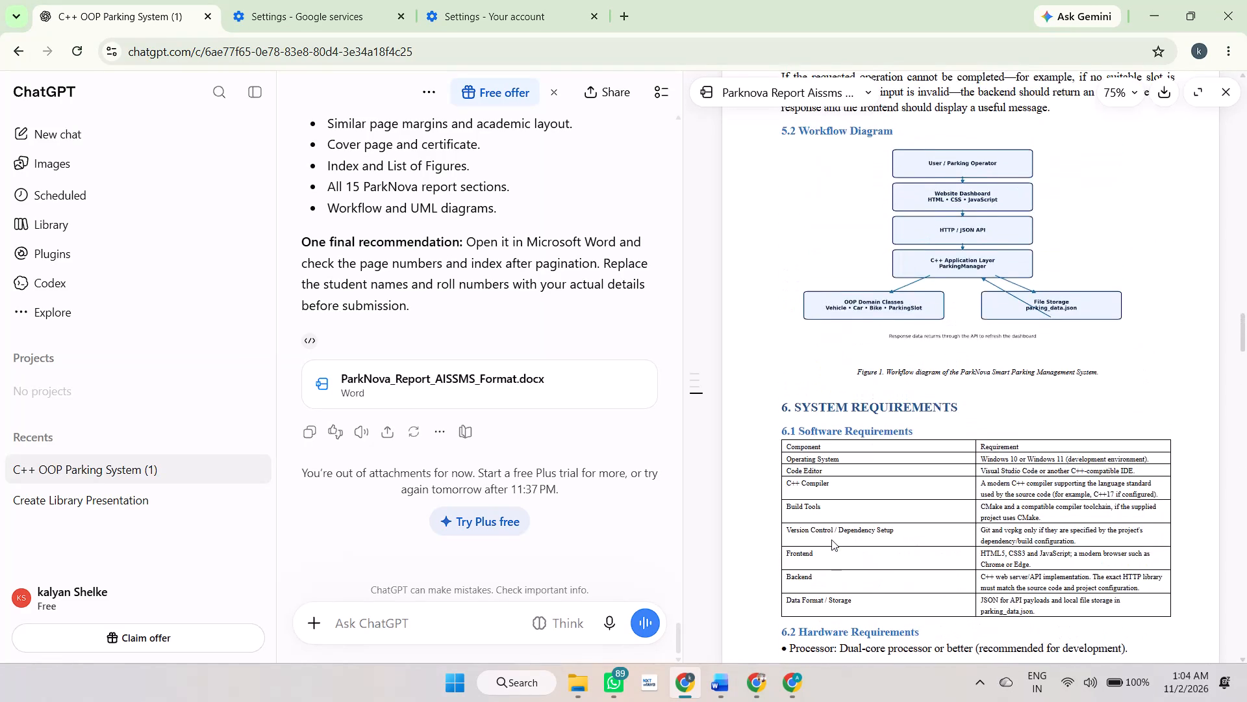
scroll(831, 539, down, 4)
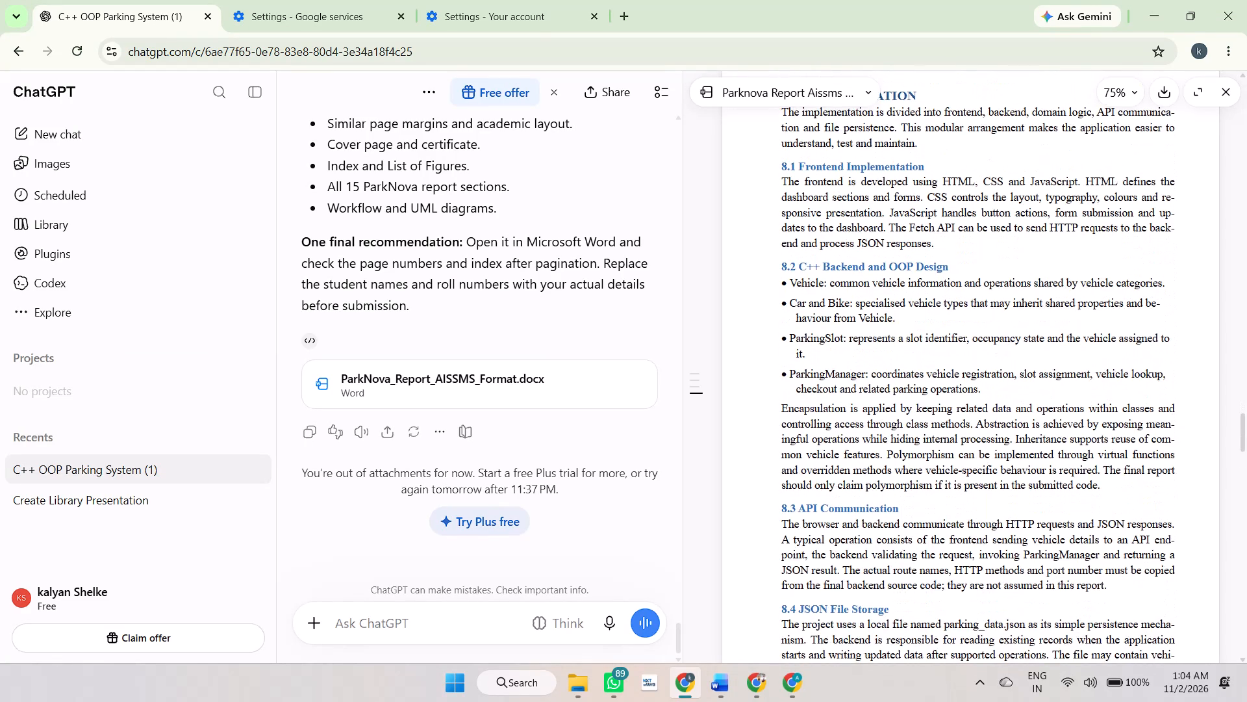
scroll(831, 539, down, 5)
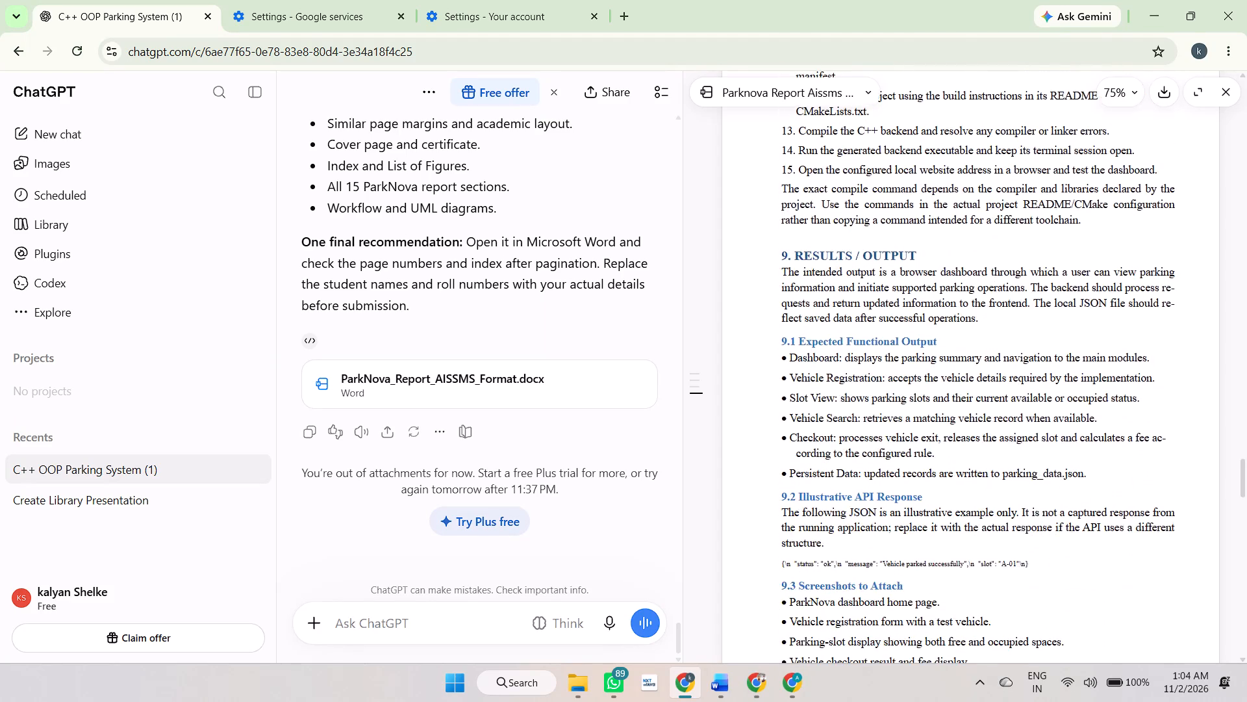
scroll(831, 539, down, 4)
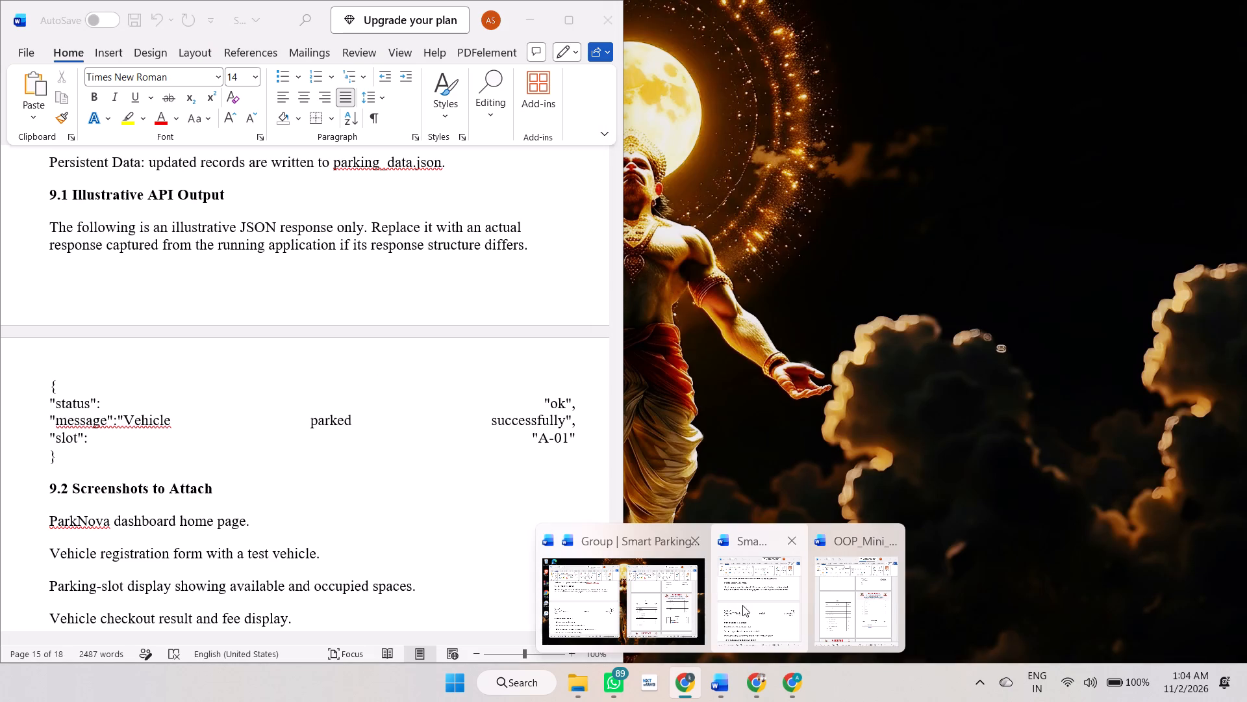
Switch back to the ChatGPT ParkNova report preview in Chrome and examine it through References, then from the cover page to section 9.
click(679, 688)
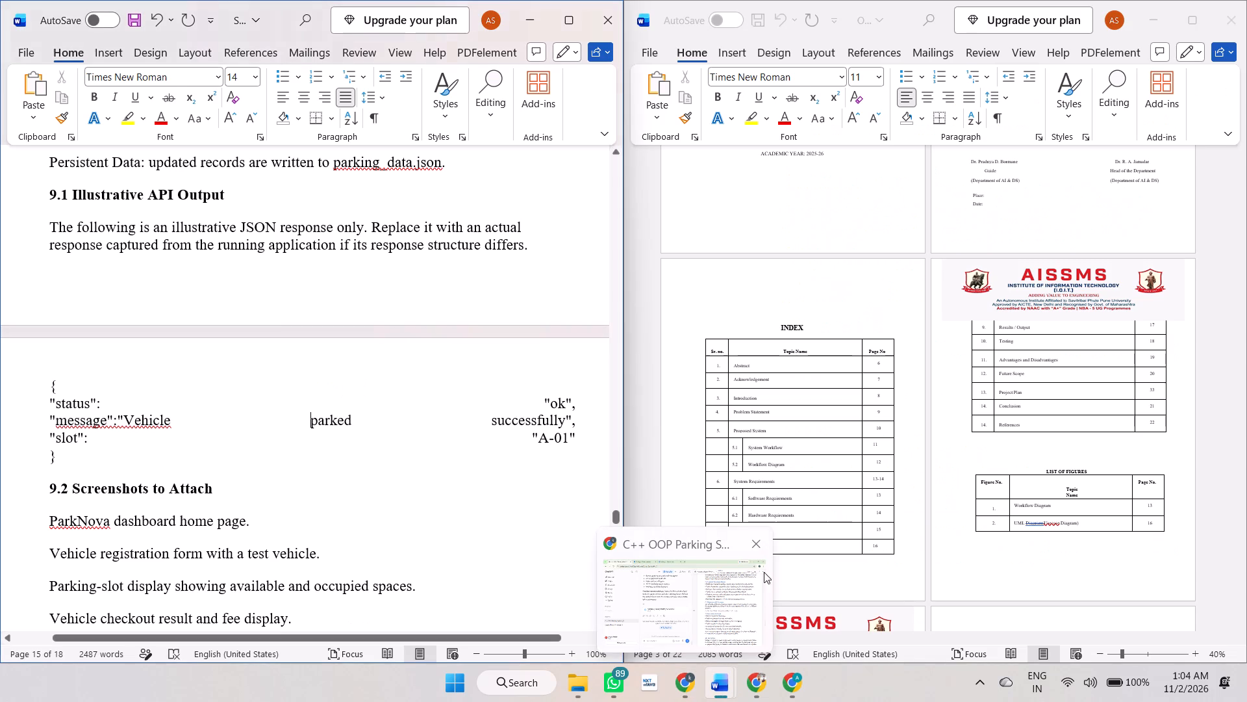
click(700, 679)
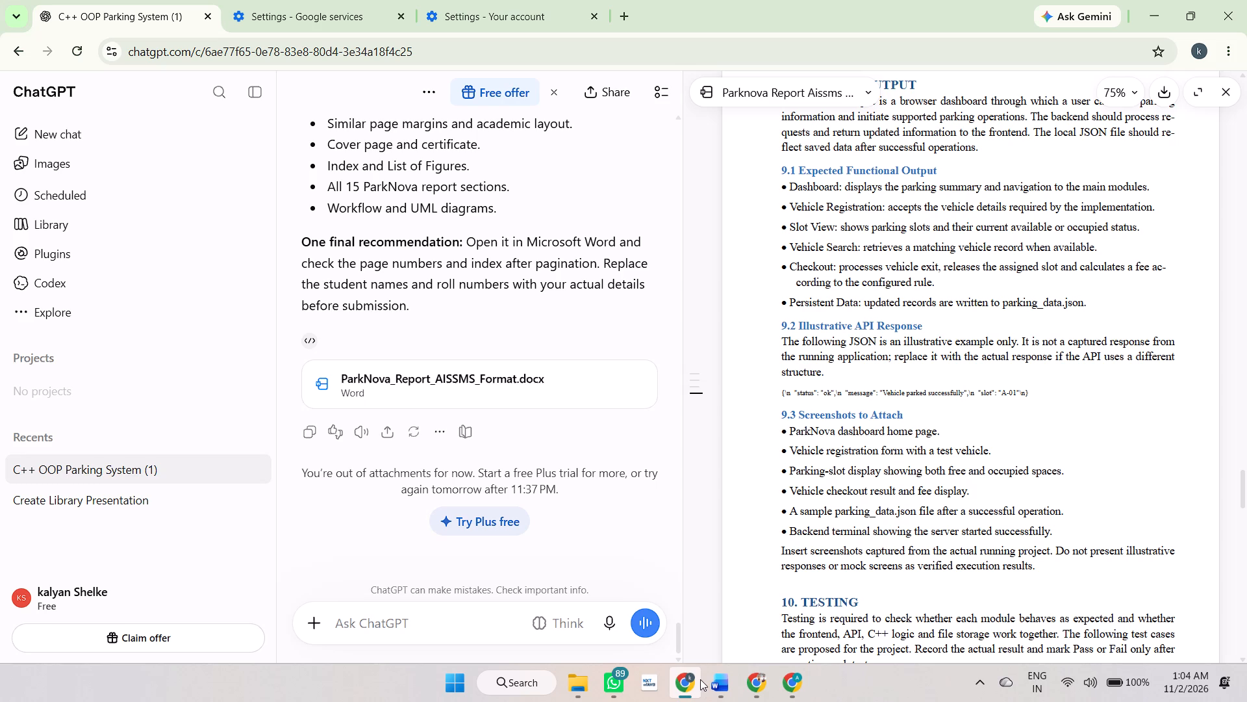
scroll(853, 385, down, 5)
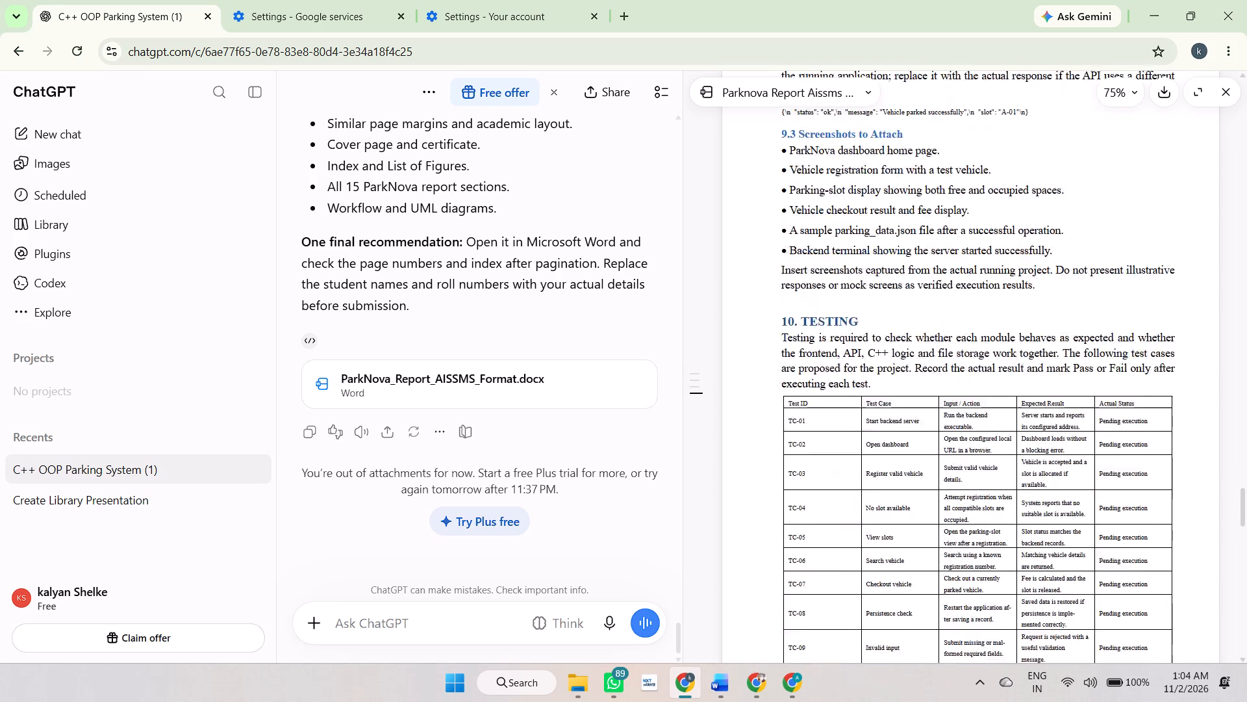
scroll(853, 385, down, 6)
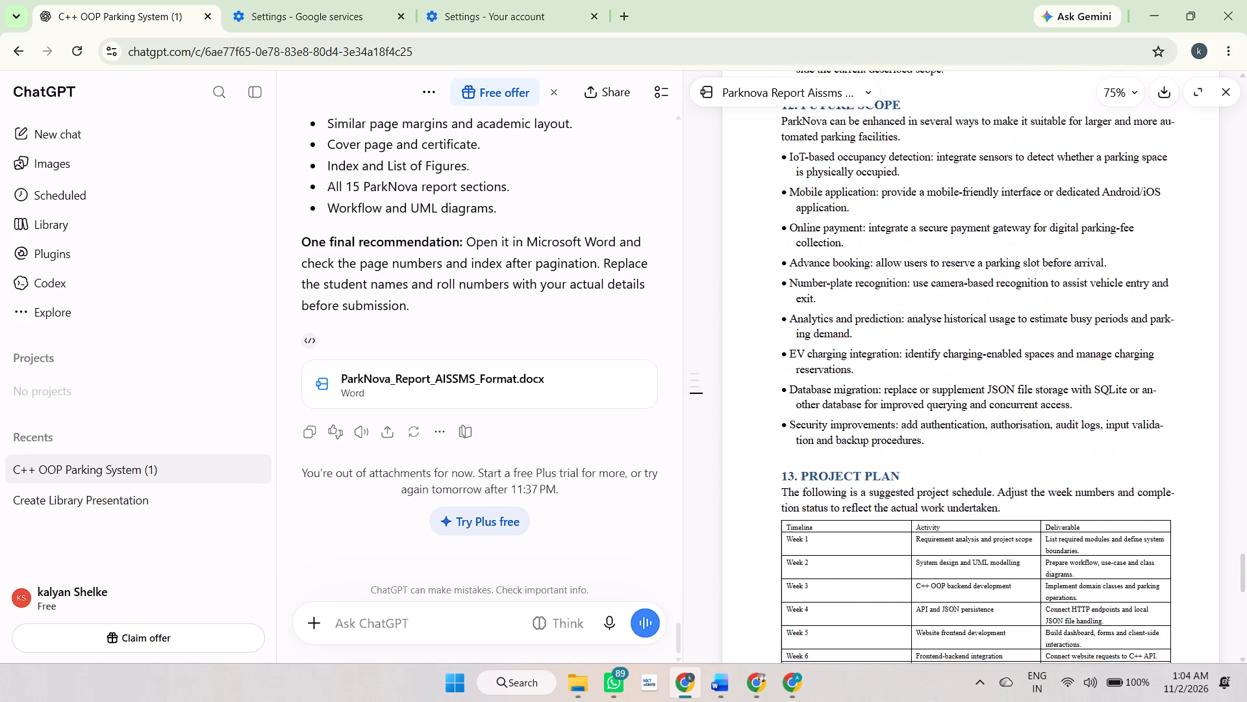
scroll(853, 385, down, 3)
scroll(853, 385, right, 3)
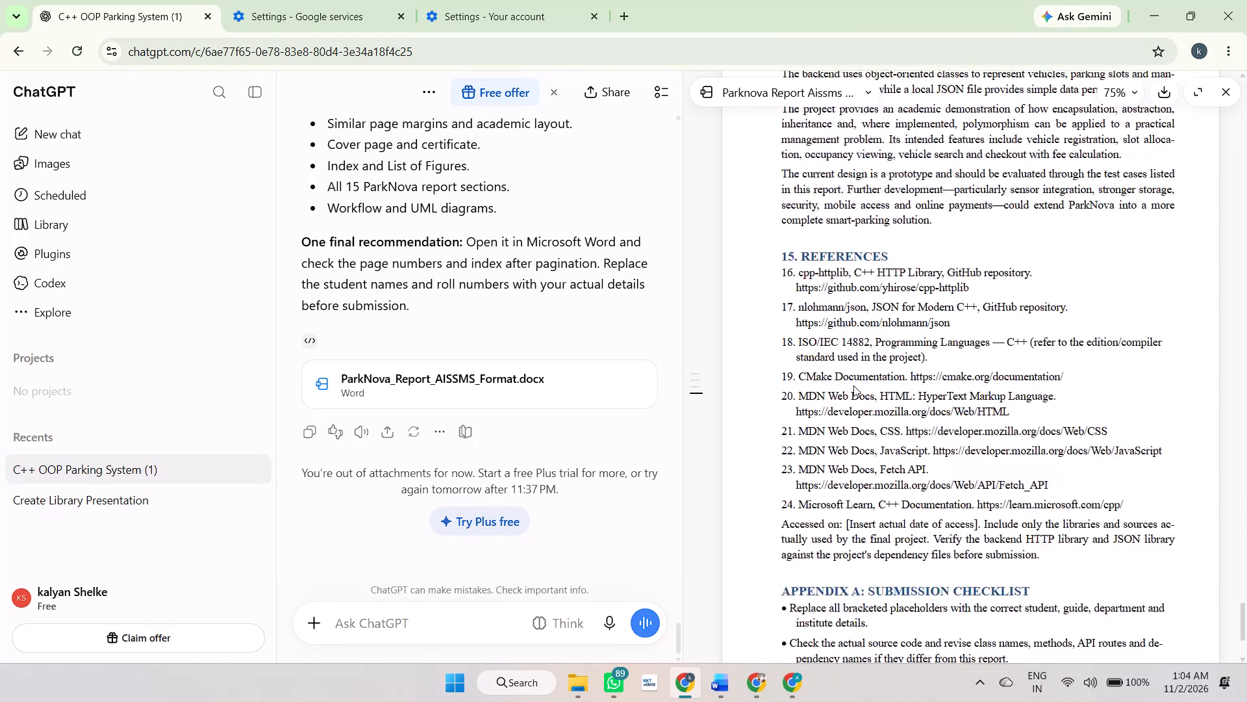
scroll(853, 385, right, 2)
scroll(853, 385, up, 15)
scroll(853, 385, down, 4)
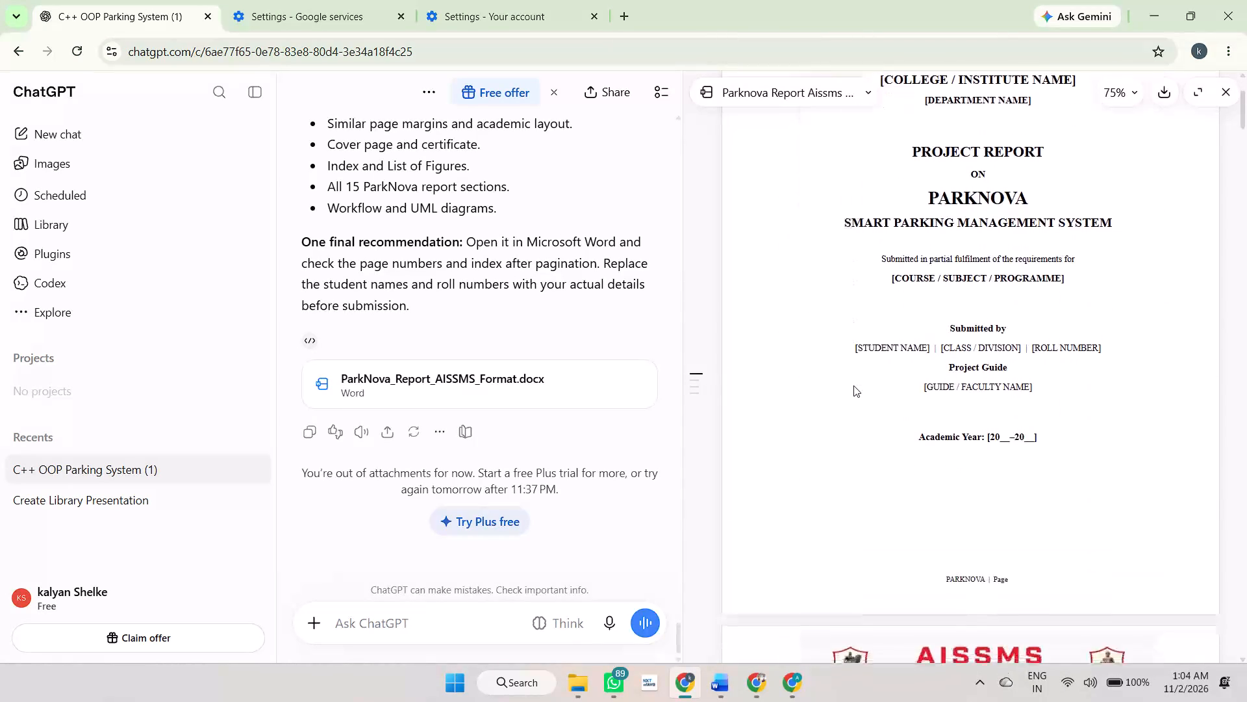
scroll(853, 385, down, 8)
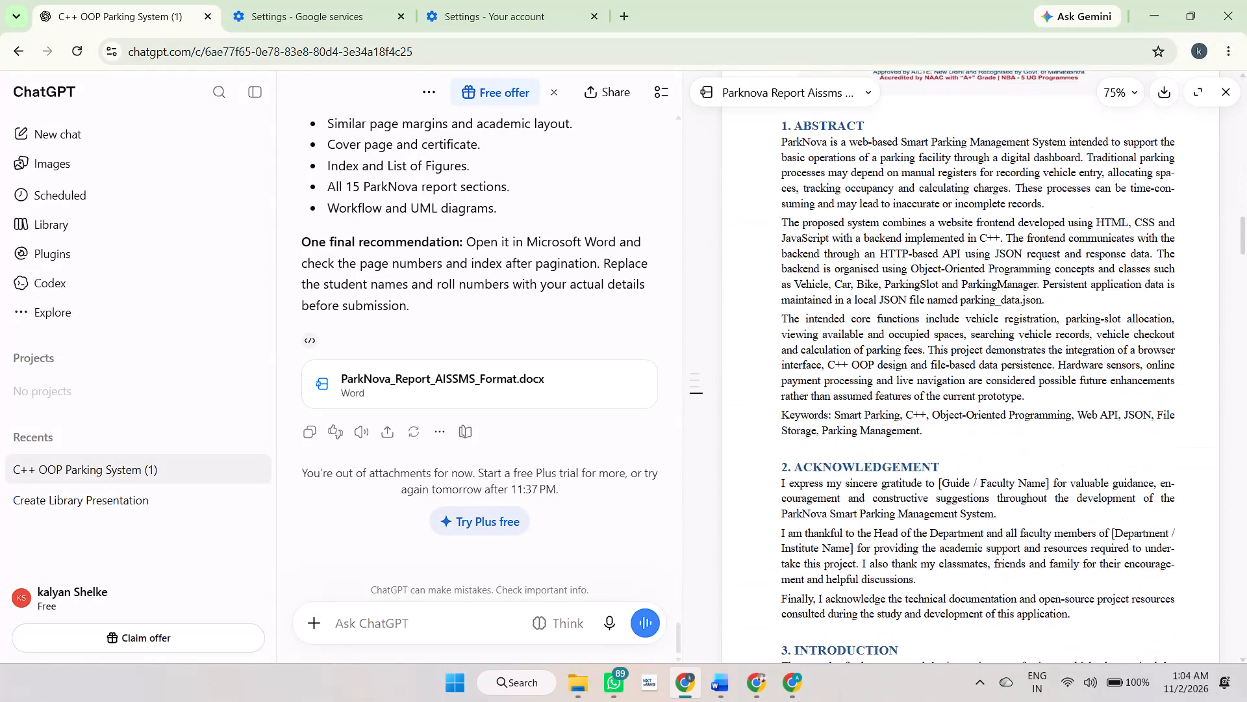
scroll(853, 385, down, 8)
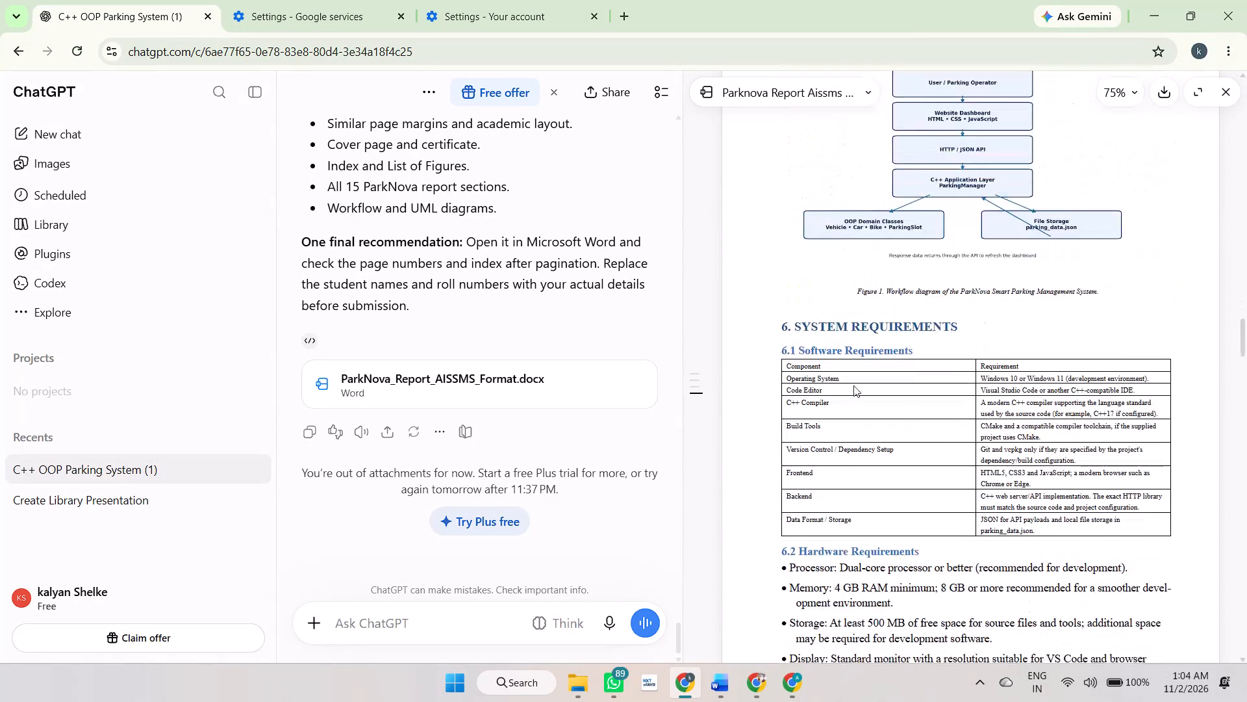
scroll(853, 385, down, 8)
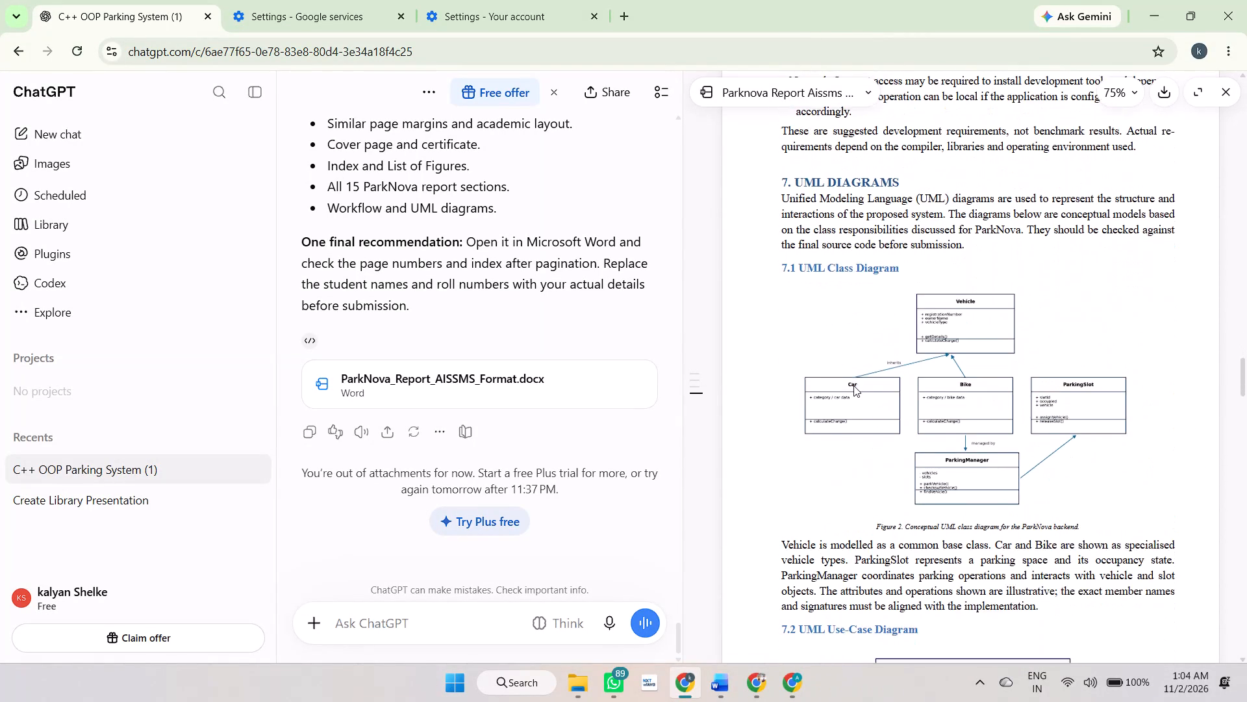
scroll(853, 385, down, 8)
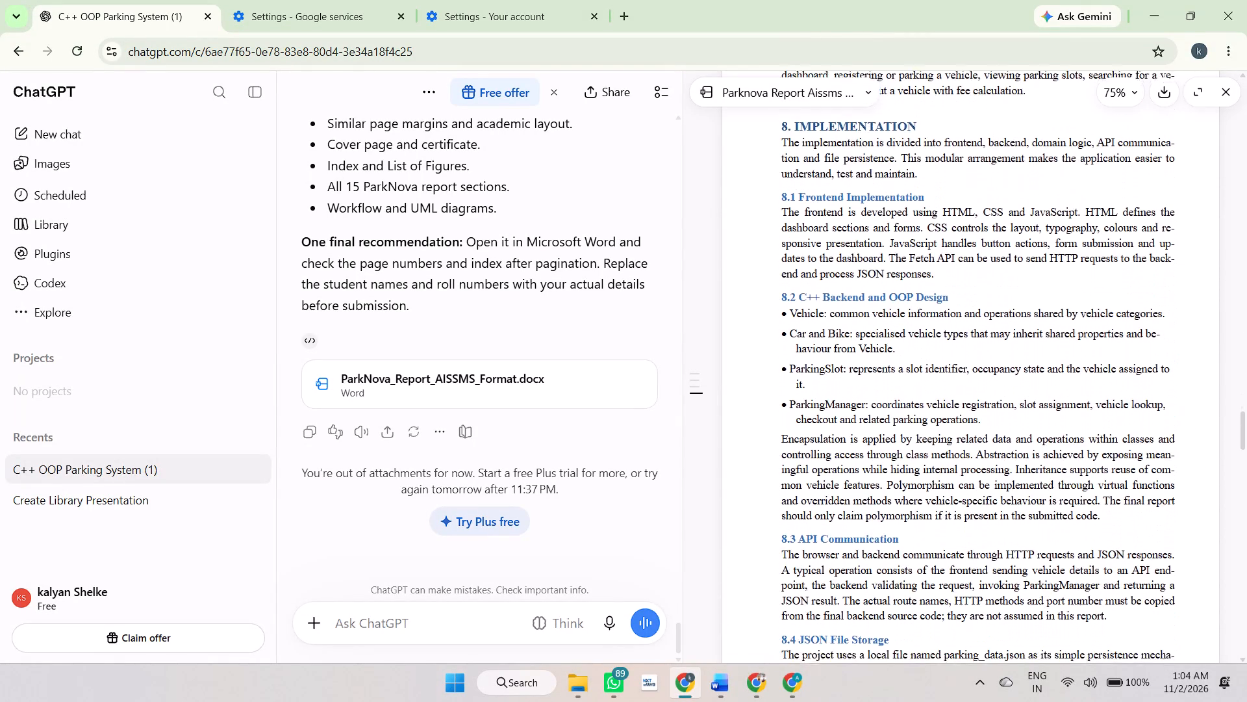
scroll(853, 385, down, 3)
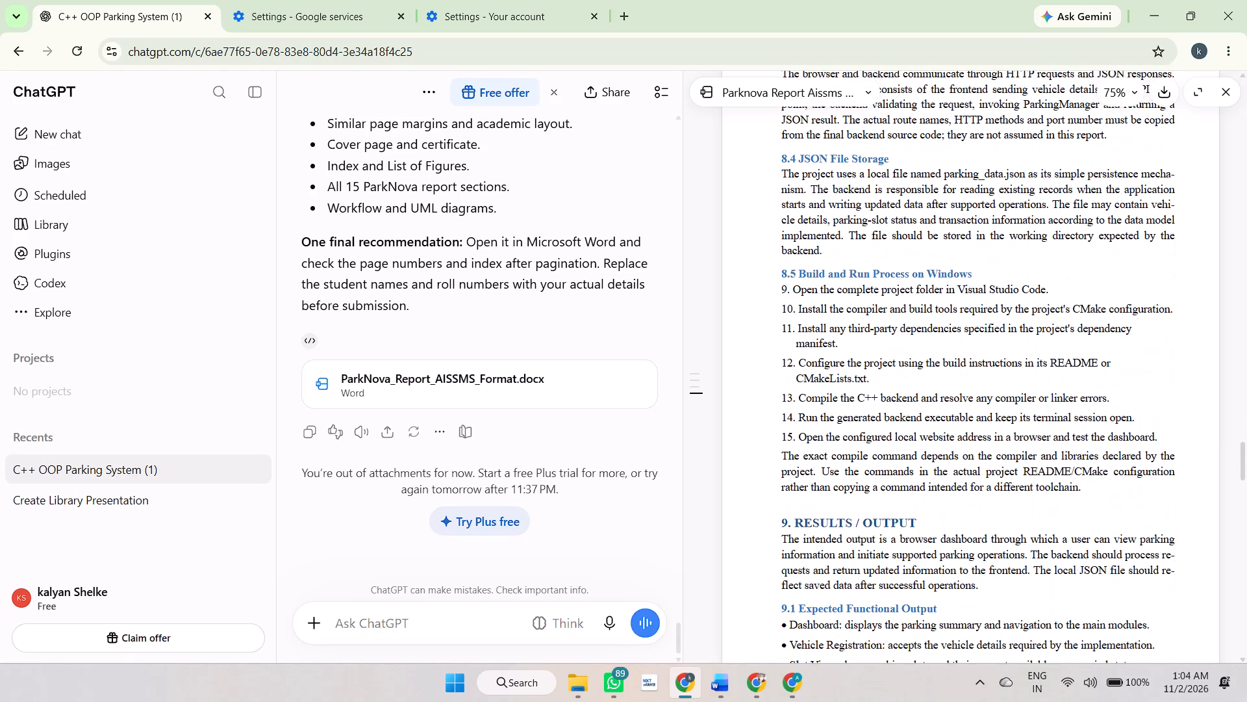
scroll(853, 385, down, 2)
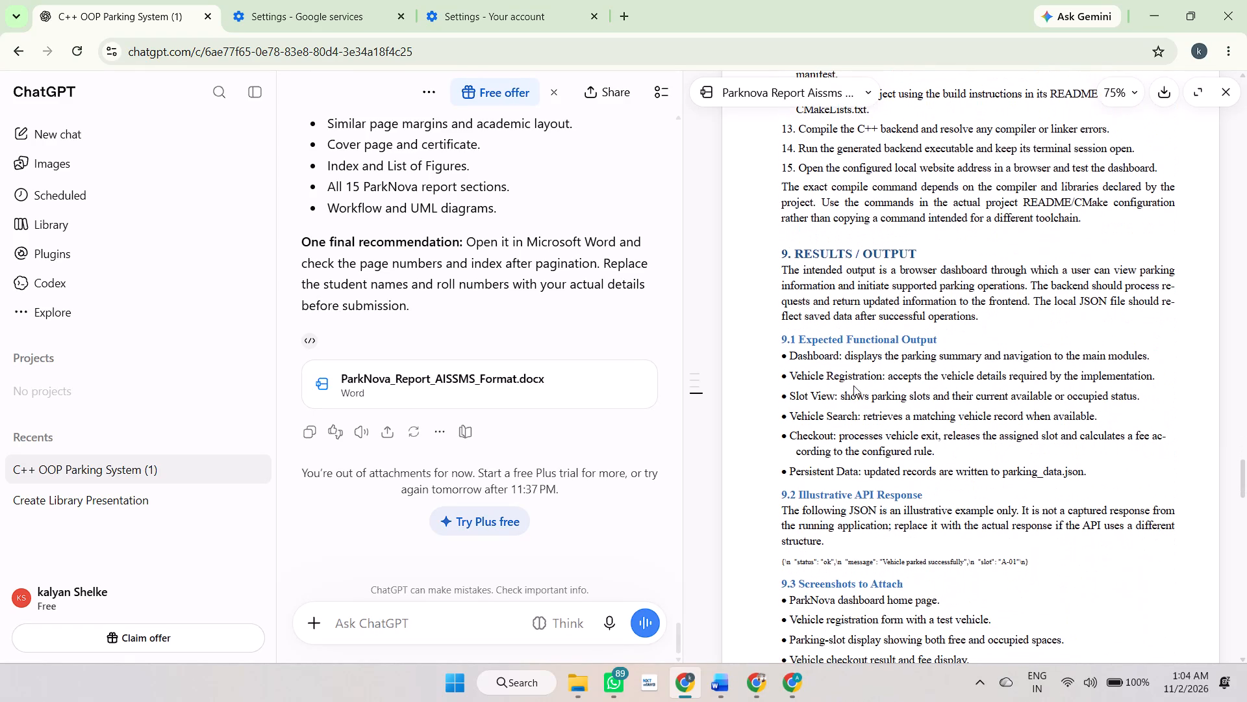
scroll(853, 385, down, 2)
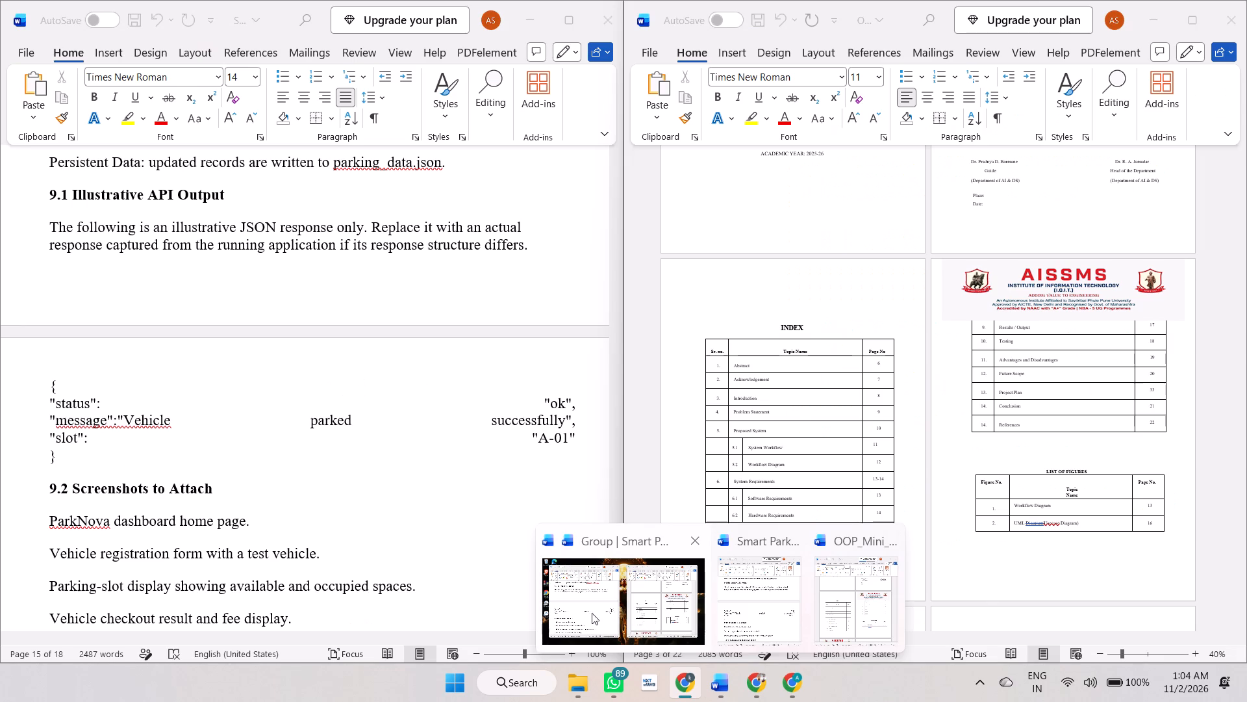
click(586, 612)
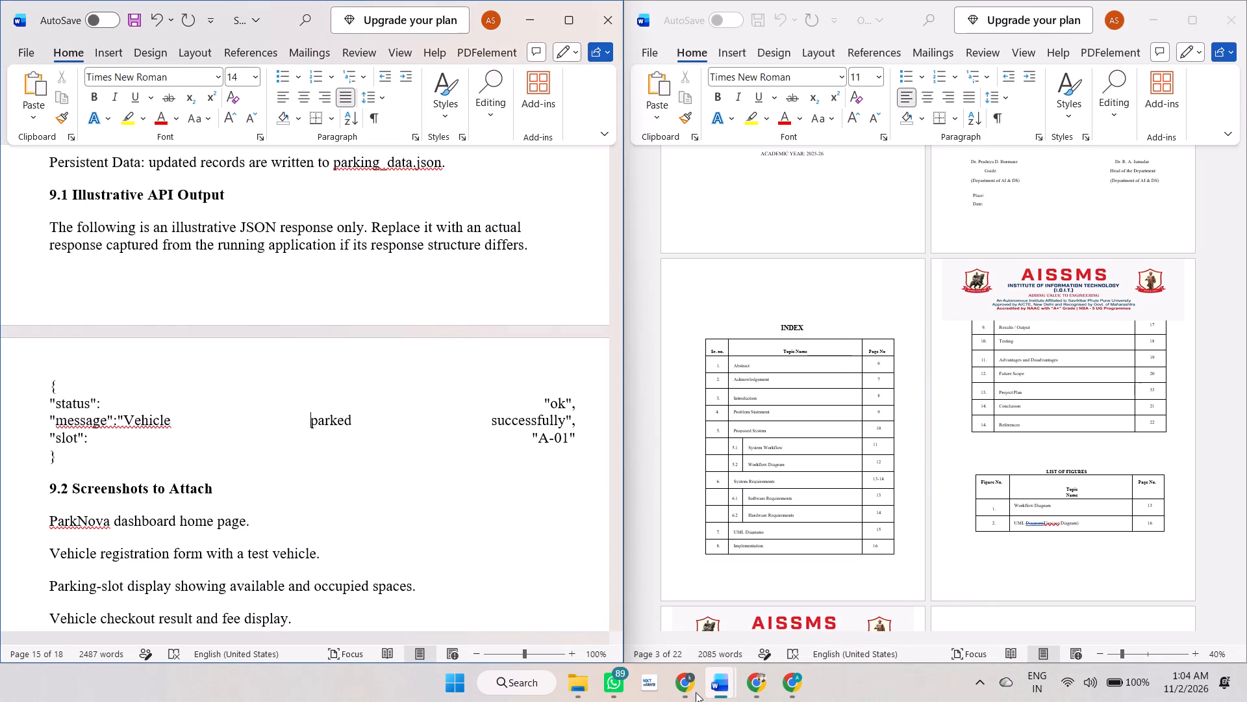
click(692, 687)
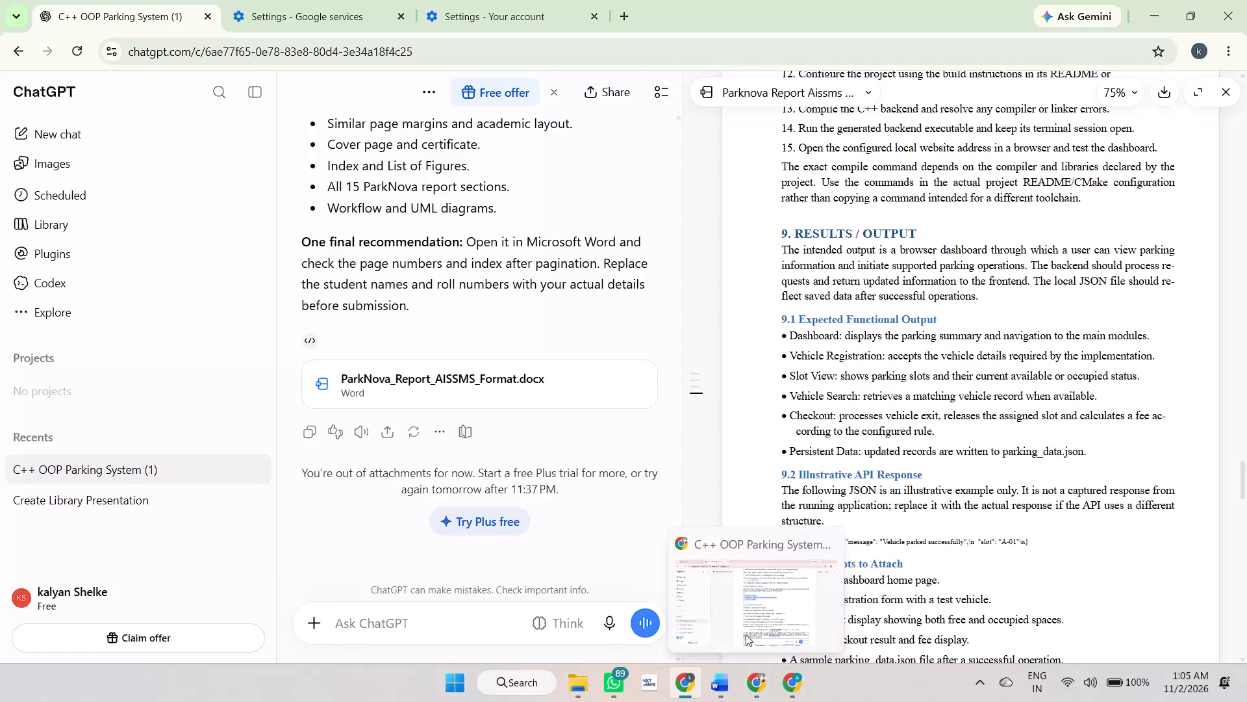
click(745, 634)
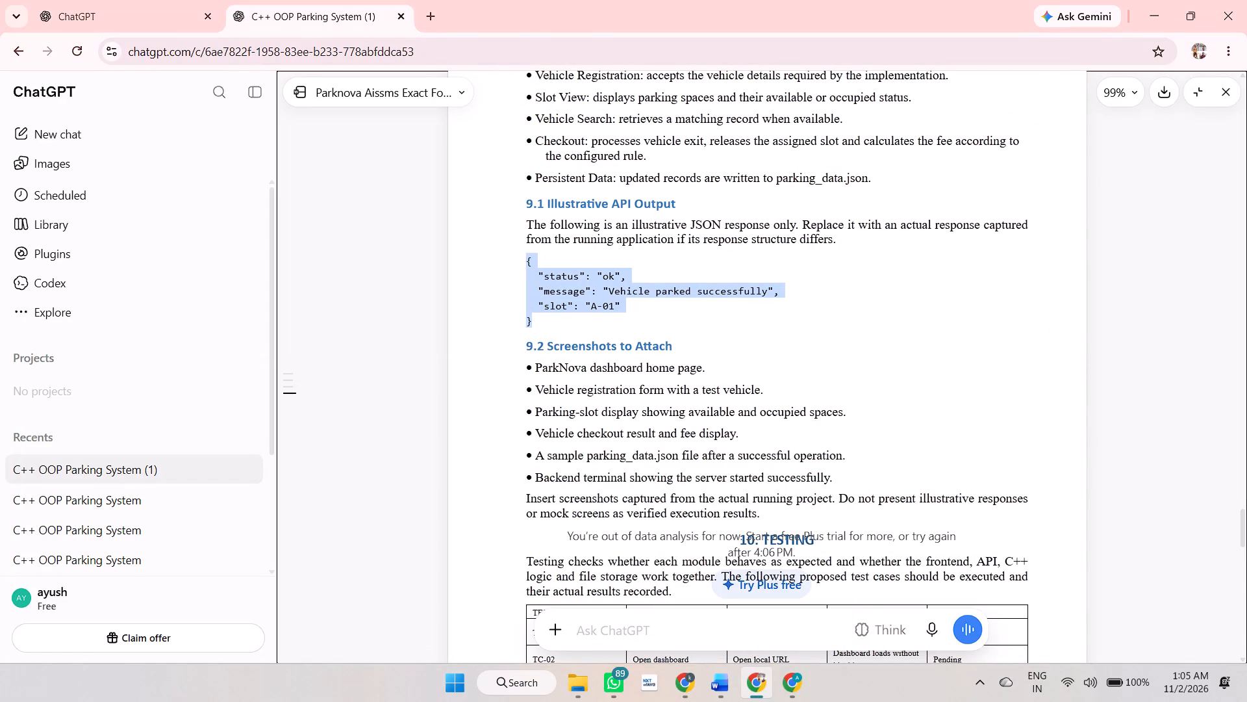
scroll(666, 447, down, 1)
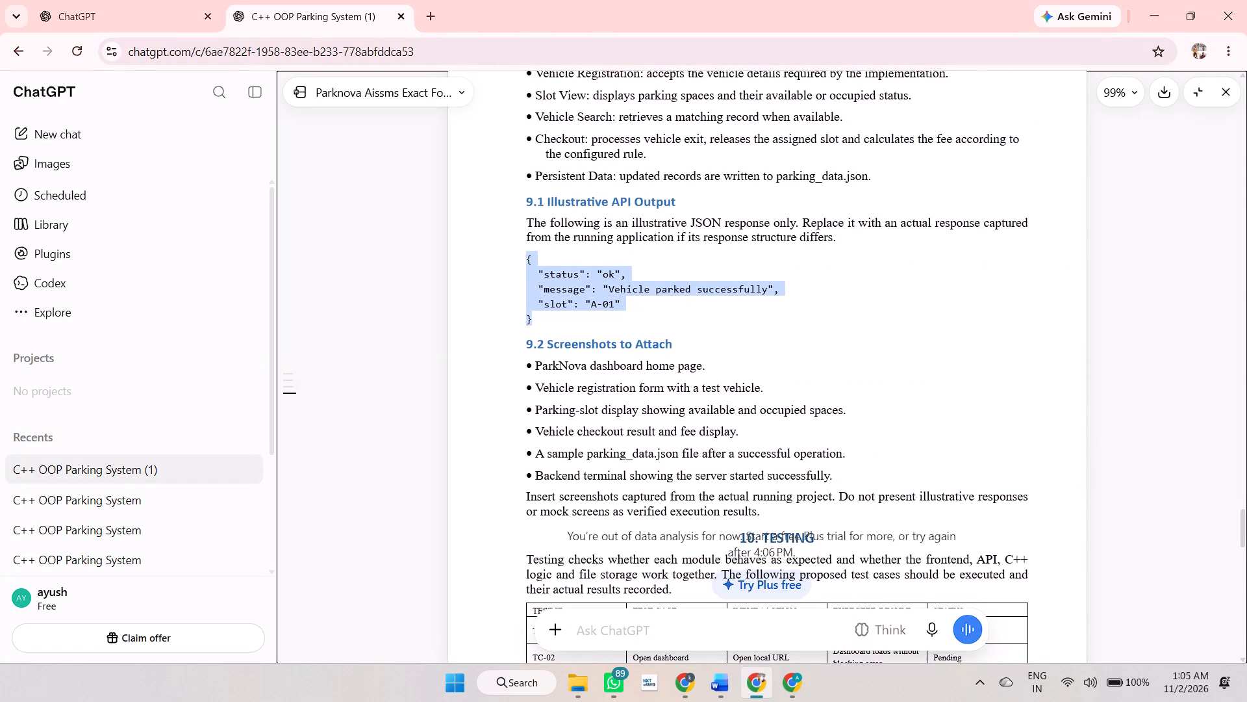
scroll(666, 447, down, 2)
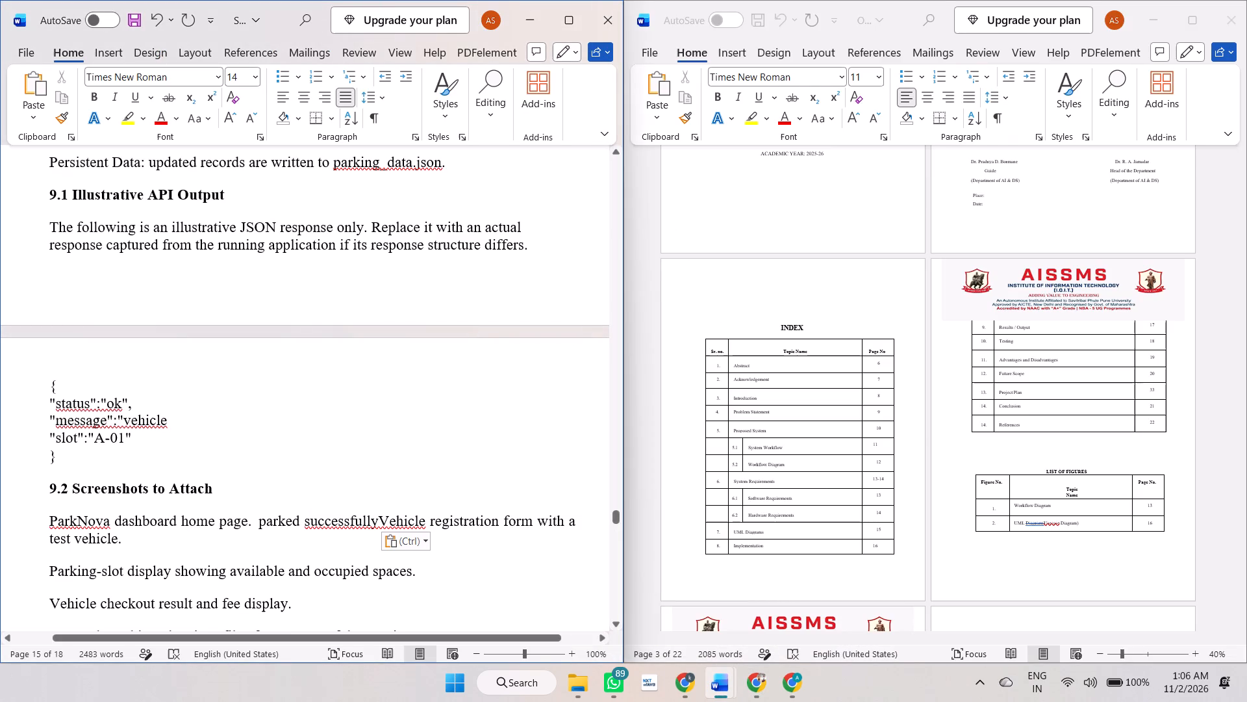
Undo the paste of the copied words after "ParkNova dashboard home page." under 9.2 Screenshots to Attach.
key(ctrl+x)
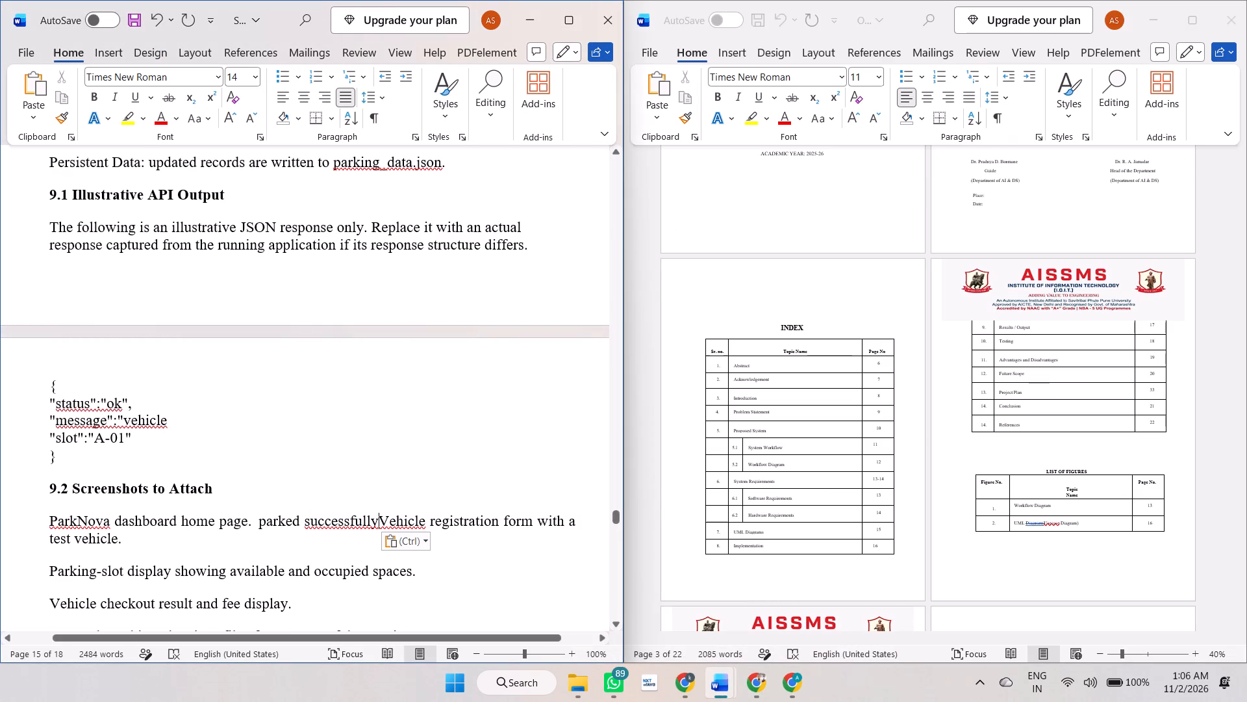
key(ctrl+z)
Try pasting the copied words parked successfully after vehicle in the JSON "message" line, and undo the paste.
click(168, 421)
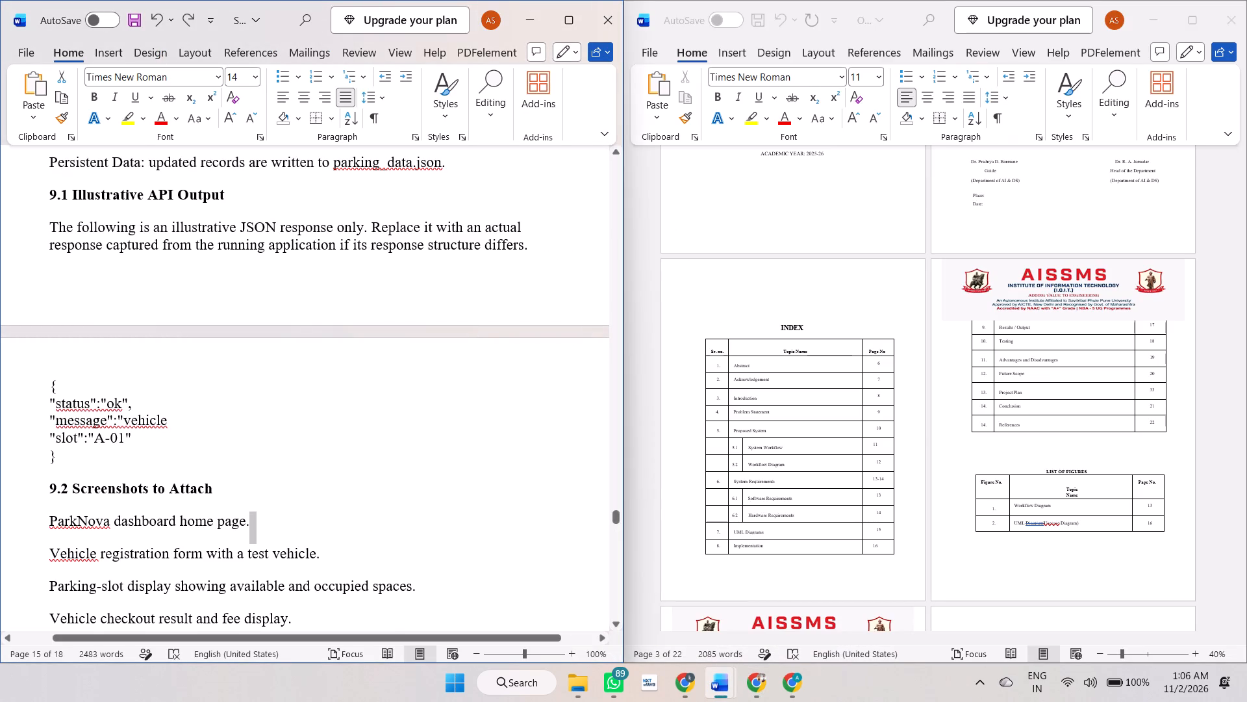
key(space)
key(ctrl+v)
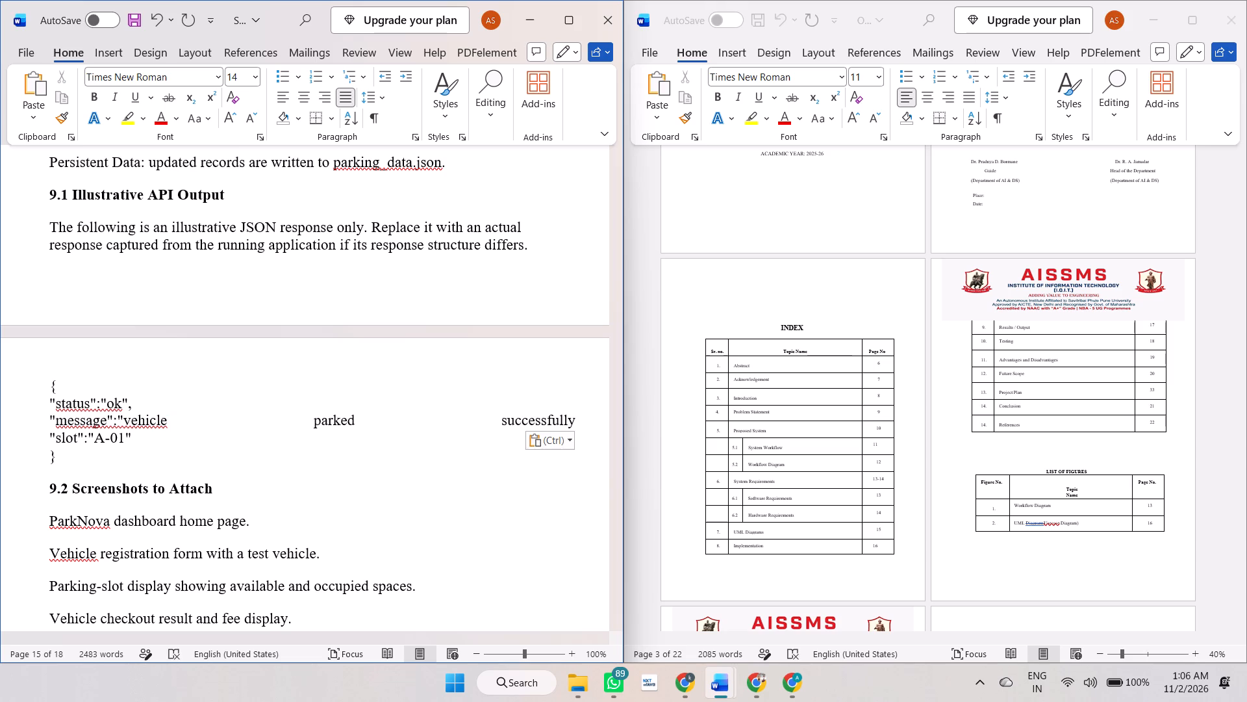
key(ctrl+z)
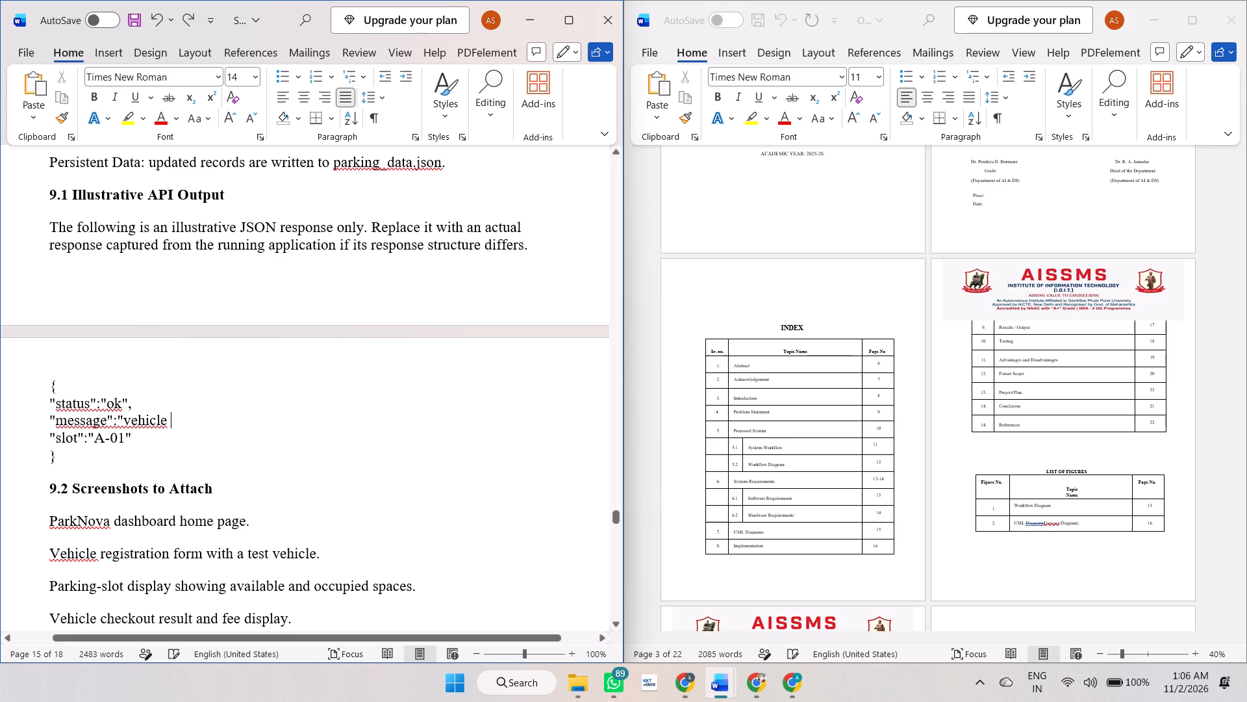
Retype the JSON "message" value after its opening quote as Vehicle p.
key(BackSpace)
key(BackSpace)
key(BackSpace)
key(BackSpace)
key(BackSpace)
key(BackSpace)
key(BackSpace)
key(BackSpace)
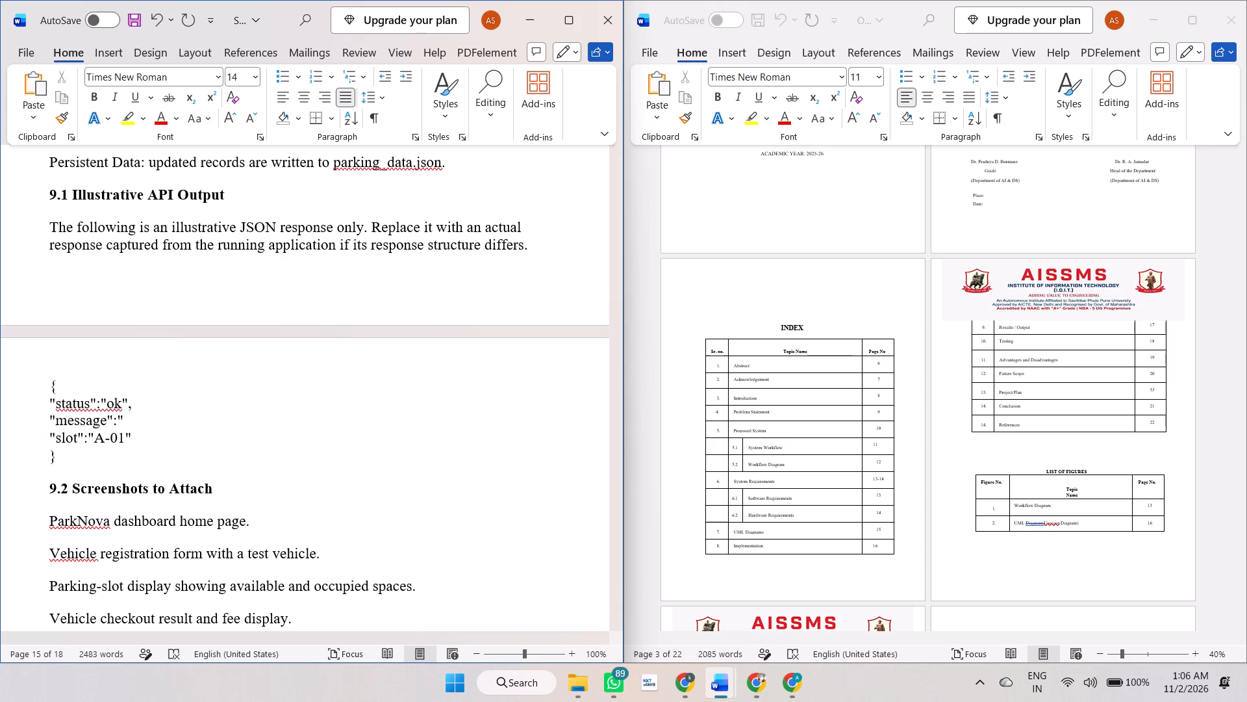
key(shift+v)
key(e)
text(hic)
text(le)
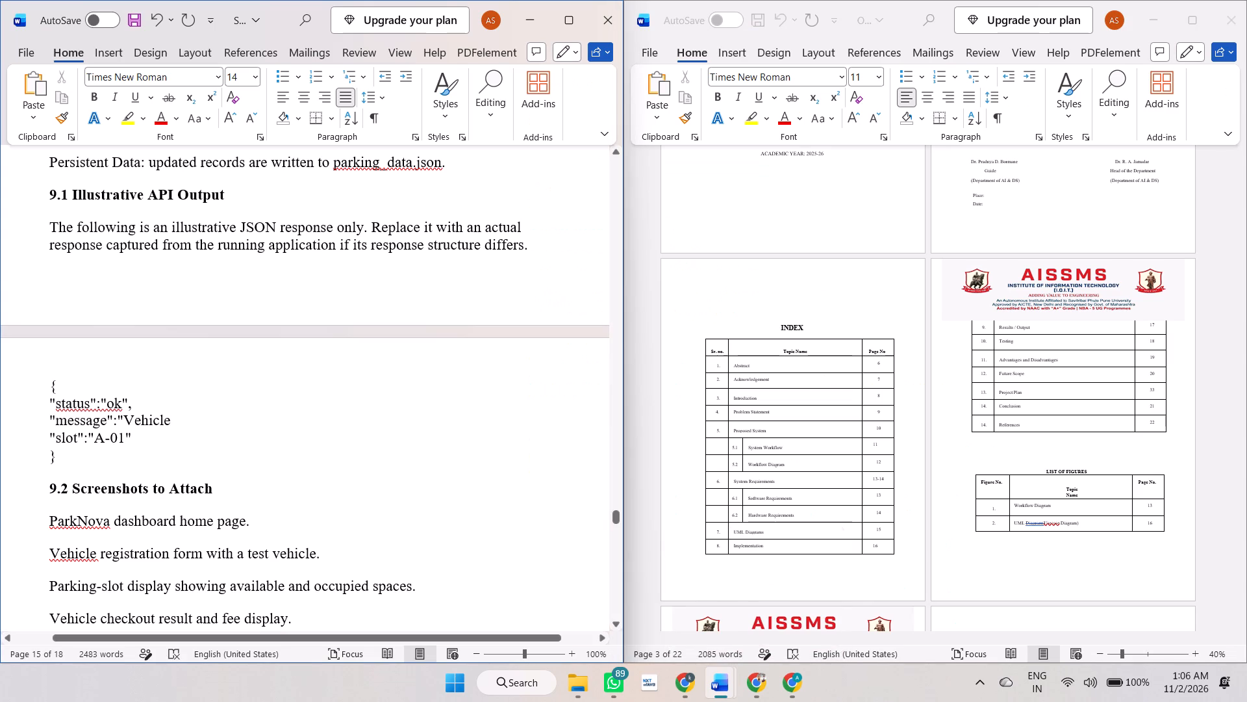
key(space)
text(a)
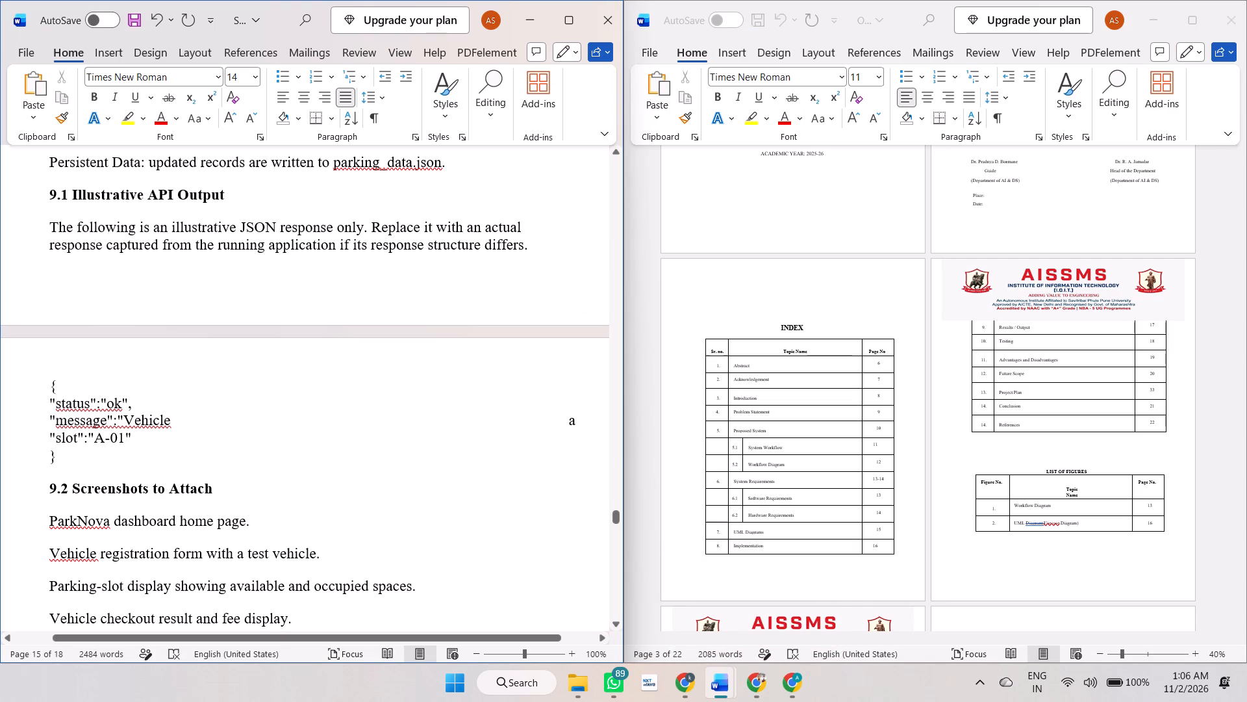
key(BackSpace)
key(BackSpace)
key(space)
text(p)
Delete the whole JSON sample under 9.1 and restart it below the intro paragraph with an opening brace and a new line.
drag(45, 402, 115, 457)
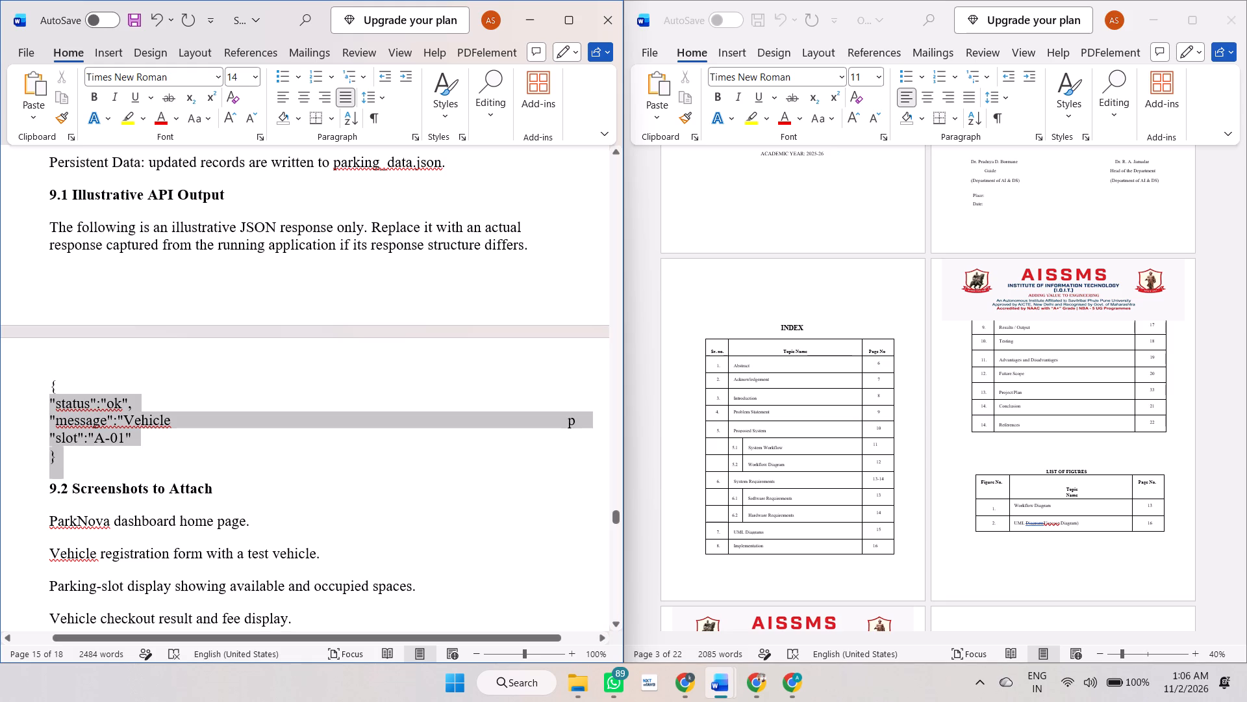
drag(115, 457, 127, 456)
key(BackSpace)
key(BackSpace)
key(BackSpace)
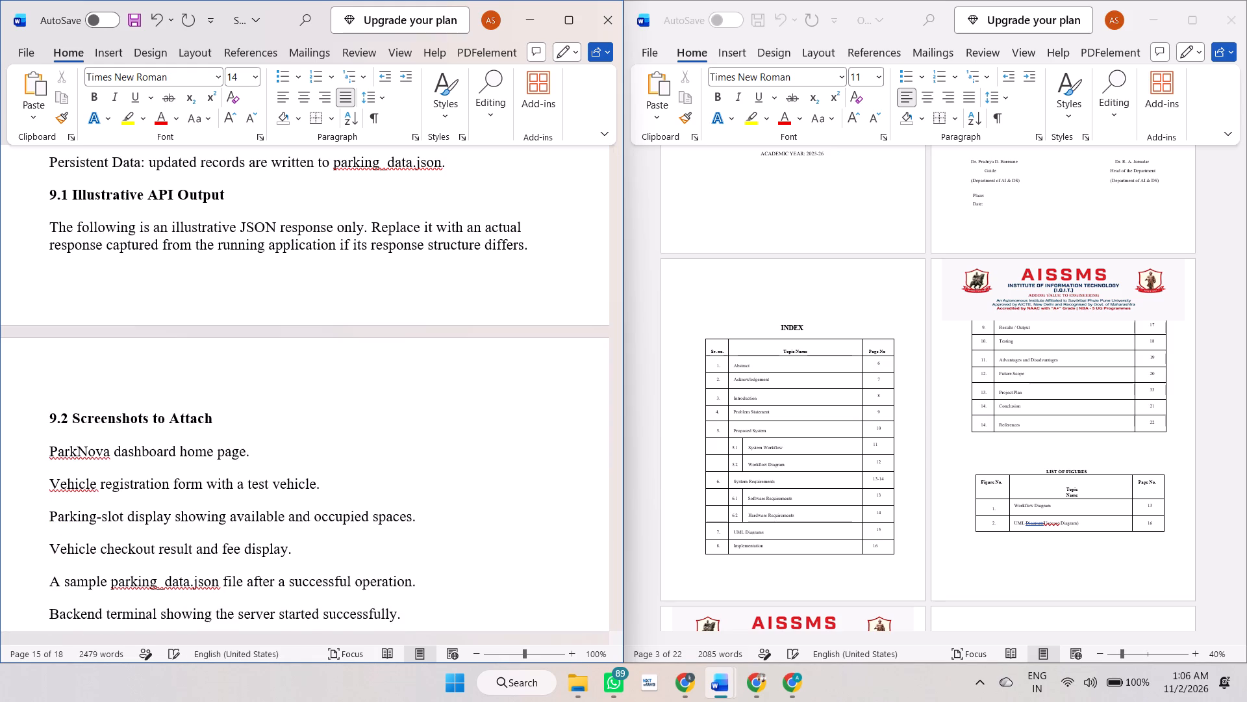
key(BackSpace)
key(shift+braceleft)
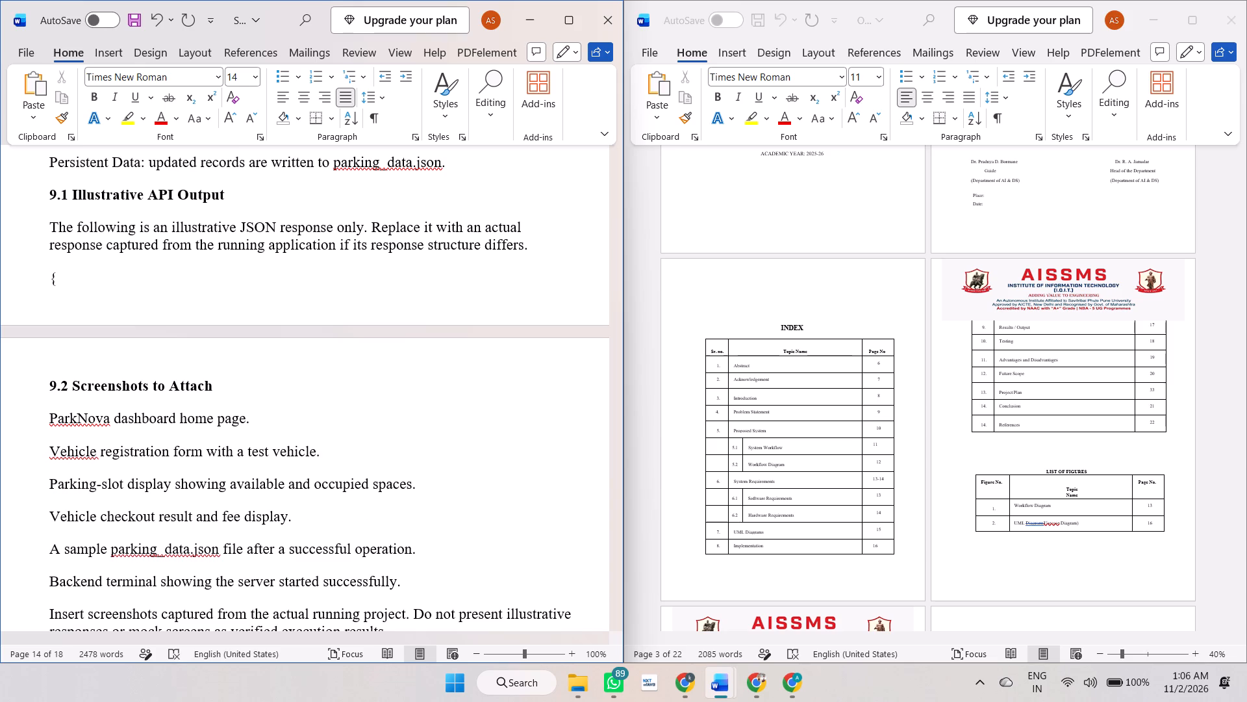
key(Return)
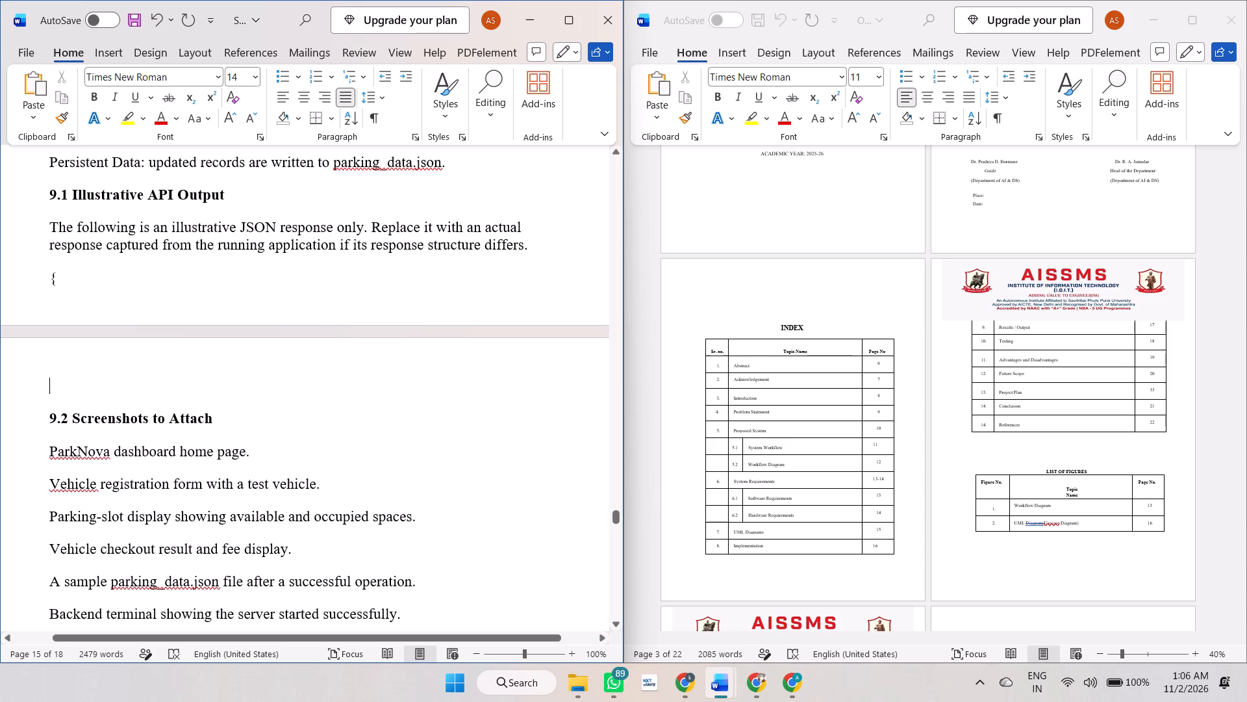
Renumber the 9.1 Illustrative API Output heading as list item 1.
click(52, 192)
drag(59, 194, 50, 192)
key(BackSpace)
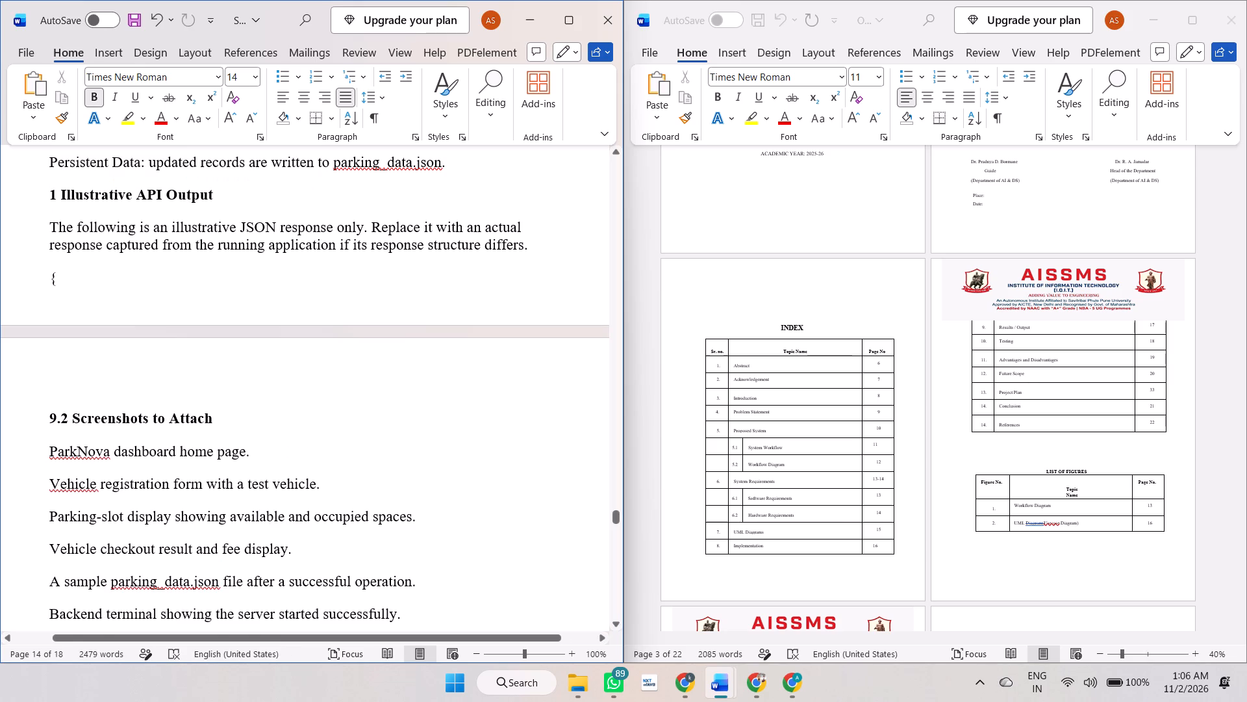
key(Right)
text(.)
key(space)
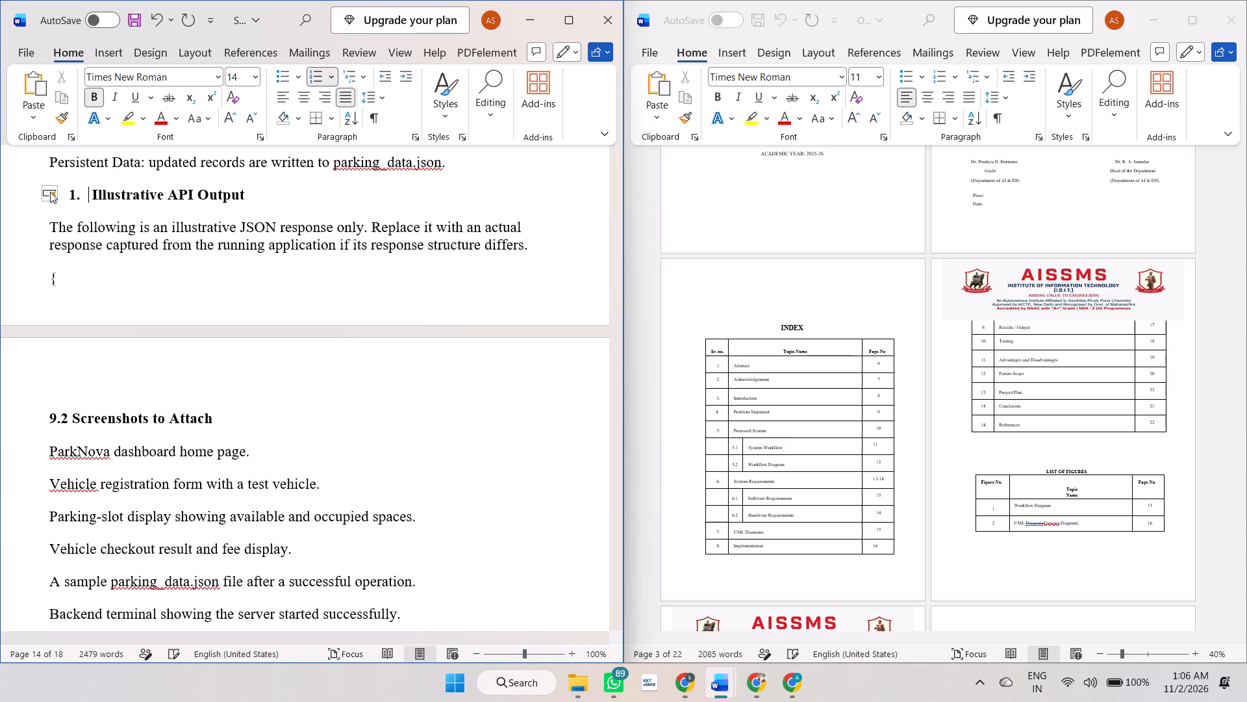
Renumber the 9.2 Screenshots to Attach heading as list item 2.
click(68, 419)
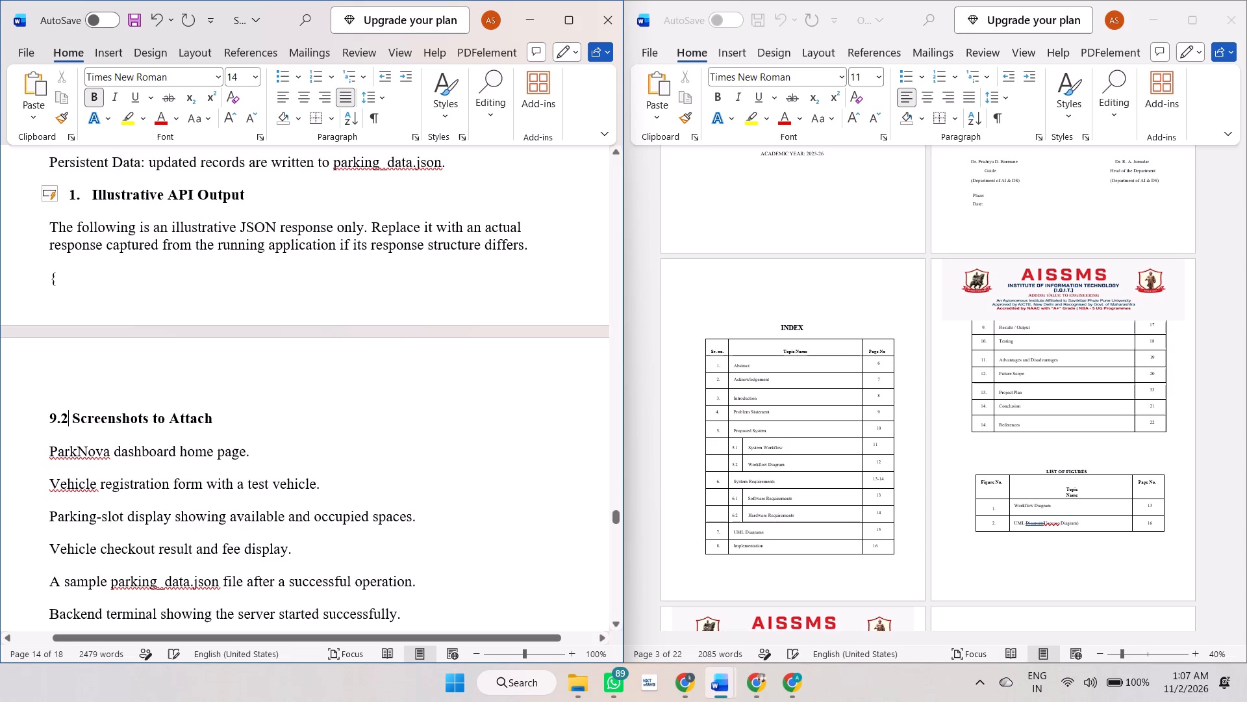
key(Left)
key(BackSpace)
key(BackSpace)
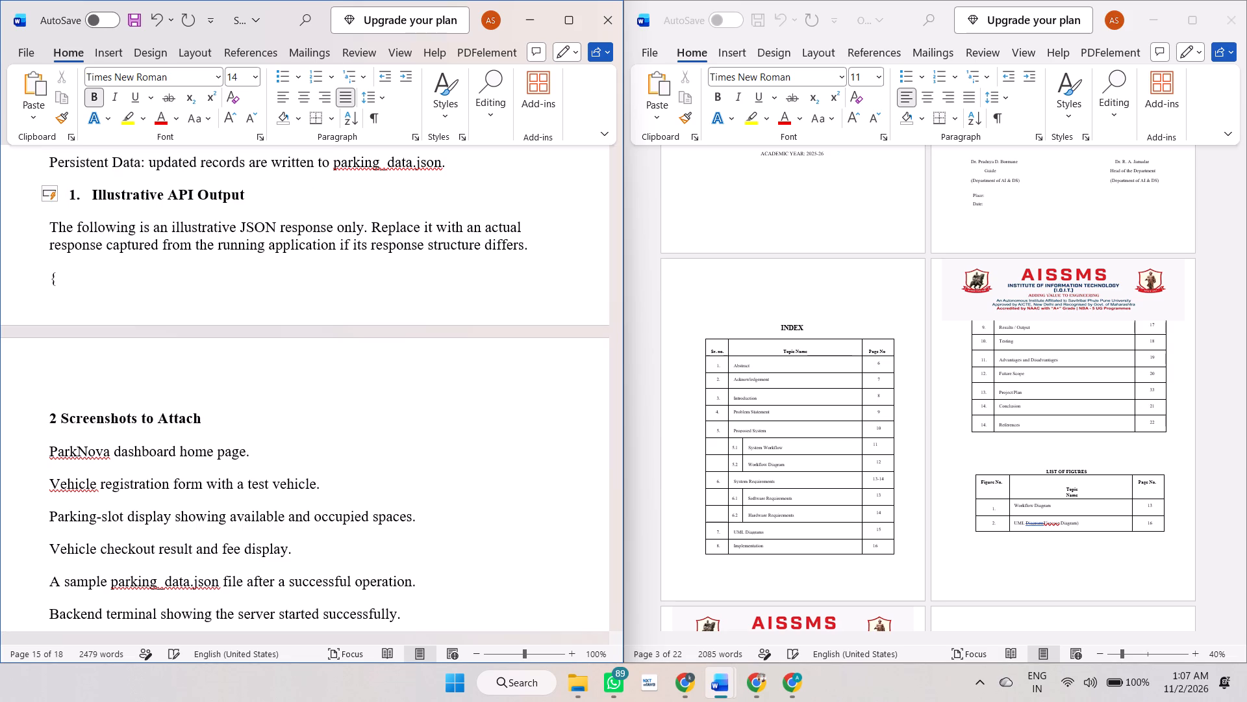
key(Right)
text(.)
key(space)
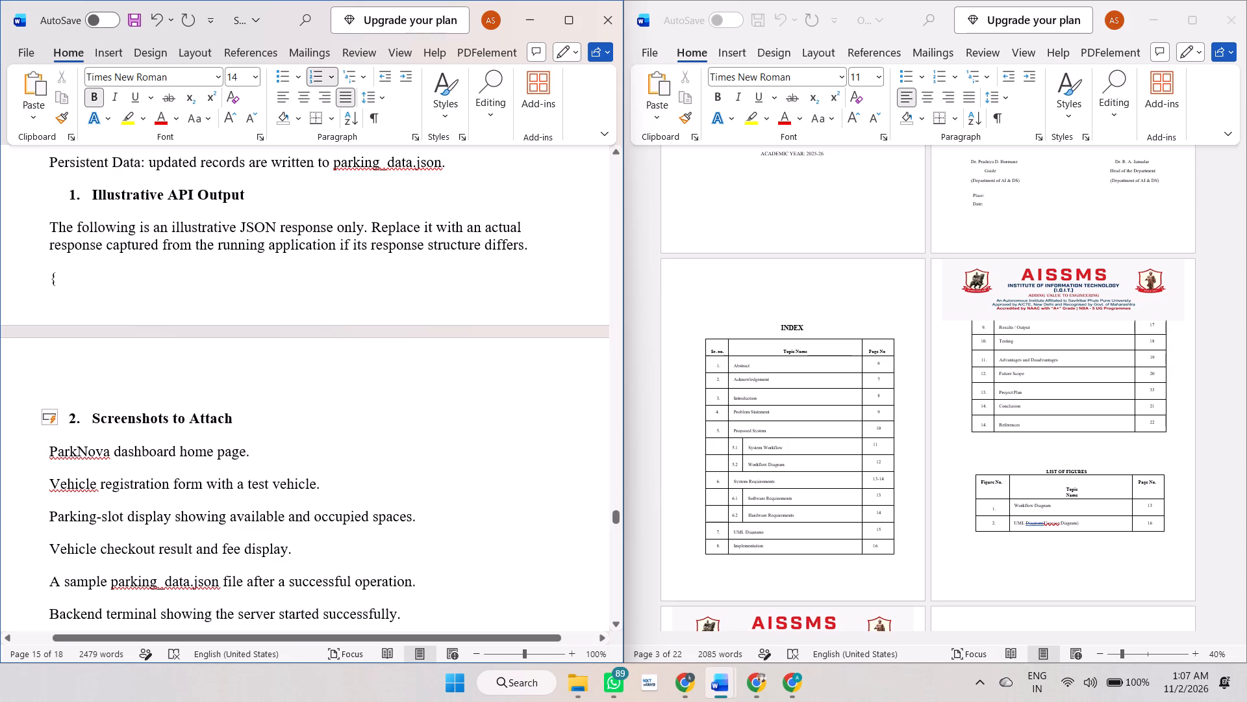
Re-enter the opening brace of the JSON sample and start a new line below it.
click(58, 284)
key(BackSpace)
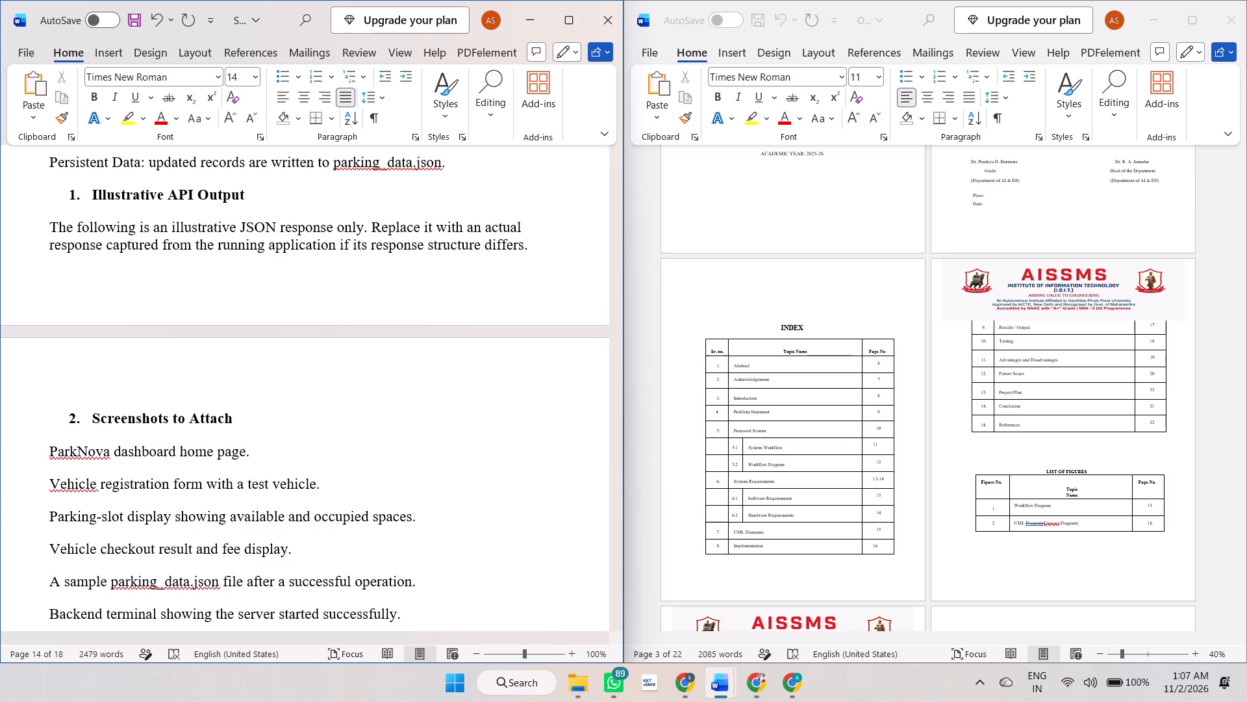
key(shift+braceleft)
key(Return)
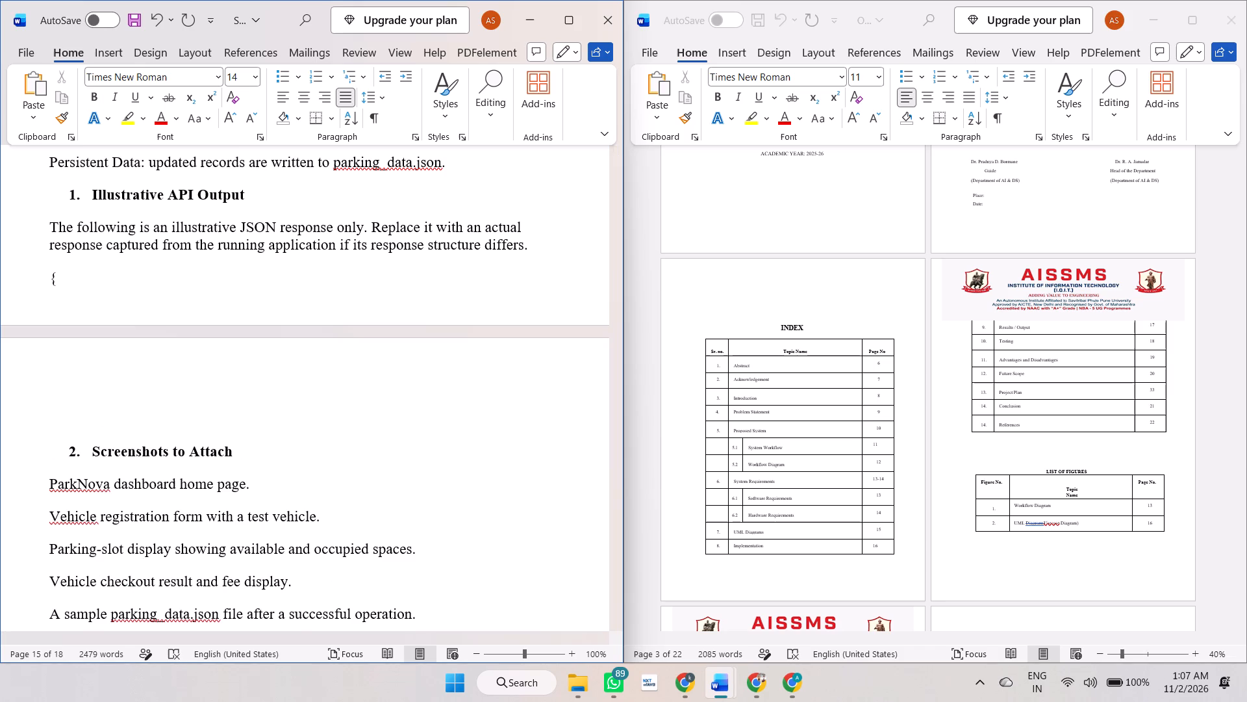
Enter the JSON line "status": "ok", below the opening brace and start a new line after it.
text("sta)
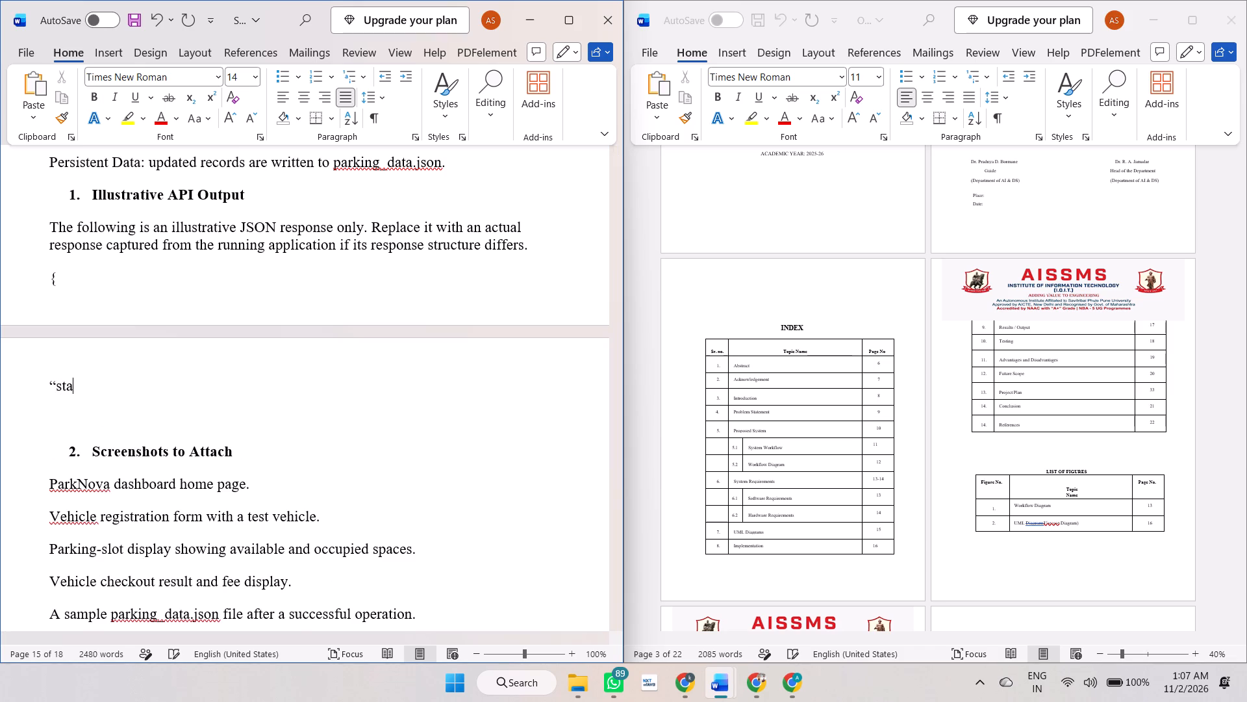
text(tus)
key(shift+colon)
key(shift+quotedbl)
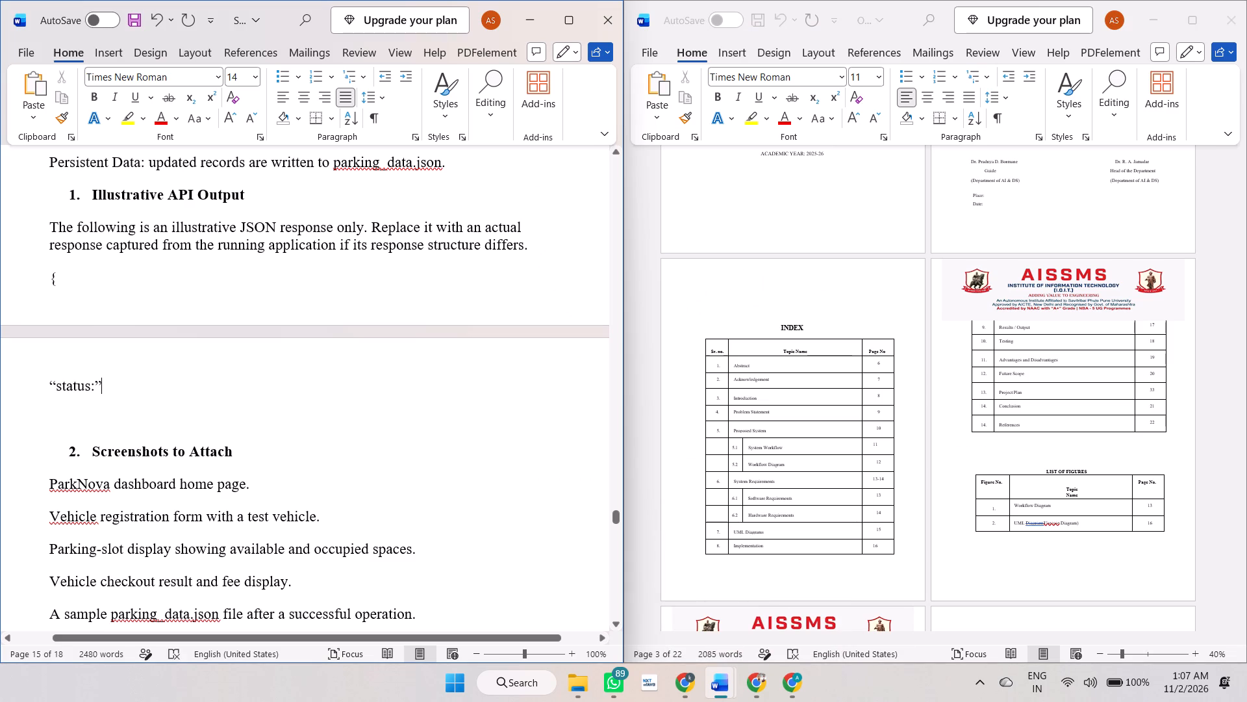
click(92, 388)
key(Right)
key(BackSpace)
click(108, 380)
text(:)
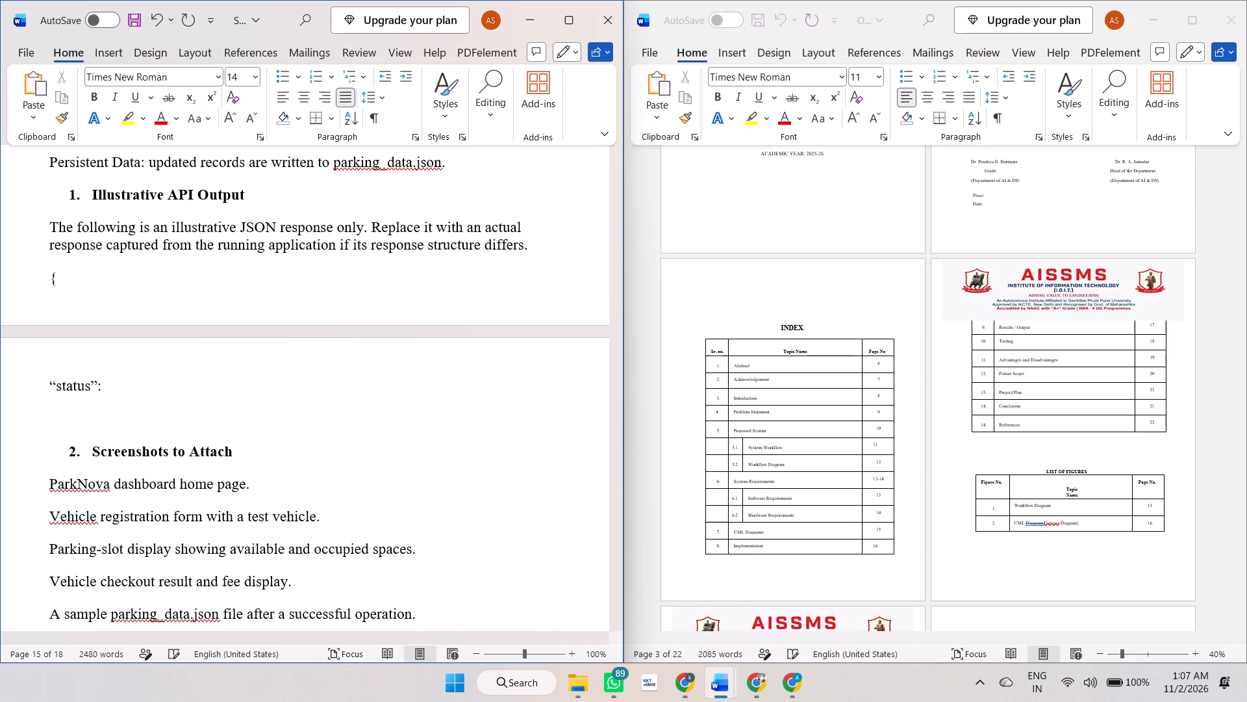
key(space)
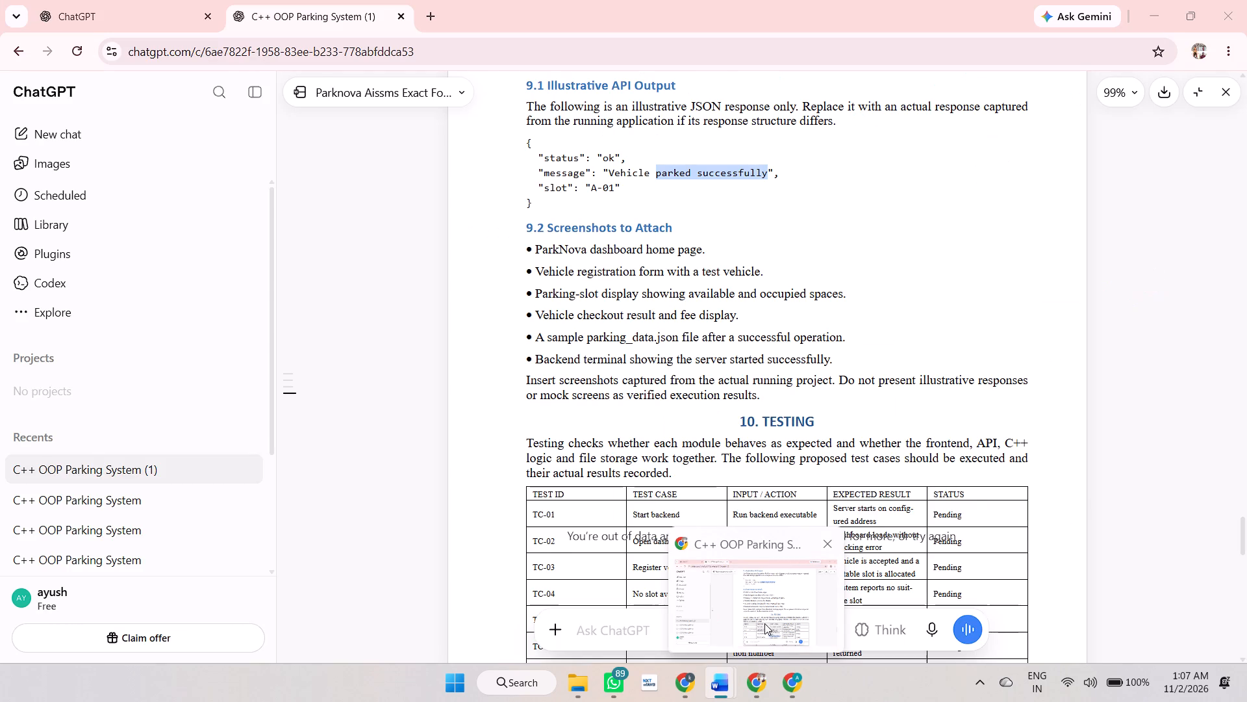
key(shift+quotedbl)
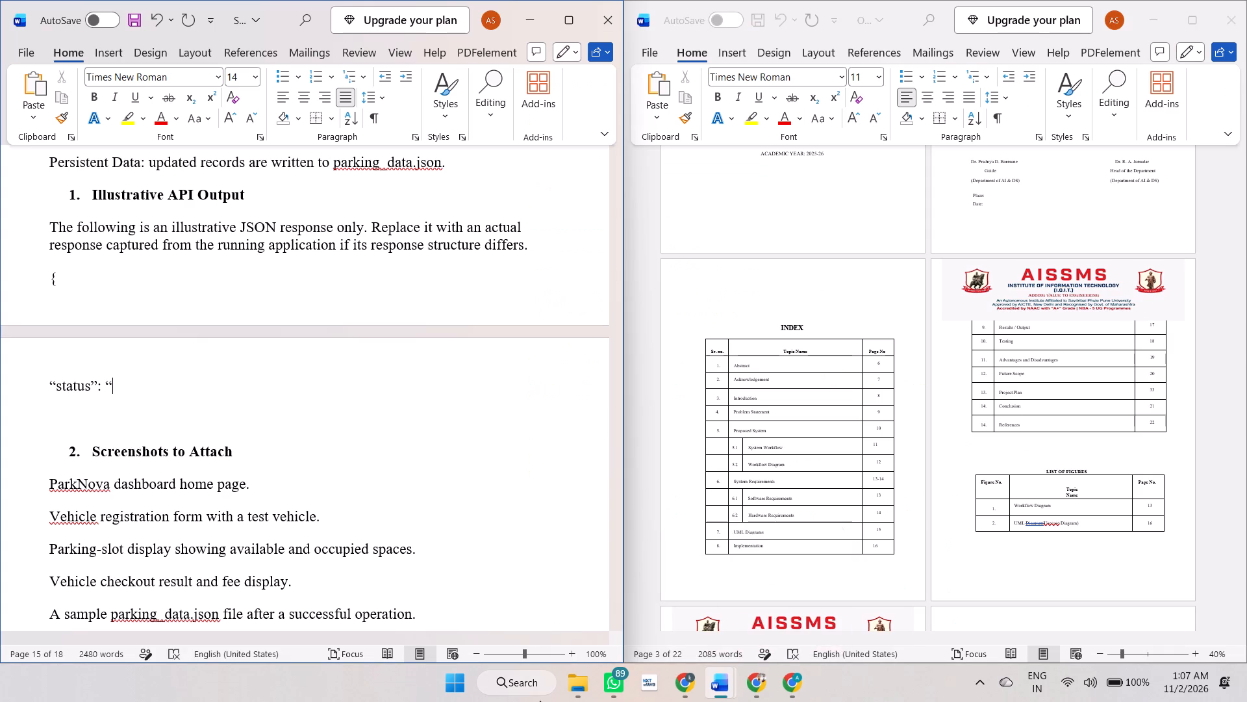
text(ok)
key(shift+quotedbl)
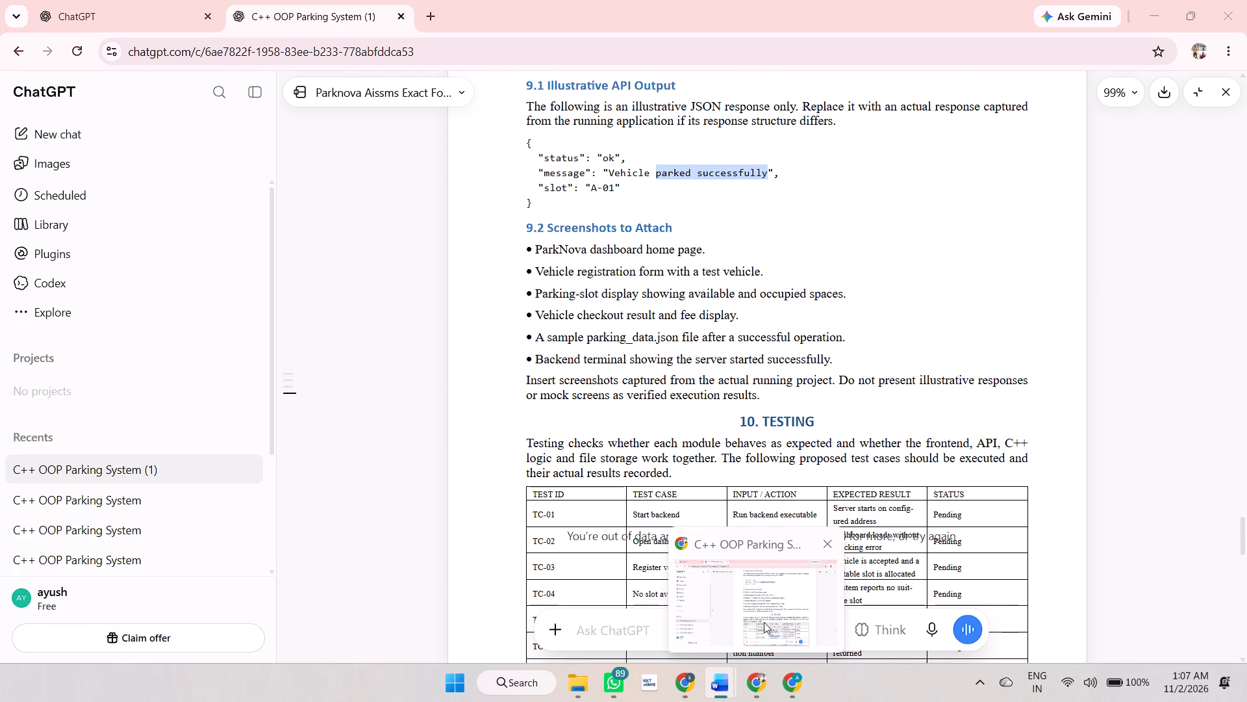
key(comma)
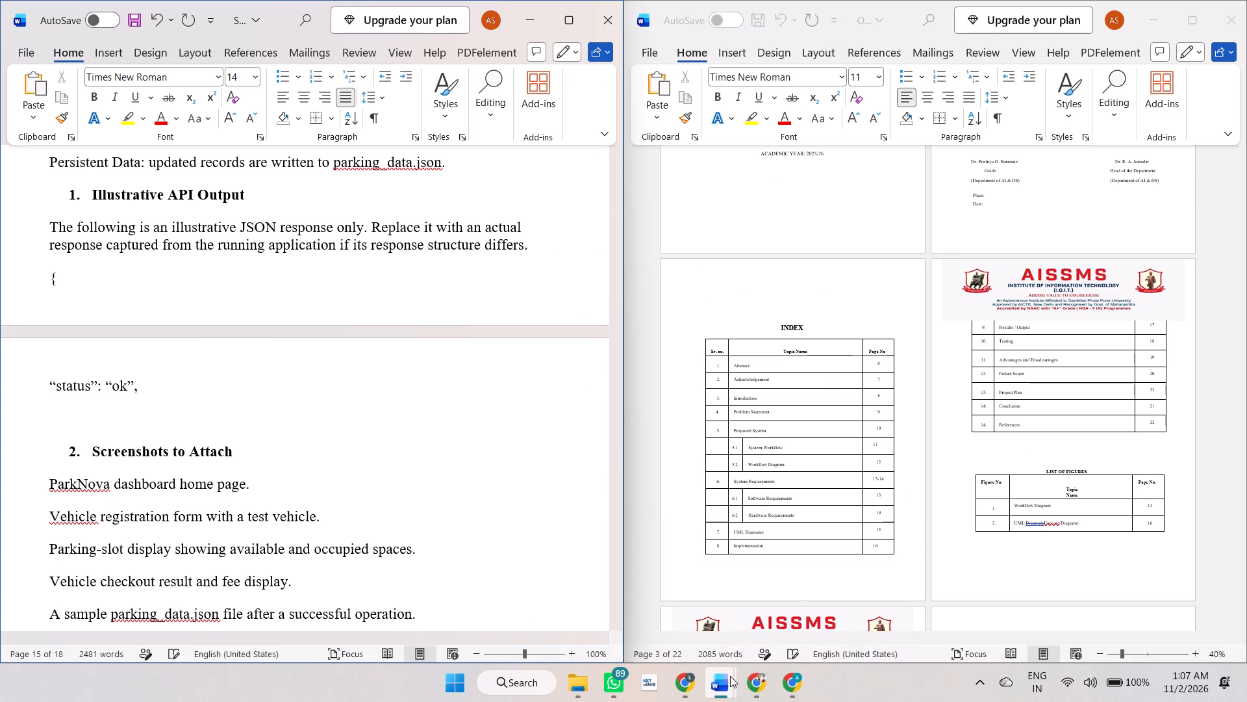
key(Return)
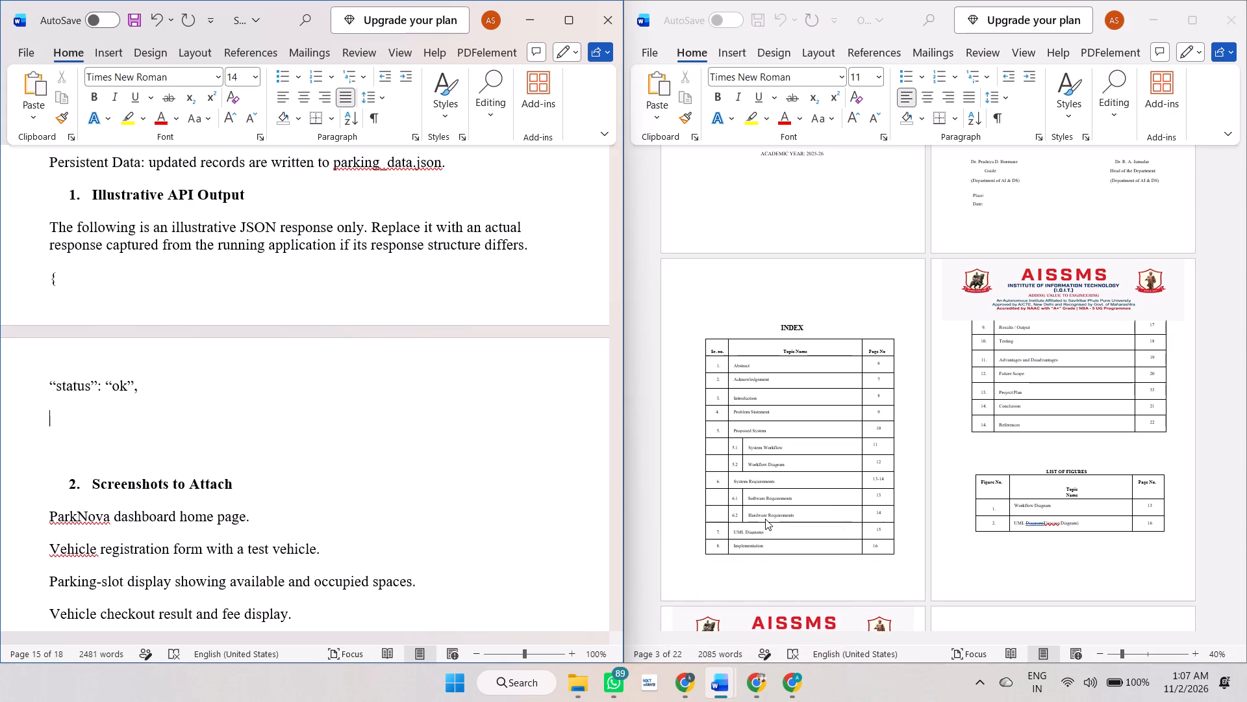
Switch to the ChatGPT report preview in Chrome and capture a screenshot of the JSON sample under 9.1 Illustrative API Output.
click(769, 686)
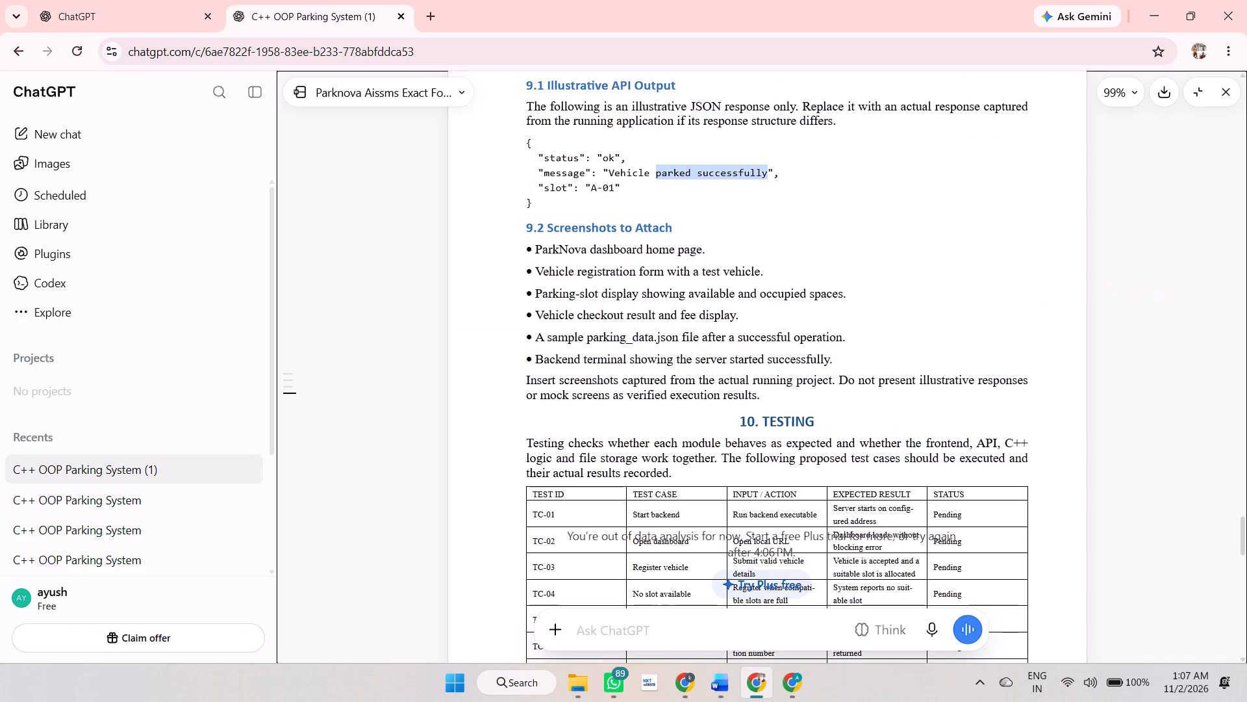
click(607, 172)
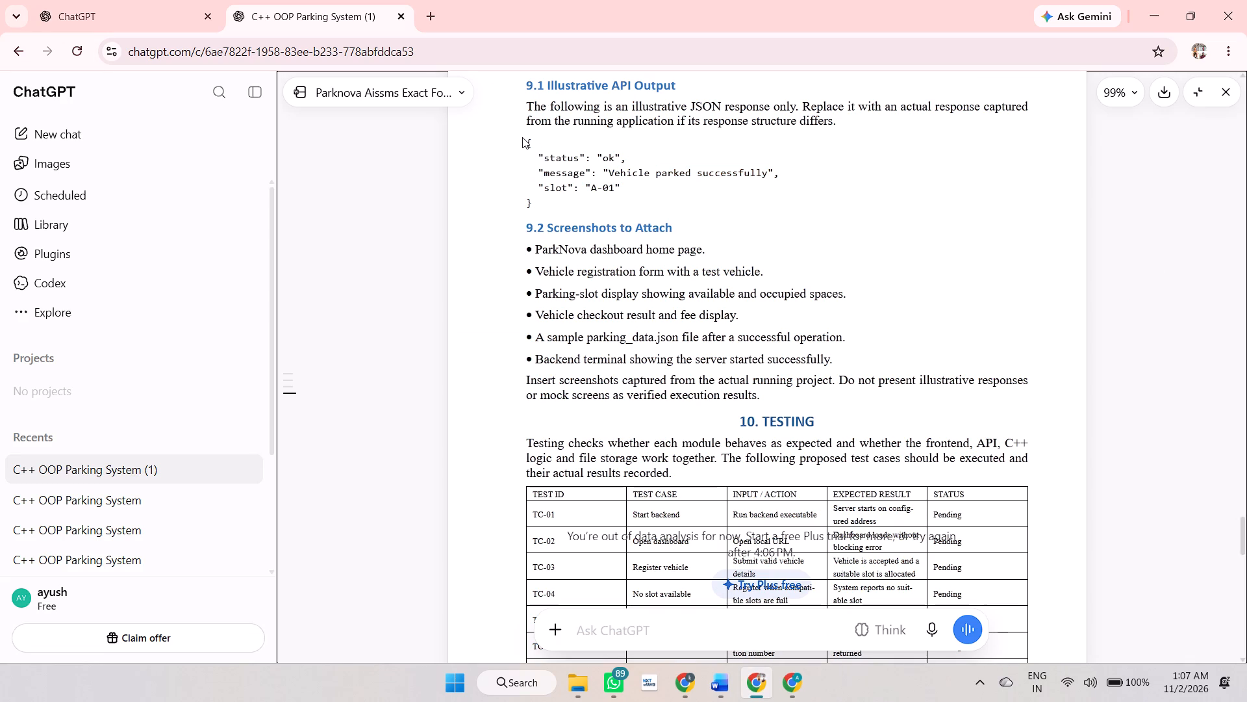
key(Print)
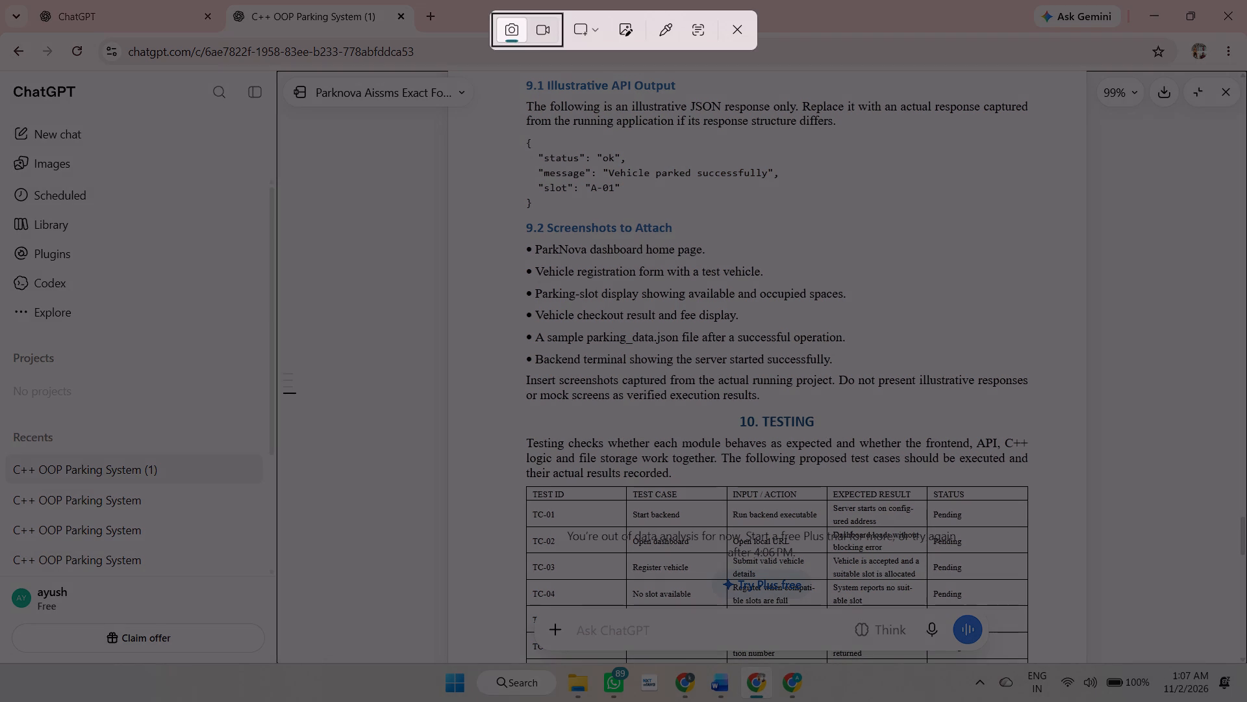
drag(517, 136, 799, 212)
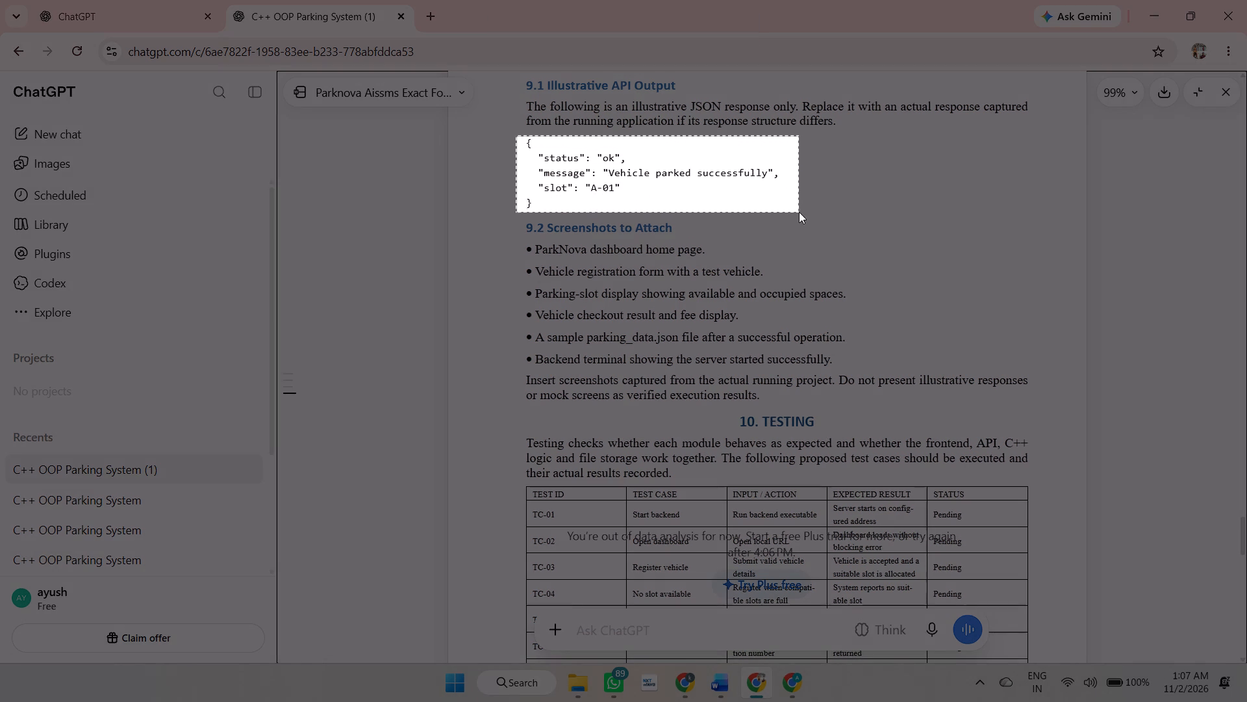
drag(799, 212, 800, 214)
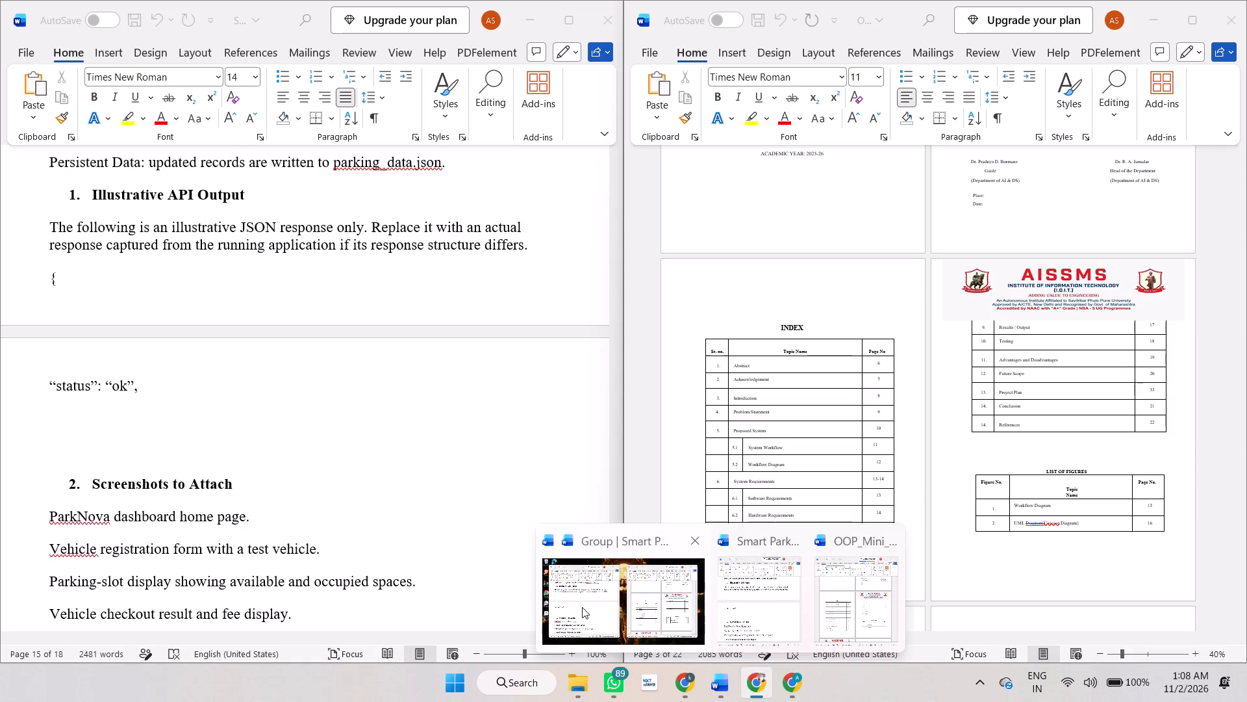
Back in the Word report, delete the opening brace and "status": "ok", lines under Illustrative API Output.
click(582, 607)
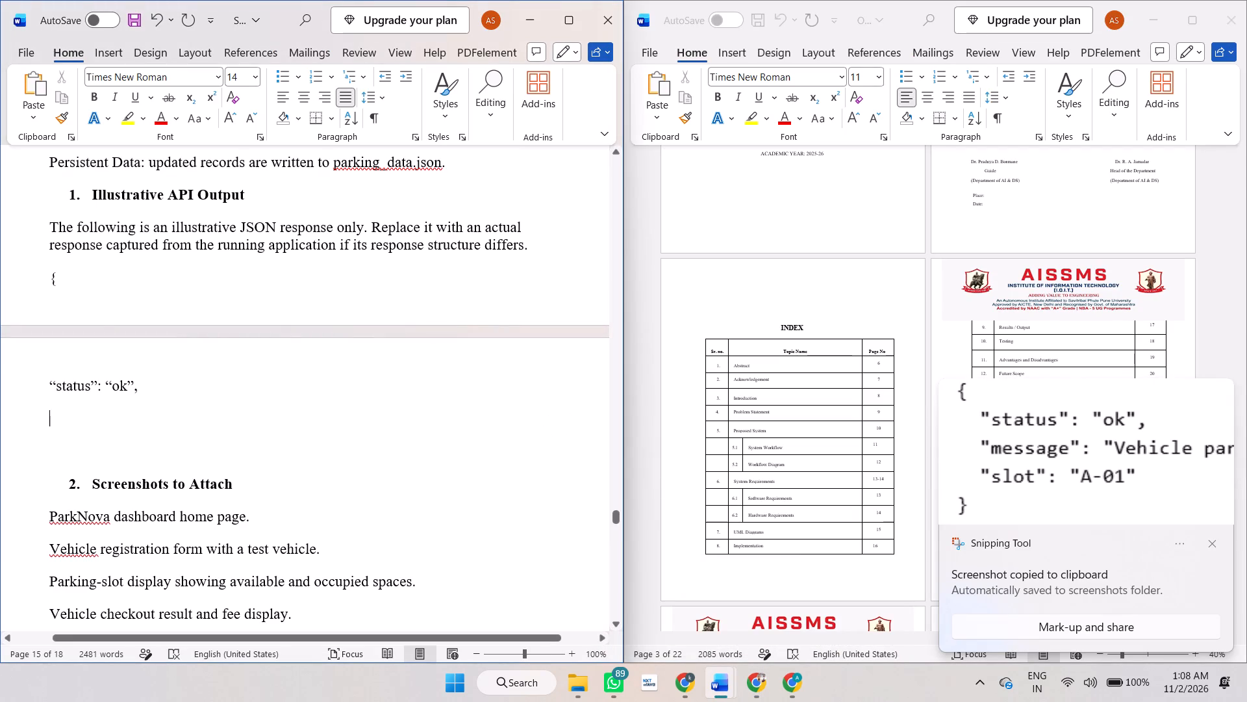
drag(42, 276, 152, 382)
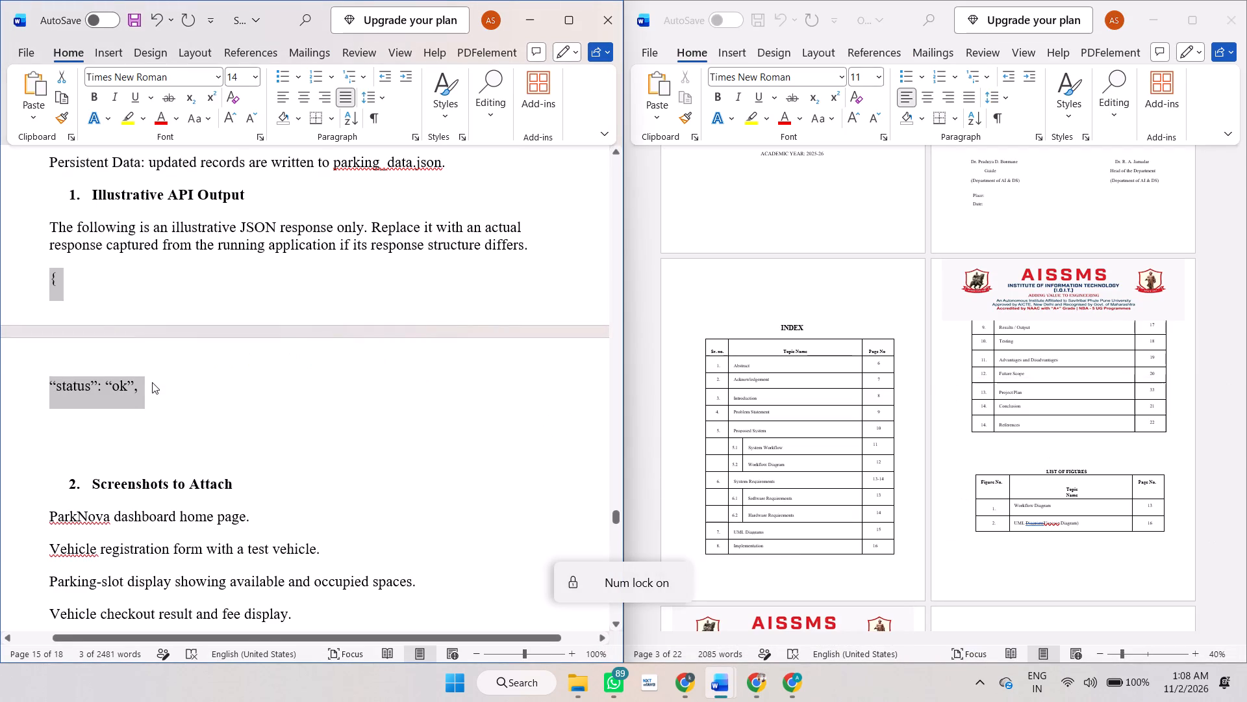
key(BackSpace)
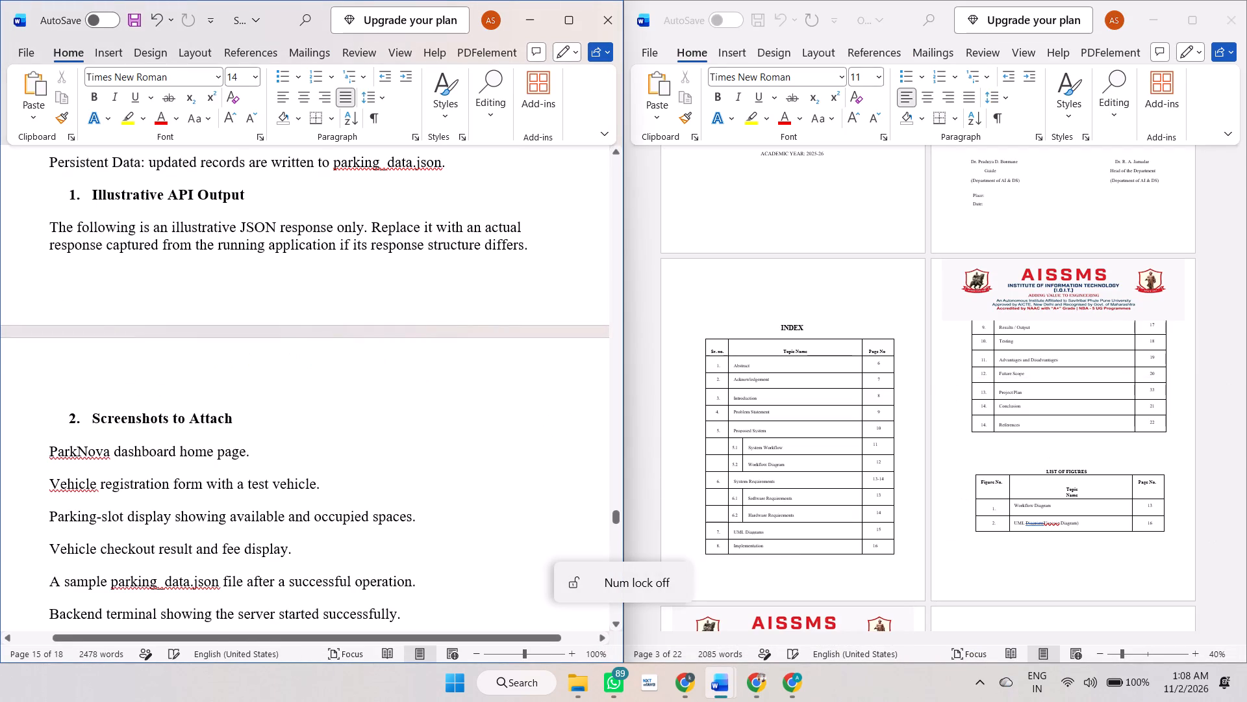
Insert four blank lines after the Persistent Data paragraph to push the Illustrative API Output heading onto the next page.
click(65, 179)
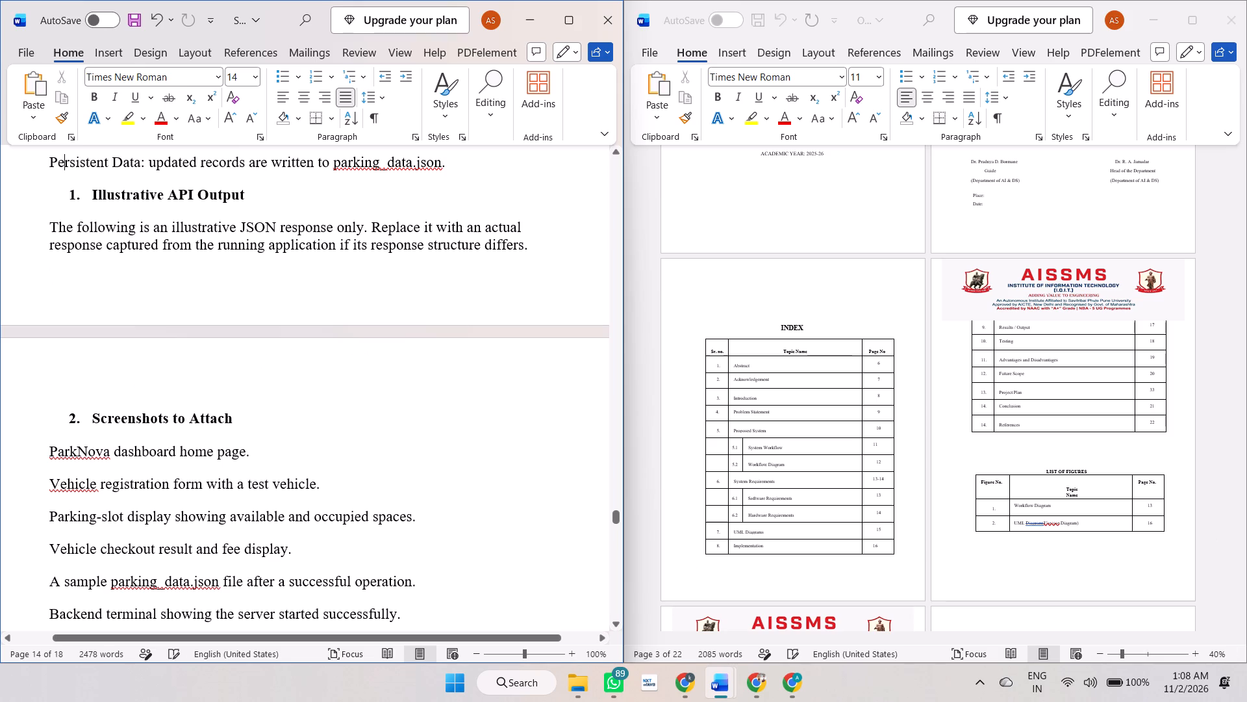
key(Down)
key(Left)
key(Left)
key(Return)
key(Return)
key(Return)
key(Return)
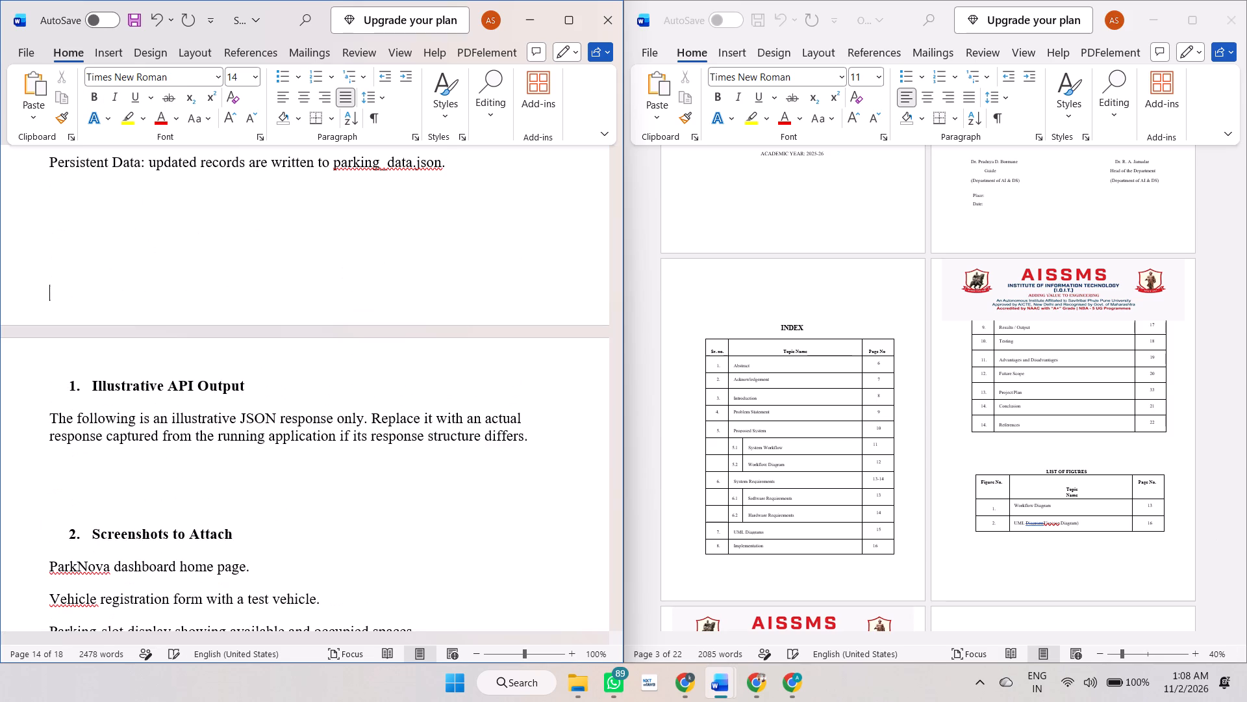
Paste the captured JSON sample image below the Illustrative API Output paragraph and remove the blank line after it.
click(105, 461)
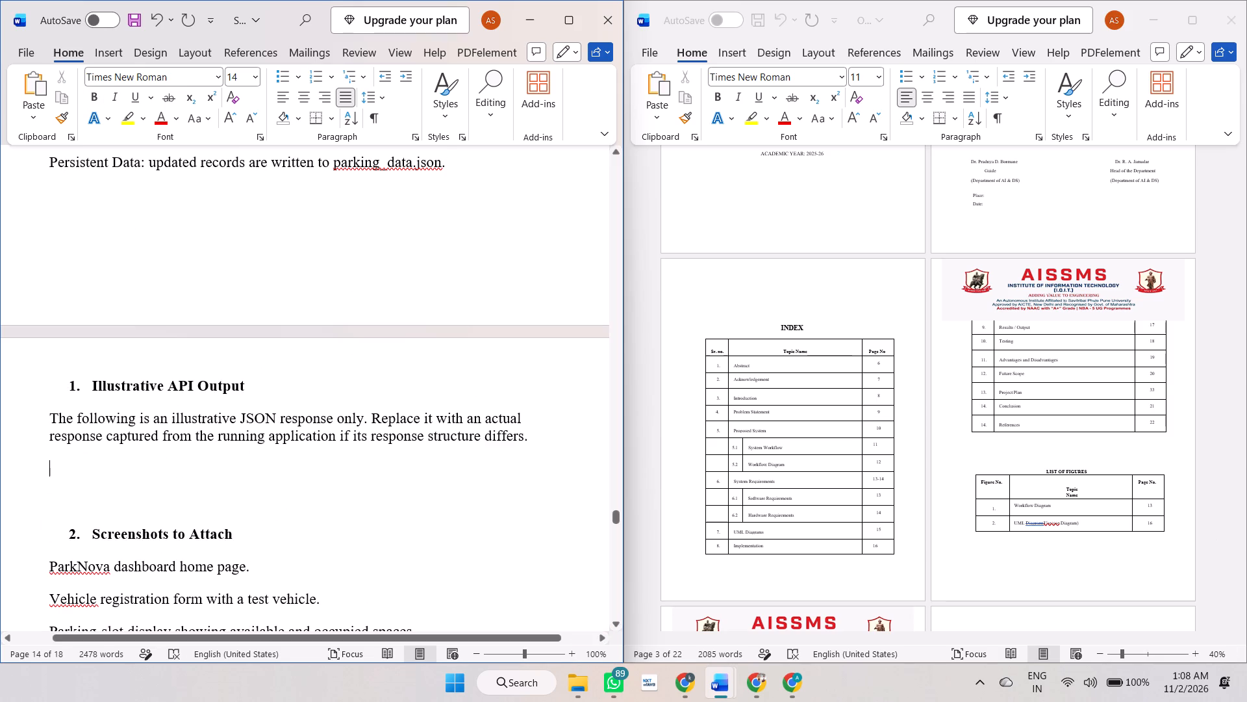
key(ctrl+v)
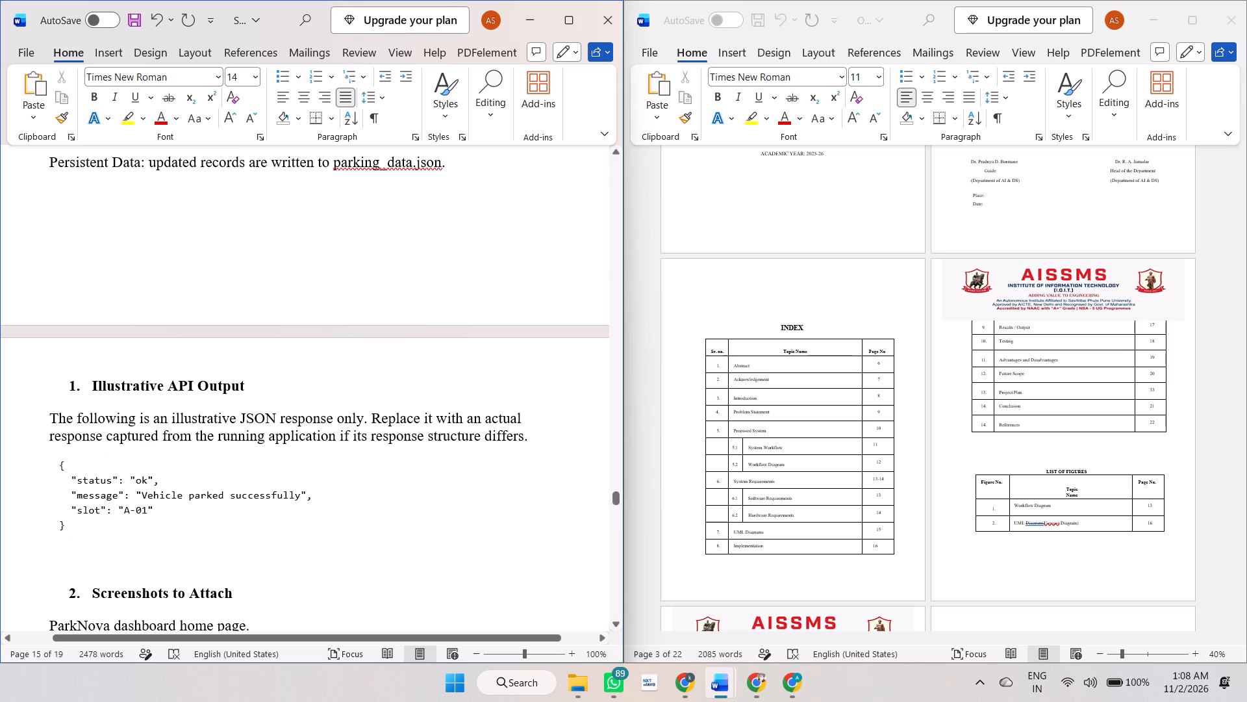
click(104, 565)
key(BackSpace)
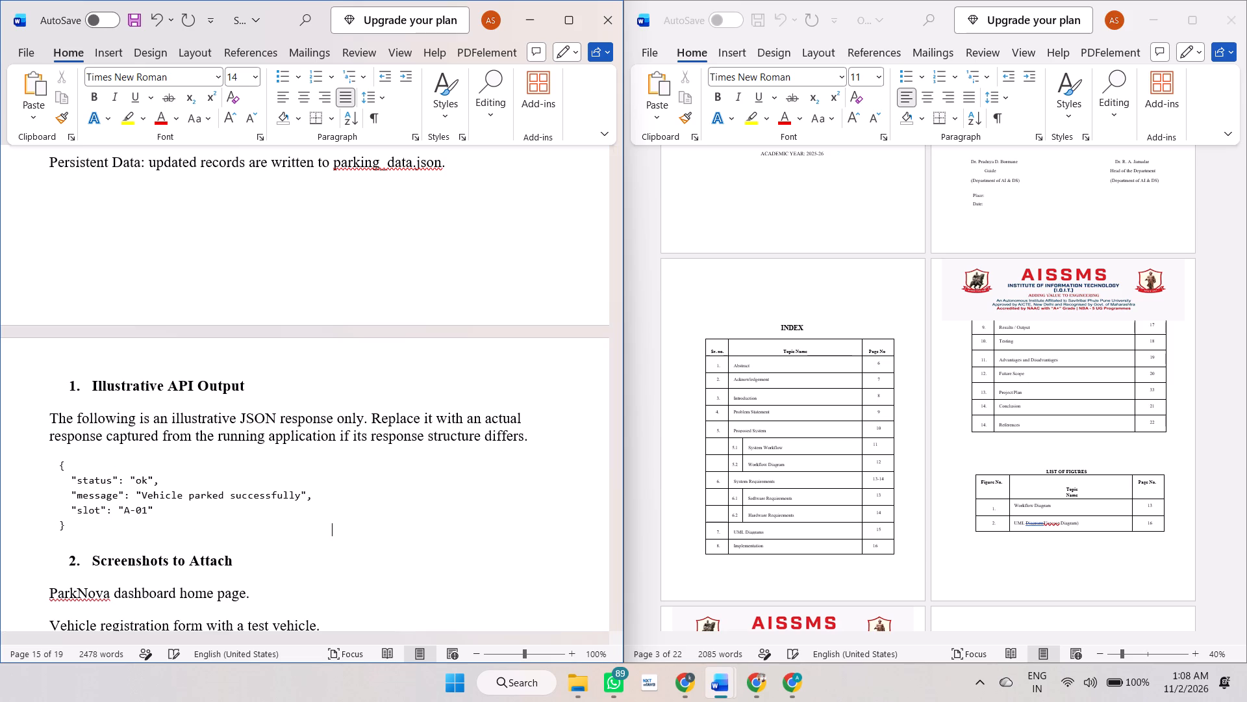
Format the six lines under Screenshots to Attach, from ParkNova dashboard to Backend terminal, as a solid round bulleted list.
click(105, 551)
scroll(105, 551, down, 1)
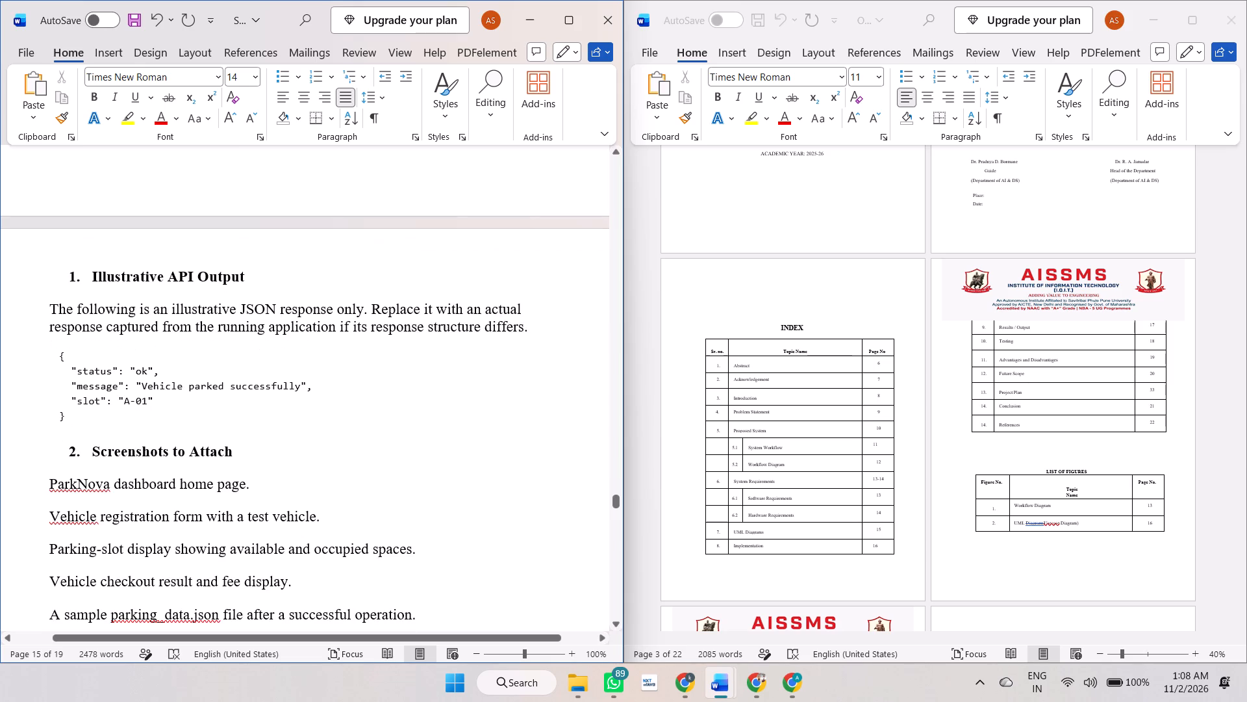
scroll(105, 551, down, 2)
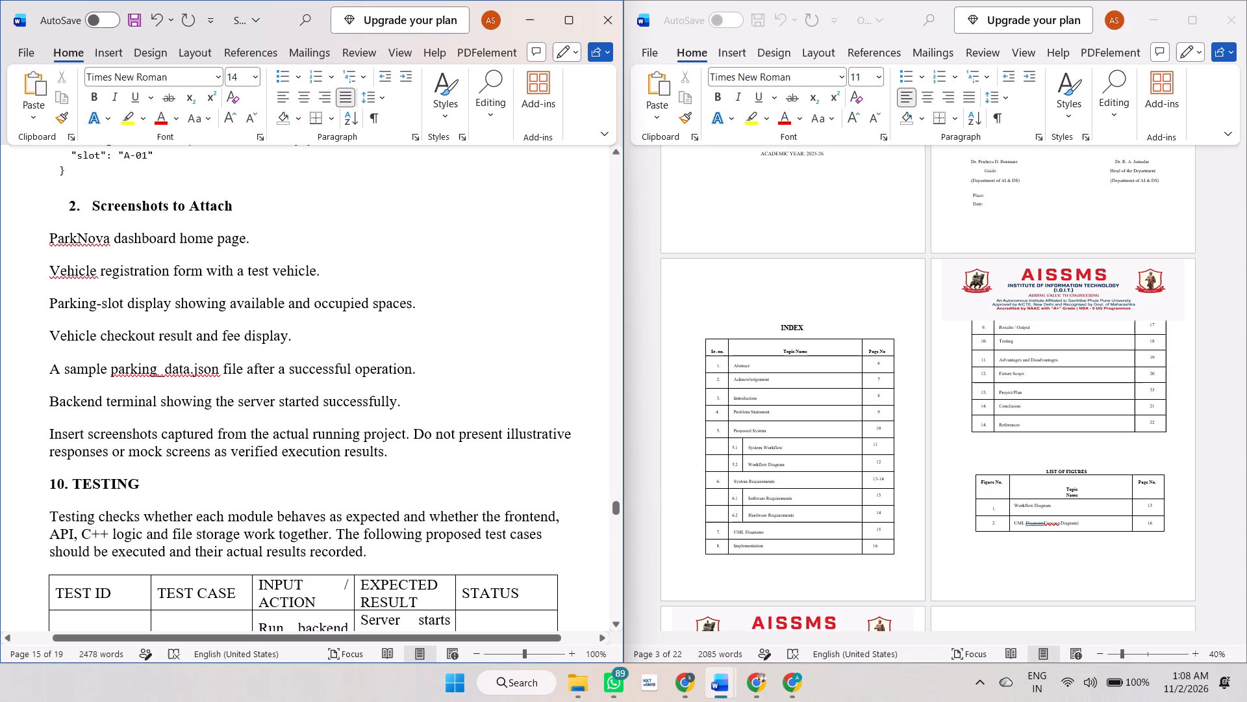
drag(46, 238, 396, 398)
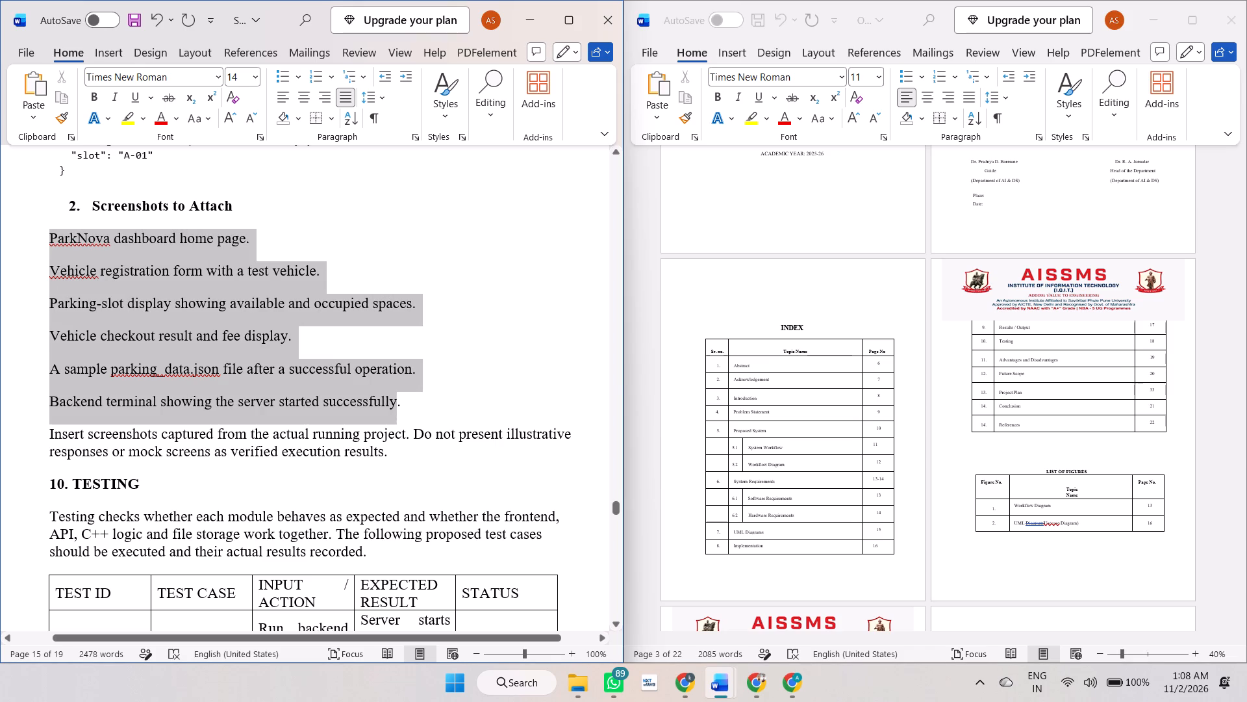
drag(396, 398, 402, 396)
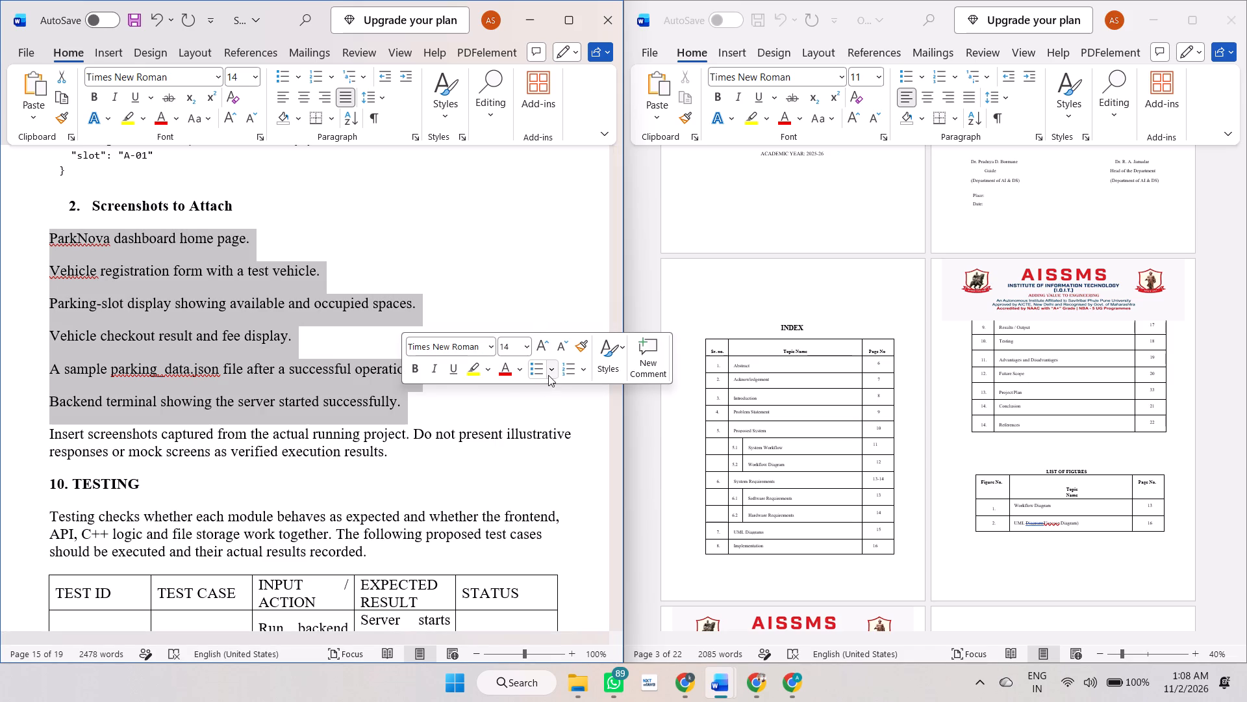
click(551, 374)
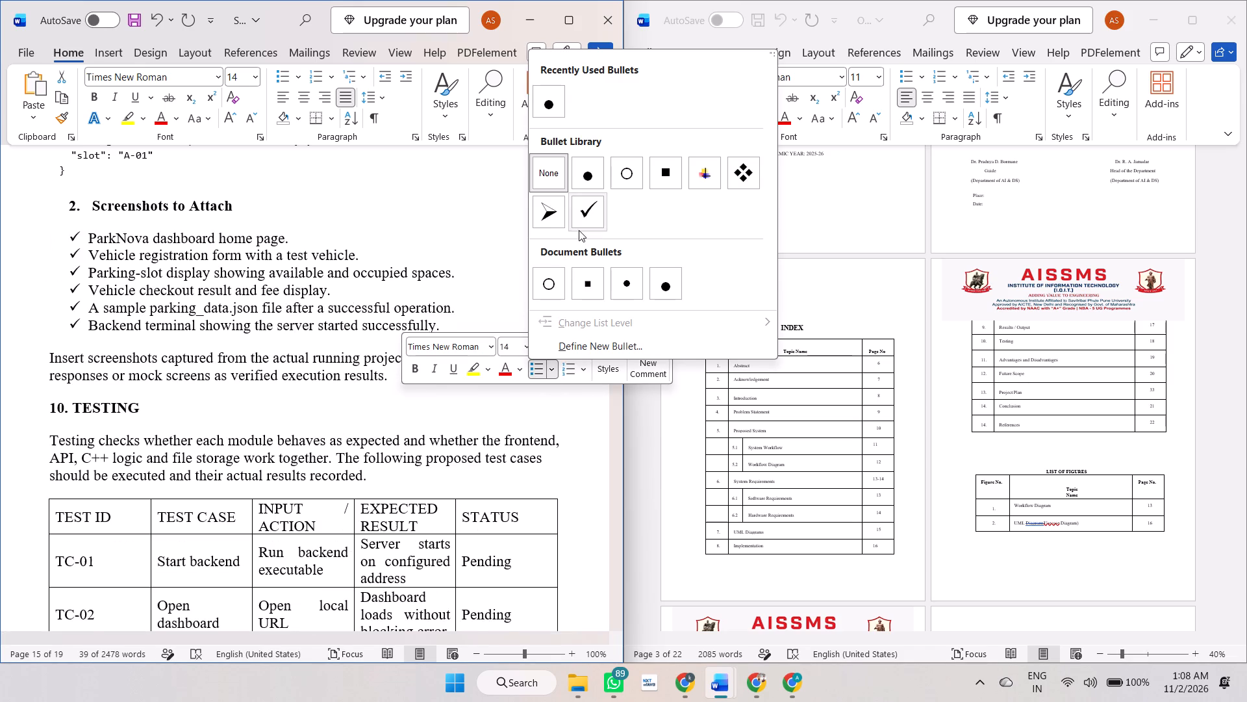
click(595, 164)
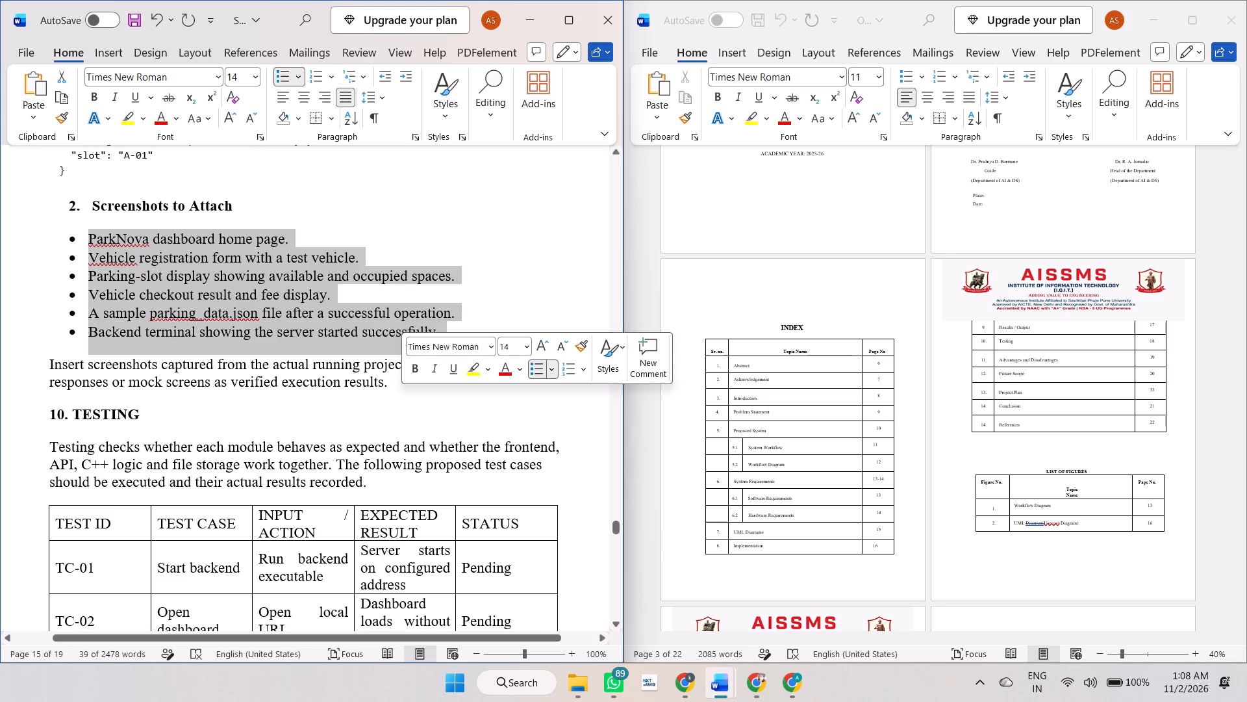
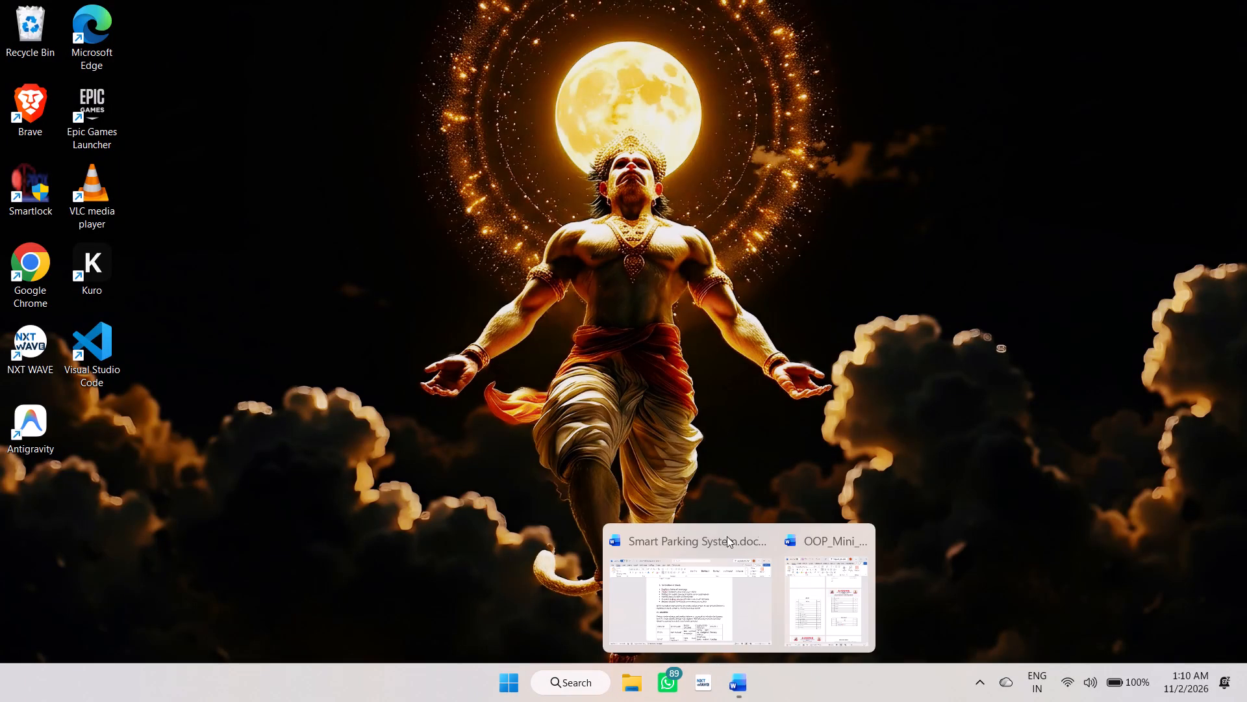
Close the Smart Parking System document.
click(759, 531)
drag(759, 531, 773, 536)
Close the OOP_Mini_Project-1 document without saving its changes.
click(773, 536)
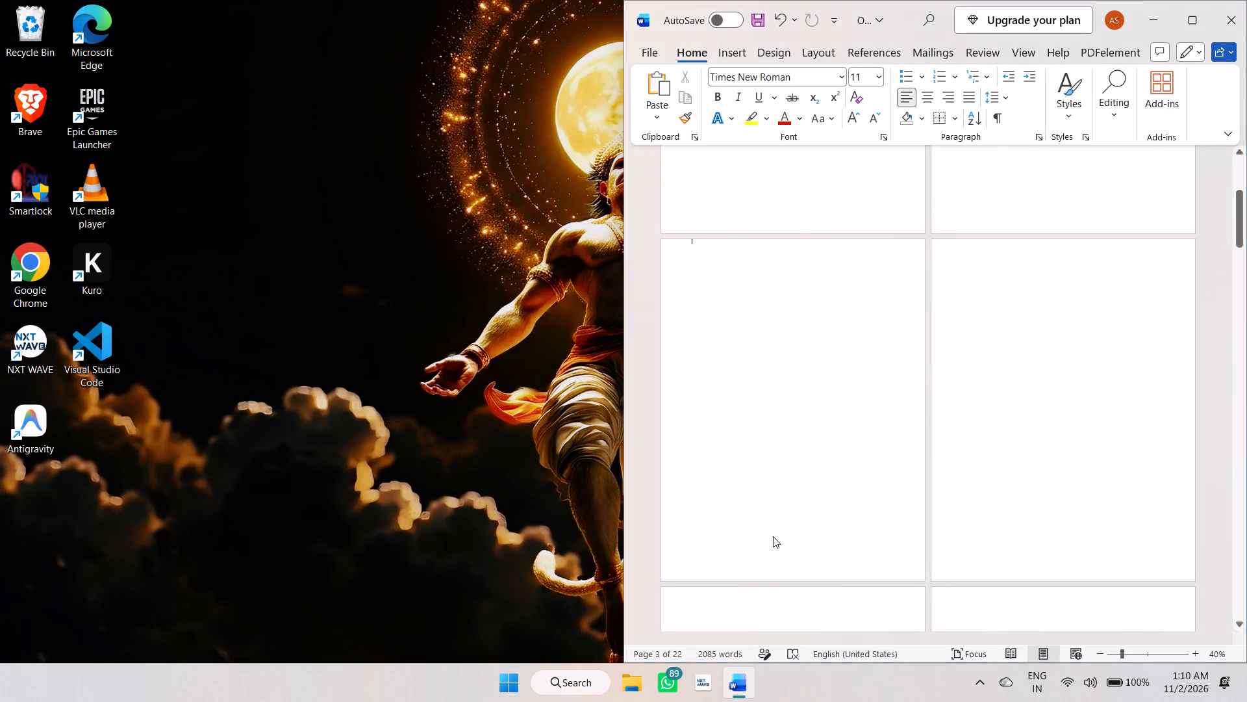
drag(1246, 16, 1237, 19)
click(1237, 19)
click(1225, 22)
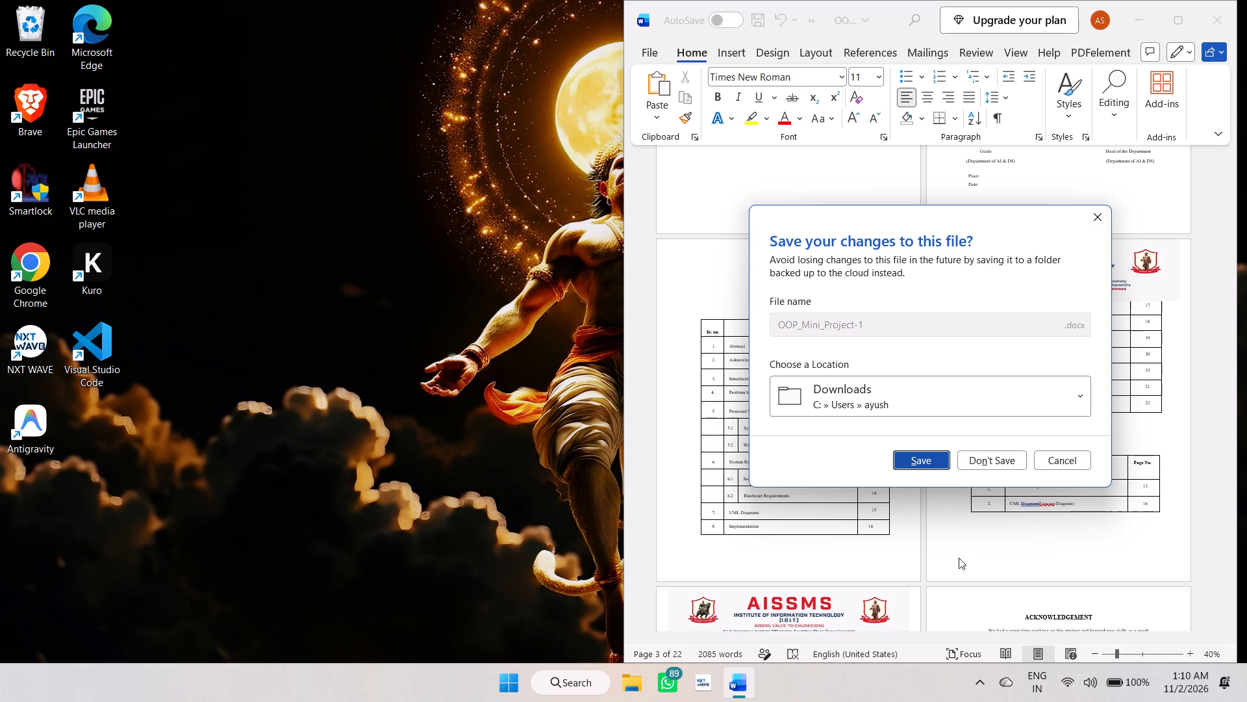
click(990, 450)
click(990, 450)
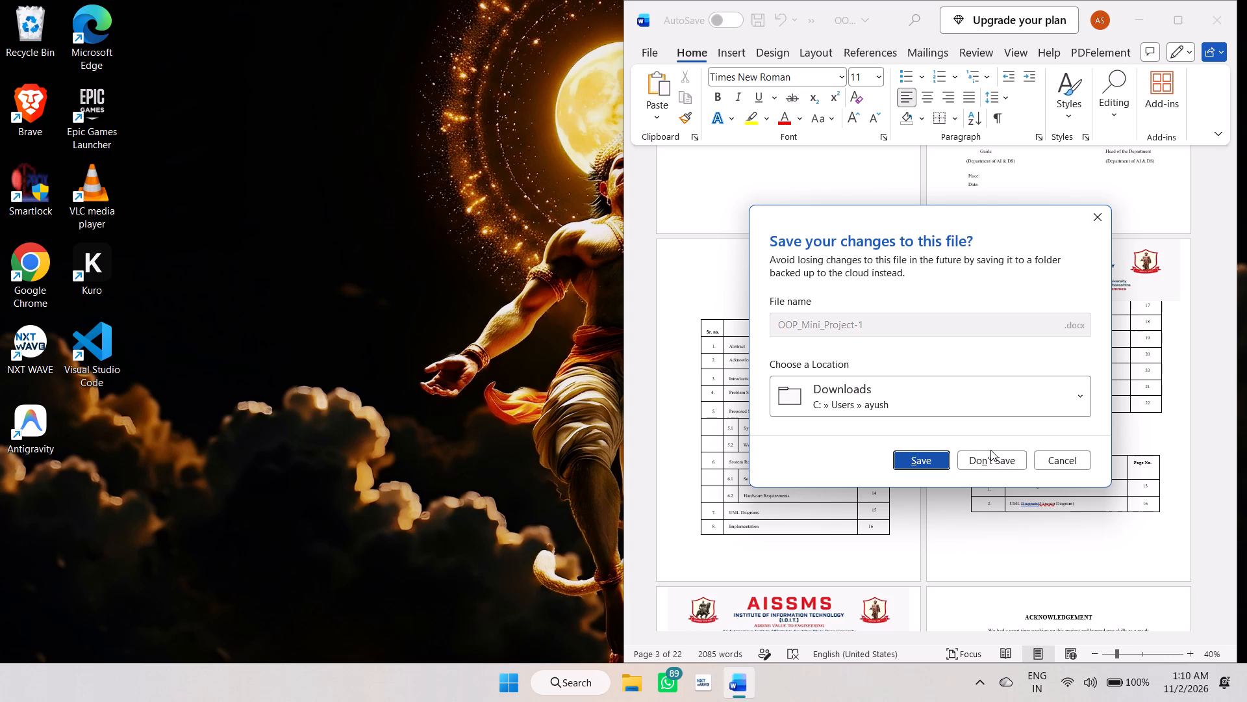
click(990, 461)
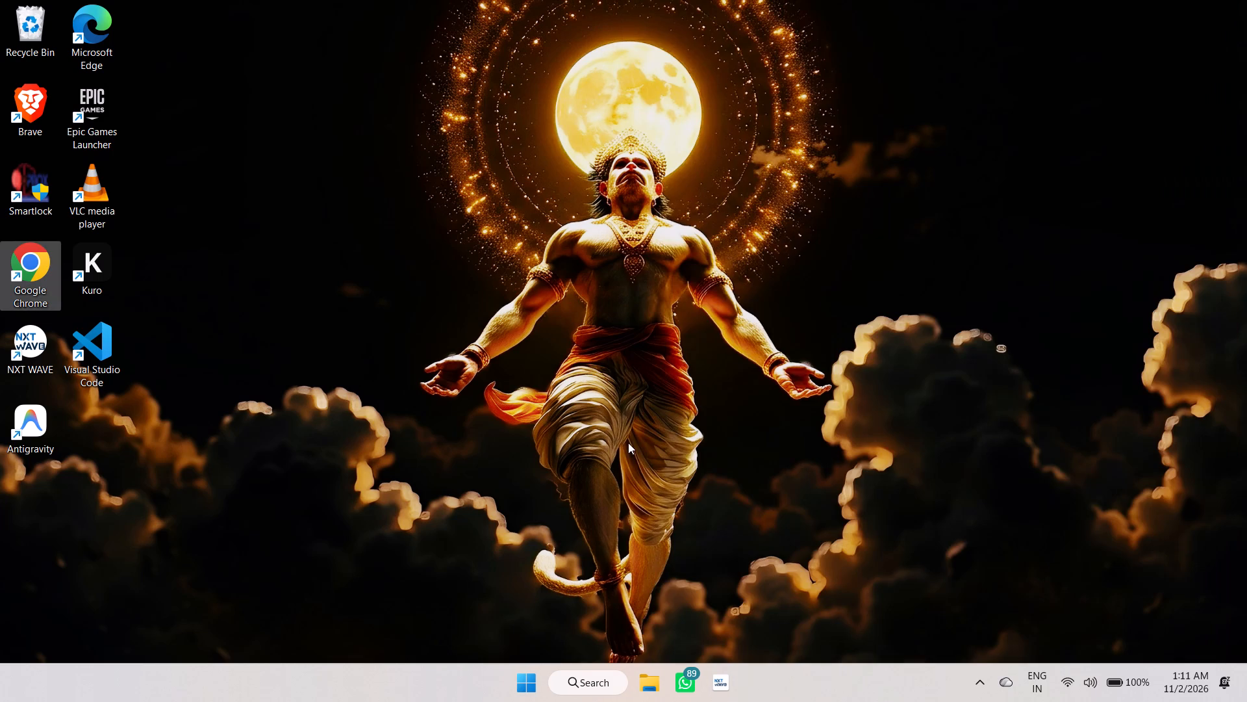
Shut down the computer.
click(524, 692)
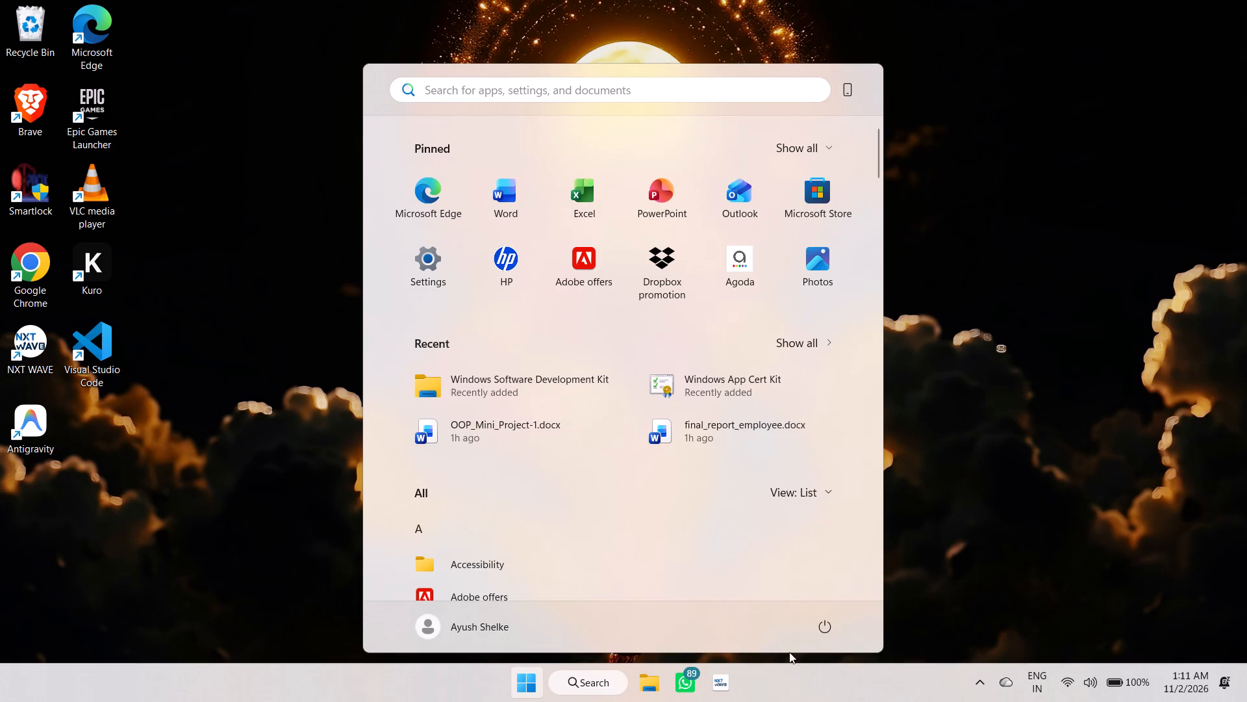
click(824, 620)
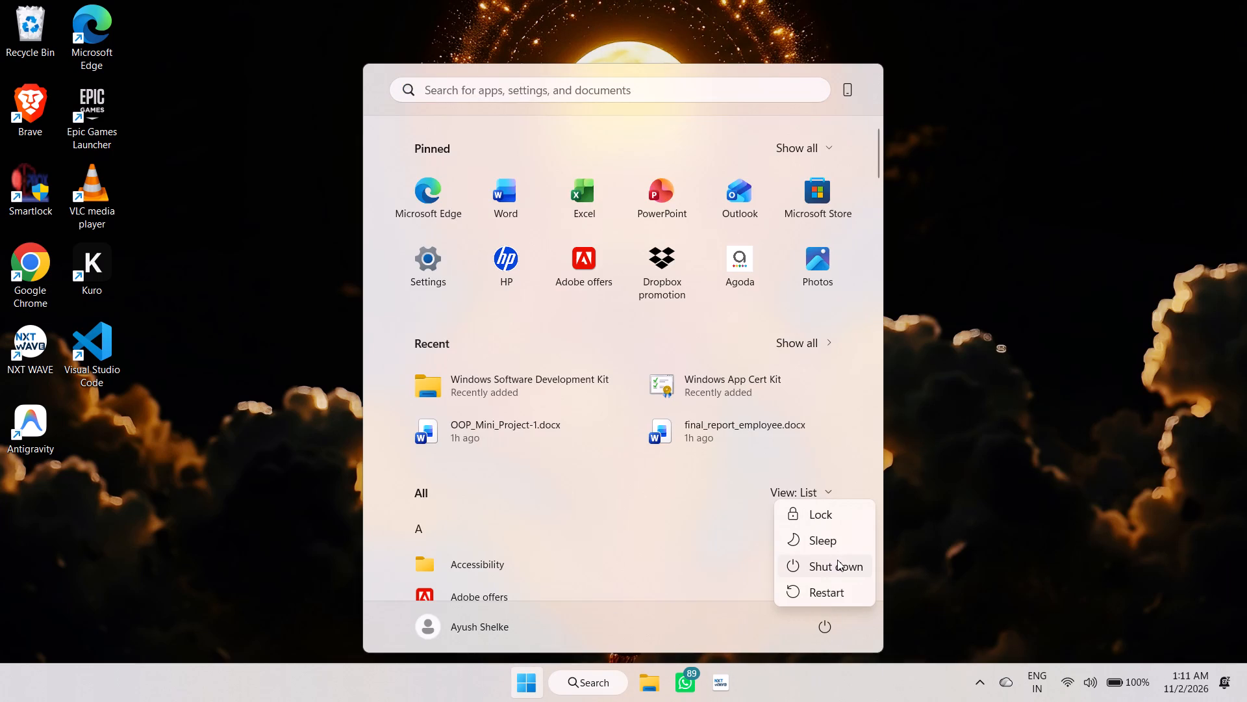
click(837, 561)
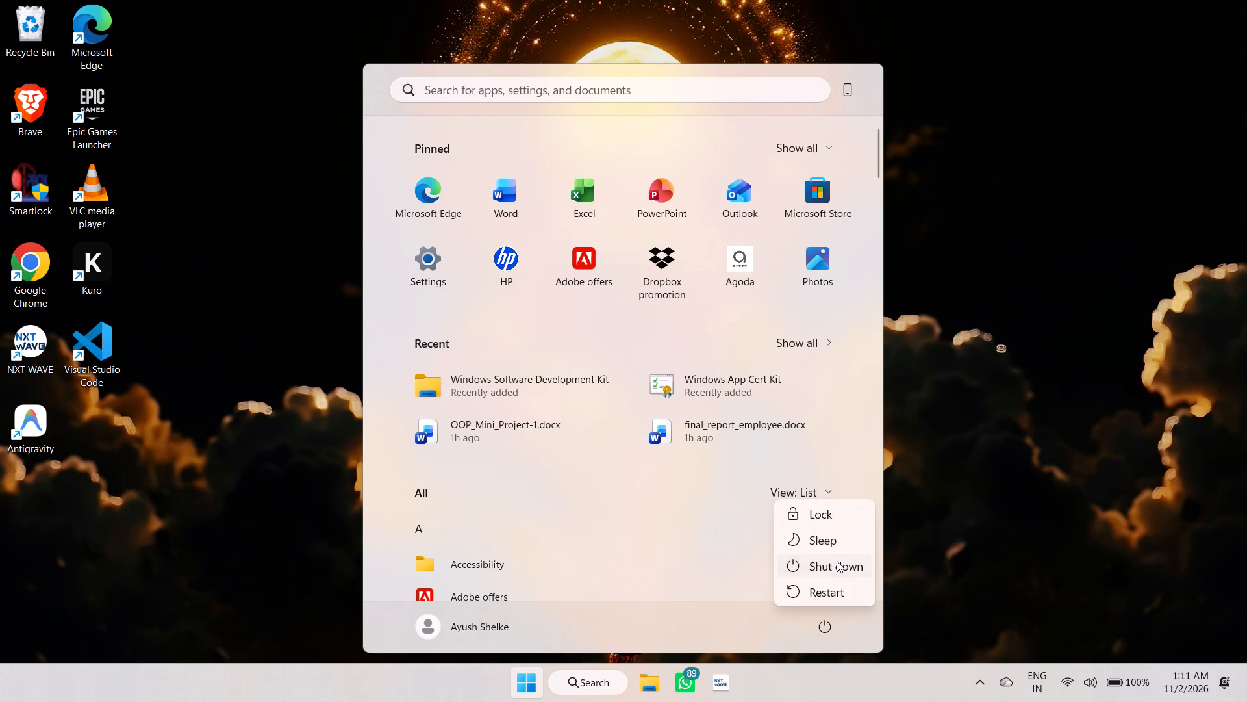